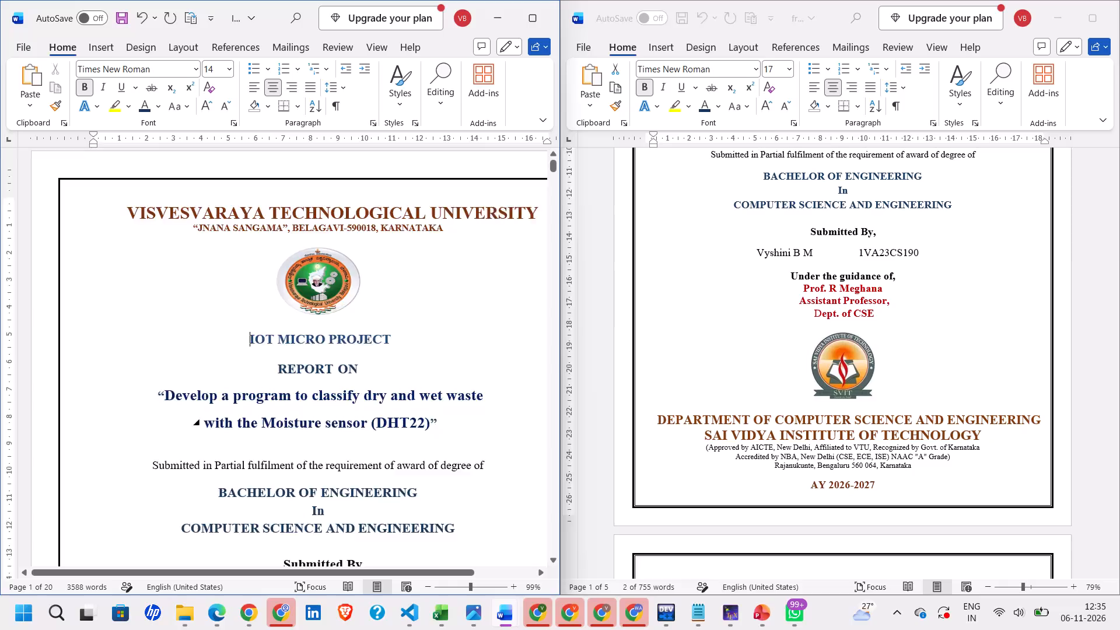
Maximize the window of the 20-page IoT micro project report and save the document.
scroll(192, 426, down, 1)
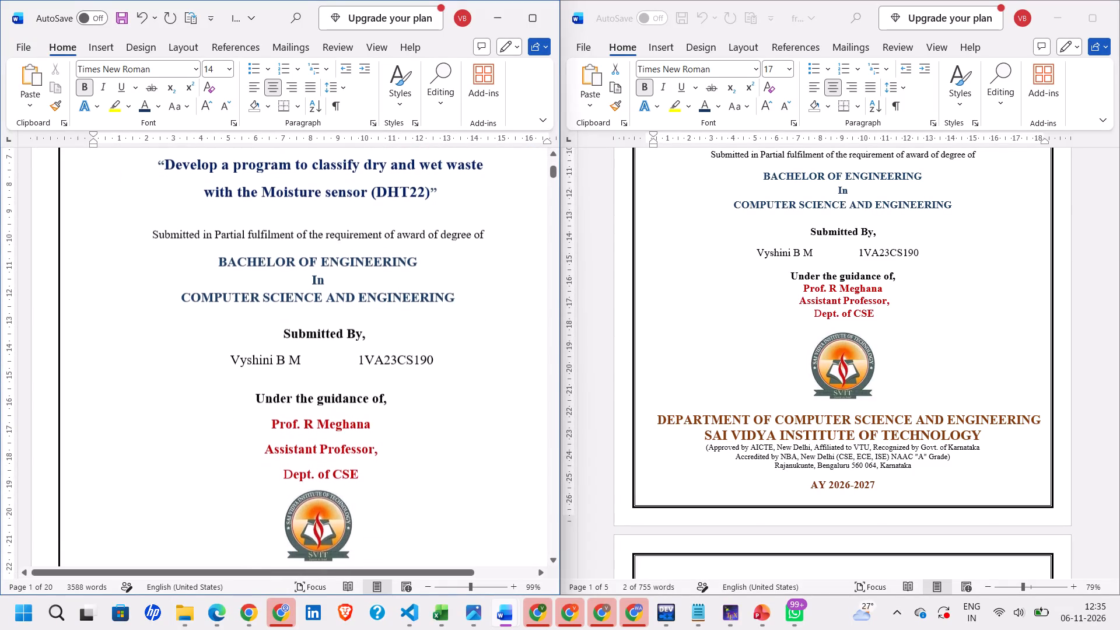
scroll(192, 426, down, 2)
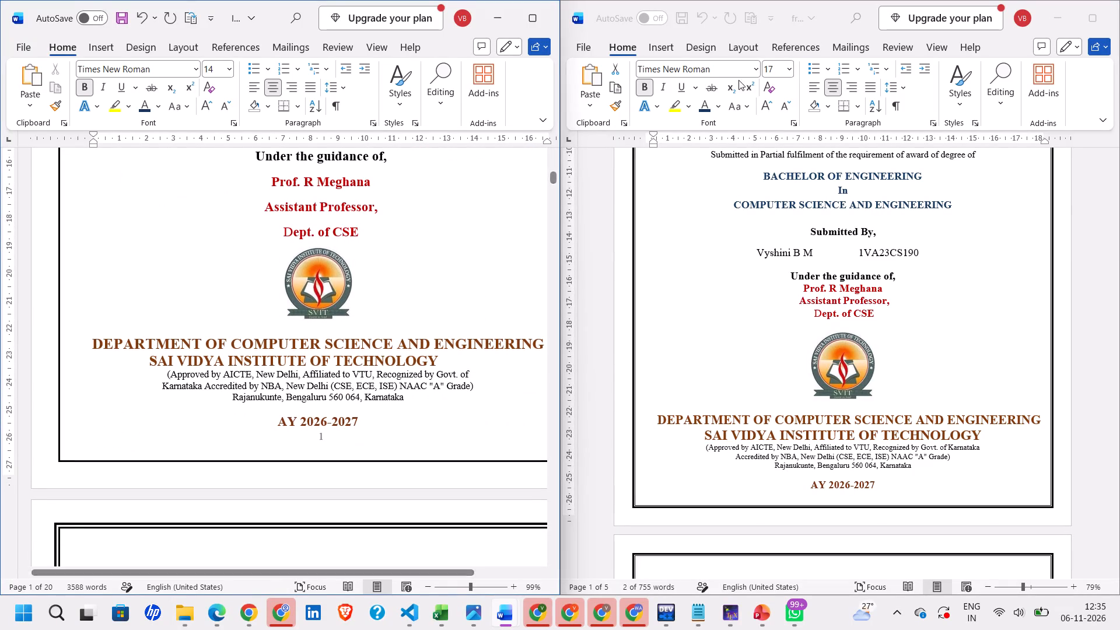
click(506, 24)
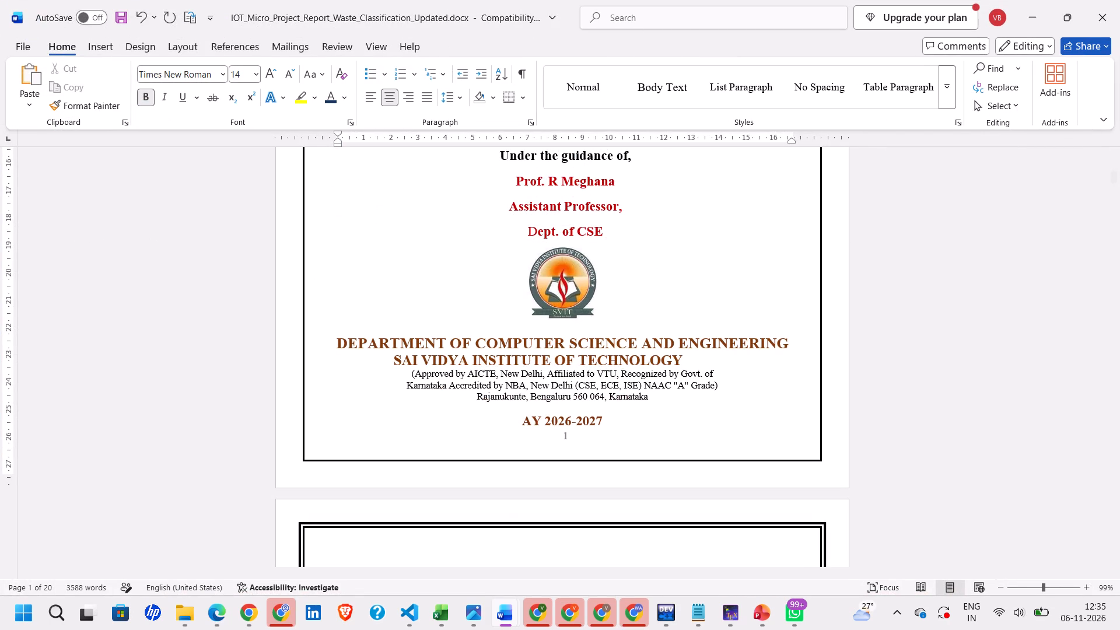
key(ctrl+s)
Examine the report's cover page, checking the project title, degree, submission, guide, department and academic year lines.
scroll(476, 269, up, 2)
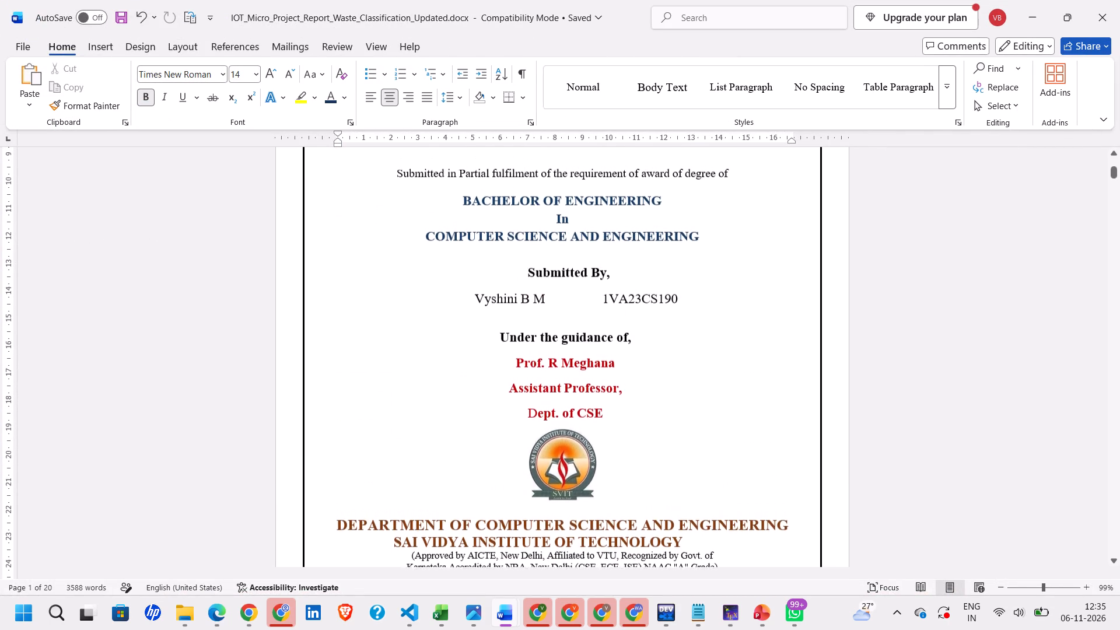
scroll(476, 269, up, 2)
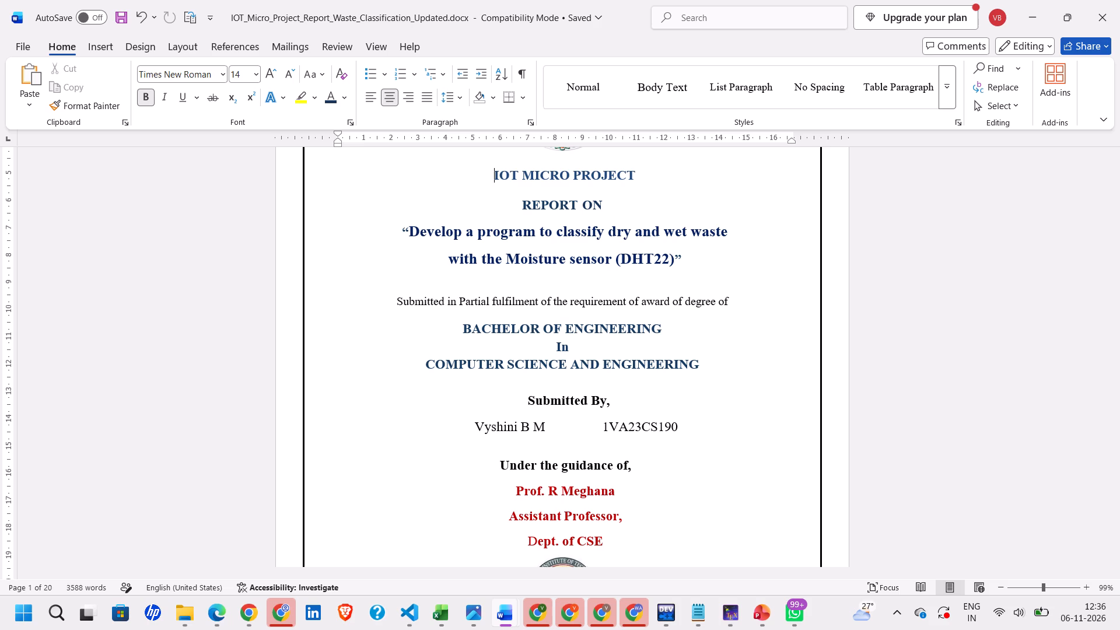
click(476, 269)
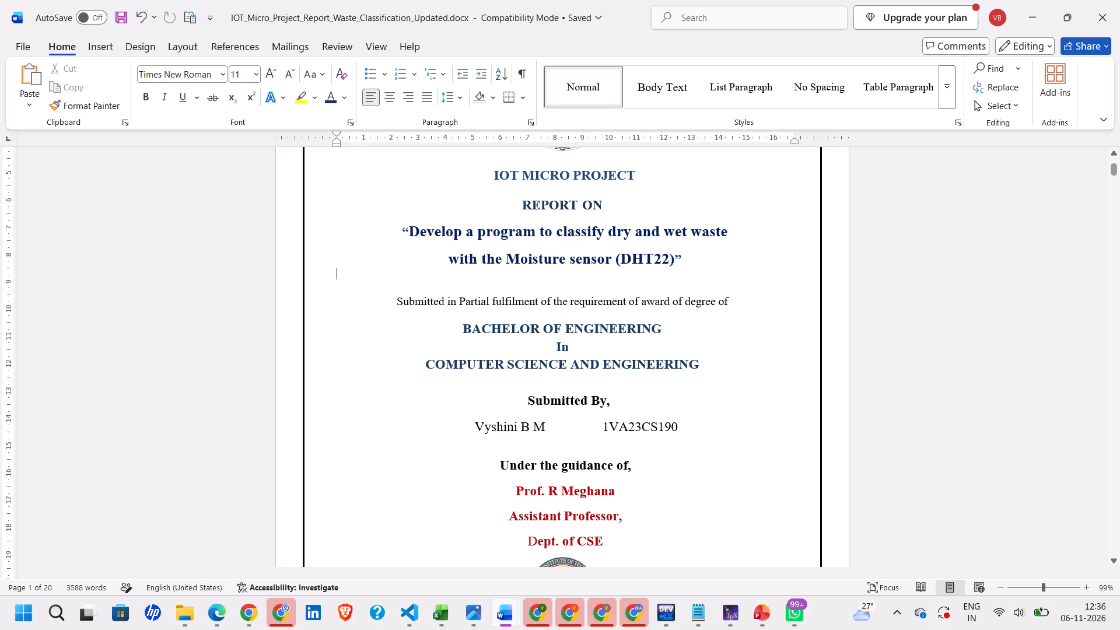
scroll(528, 303, up, 3)
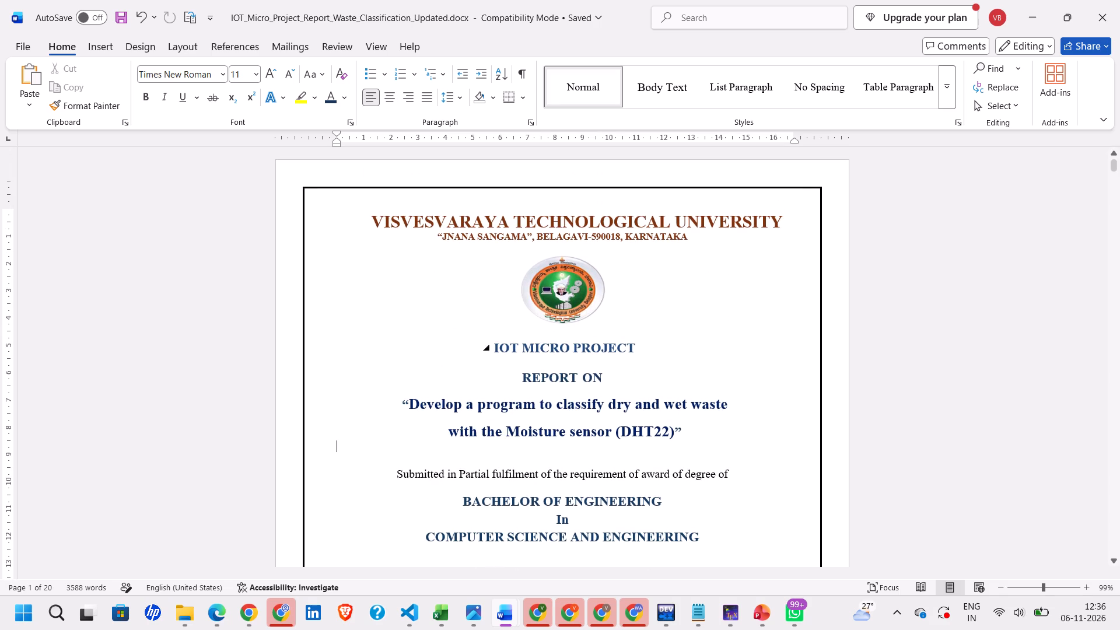
scroll(575, 313, down, 3)
scroll(575, 313, up, 2)
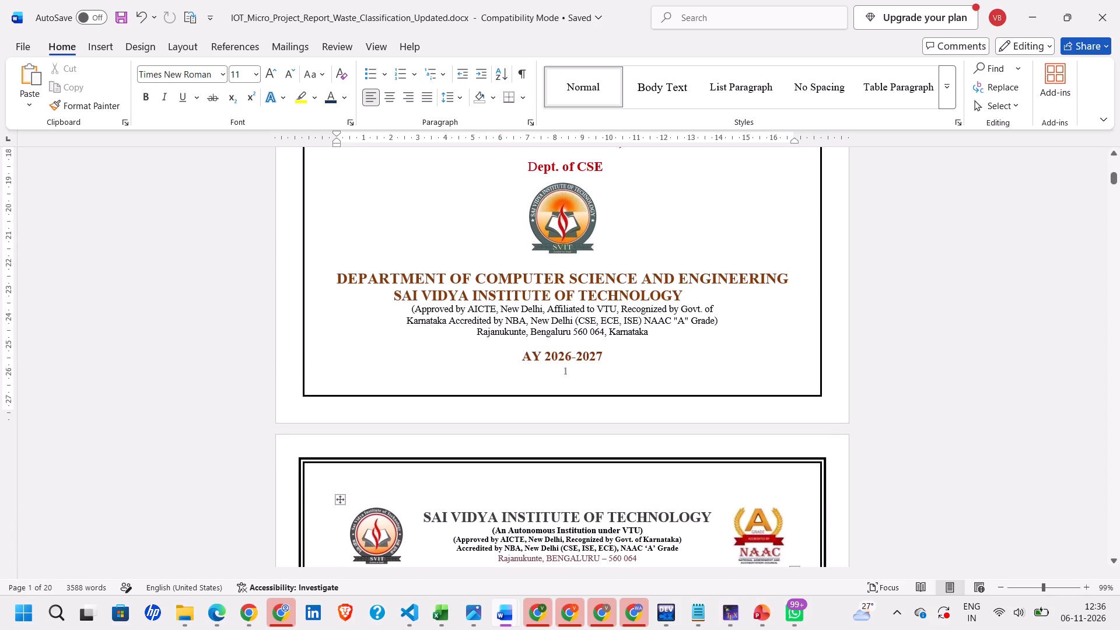
scroll(575, 313, down, 2)
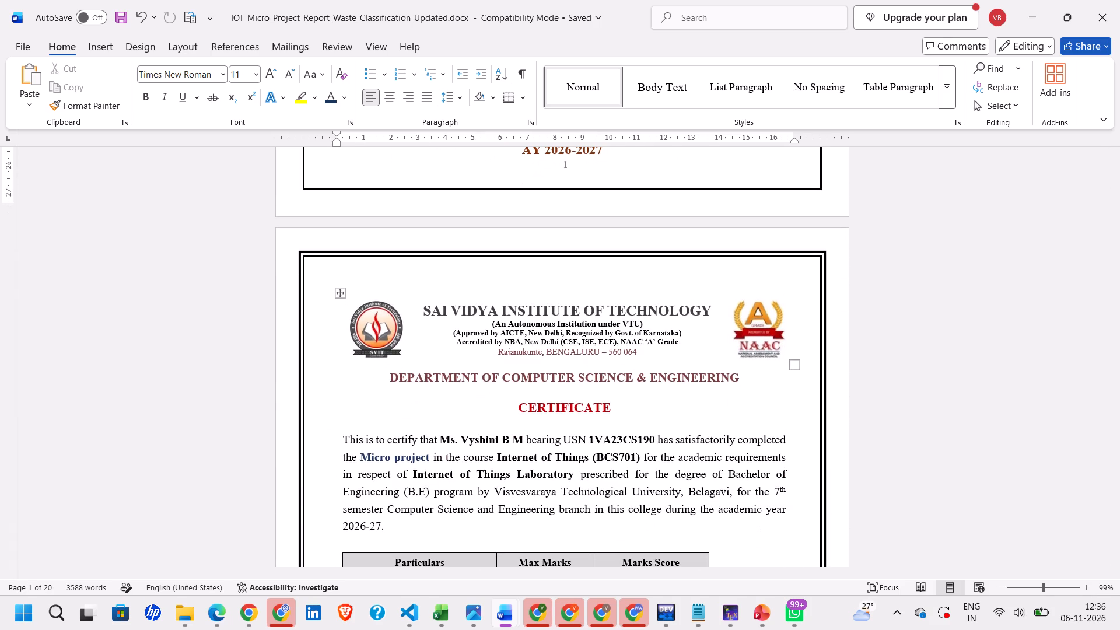
scroll(575, 313, up, 3)
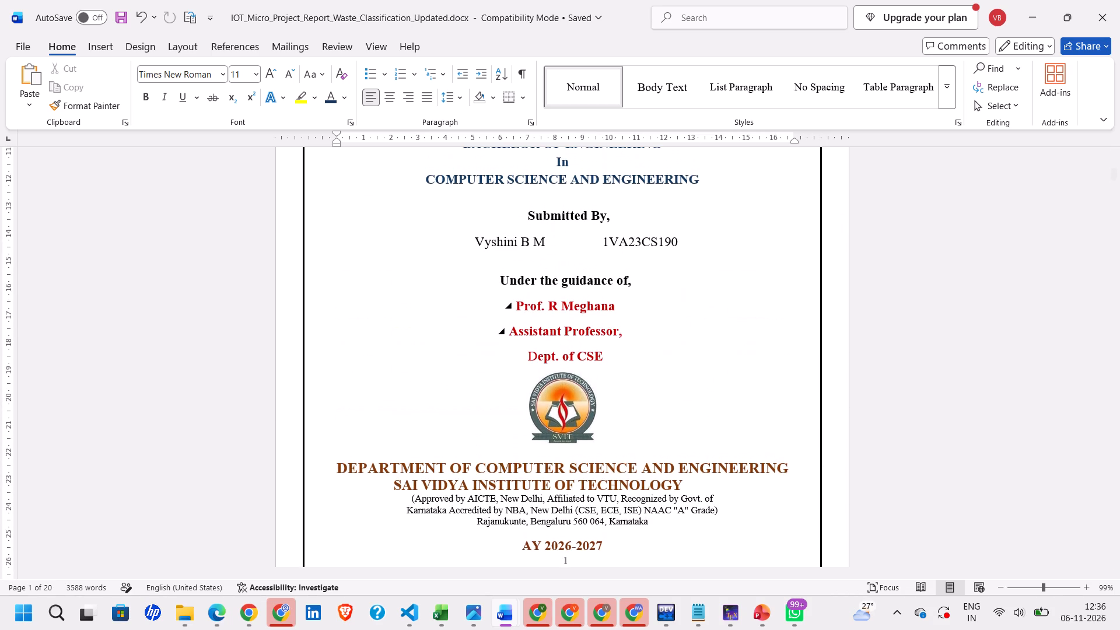
scroll(575, 313, up, 2)
scroll(575, 313, down, 2)
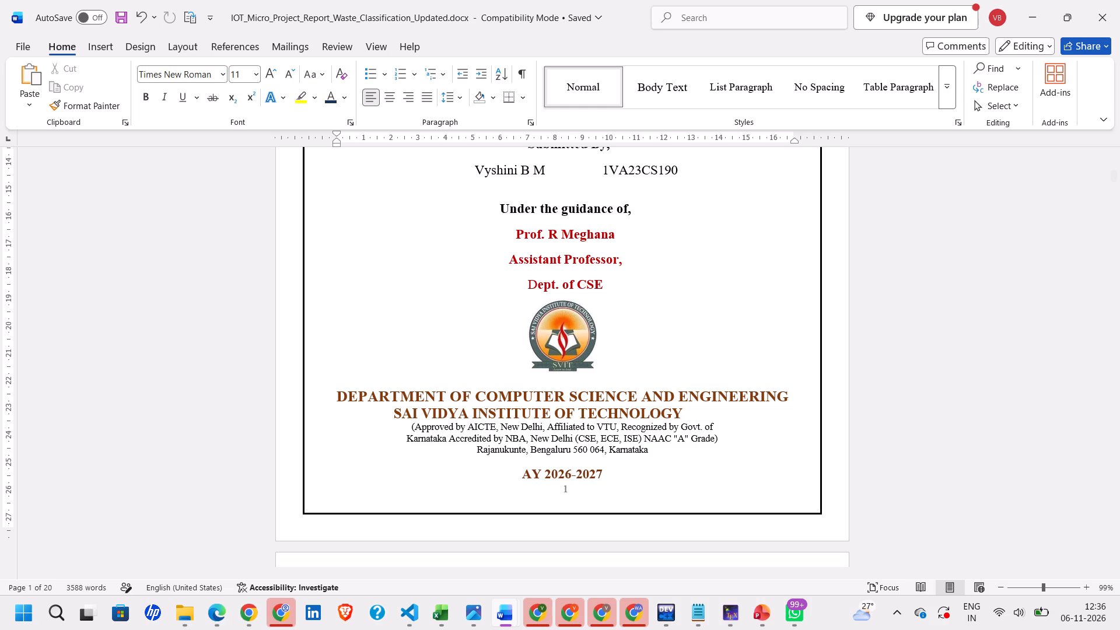
Examine the certificate page, including its certification paragraph, marks table and signatory block.
scroll(575, 313, down, 3)
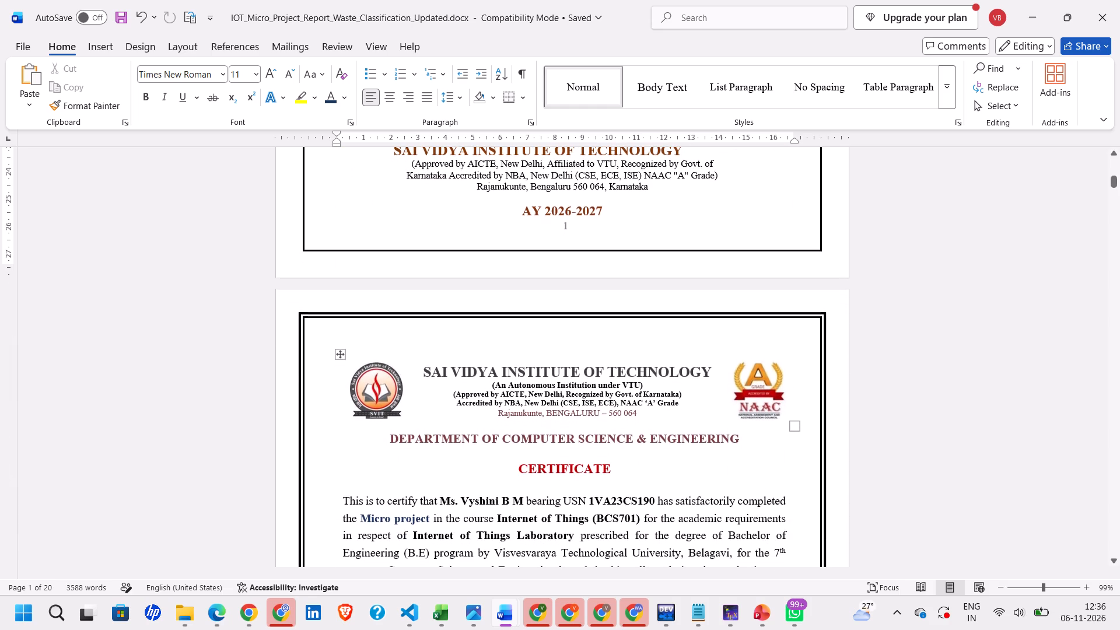
scroll(575, 313, down, 1)
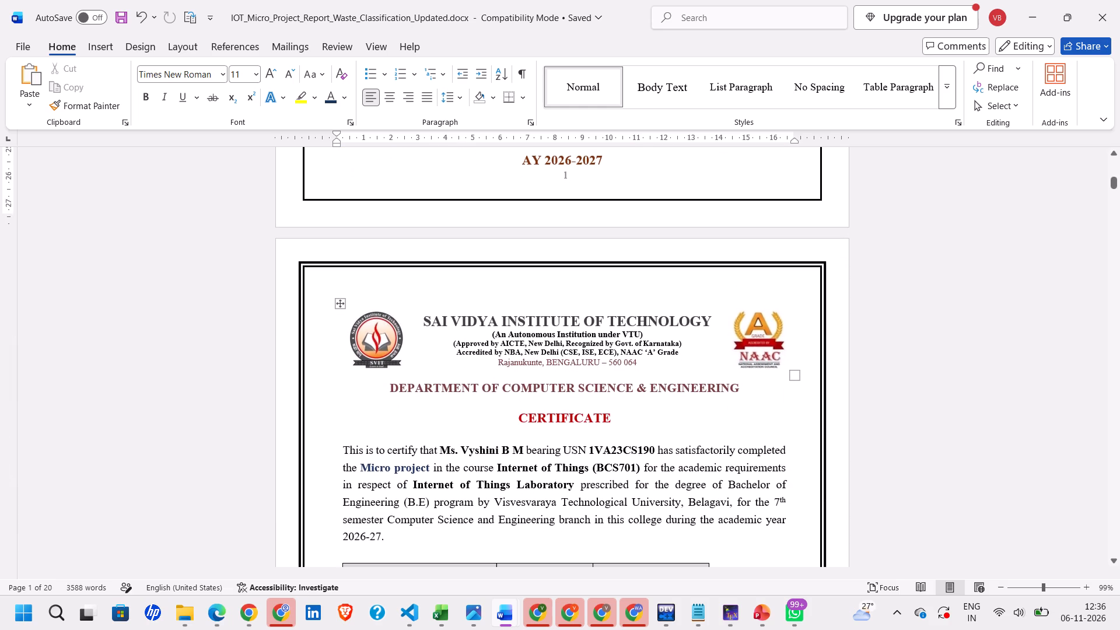
scroll(575, 313, down, 1)
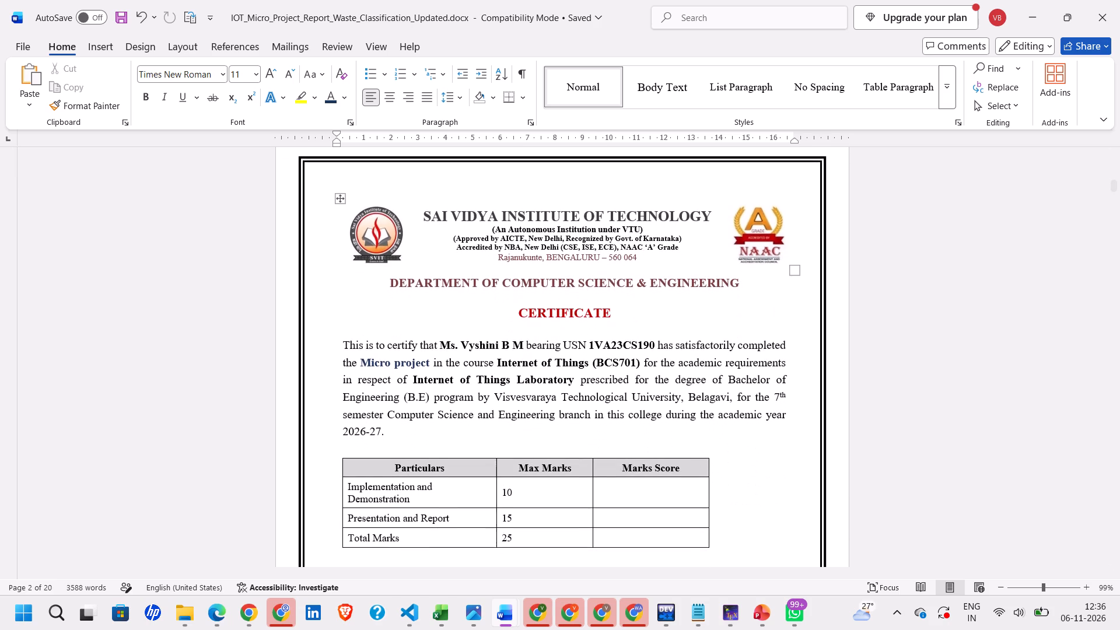
scroll(575, 313, down, 2)
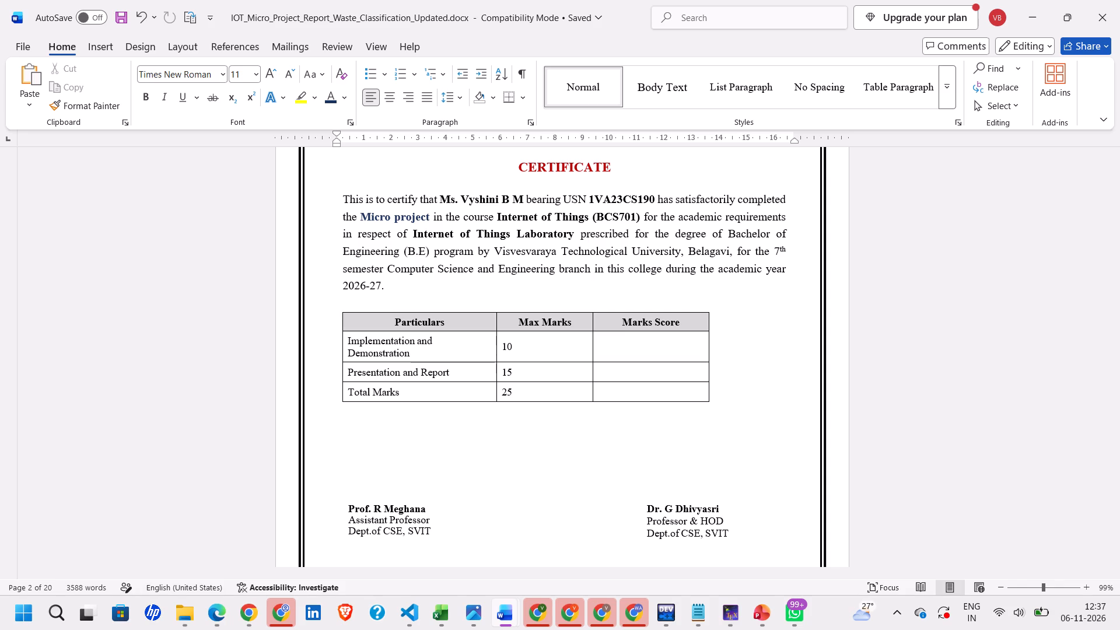
scroll(594, 349, down, 2)
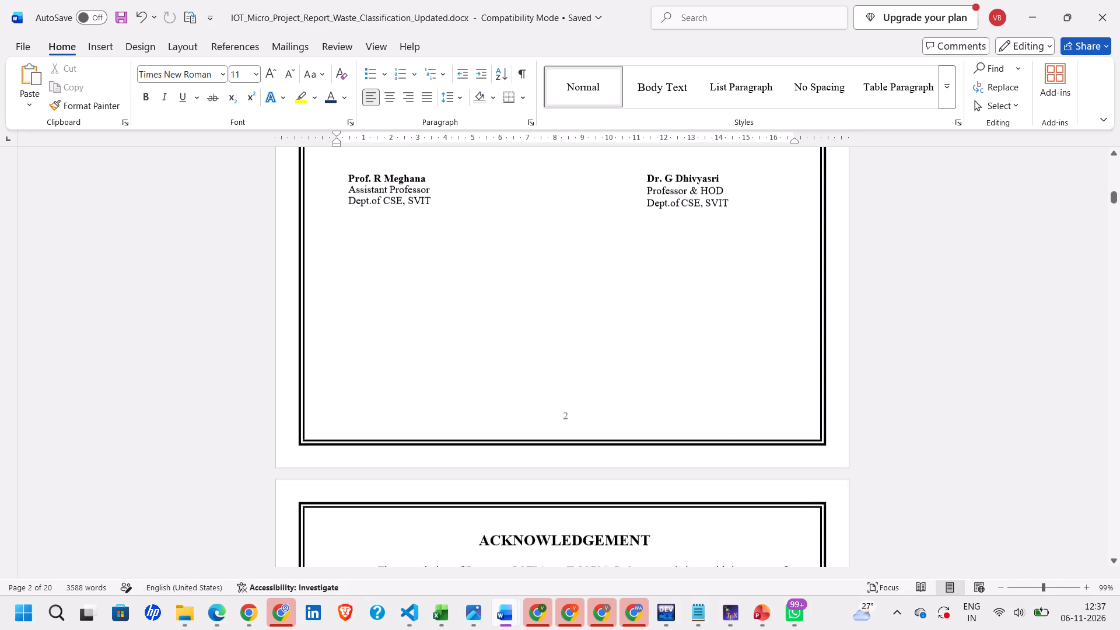
Look through the report's acknowledgement page and the remaining pages as far as the references.
scroll(594, 349, down, 5)
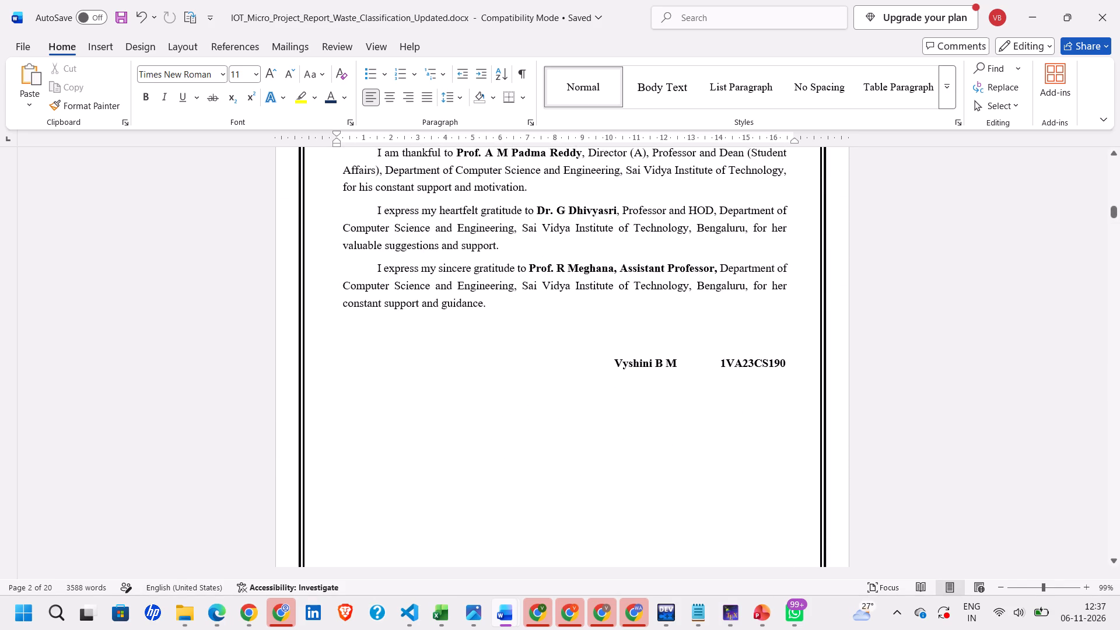
scroll(594, 349, up, 1)
scroll(594, 349, down, 1)
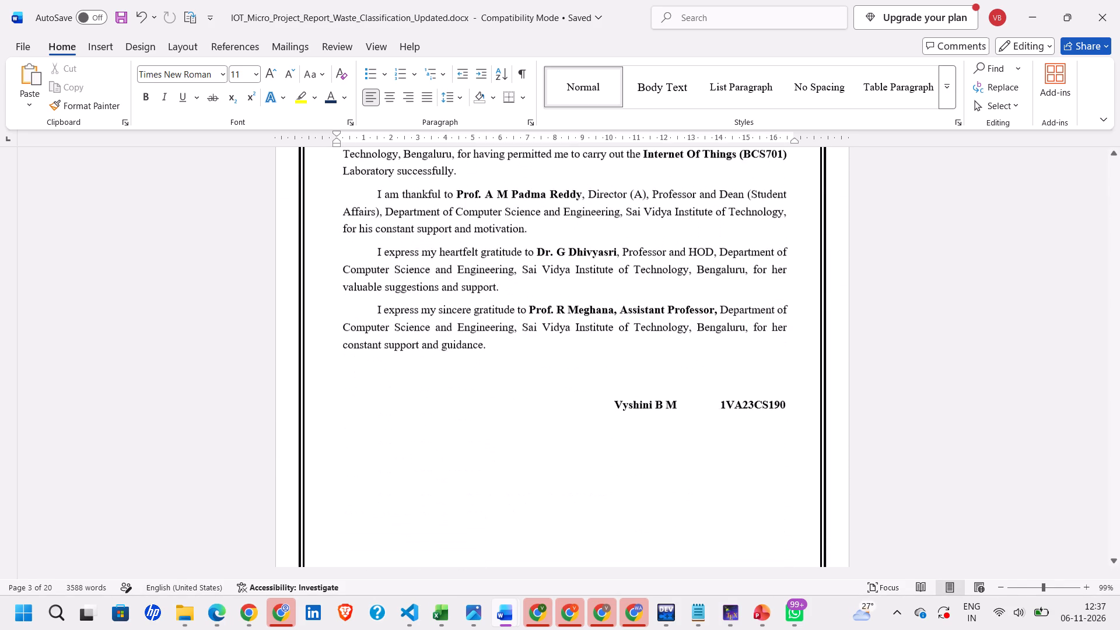
scroll(594, 349, down, 5)
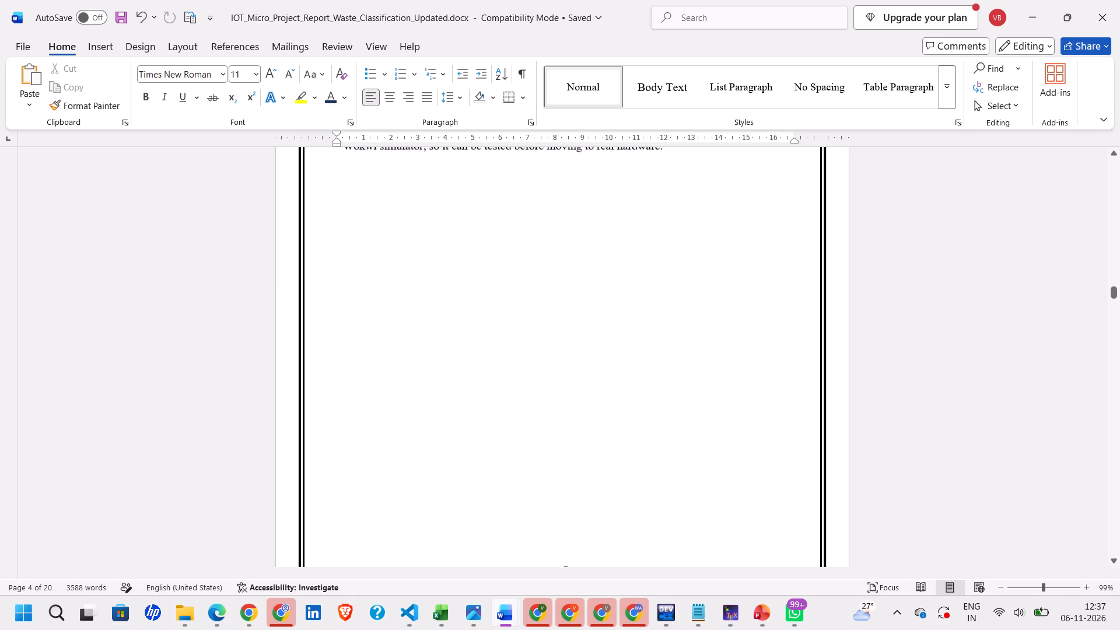
scroll(594, 349, down, 14)
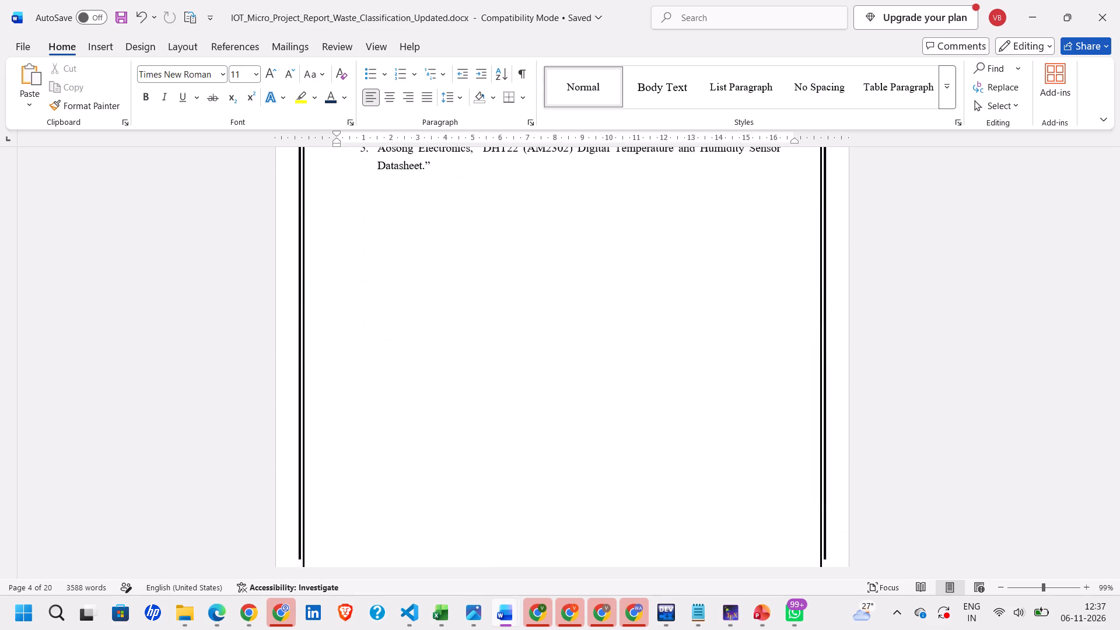
scroll(594, 349, down, 5)
scroll(594, 349, up, 11)
scroll(594, 349, up, 12)
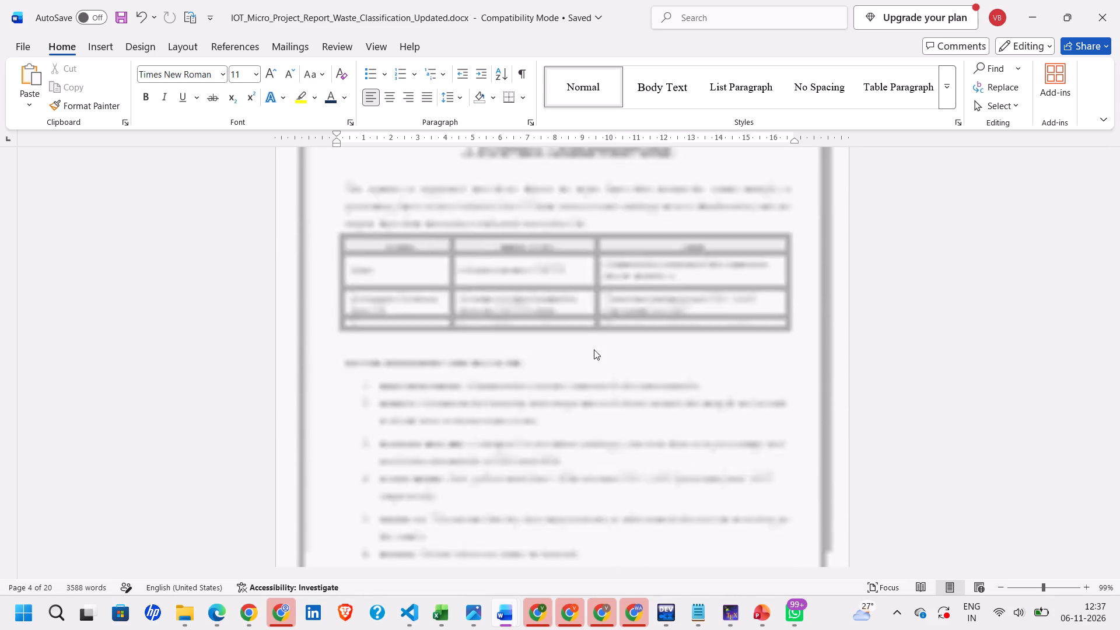
scroll(594, 349, up, 8)
Save the IoT micro project report again.
key(ctrl+s)
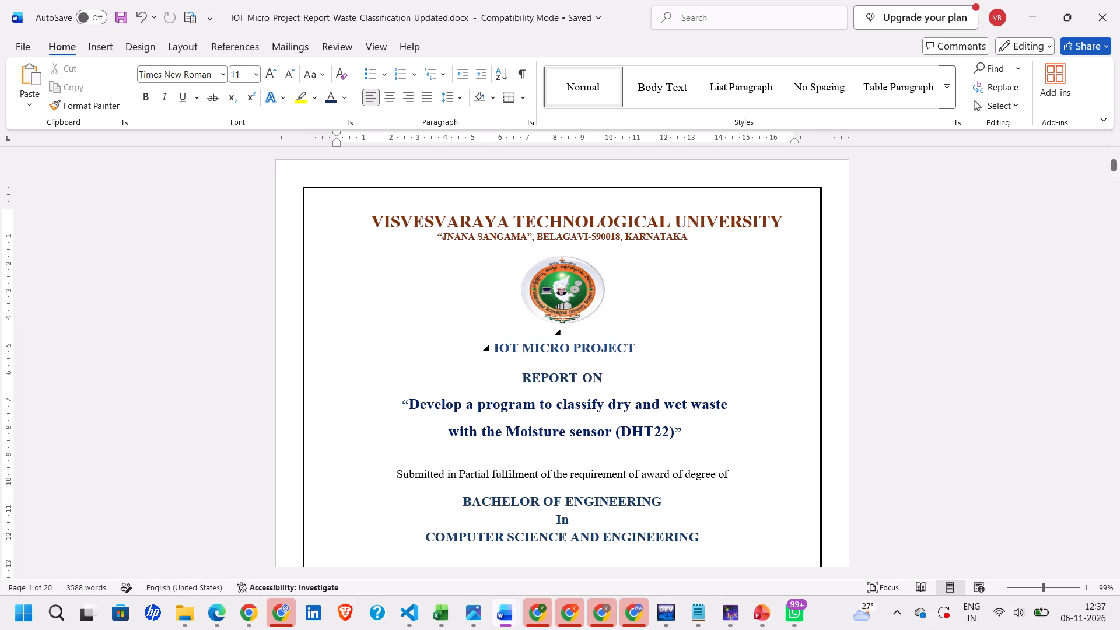
Recheck the layout of the report from the cover page through to the last page.
scroll(757, 379, down, 3)
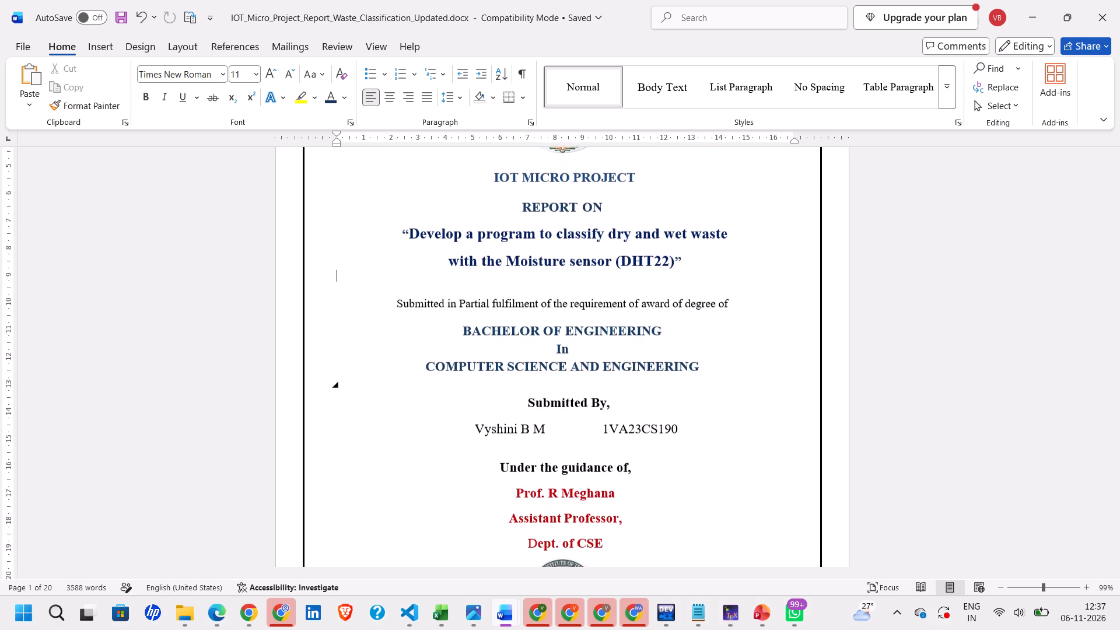
scroll(757, 379, down, 2)
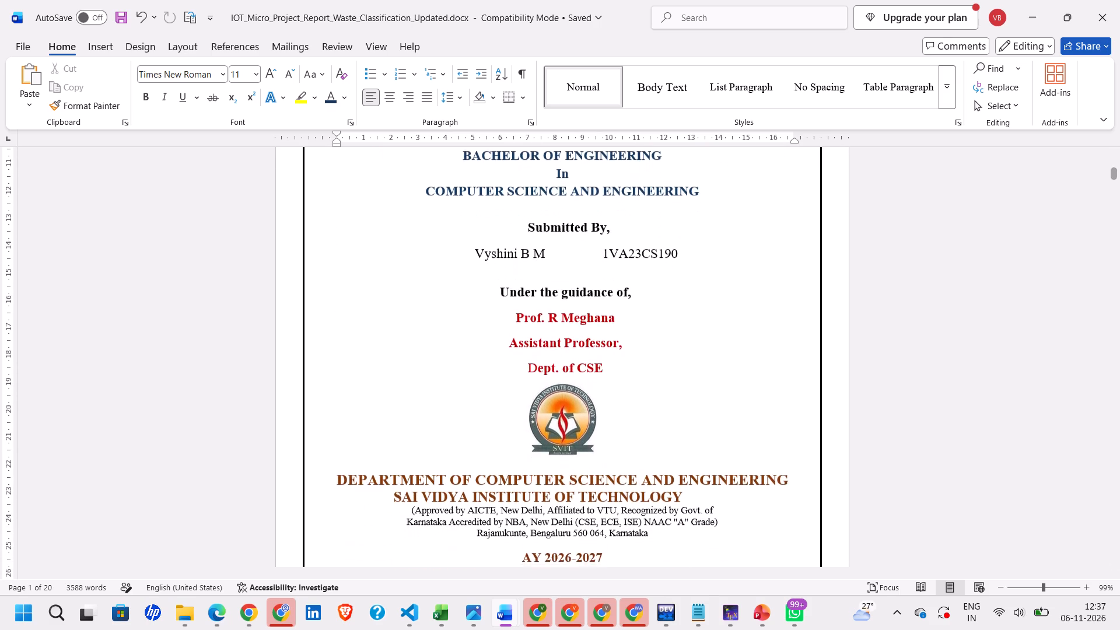
scroll(757, 379, down, 5)
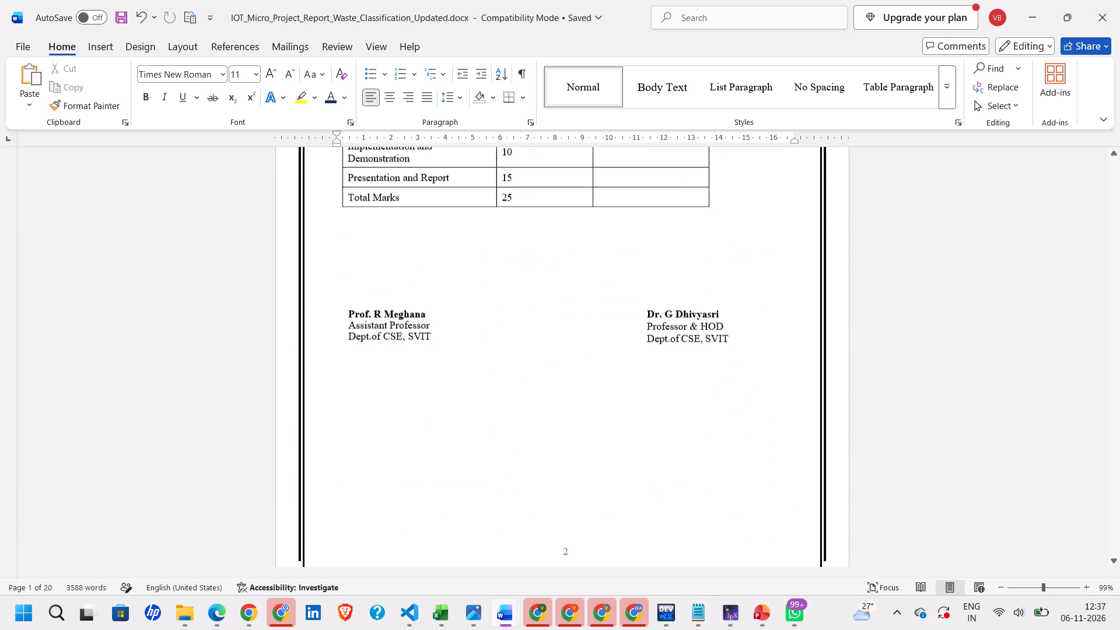
scroll(757, 379, down, 13)
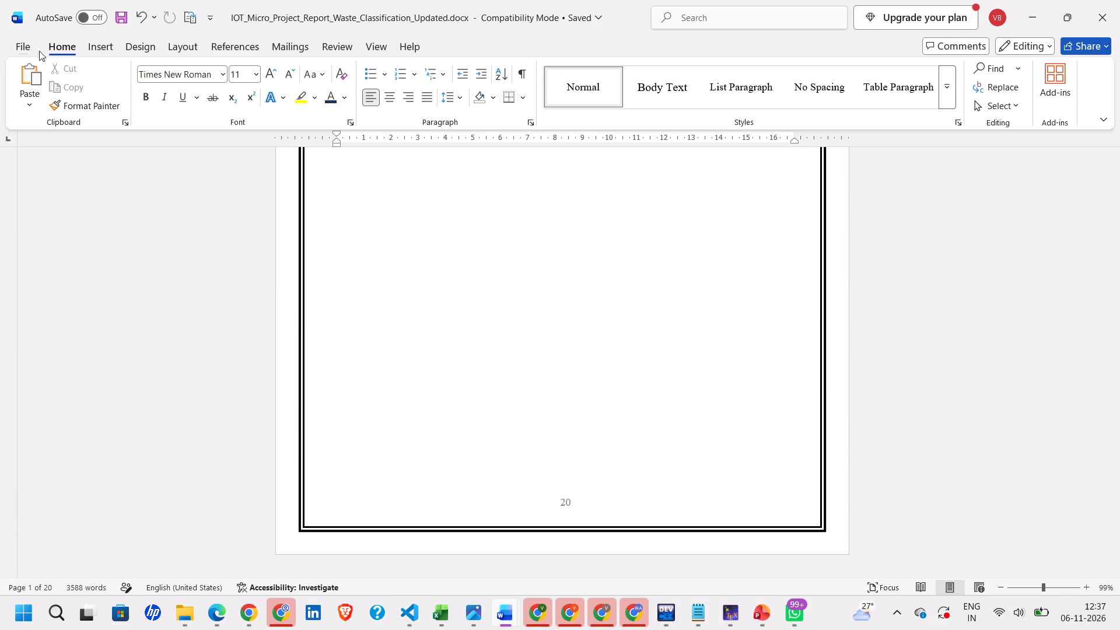
Export the report as a PDF in the Downloads folder, named IOT_Micro_Project_Report_Waste_Classification_Updated05.pdf.
click(34, 48)
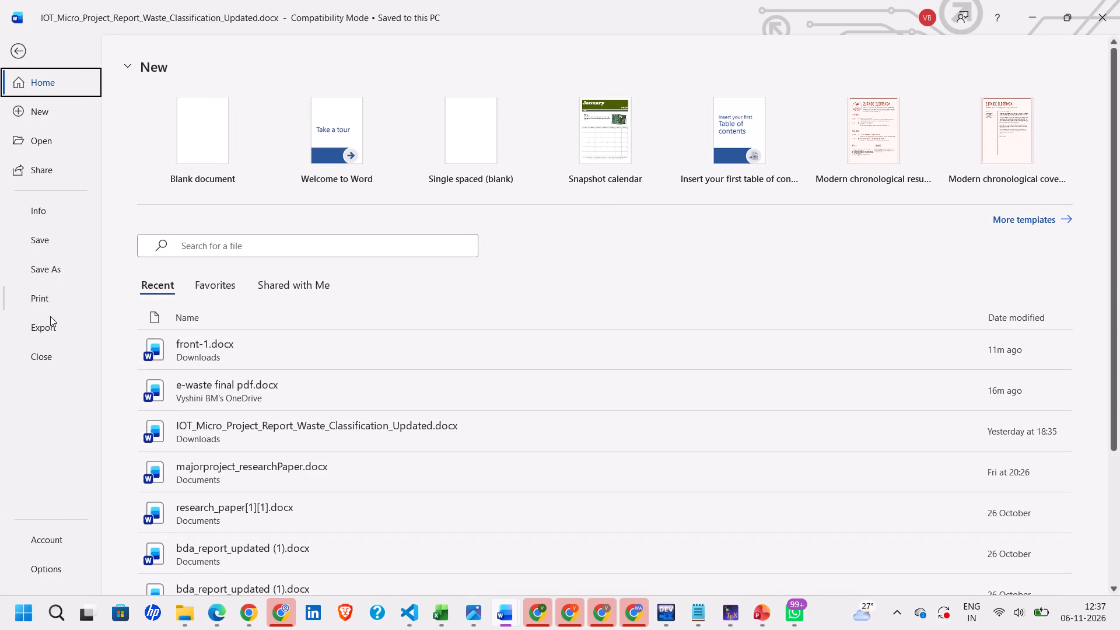
click(49, 324)
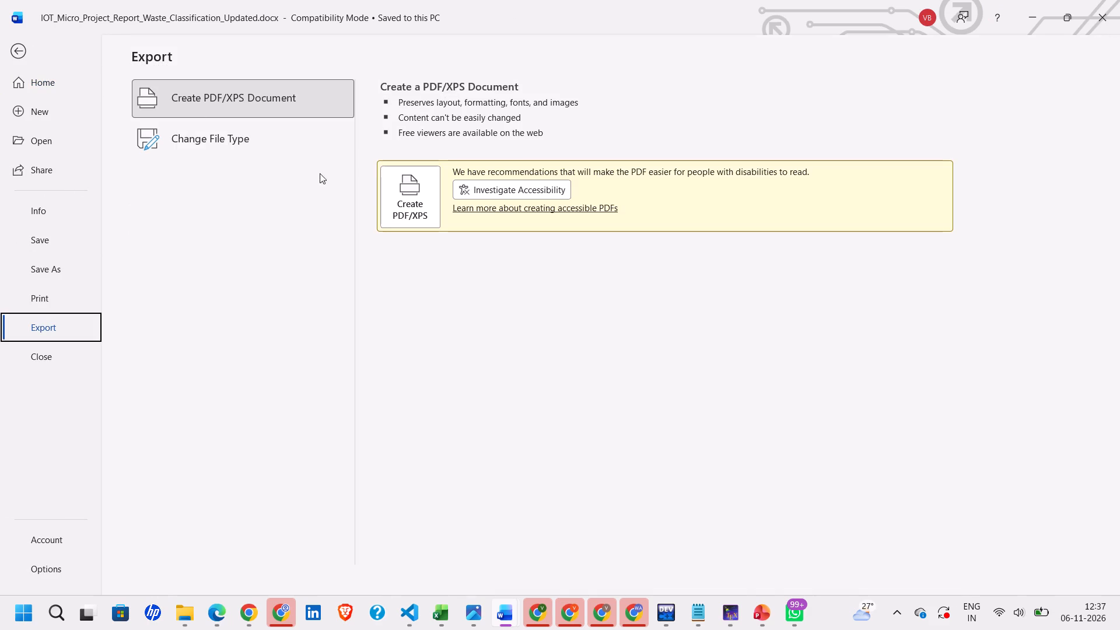
click(237, 145)
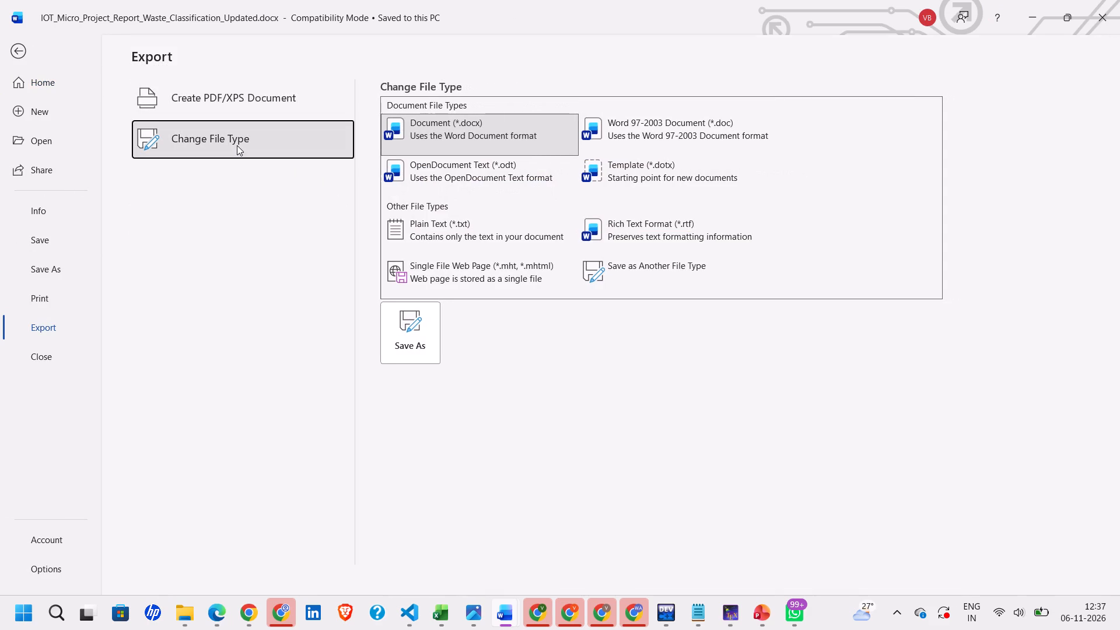
click(208, 96)
click(397, 212)
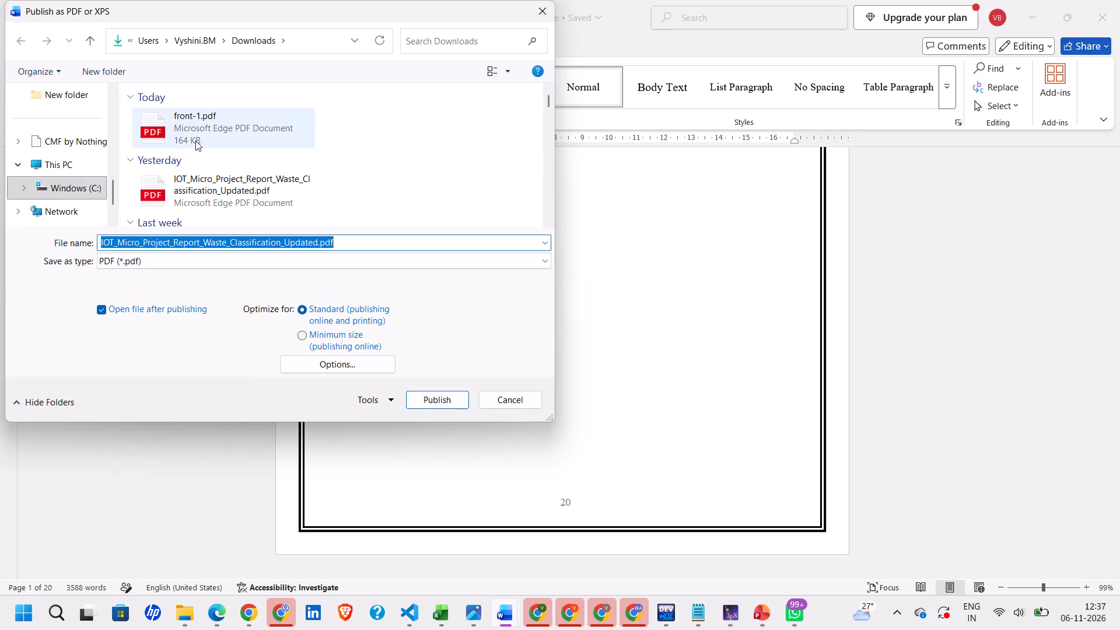
scroll(55, 125, up, 2)
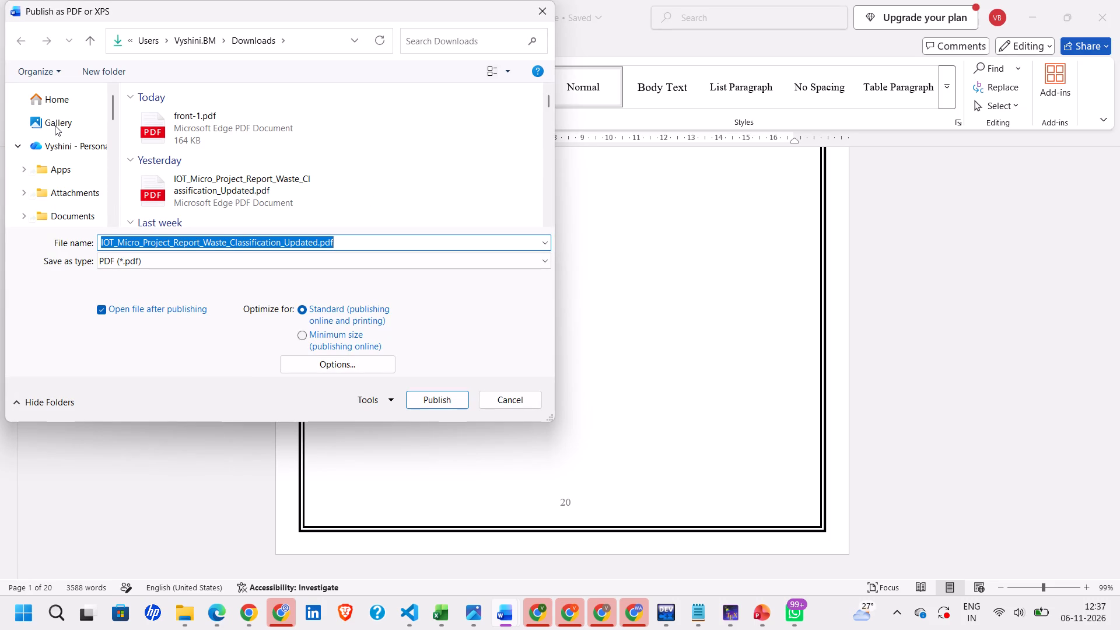
scroll(57, 164, down, 1)
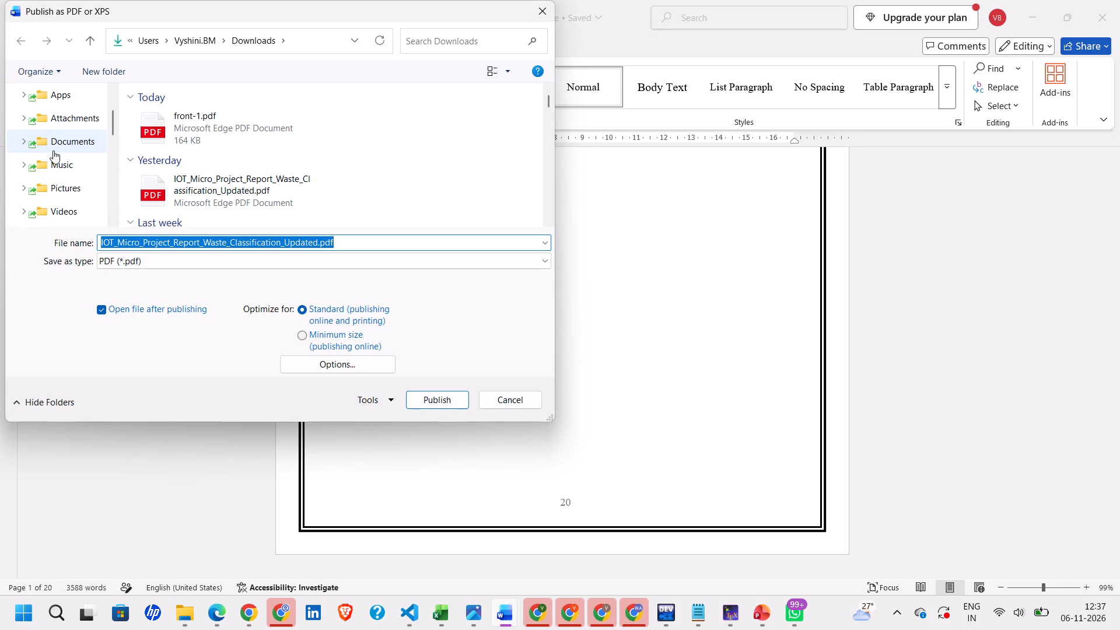
scroll(54, 148, down, 1)
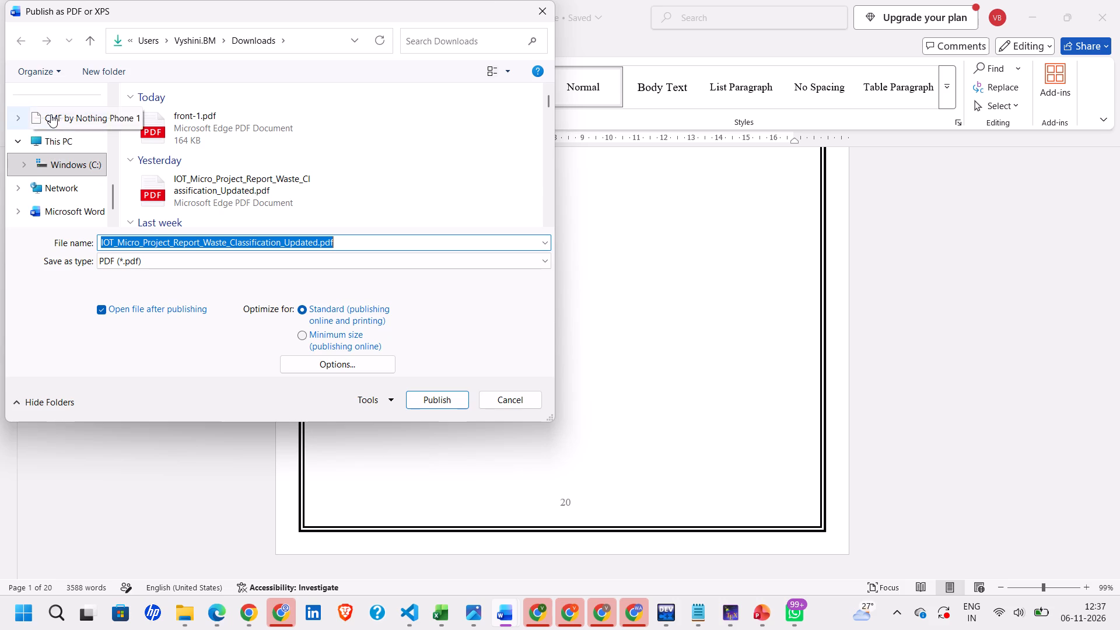
scroll(51, 114, up, 2)
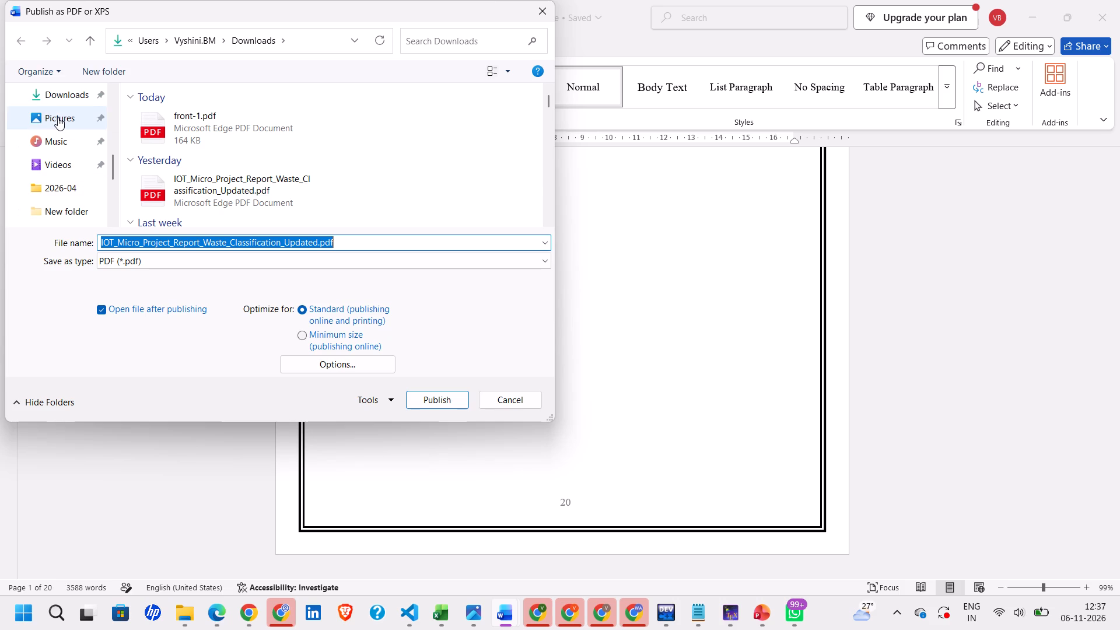
click(51, 96)
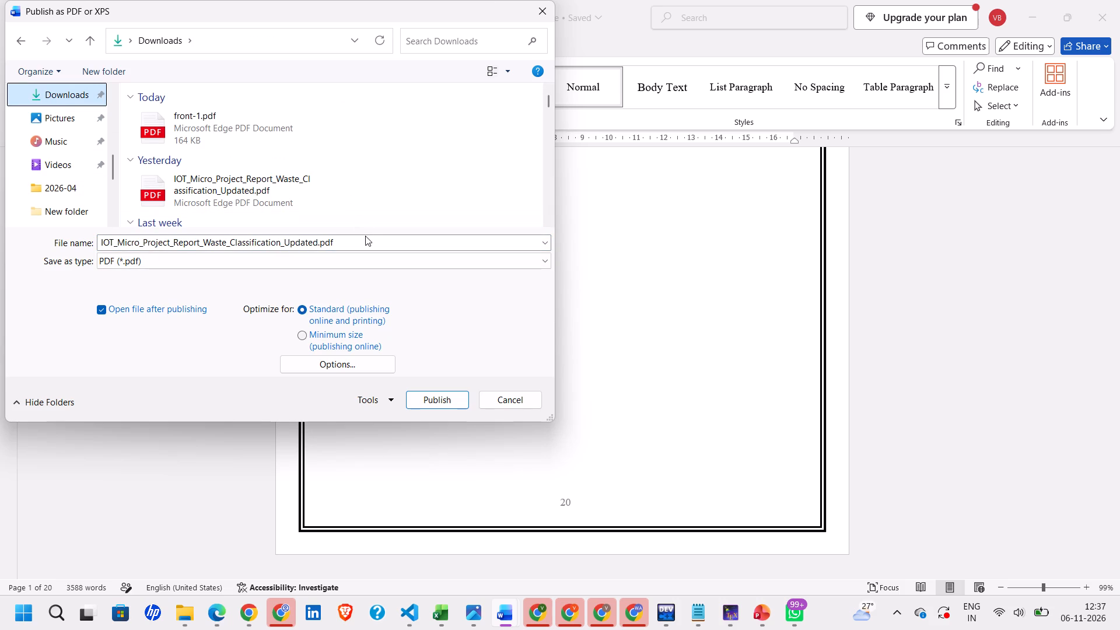
click(317, 243)
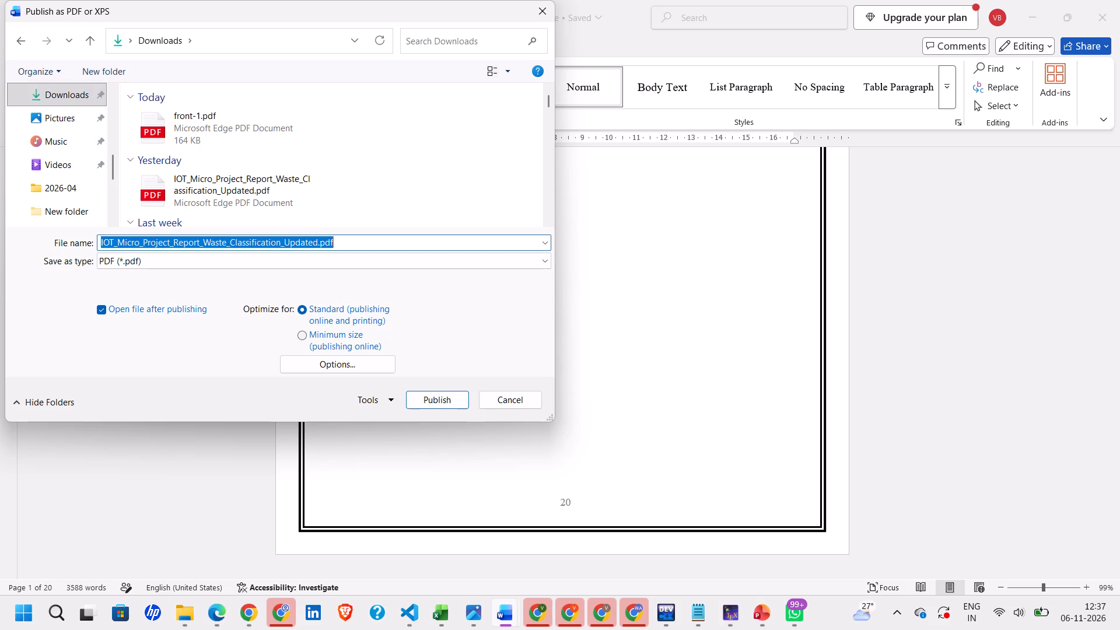
click(317, 243)
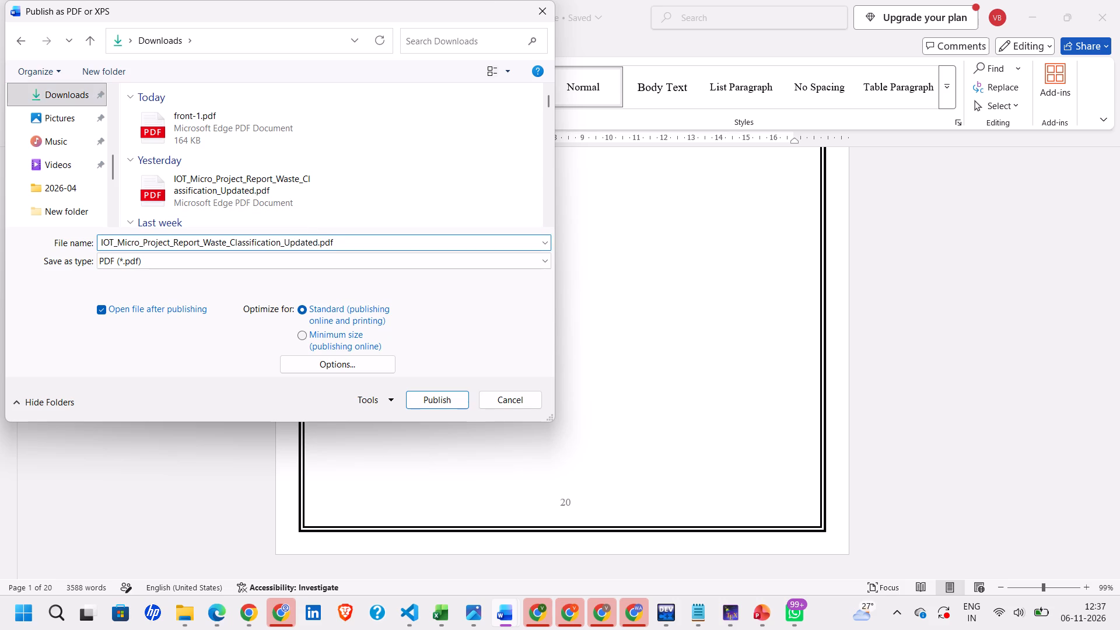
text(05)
click(446, 404)
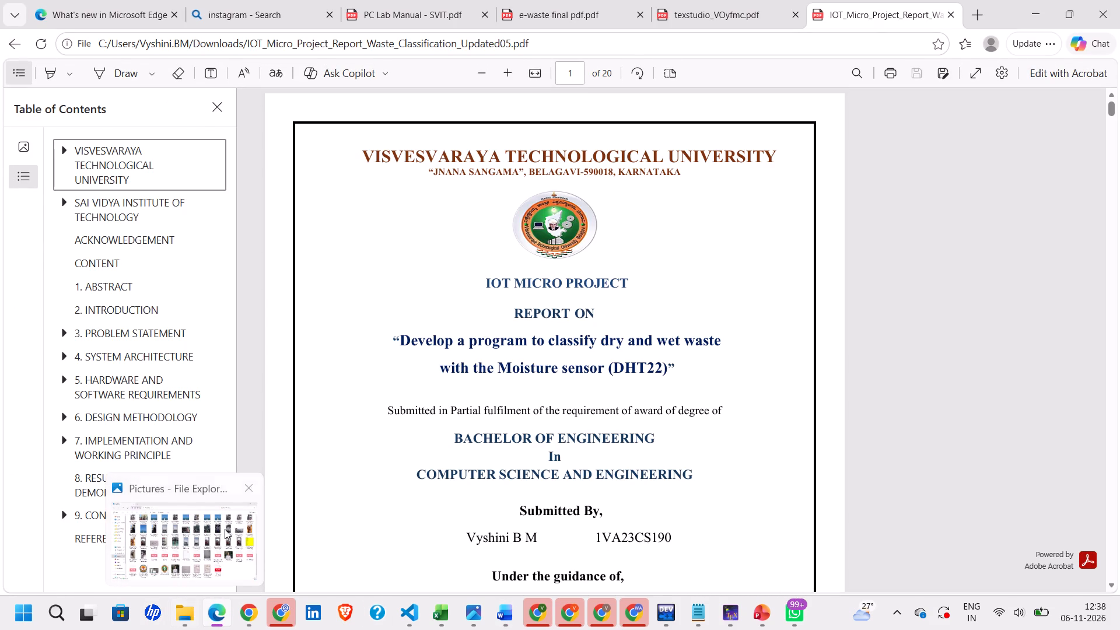
Leave the exported PDF and switch from the IoT report to the open Case Study Report Format.docx in Word.
click(1028, 26)
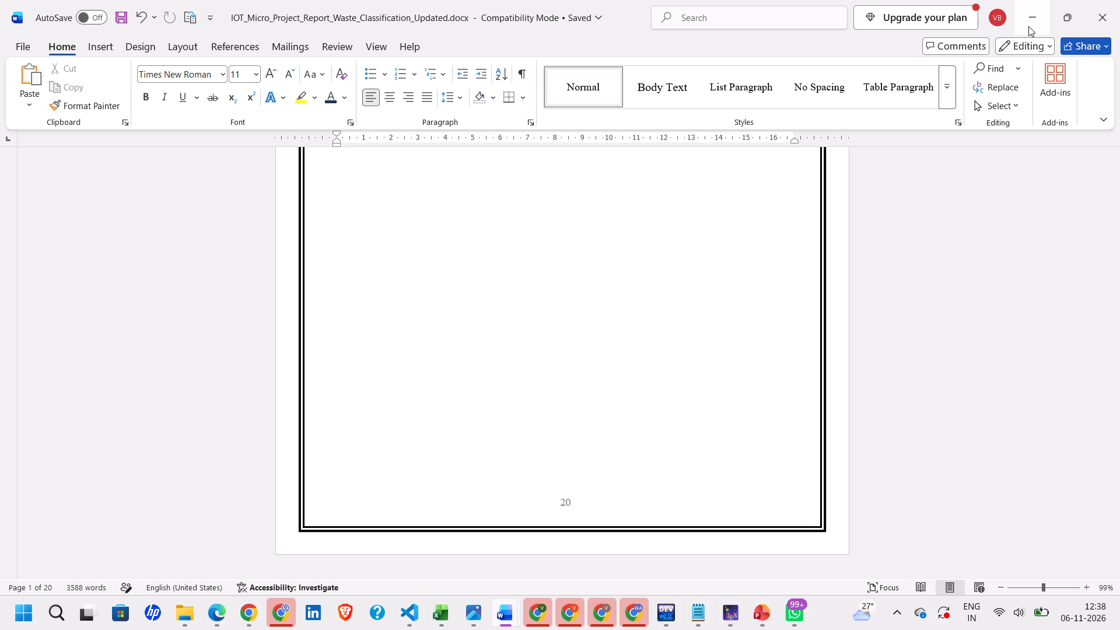
scroll(687, 345, up, 3)
scroll(687, 345, down, 1)
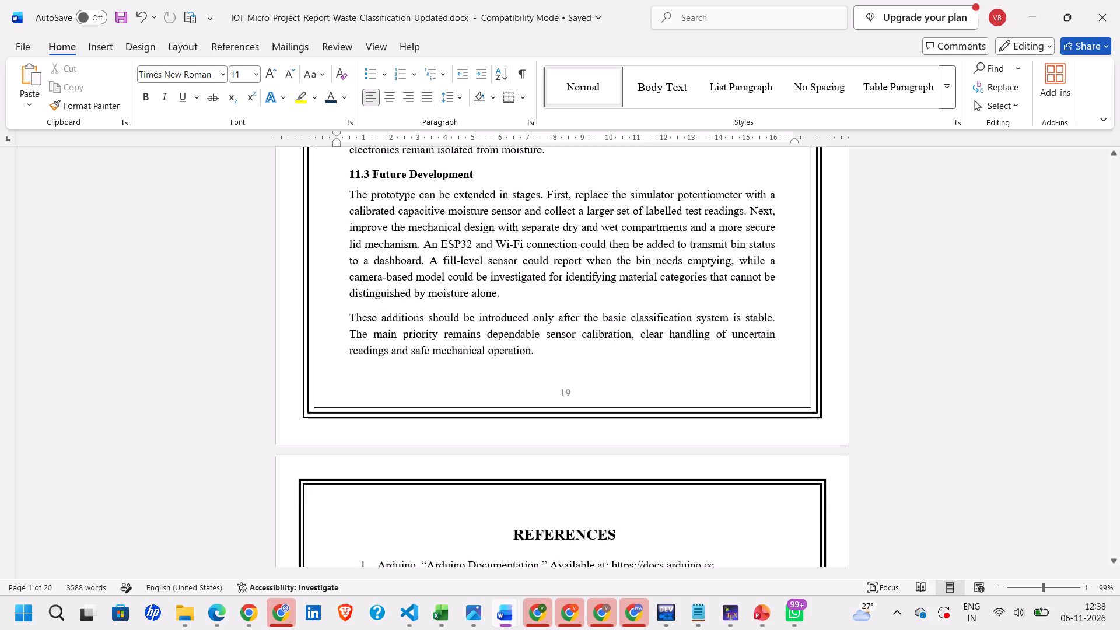
scroll(687, 345, down, 1)
scroll(687, 345, up, 4)
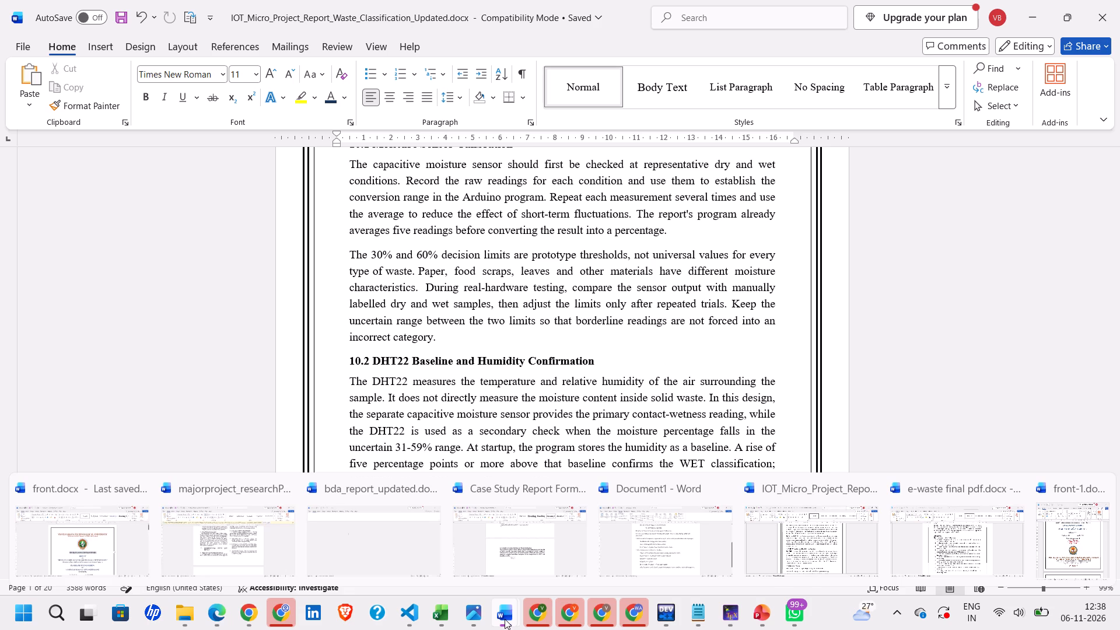
click(516, 556)
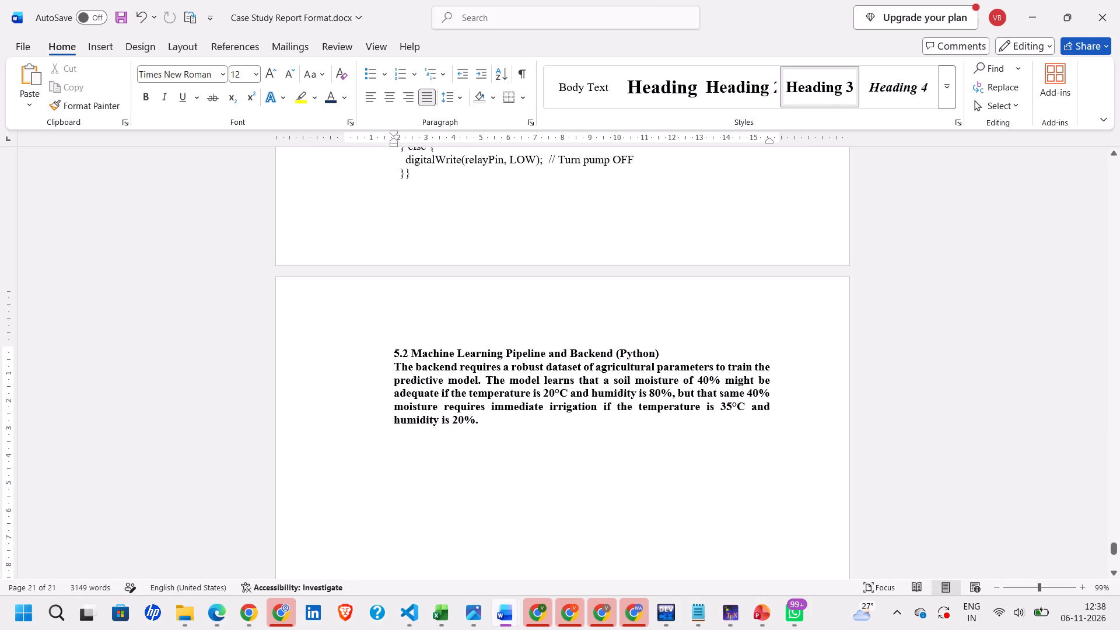
Examine the closing pages of the case study report, covering the Implementation Plan's C++ code and section 5.2.
scroll(510, 513, up, 1)
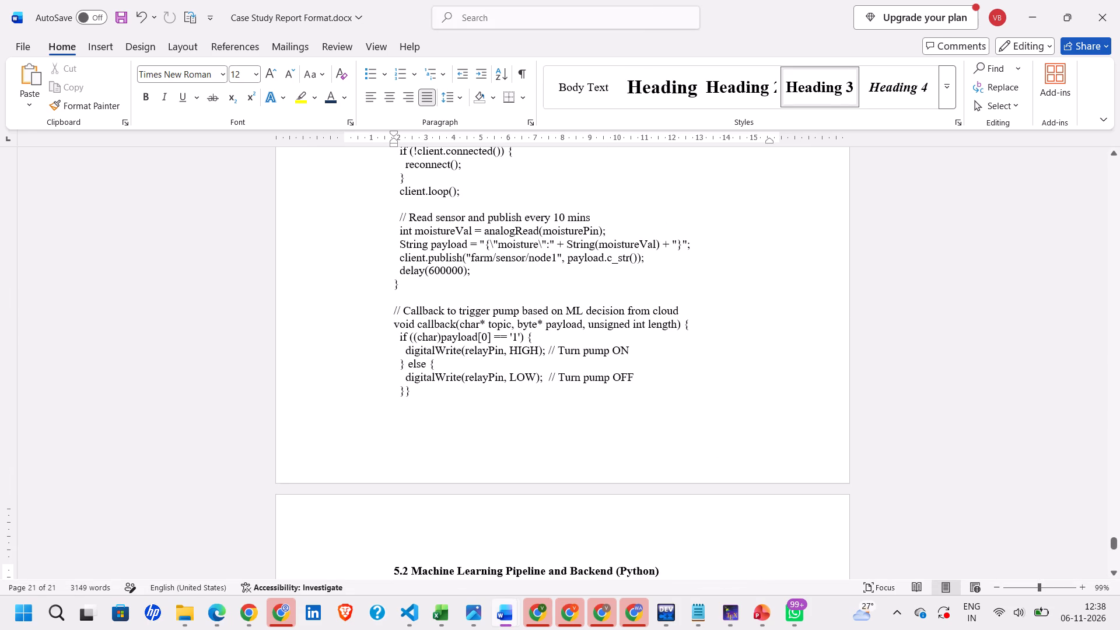
scroll(510, 513, down, 5)
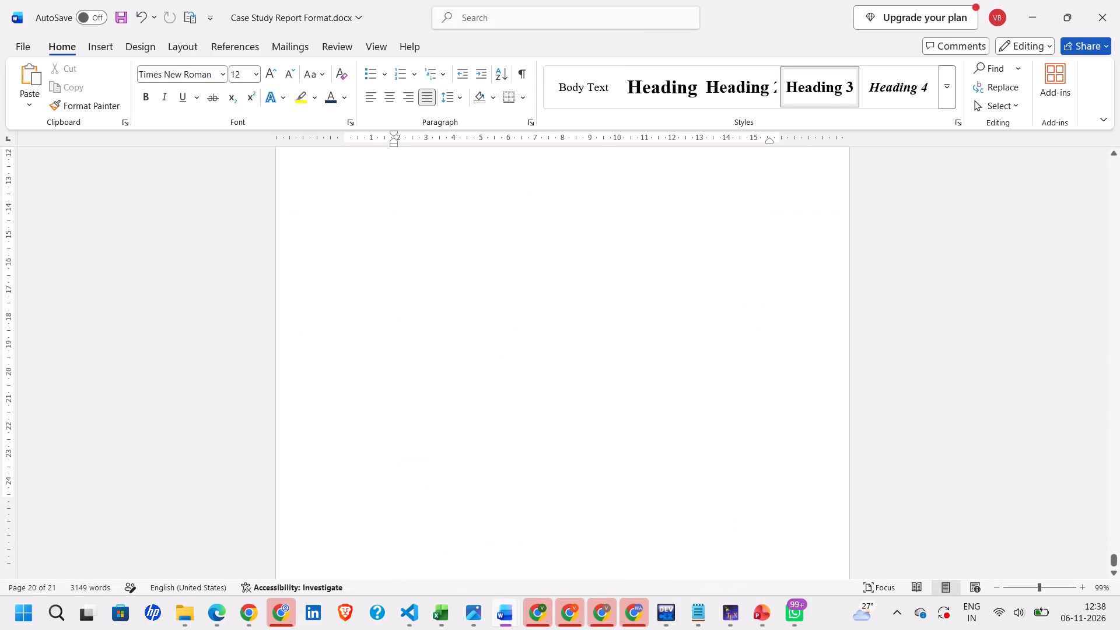
scroll(510, 513, down, 1)
scroll(510, 513, up, 3)
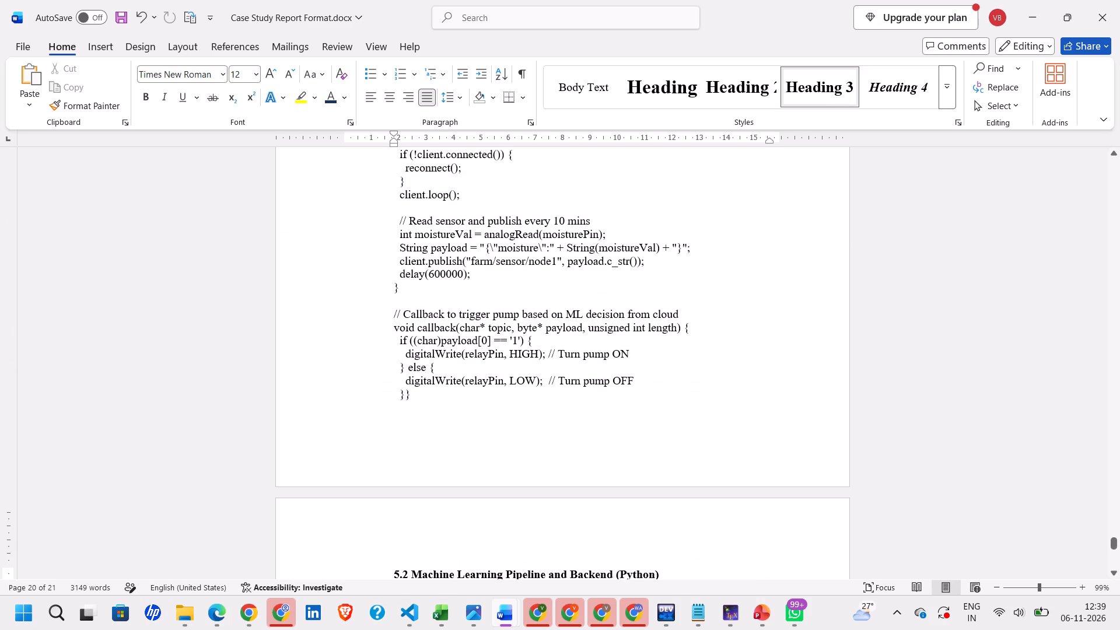
scroll(510, 513, up, 3)
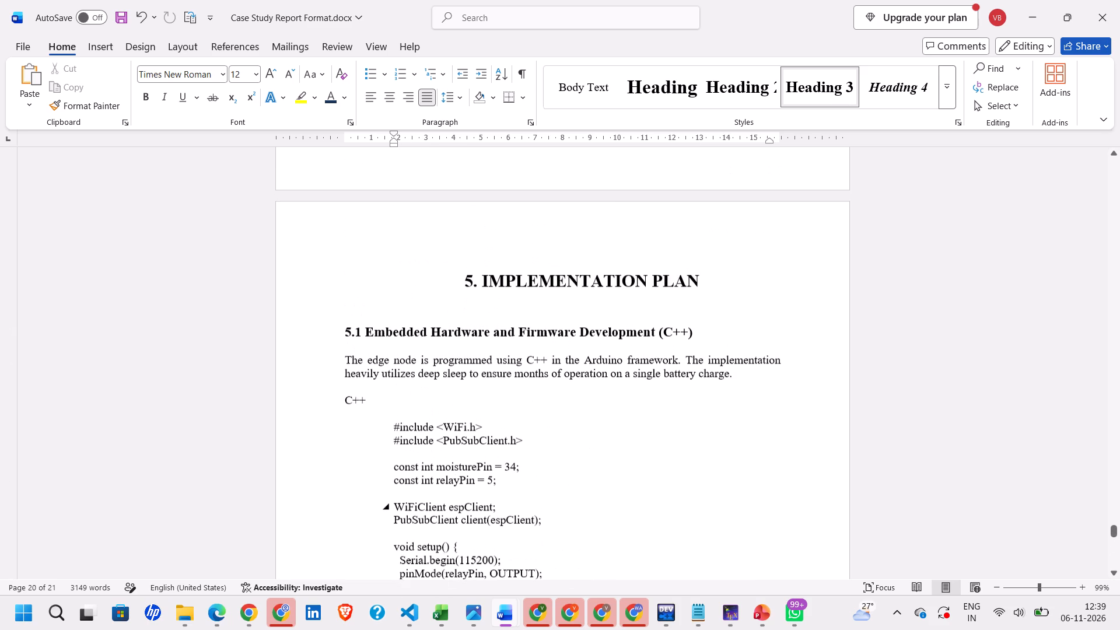
scroll(510, 513, down, 1)
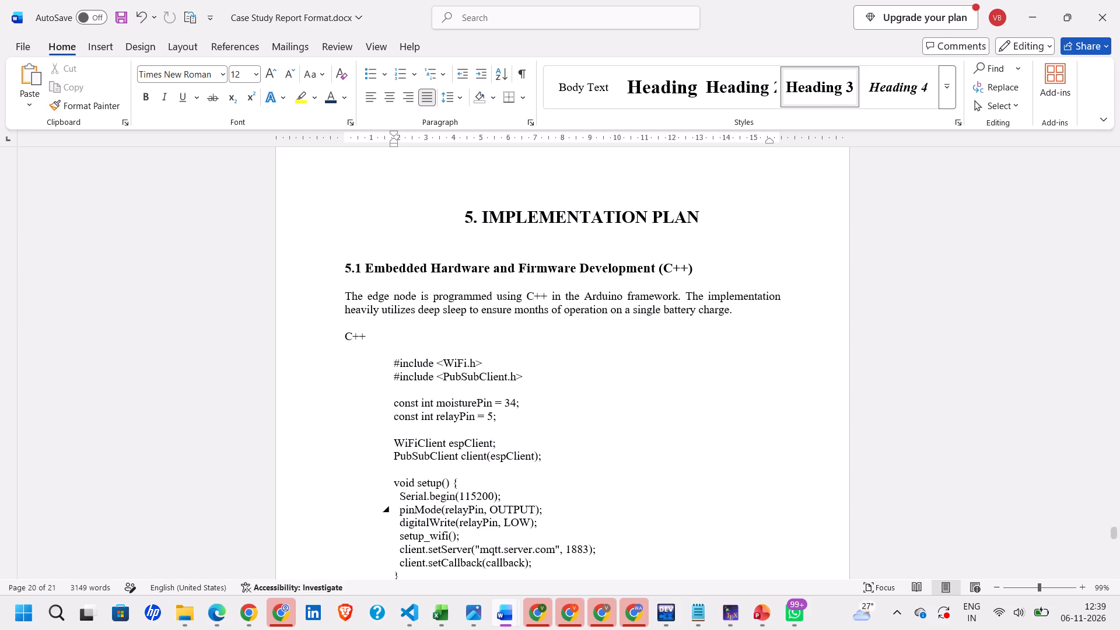
Look through the Design Methodology chapter, from its requirements specification through the domain model and IoT level to the circuit wiring figure.
scroll(510, 513, up, 11)
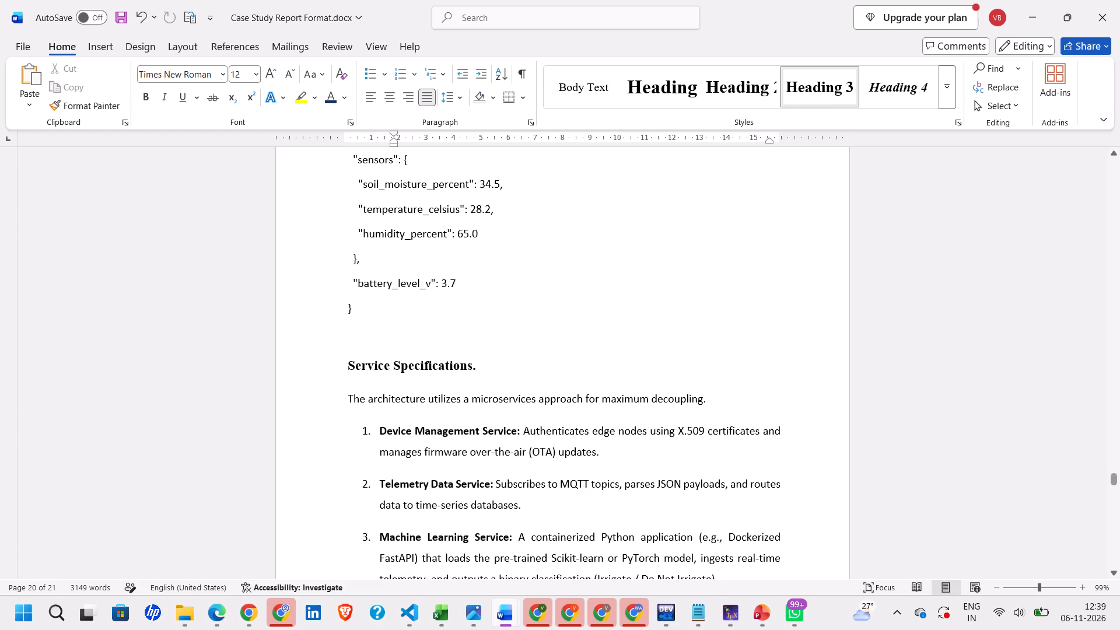
scroll(520, 496, up, 4)
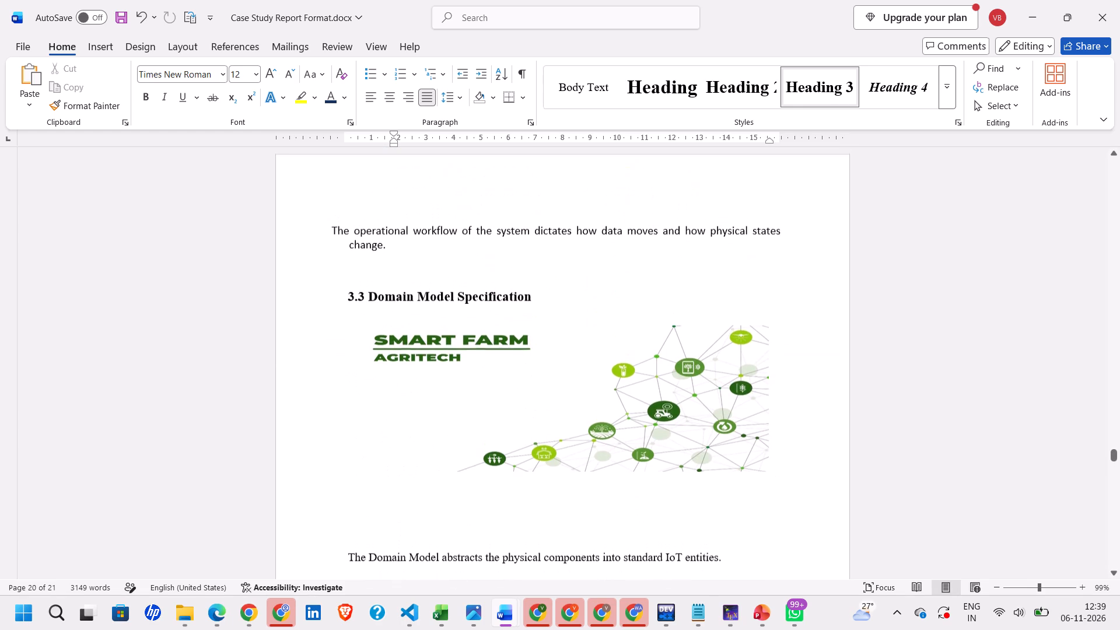
scroll(520, 496, up, 4)
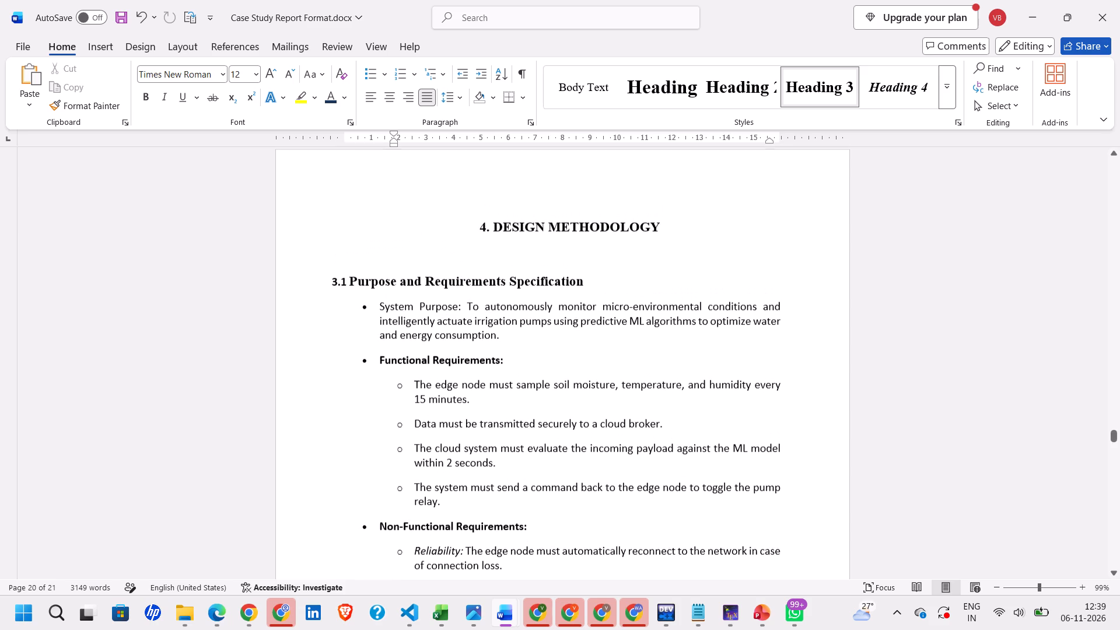
scroll(520, 496, down, 3)
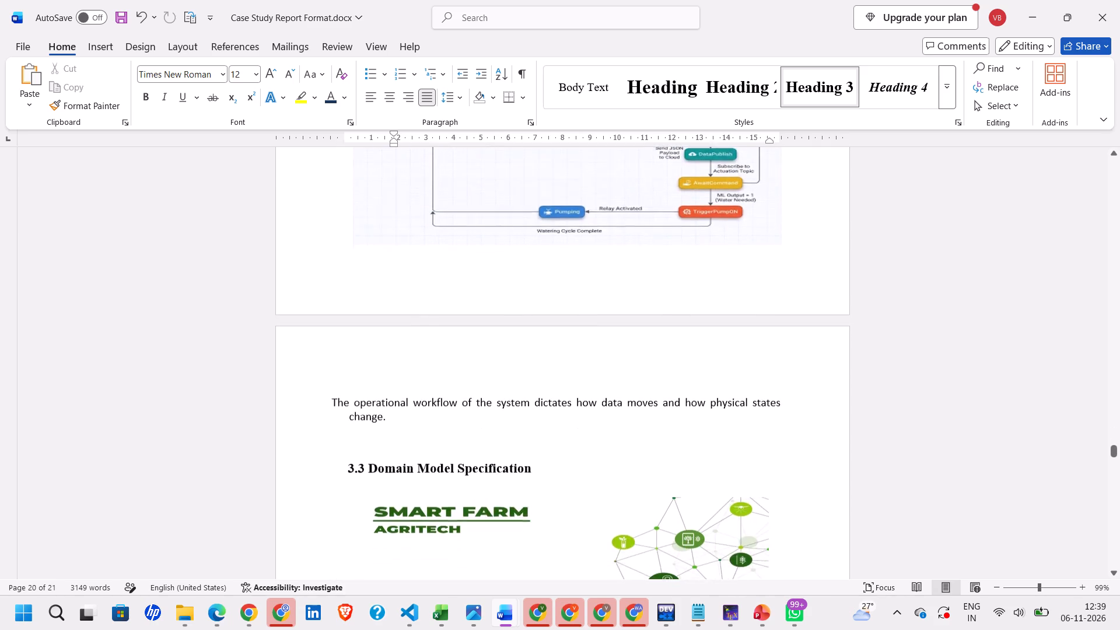
scroll(520, 496, down, 6)
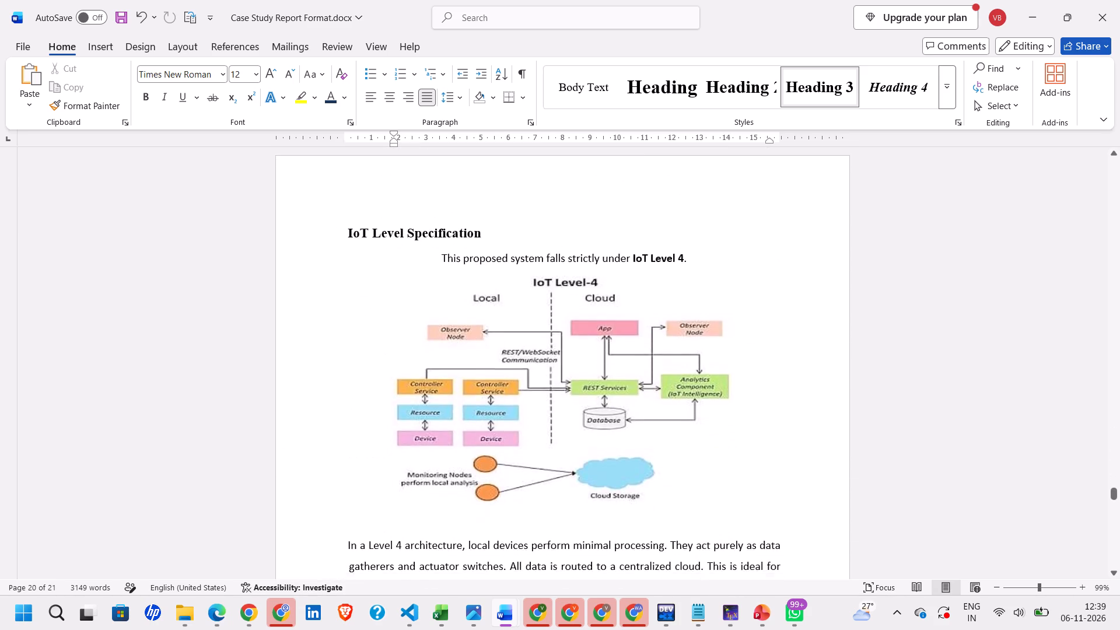
scroll(520, 496, down, 3)
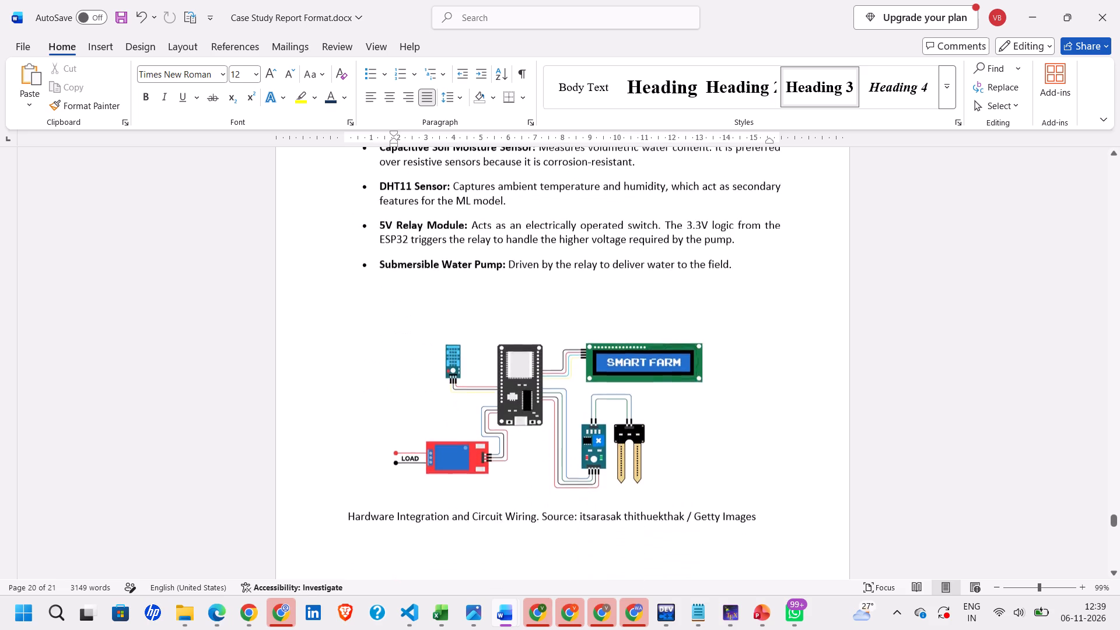
Remove the blank line beneath the "Device & Component Integration:" heading.
scroll(520, 496, up, 1)
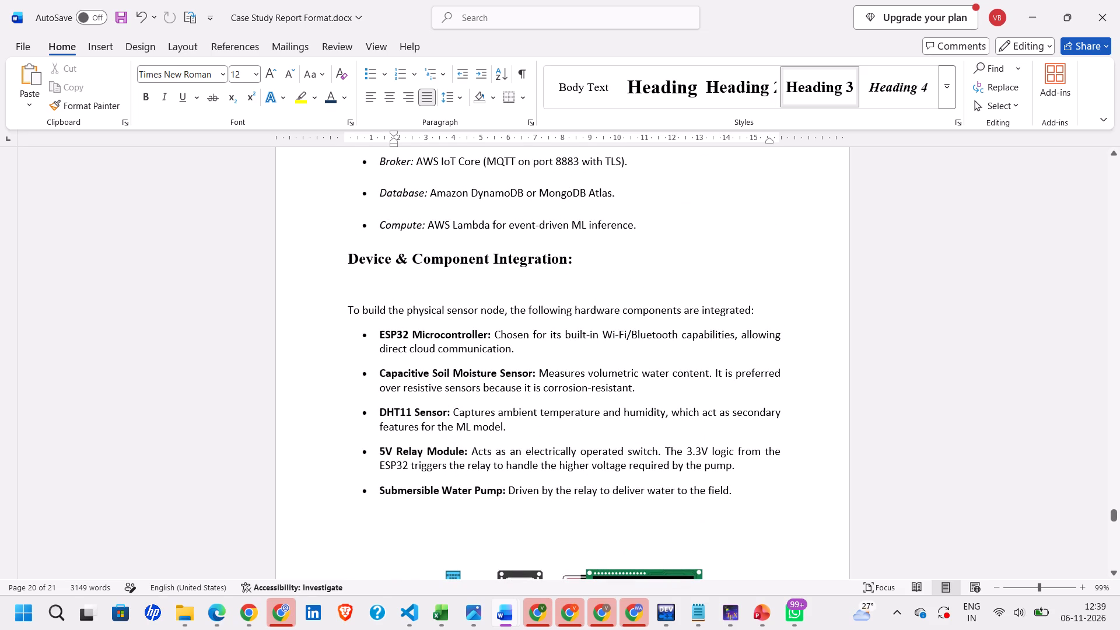
click(353, 286)
key(BackSpace)
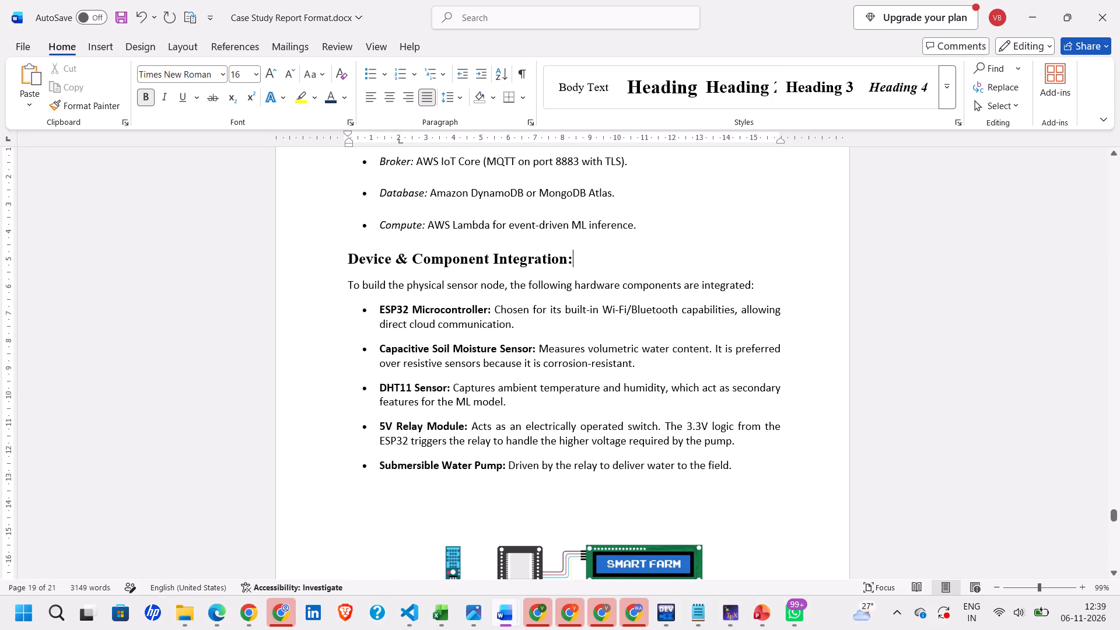
Insert an empty paragraph before the "5. IMPLEMENTATION PLAN" heading to push it onto the following page with section 5.1.
scroll(367, 353, down, 2)
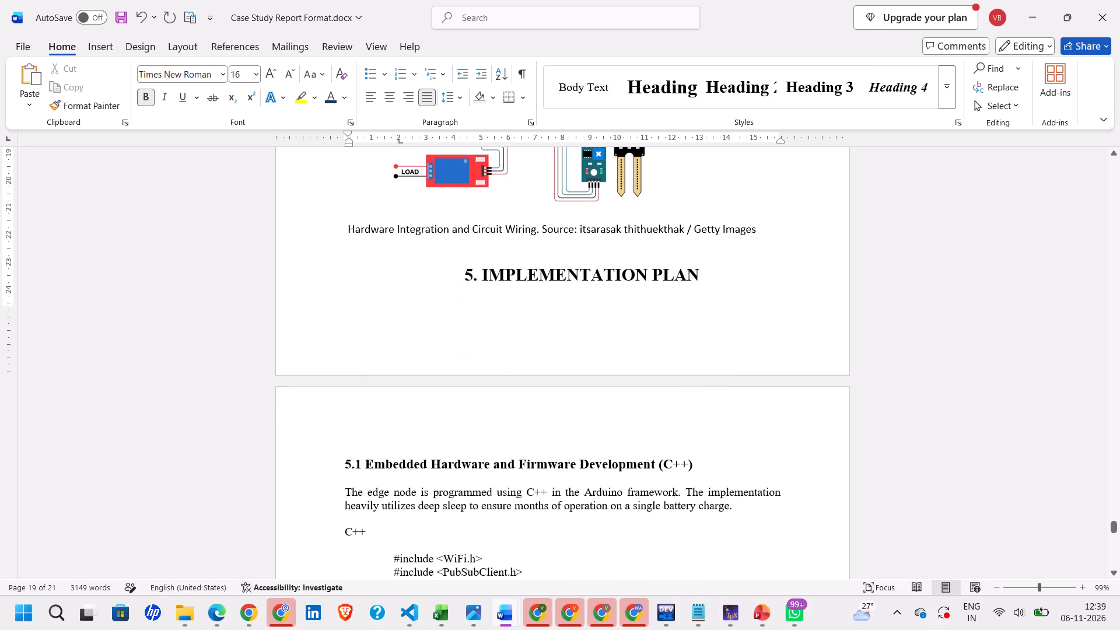
click(466, 275)
key(Return)
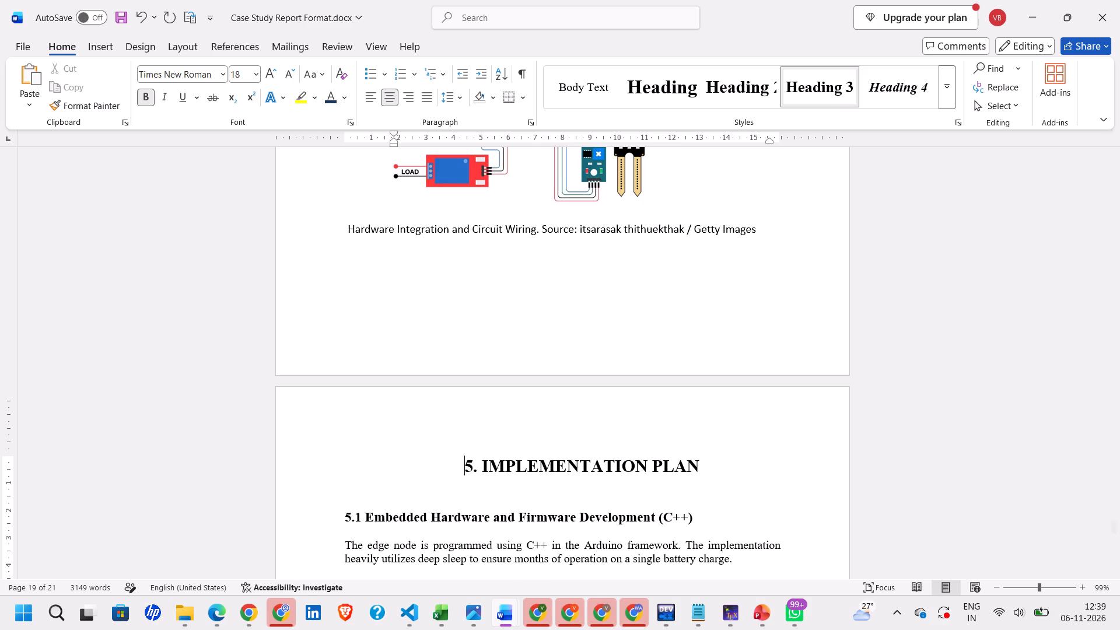
Increase the font size of the "5.2 Machine Learning Pipeline and Backend (Python)" heading to 14.
scroll(466, 275, down, 3)
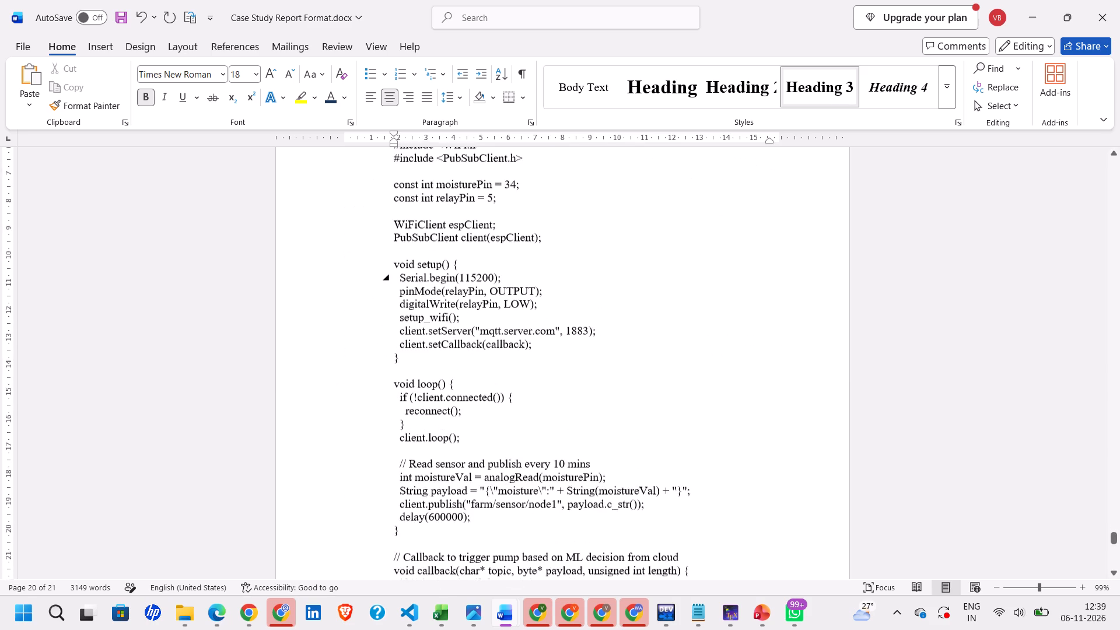
scroll(466, 275, down, 2)
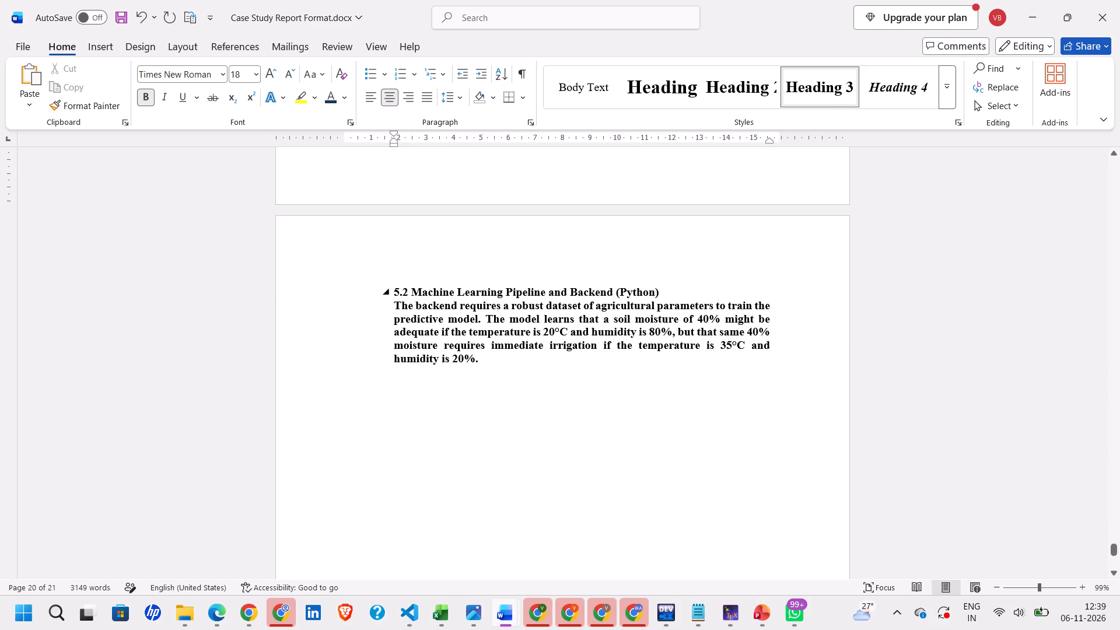
drag(393, 291, 565, 286)
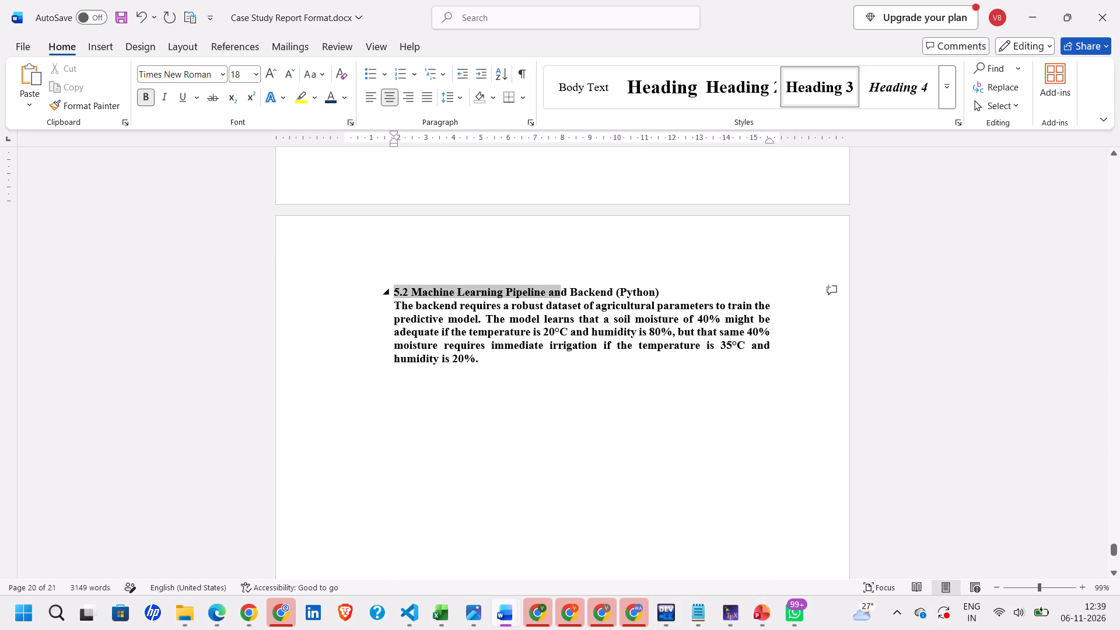
drag(565, 286, 660, 286)
click(663, 290)
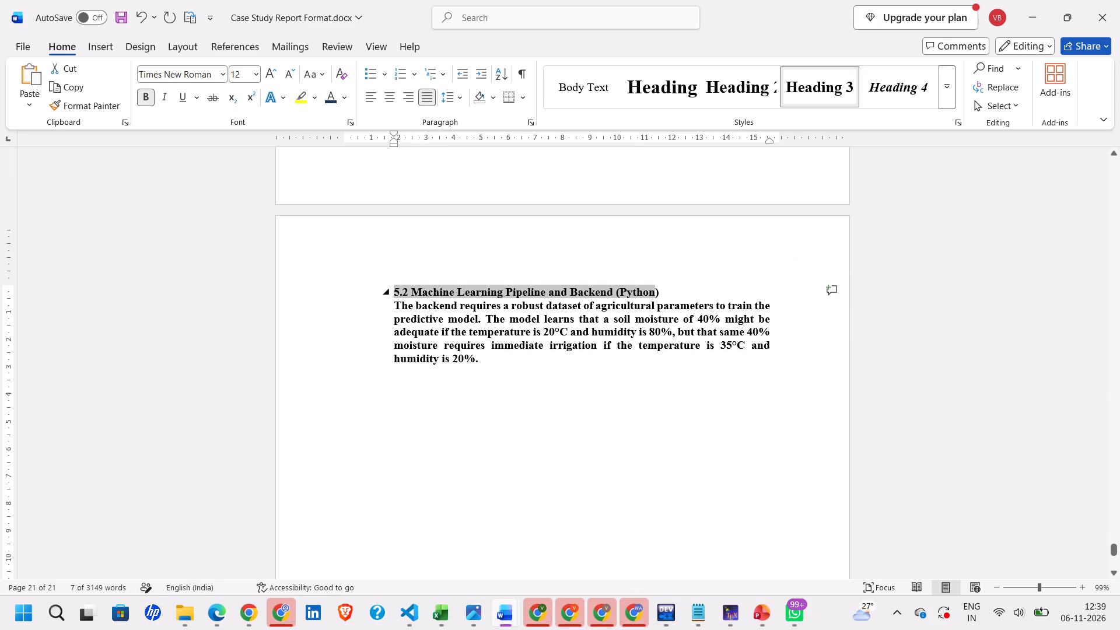
drag(663, 290, 395, 287)
click(513, 237)
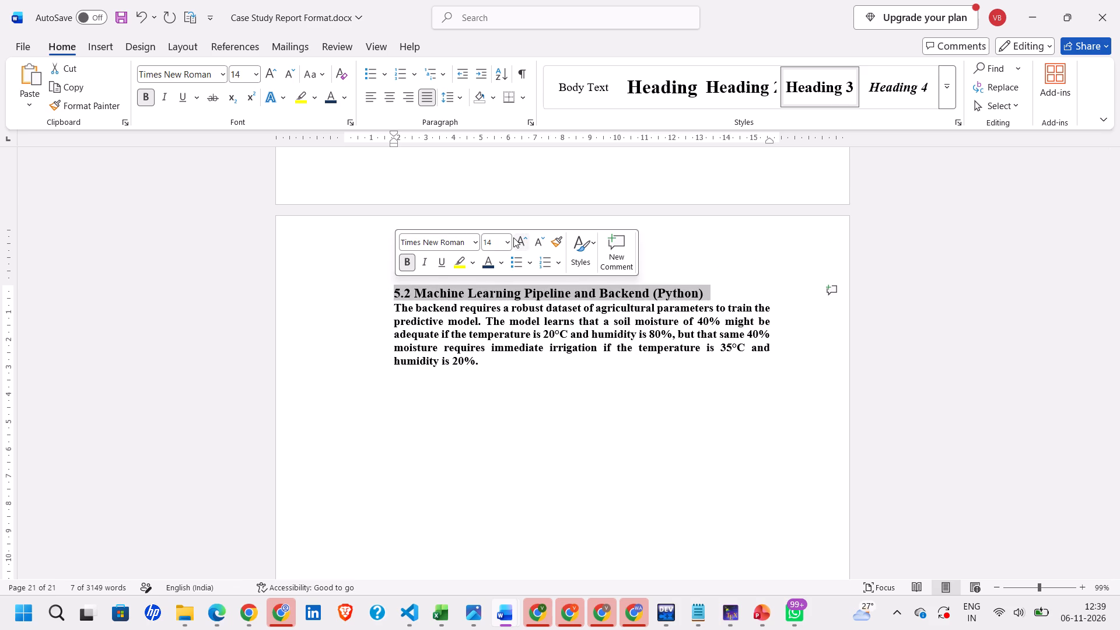
Reformat the paragraph under the 5.2 heading as non-bold Calibri (Body) with 1.5 line spacing.
click(491, 372)
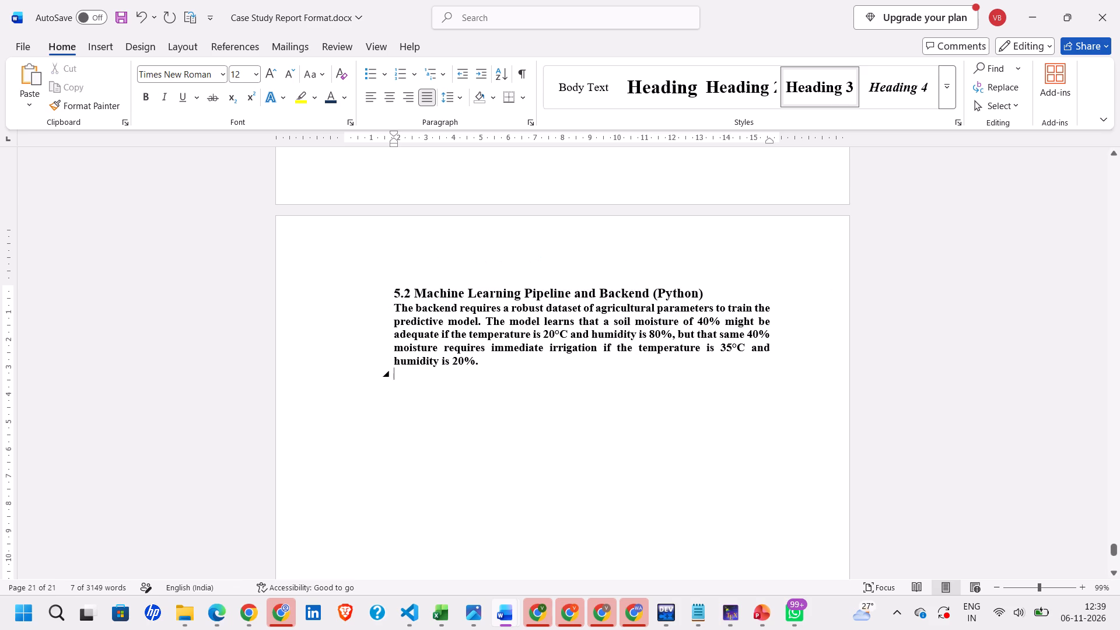
drag(491, 372, 400, 313)
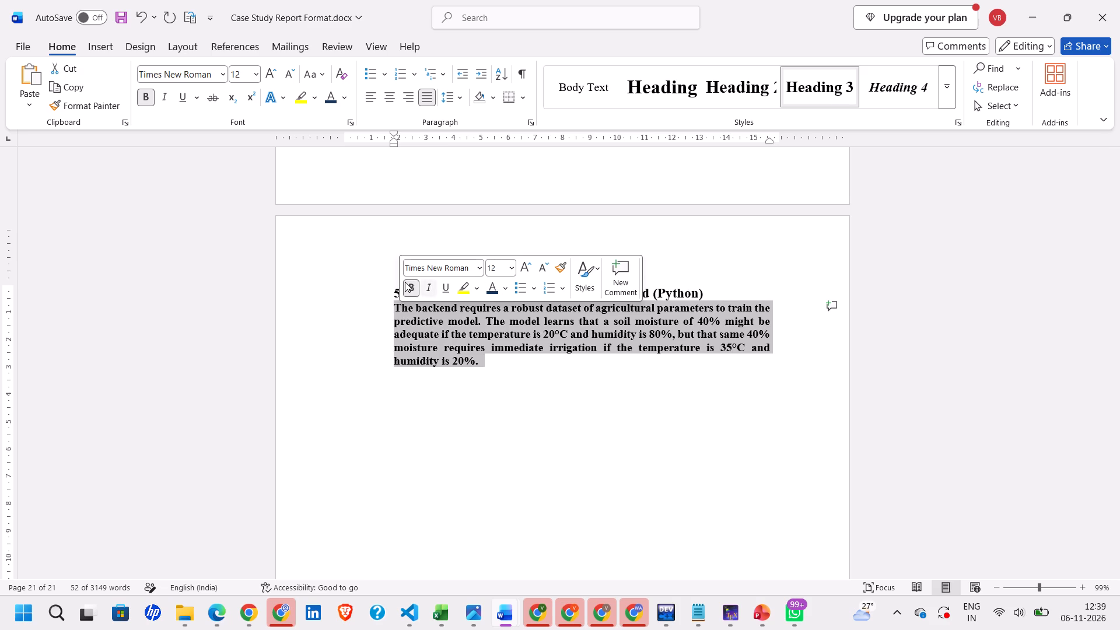
drag(405, 282, 409, 289)
click(409, 289)
click(409, 289)
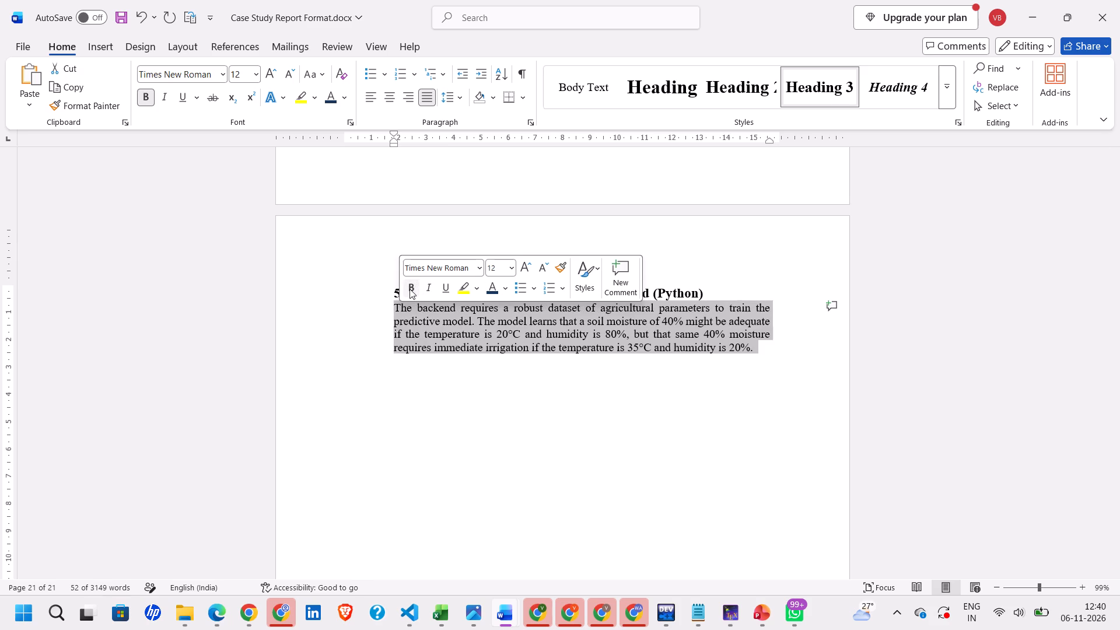
click(480, 264)
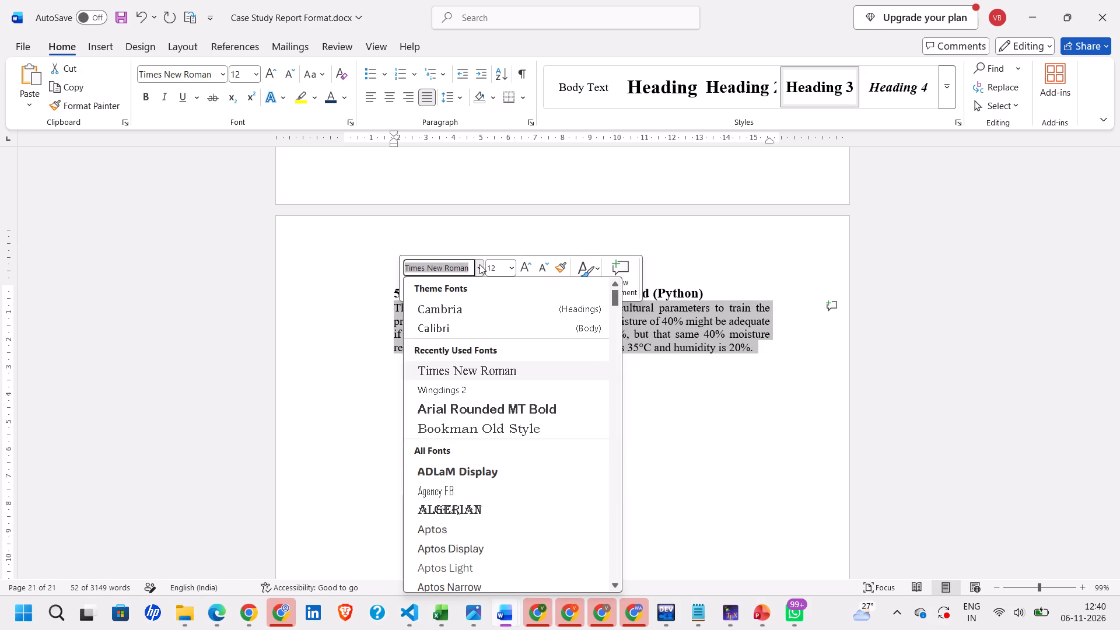
click(447, 329)
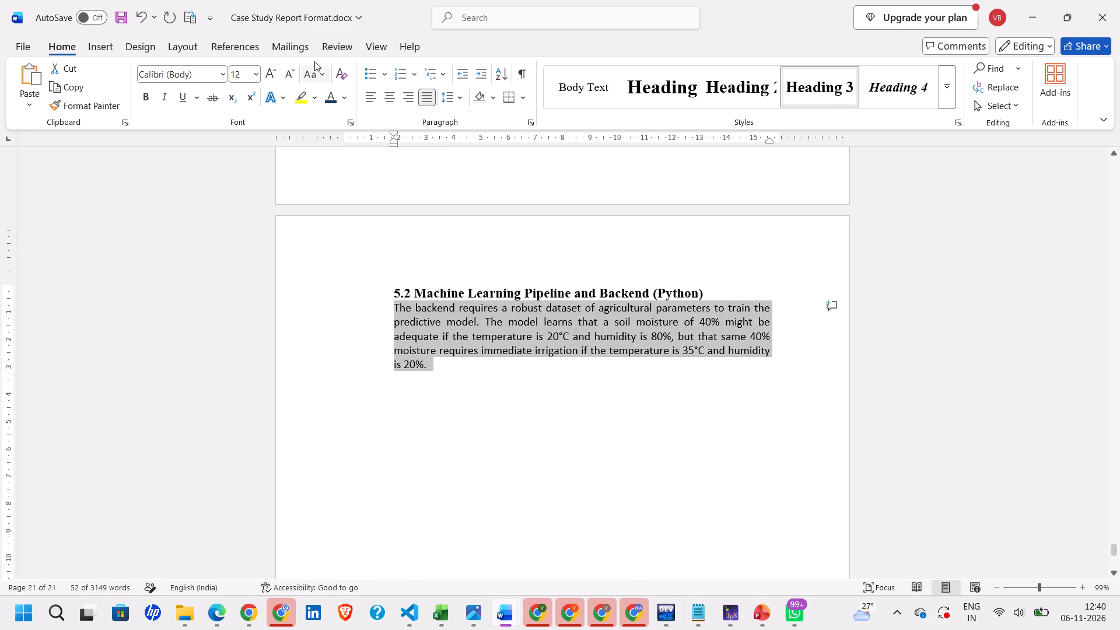
click(462, 96)
click(474, 152)
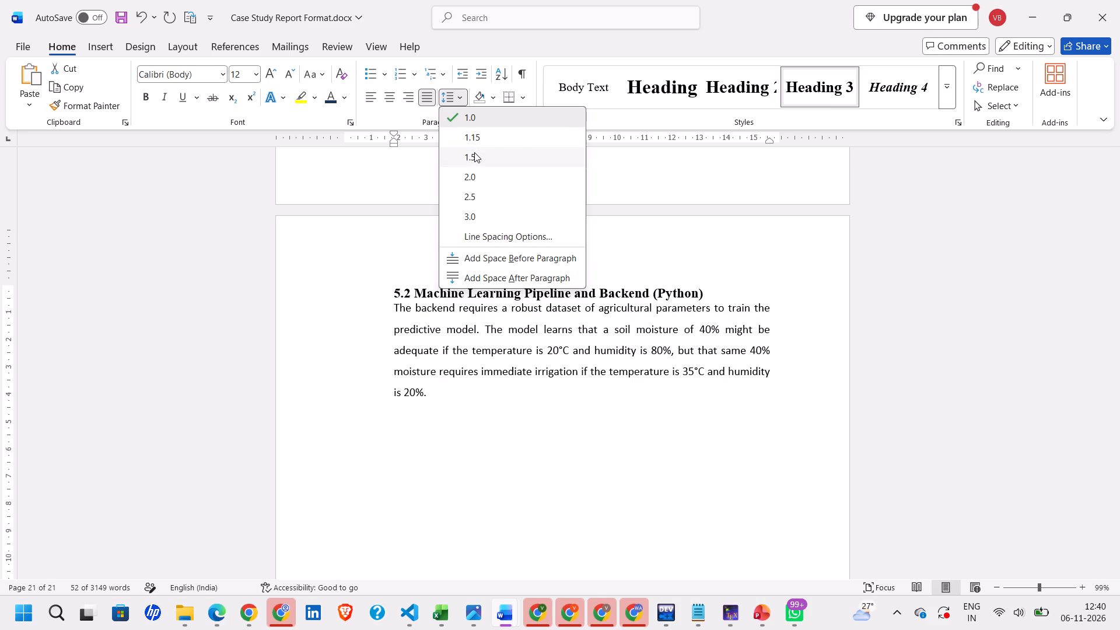
Insert an empty line between the 5.2 heading and its paragraph.
click(712, 291)
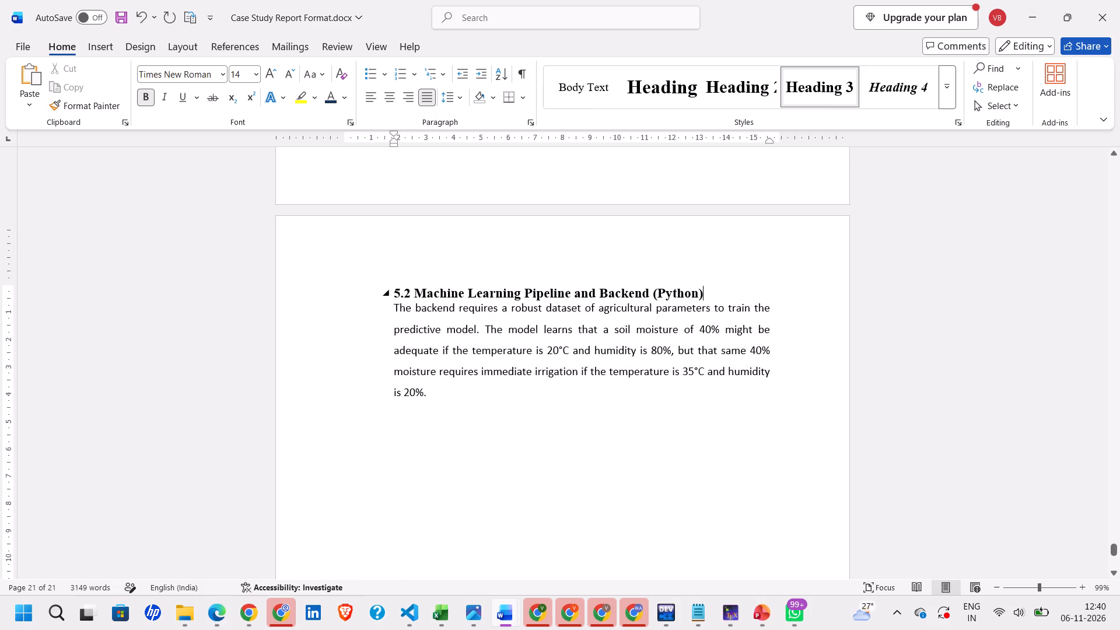
key(Return)
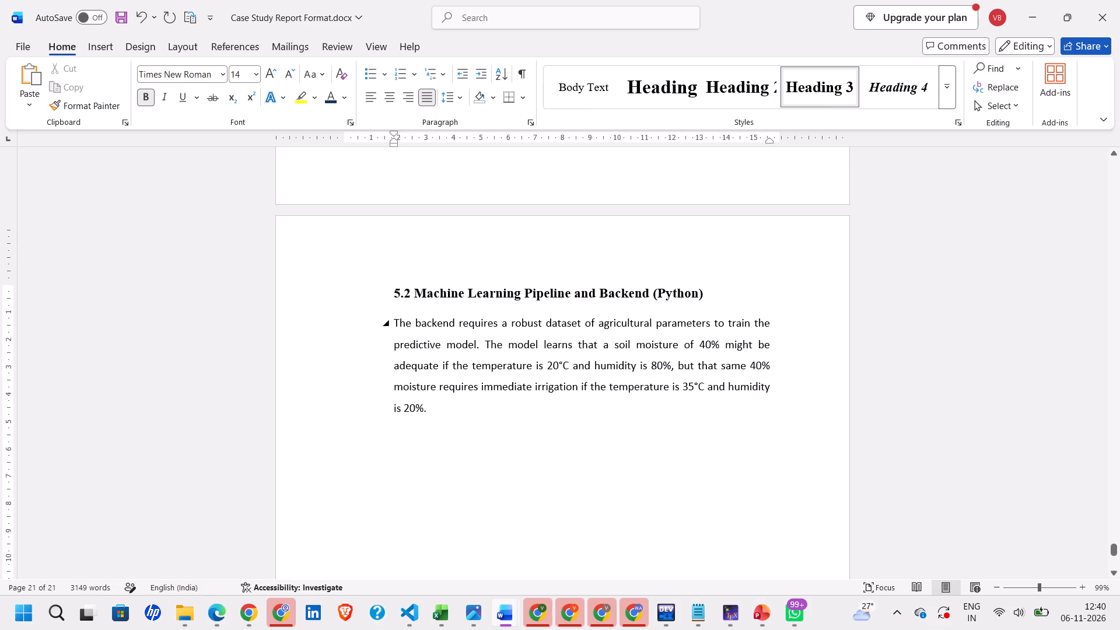
Below the section 5.2 paragraph, add a "PYTHON" label line followed by the Model Training Phase code copied from the Gemini chat in Chrome.
scroll(699, 354, down, 1)
click(463, 330)
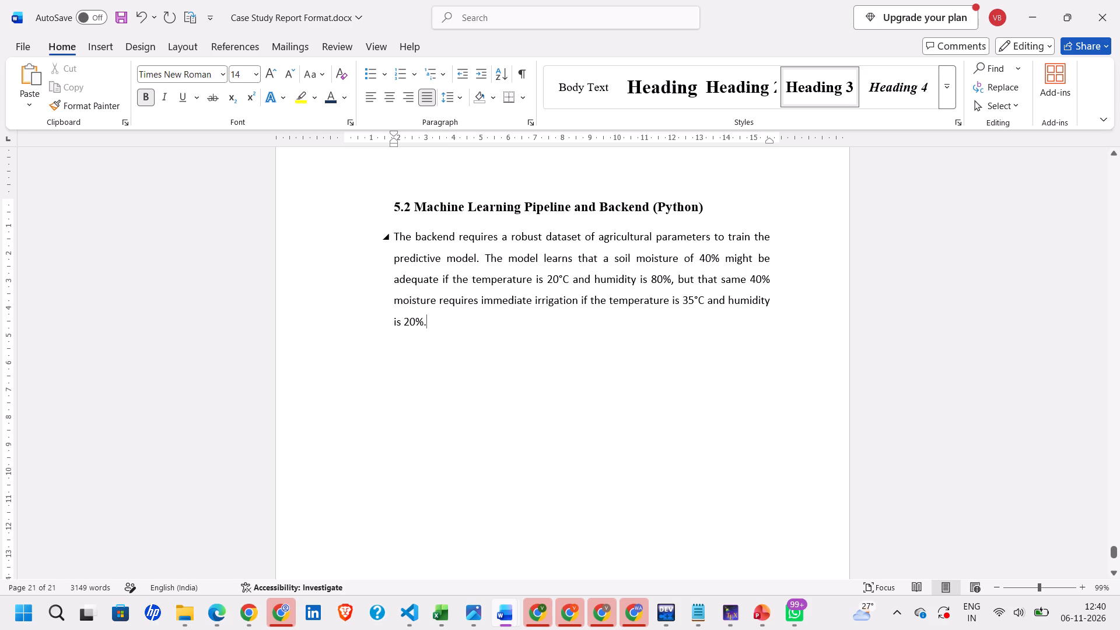
key(Return)
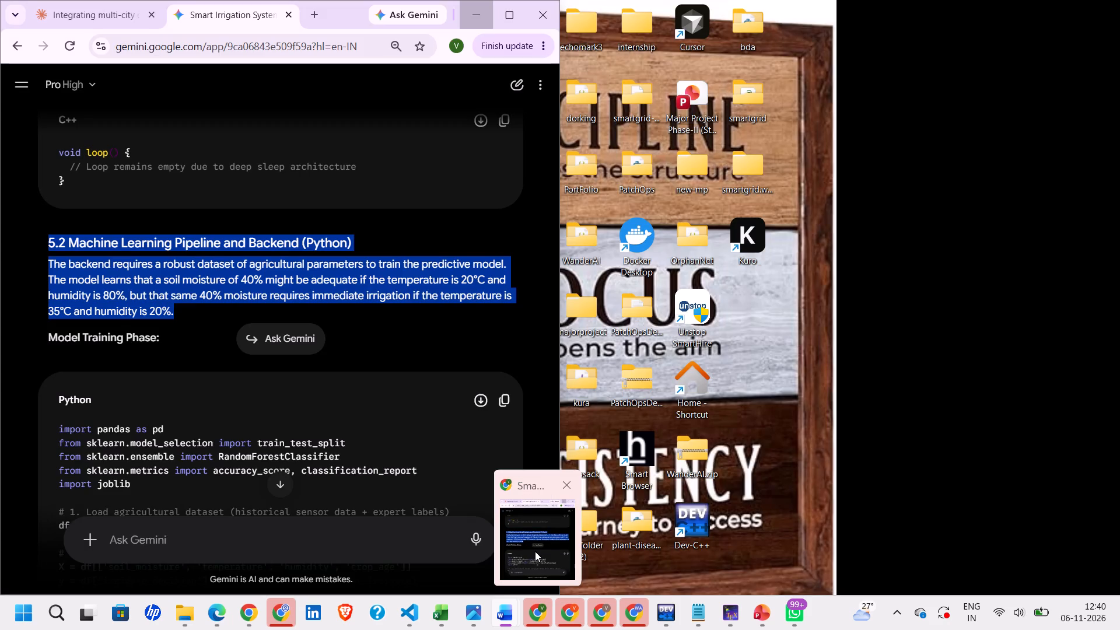
click(535, 551)
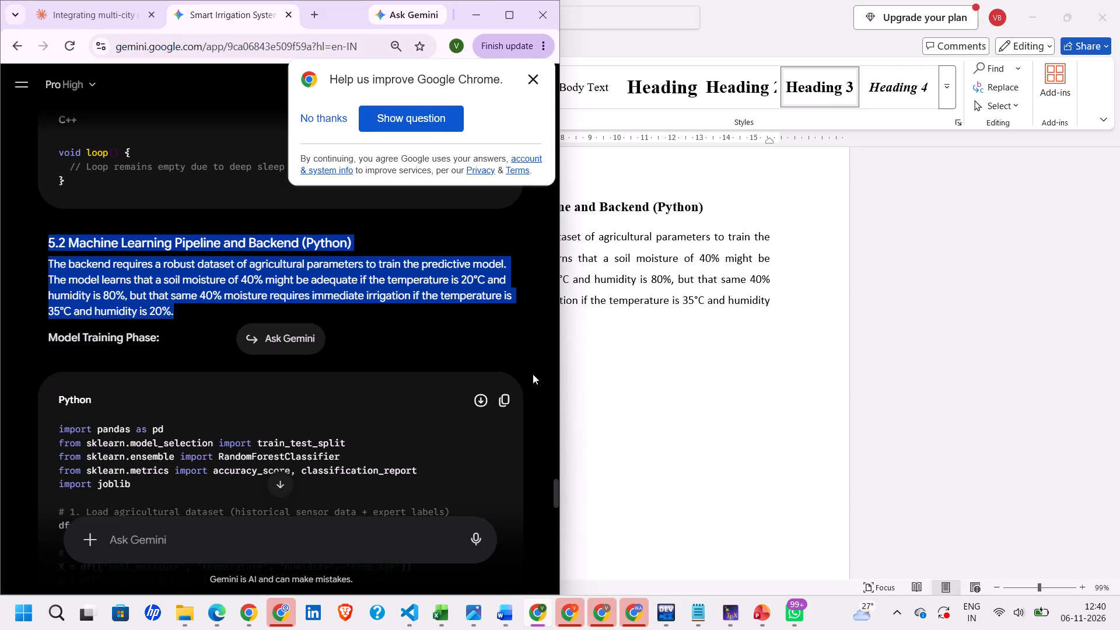
click(501, 408)
click(657, 393)
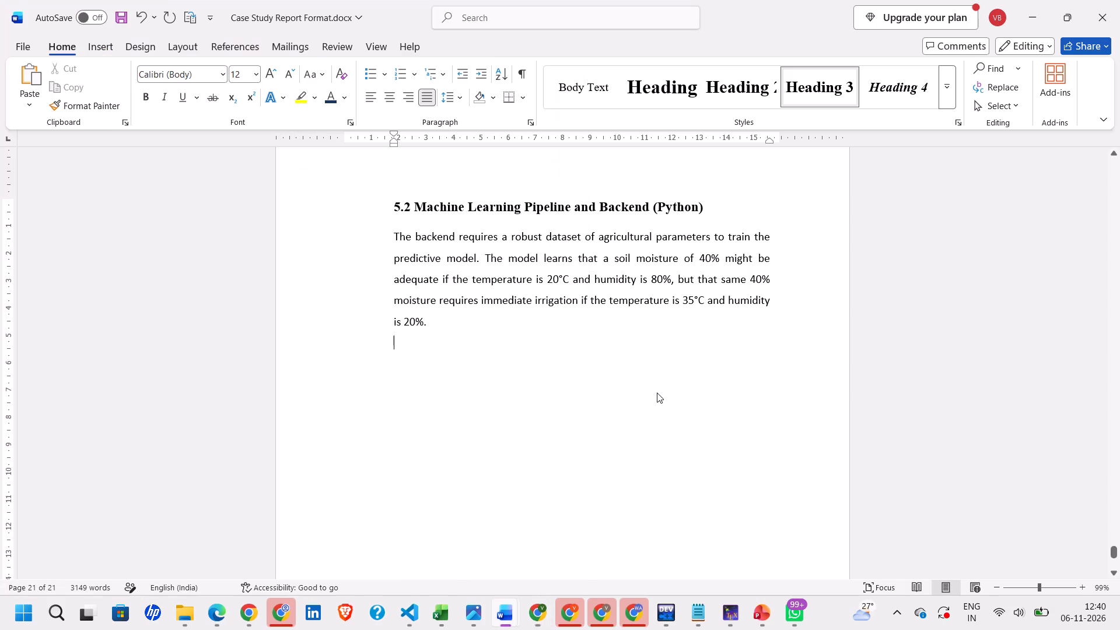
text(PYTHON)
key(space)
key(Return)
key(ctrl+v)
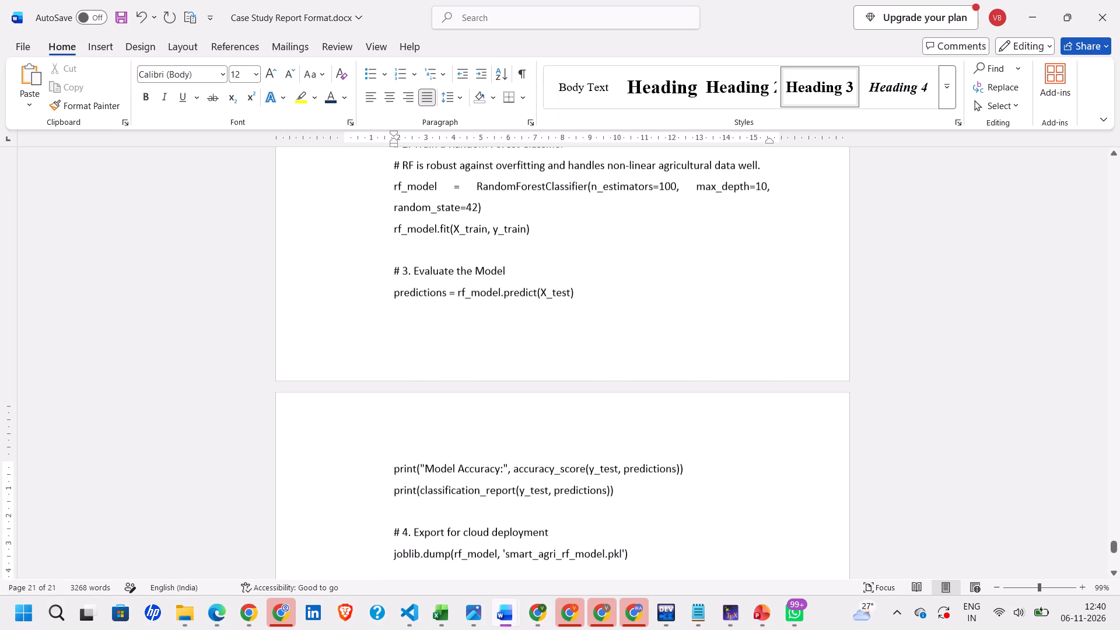
Set the line spacing of the whole pasted Python code to 1.0, from the pandas import through the joblib.dump line.
scroll(611, 353, up, 3)
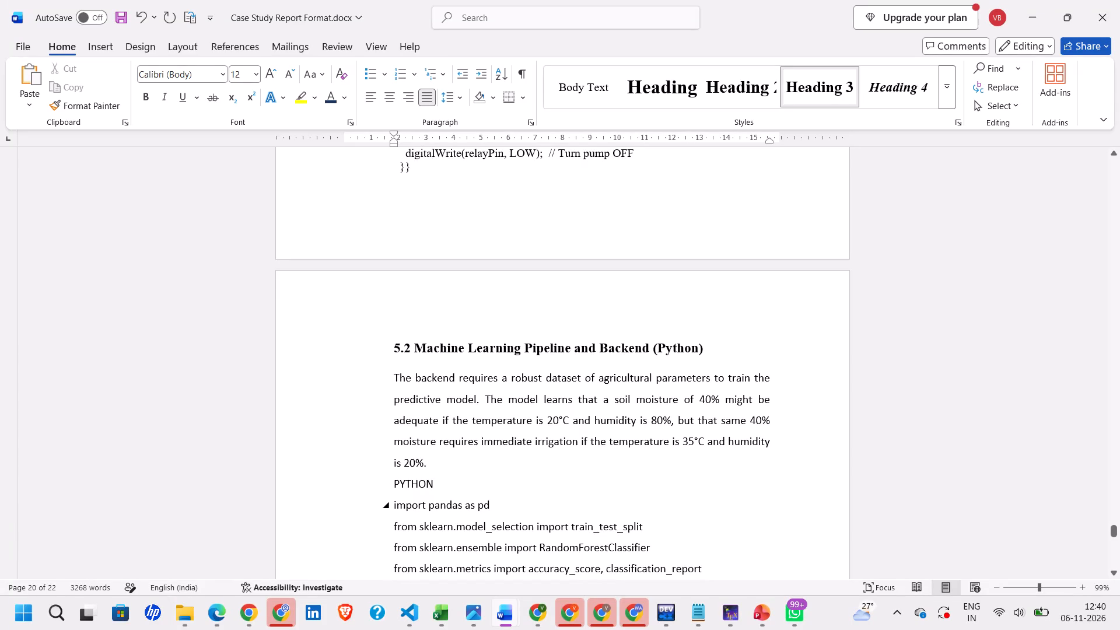
drag(395, 506, 481, 579)
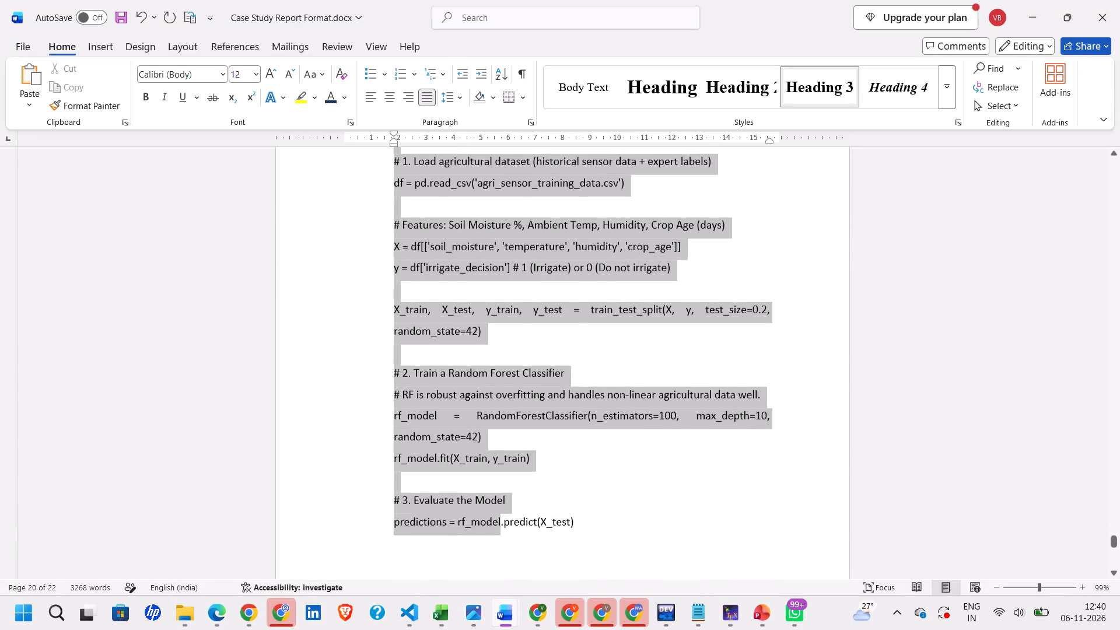
drag(481, 579, 586, 451)
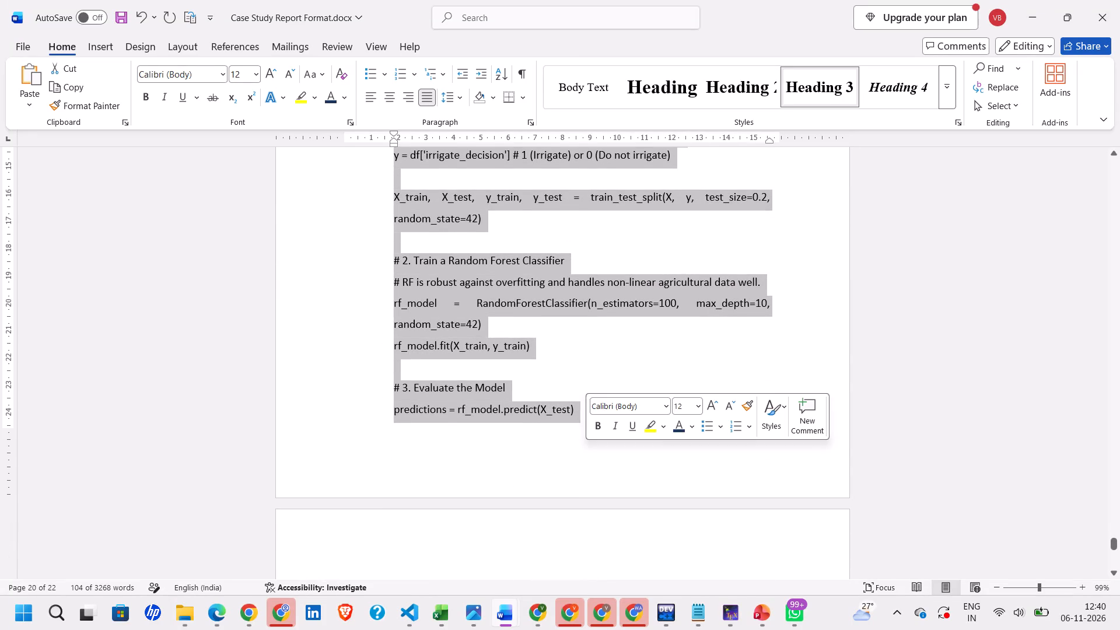
click(459, 99)
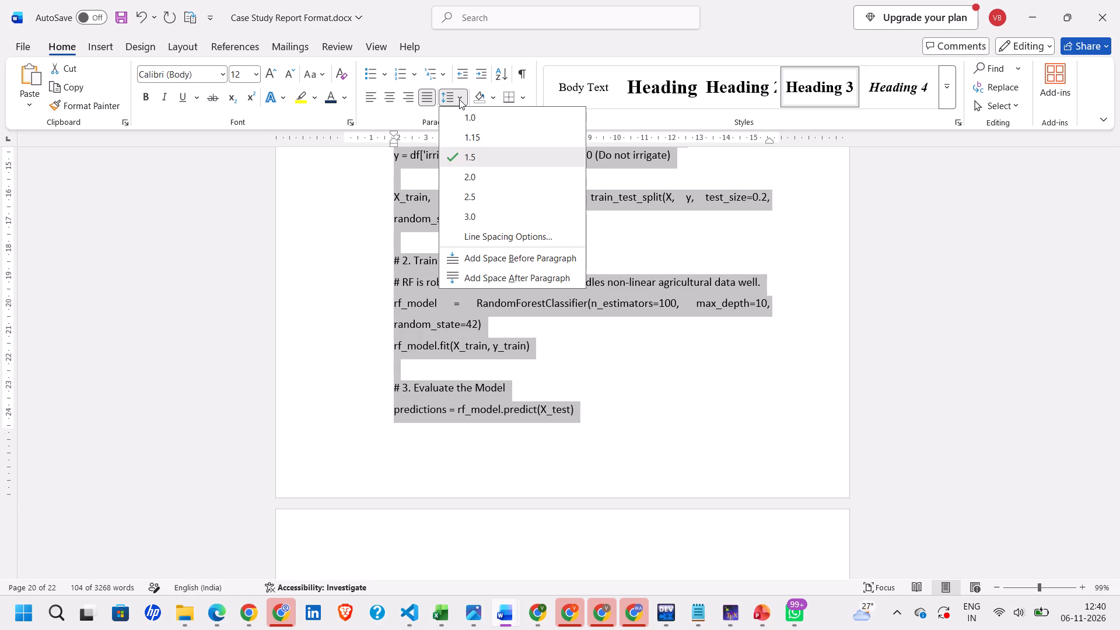
click(465, 121)
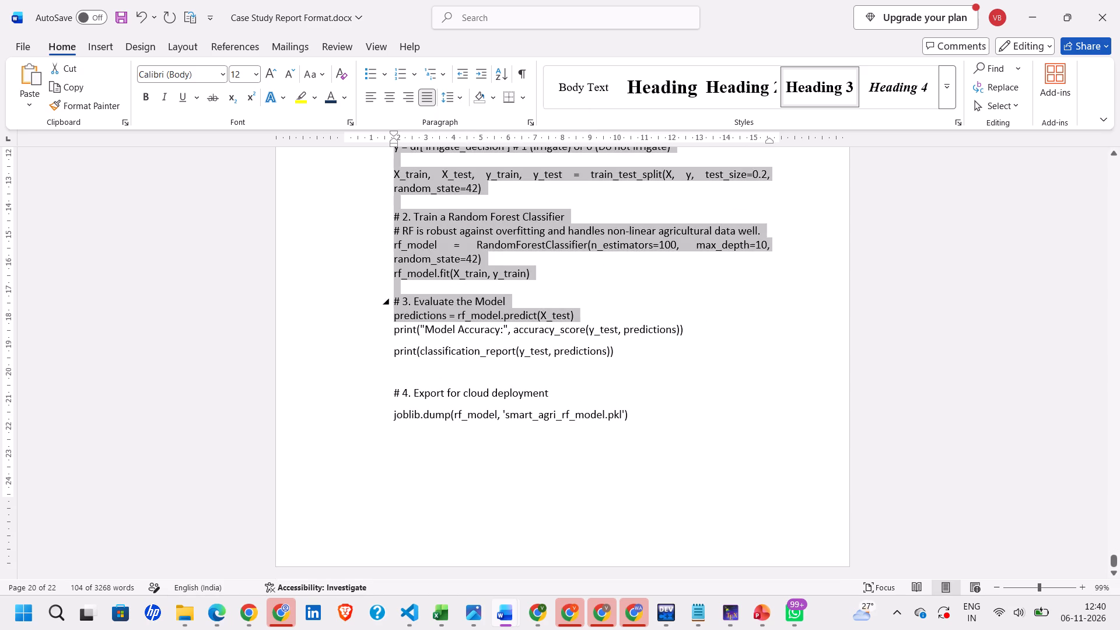
scroll(487, 351, up, 1)
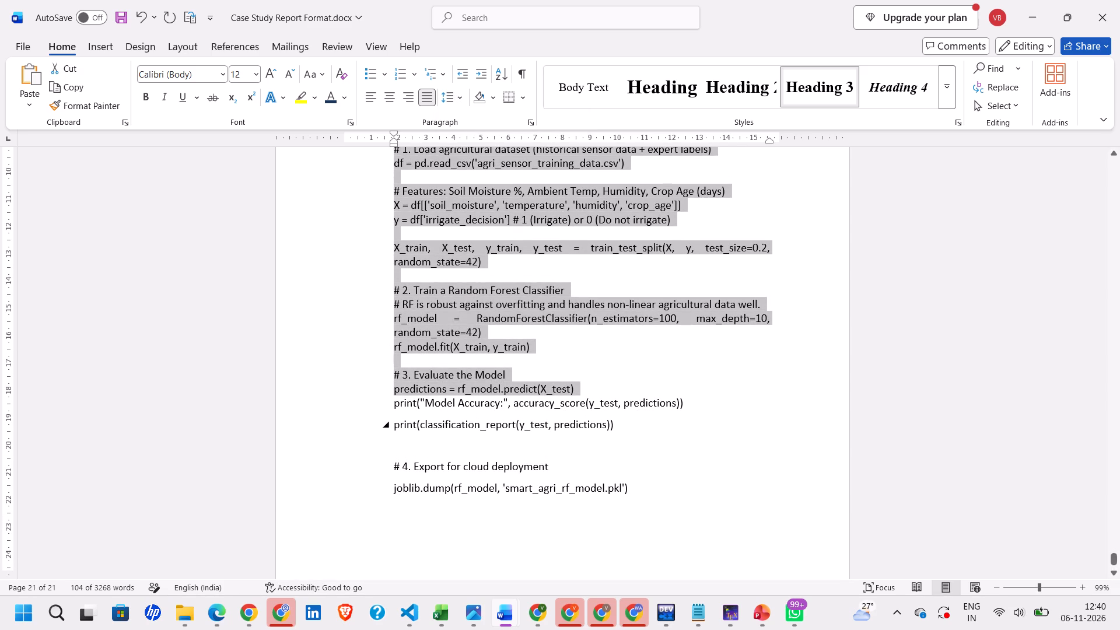
click(458, 432)
drag(393, 402, 593, 496)
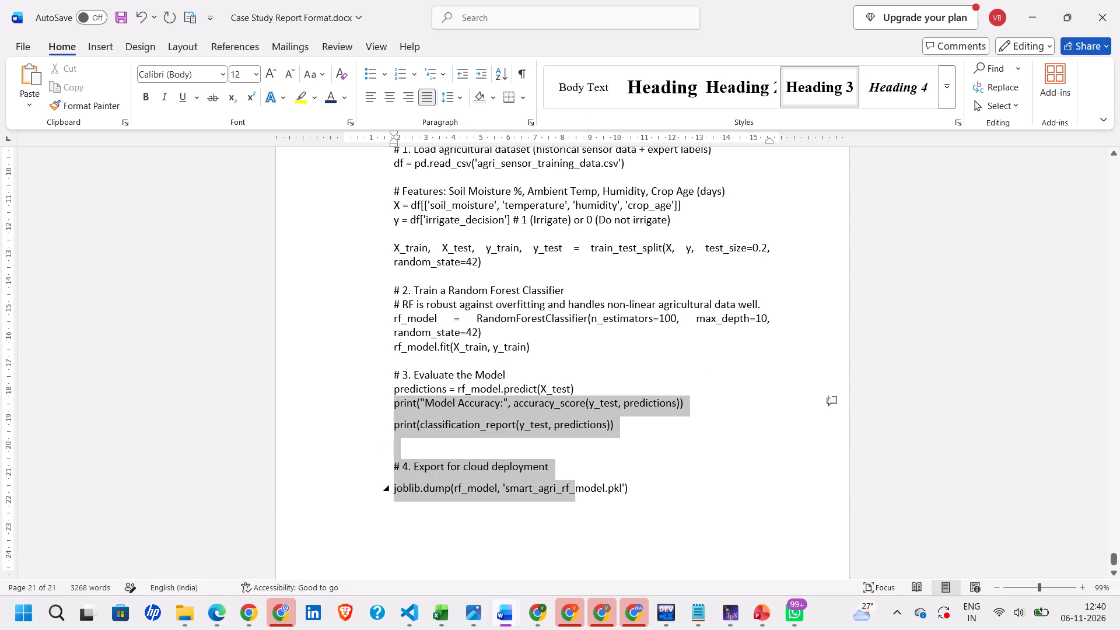
drag(593, 496, 644, 495)
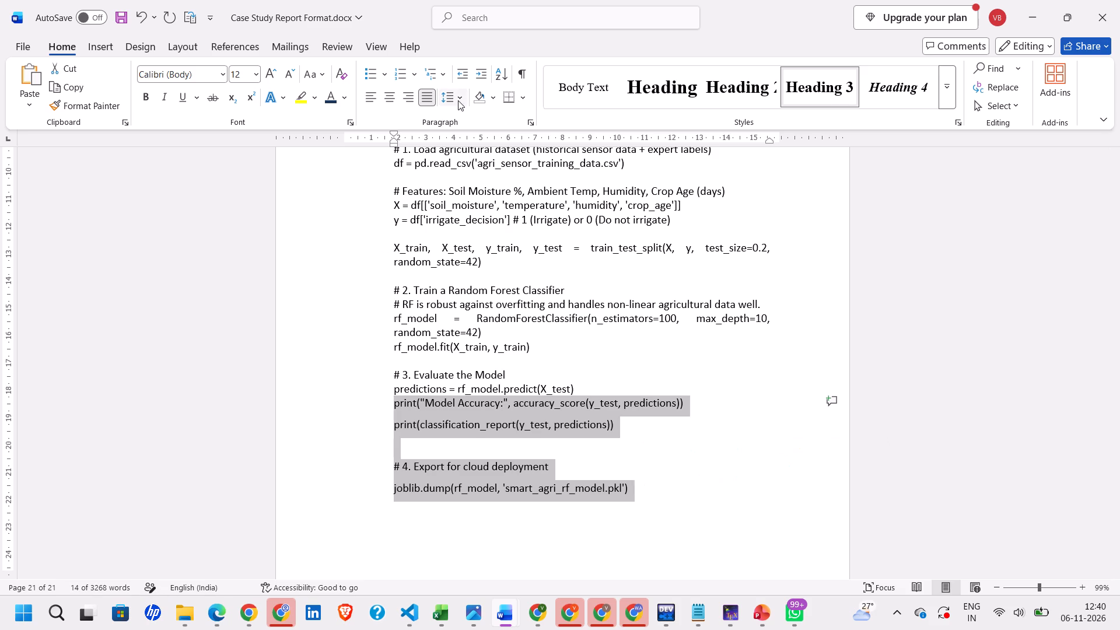
click(458, 100)
click(463, 114)
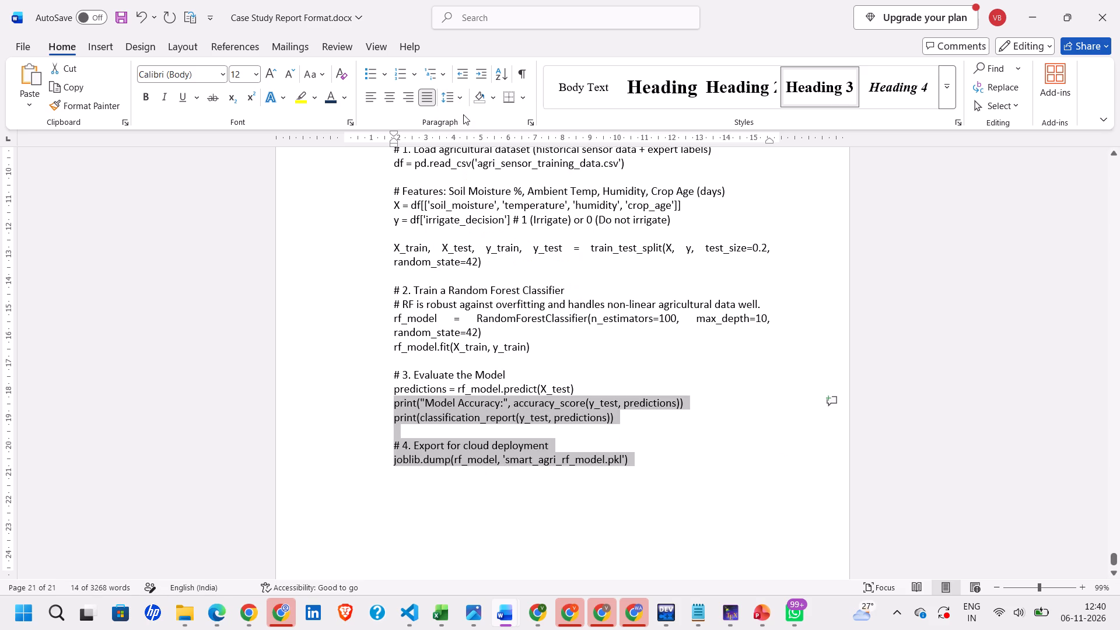
click(352, 297)
Check the layout of section 5.2 from its heading through the end of the pasted Python code.
scroll(352, 297, up, 2)
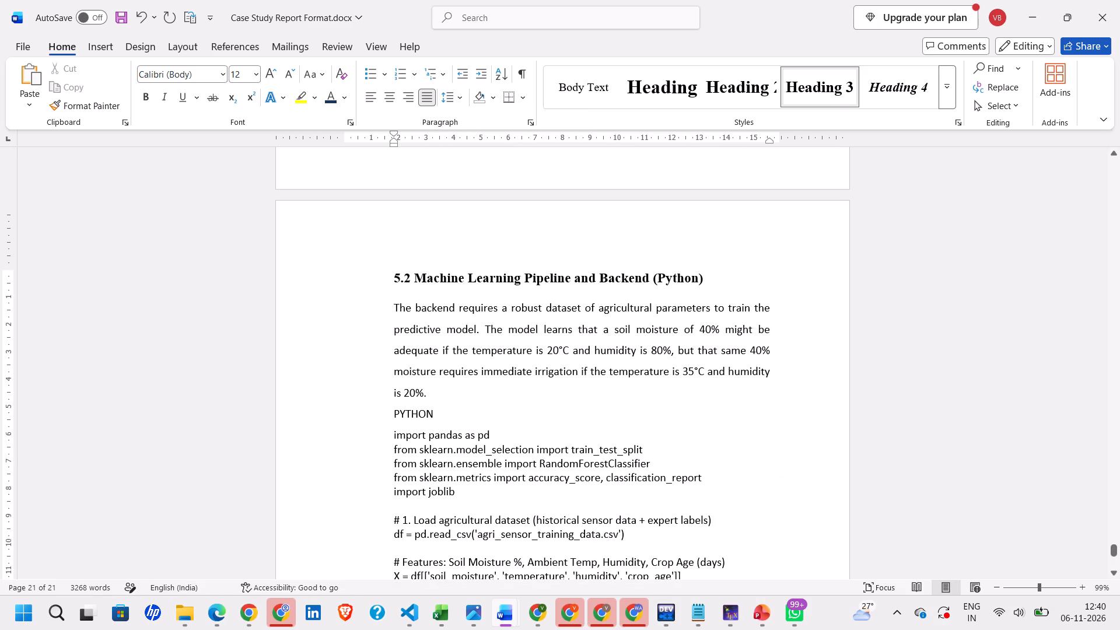
scroll(352, 297, down, 2)
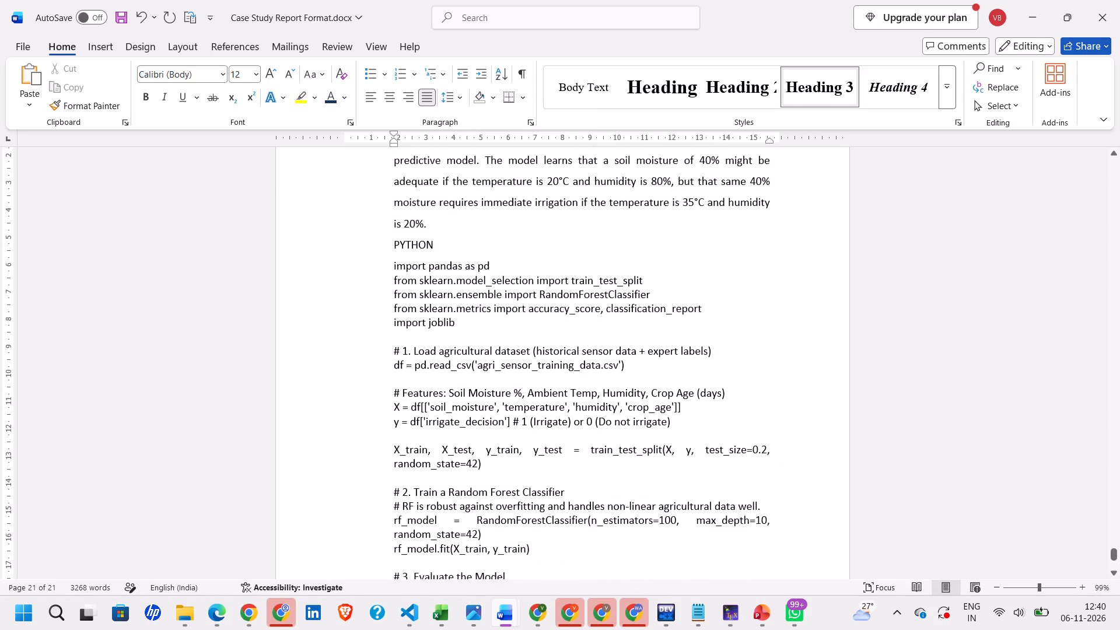
scroll(352, 297, down, 1)
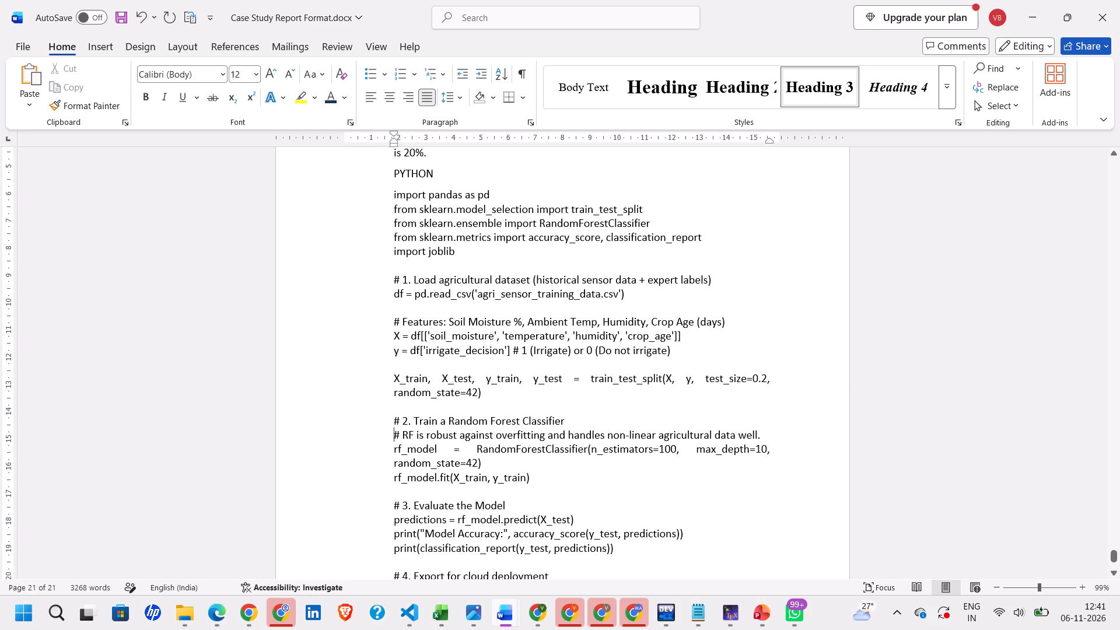
scroll(350, 383, down, 2)
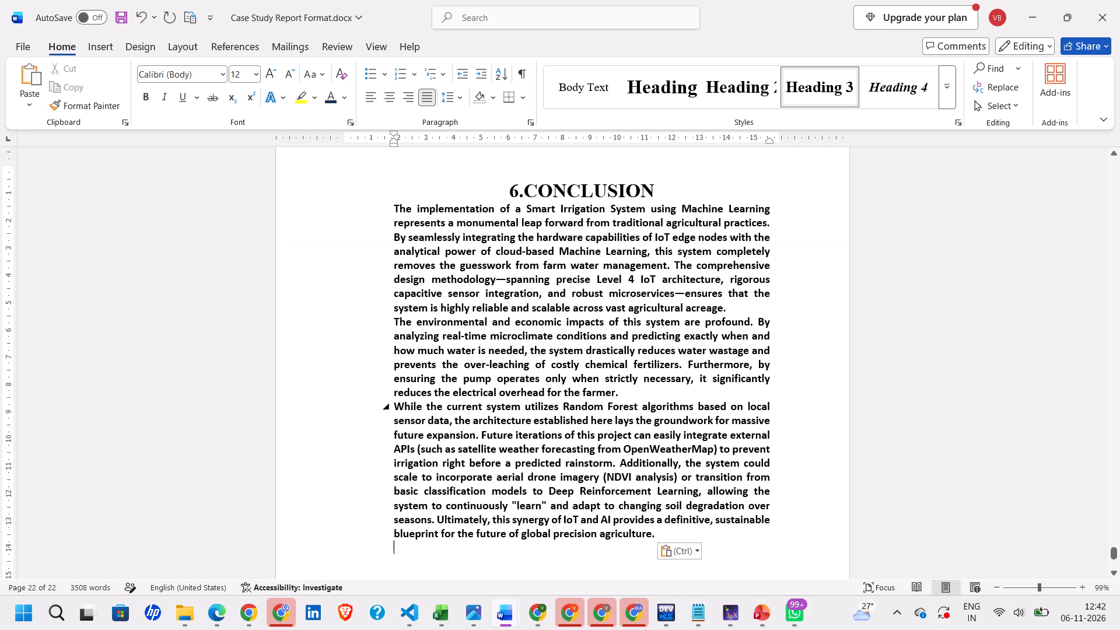
Apply justified alignment to all three pasted Conclusion paragraphs.
drag(654, 531, 400, 310)
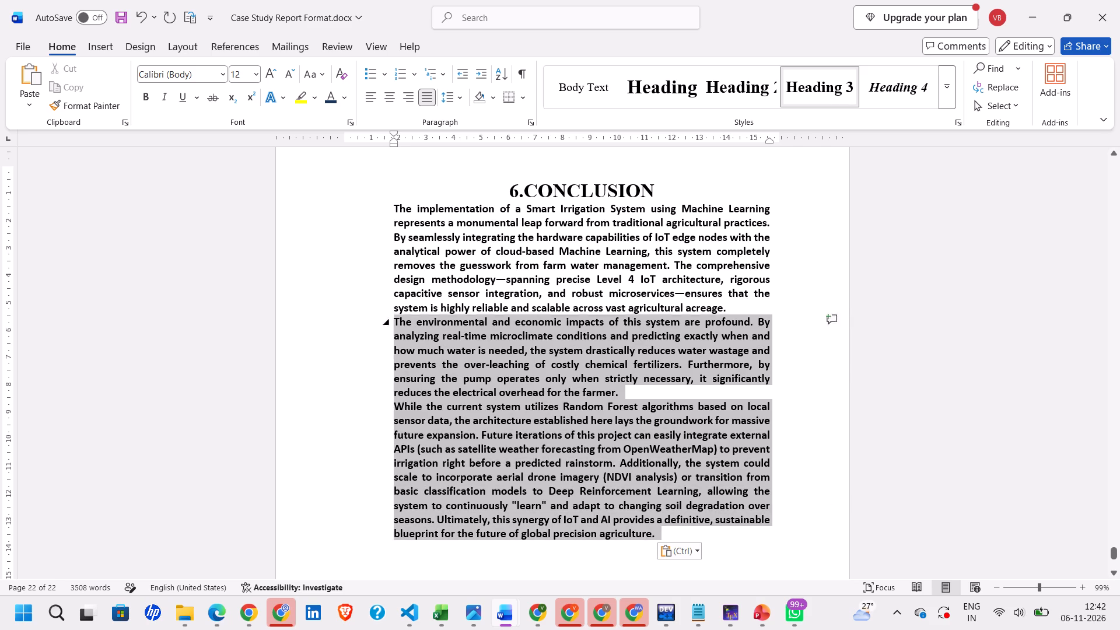
drag(400, 310, 383, 236)
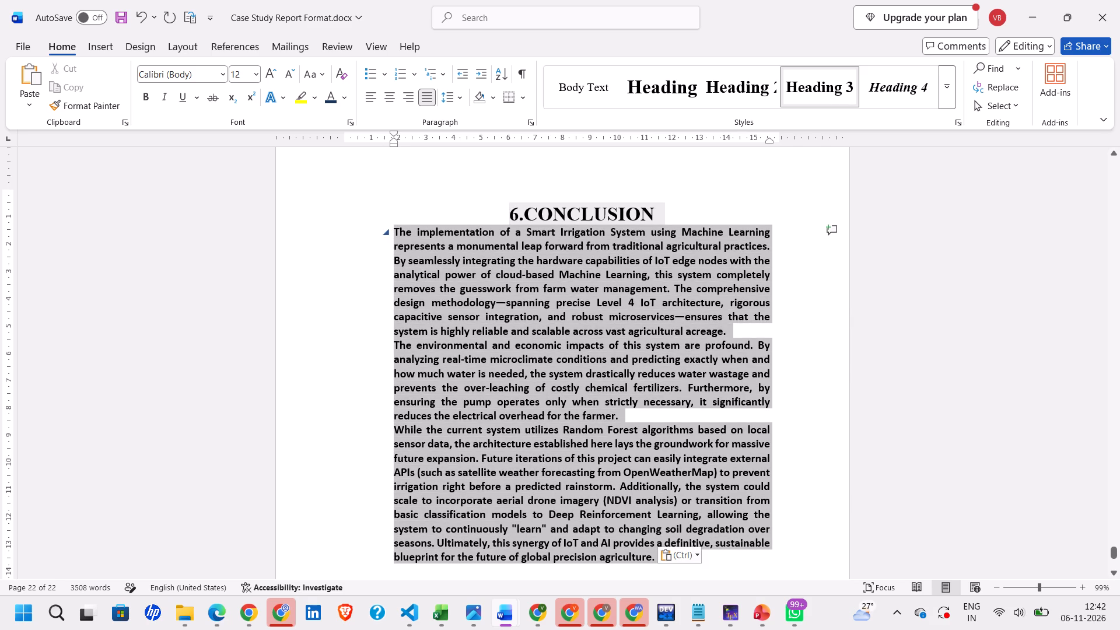
drag(383, 236, 383, 237)
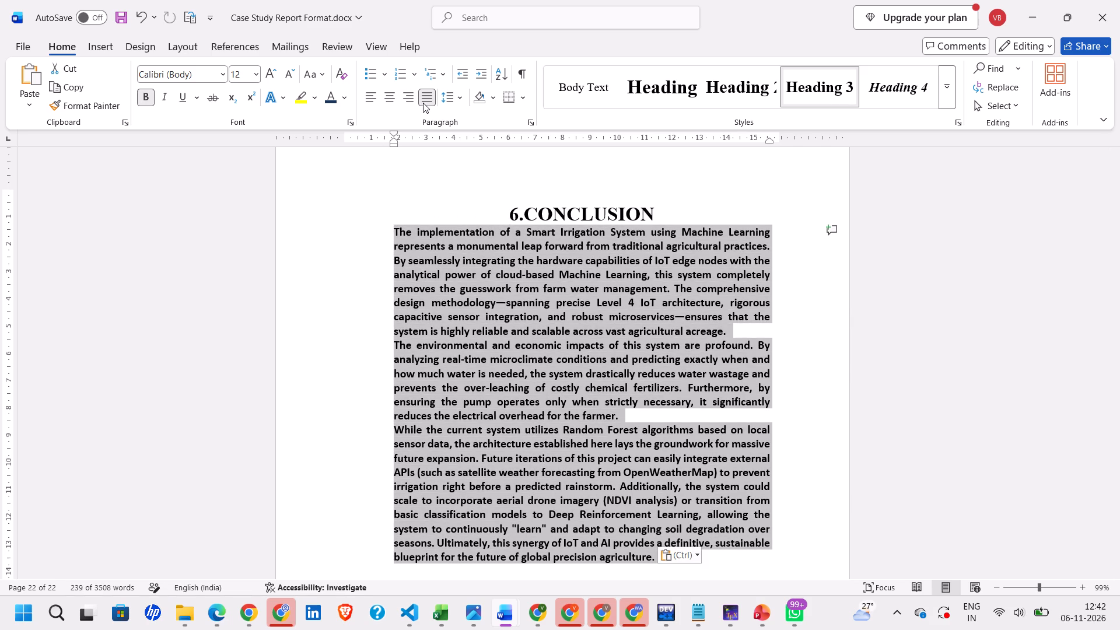
click(423, 103)
click(423, 103)
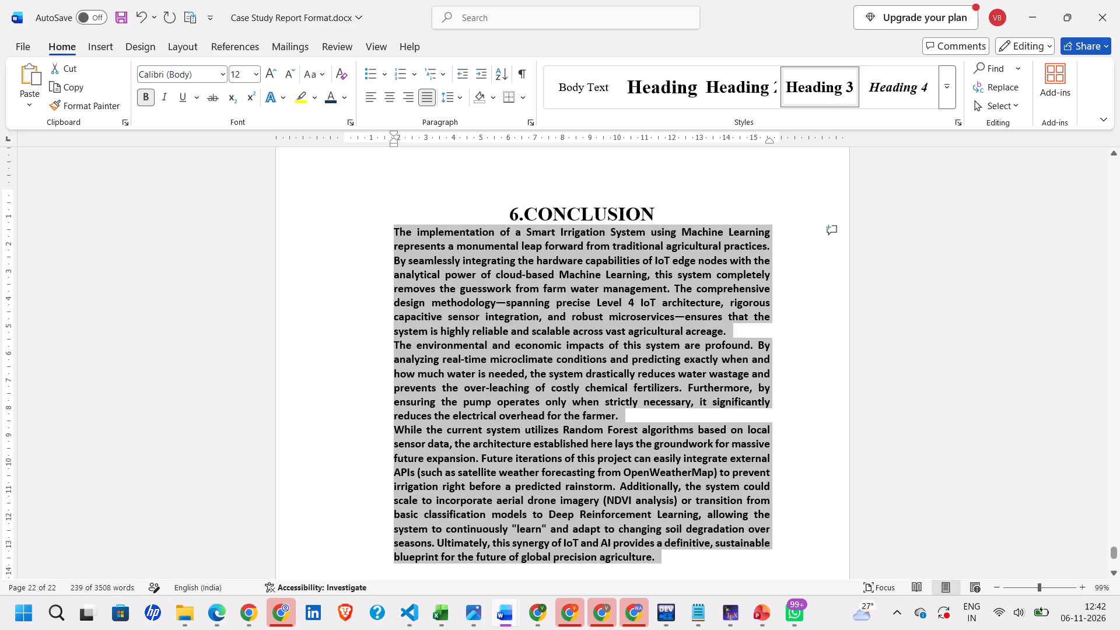
Review the layout and formatting of sections 5.1 and 5.2 of the Implementation Plan to compare with the Conclusion text.
scroll(360, 214, up, 8)
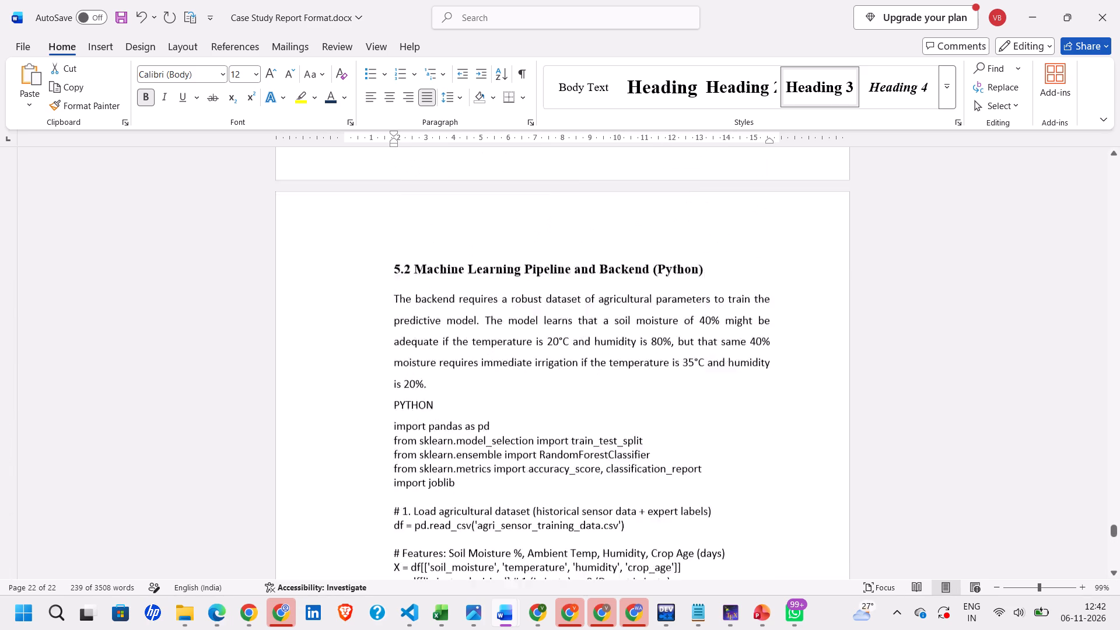
scroll(360, 214, up, 7)
scroll(360, 214, down, 1)
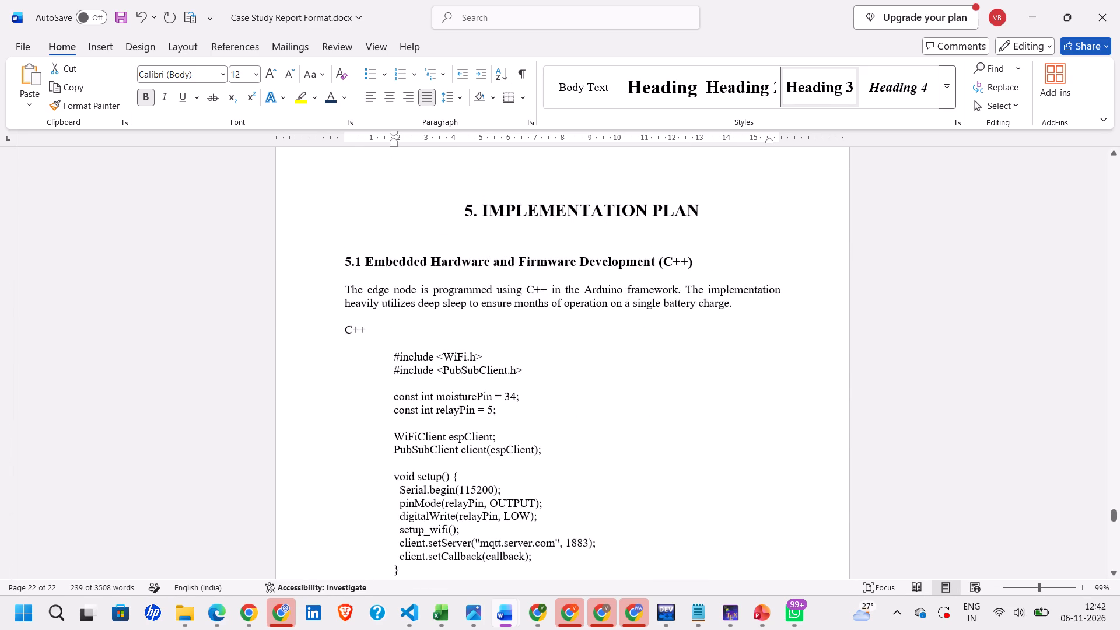
scroll(360, 214, down, 2)
scroll(360, 214, up, 2)
scroll(360, 214, down, 1)
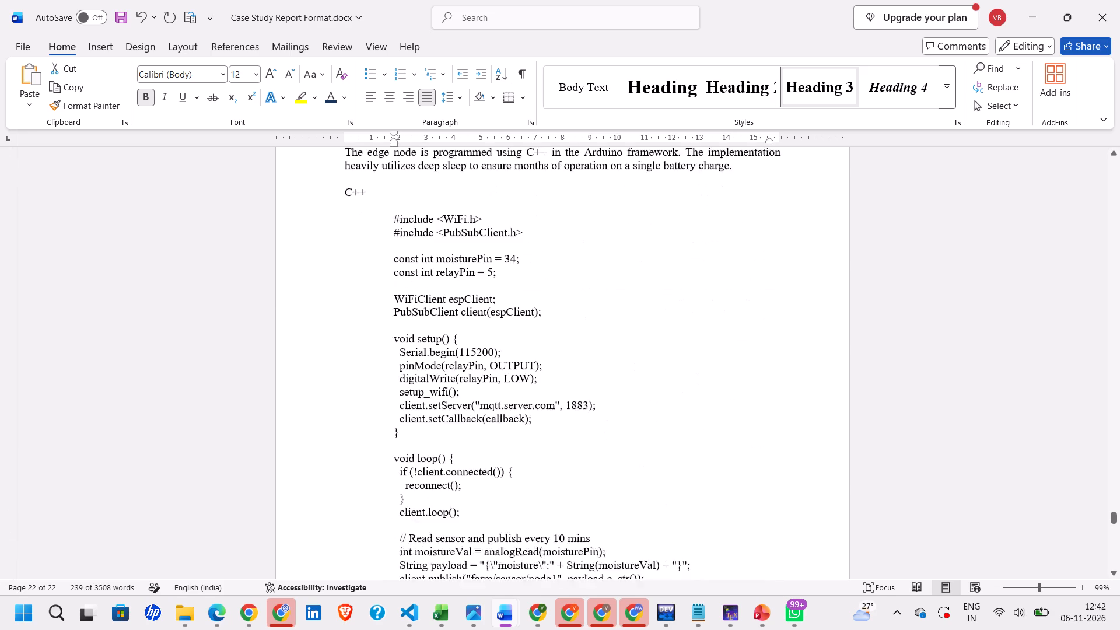
scroll(360, 214, down, 1)
ctrl+scroll(360, 214, up, 1)
ctrl+scroll(360, 214, down, 4)
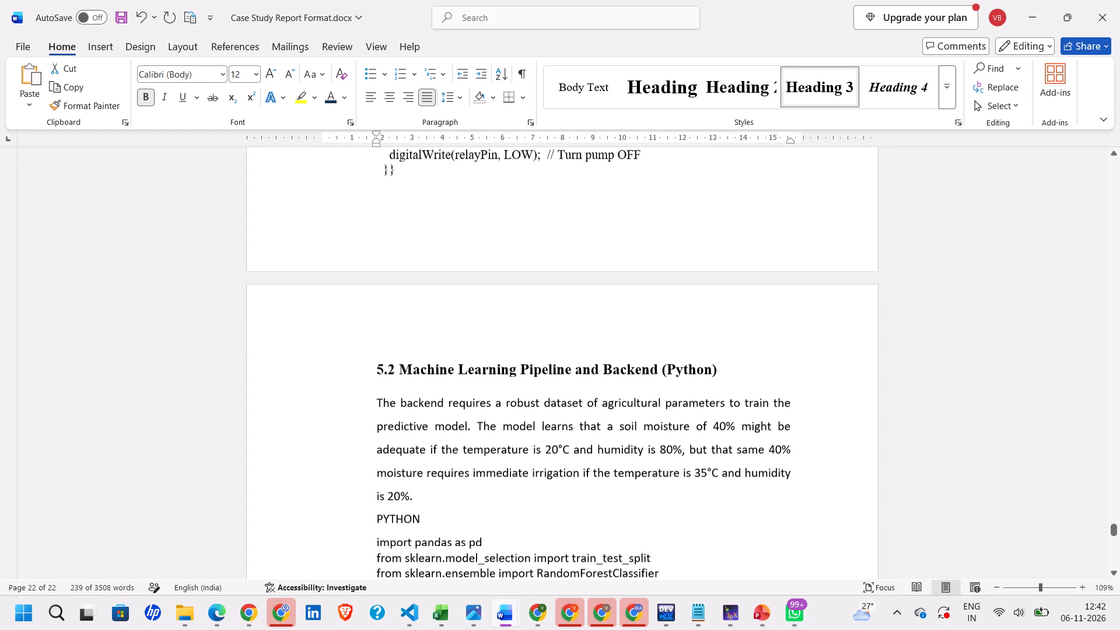
scroll(360, 214, up, 2)
scroll(344, 324, down, 3)
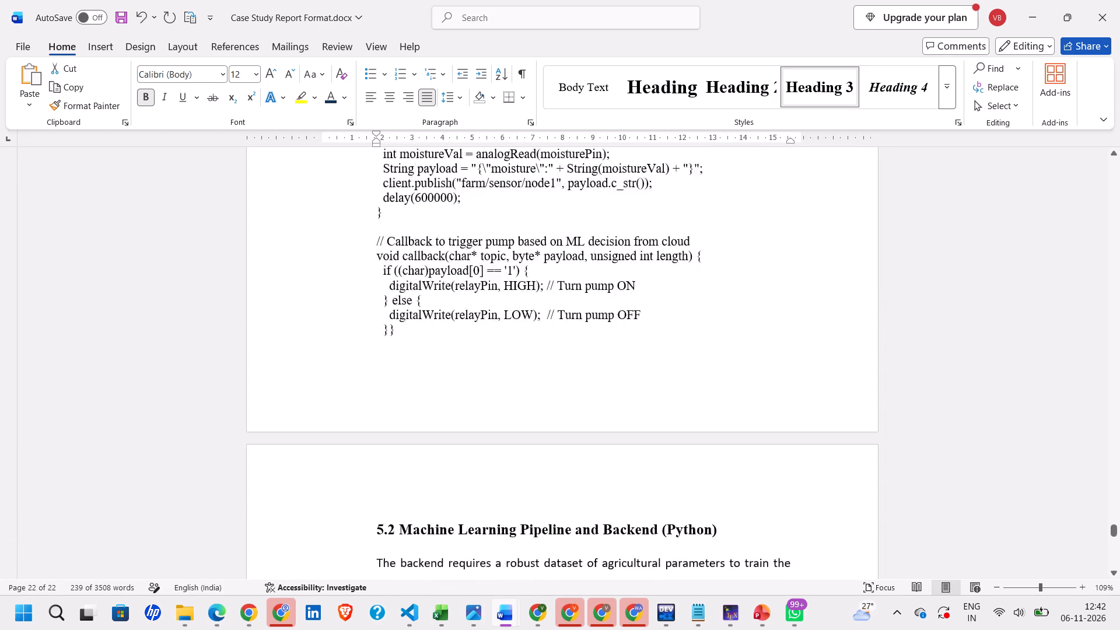
scroll(344, 324, down, 3)
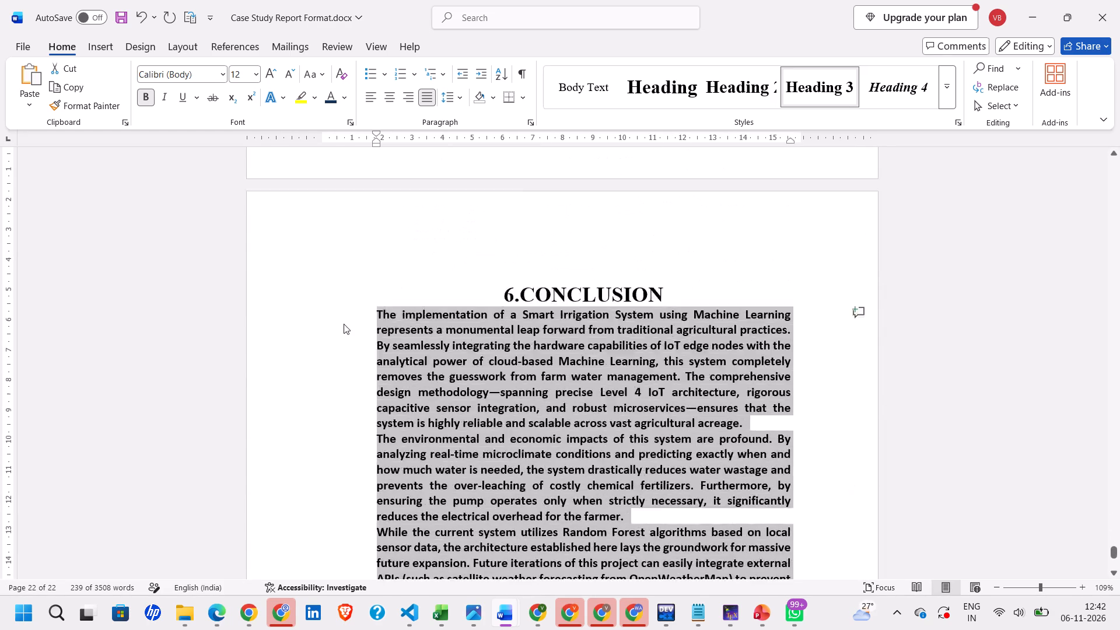
scroll(344, 324, down, 1)
Format the three Conclusion paragraphs with no left indent, 1.5 line spacing, non-bold text and justified alignment.
click(459, 78)
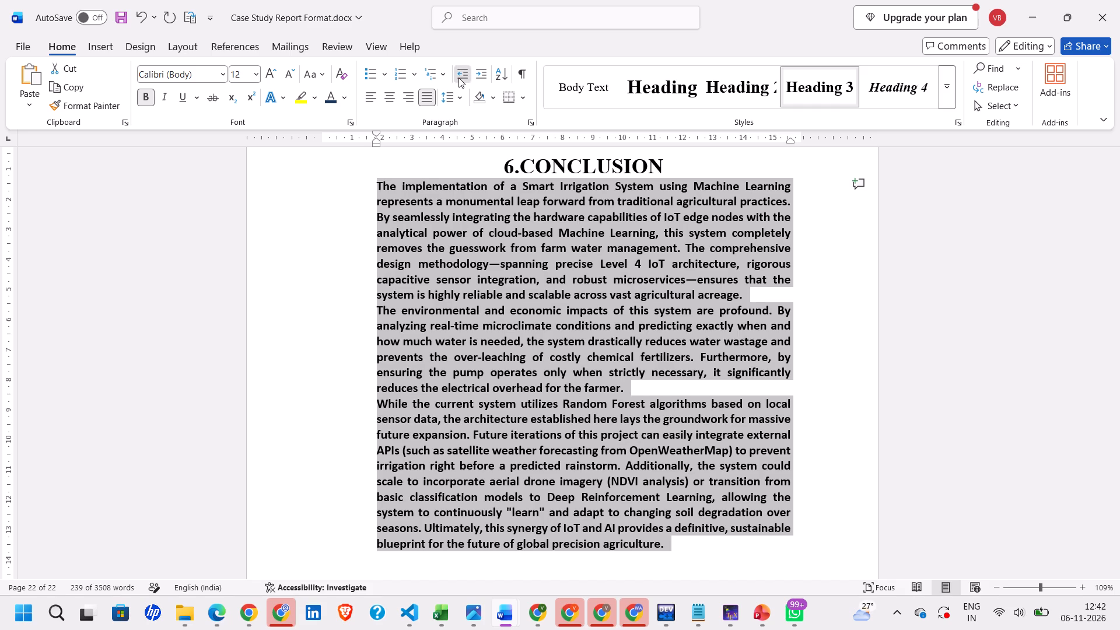
click(459, 78)
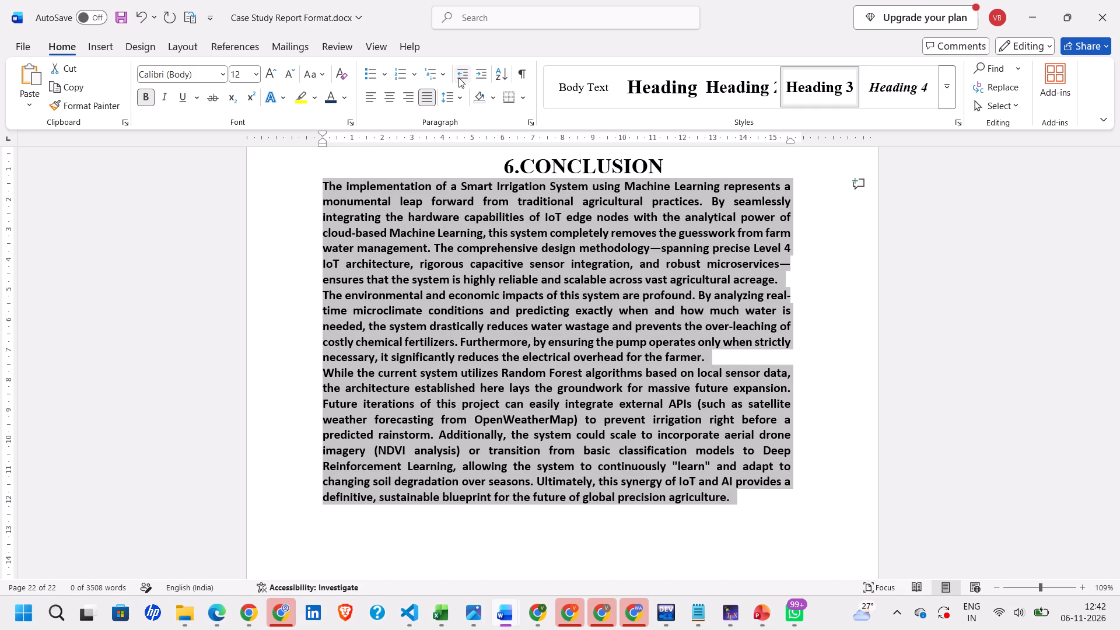
click(459, 78)
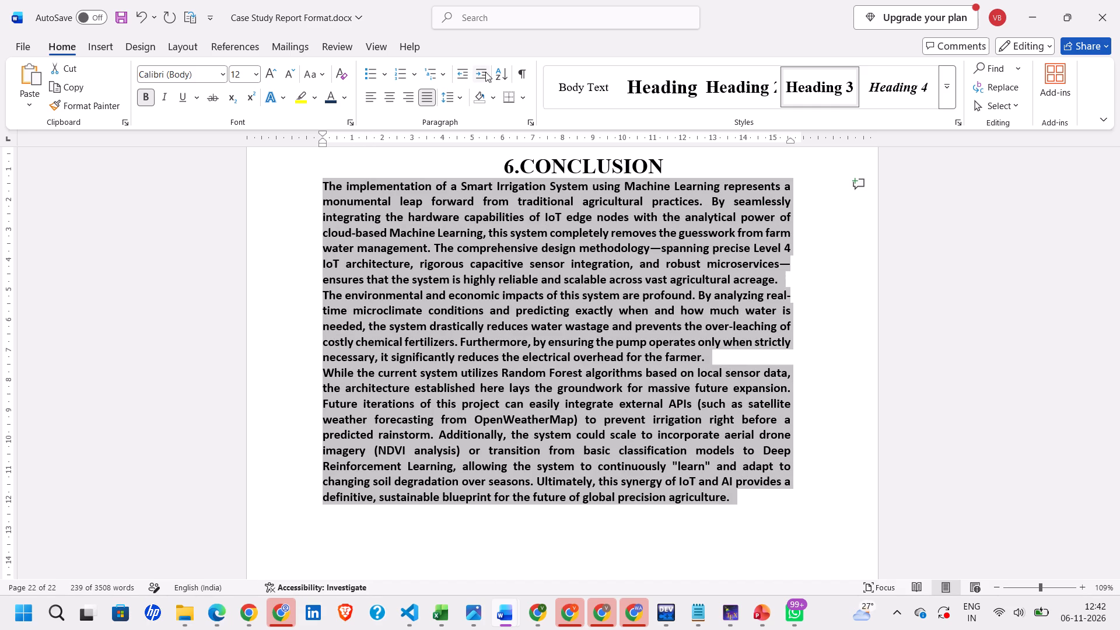
click(455, 101)
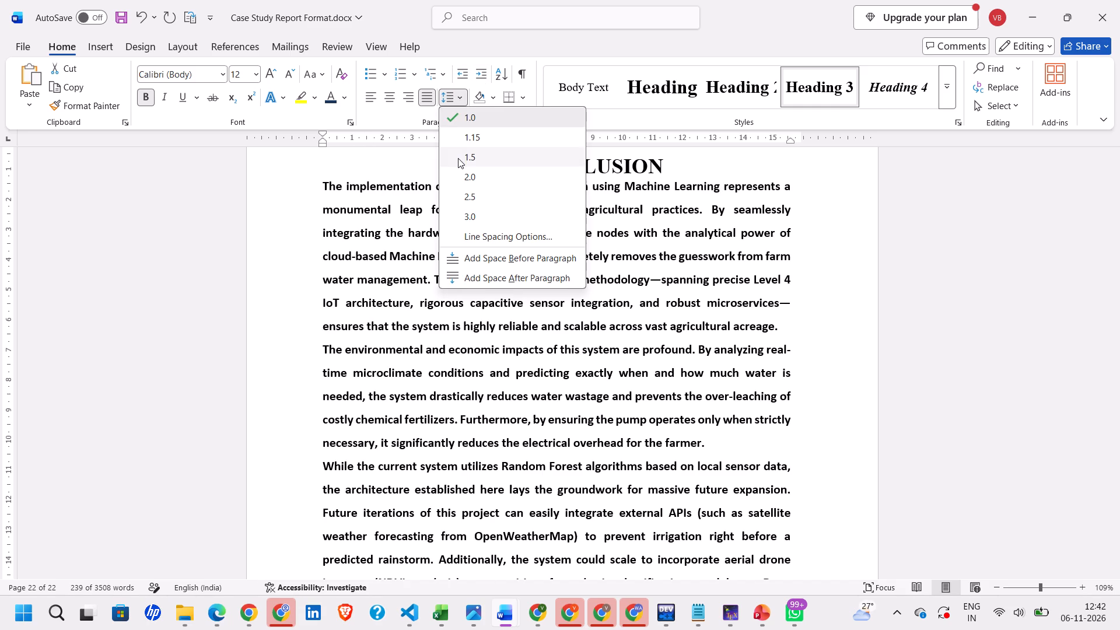
click(458, 158)
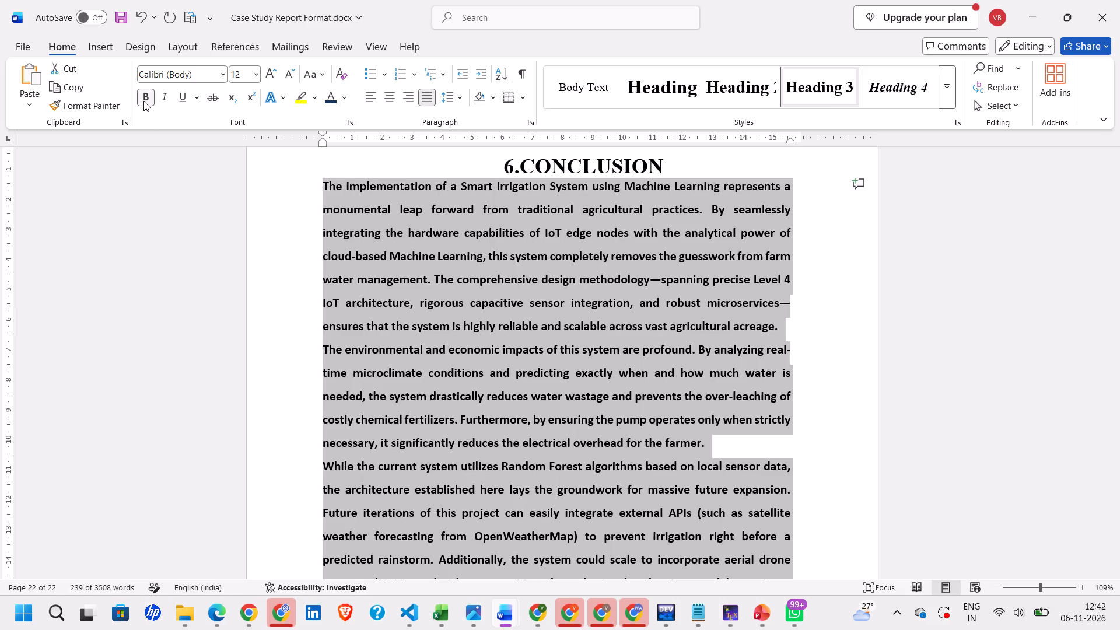
click(143, 101)
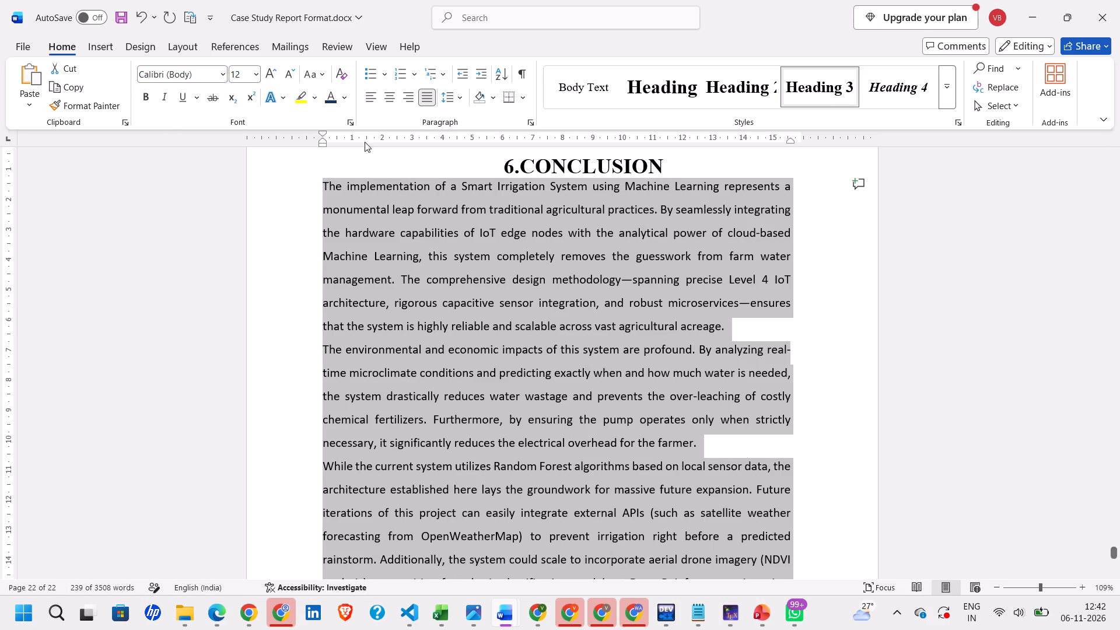
click(430, 93)
click(430, 93)
click(272, 339)
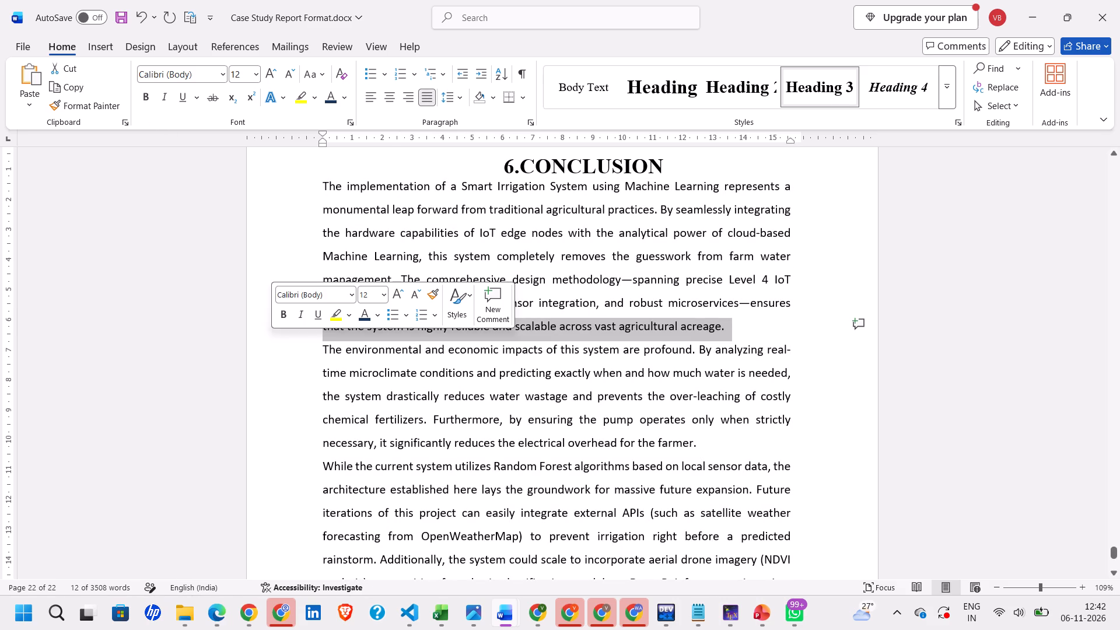
Insert a blank line between the 6.CONCLUSION heading and its first paragraph.
click(685, 170)
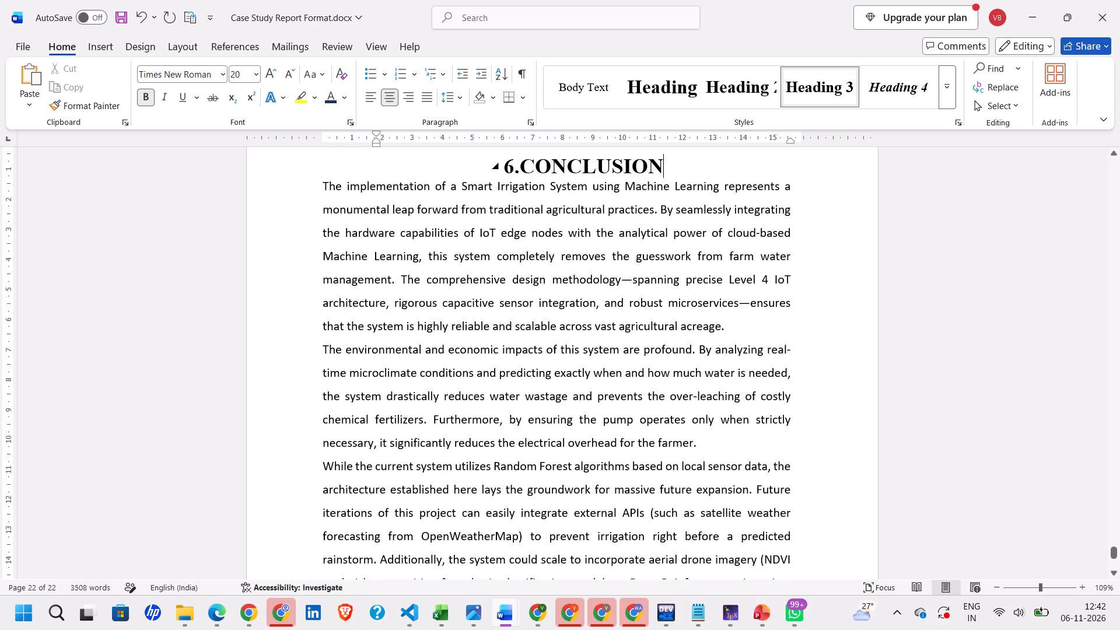
key(Return)
Change the font of the entire C++ code block in section 5.1 to Calibri (Body).
scroll(637, 272, down, 3)
scroll(637, 272, up, 1)
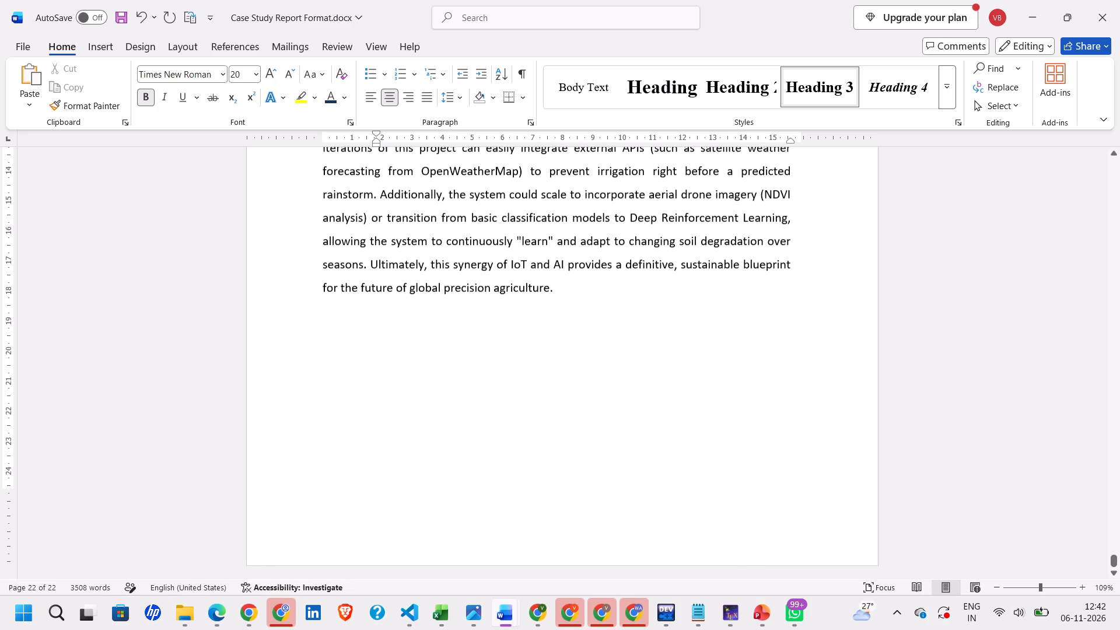
scroll(637, 272, up, 4)
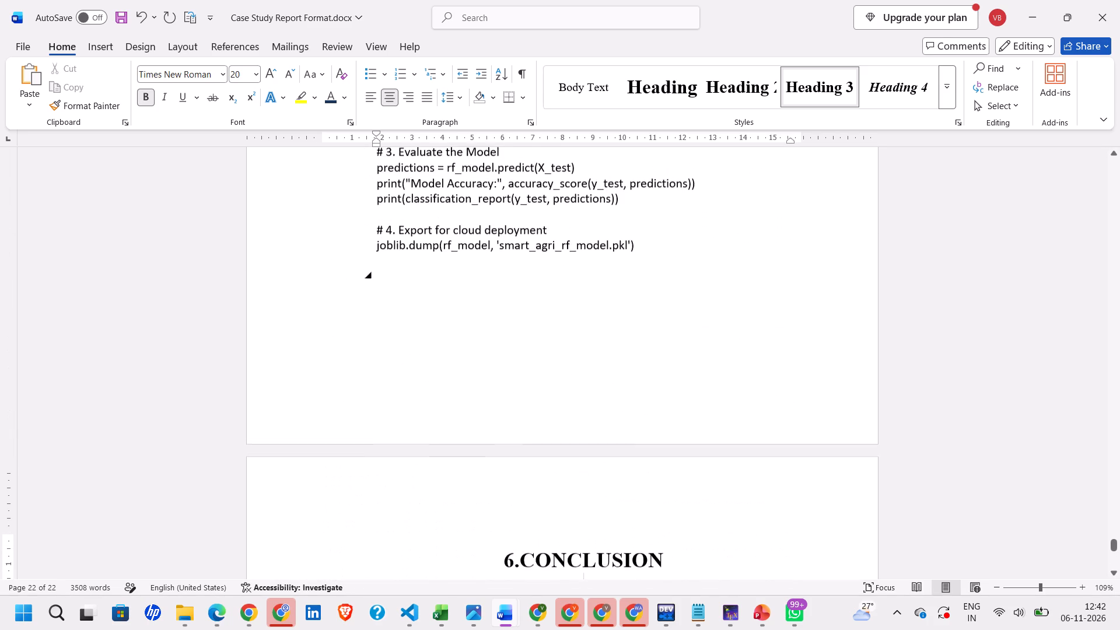
scroll(637, 272, up, 5)
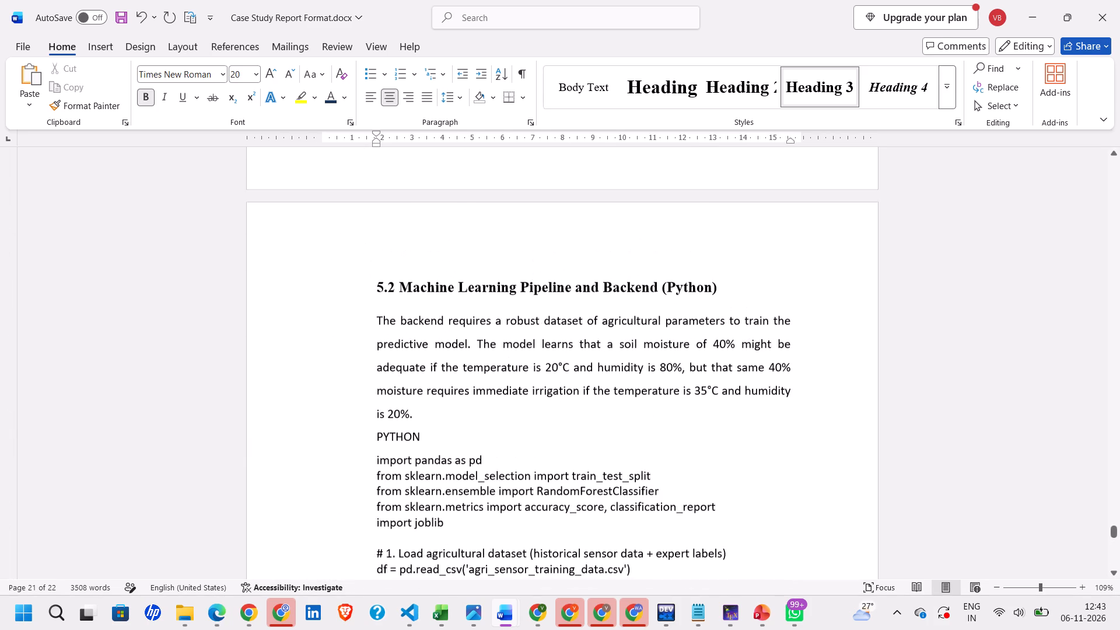
scroll(637, 272, up, 4)
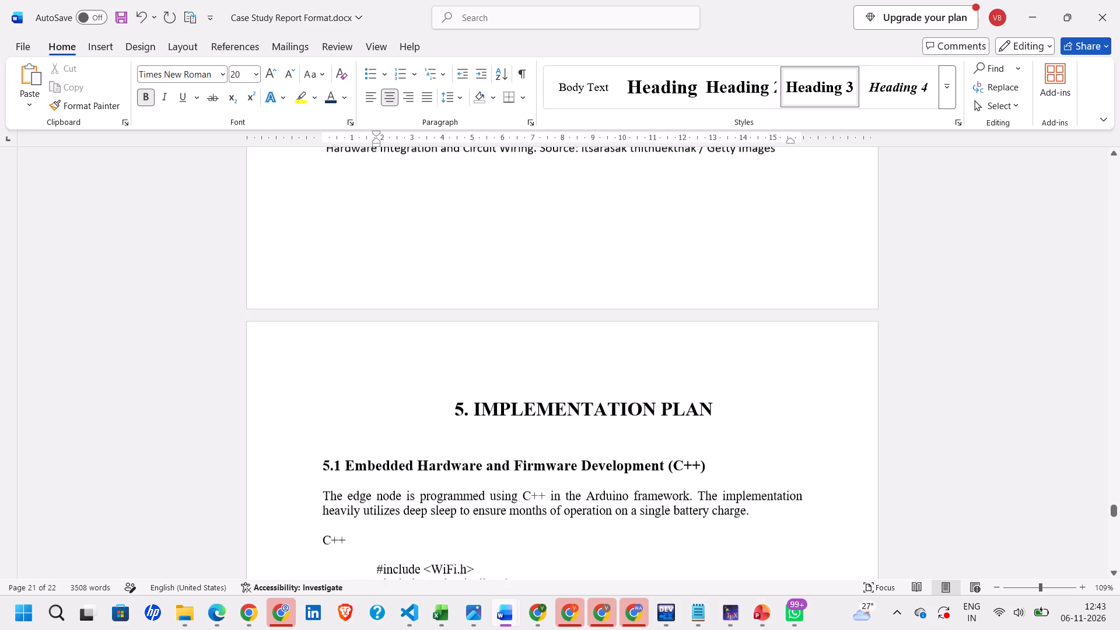
scroll(637, 272, down, 1)
drag(375, 446, 480, 615)
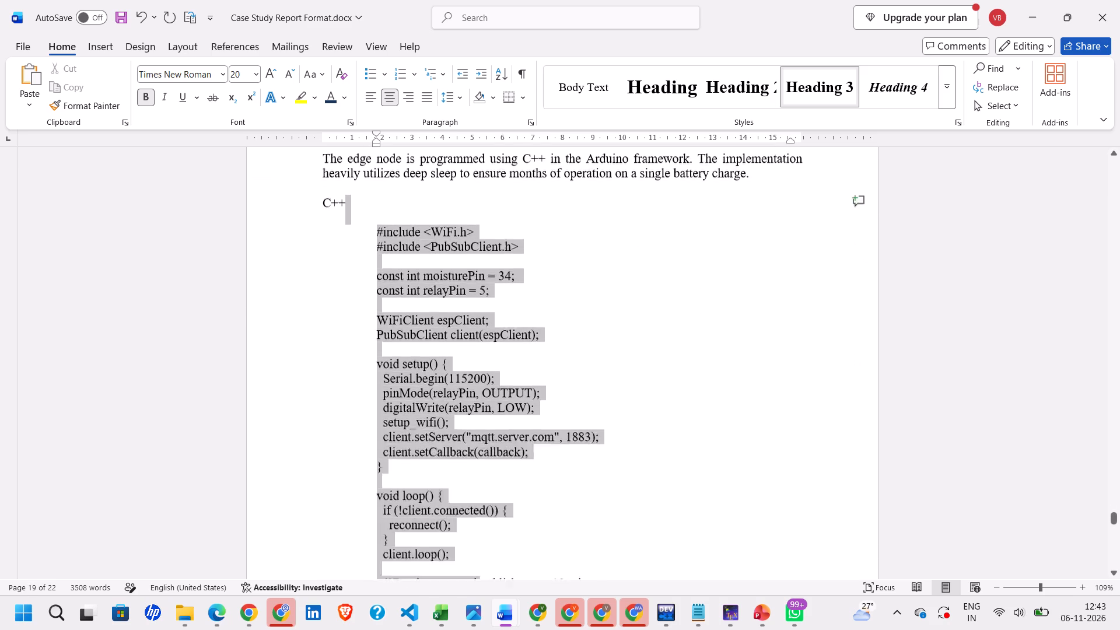
drag(480, 615, 467, 346)
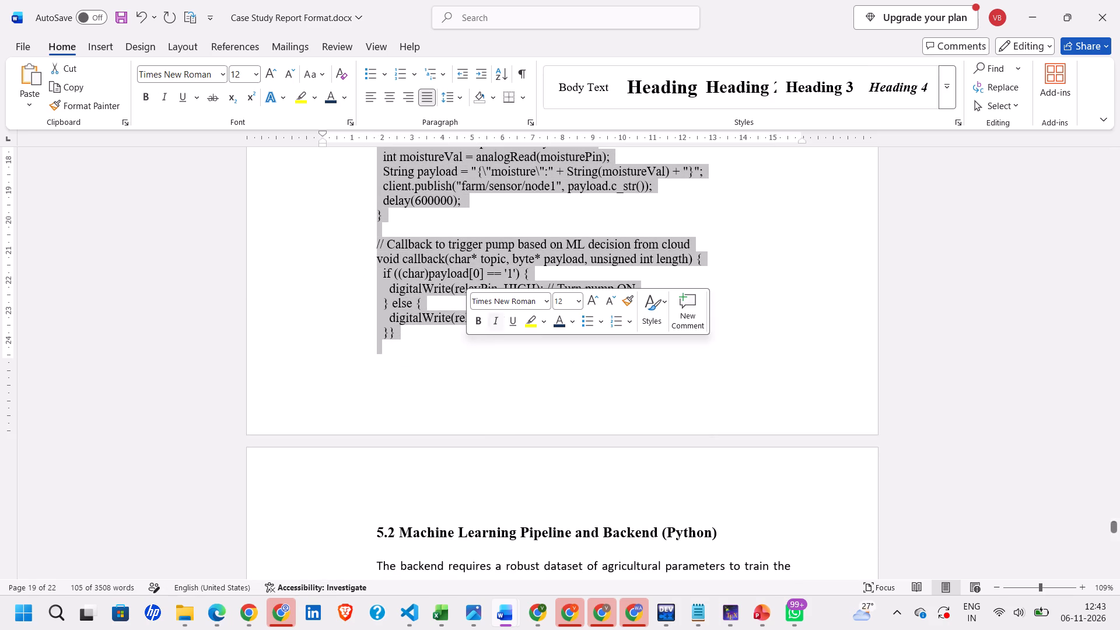
click(548, 302)
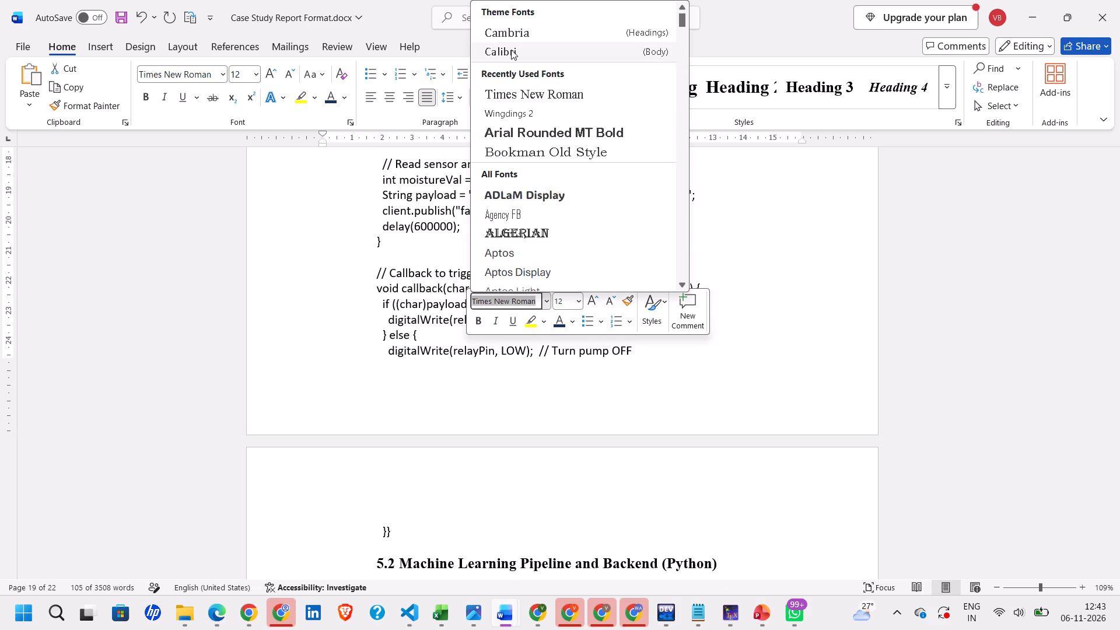
click(511, 50)
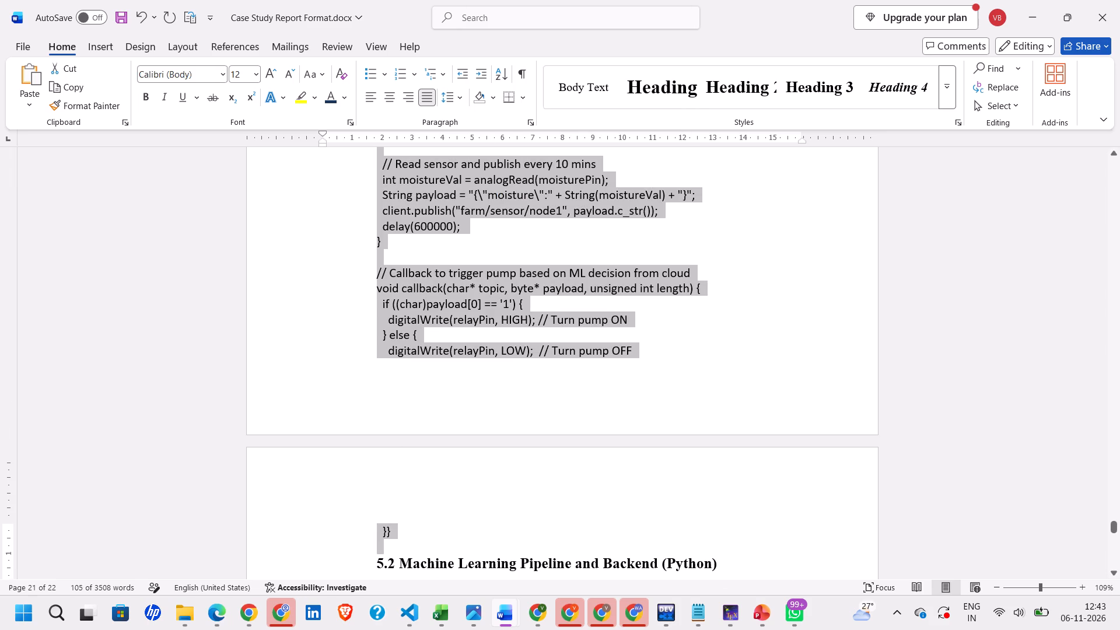
click(446, 397)
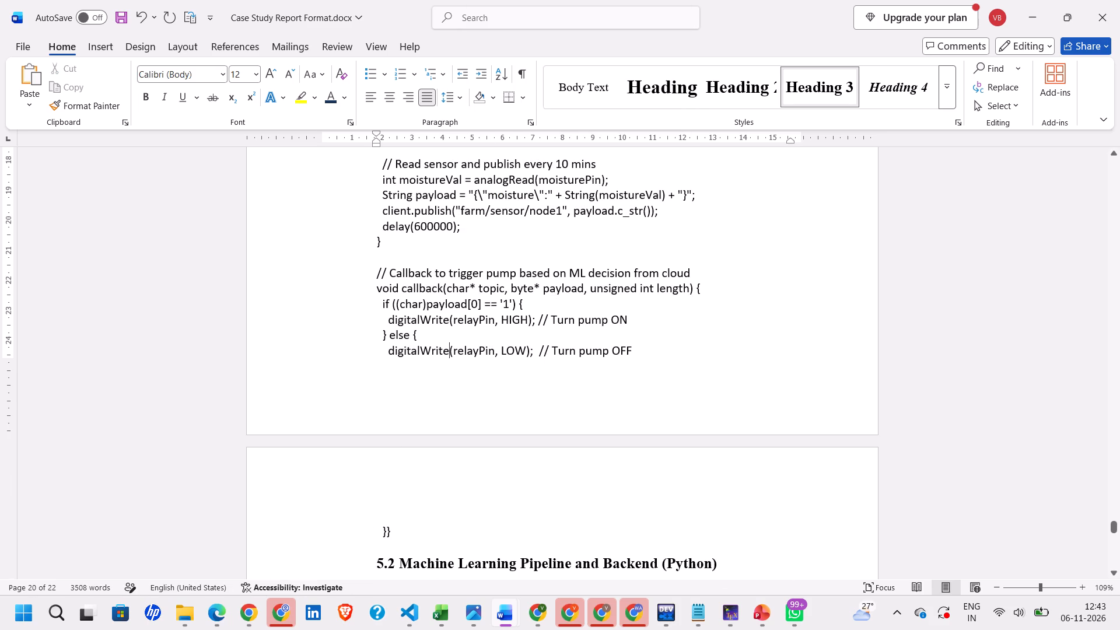
Delete the blank lines above the "// Callback to trigger pump" and "// Read sensor and publish" comments in the C++ code.
scroll(402, 346, up, 1)
click(386, 324)
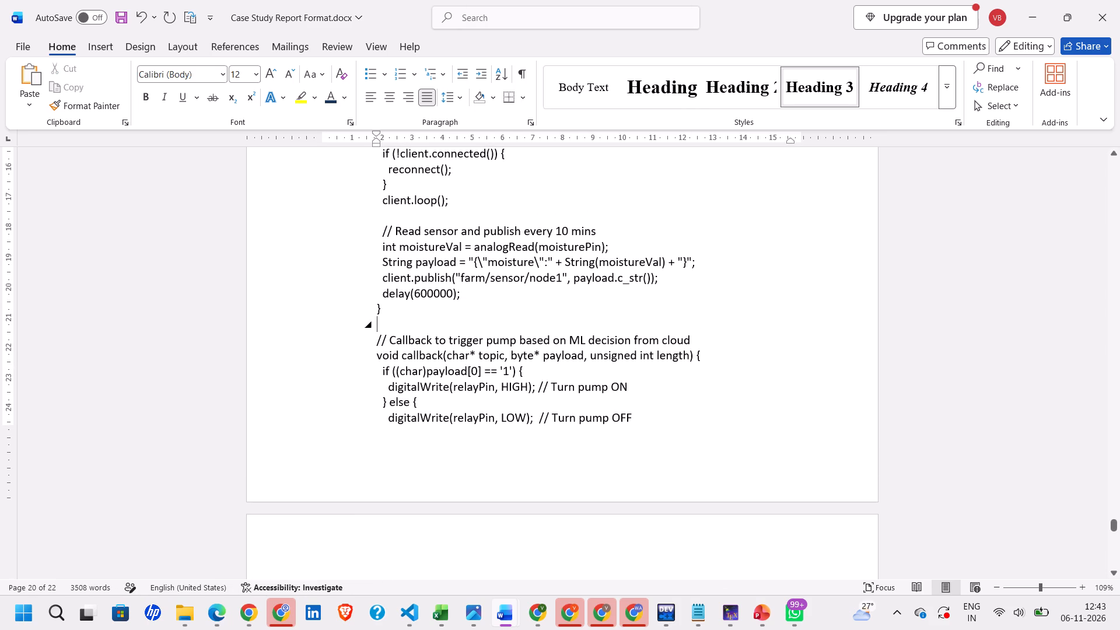
key(BackSpace)
scroll(386, 331, down, 1)
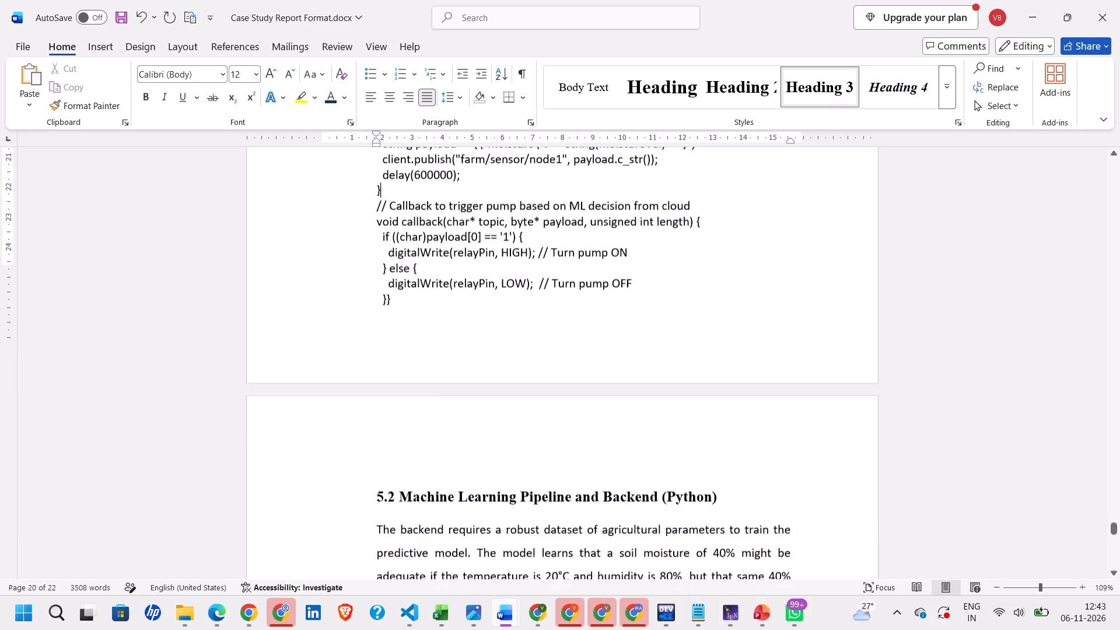
scroll(386, 331, down, 1)
scroll(388, 351, up, 2)
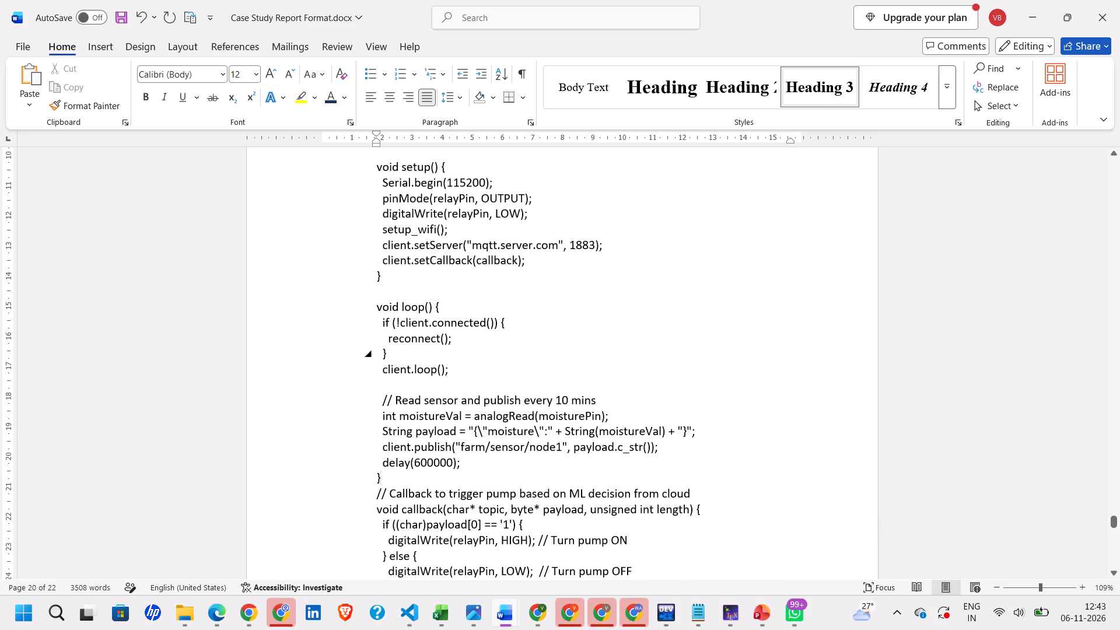
click(389, 379)
key(BackSpace)
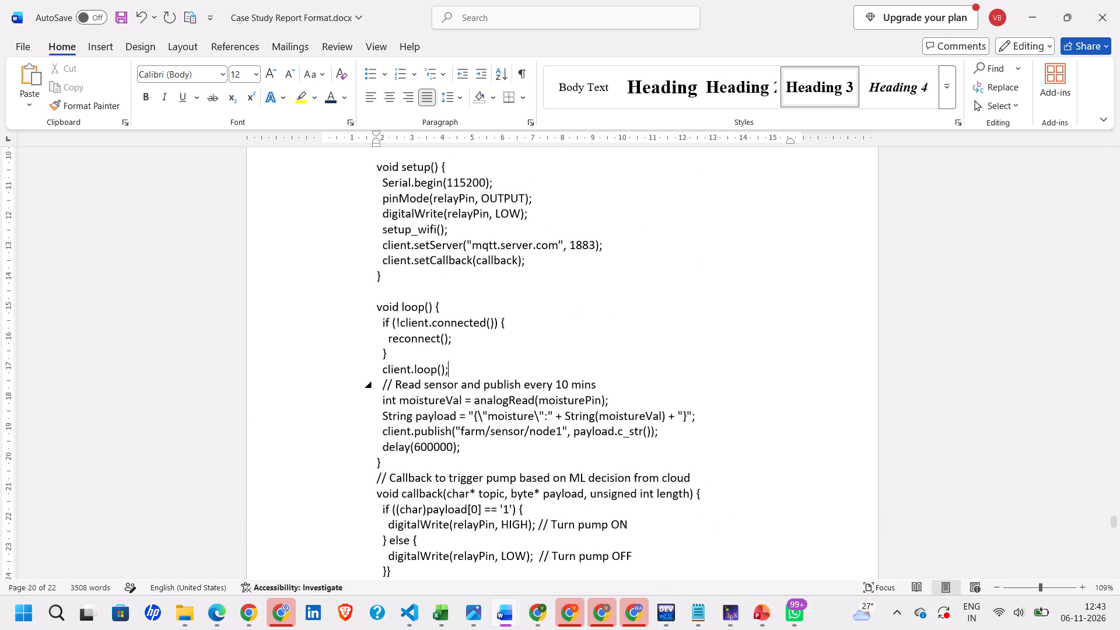
Split the two closing braces at the end of the C++ code onto separate lines.
scroll(389, 379, down, 1)
click(387, 441)
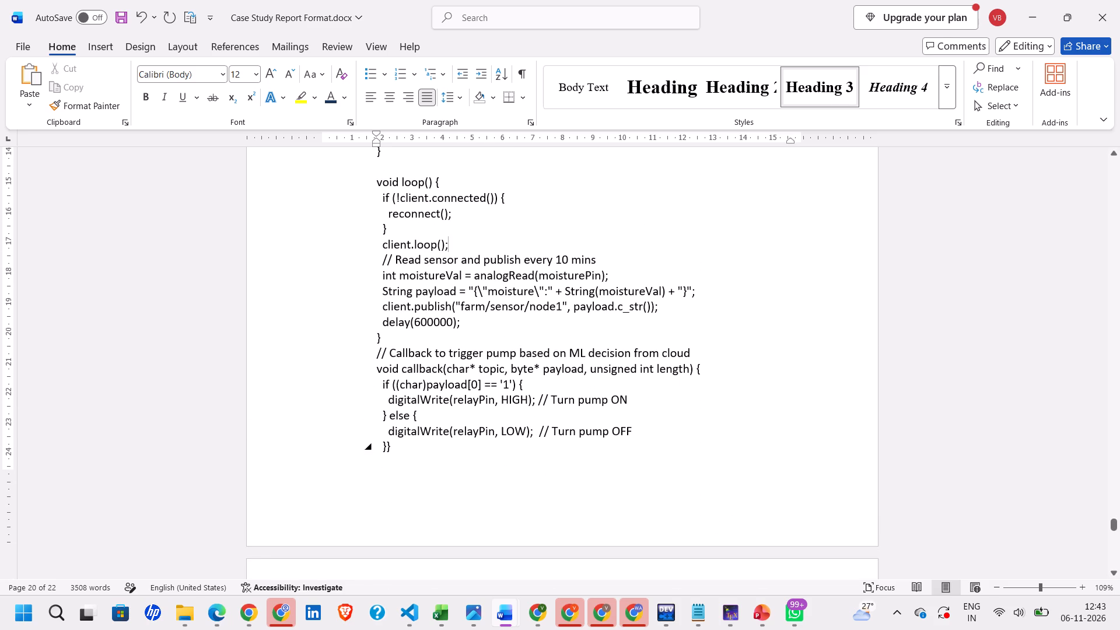
key(Return)
Review the report from section 5.2 through the end of the Conclusion.
scroll(387, 441, down, 2)
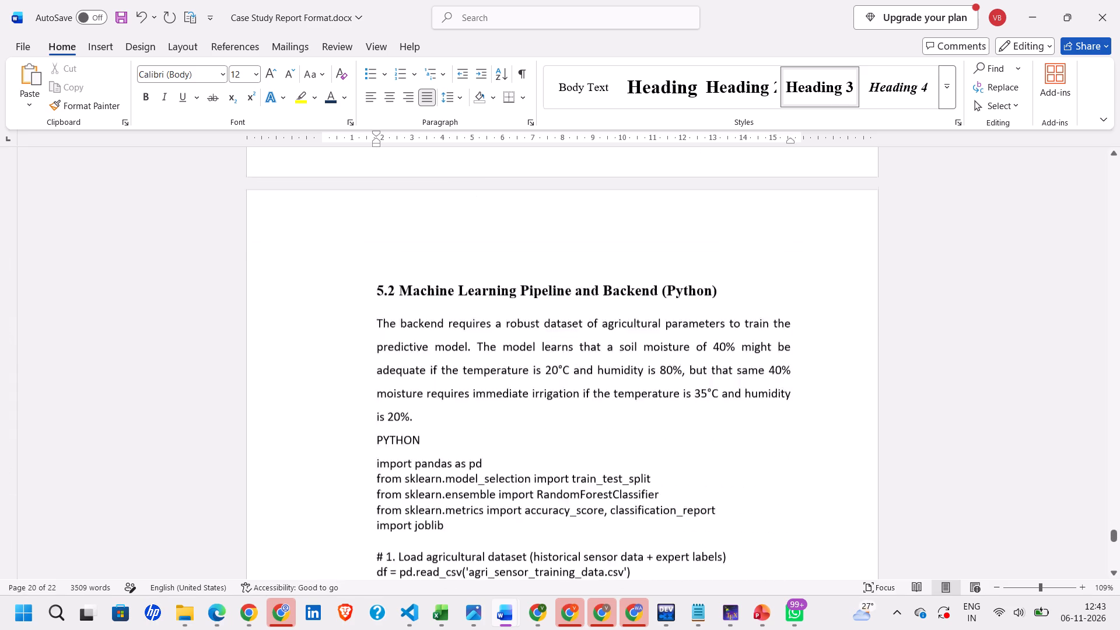
scroll(387, 441, down, 5)
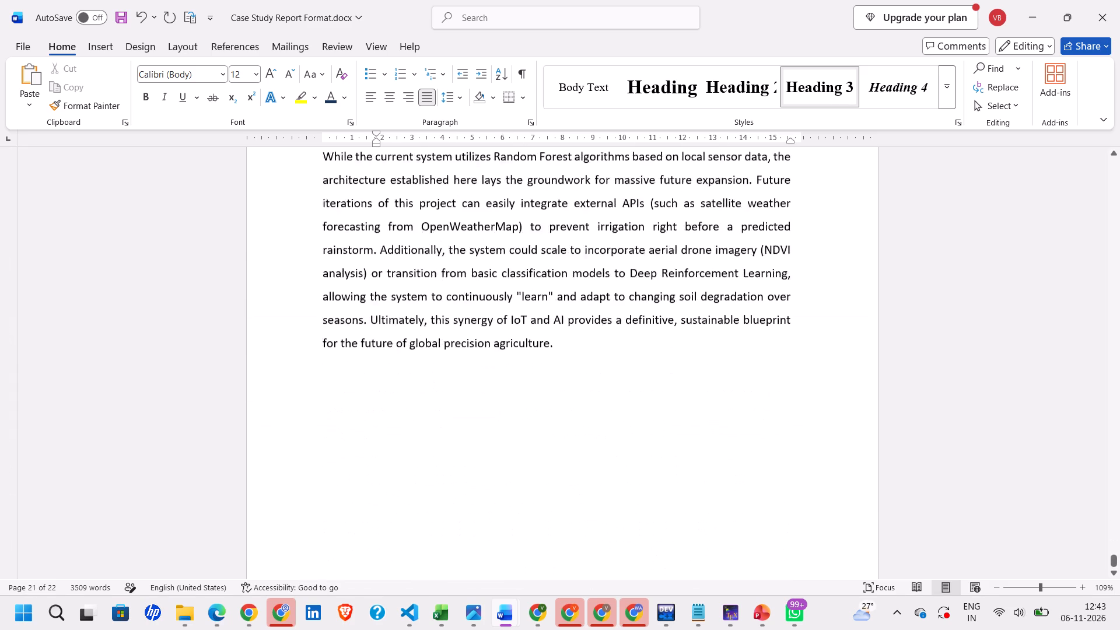
scroll(387, 441, down, 5)
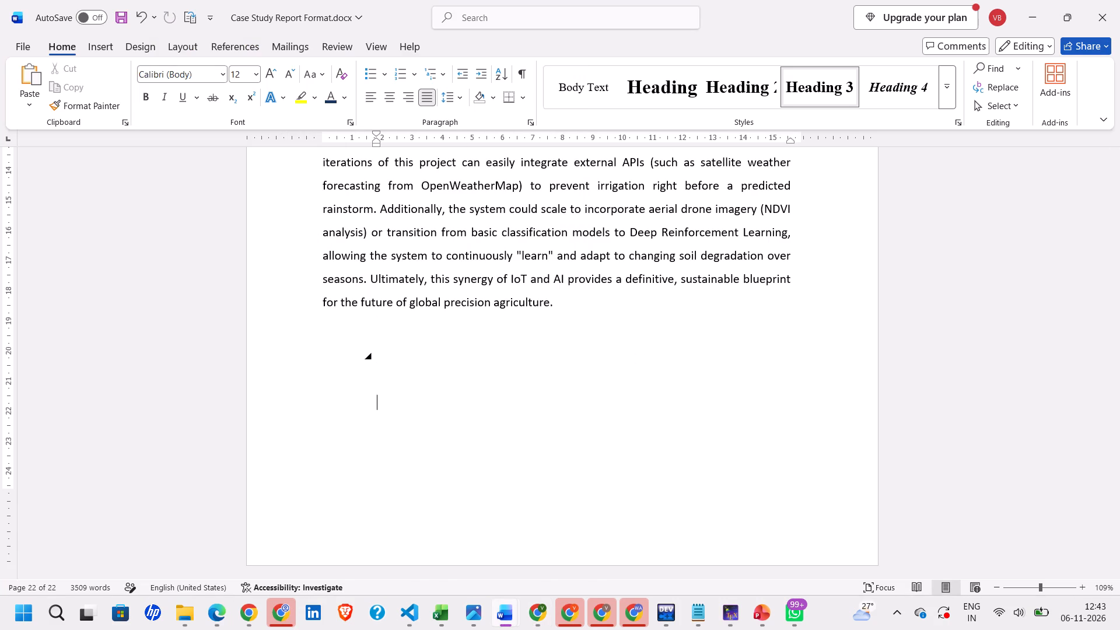
key(ctrl+v)
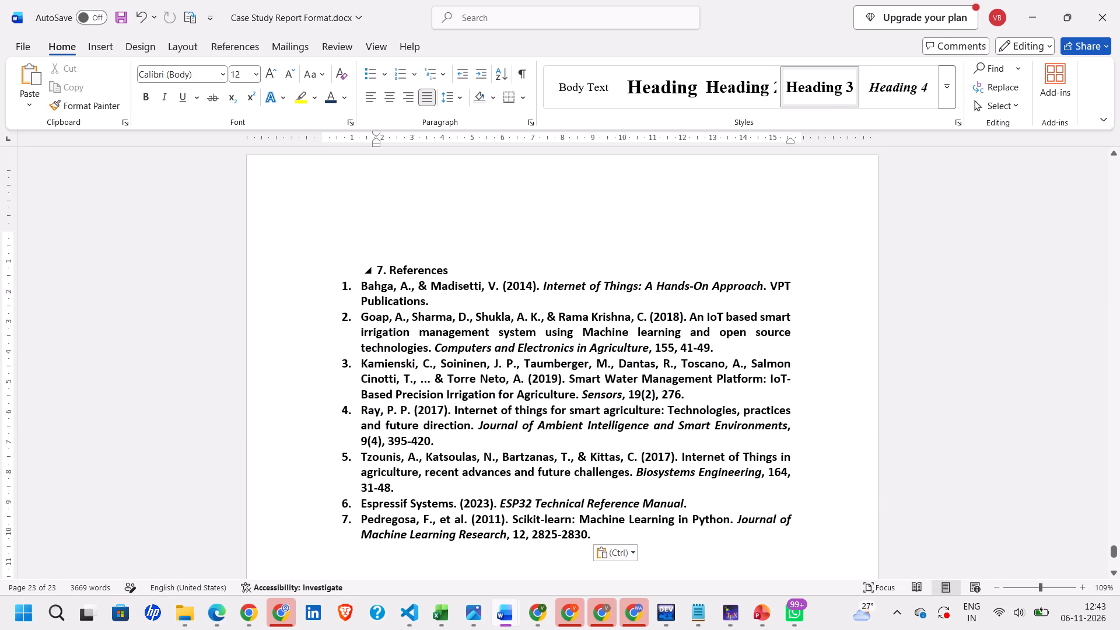
Format the "7. References" heading in Times New Roman at size 20.
drag(375, 270, 445, 268)
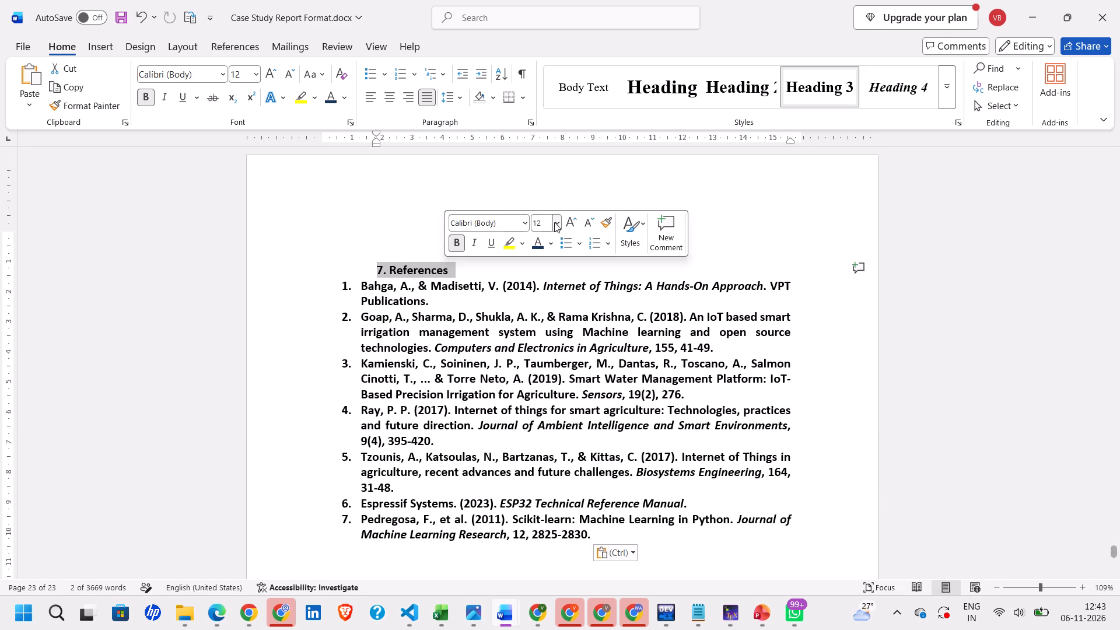
triple_click(573, 221)
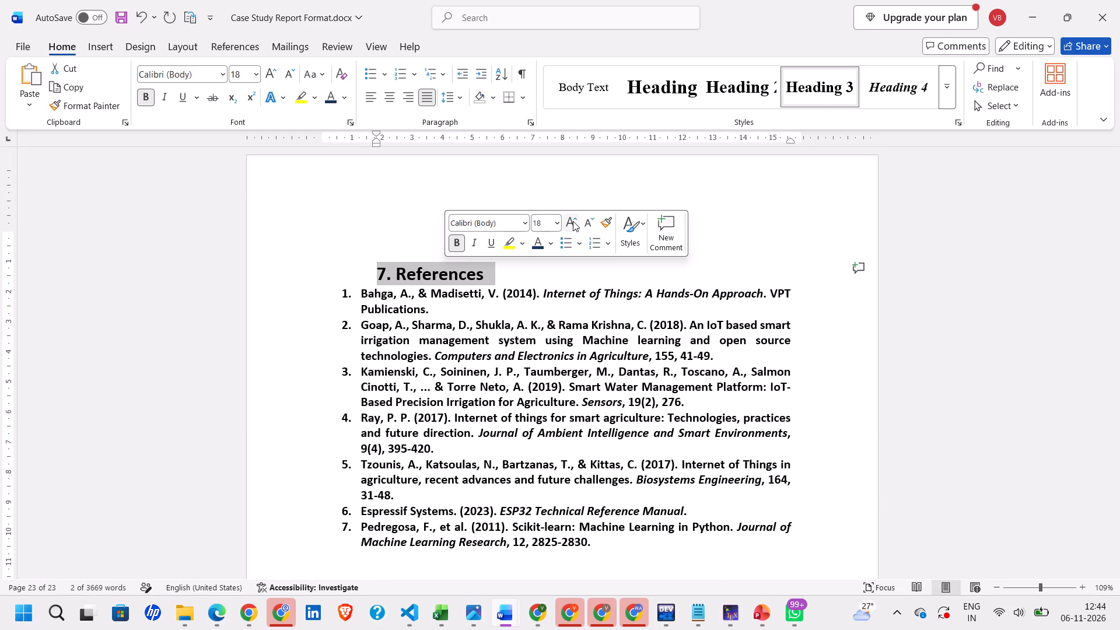
click(573, 221)
click(523, 223)
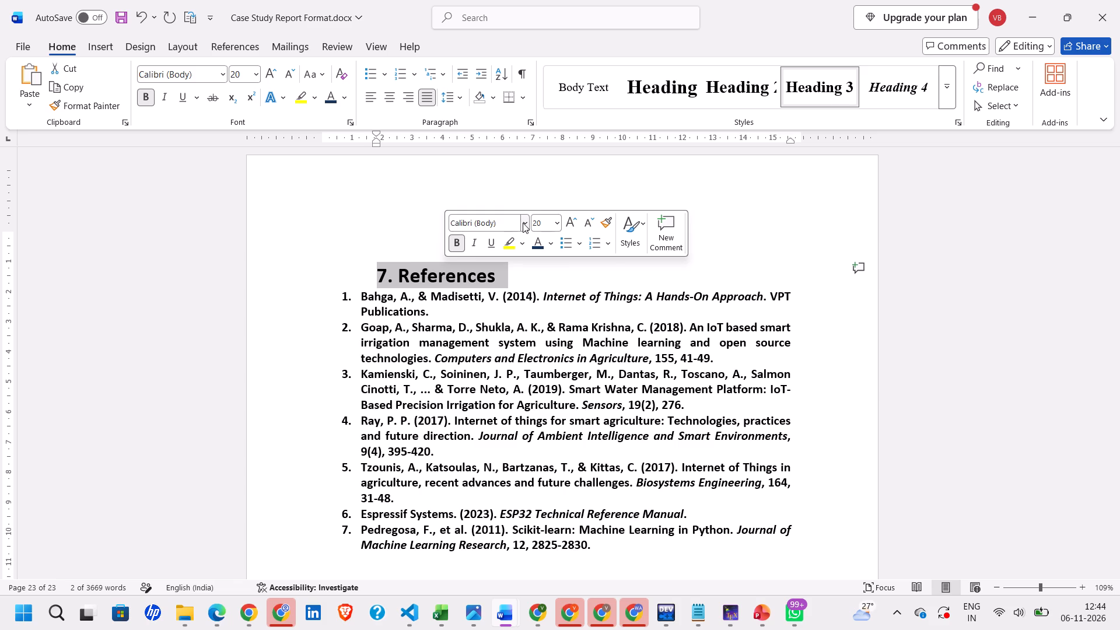
click(501, 321)
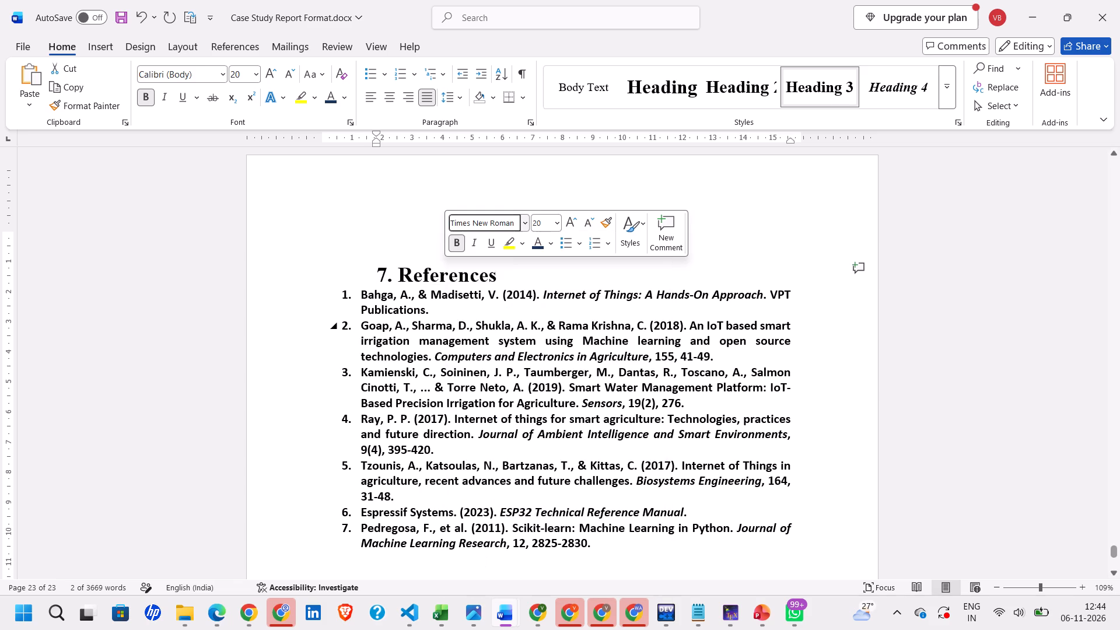
Delete the extra blank lines above the "7. References" heading so it starts at the top of its page.
click(374, 261)
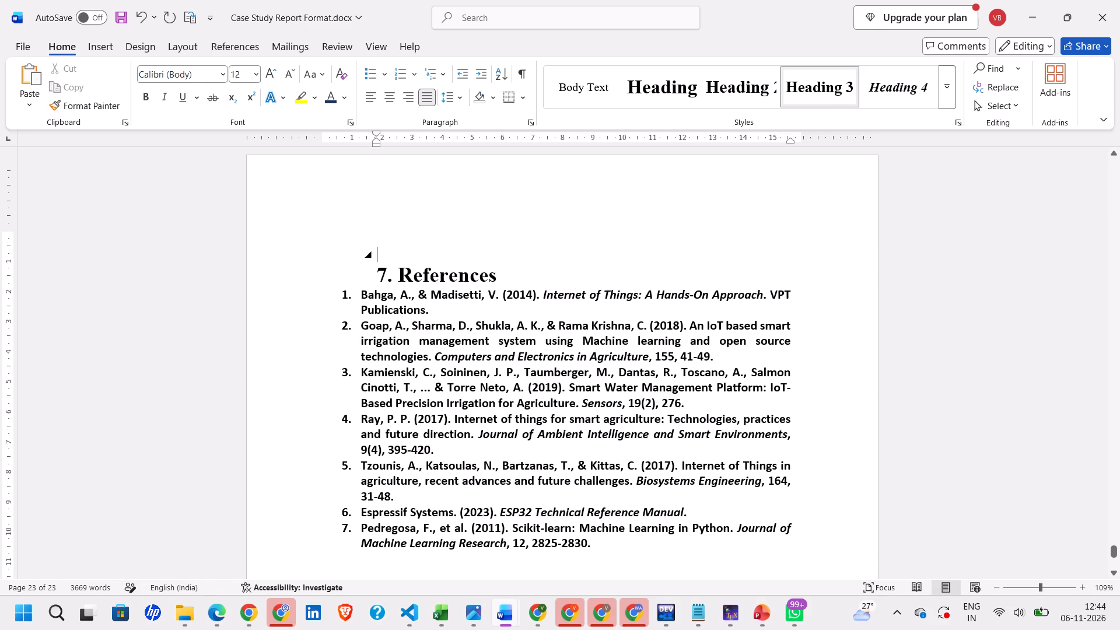
key(BackSpace)
key(BackSpace)
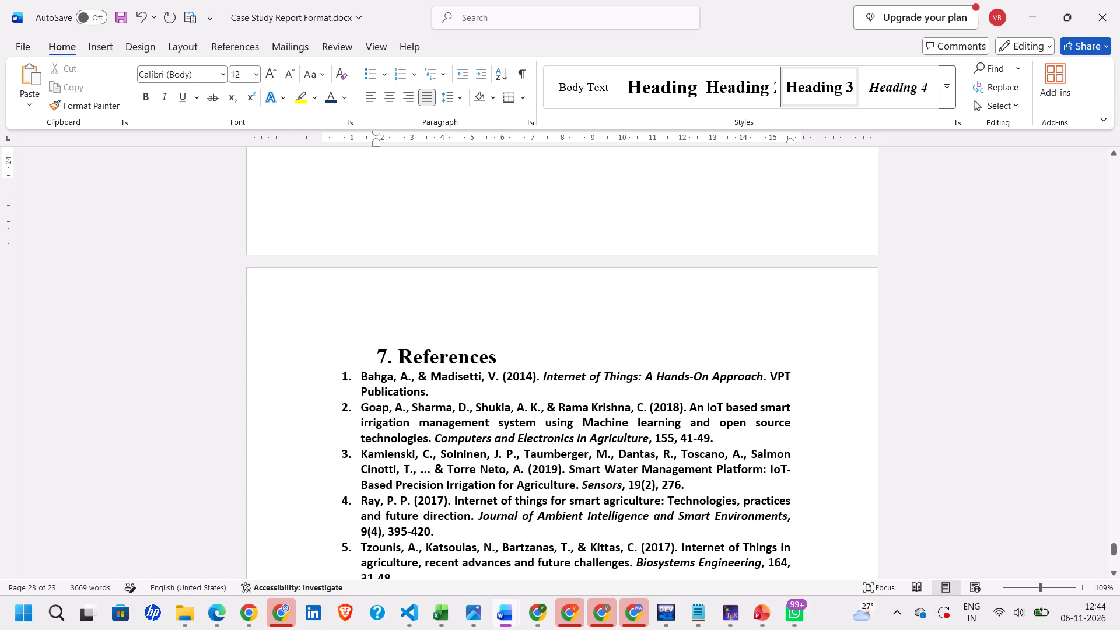
key(Down)
key(BackSpace)
Center the "7. References" heading and add a blank line beneath it.
click(386, 95)
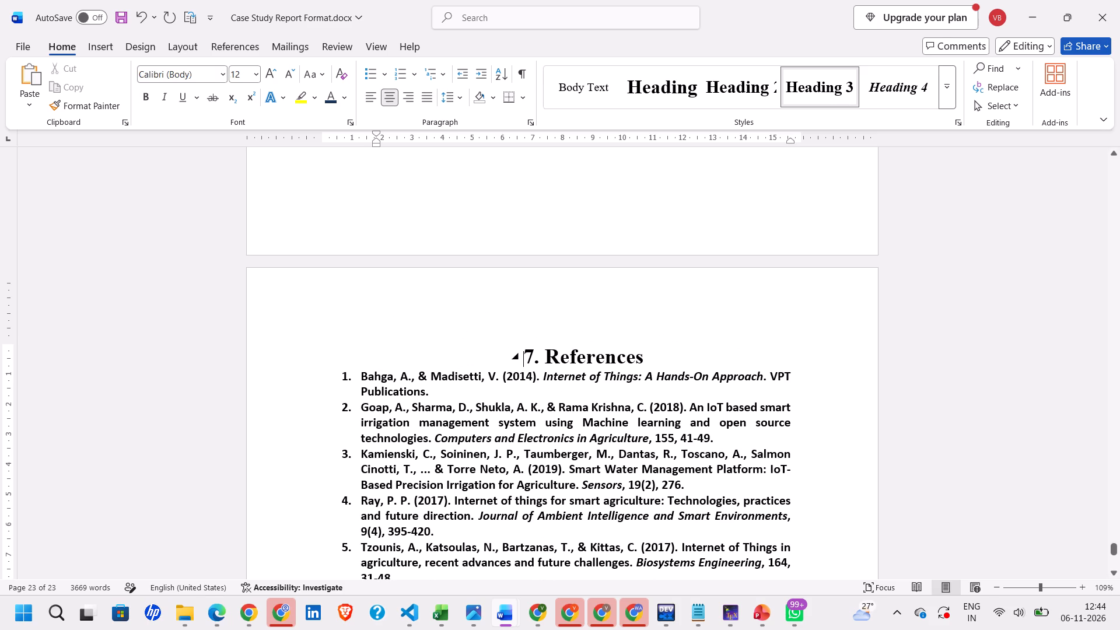
click(652, 363)
key(Return)
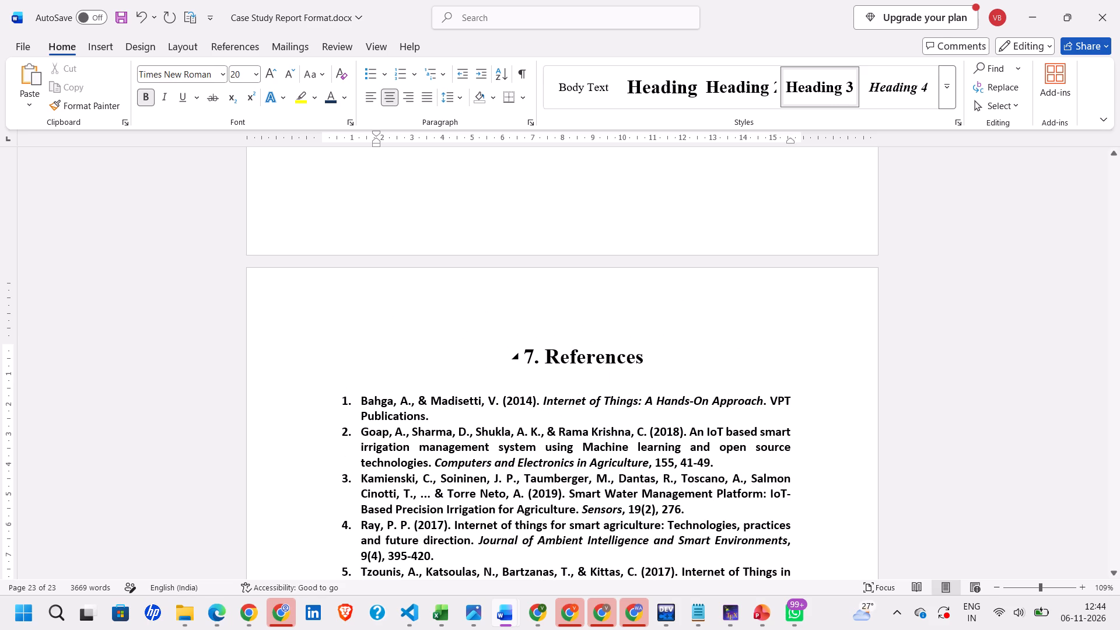
Remove the bold formatting from all seven entries in the references list.
scroll(593, 377, down, 2)
scroll(477, 331, up, 1)
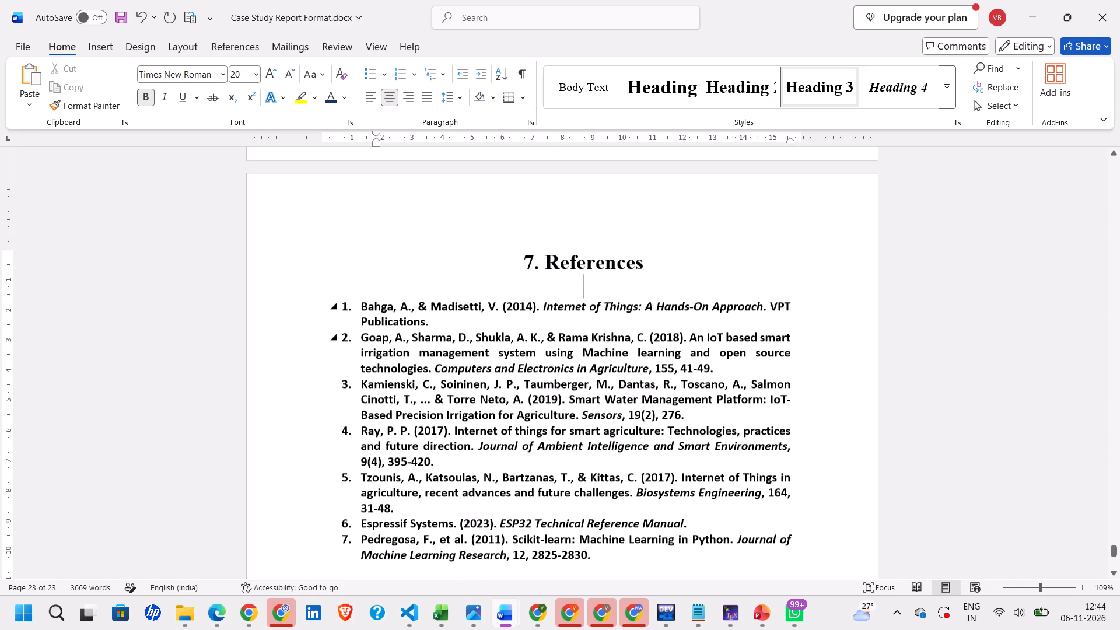
drag(345, 305, 533, 487)
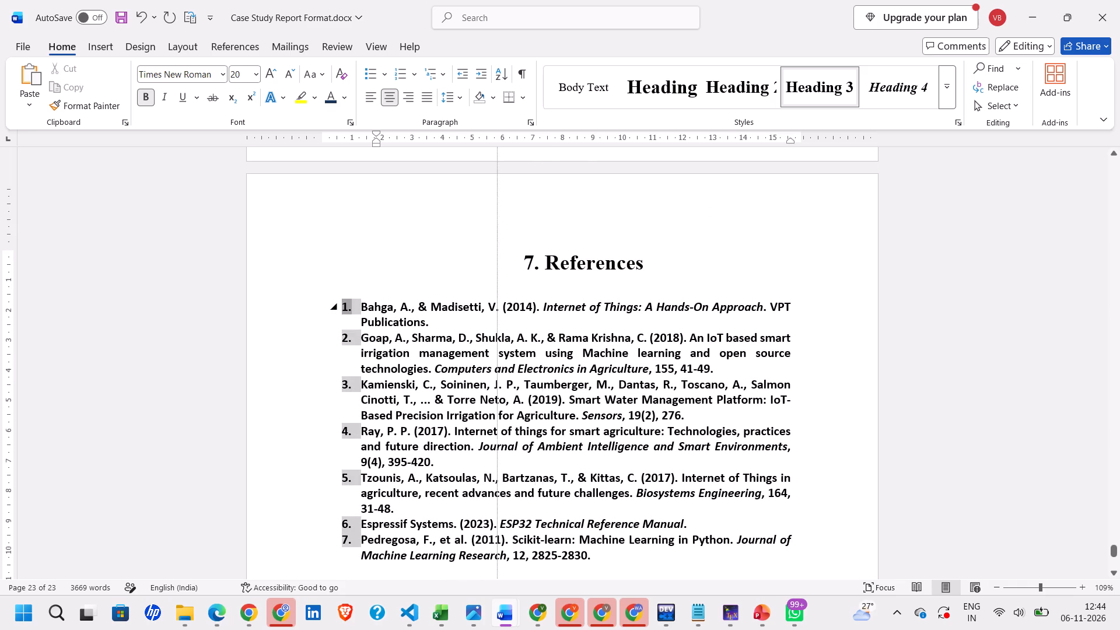
drag(533, 487, 589, 505)
key(ctrl+z)
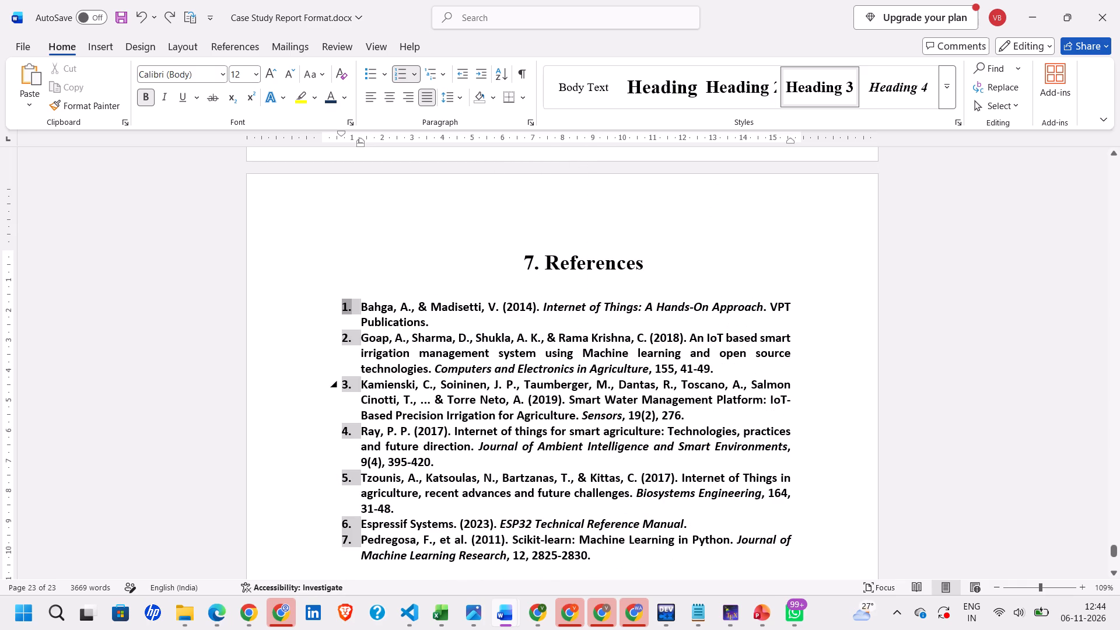
click(397, 281)
drag(356, 304, 400, 334)
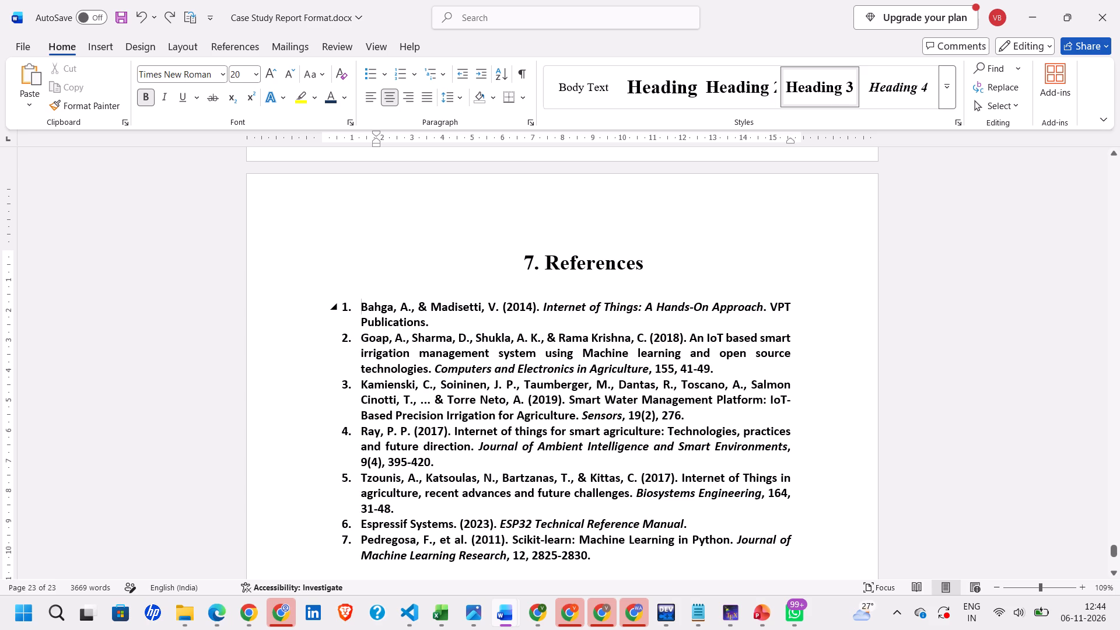
drag(400, 334, 644, 566)
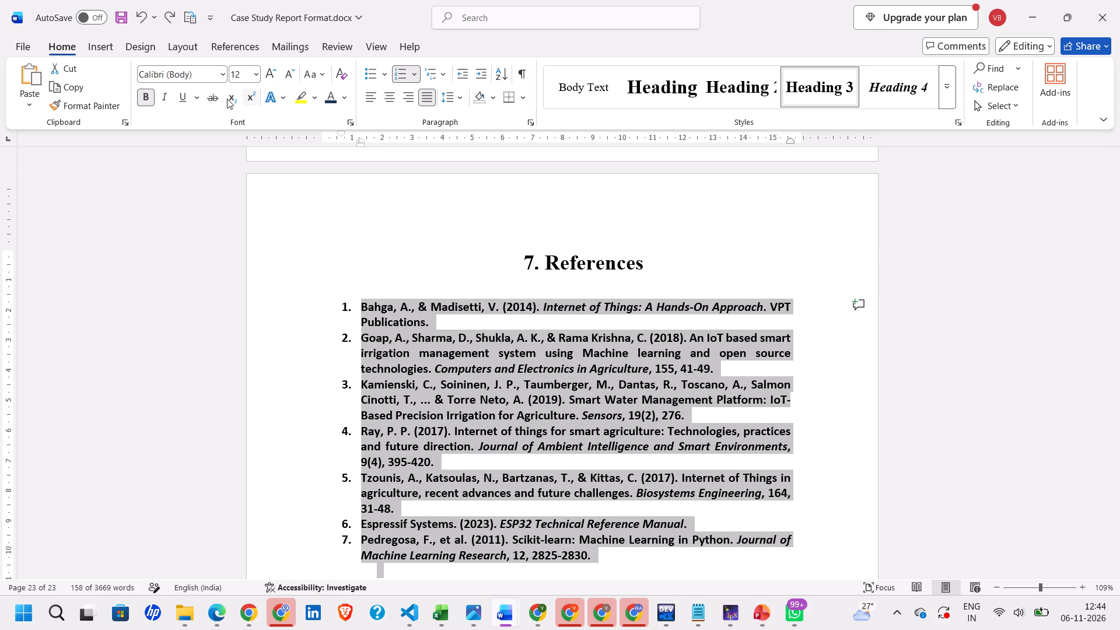
click(140, 96)
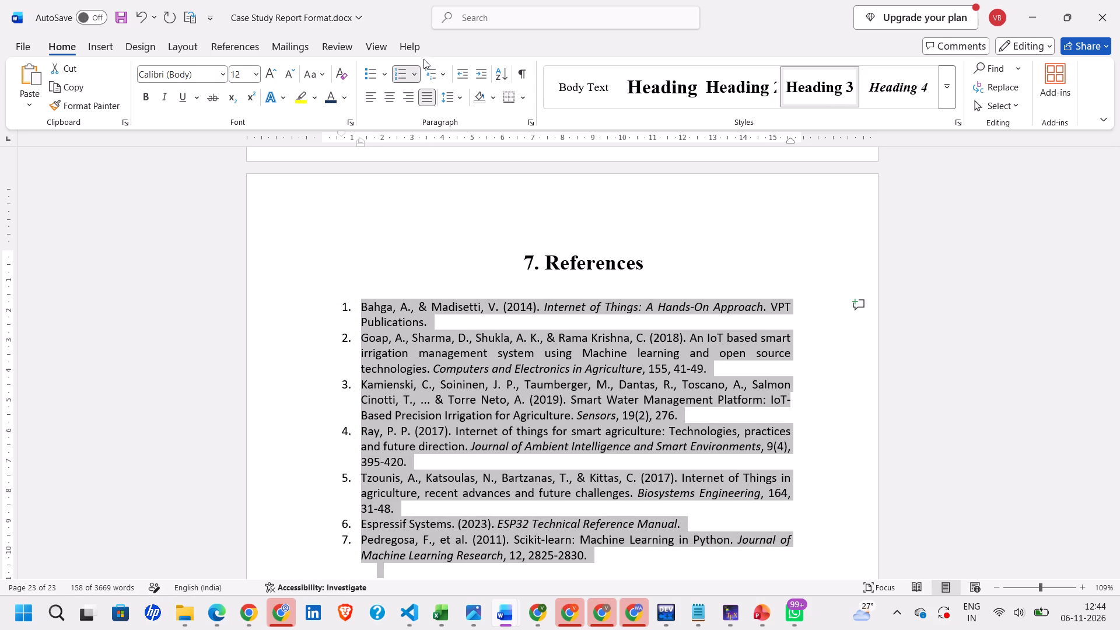
Replace the first reference's automatic list number with a manual "[1]" label followed by two spaces, keeping the blank line under the heading.
click(414, 75)
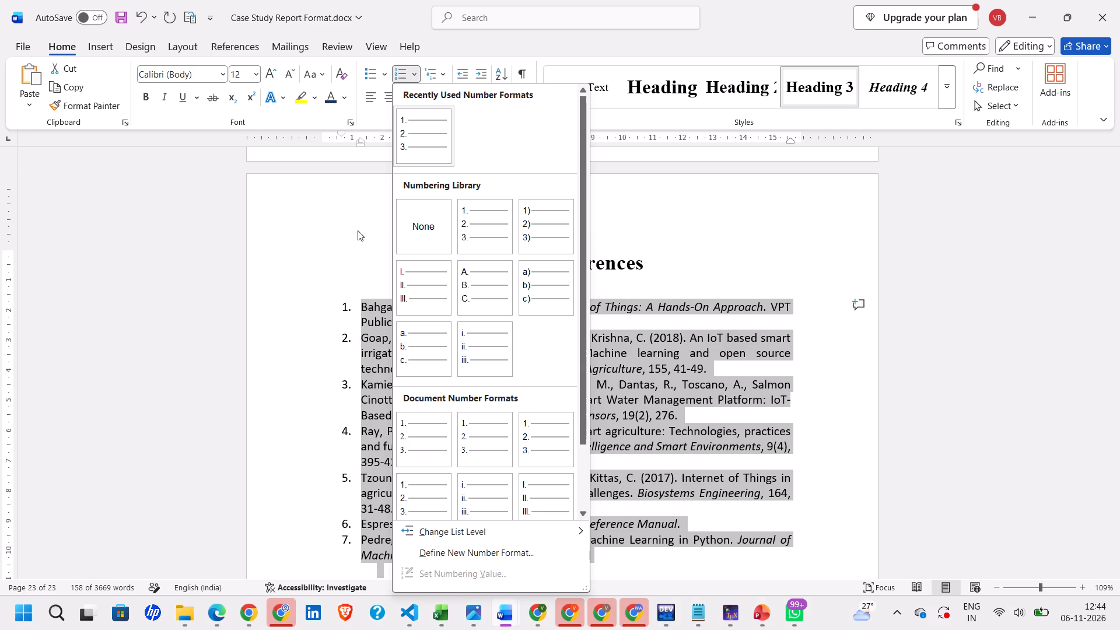
click(351, 310)
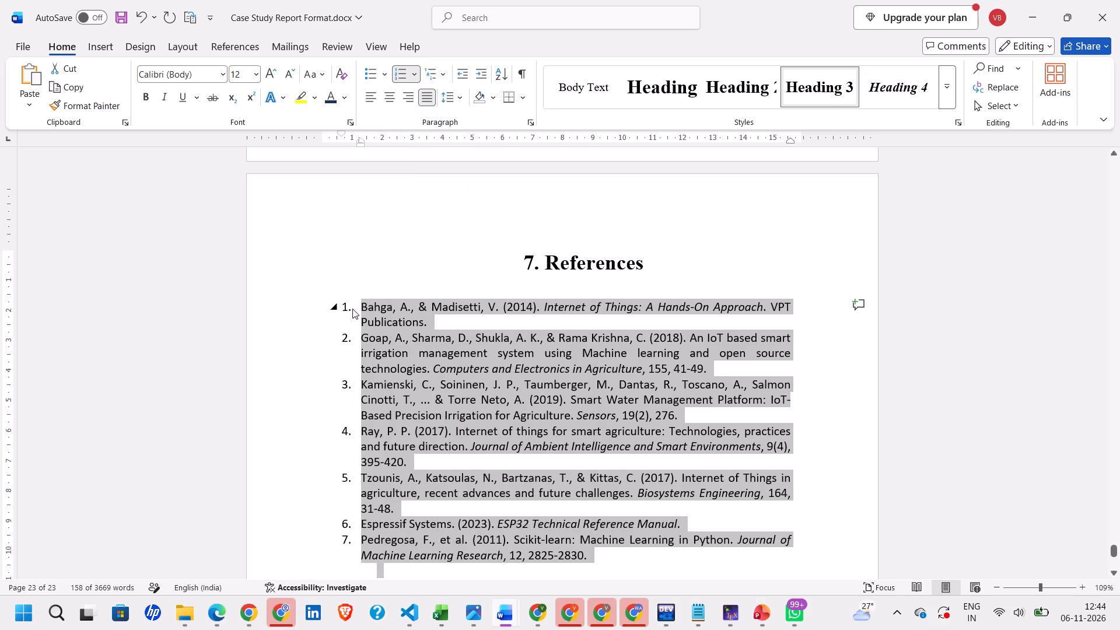
click(352, 308)
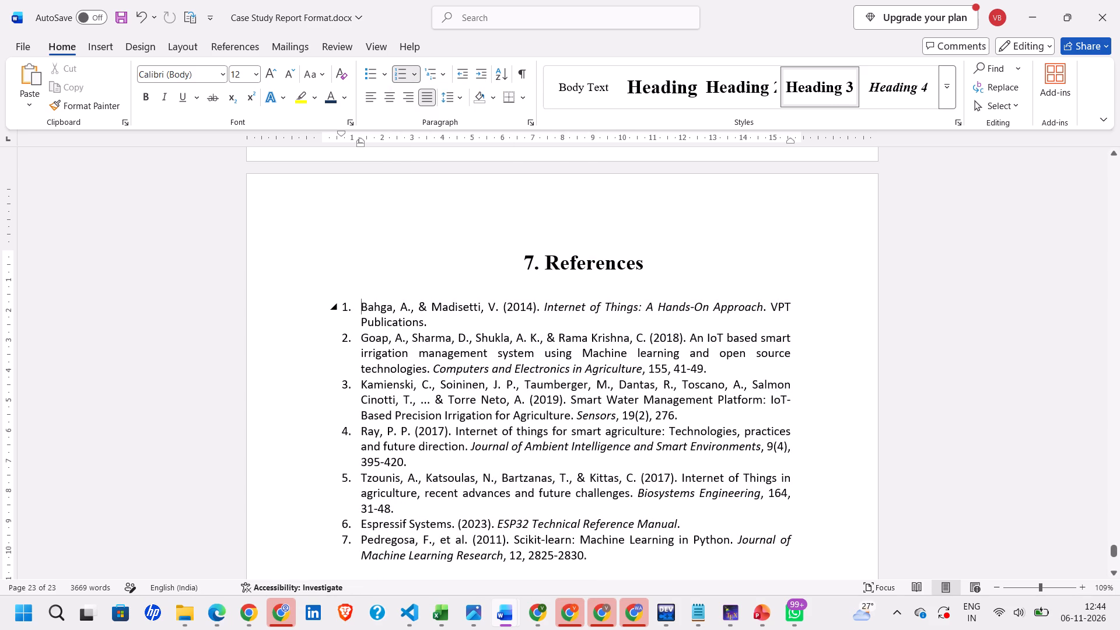
key(BackSpace)
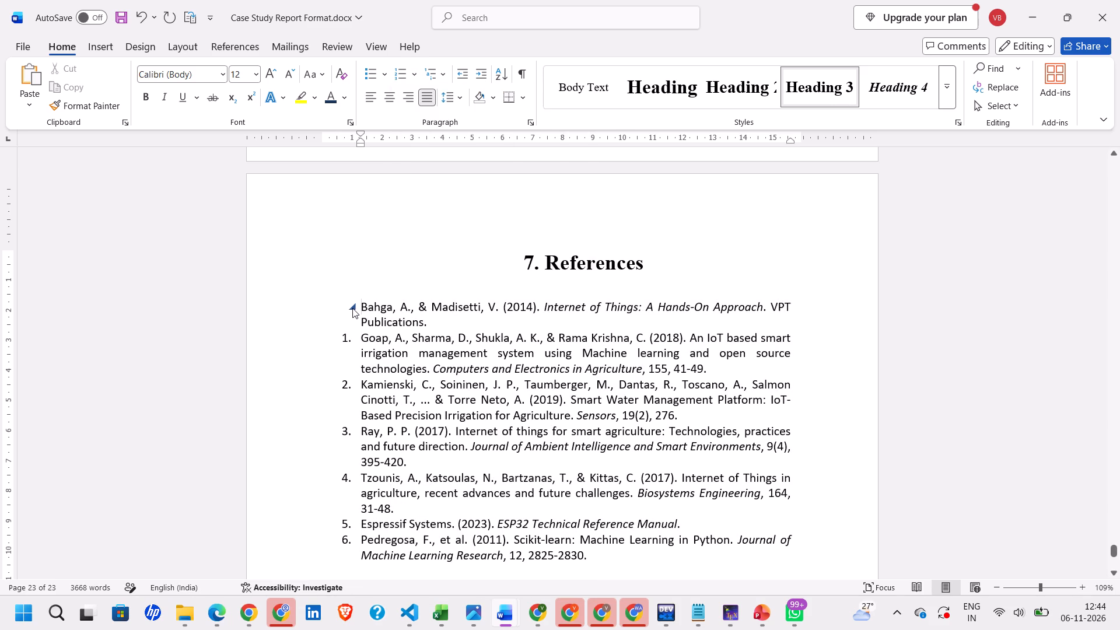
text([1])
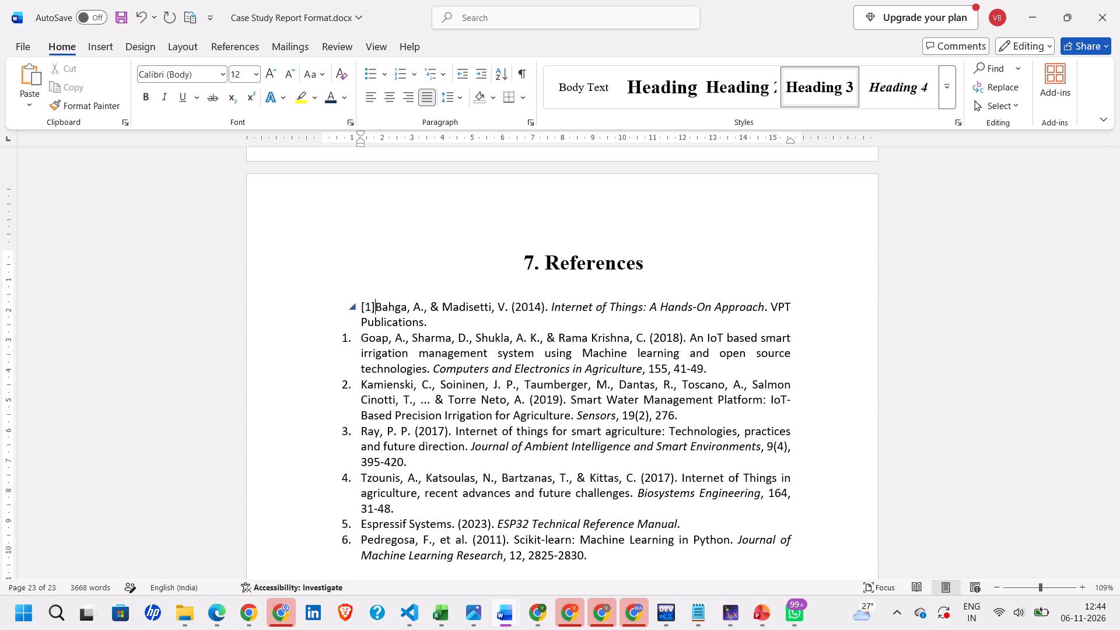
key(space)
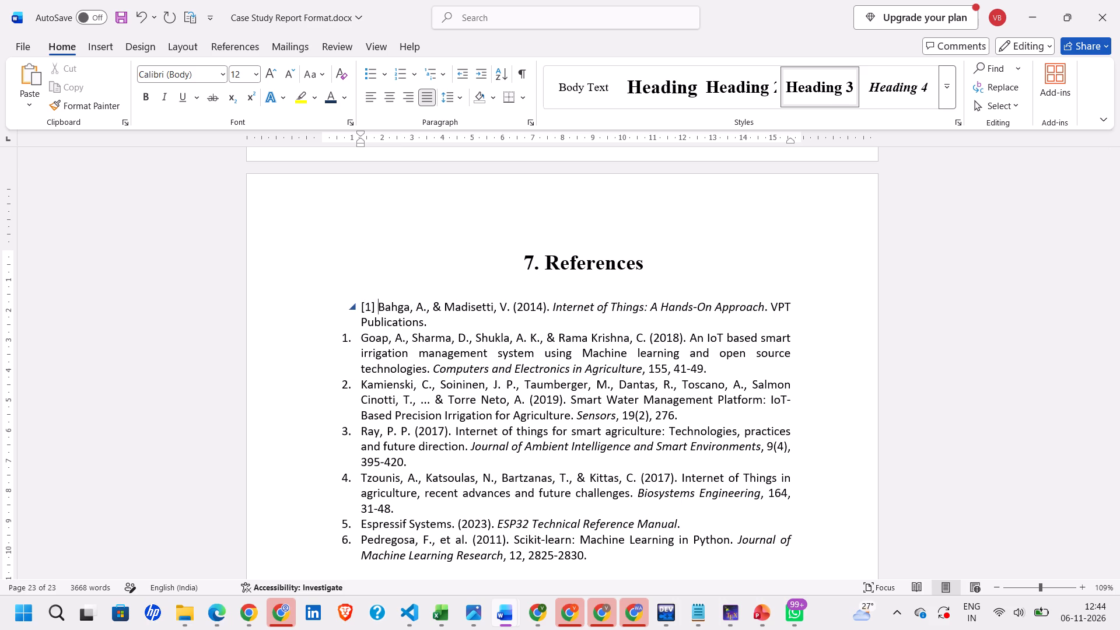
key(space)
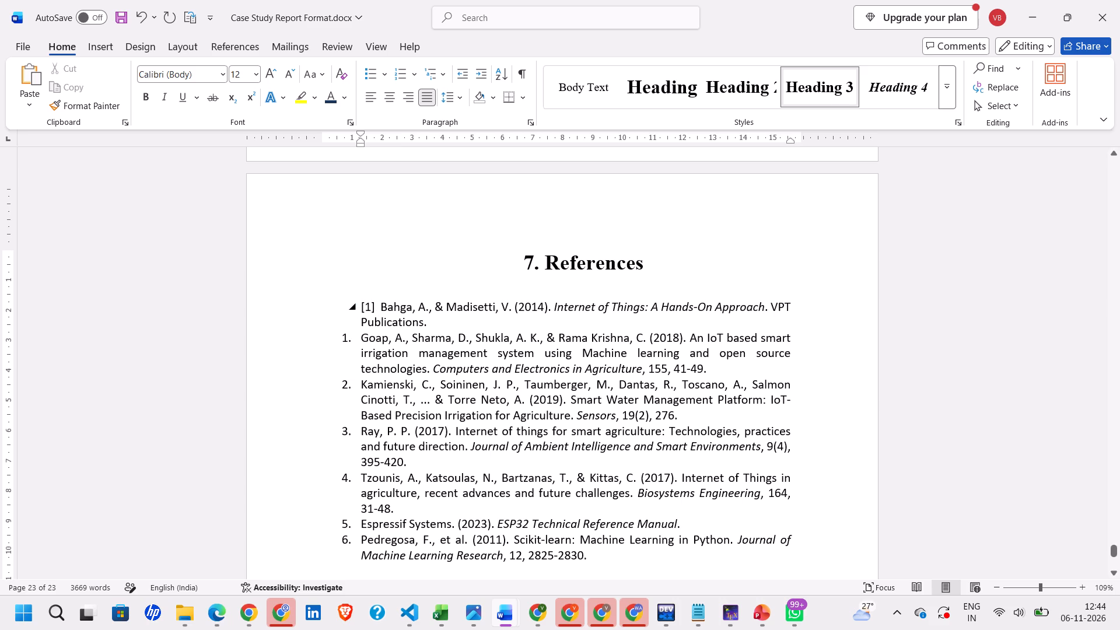
click(358, 306)
key(BackSpace)
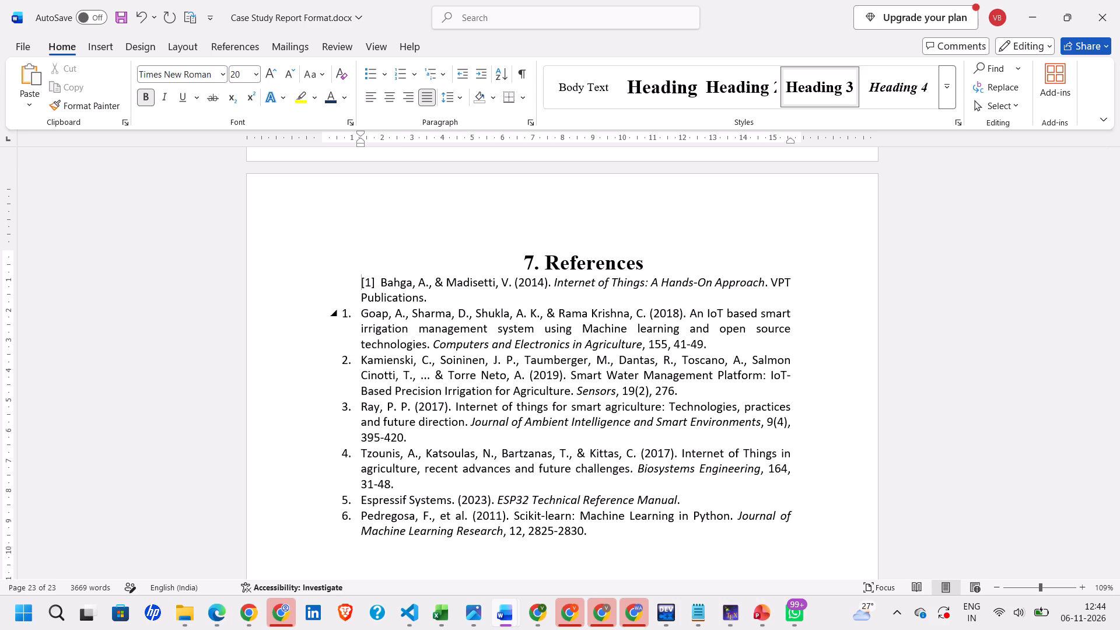
key(Return)
Replace the second reference's automatic list number with a manual "[2]" label followed by a space.
click(356, 334)
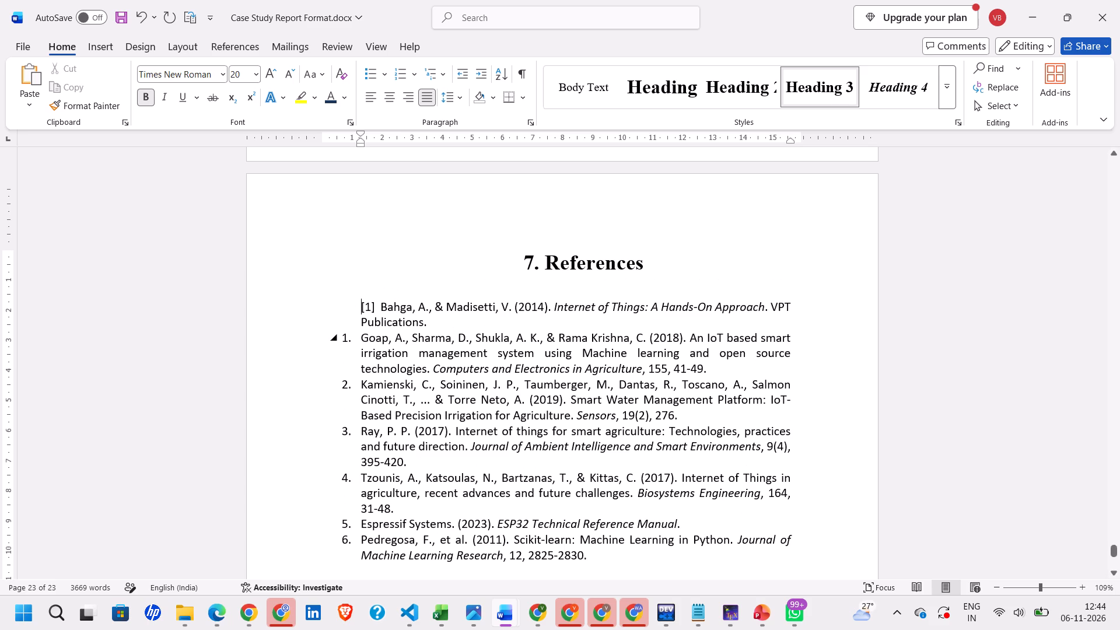
key(BackSpace)
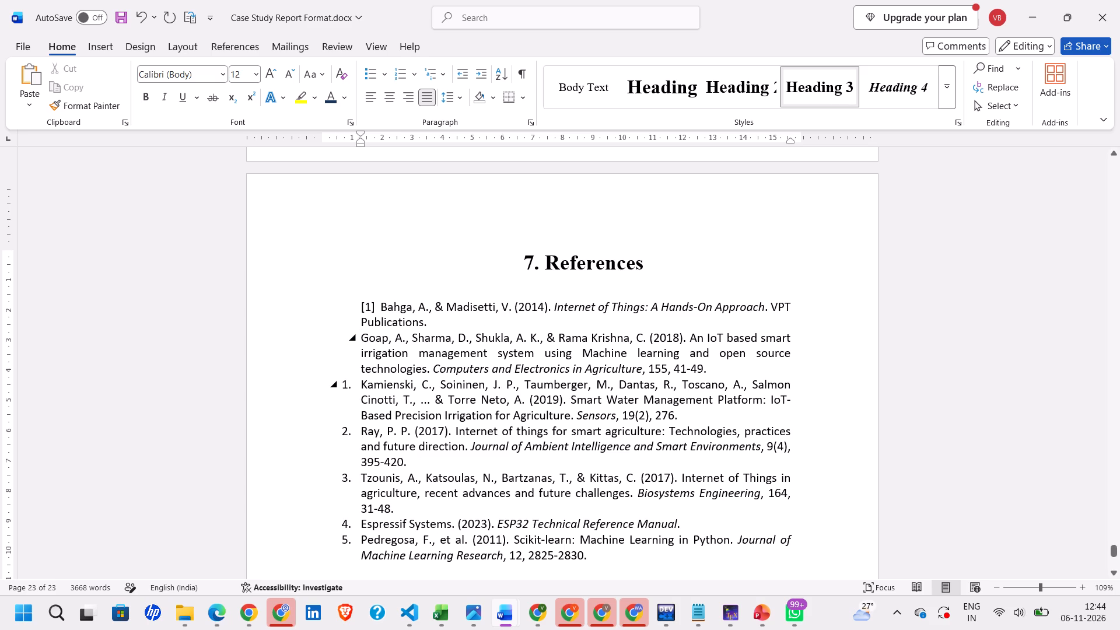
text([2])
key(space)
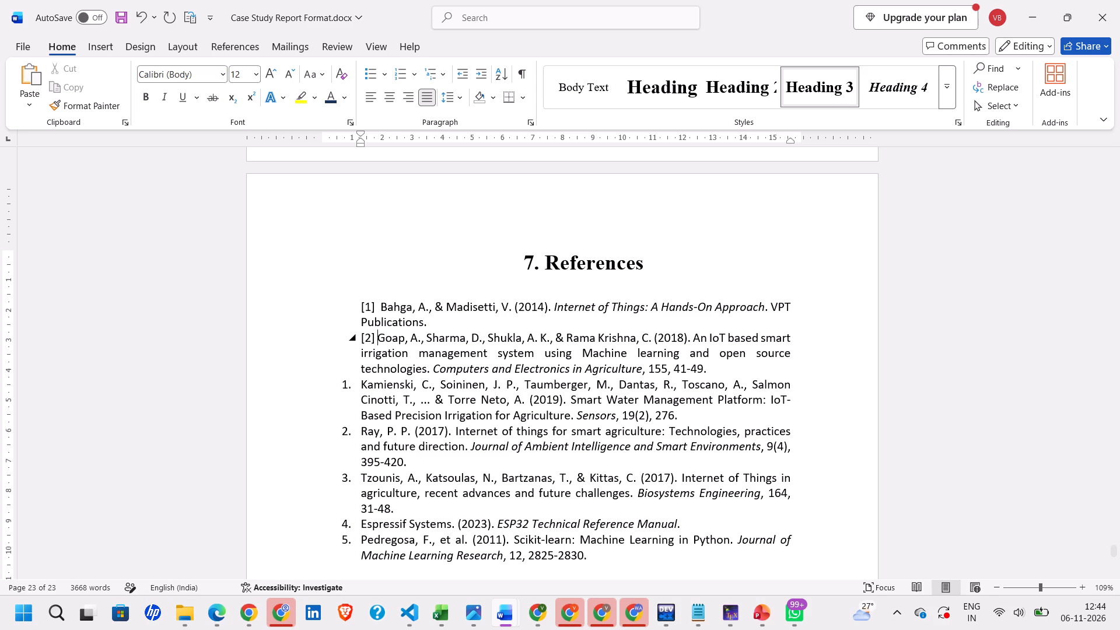
Replace the third reference's automatic list number with a manual "[3]" label followed by a space.
click(355, 391)
key(BackSpace)
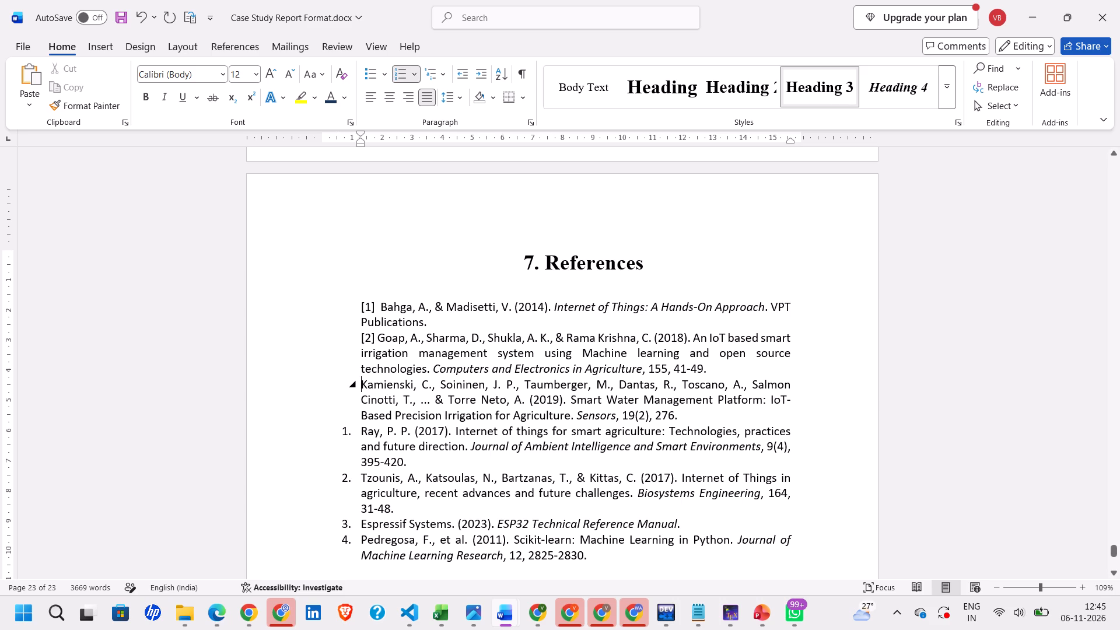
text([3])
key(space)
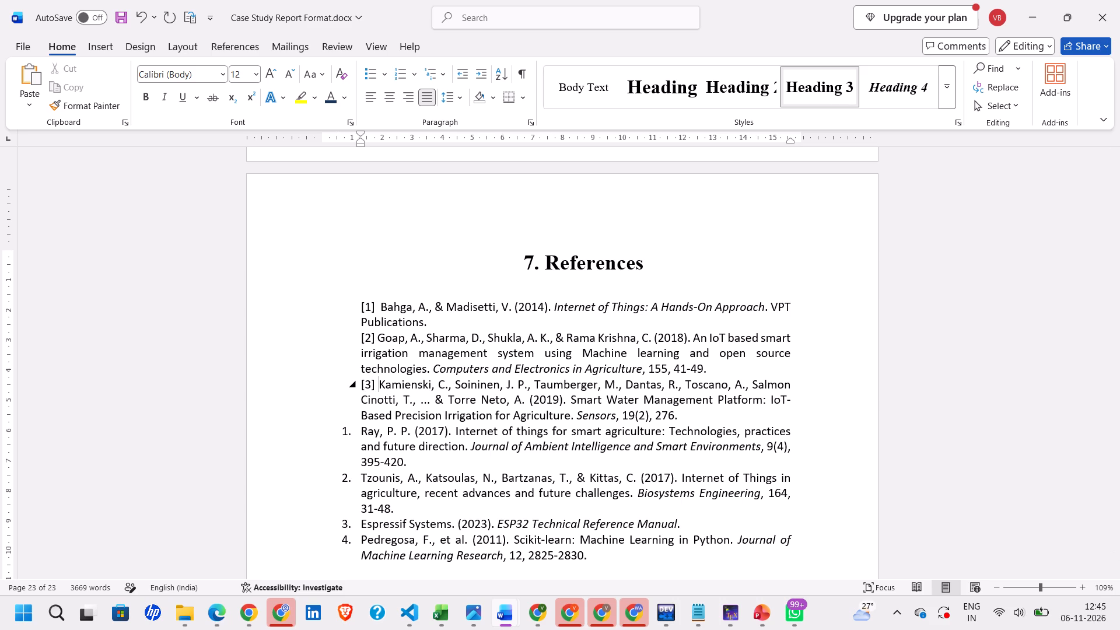
Replace the fourth reference's automatic list number with a manual "[4]" label followed by a space.
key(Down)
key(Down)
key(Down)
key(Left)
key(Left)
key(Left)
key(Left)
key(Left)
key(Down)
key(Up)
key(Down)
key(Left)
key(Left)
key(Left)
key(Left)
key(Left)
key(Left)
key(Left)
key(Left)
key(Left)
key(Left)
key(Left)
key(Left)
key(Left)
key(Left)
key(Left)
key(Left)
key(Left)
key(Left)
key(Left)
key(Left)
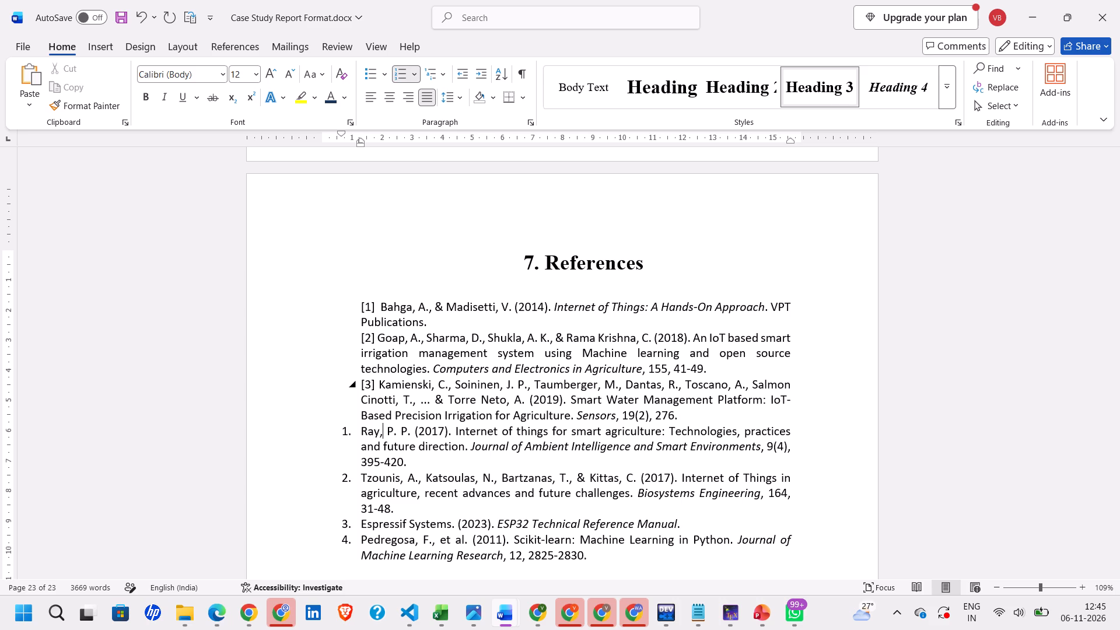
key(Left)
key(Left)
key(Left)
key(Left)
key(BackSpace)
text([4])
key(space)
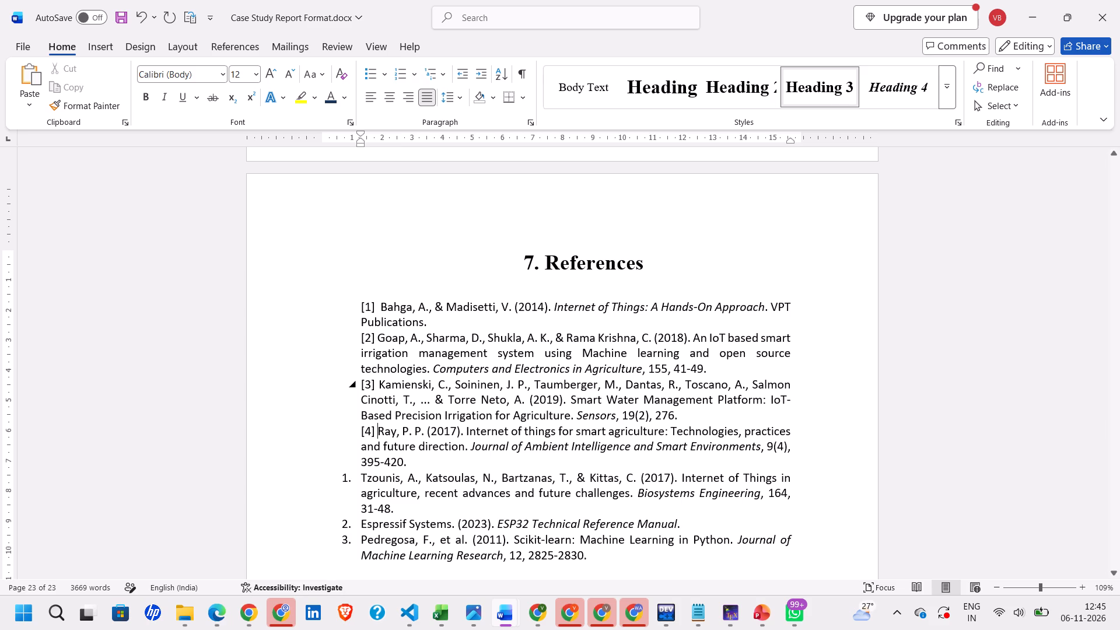
Replace the automatic numbers of the last three references with manual "[5]", "[6]" and "[7]" labels, each followed by a space.
click(355, 480)
key(BackSpace)
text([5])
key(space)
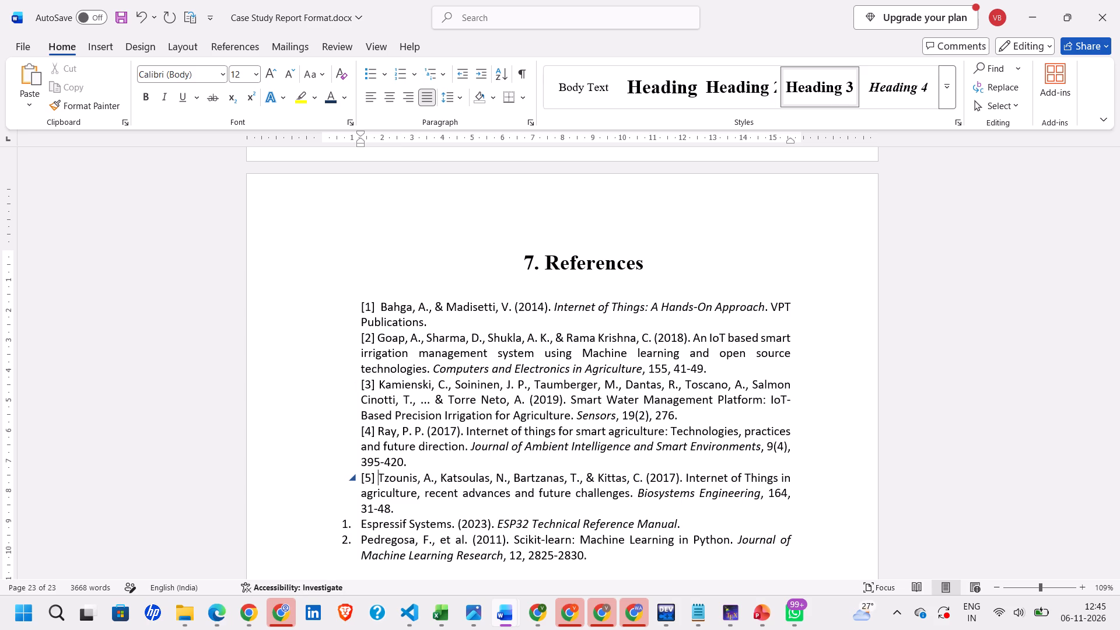
click(358, 526)
key(BackSpace)
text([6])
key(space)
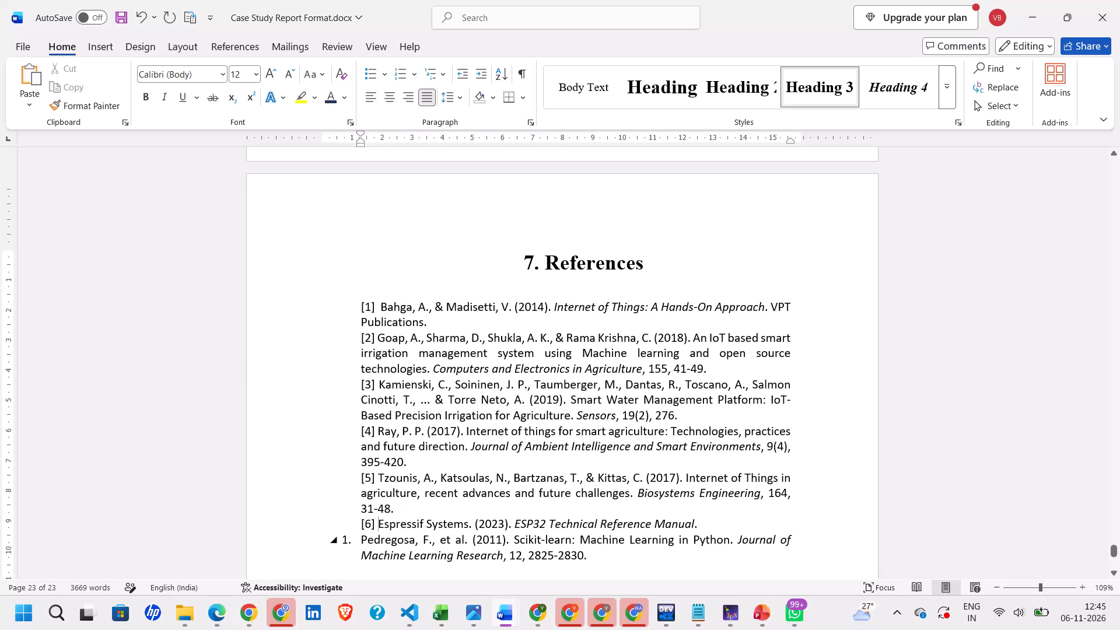
click(357, 537)
key(BackSpace)
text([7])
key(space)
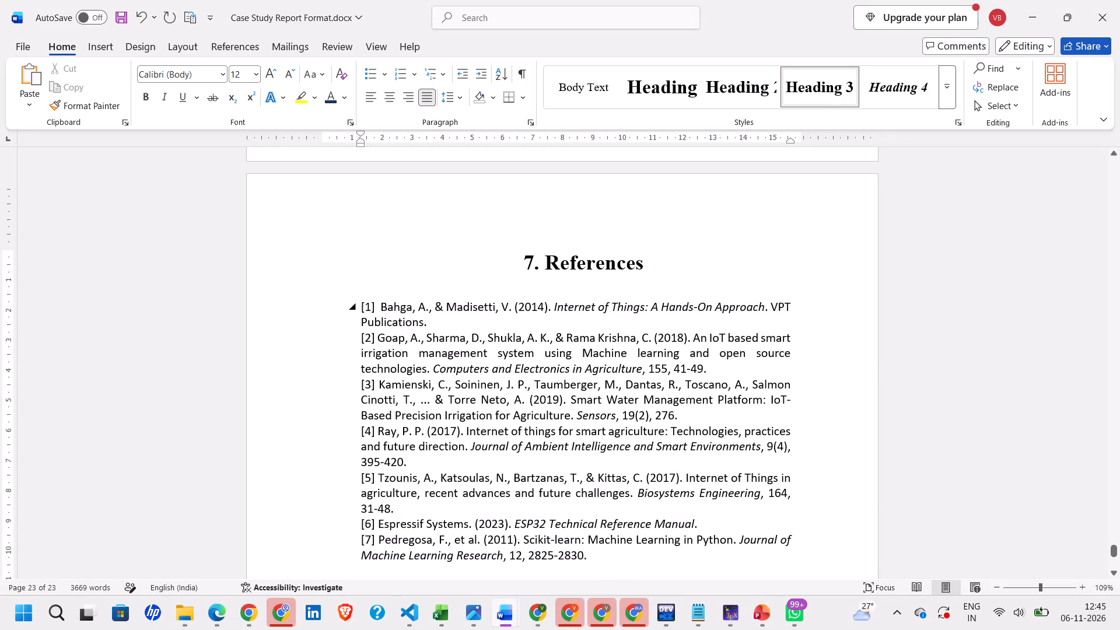
Decrease the indent of all seven reference entries so they align with the page's left text margin.
drag(358, 300, 573, 561)
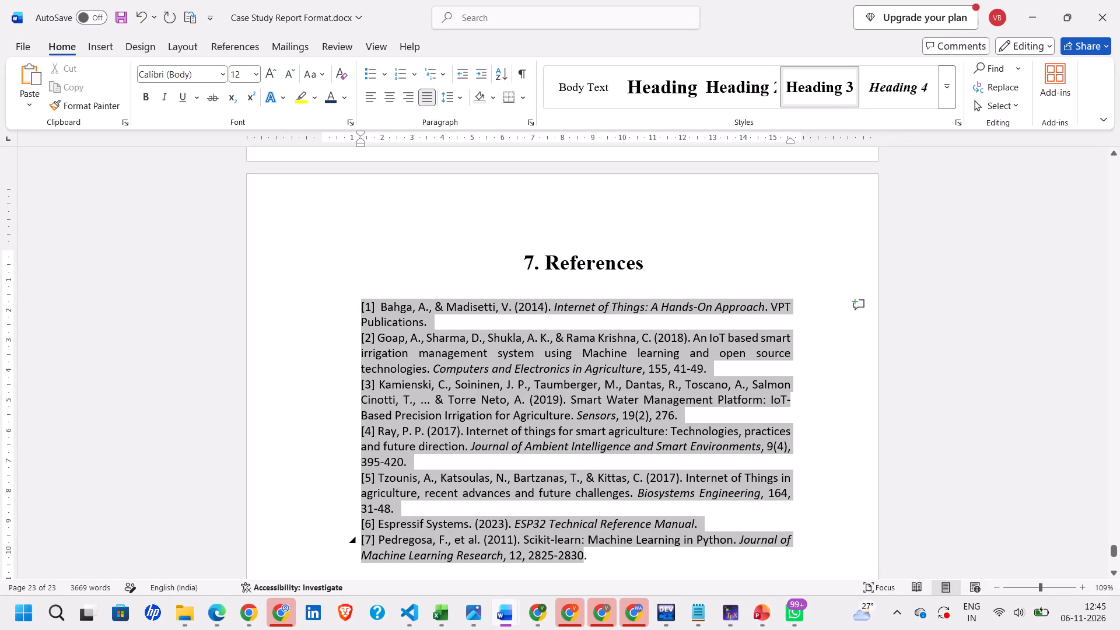
drag(573, 561, 594, 561)
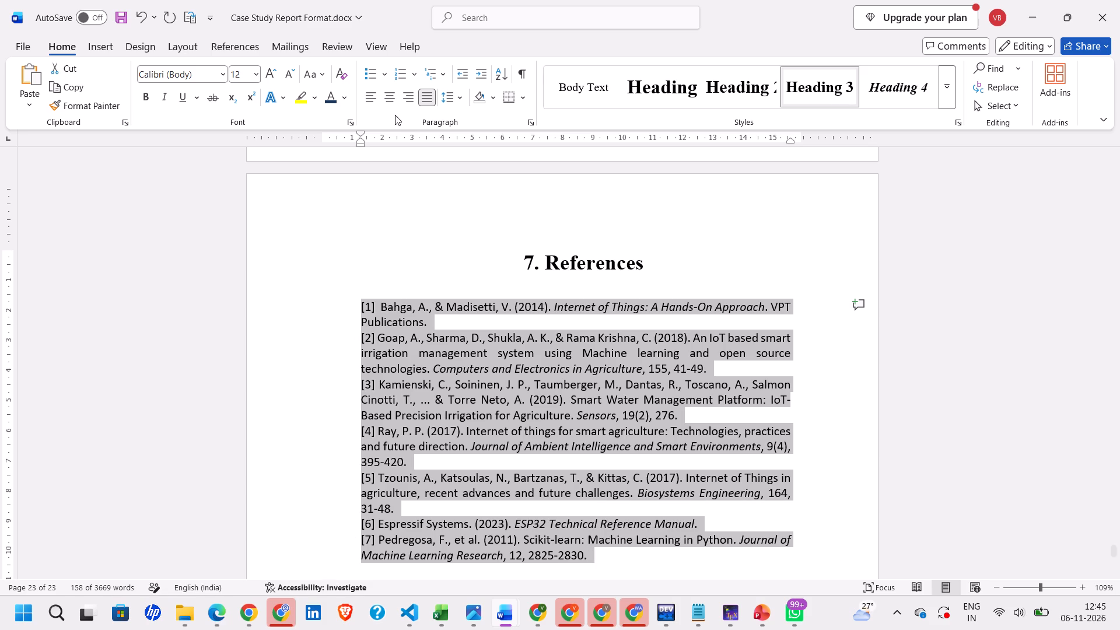
click(459, 65)
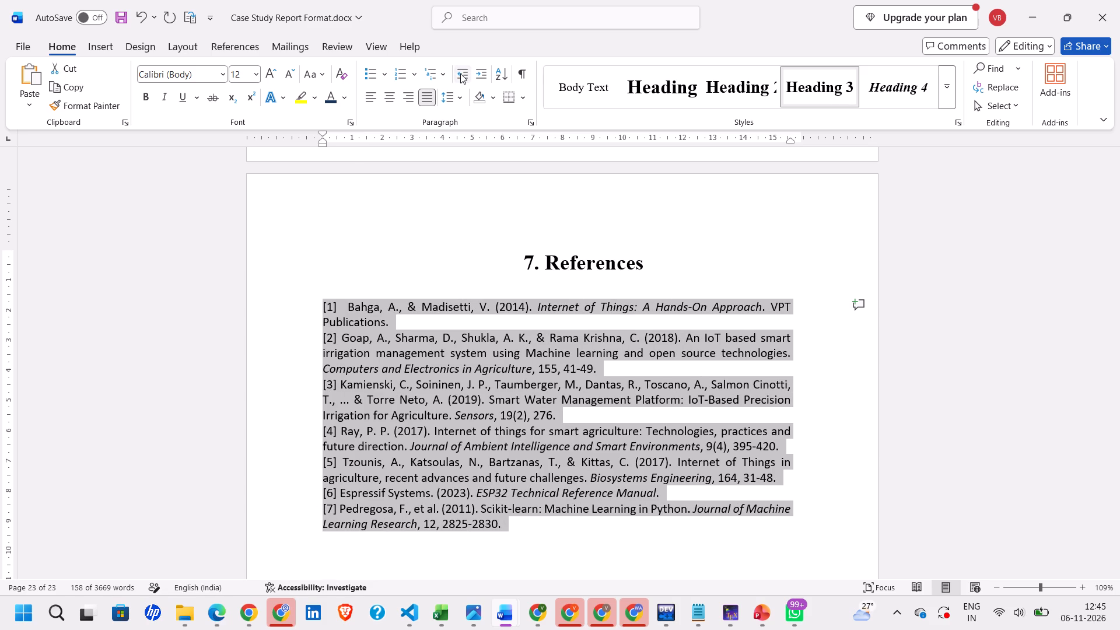
click(460, 73)
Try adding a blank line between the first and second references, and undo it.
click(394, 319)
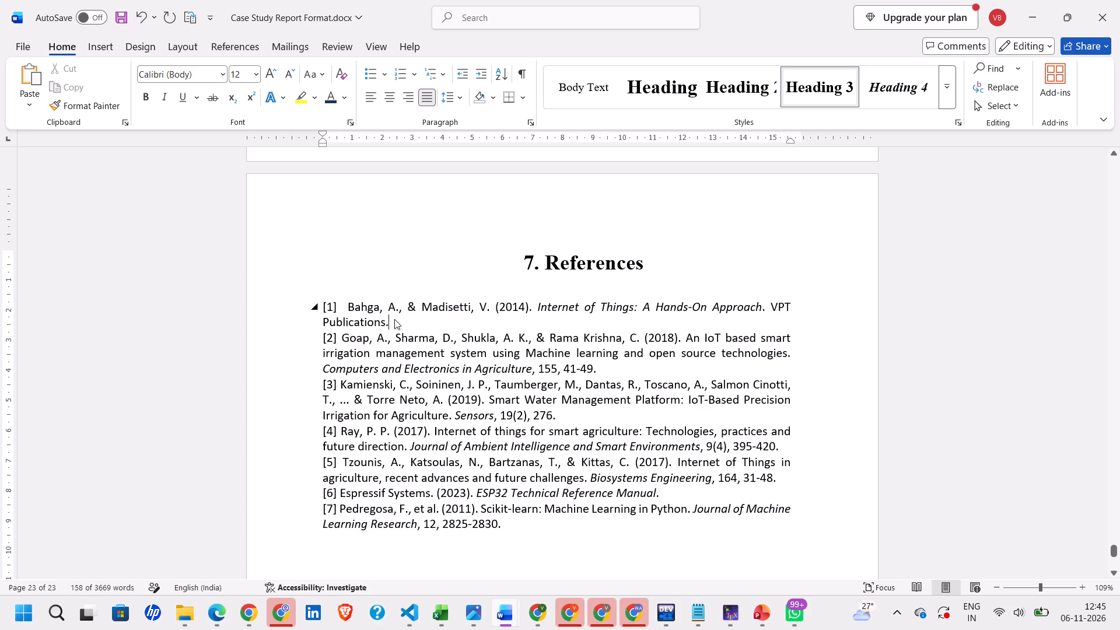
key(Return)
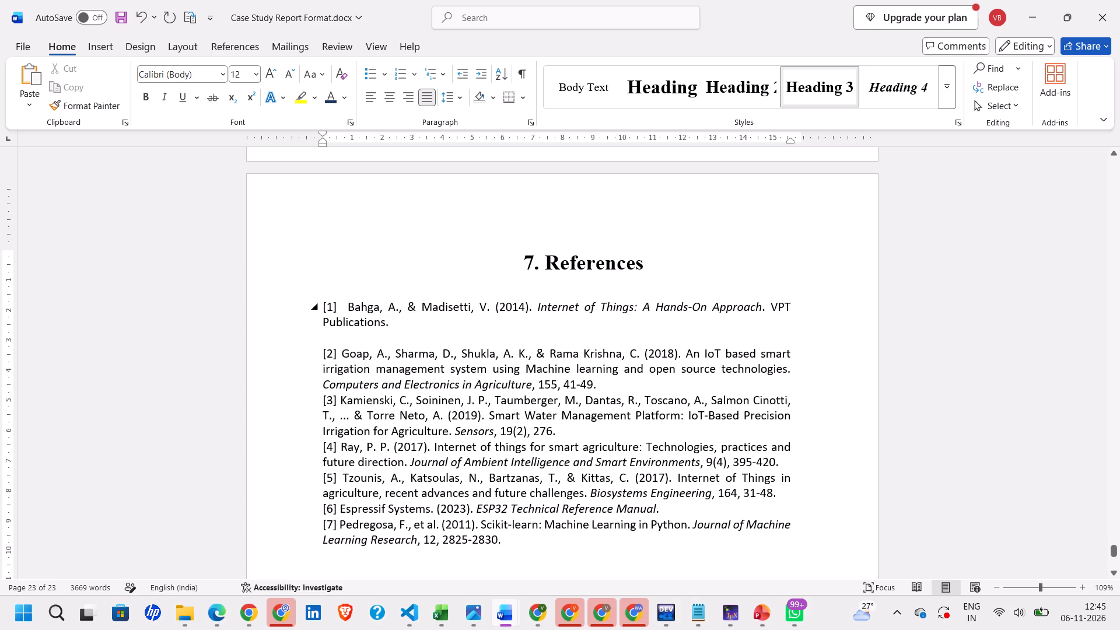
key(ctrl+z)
Set the line spacing of the blank line under the heading and all seven references to 1.5.
drag(321, 288, 516, 488)
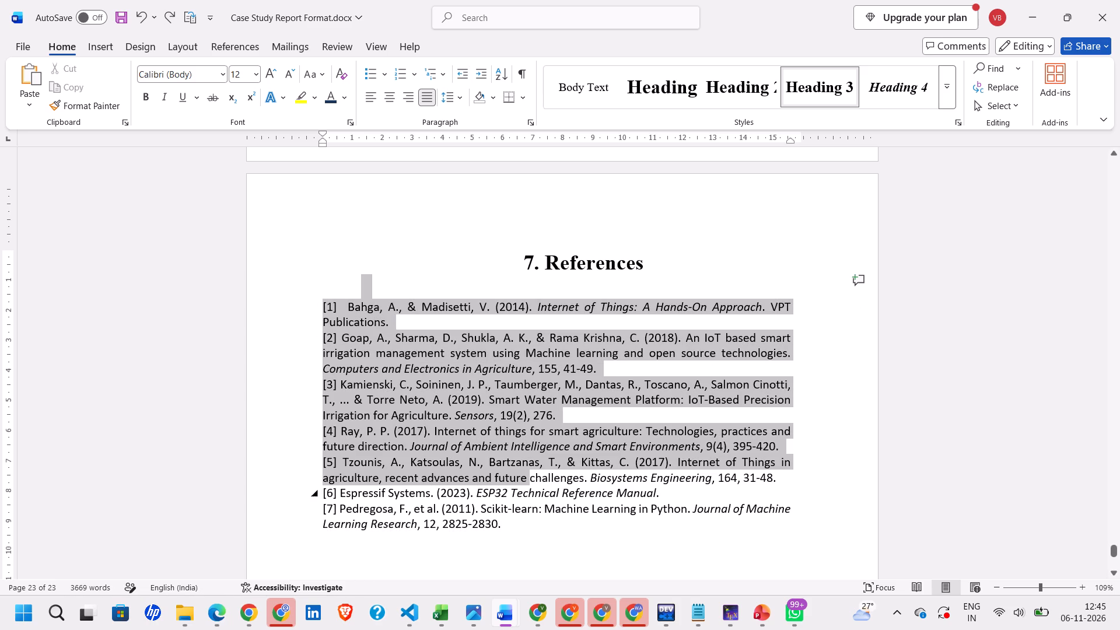
drag(516, 488, 534, 517)
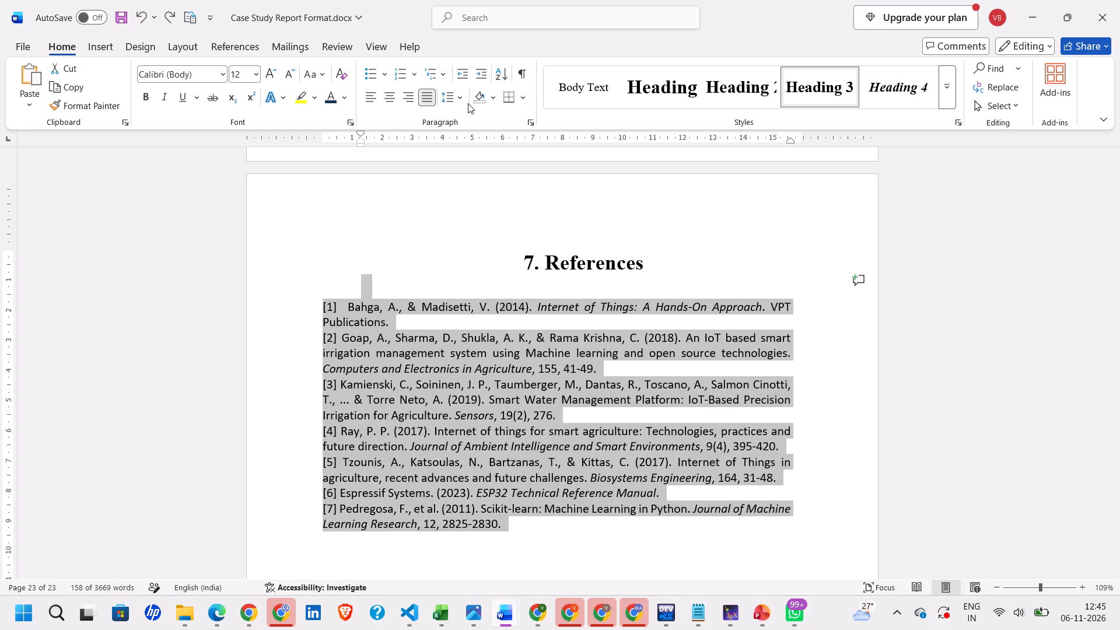
click(464, 102)
click(475, 163)
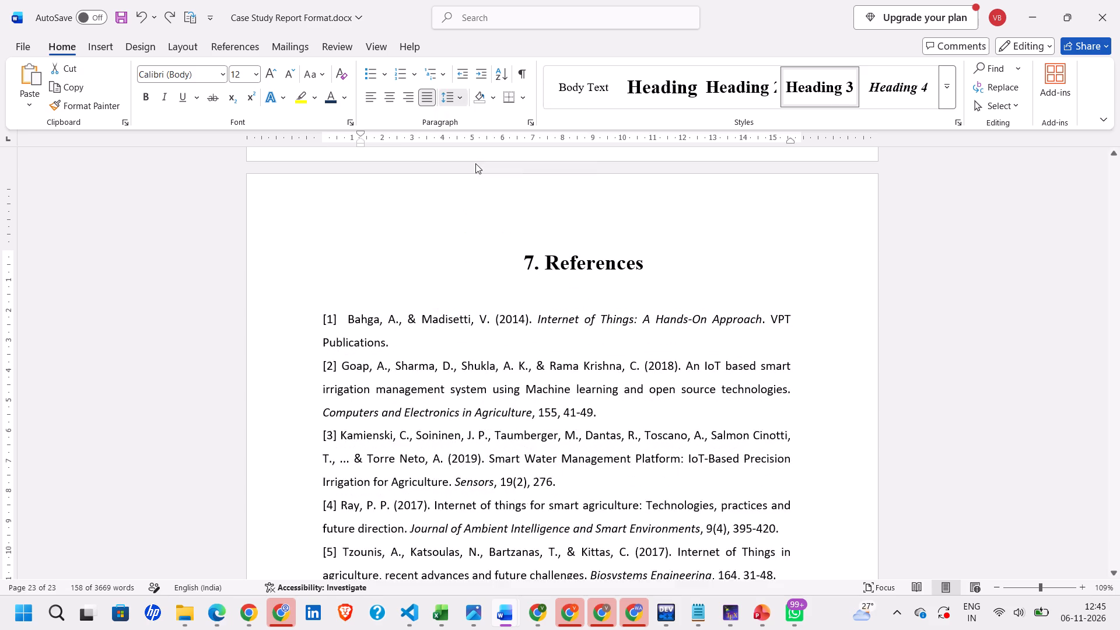
Retype the References section heading in capitals so it reads "7. REFERENCES".
click(427, 239)
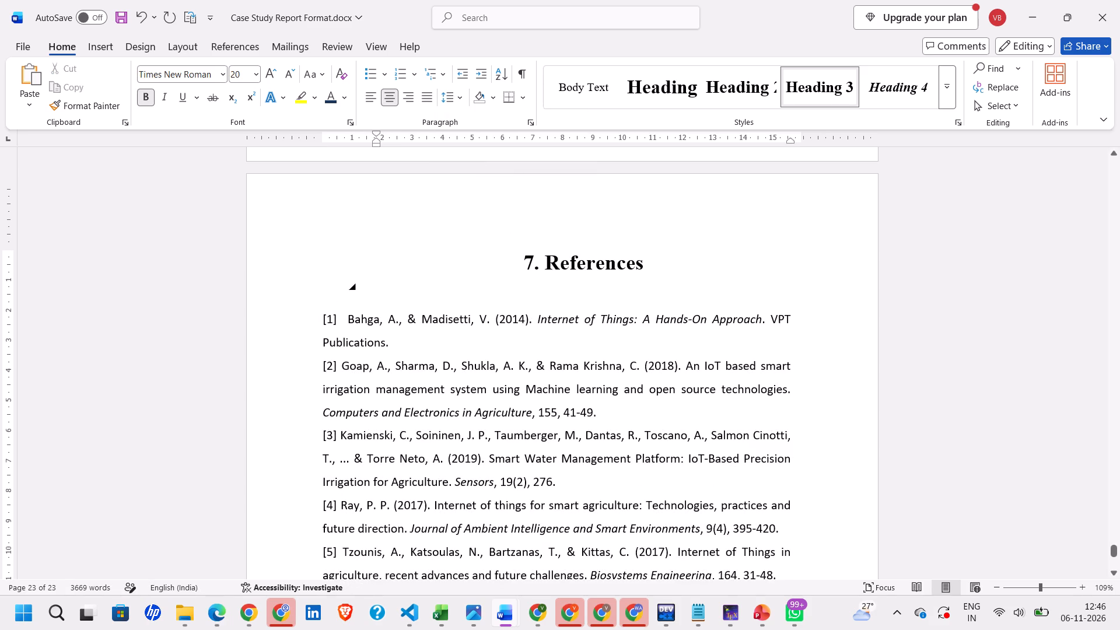
scroll(589, 258, up, 4)
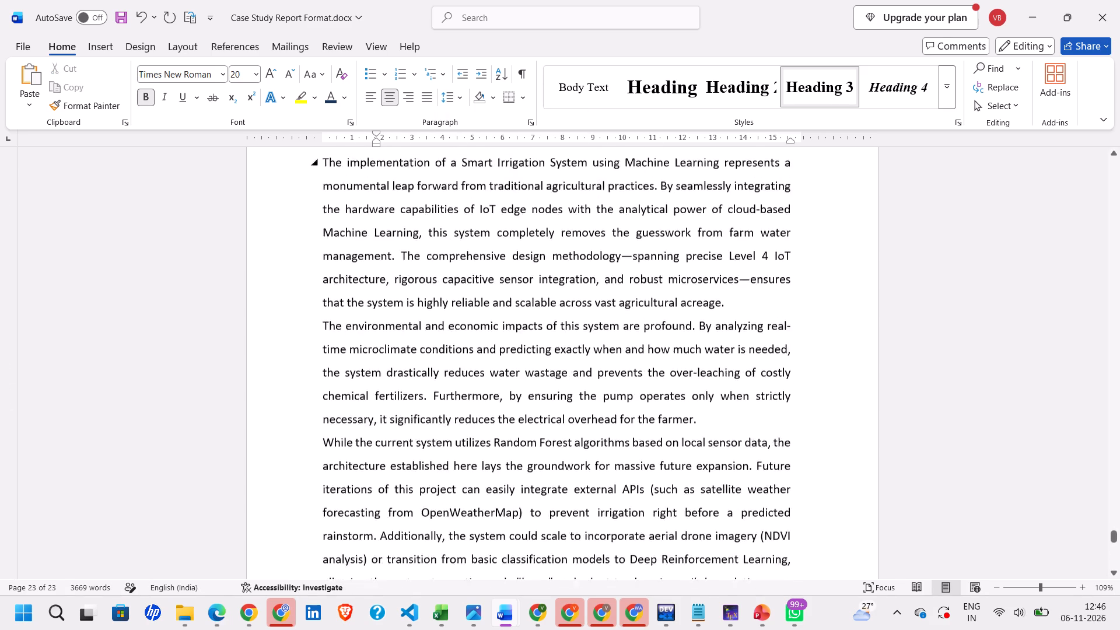
scroll(589, 258, down, 2)
scroll(589, 258, up, 2)
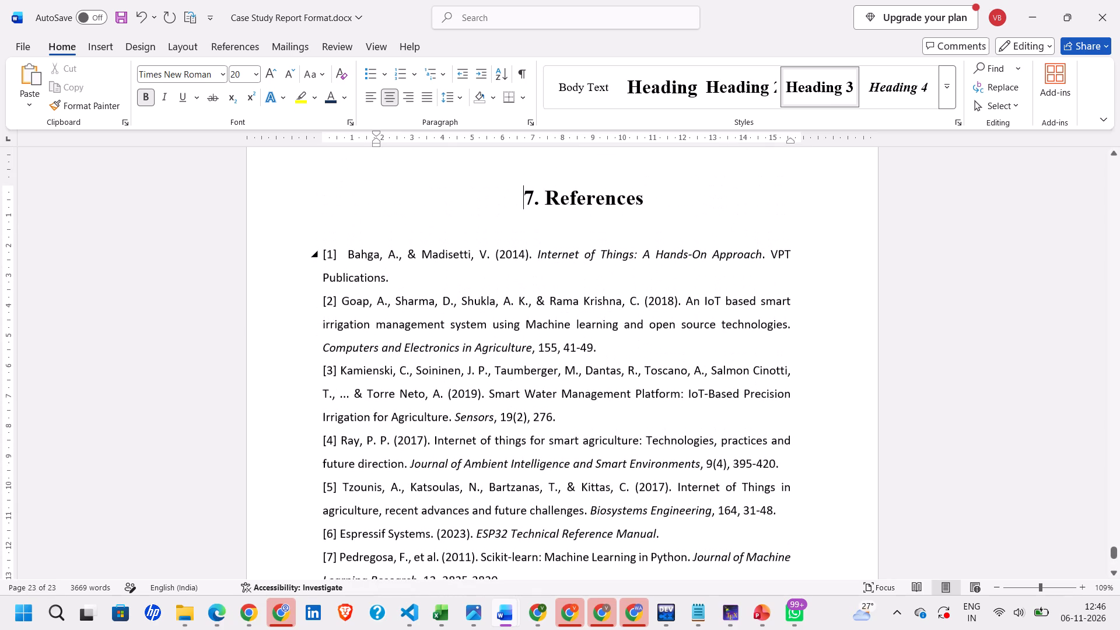
click(645, 204)
key(BackSpace)
key(BackSpace)
key(BackSpace)
key(BackSpace)
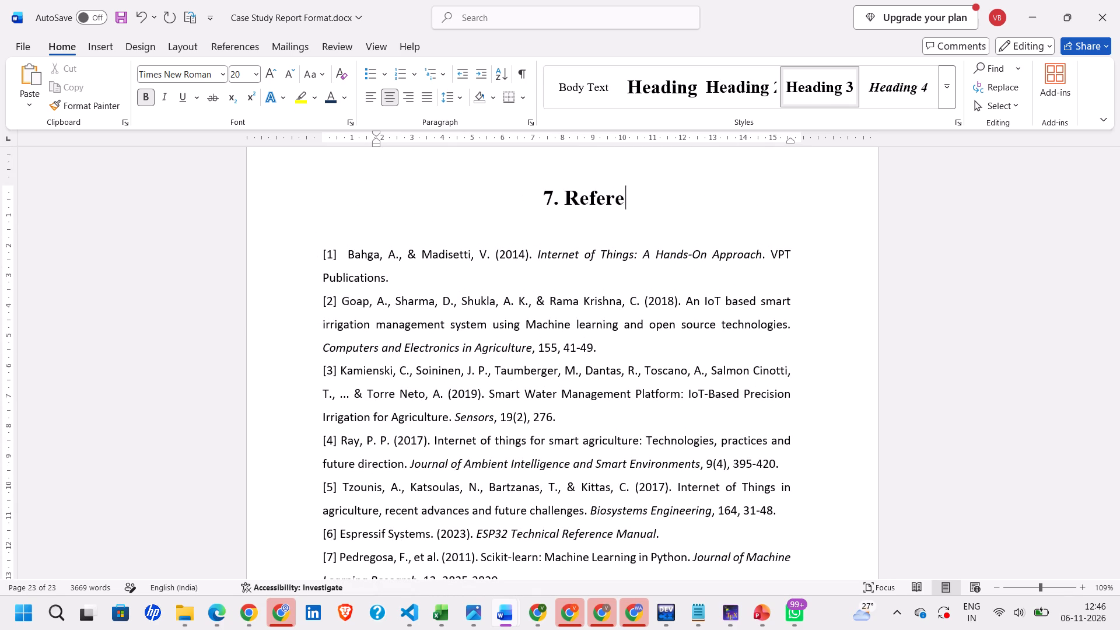
key(BackSpace)
key(BackSpace)
key(BackSpace)
key(BackSpace)
key(BackSpace)
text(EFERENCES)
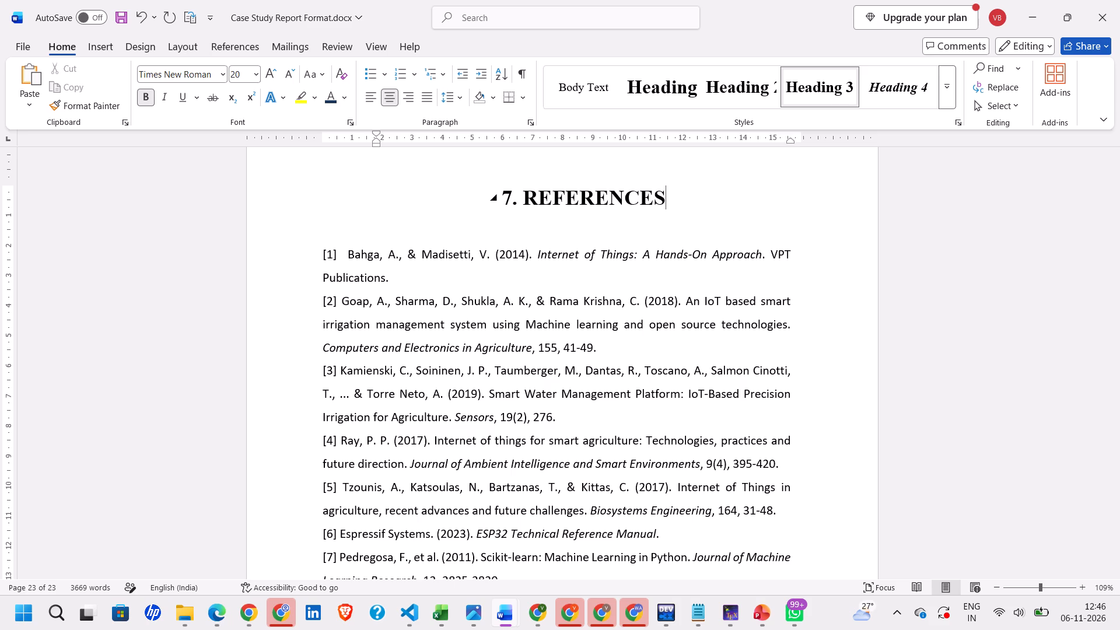
Try to indent the first reference's second line by inserting spaces before "Publications.".
scroll(640, 272, down, 1)
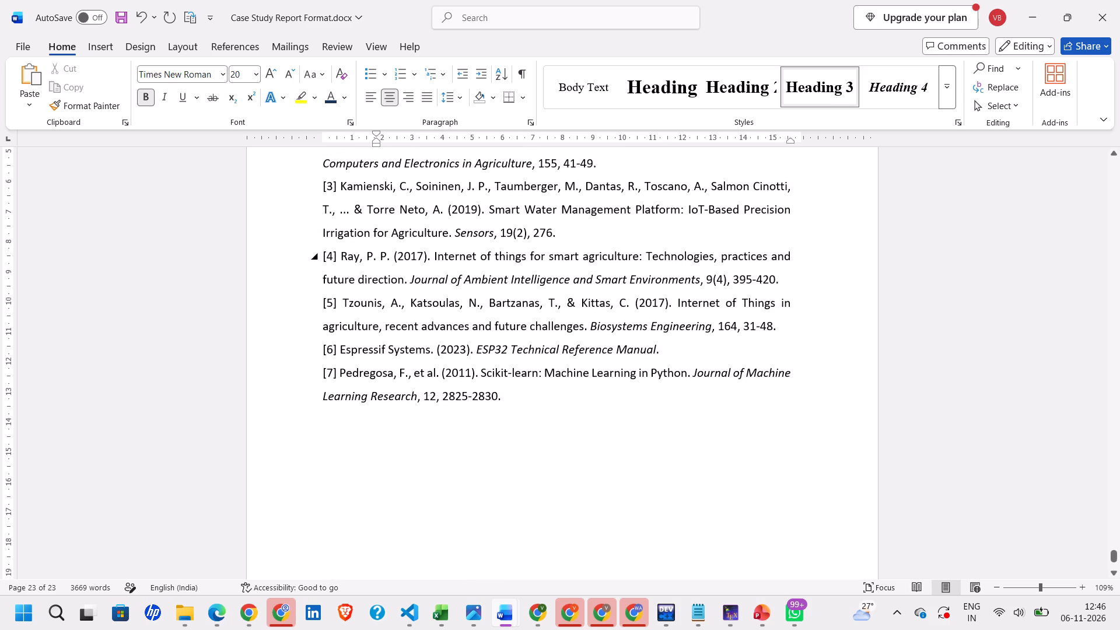
scroll(640, 272, up, 1)
scroll(640, 272, down, 1)
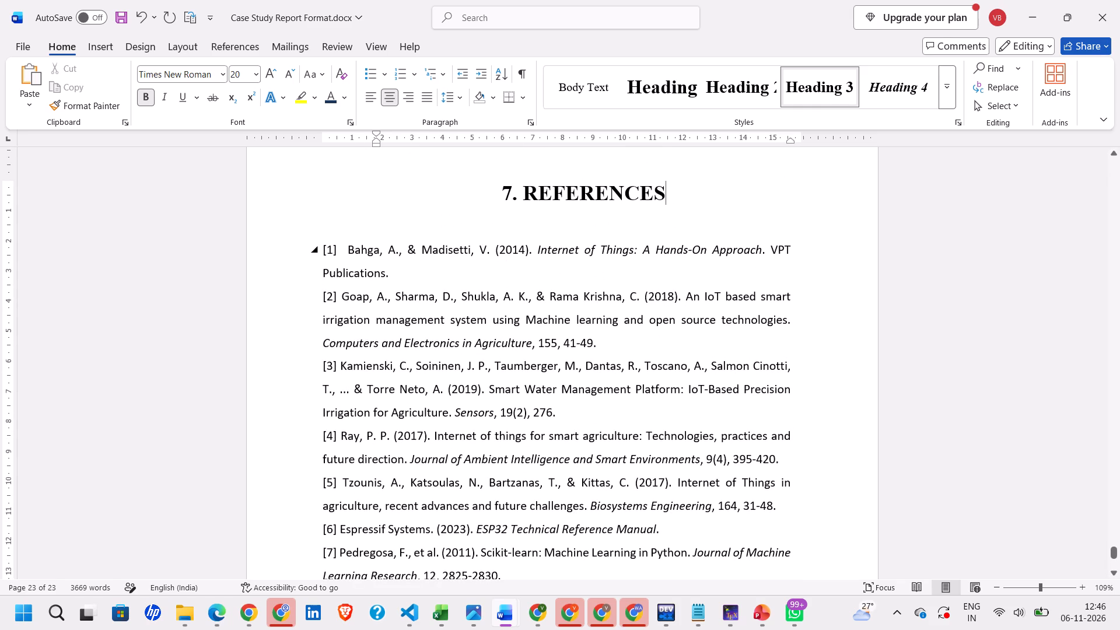
scroll(640, 272, up, 1)
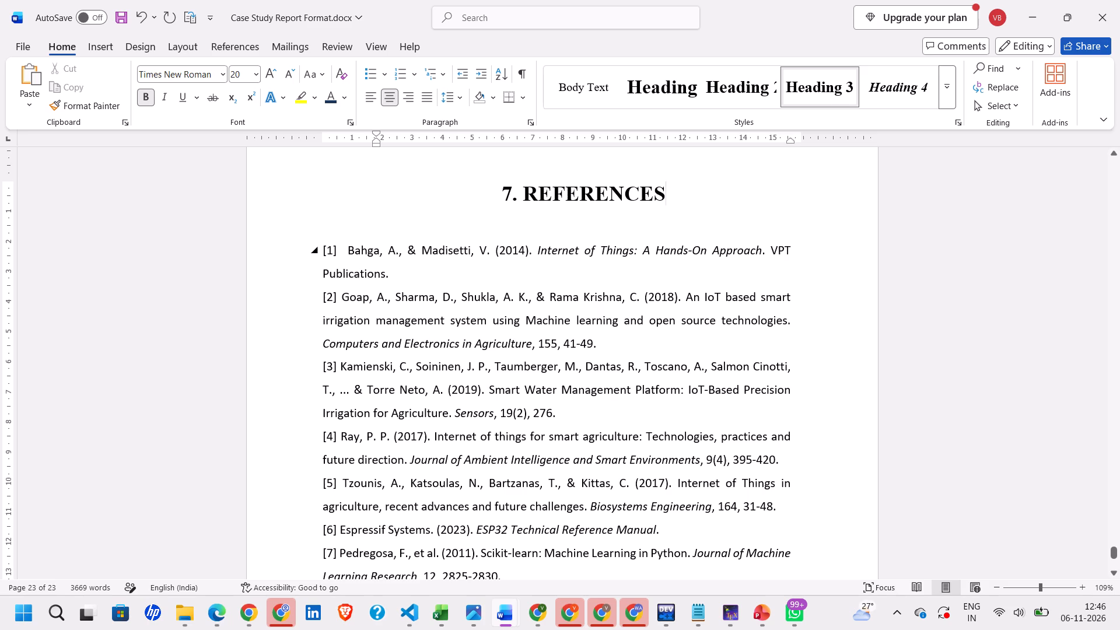
click(343, 294)
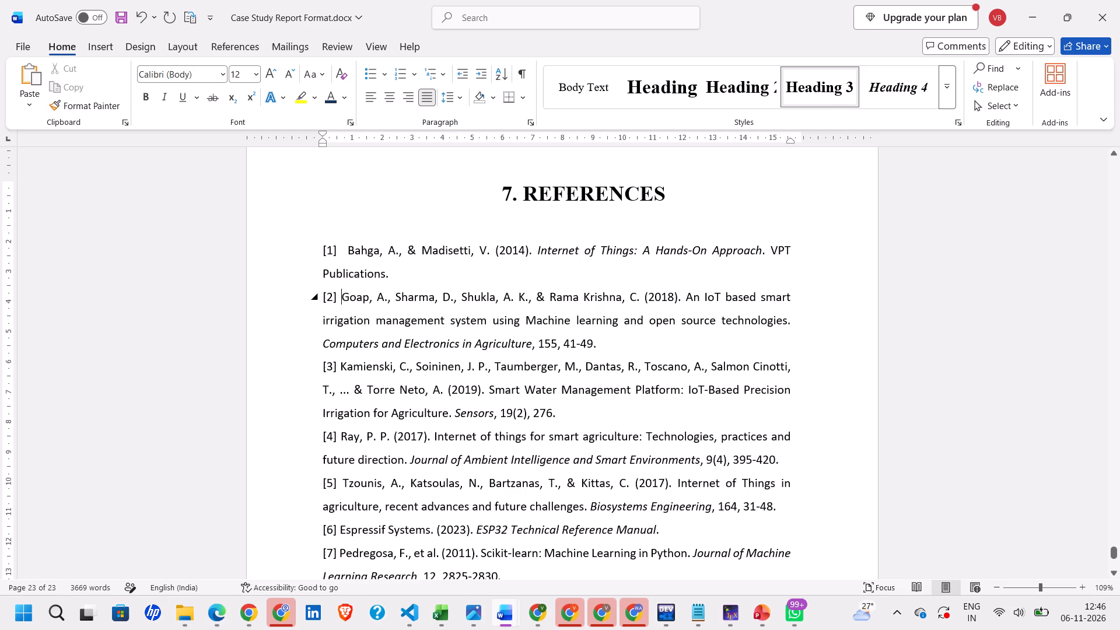
click(321, 276)
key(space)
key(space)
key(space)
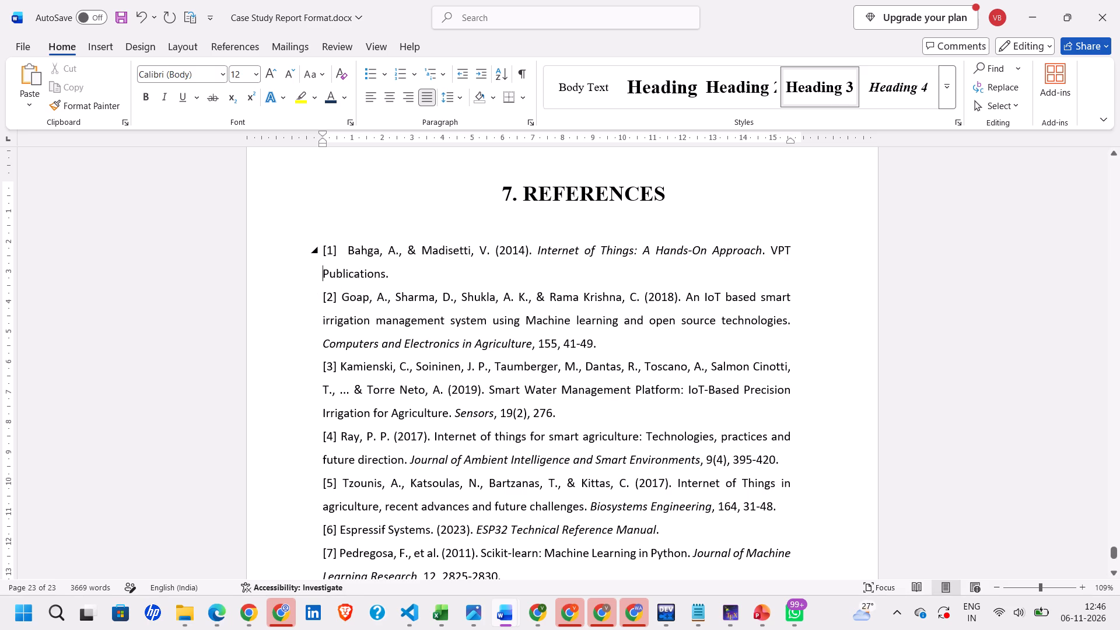
key(Tab)
key(BackSpace)
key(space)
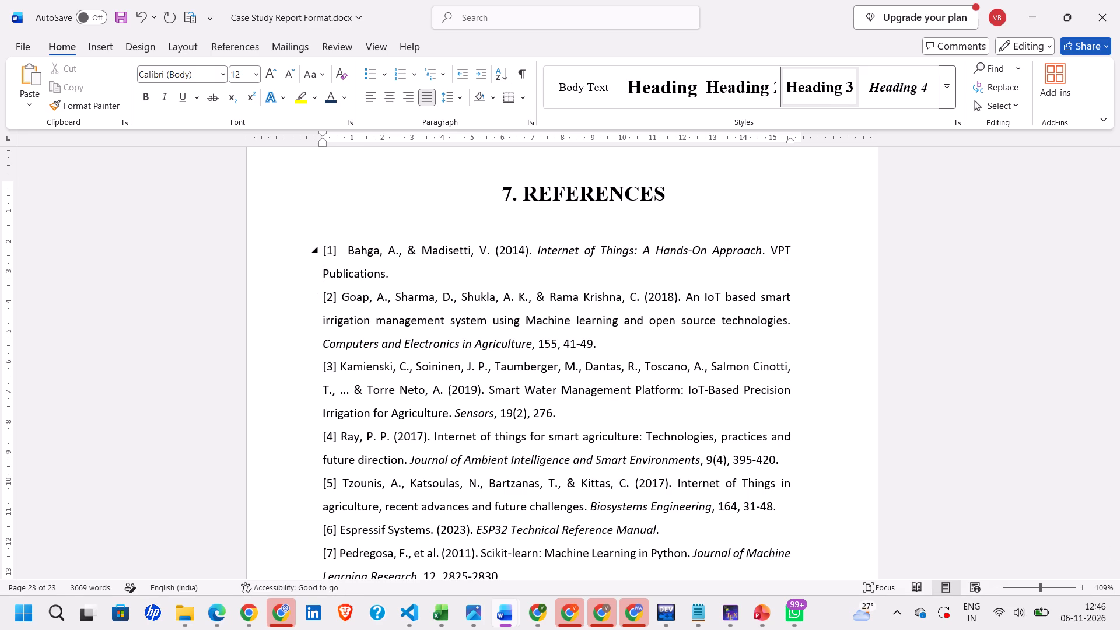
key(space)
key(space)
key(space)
scroll(341, 321, down, 1)
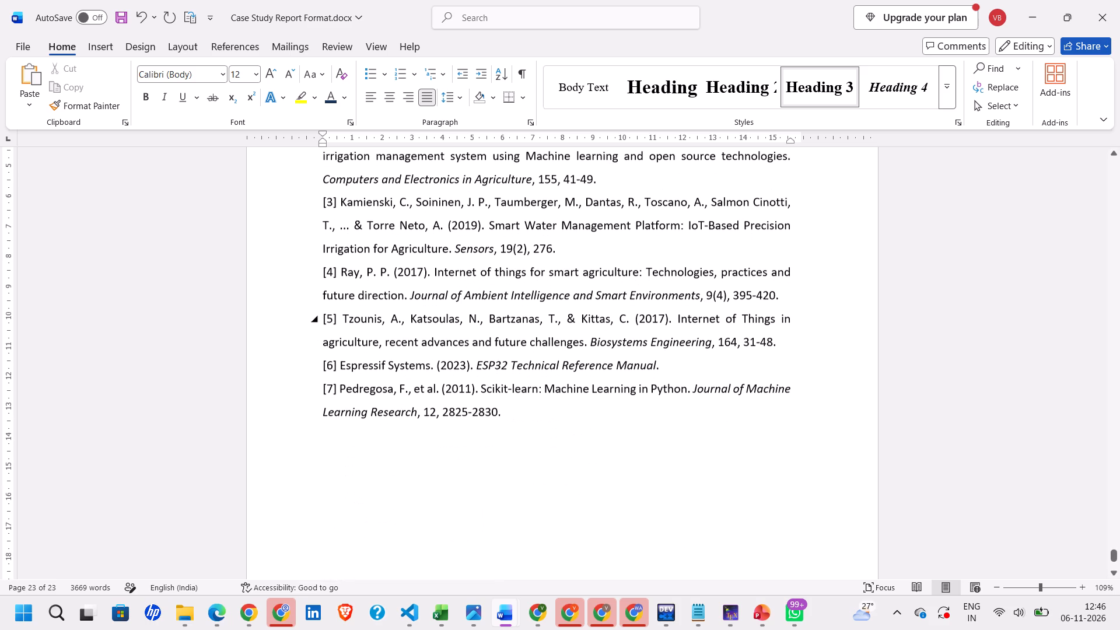
Save the case study report document.
key(ctrl+s)
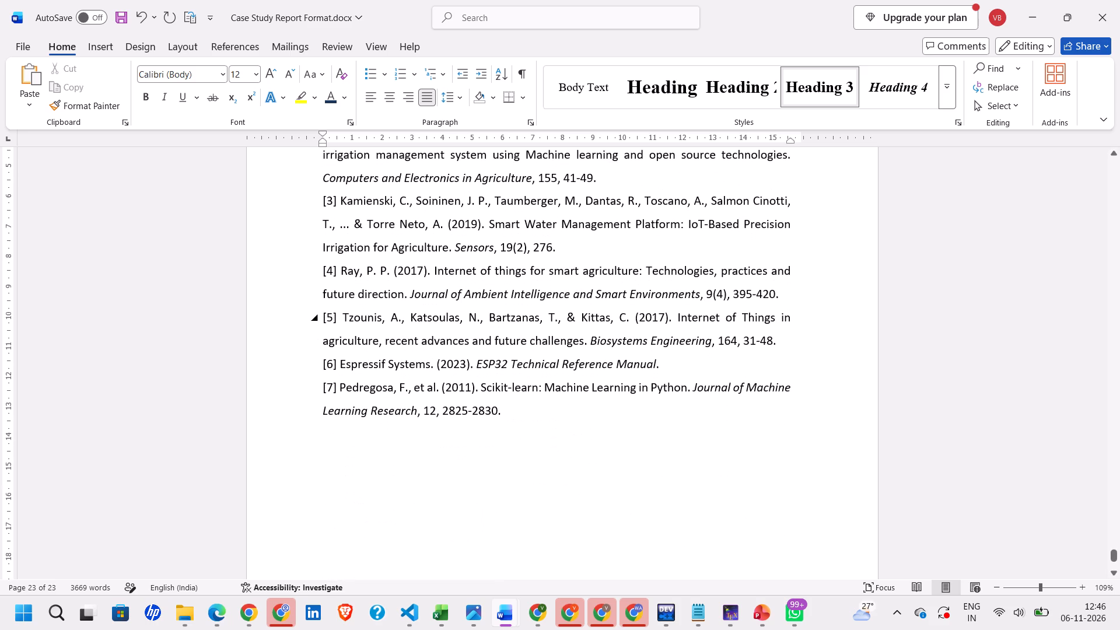
Review the report's front pages, from the cover page to the department vision, mission and program educational objectives.
scroll(471, 379, up, 12)
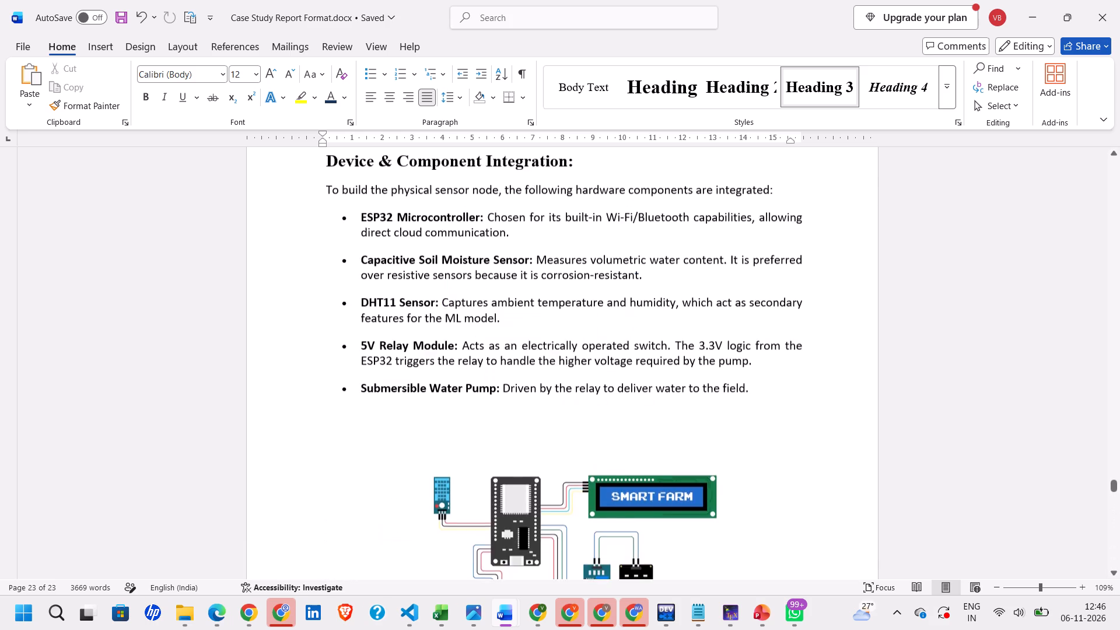
scroll(471, 379, up, 7)
scroll(471, 379, up, 15)
scroll(471, 379, up, 20)
scroll(471, 379, up, 4)
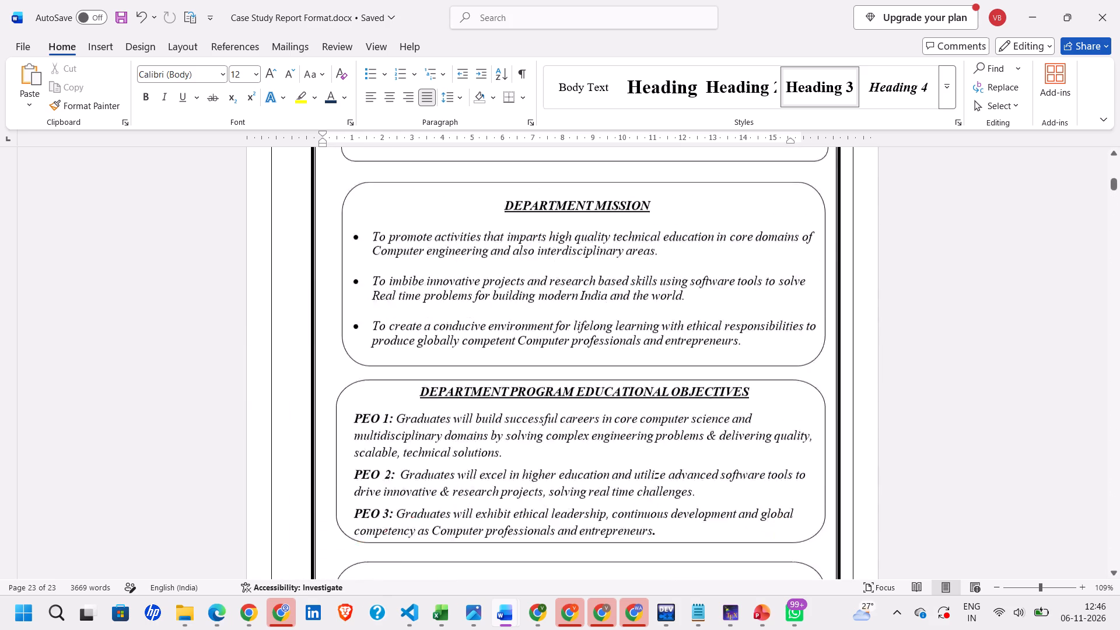
scroll(471, 379, up, 10)
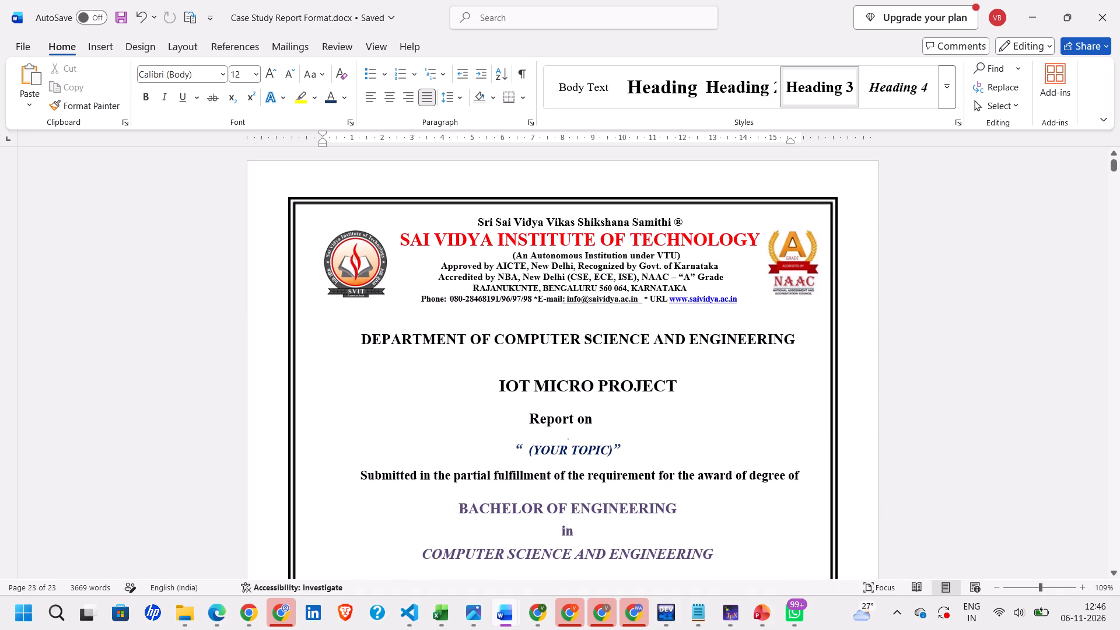
scroll(471, 379, down, 3)
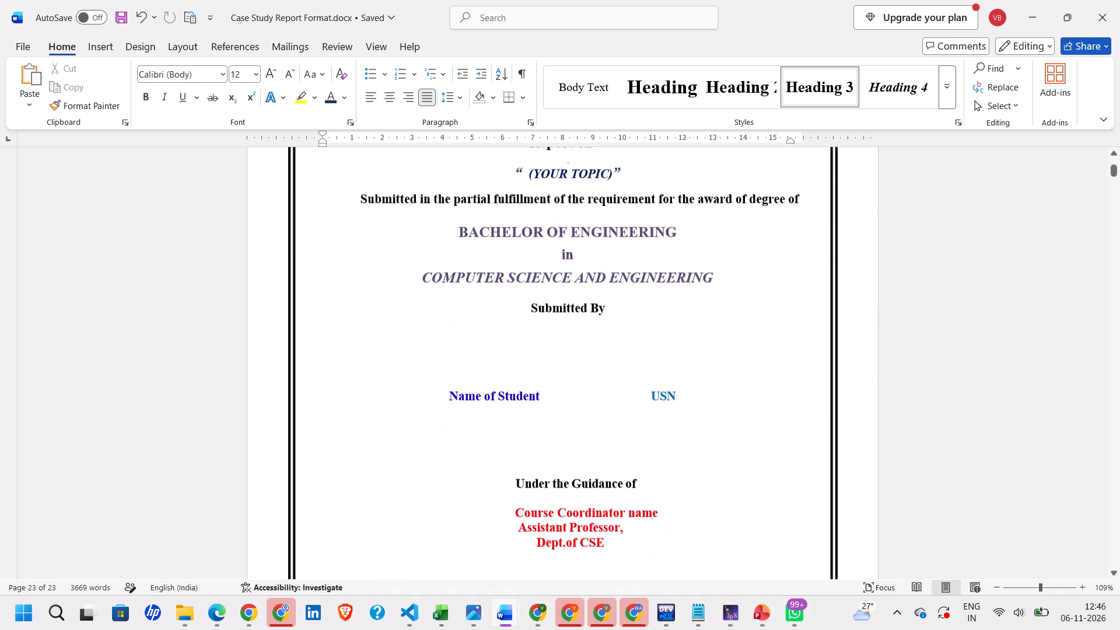
scroll(471, 379, down, 3)
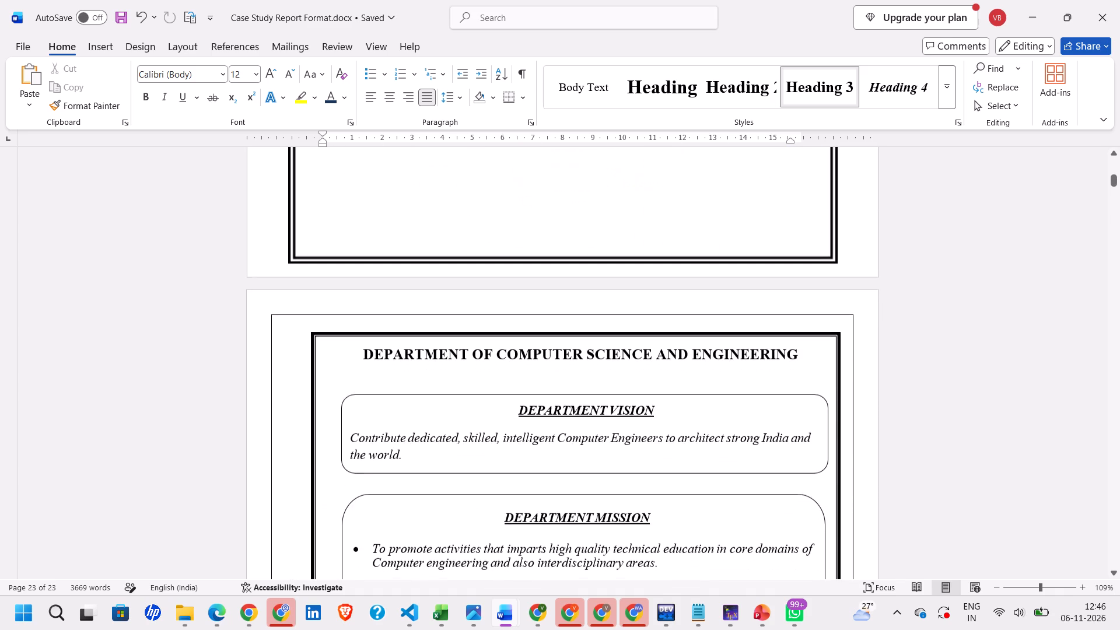
scroll(471, 379, down, 1)
scroll(471, 379, up, 3)
scroll(471, 379, right, 1)
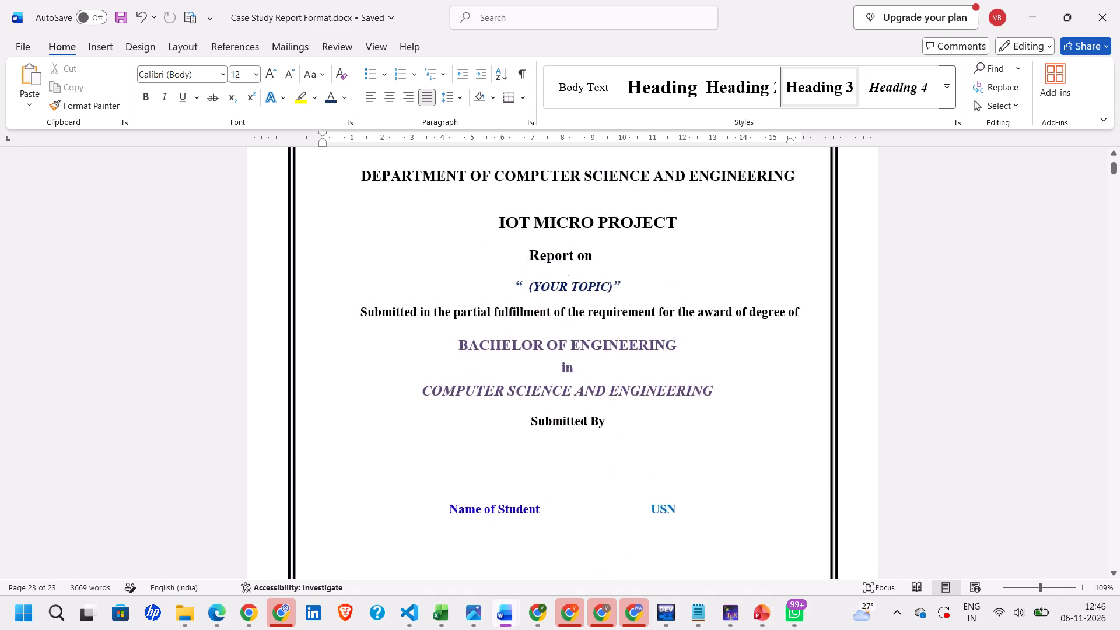
scroll(471, 379, right, 3)
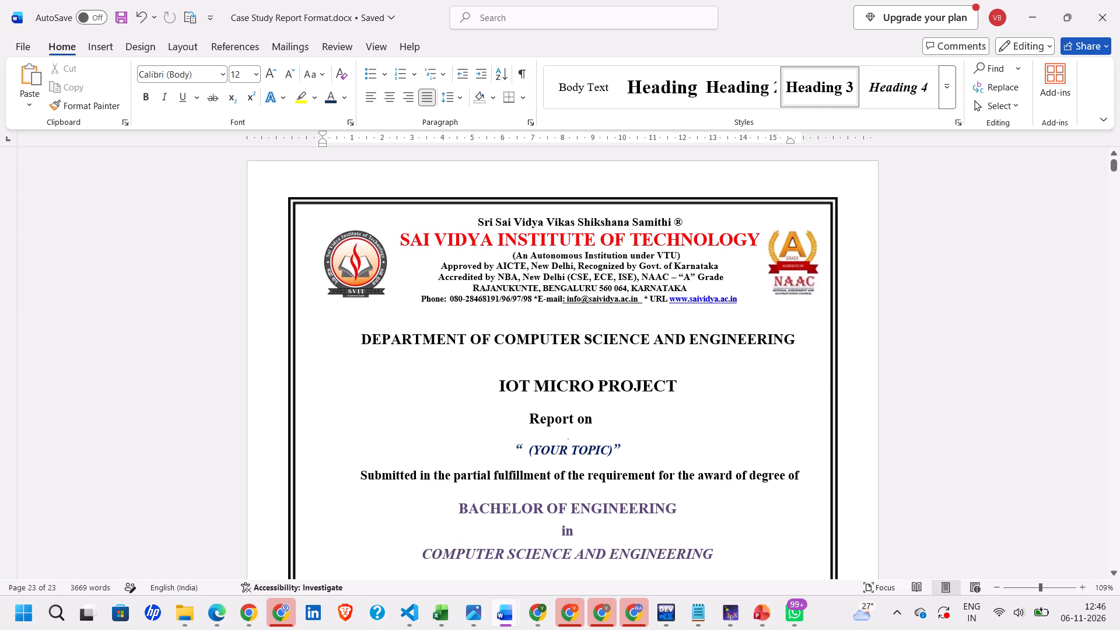
scroll(471, 379, right, 2)
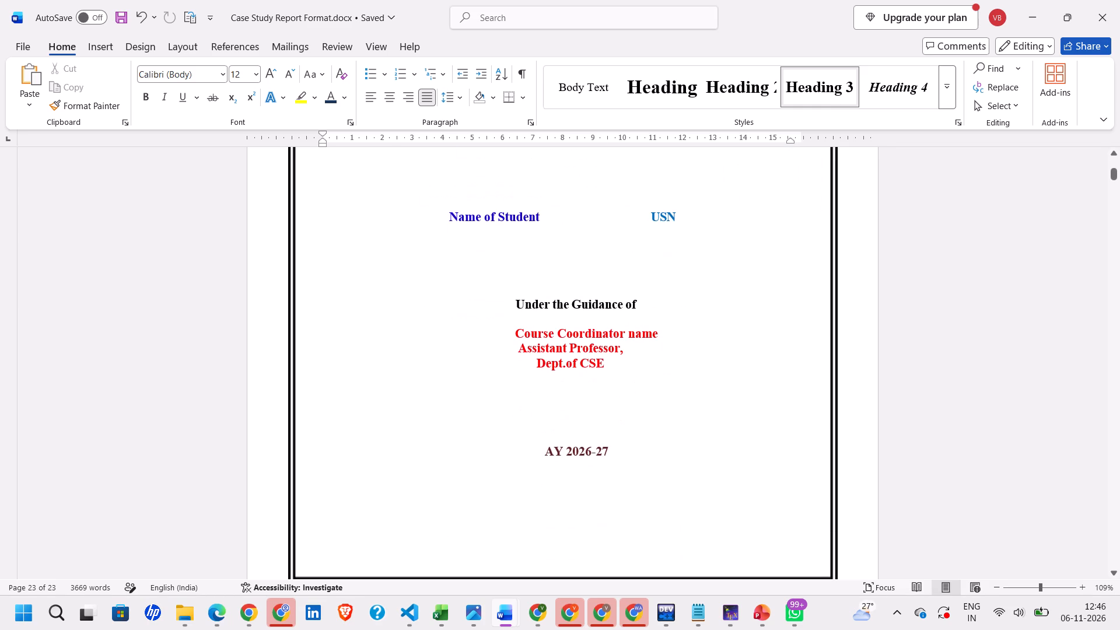
scroll(471, 379, down, 1)
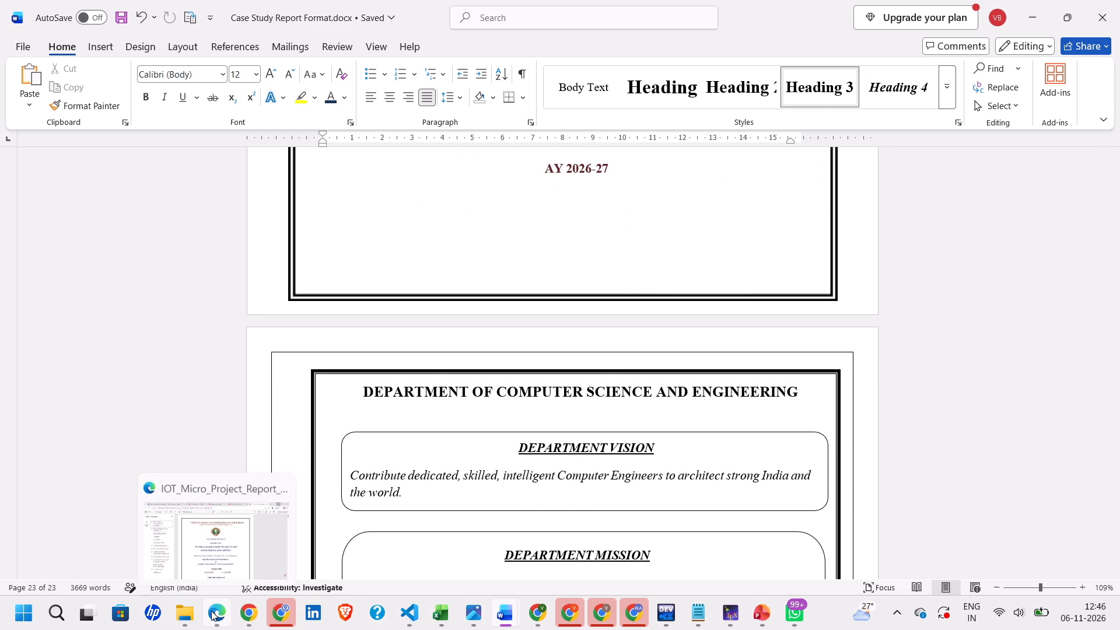
Switch to Edge and examine the cover and certificate pages of the waste classification micro project report.
click(229, 545)
scroll(481, 350, down, 1)
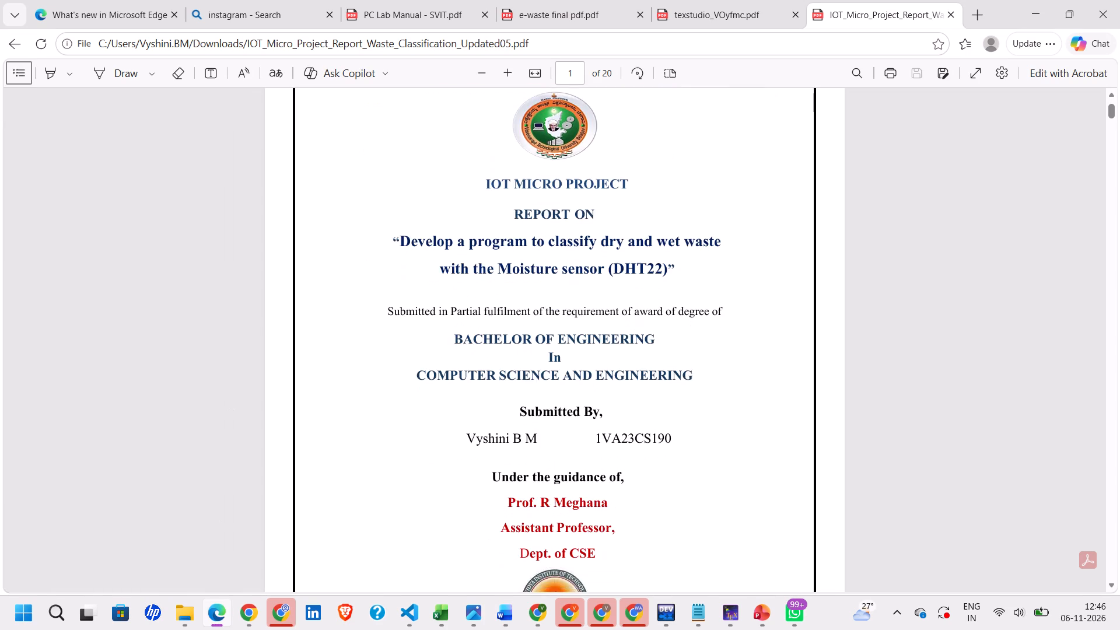
scroll(481, 350, down, 2)
scroll(481, 350, up, 3)
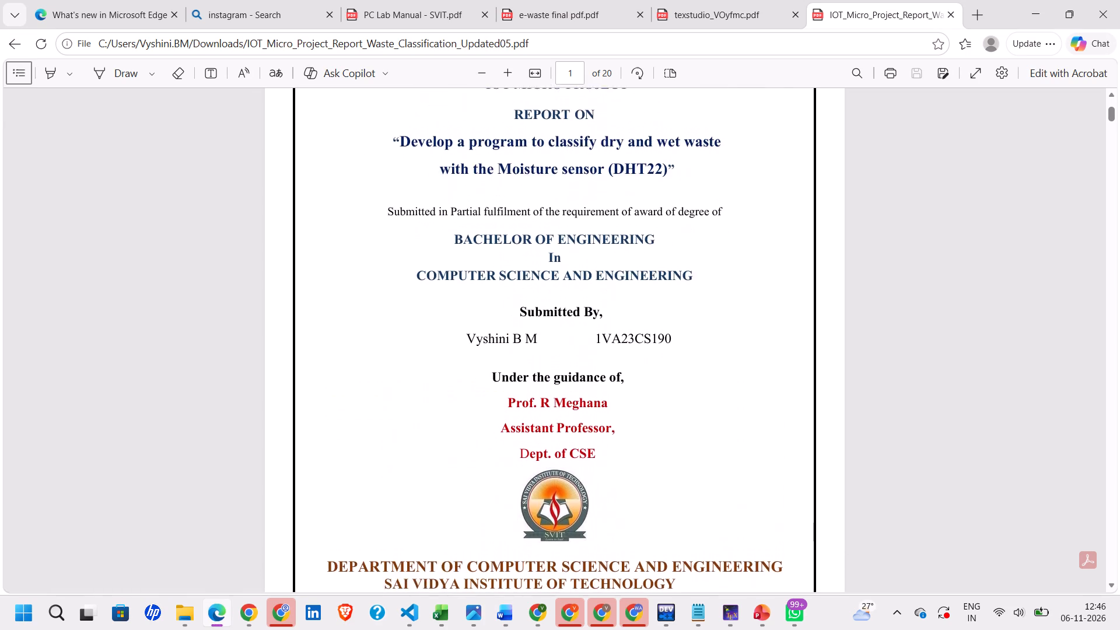
scroll(481, 350, up, 2)
scroll(481, 350, down, 2)
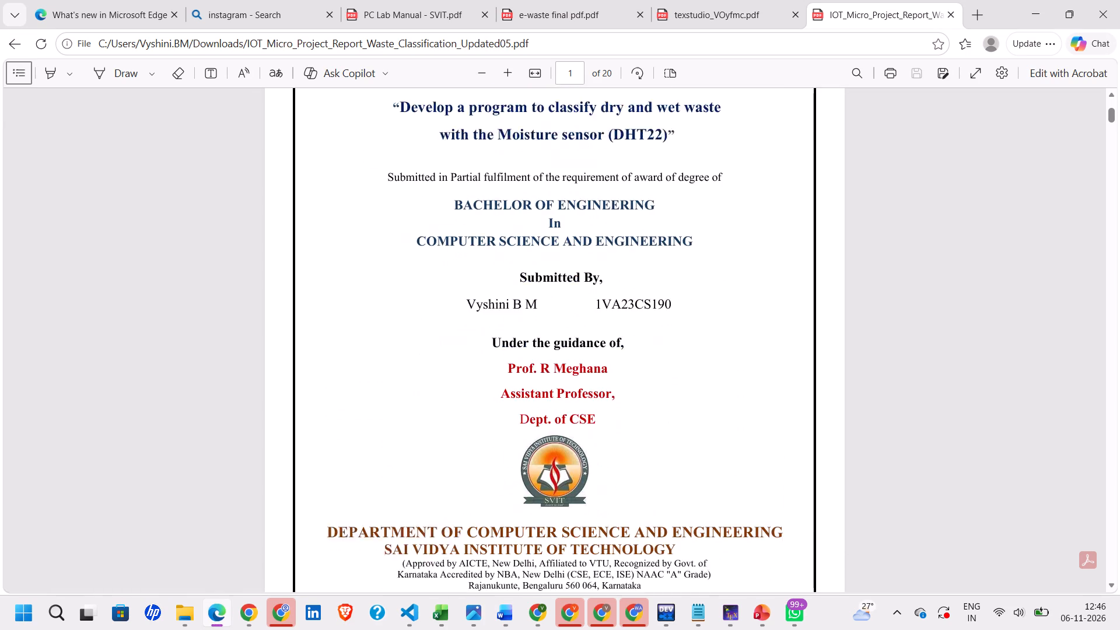
scroll(481, 350, down, 3)
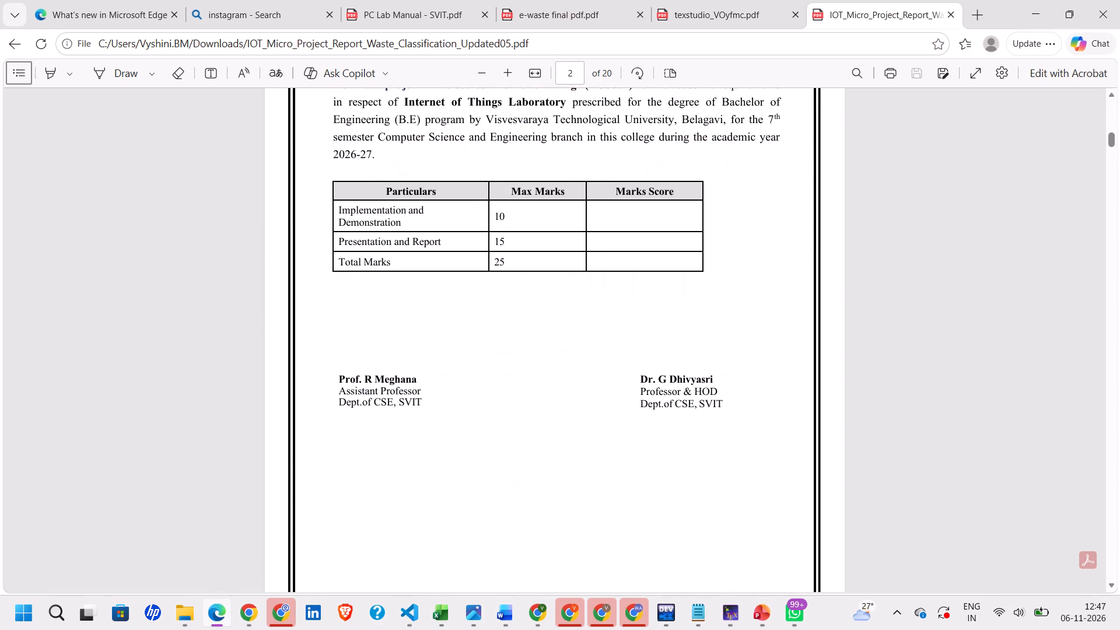
scroll(481, 350, down, 1)
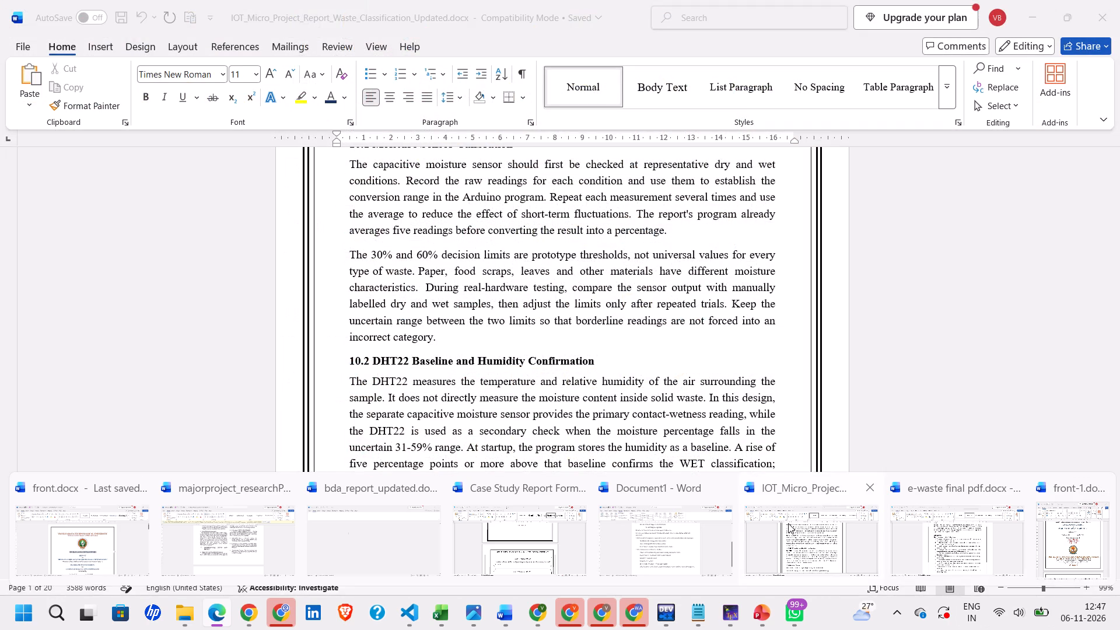
Return to the case study report in Word and examine its certificate page, including the marks table and signature block.
click(485, 520)
scroll(510, 453, down, 5)
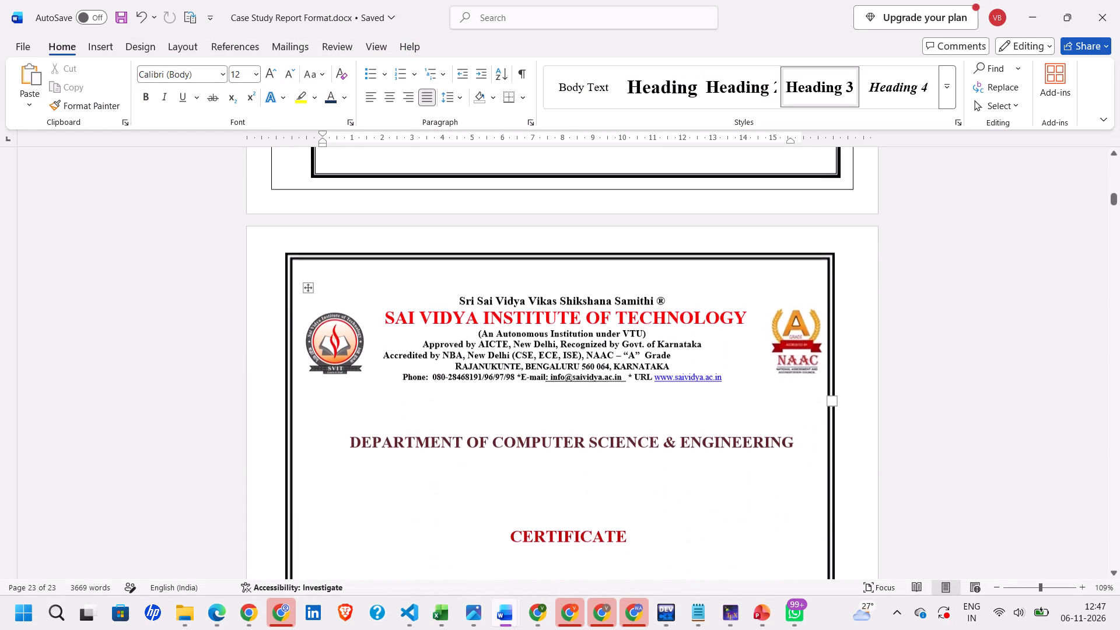
scroll(510, 453, down, 3)
scroll(510, 453, up, 1)
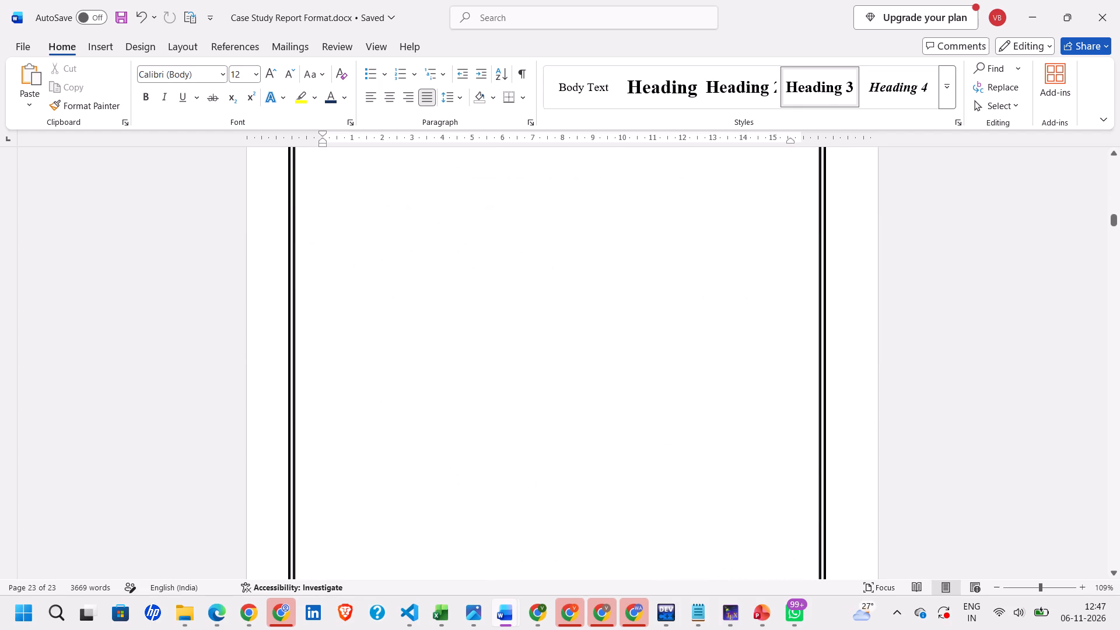
scroll(510, 453, up, 2)
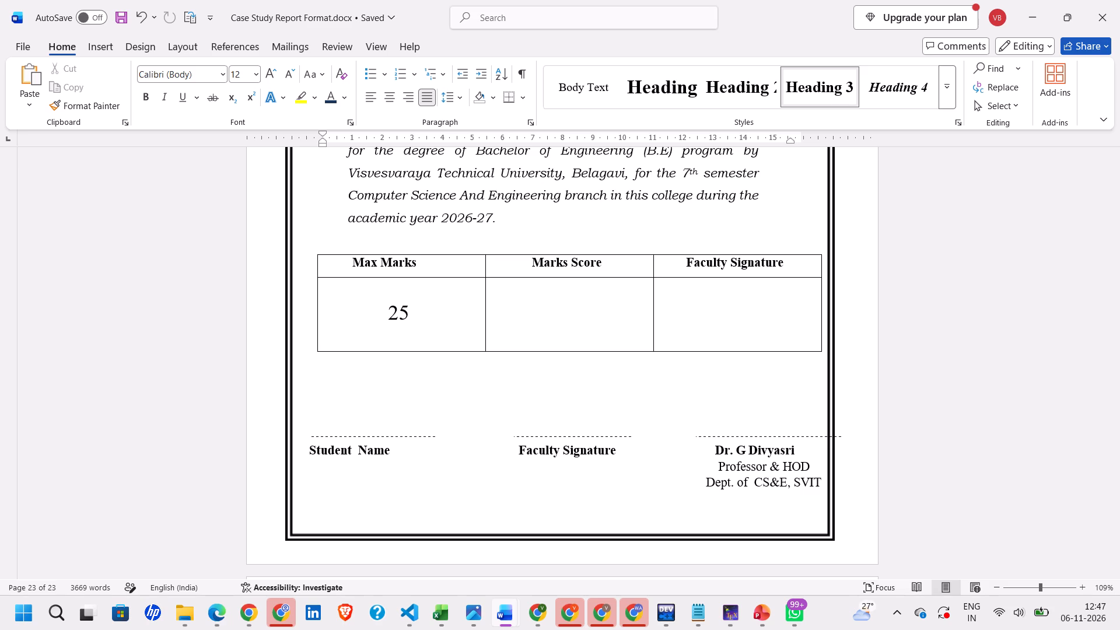
scroll(533, 380, down, 1)
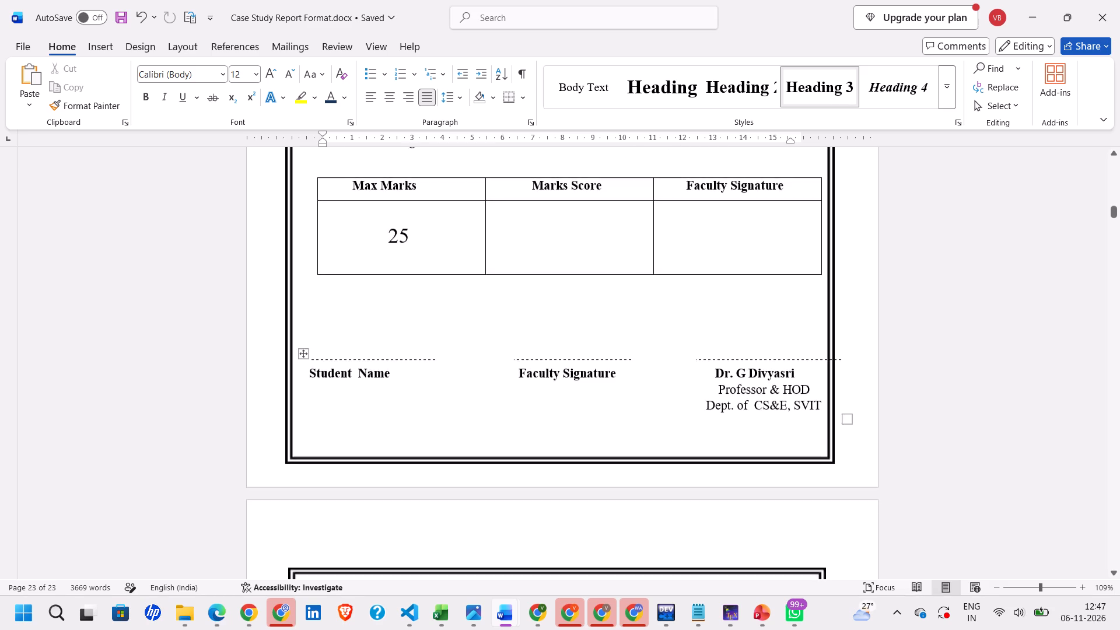
scroll(533, 380, down, 2)
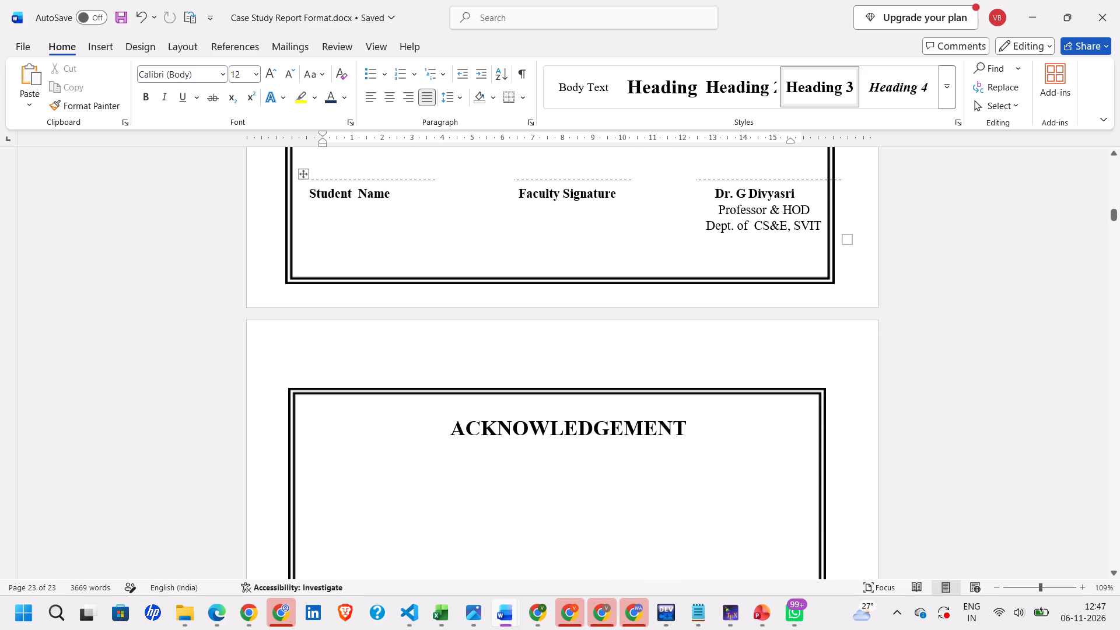
Review the report's Acknowledgement, Content and List of Figures pages.
scroll(533, 380, down, 2)
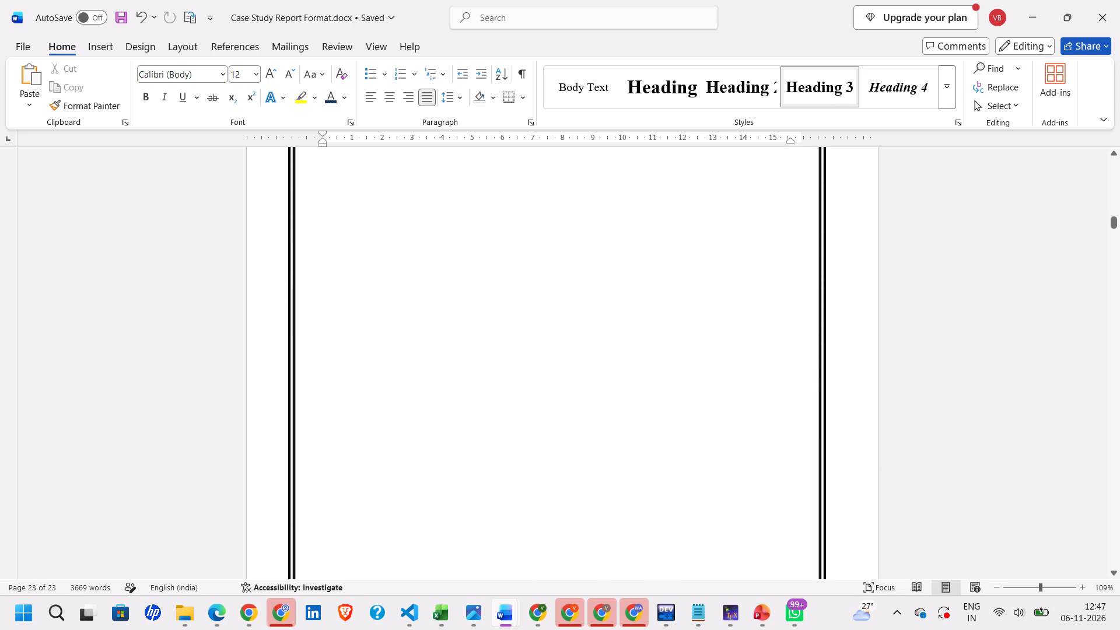
scroll(533, 380, down, 4)
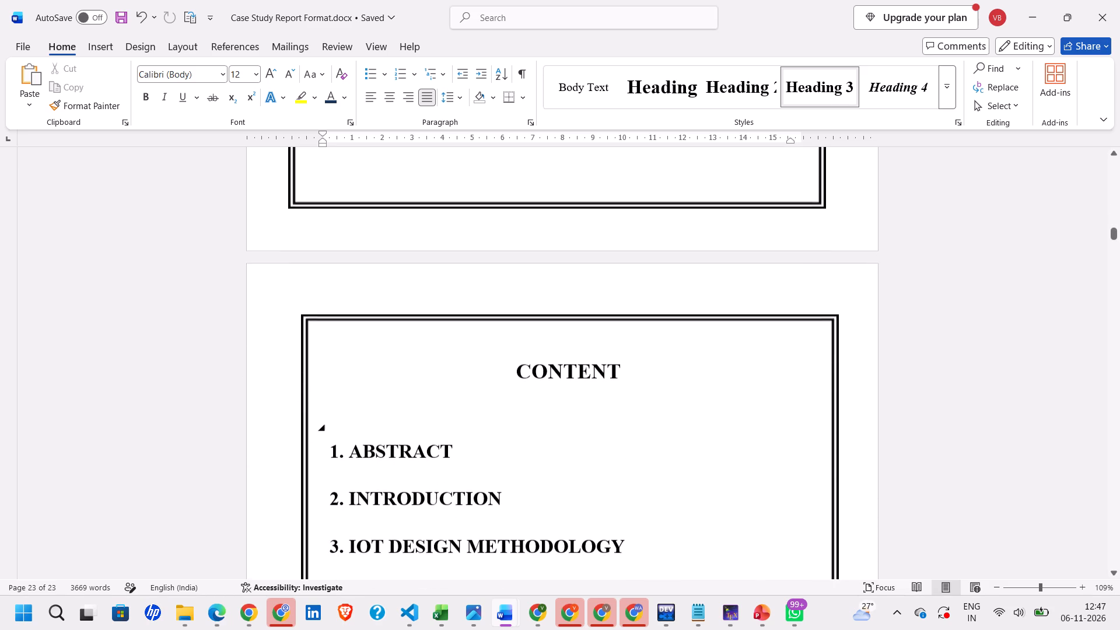
scroll(533, 380, down, 3)
scroll(533, 380, up, 1)
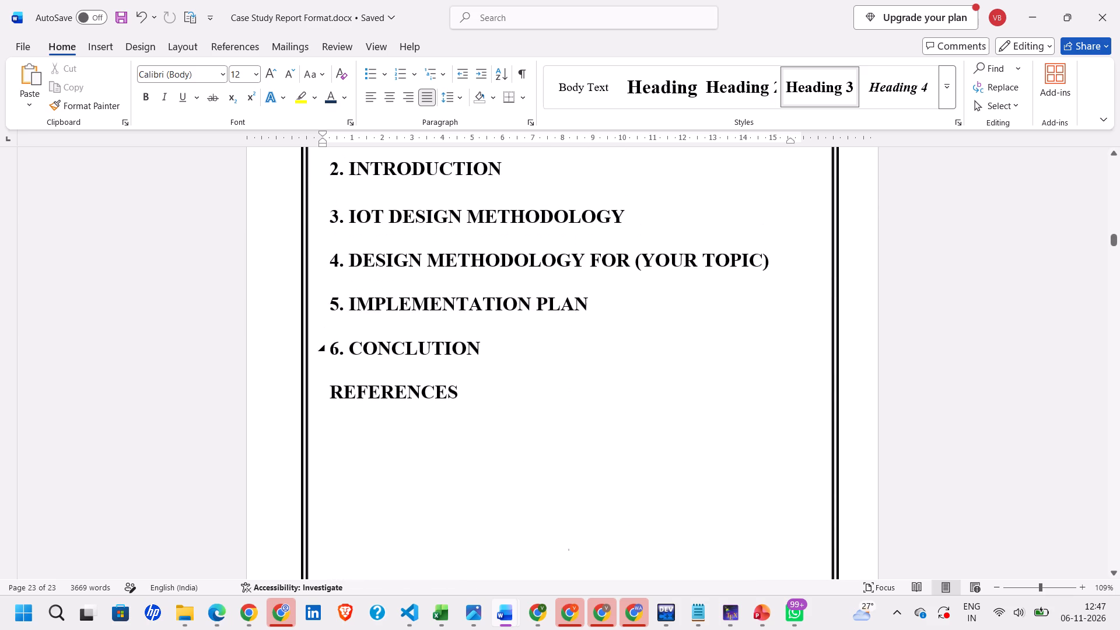
scroll(533, 380, up, 1)
scroll(533, 380, right, 1)
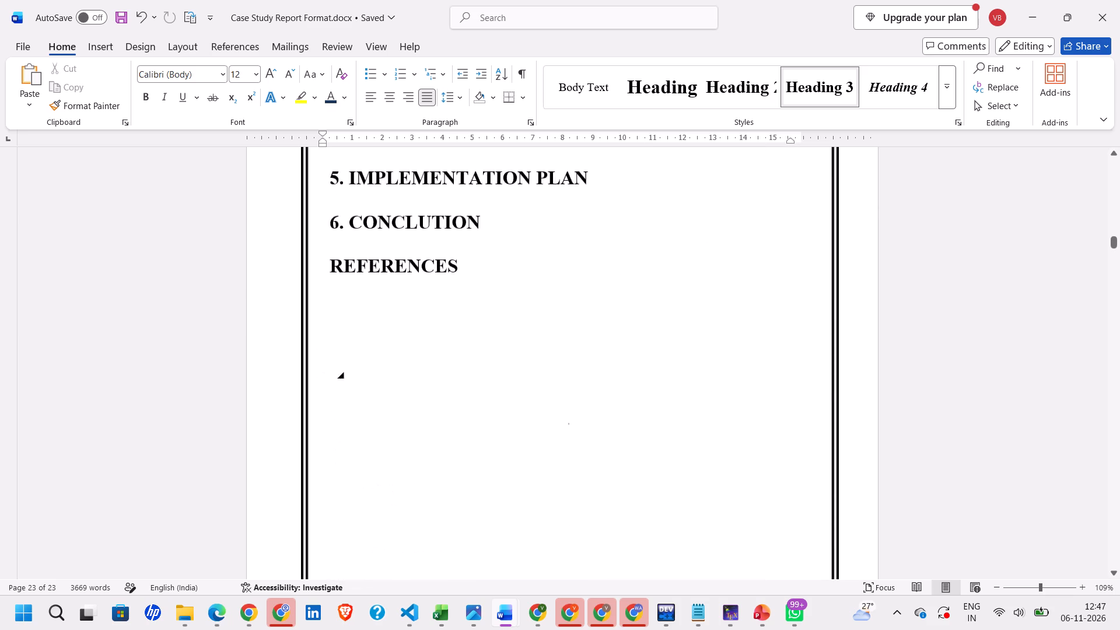
scroll(533, 380, down, 3)
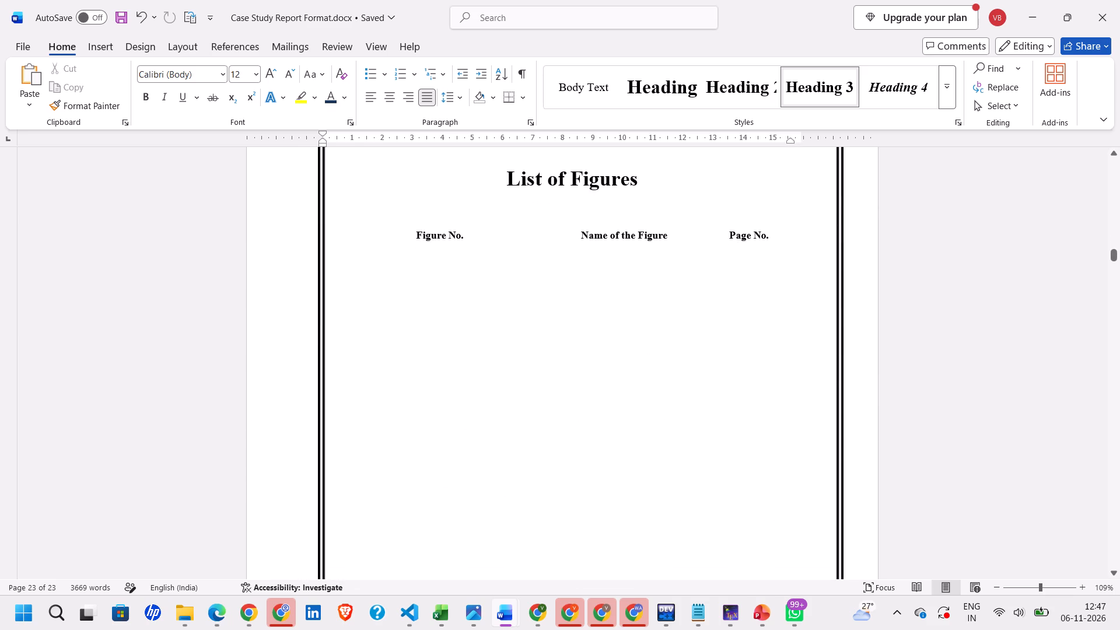
Delete the "(YOUR TOPIC)" placeholder with its parentheses from the cover page, keeping the surrounding quotation marks.
scroll(533, 380, up, 7)
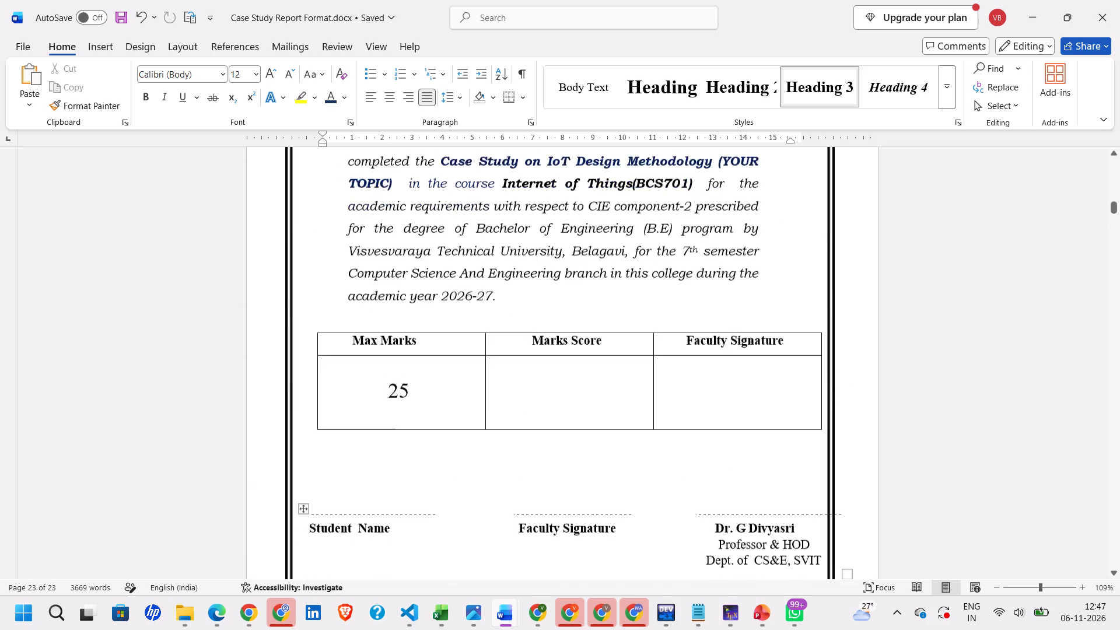
scroll(533, 380, up, 3)
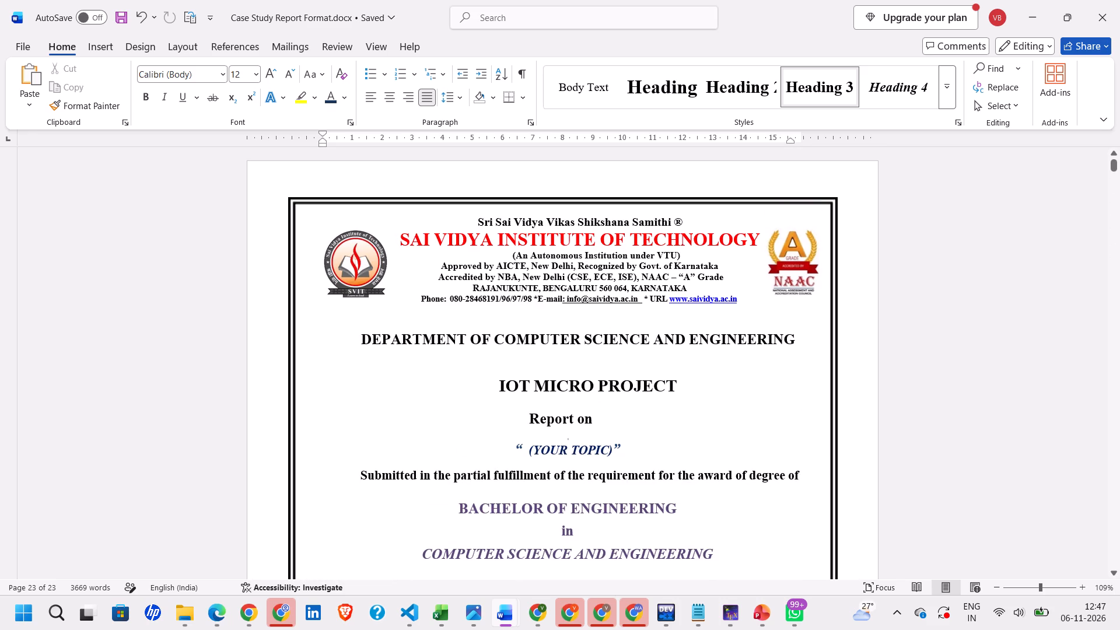
click(619, 449)
click(612, 449)
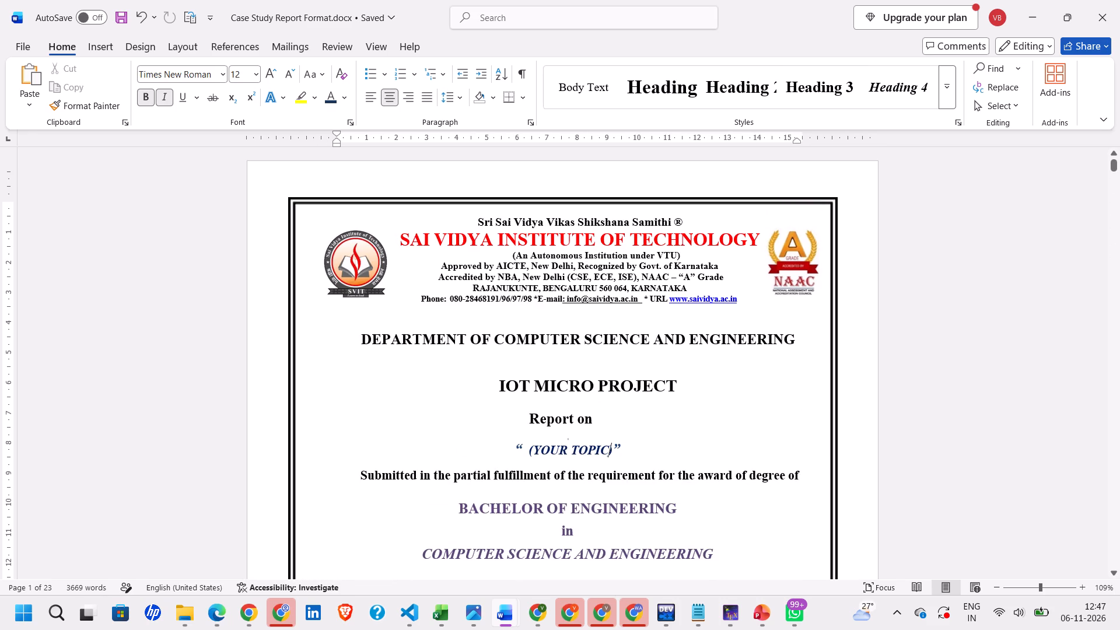
drag(612, 449, 540, 452)
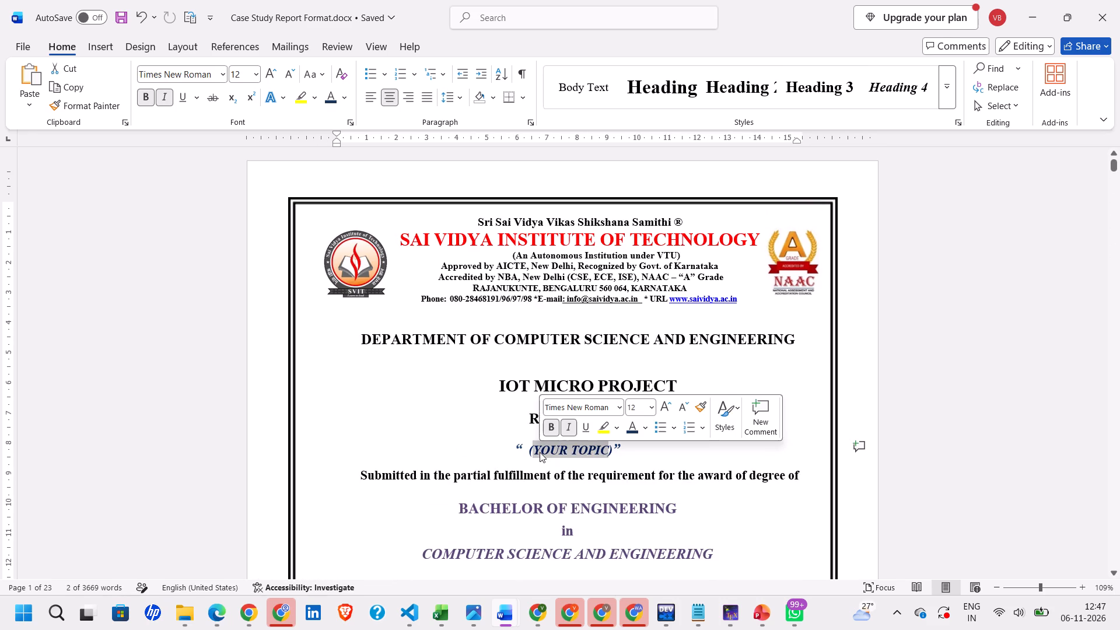
key(BackSpace)
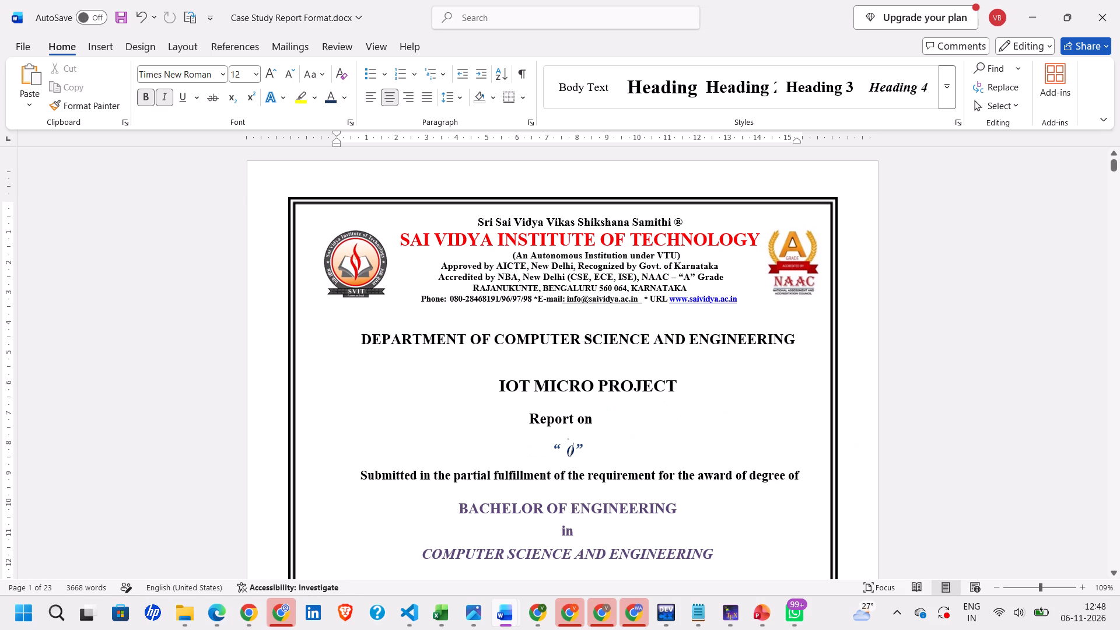
key(Right)
key(BackSpace)
key(BackSpace)
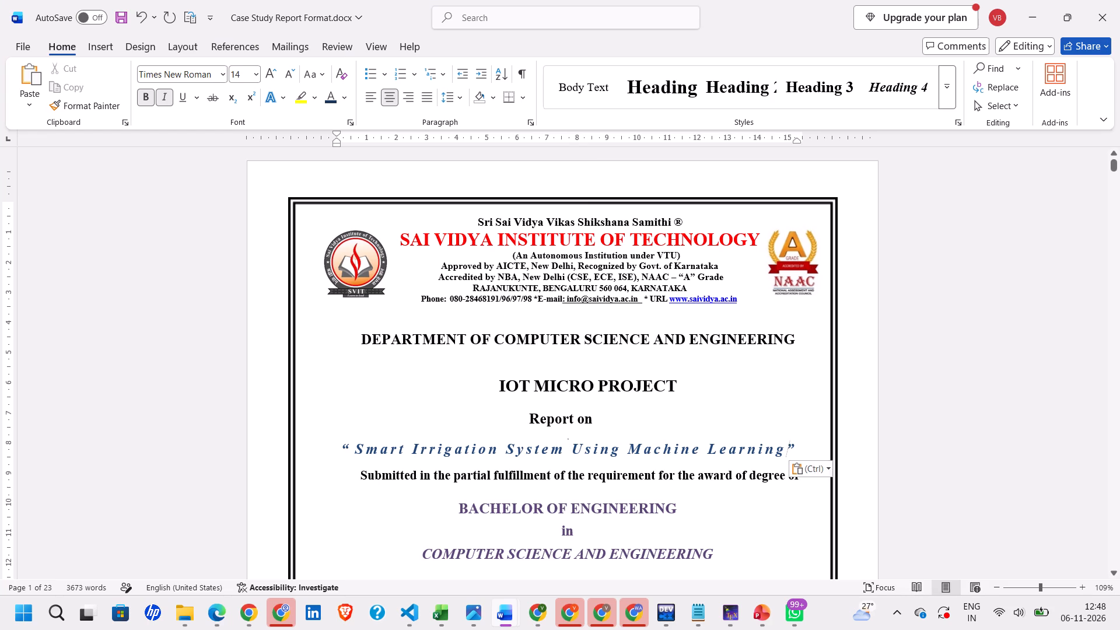
Apply the Organic theme to the report document.
drag(355, 449, 728, 444)
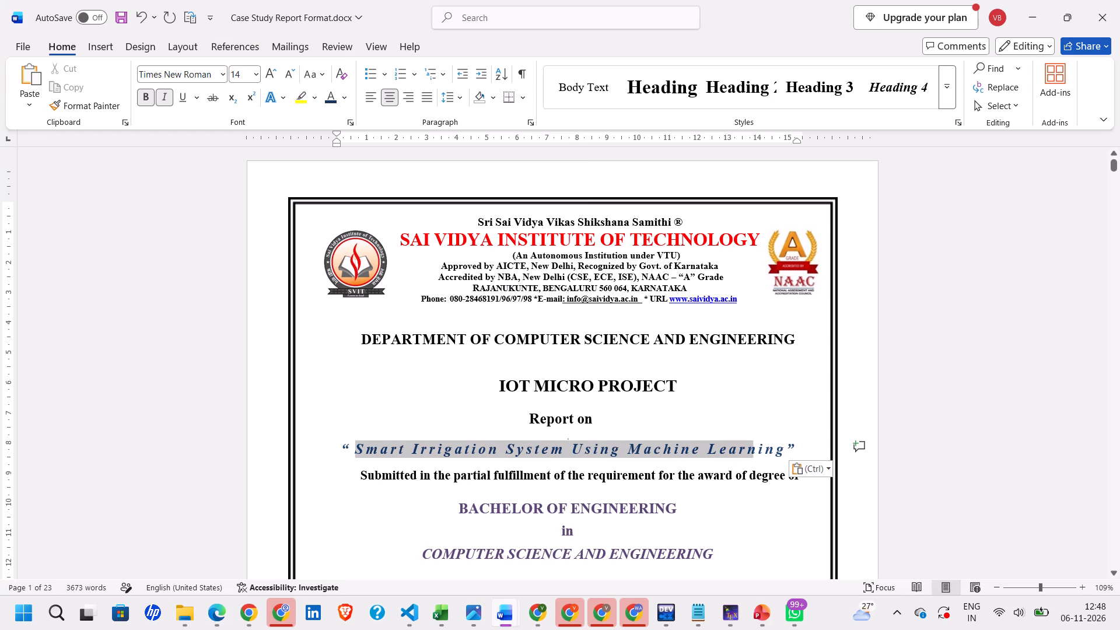
drag(728, 444, 754, 448)
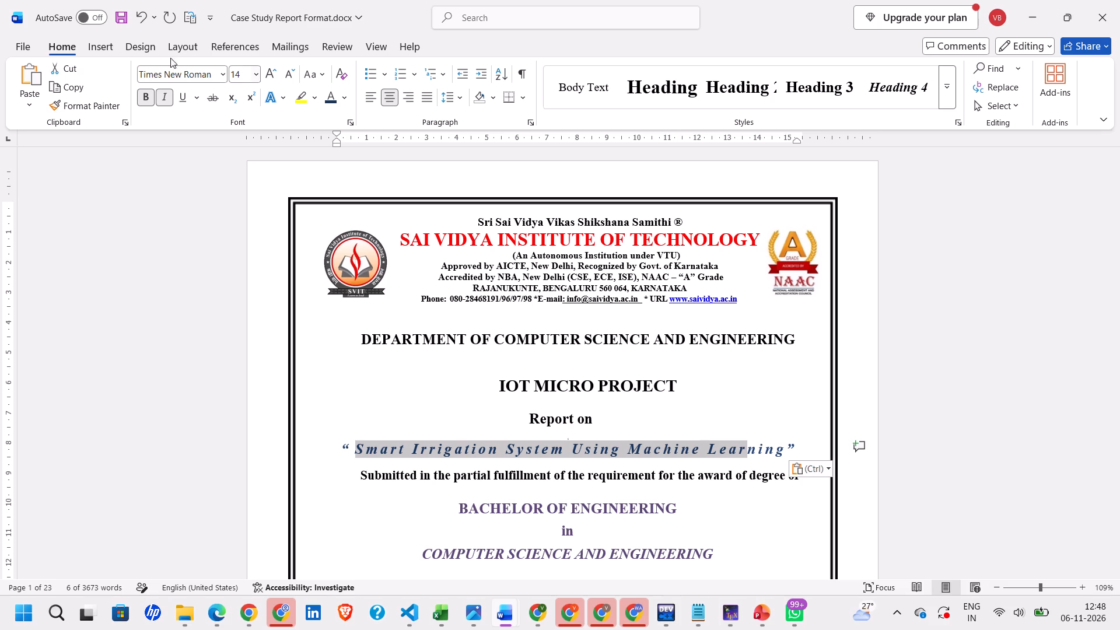
click(152, 52)
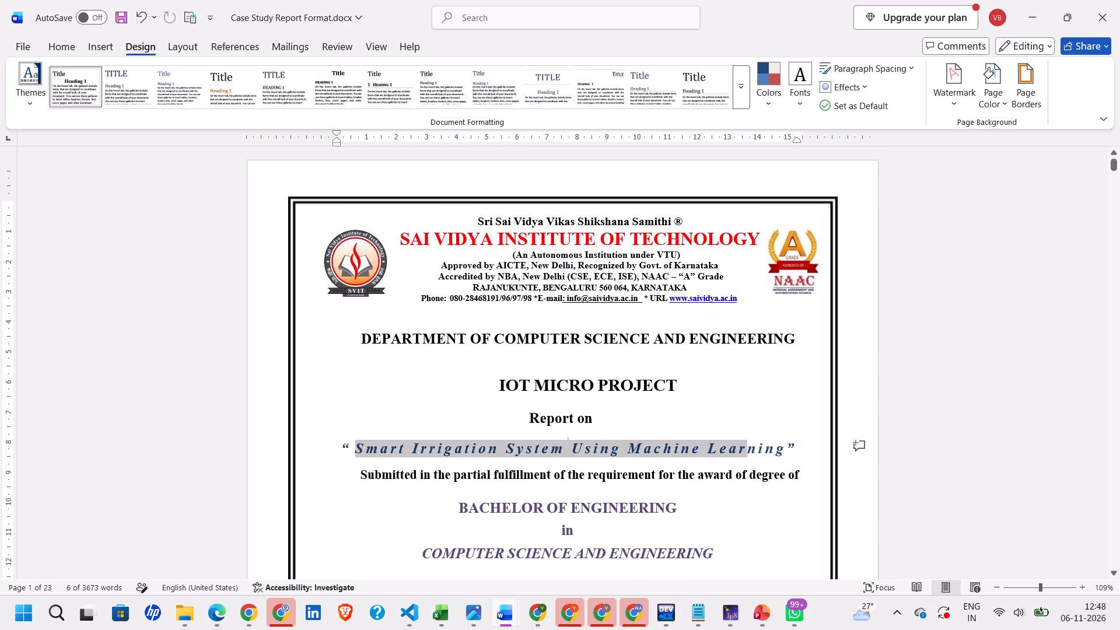
click(27, 107)
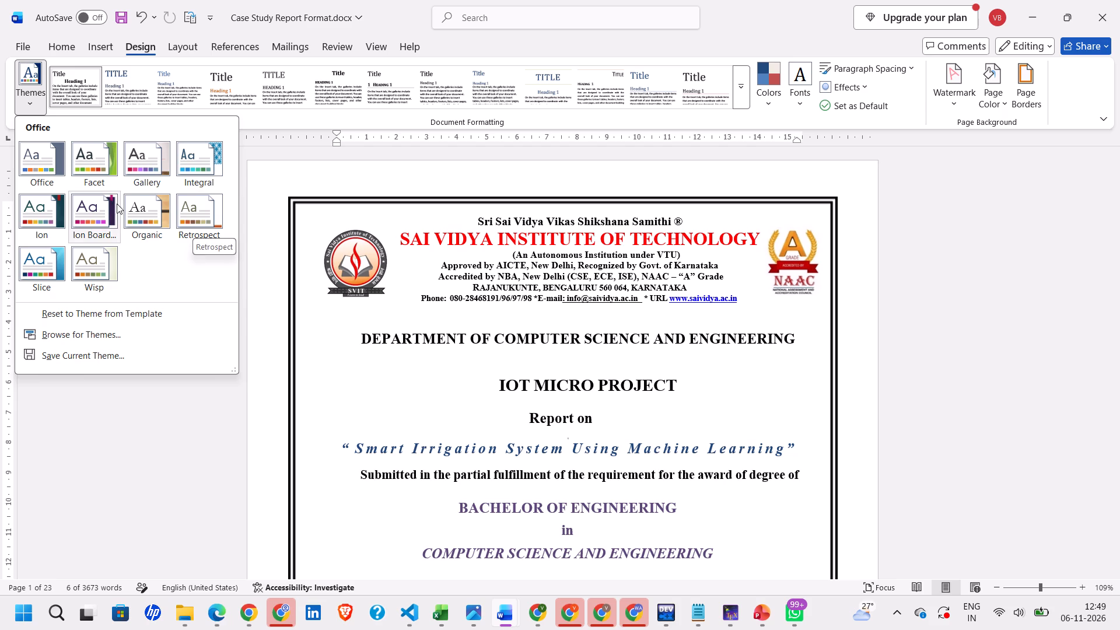
click(149, 214)
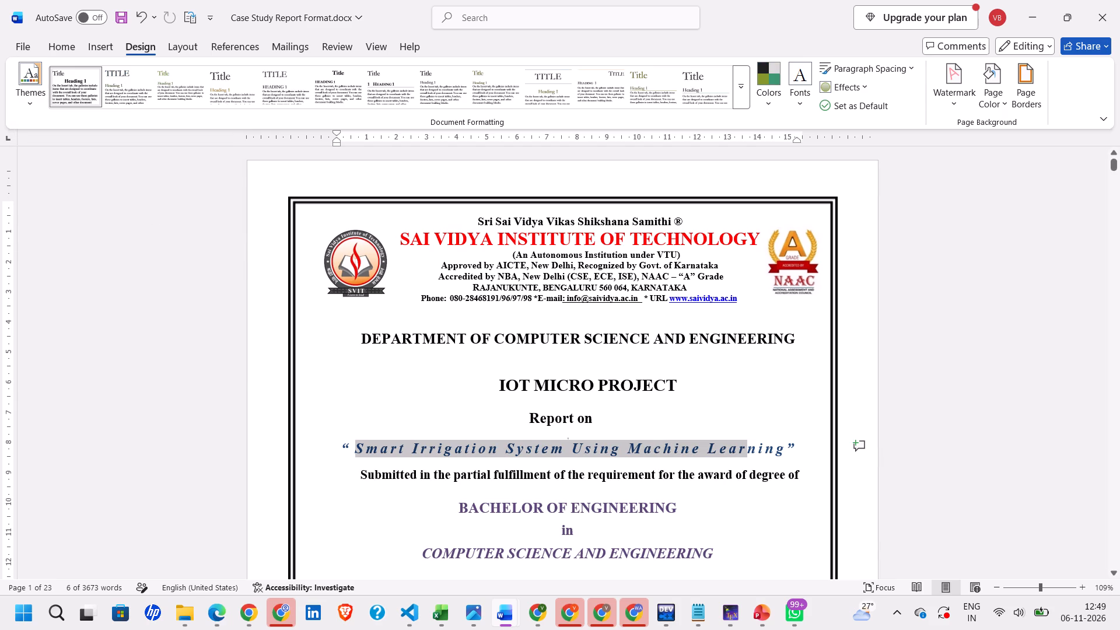
click(348, 366)
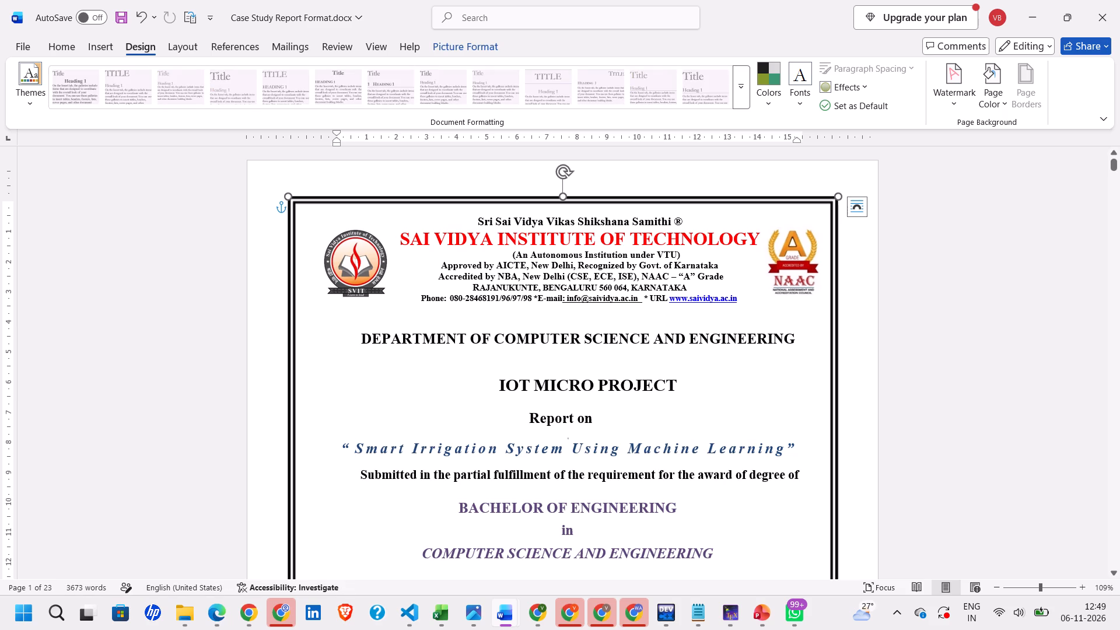
Apply the Normal style to the topic title on the cover page and set its font size to 14.
drag(358, 448, 740, 460)
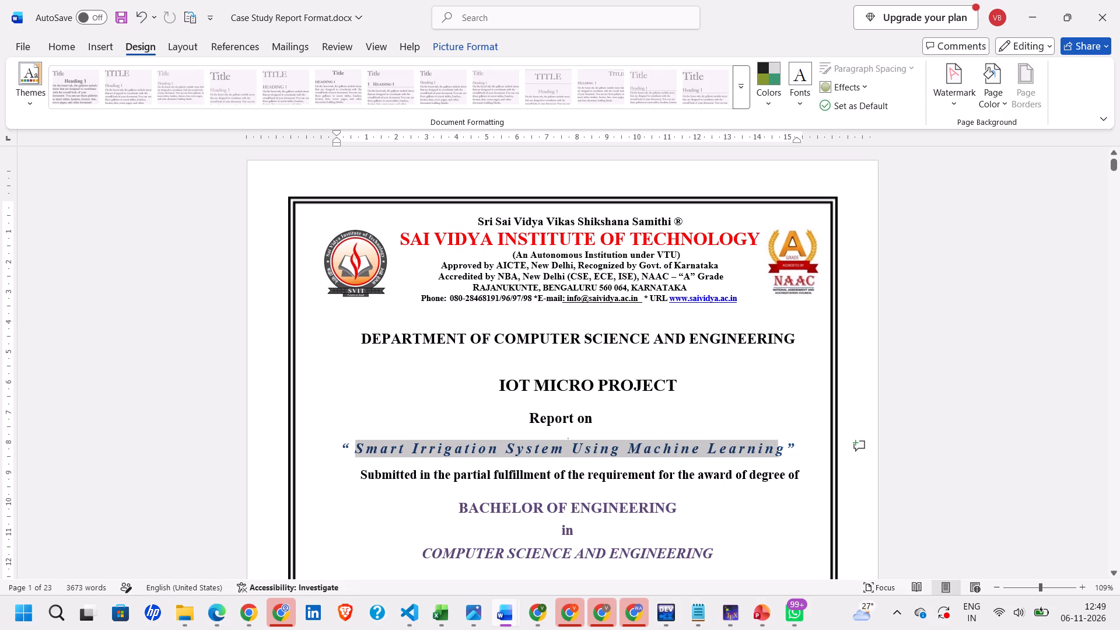
drag(740, 460, 785, 449)
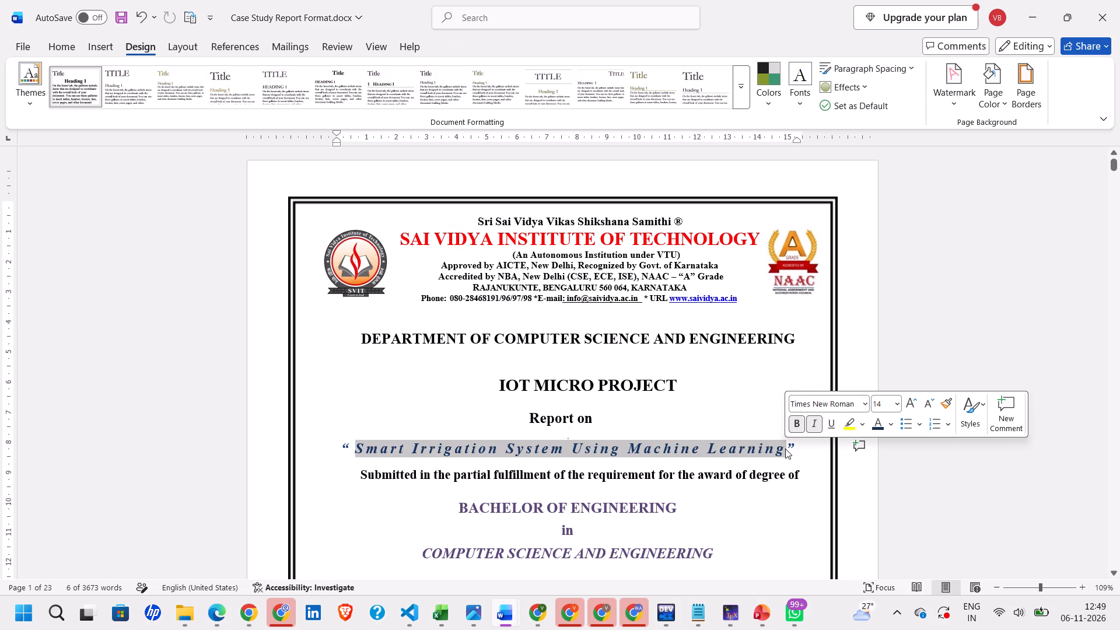
click(982, 408)
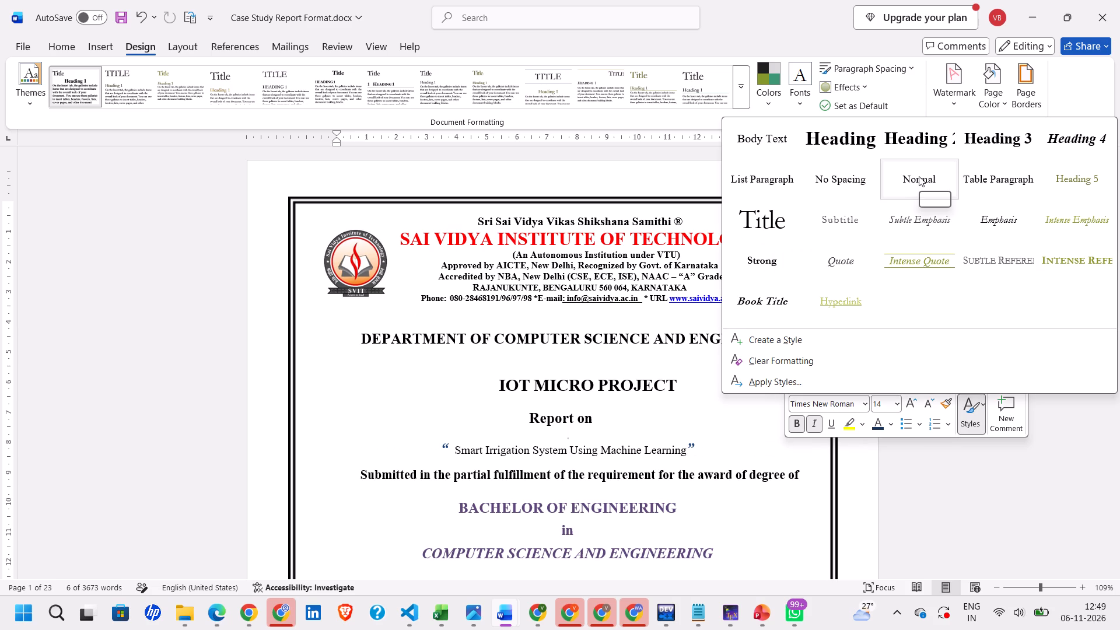
click(919, 176)
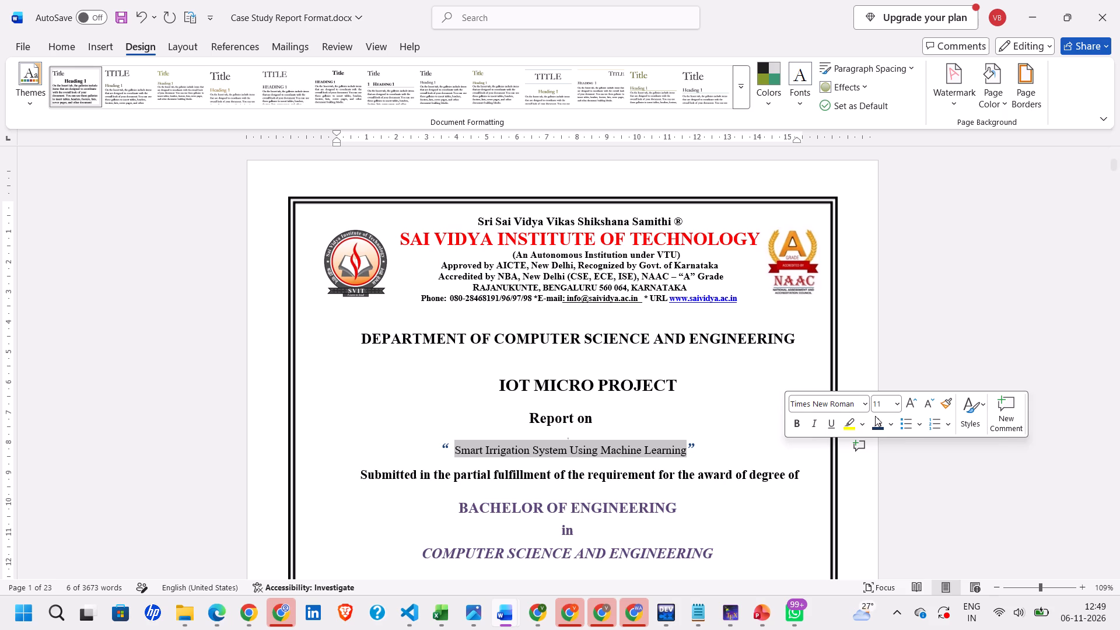
triple_click(907, 407)
click(907, 407)
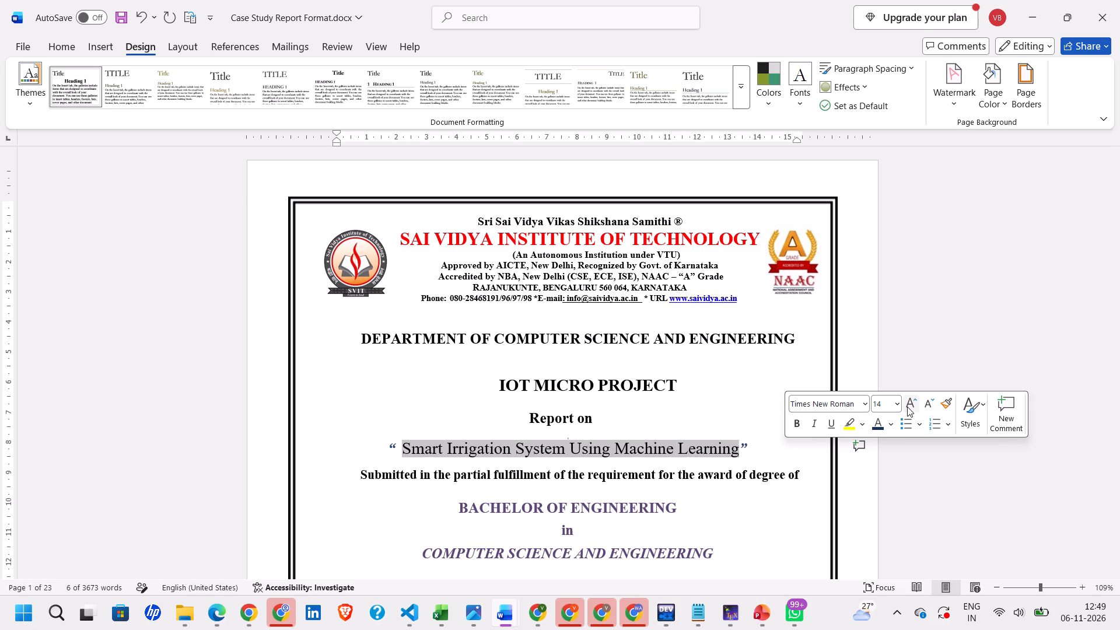
click(930, 406)
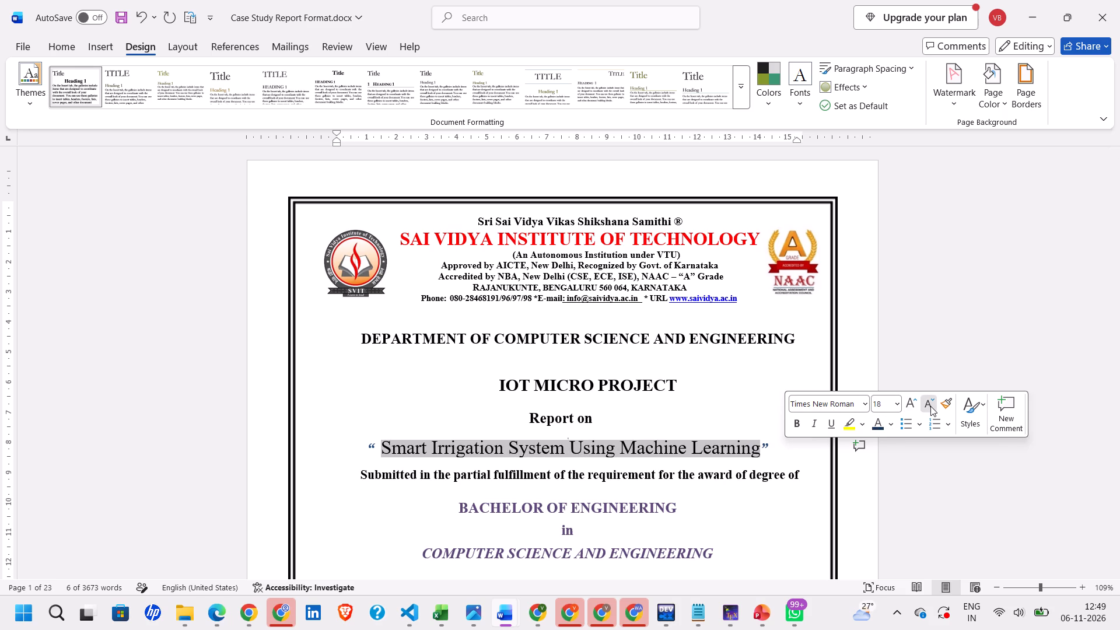
click(930, 406)
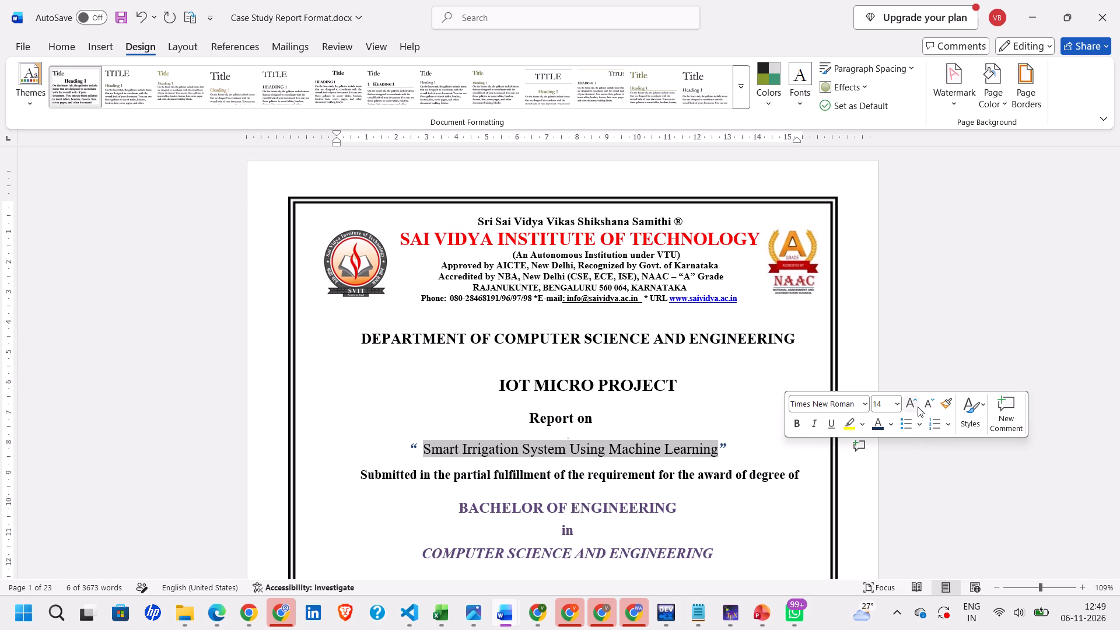
Colour the cover page's topic title with the standard dark blue and make it bold.
click(888, 427)
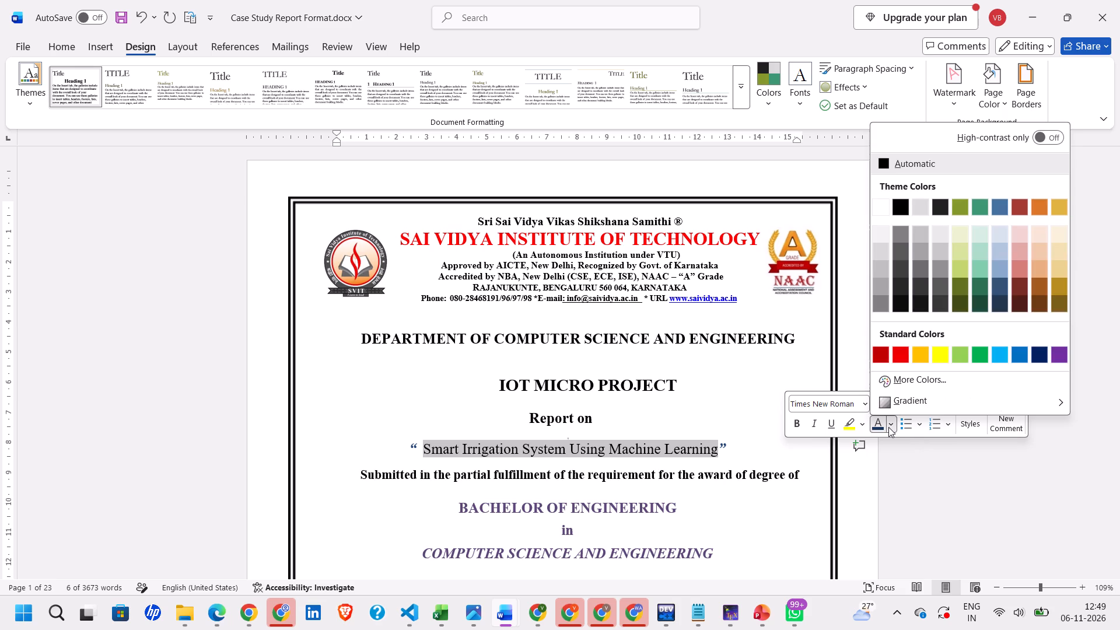
click(1033, 355)
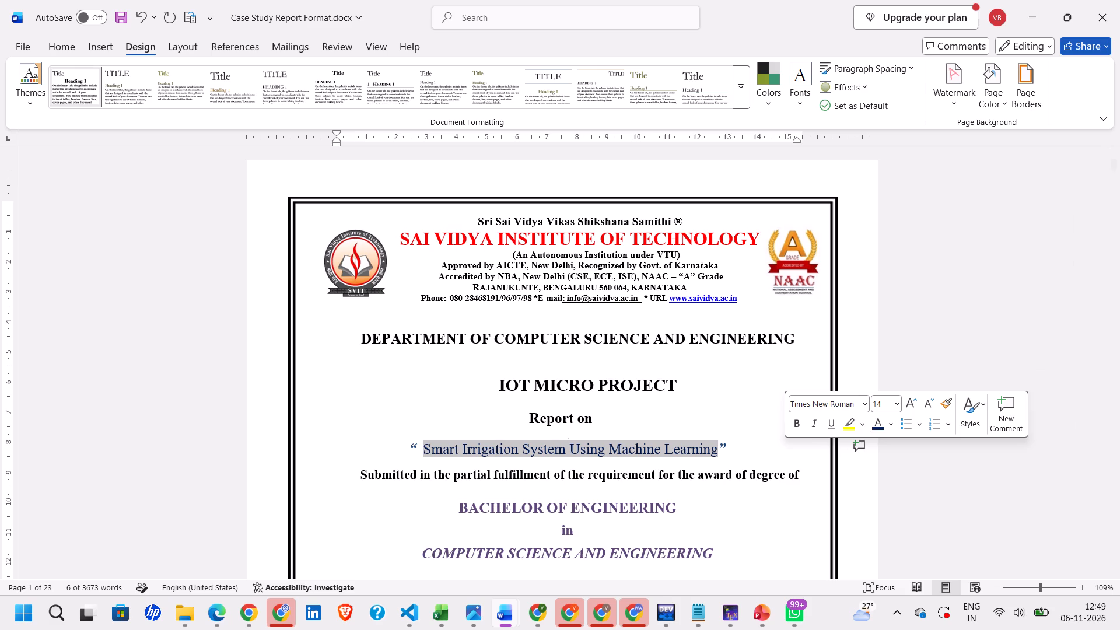
click(795, 421)
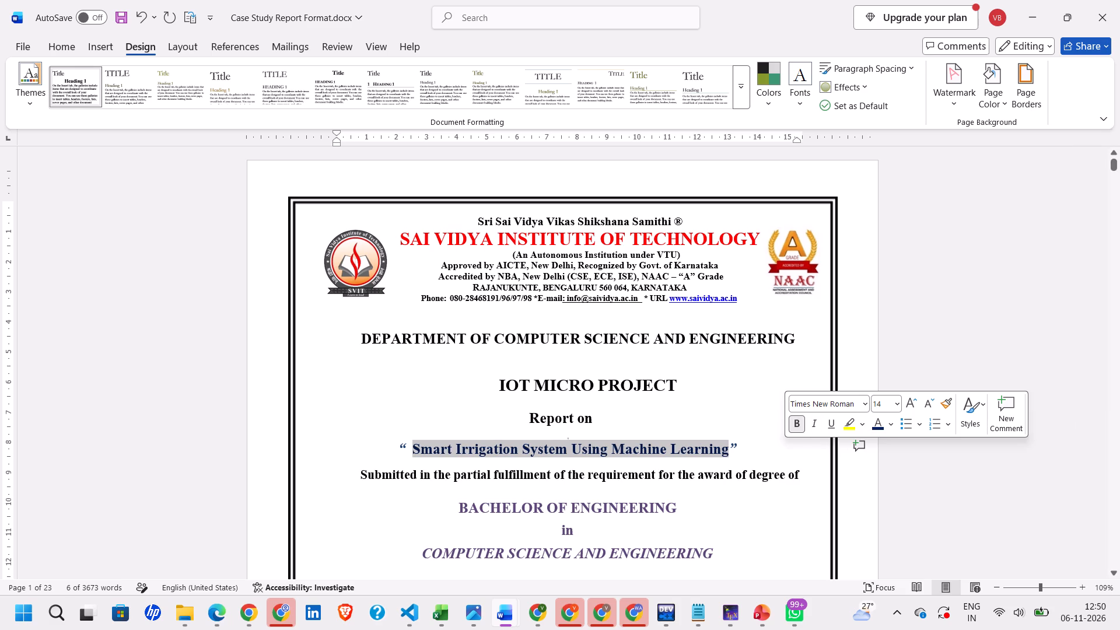
click(671, 412)
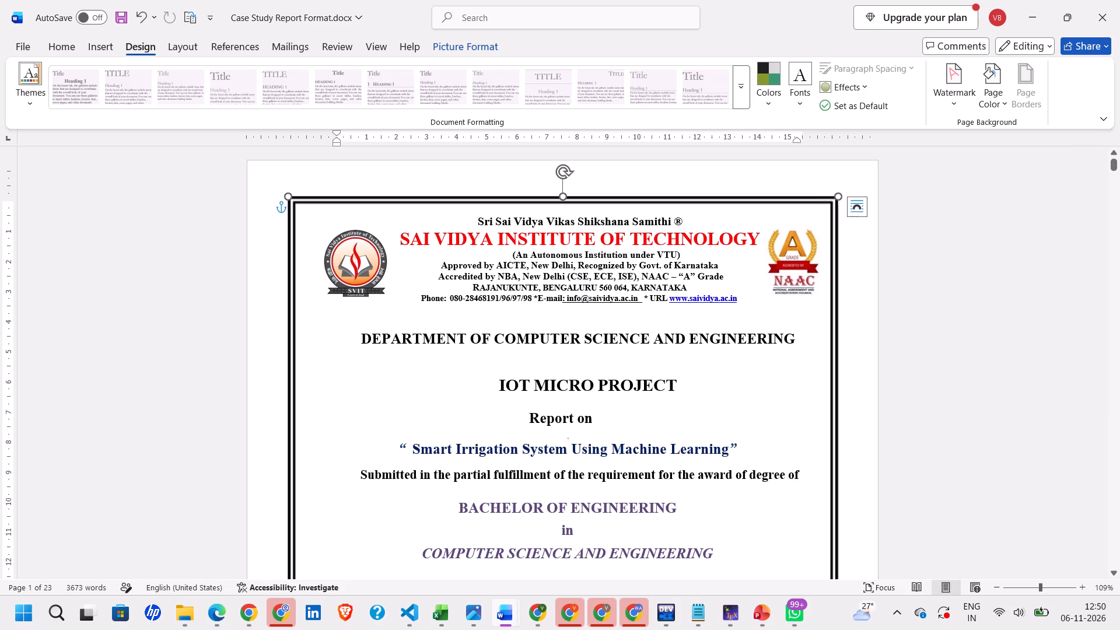
Replace the word "MICRO" with "CASE" in the cover page's "IOT MICRO PROJECT" heading.
scroll(604, 399, down, 3)
scroll(604, 399, up, 2)
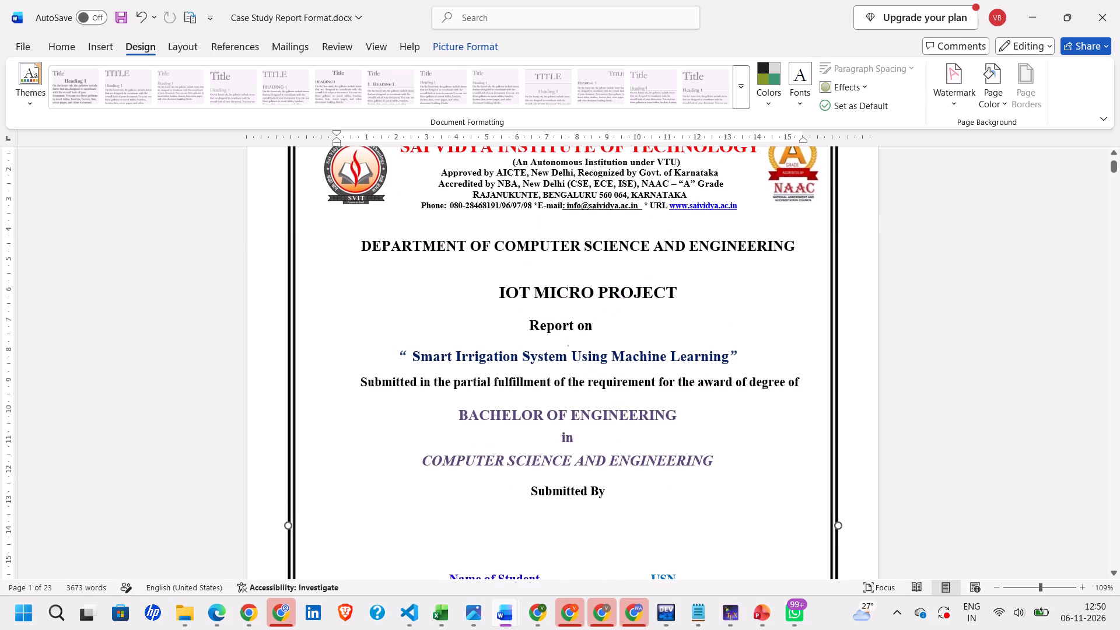
click(591, 297)
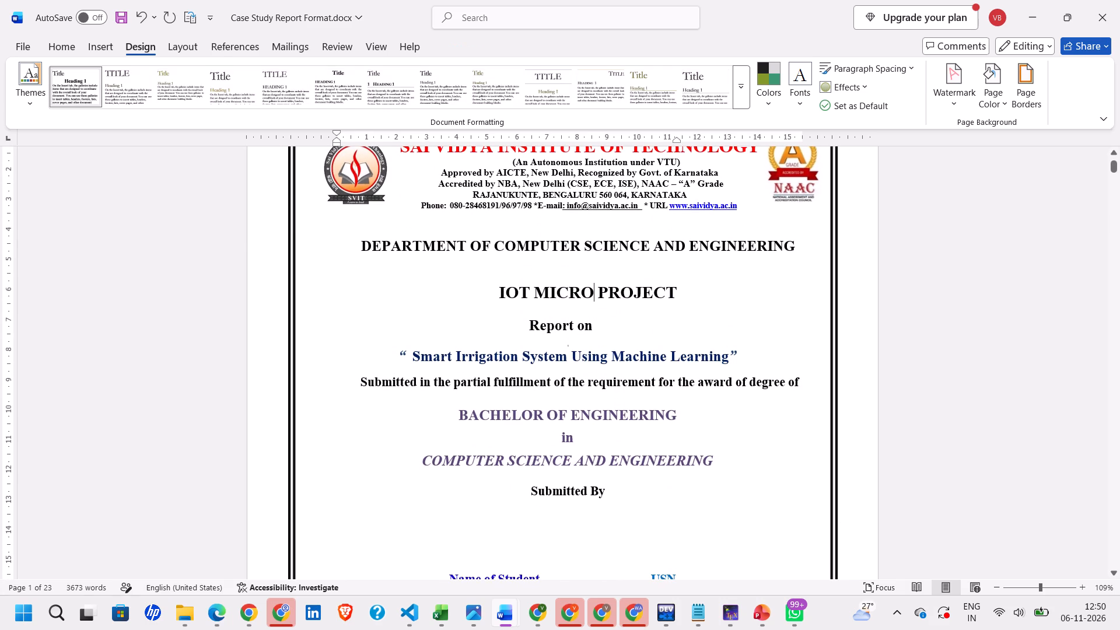
key(BackSpace)
key(BackSpace)
key(BackSpace)
key(BackSpace)
key(BackSpace)
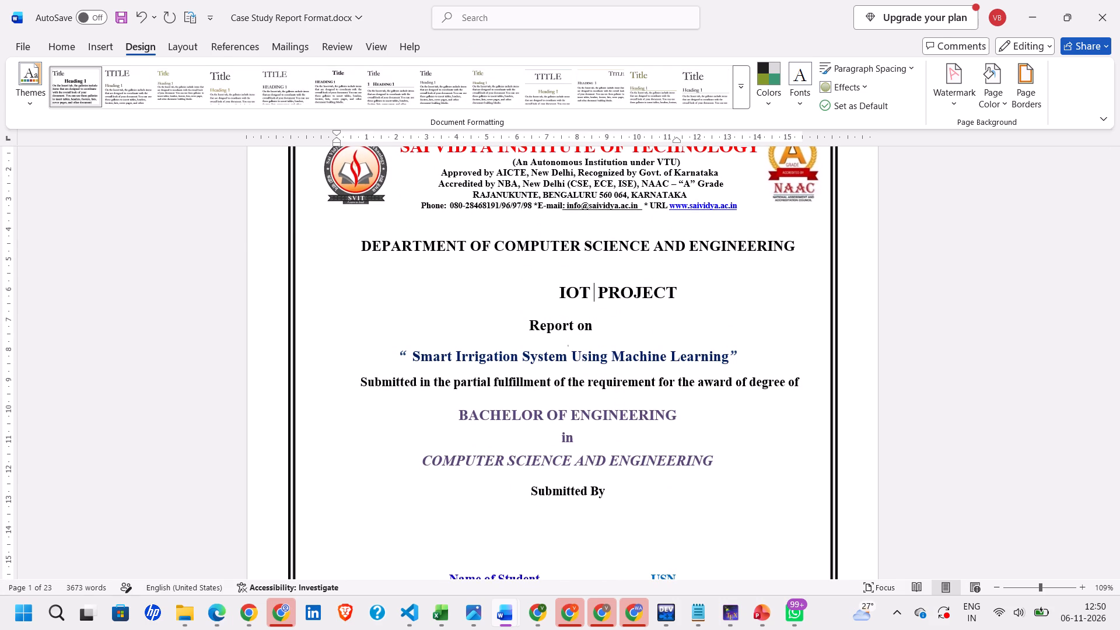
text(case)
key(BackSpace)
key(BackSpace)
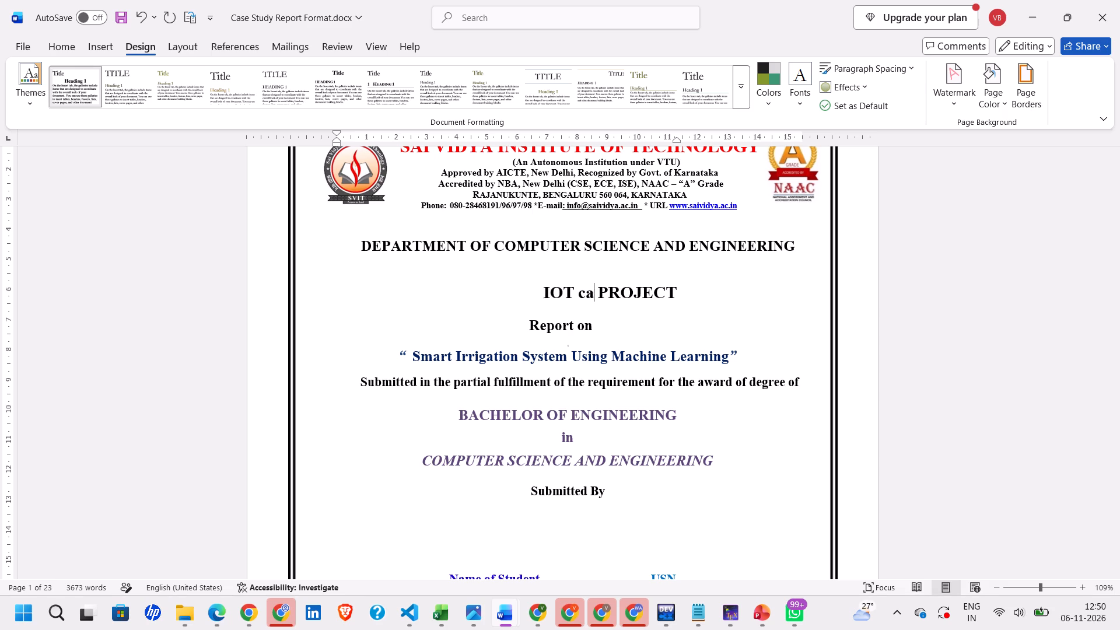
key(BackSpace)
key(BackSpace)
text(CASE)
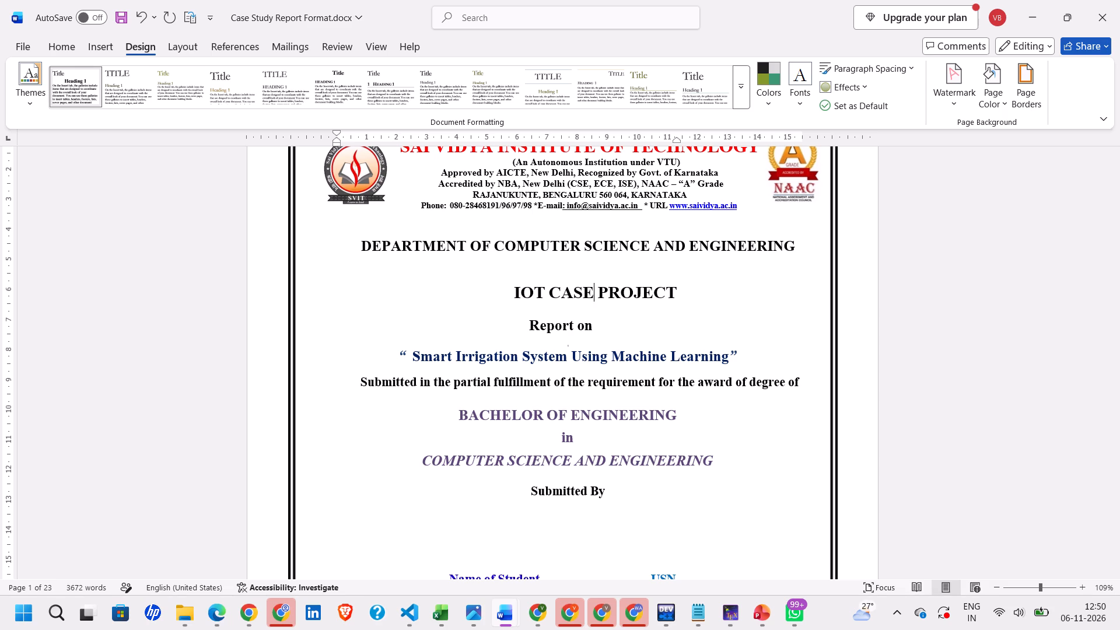
Replace the word "PROJECT" with "STUDY" so the cover heading reads "IOT CASE STUDY".
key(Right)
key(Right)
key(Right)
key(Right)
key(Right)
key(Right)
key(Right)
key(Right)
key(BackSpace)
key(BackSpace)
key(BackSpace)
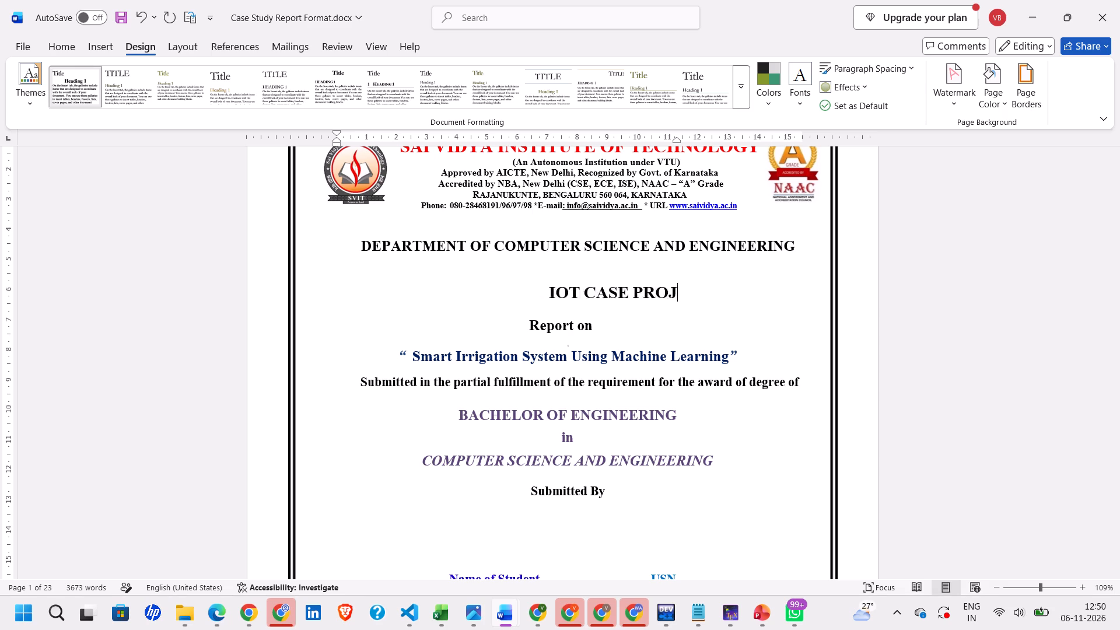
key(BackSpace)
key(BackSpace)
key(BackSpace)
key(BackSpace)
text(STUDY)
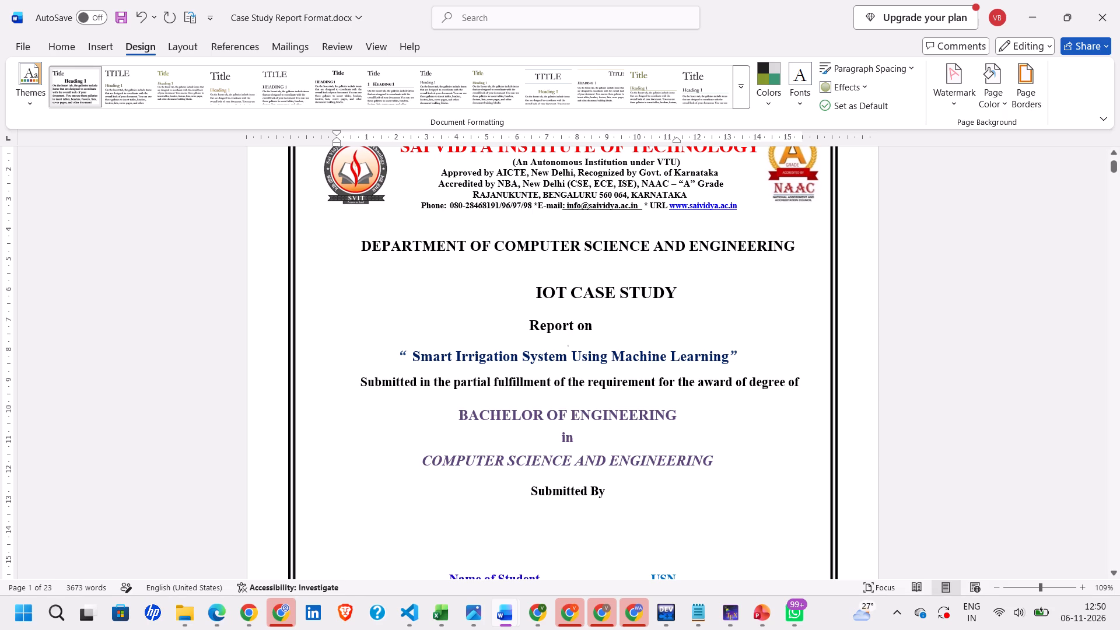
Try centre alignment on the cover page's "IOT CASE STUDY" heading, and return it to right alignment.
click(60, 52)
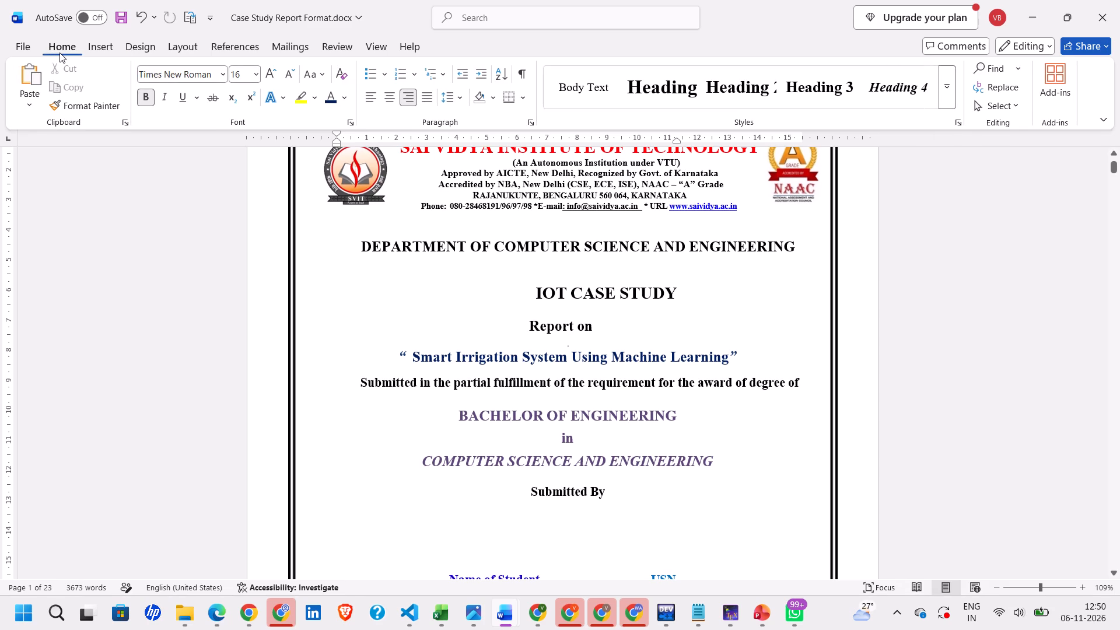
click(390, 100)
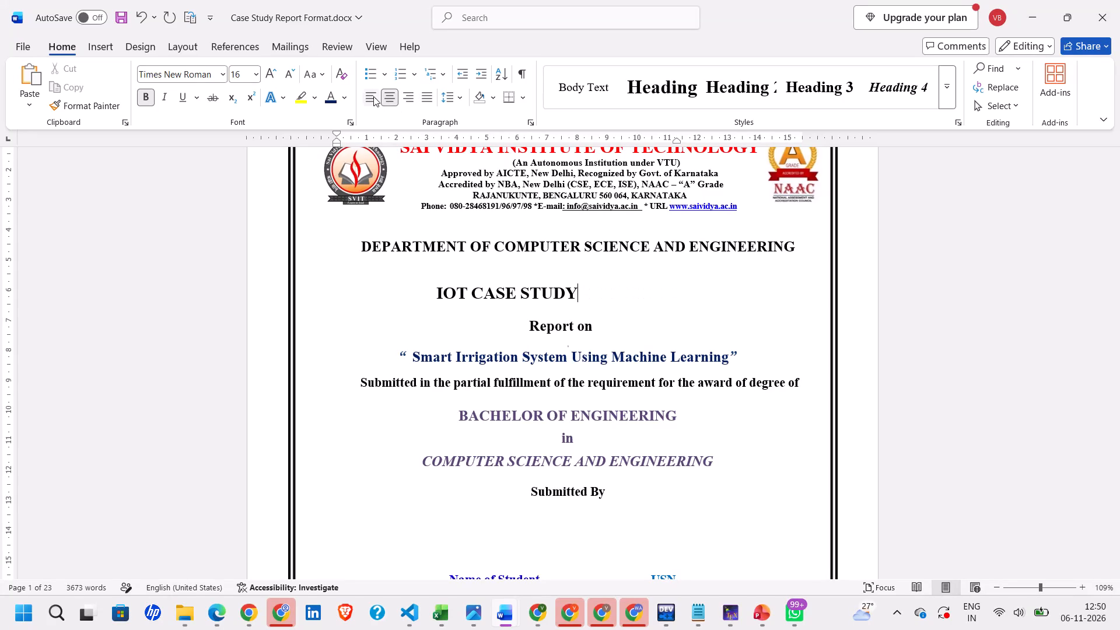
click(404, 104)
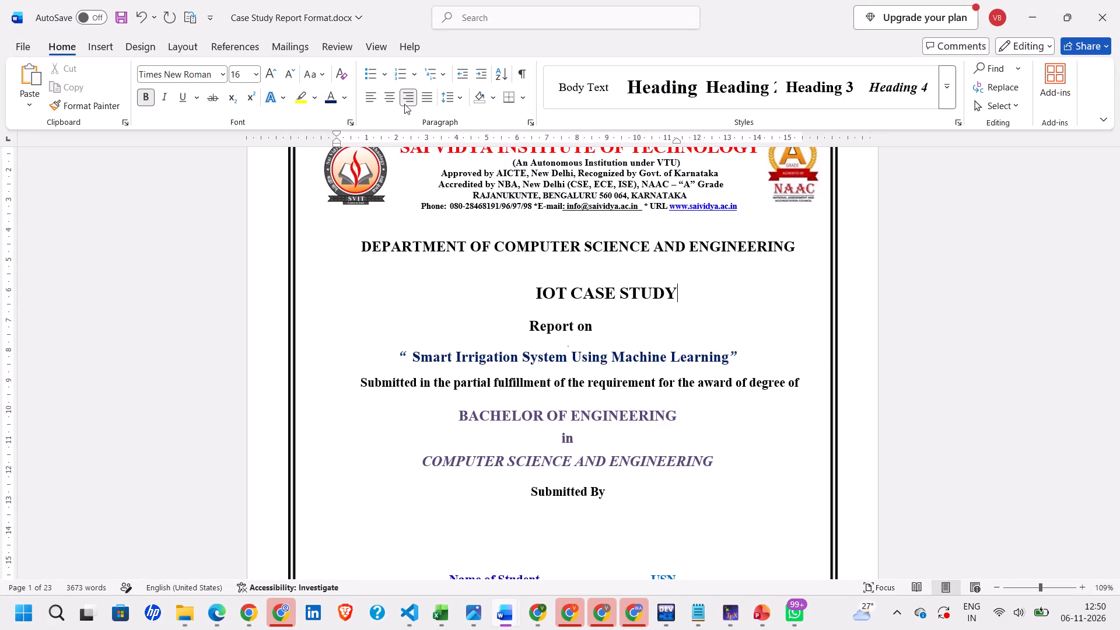
Remove and re-enter the paragraph break directly above the "IOT CASE STUDY" heading, and try reducing the heading's indent.
click(536, 296)
key(BackSpace)
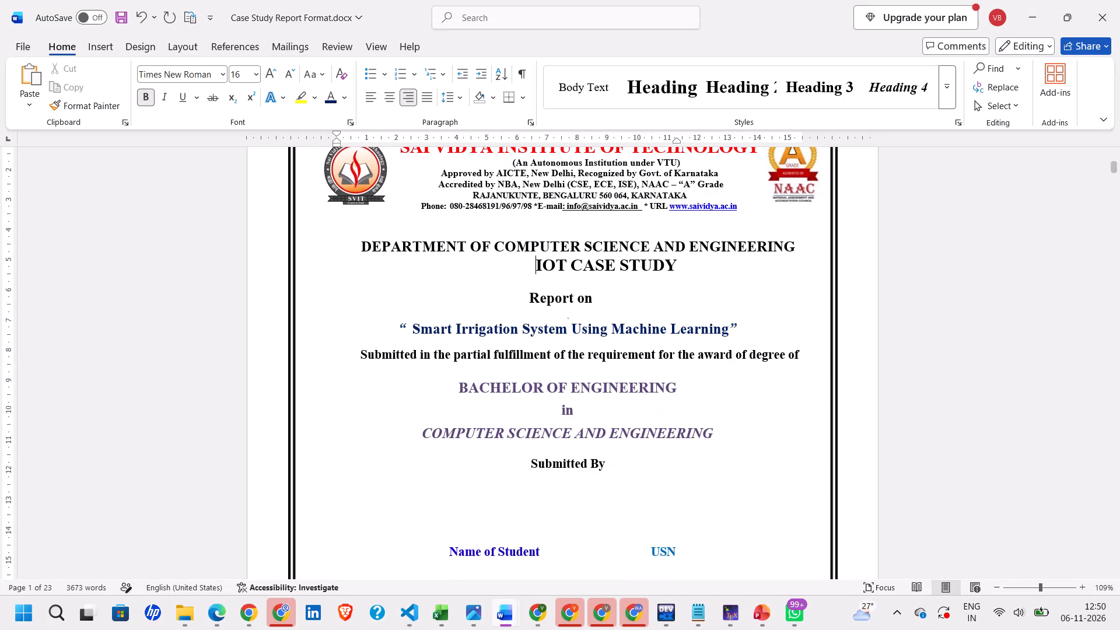
key(Return)
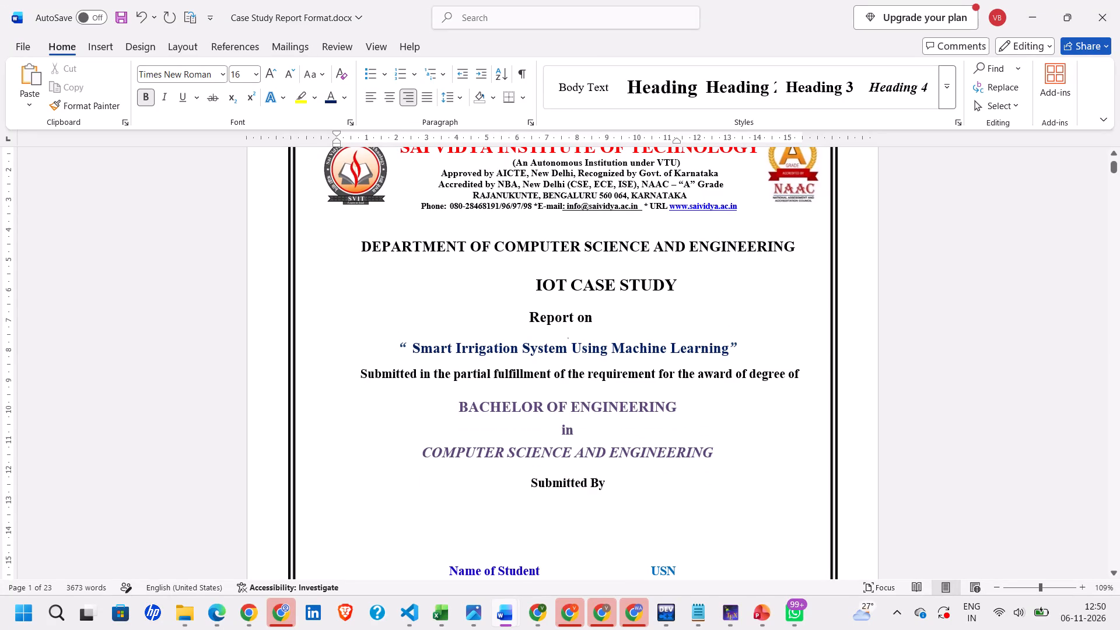
click(456, 80)
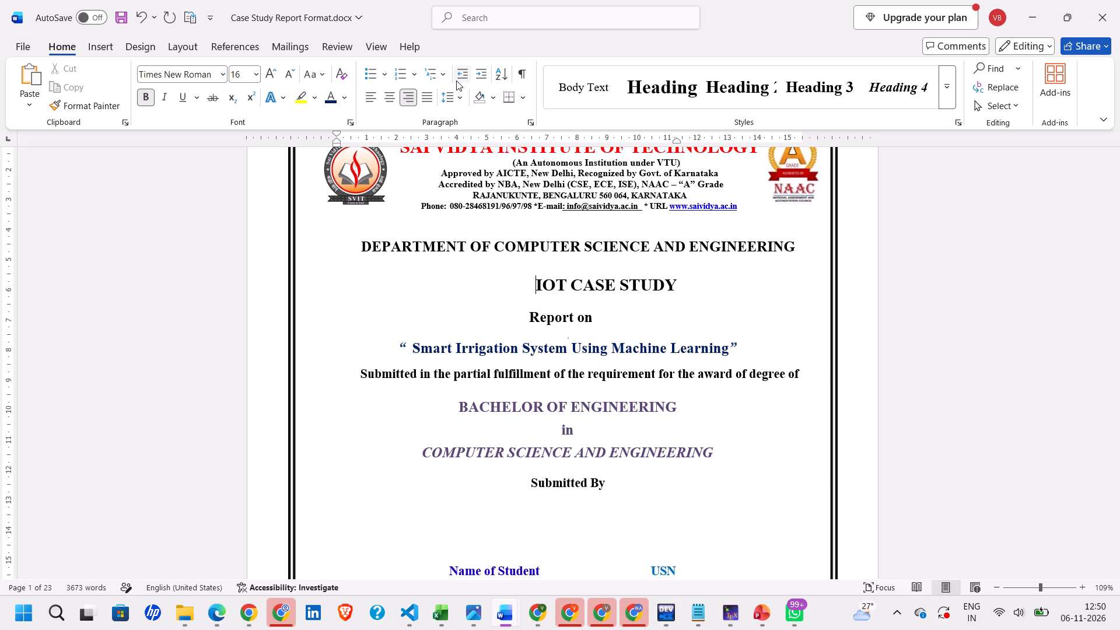
click(456, 80)
Centre-align the "IOT CASE STUDY" heading and pad it with leading spaces until it sits roughly above "Report on".
click(394, 92)
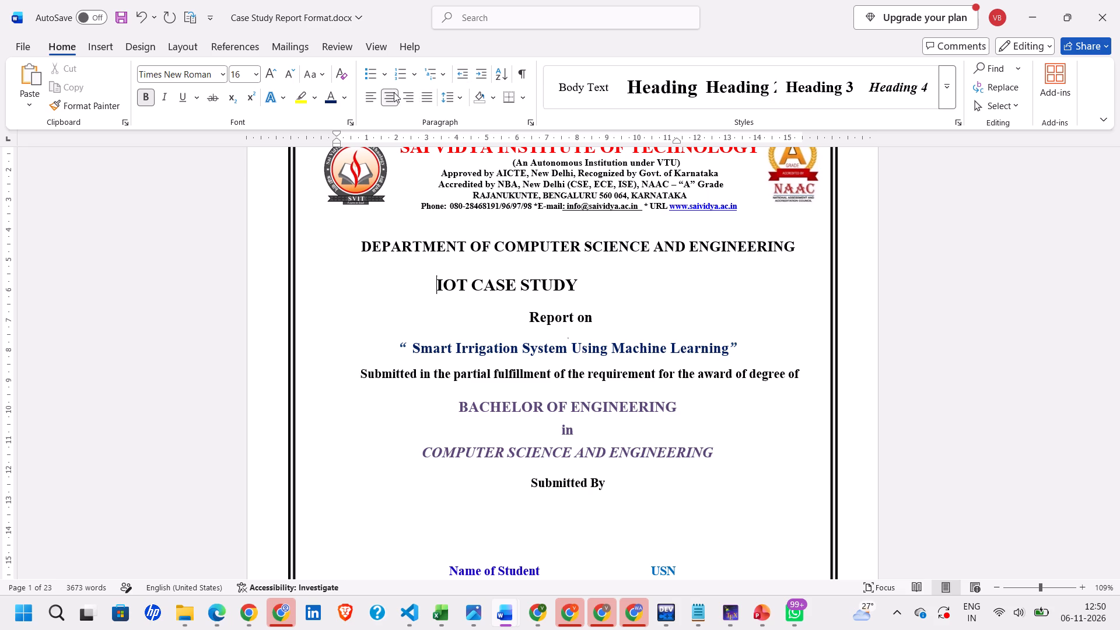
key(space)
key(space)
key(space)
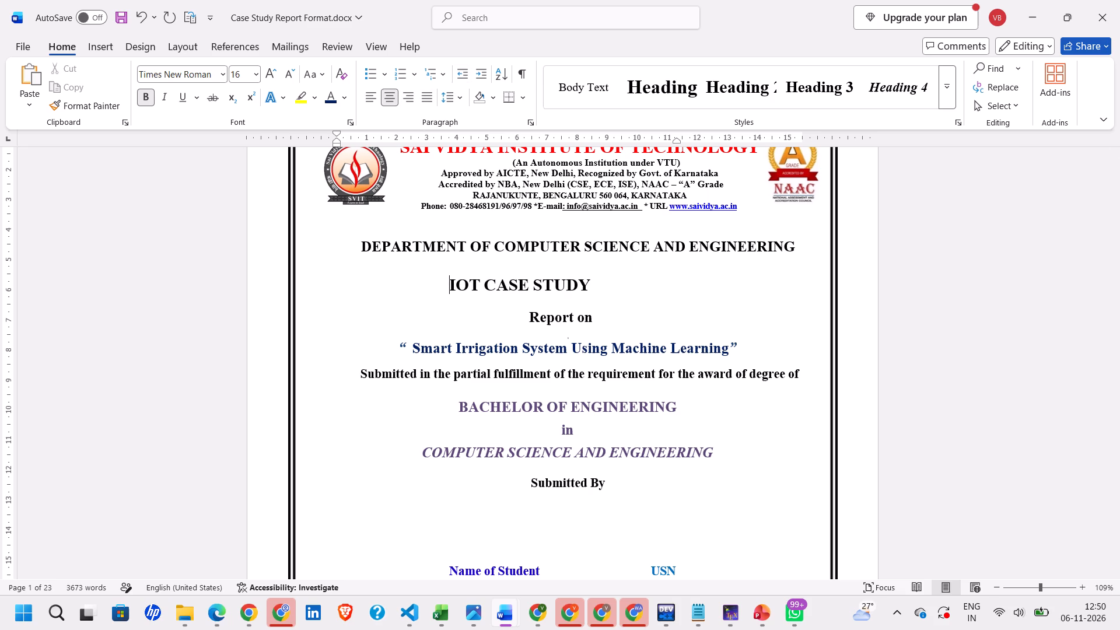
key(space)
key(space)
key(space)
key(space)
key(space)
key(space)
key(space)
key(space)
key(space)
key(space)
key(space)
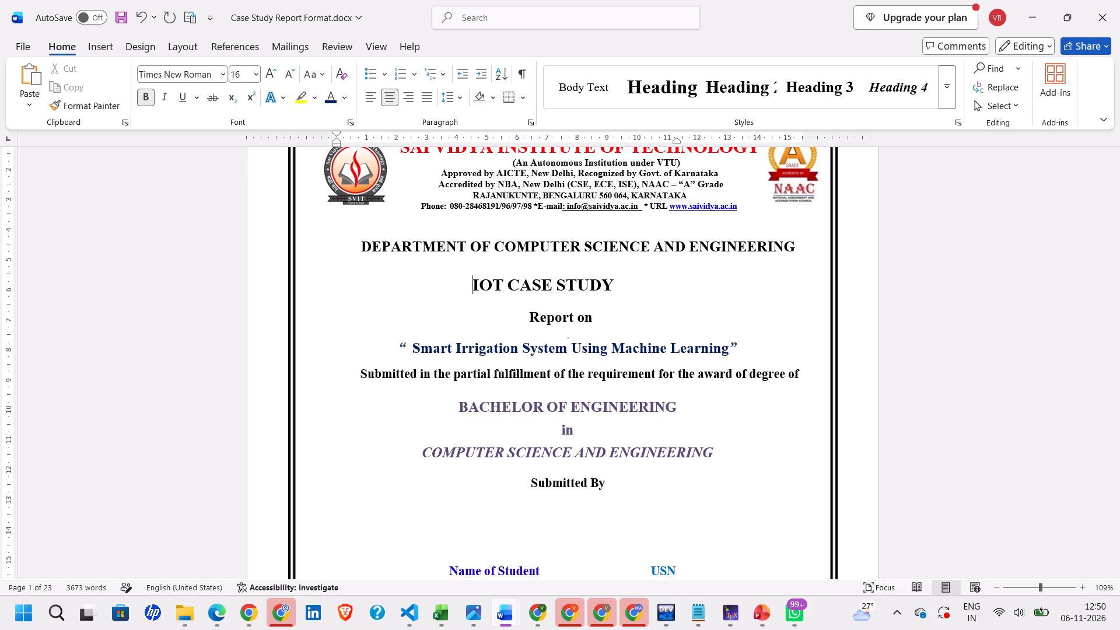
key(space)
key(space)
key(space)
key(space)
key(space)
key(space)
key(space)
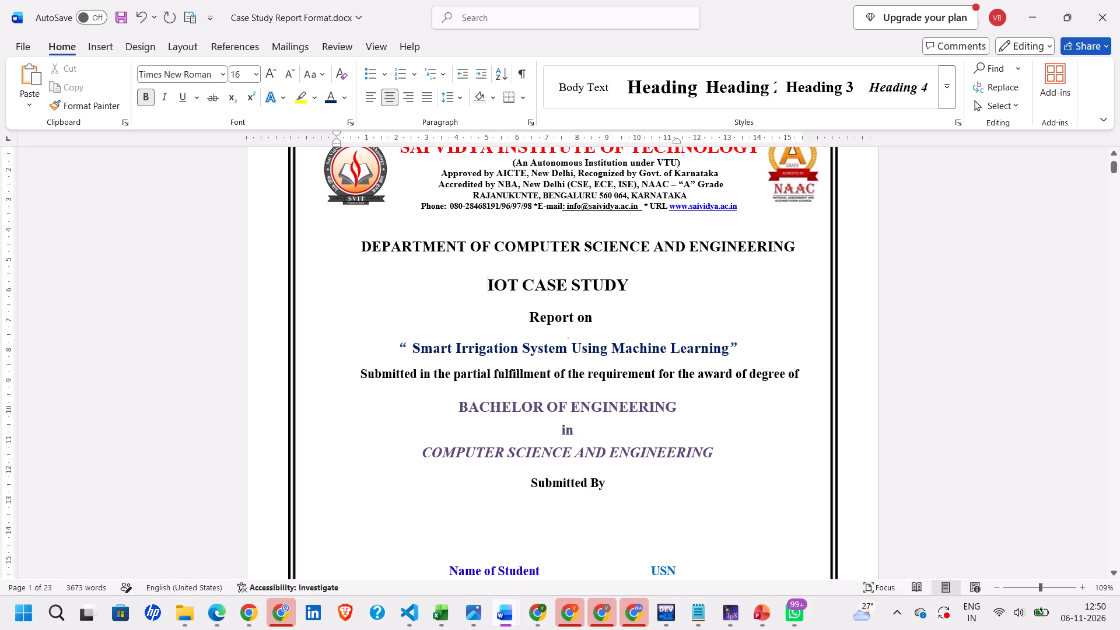
Remove the left indent of the blank line above "Name of Student" and enter the student's name and USN there, separated by spaces.
scroll(494, 345, down, 2)
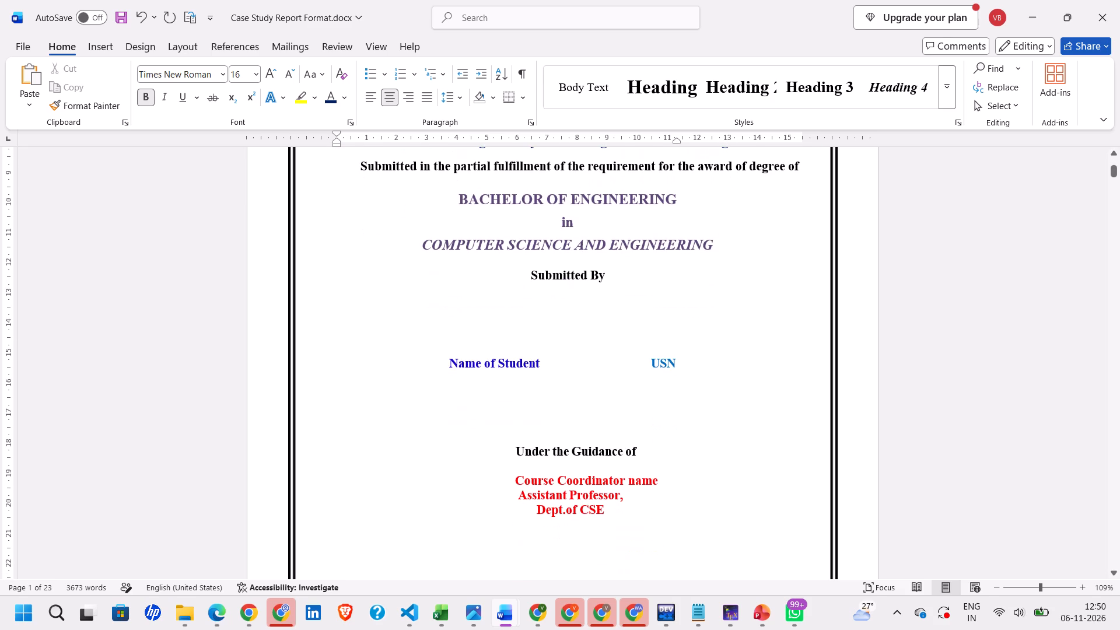
click(502, 331)
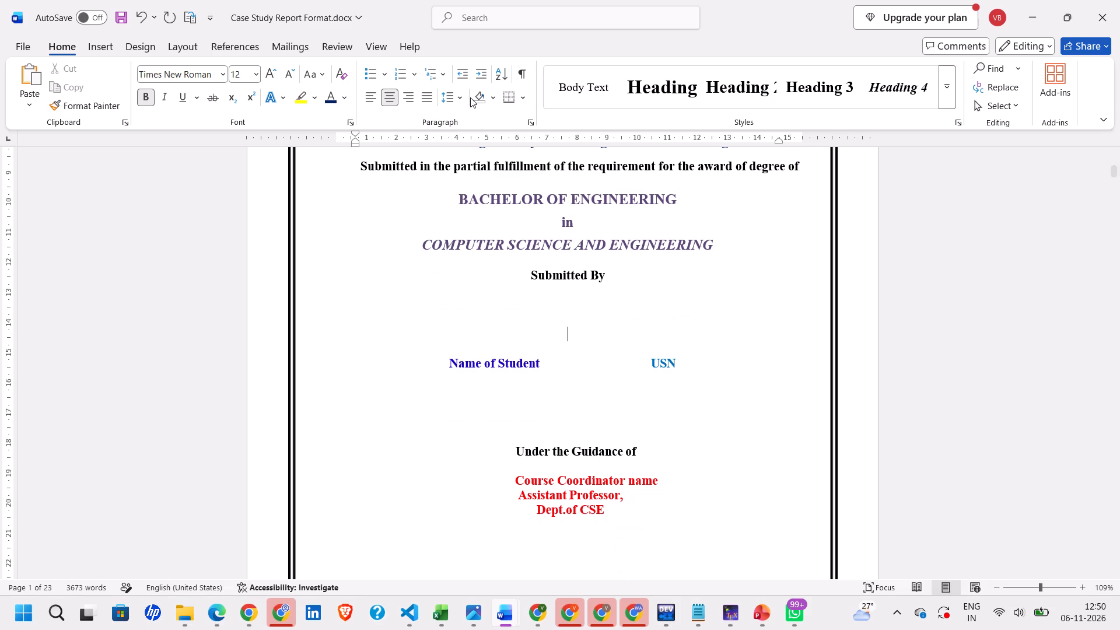
click(461, 76)
click(461, 76)
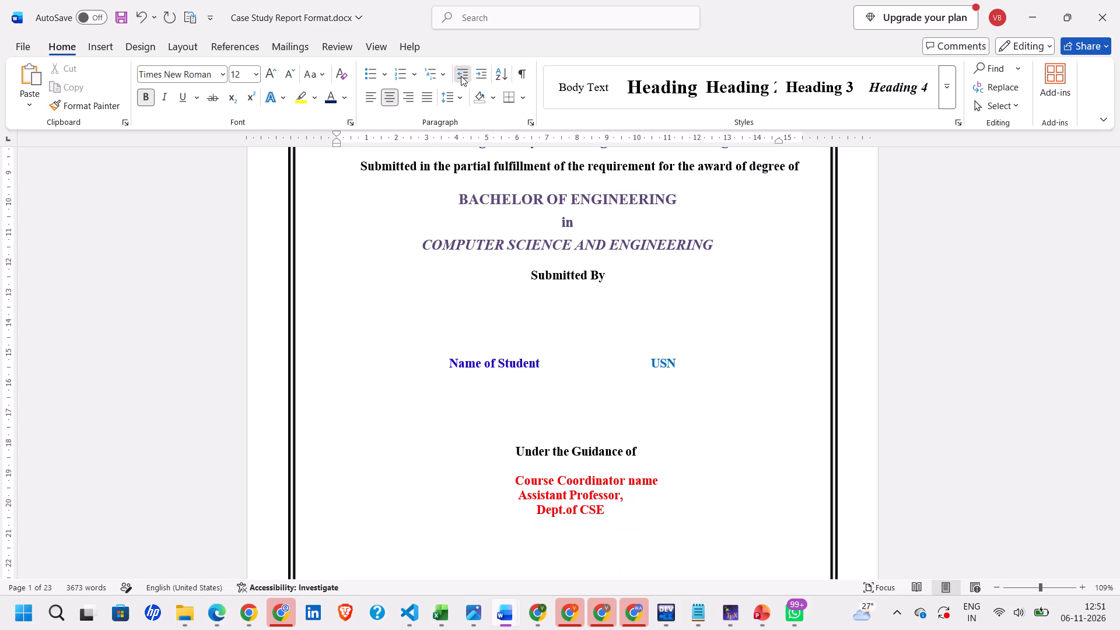
click(461, 76)
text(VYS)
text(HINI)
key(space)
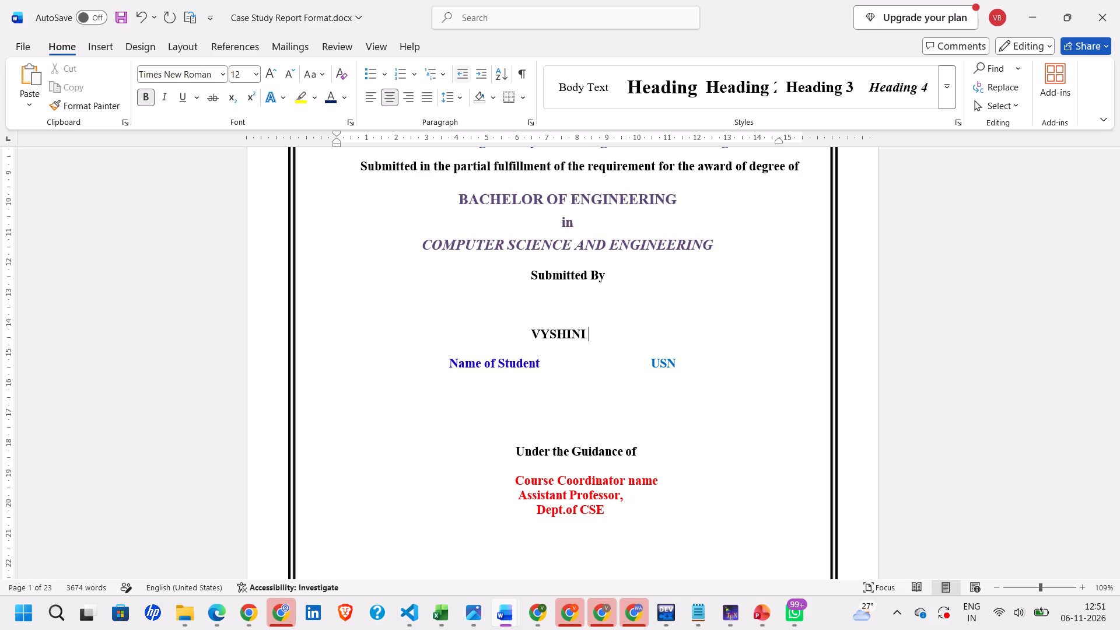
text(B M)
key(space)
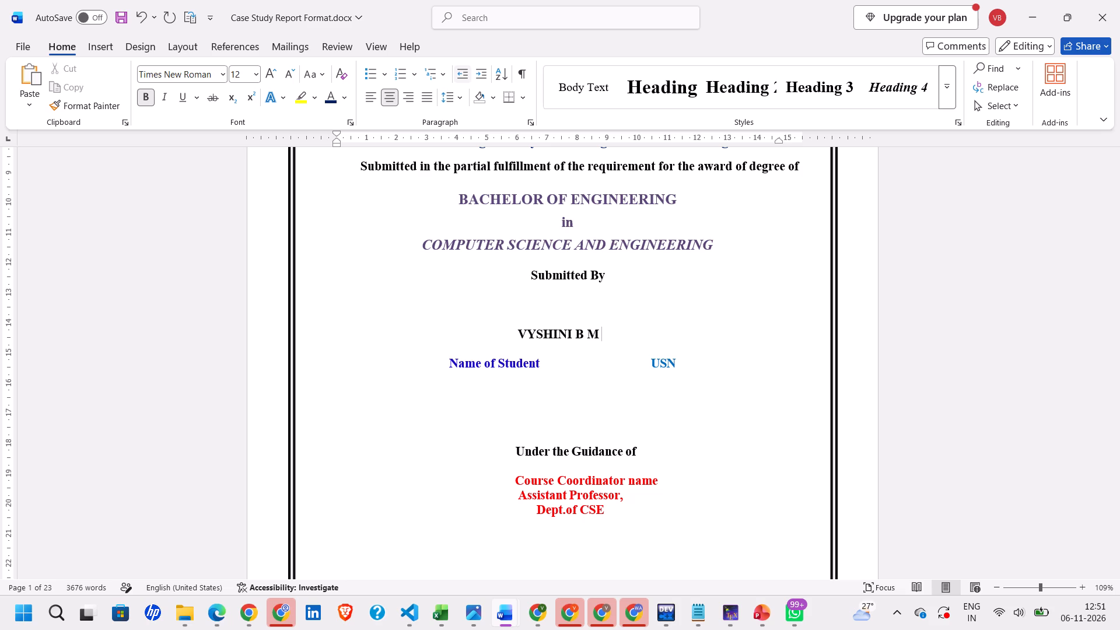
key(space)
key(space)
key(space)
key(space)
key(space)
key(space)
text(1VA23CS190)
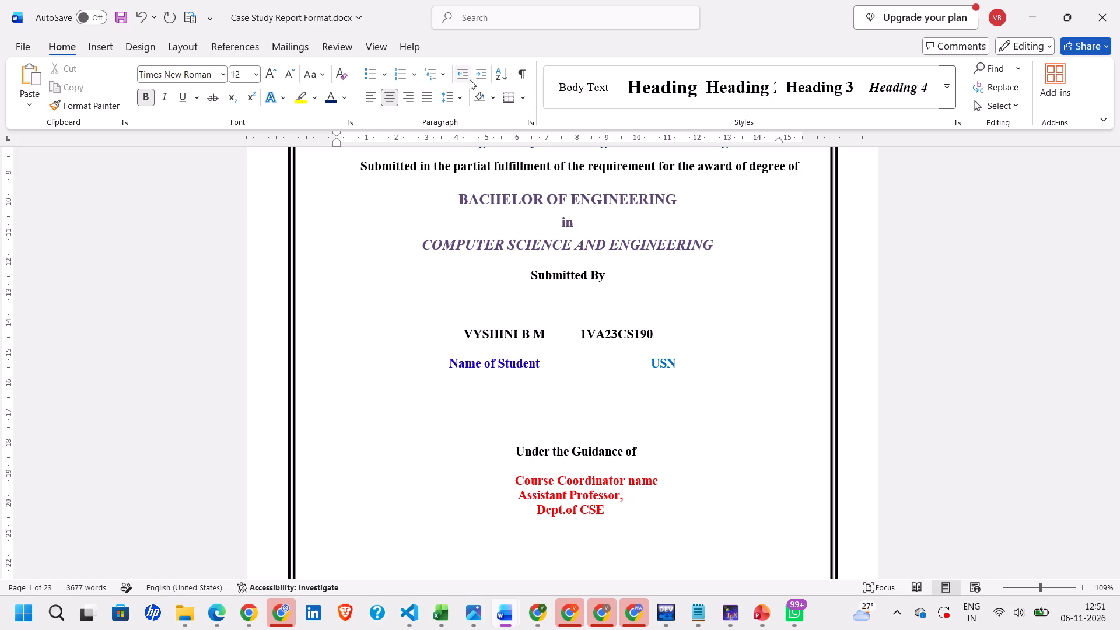
Widen the gap between the student's name and USN with spaces and indent the line two levels to sit above their labels.
click(576, 335)
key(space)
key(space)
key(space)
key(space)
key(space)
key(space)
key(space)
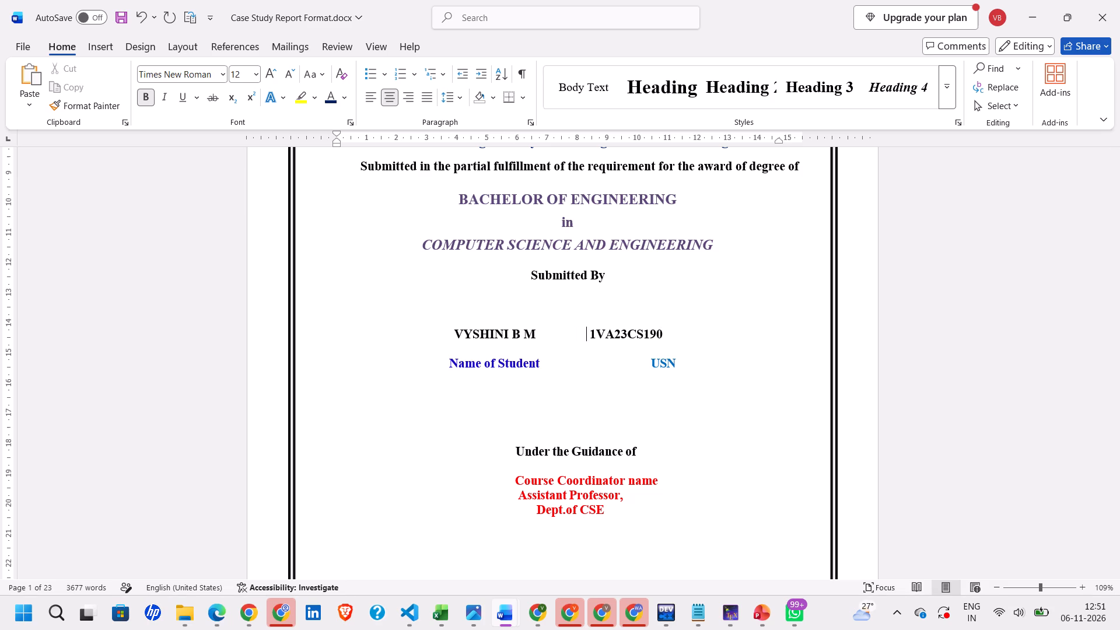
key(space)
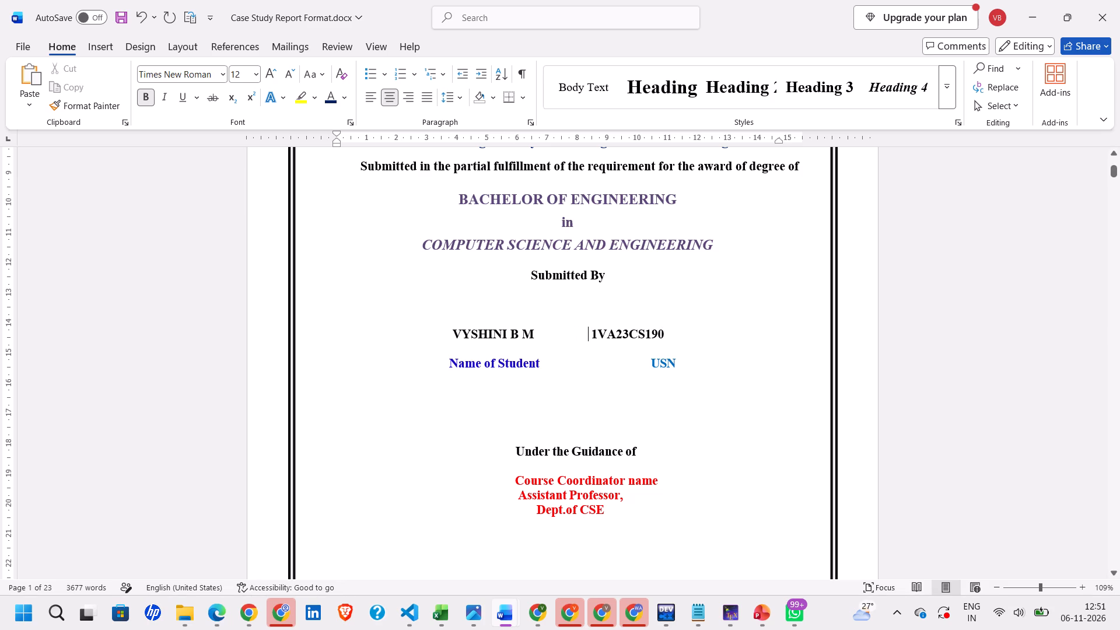
click(587, 336)
click(478, 76)
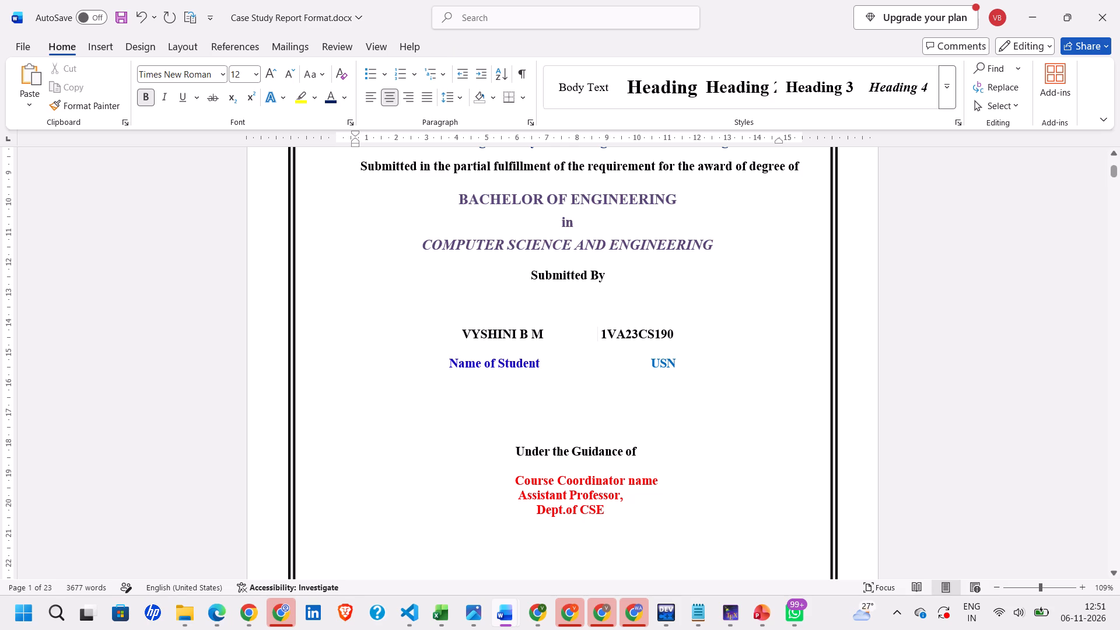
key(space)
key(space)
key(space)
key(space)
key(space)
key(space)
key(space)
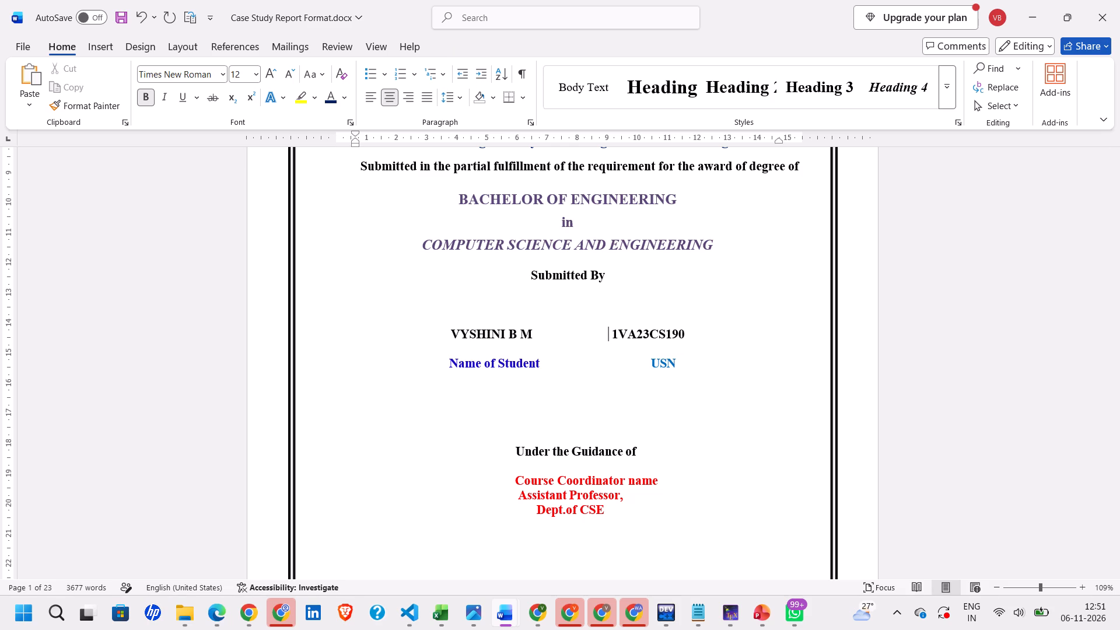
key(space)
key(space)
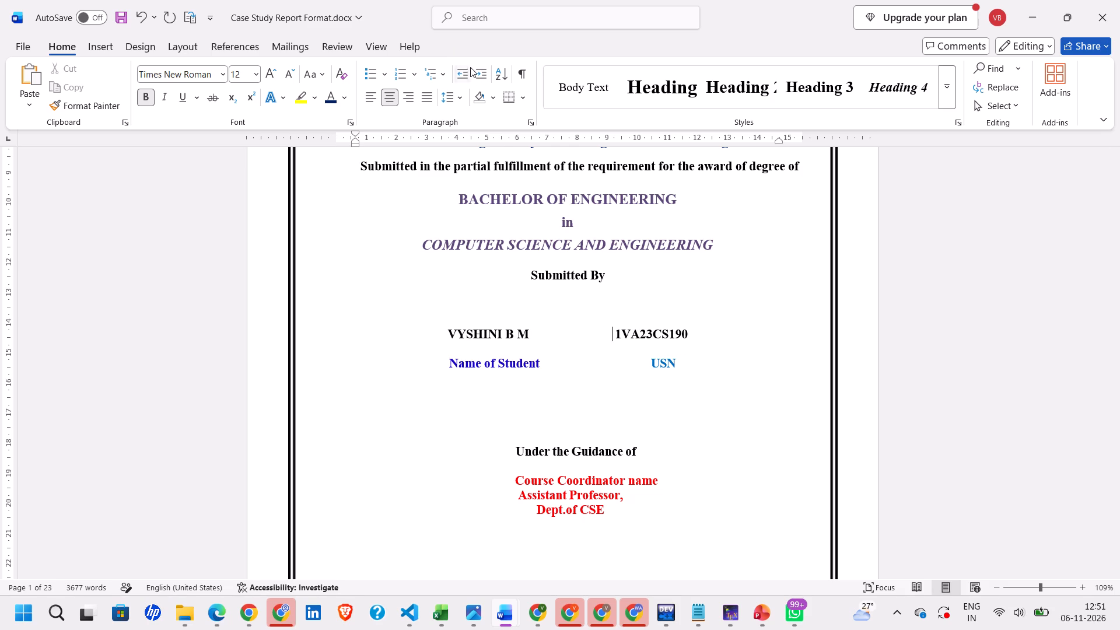
click(482, 72)
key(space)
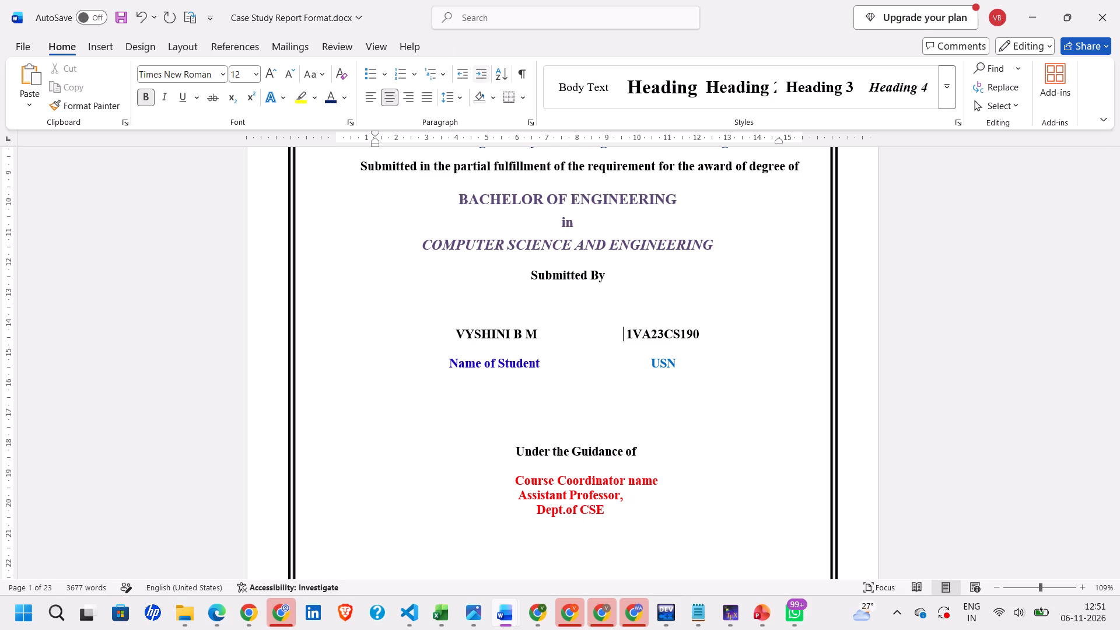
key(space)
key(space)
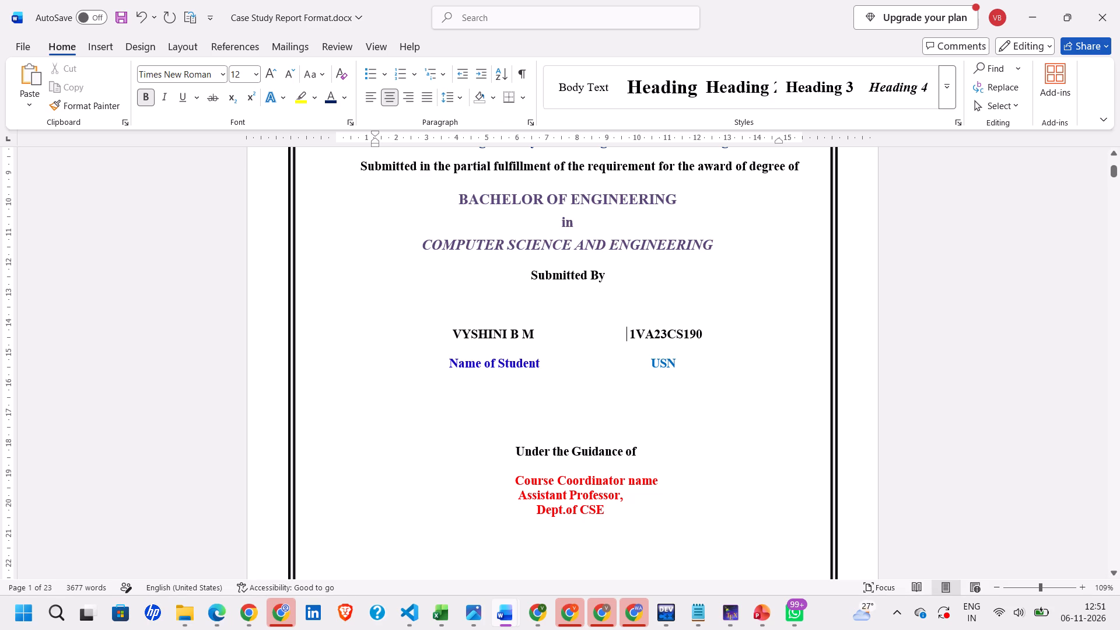
Replace the "Course Coordinator name" placeholder under "Under the Guidance of" with the coordinator's name, prefixed "Prof.".
scroll(558, 324, down, 2)
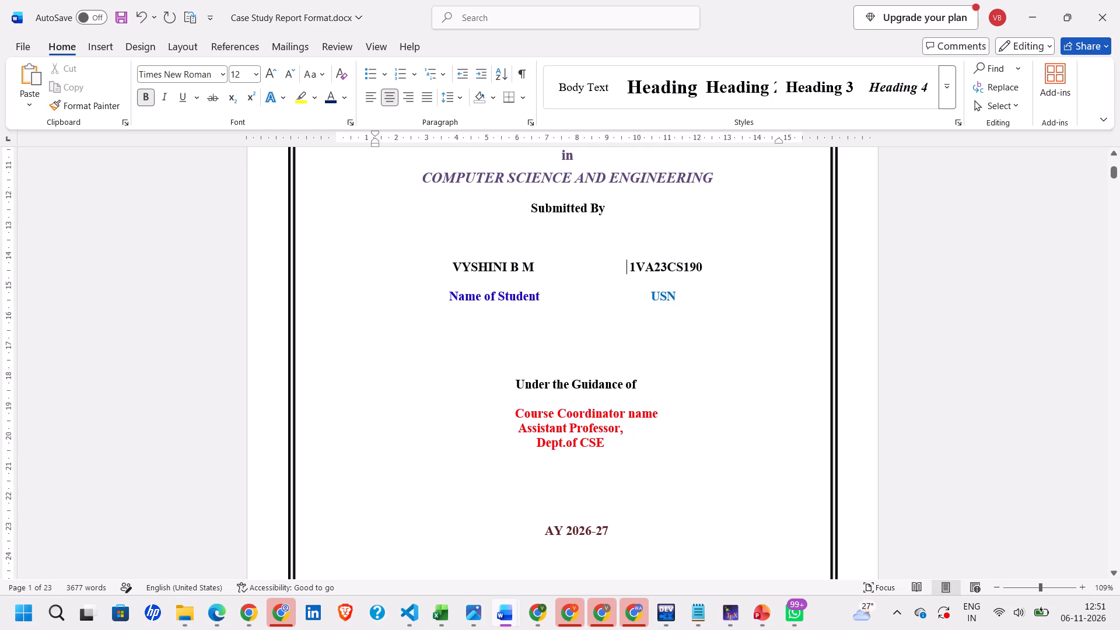
click(664, 409)
drag(660, 414, 535, 415)
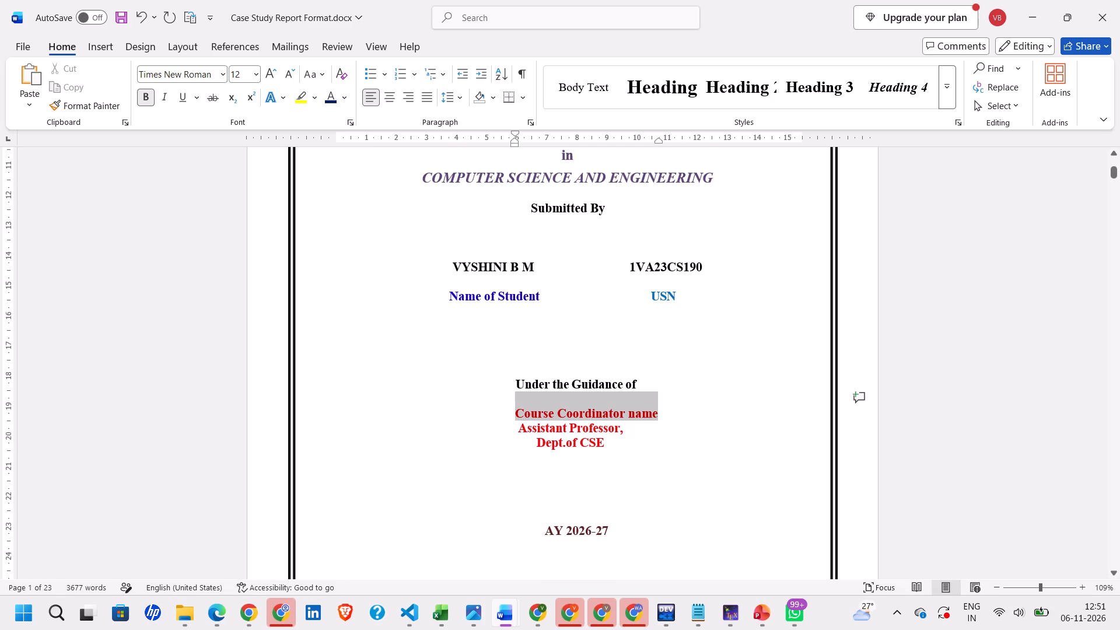
drag(535, 415, 537, 415)
key(BackSpace)
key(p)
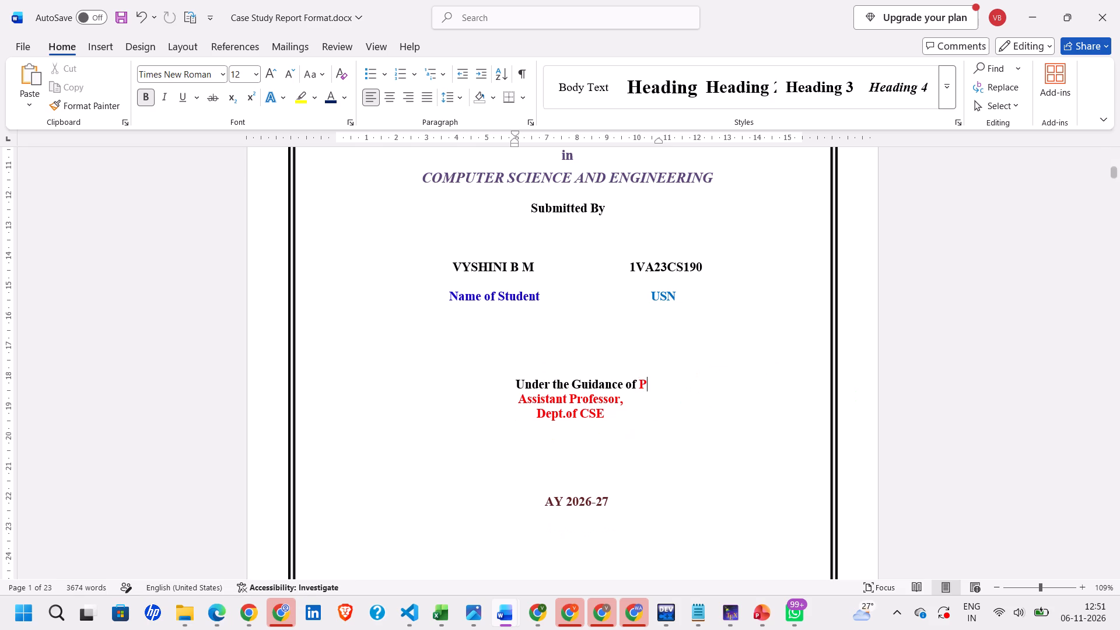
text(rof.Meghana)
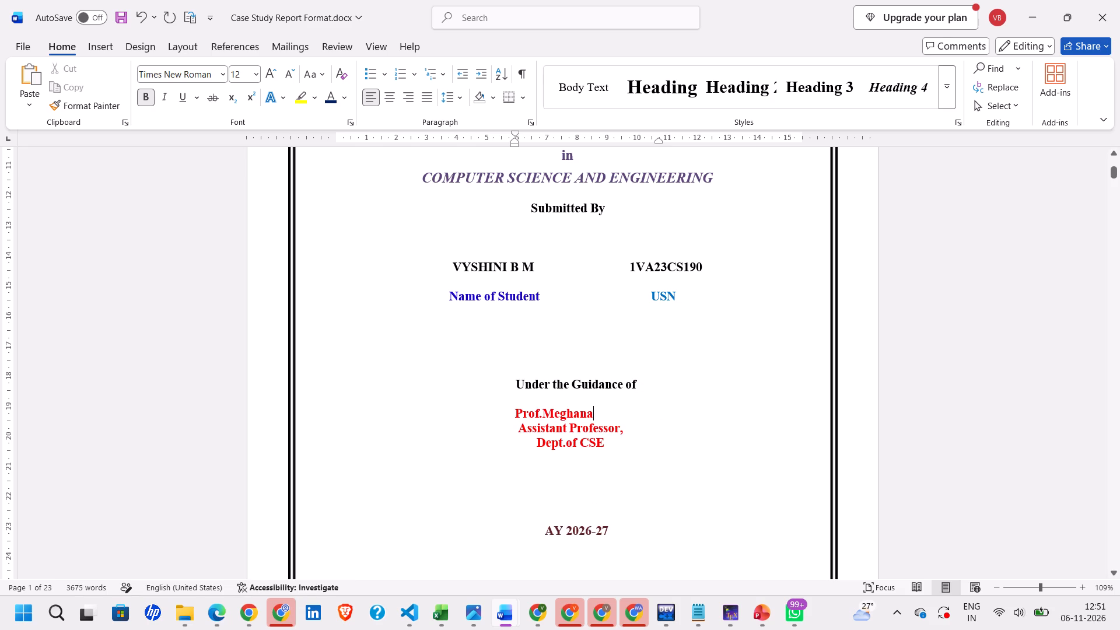
Adjust the left indent of "Under the Guidance of" and the coordinator's name, moving them slightly left, and add space above the heading.
click(512, 415)
click(477, 75)
click(524, 383)
key(BackSpace)
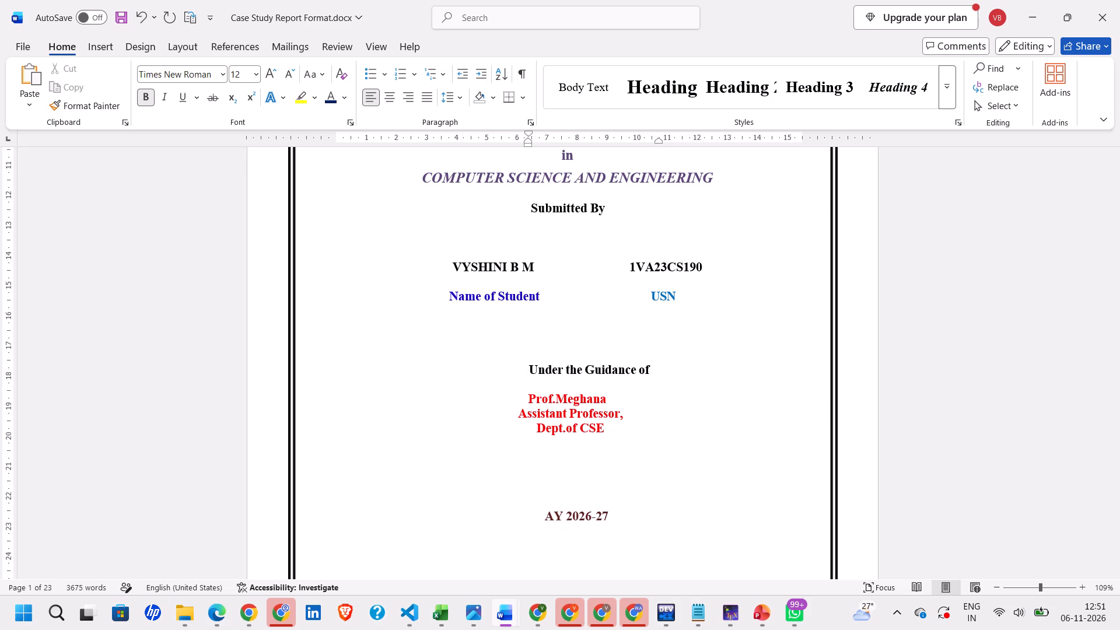
key(Return)
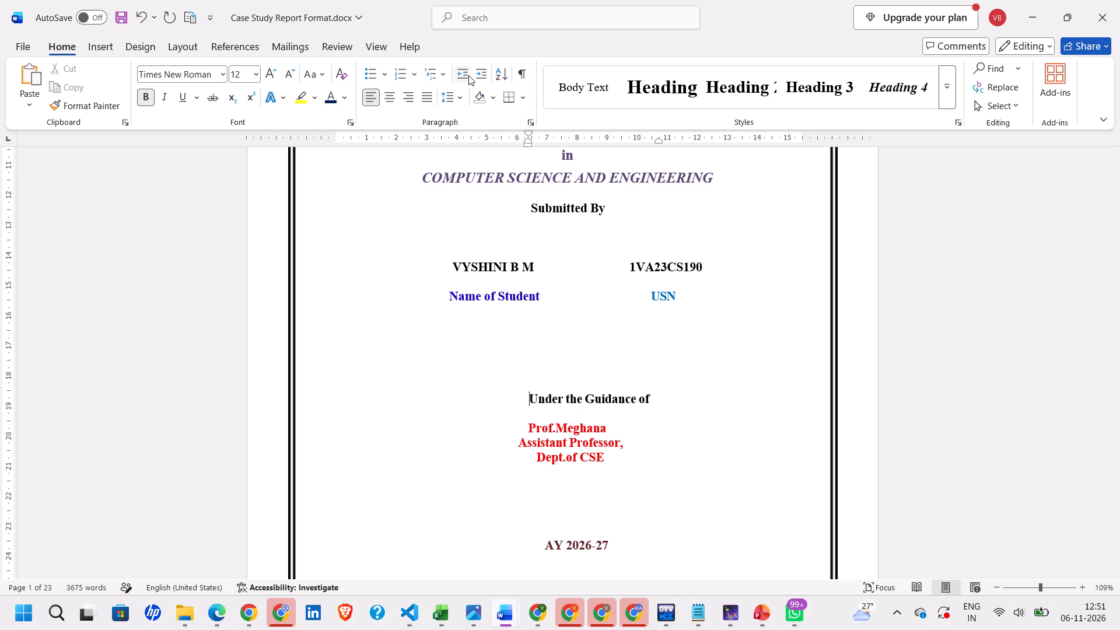
click(464, 75)
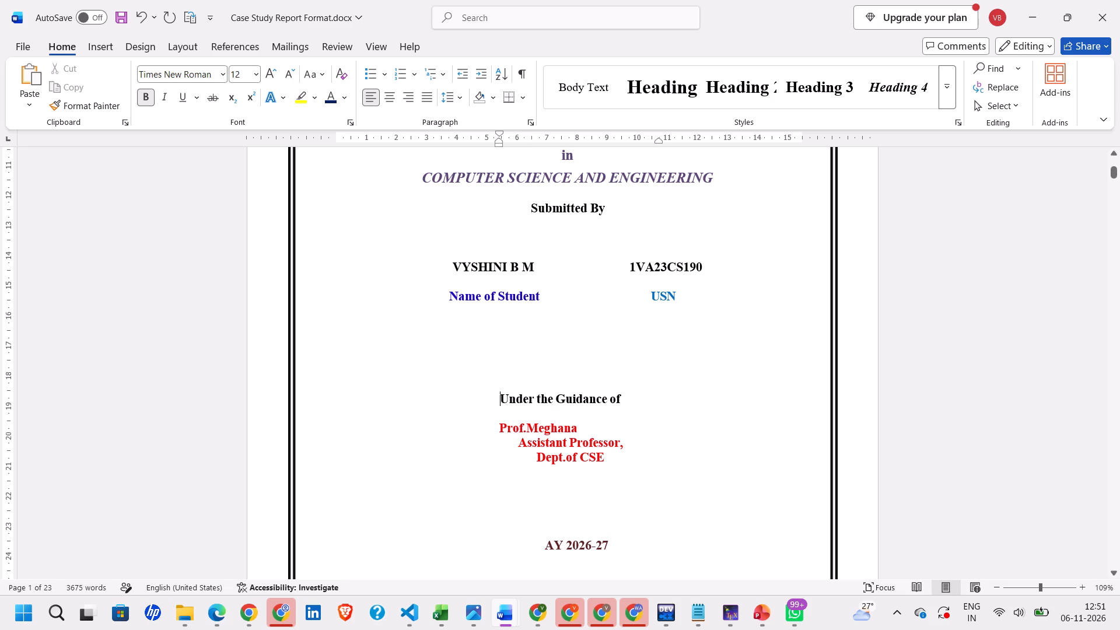
Pad the coordinator's name line with leading spaces and a tab so it is centred above "Assistant Professor,".
click(501, 426)
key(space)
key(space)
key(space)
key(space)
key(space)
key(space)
key(Tab)
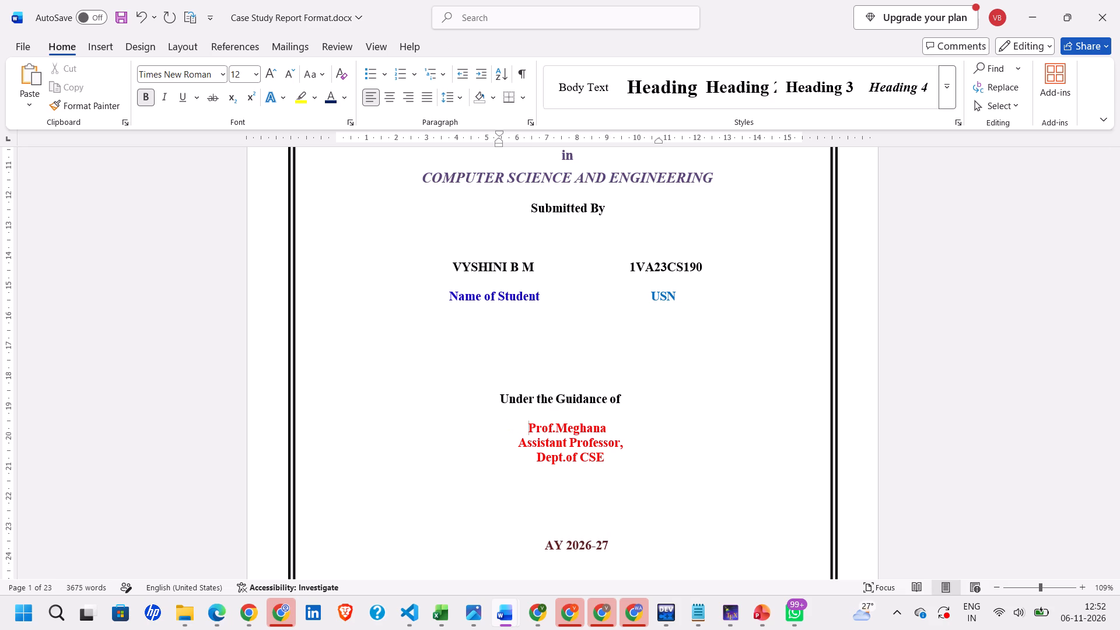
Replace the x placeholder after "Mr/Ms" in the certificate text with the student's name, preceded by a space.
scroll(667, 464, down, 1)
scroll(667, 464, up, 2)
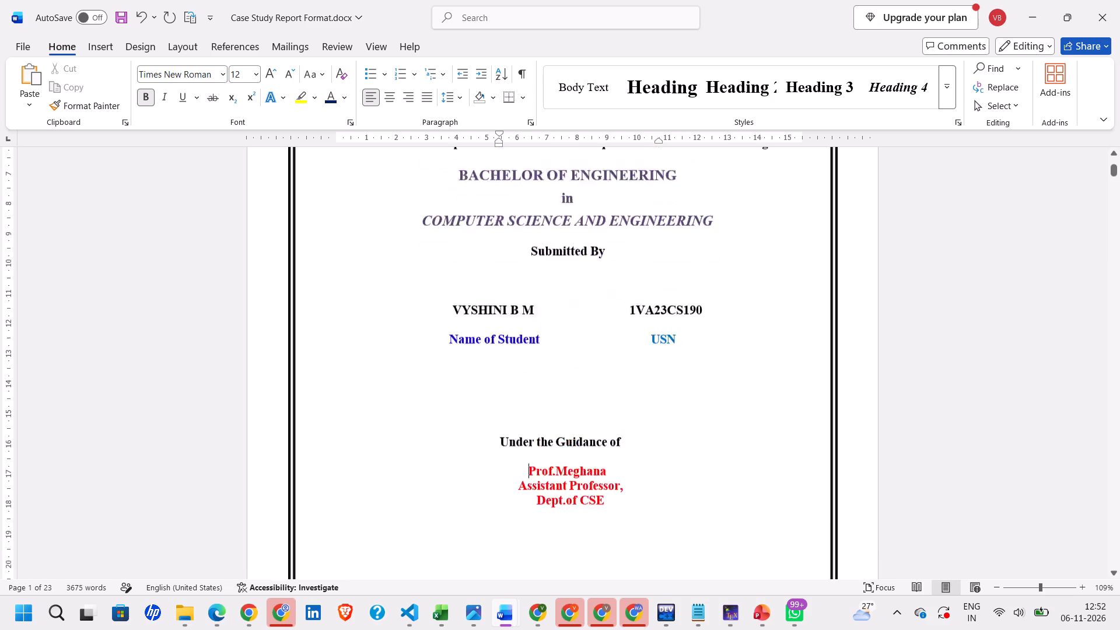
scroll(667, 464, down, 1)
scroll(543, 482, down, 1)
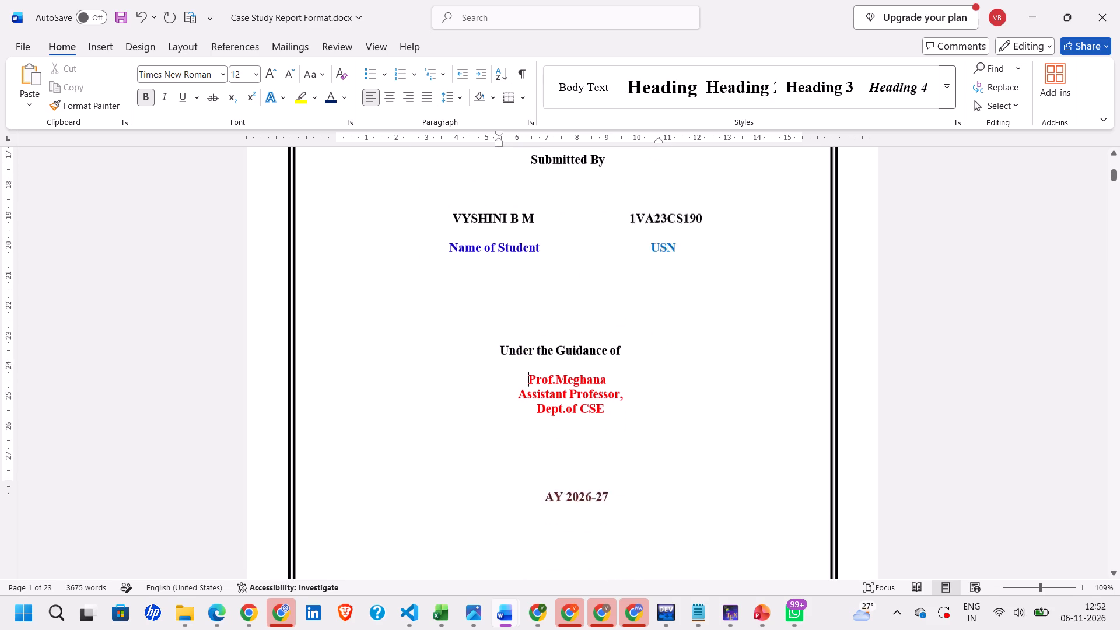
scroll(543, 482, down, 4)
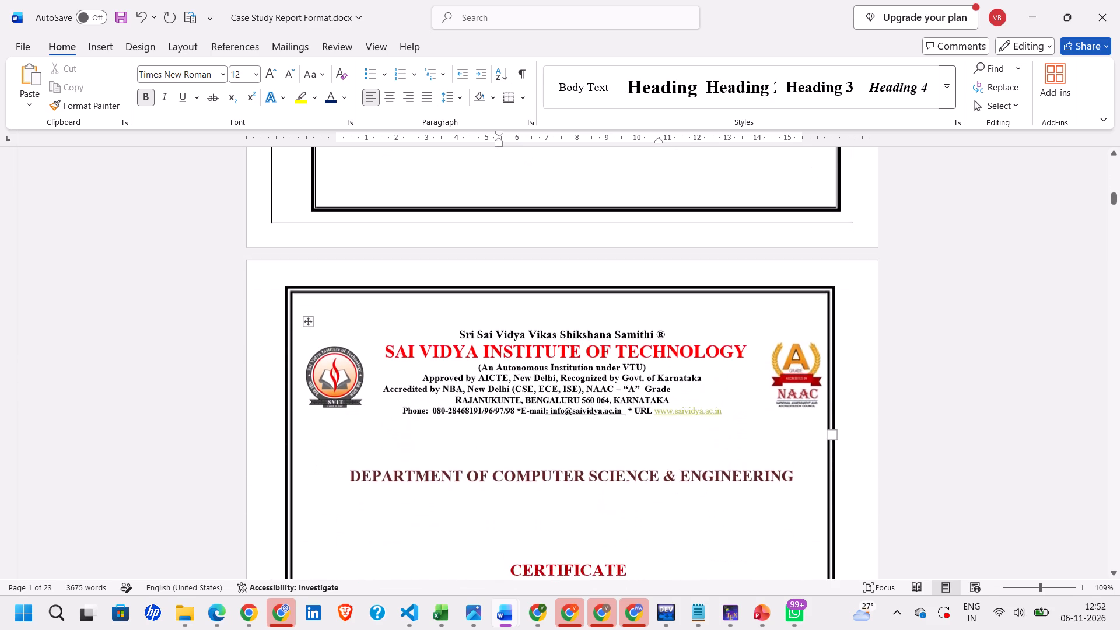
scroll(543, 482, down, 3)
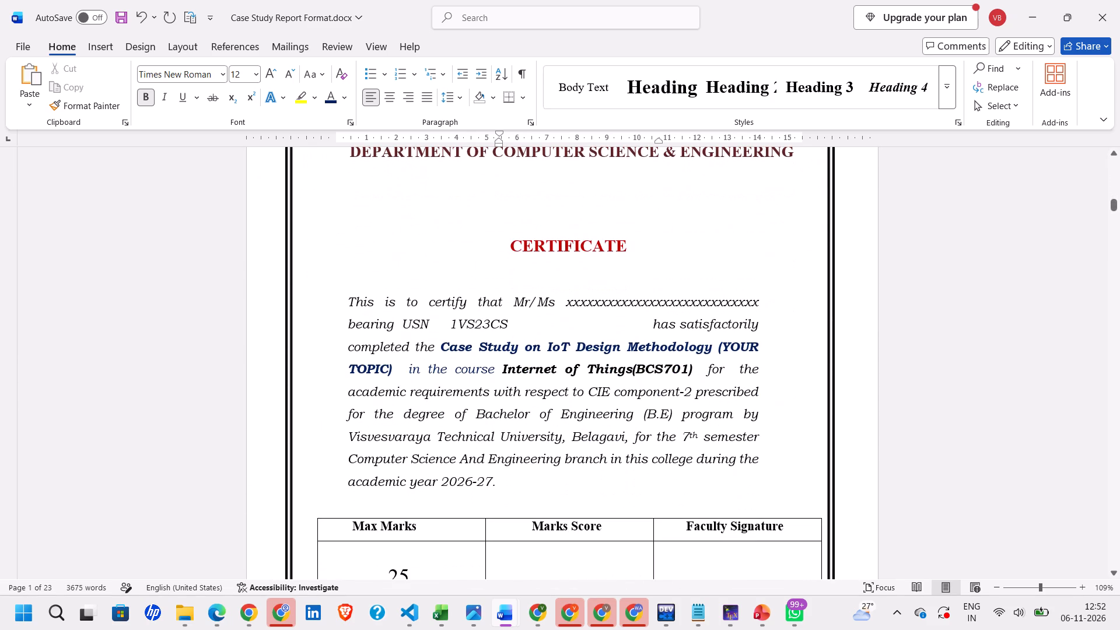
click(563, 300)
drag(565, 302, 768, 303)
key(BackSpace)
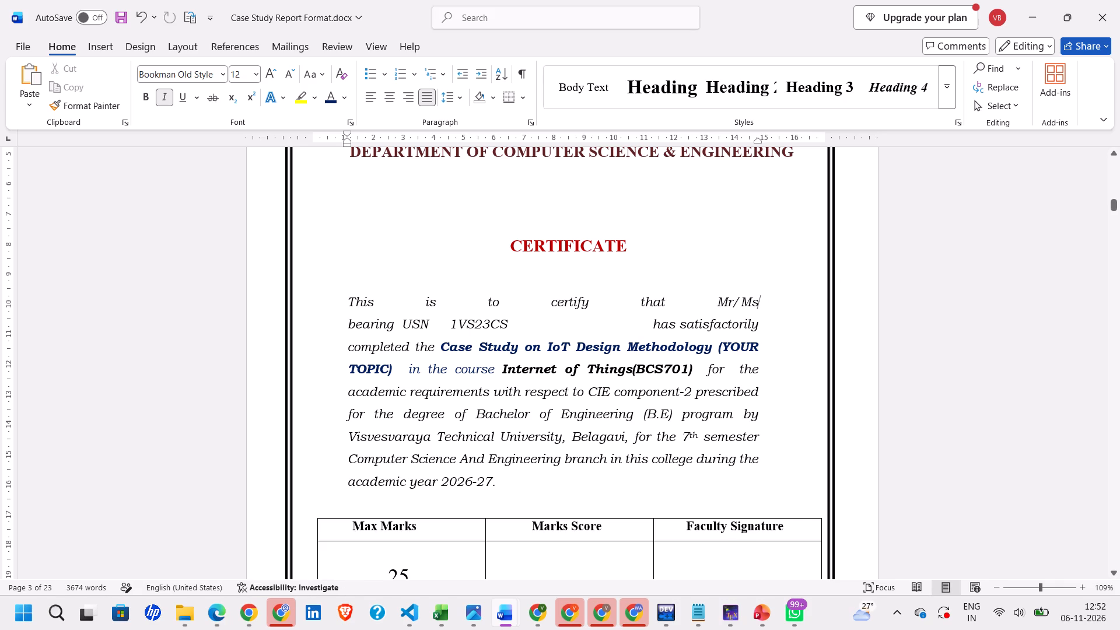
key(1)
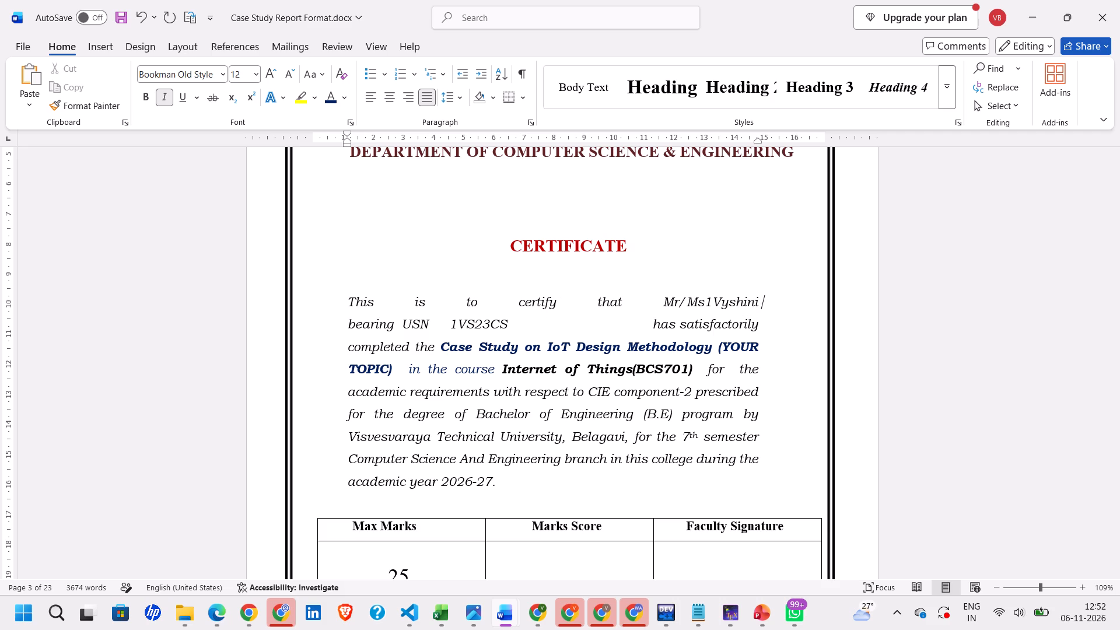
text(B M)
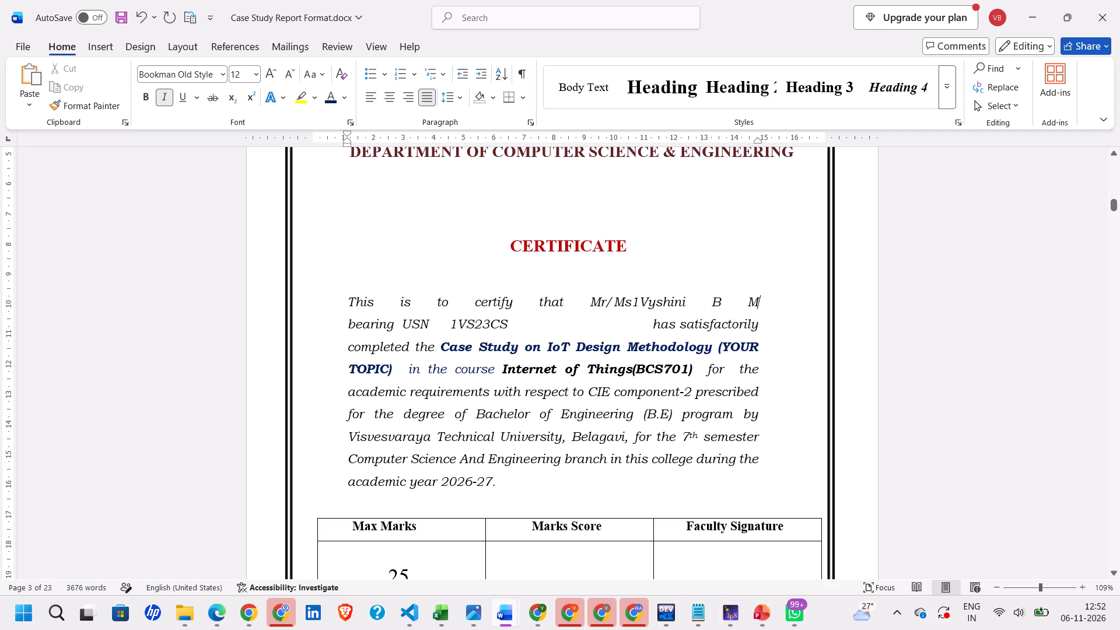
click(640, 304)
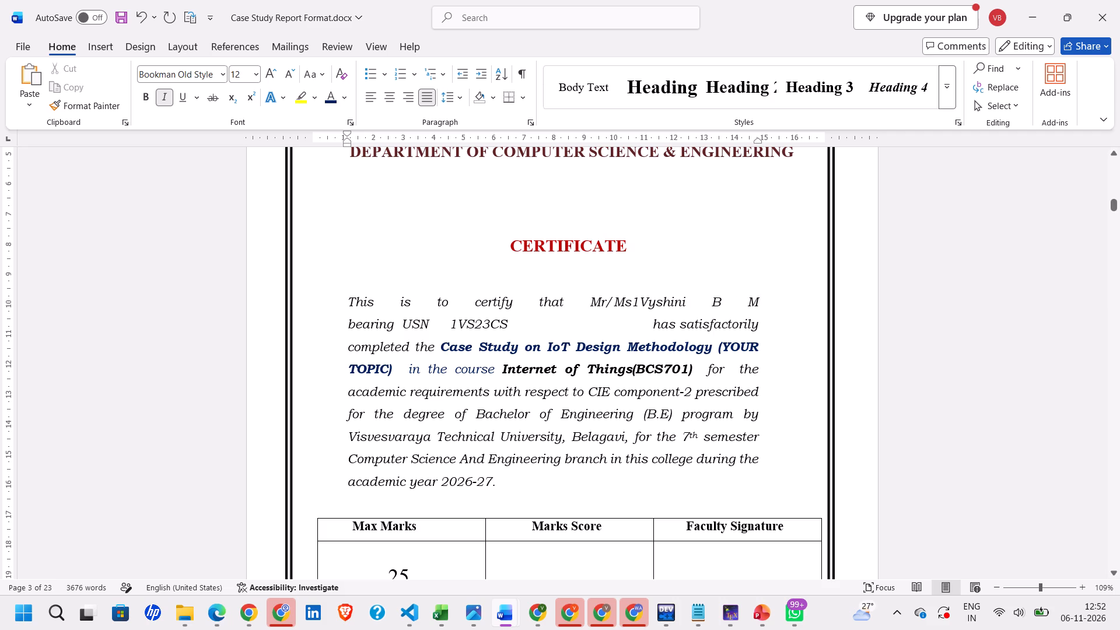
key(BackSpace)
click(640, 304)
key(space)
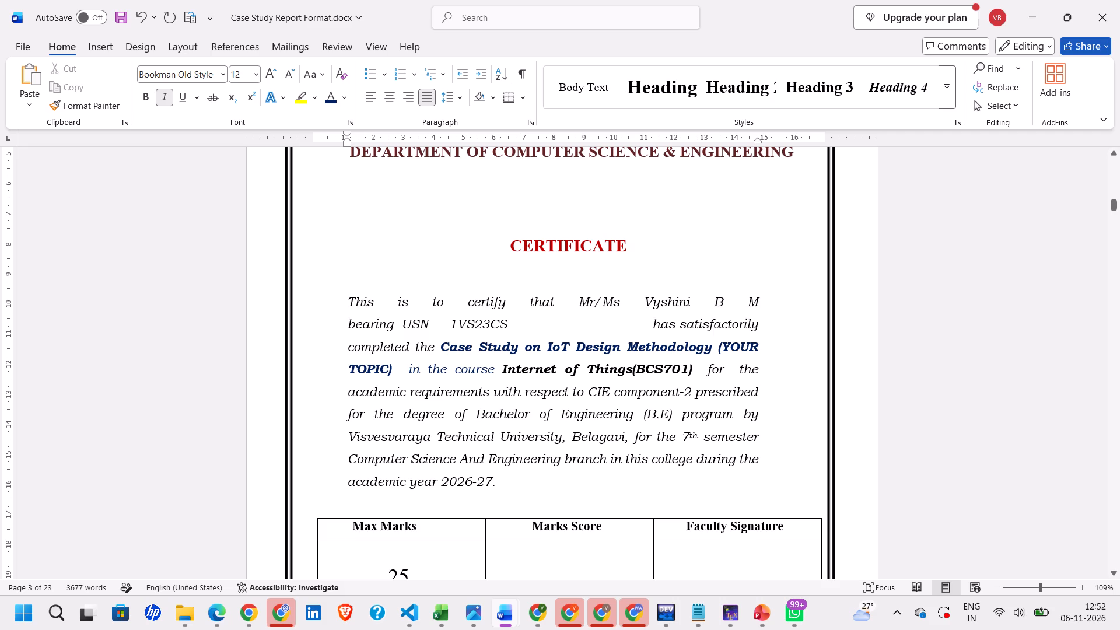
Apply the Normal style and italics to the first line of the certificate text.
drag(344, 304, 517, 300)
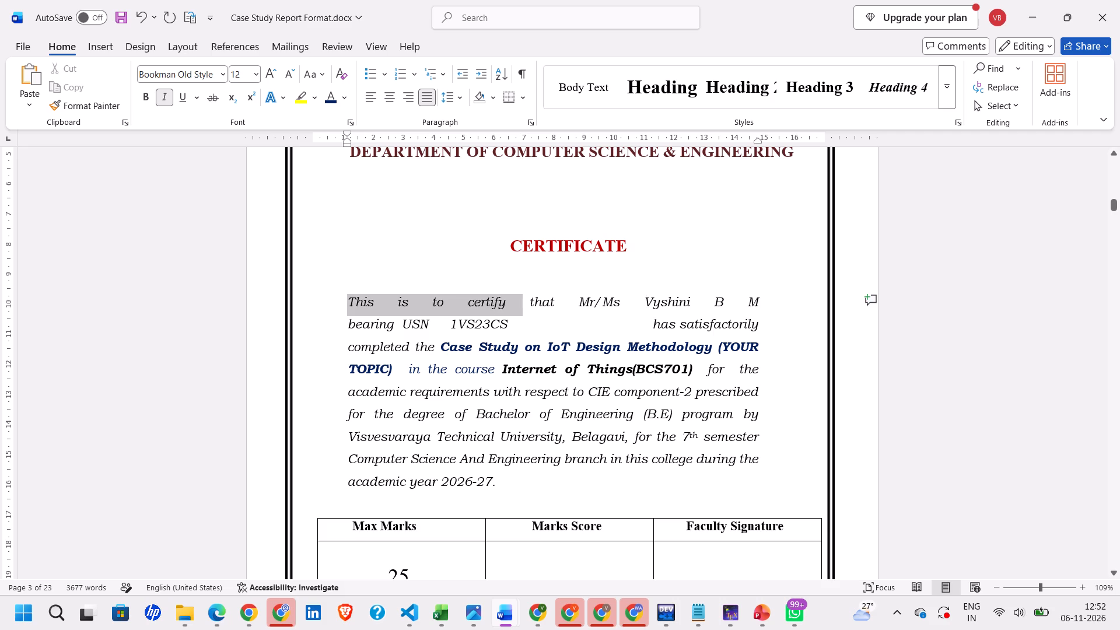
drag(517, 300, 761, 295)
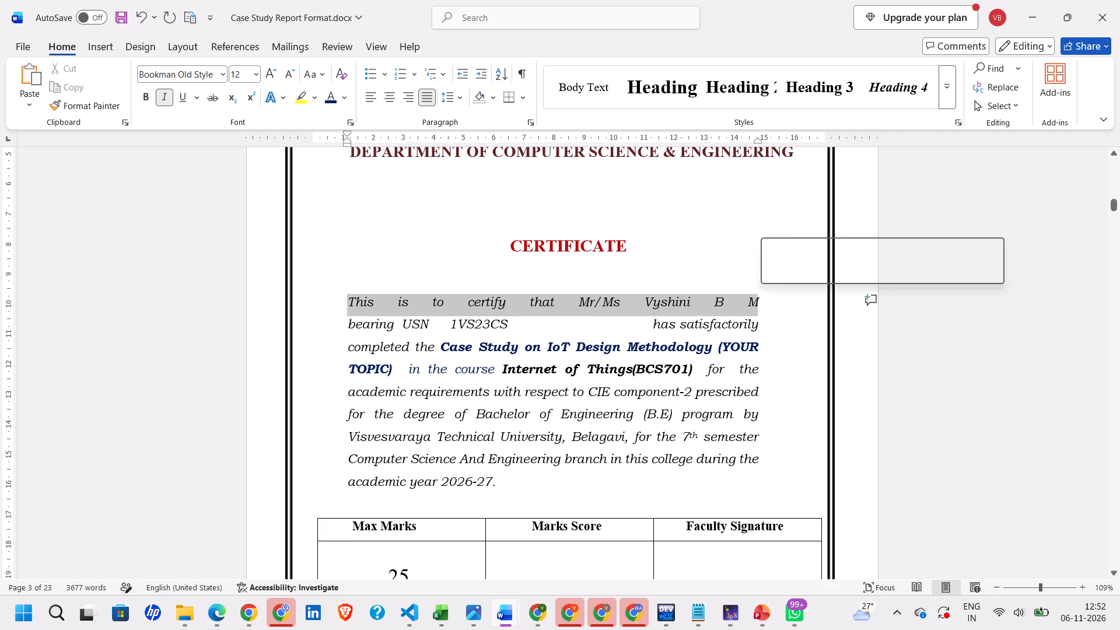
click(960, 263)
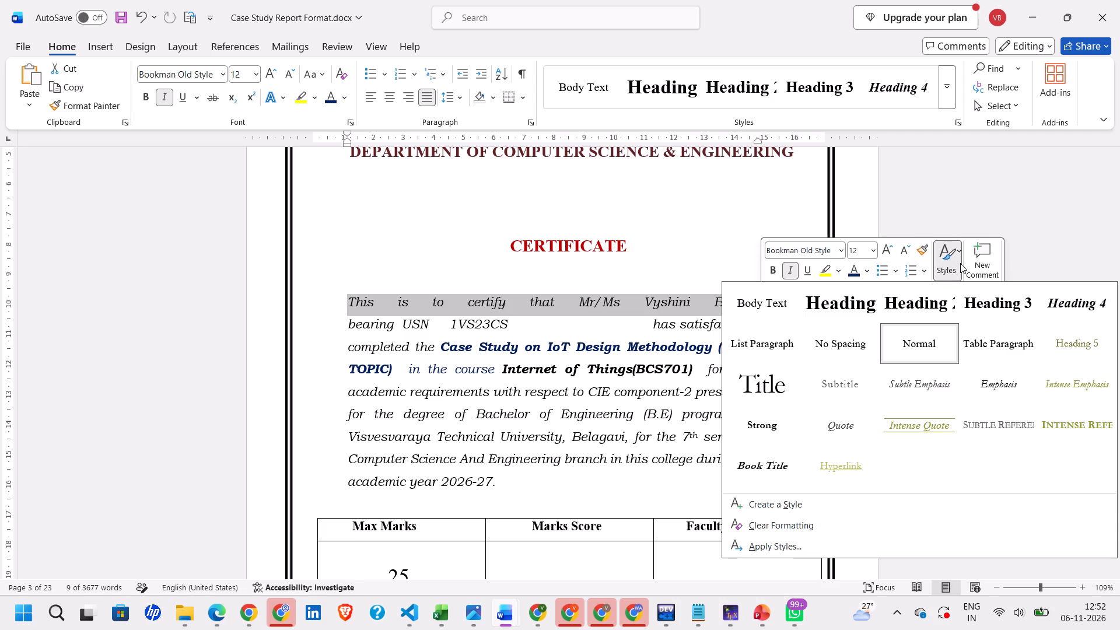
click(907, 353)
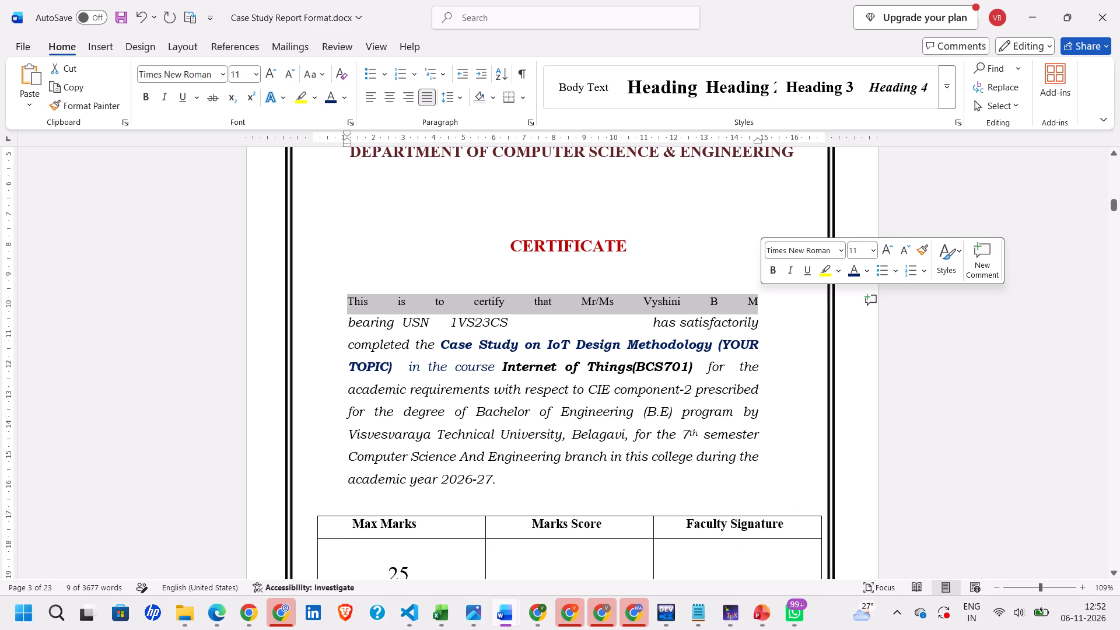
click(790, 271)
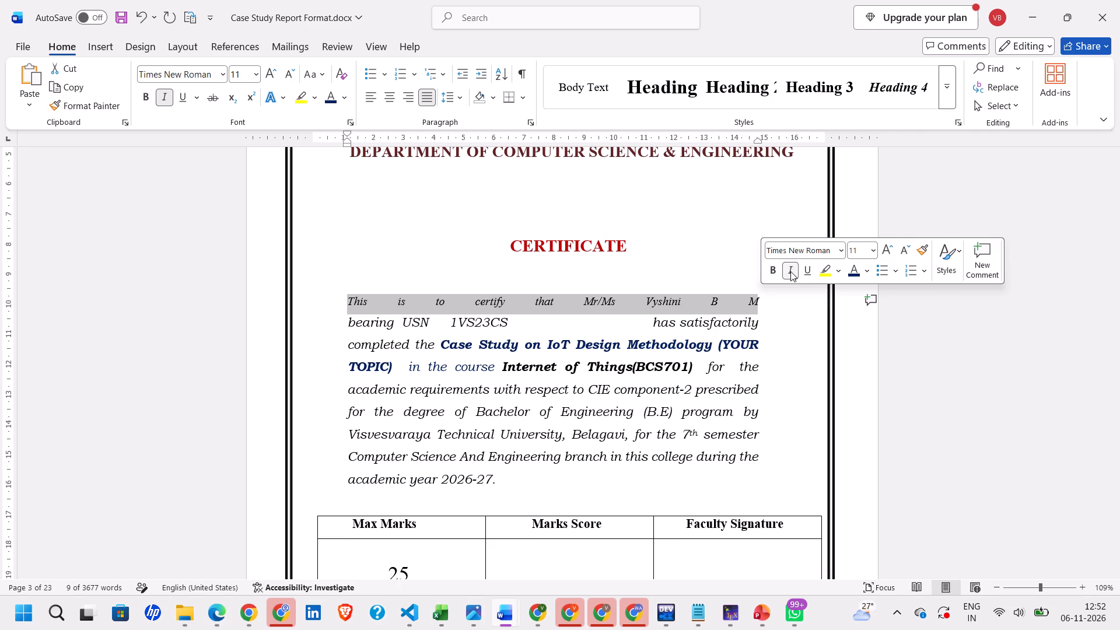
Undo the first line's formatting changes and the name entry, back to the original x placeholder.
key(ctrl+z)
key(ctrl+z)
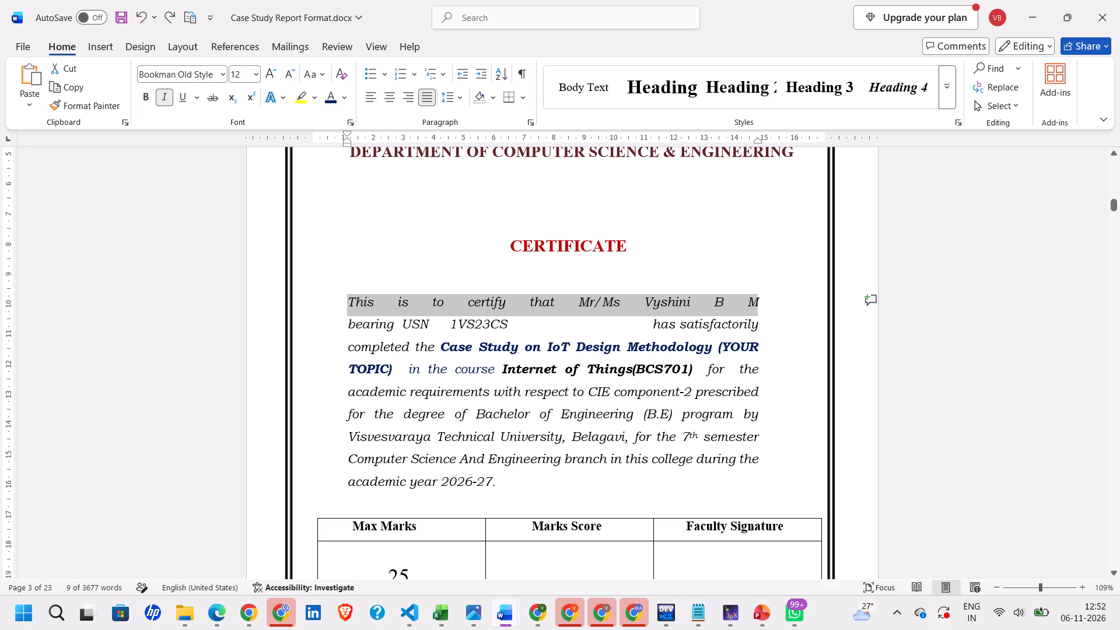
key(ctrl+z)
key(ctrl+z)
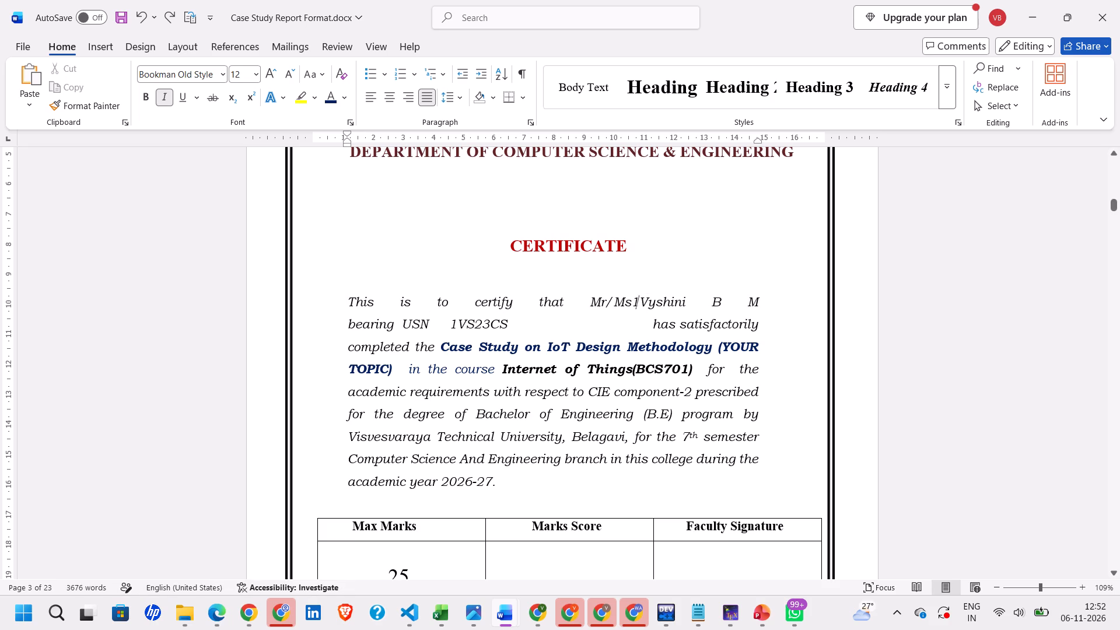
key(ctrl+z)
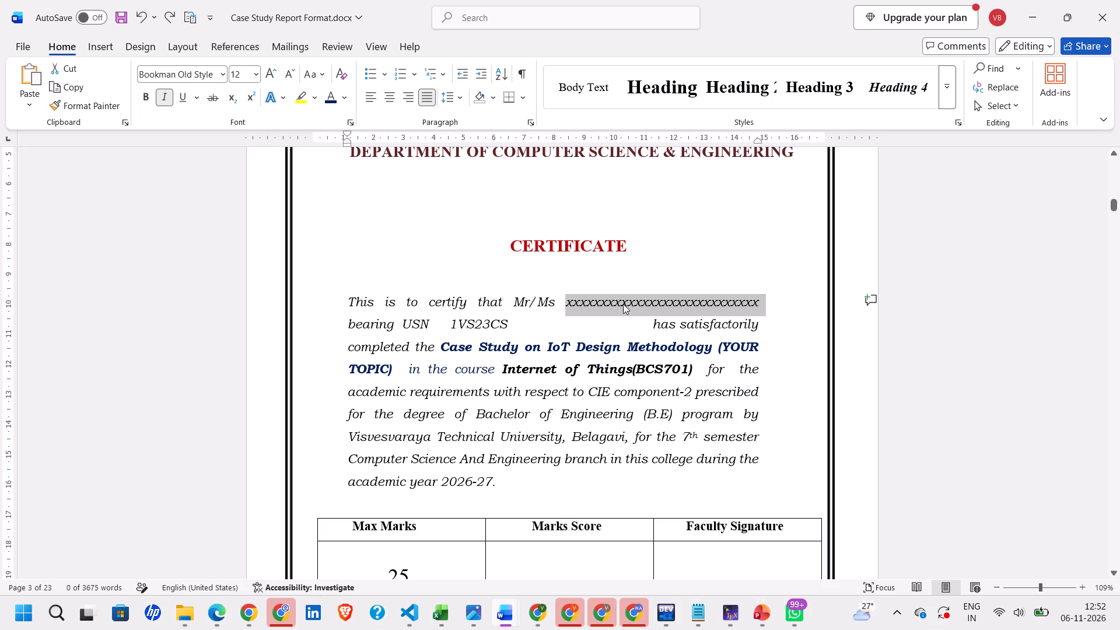
Delete all the x placeholder characters after "Mr/Ms" in the certificate's first line.
click(681, 296)
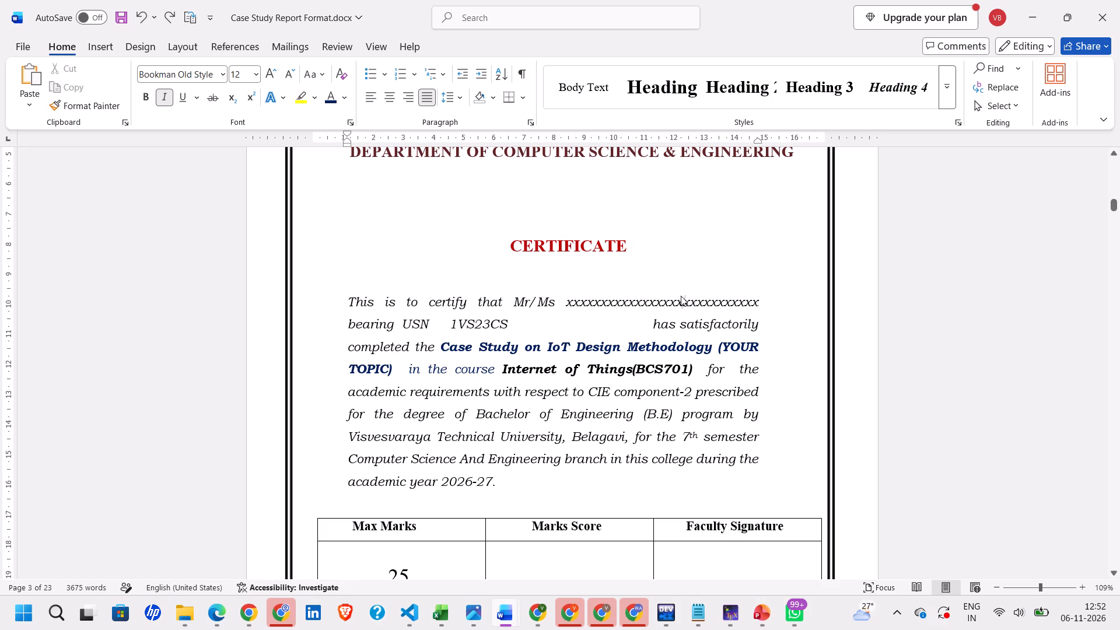
click(761, 305)
key(BackSpace)
key(BackSpace)
key(BackSpace)
key(BackSpace)
key(BackSpace)
key(BackSpace)
key(BackSpace)
key(BackSpace)
key(BackSpace)
key(BackSpace)
key(BackSpace)
key(BackSpace)
key(BackSpace)
key(BackSpace)
key(BackSpace)
key(BackSpace)
key(BackSpace)
key(BackSpace)
key(BackSpace)
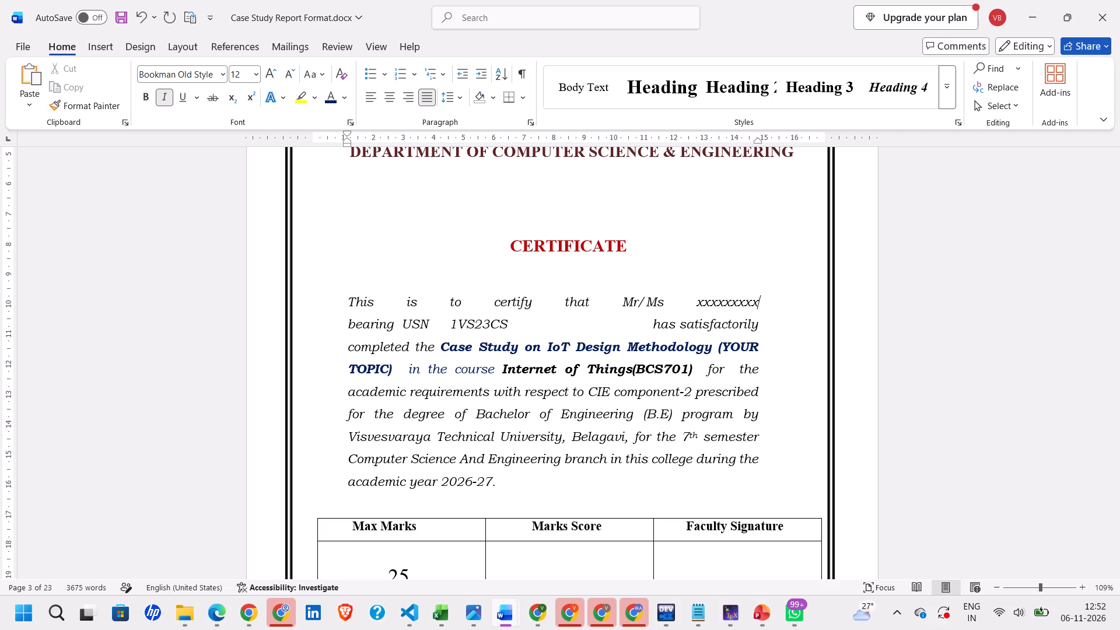
key(BackSpace)
key(BackSpace)
key(BackSpace)
key(BackSpace)
key(BackSpace)
key(BackSpace)
key(BackSpace)
key(BackSpace)
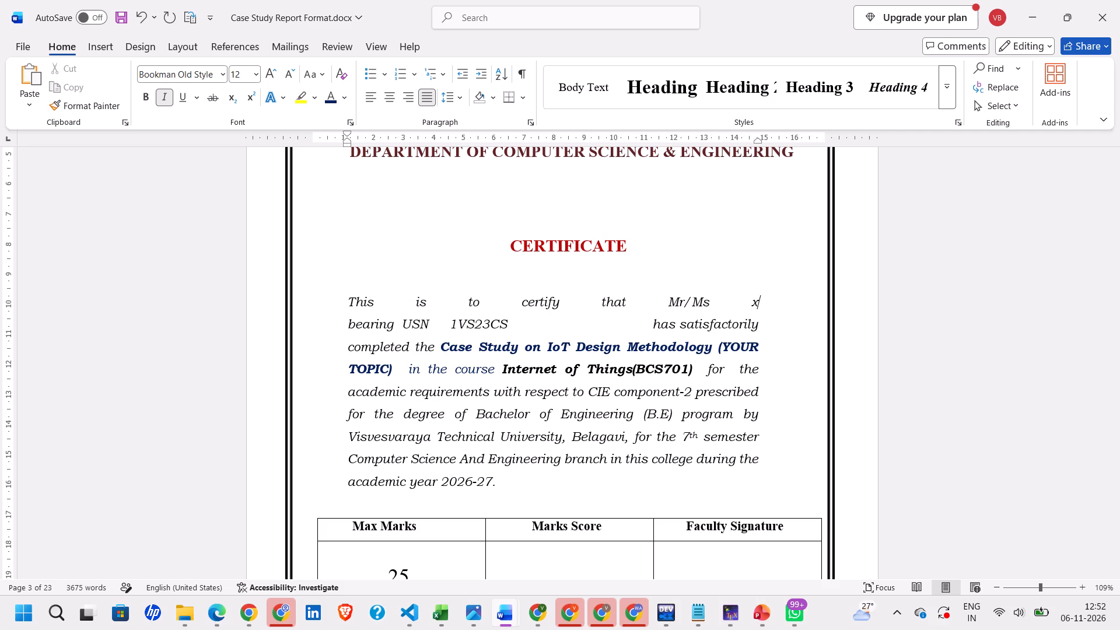
key(BackSpace)
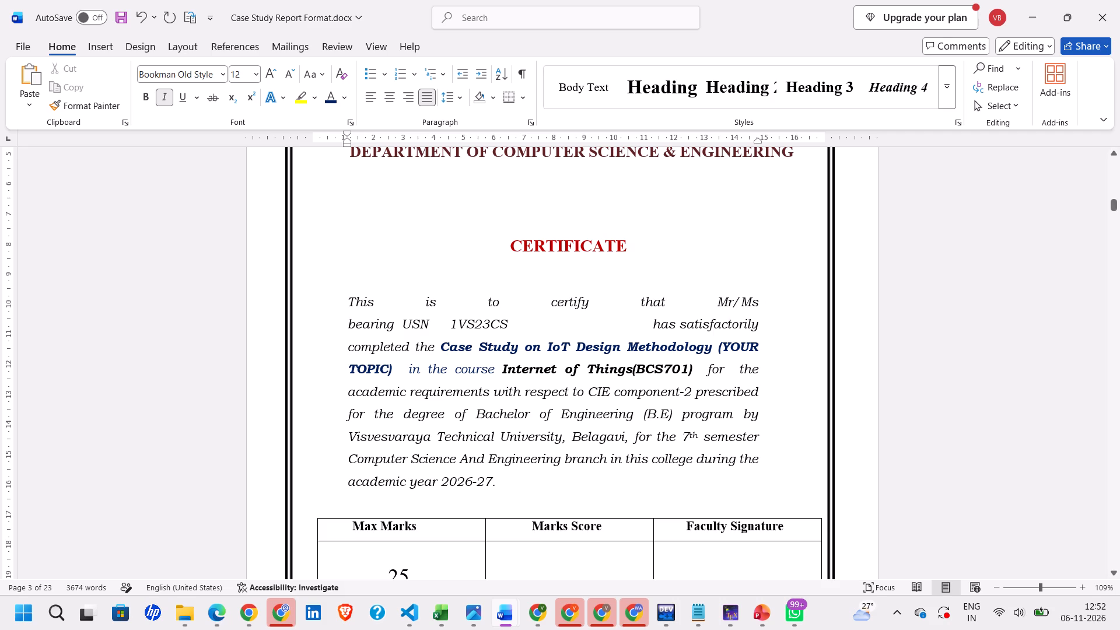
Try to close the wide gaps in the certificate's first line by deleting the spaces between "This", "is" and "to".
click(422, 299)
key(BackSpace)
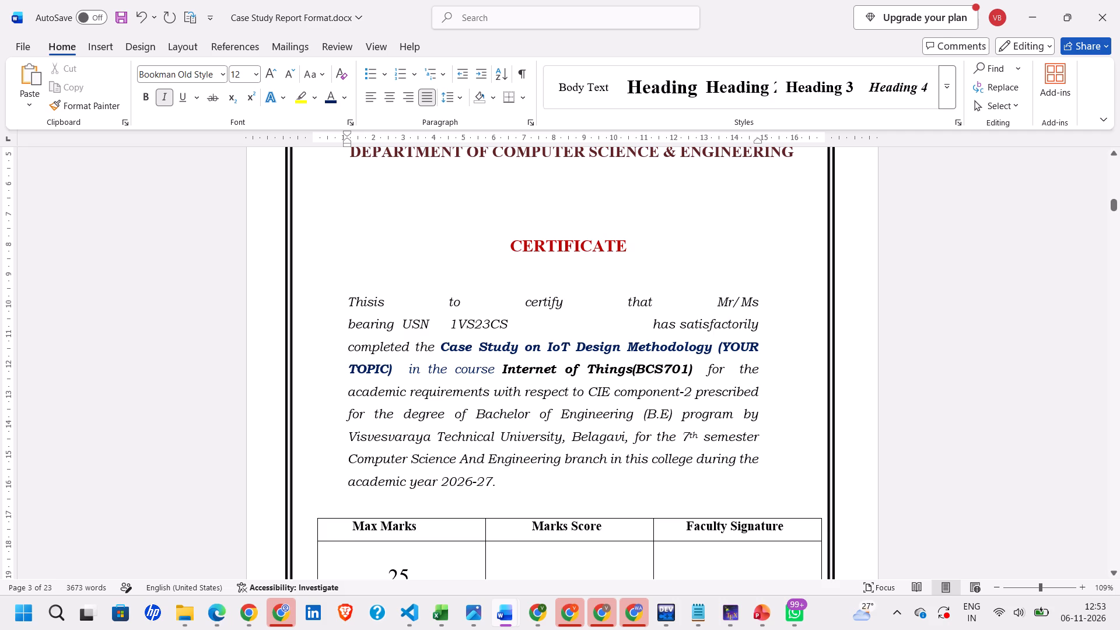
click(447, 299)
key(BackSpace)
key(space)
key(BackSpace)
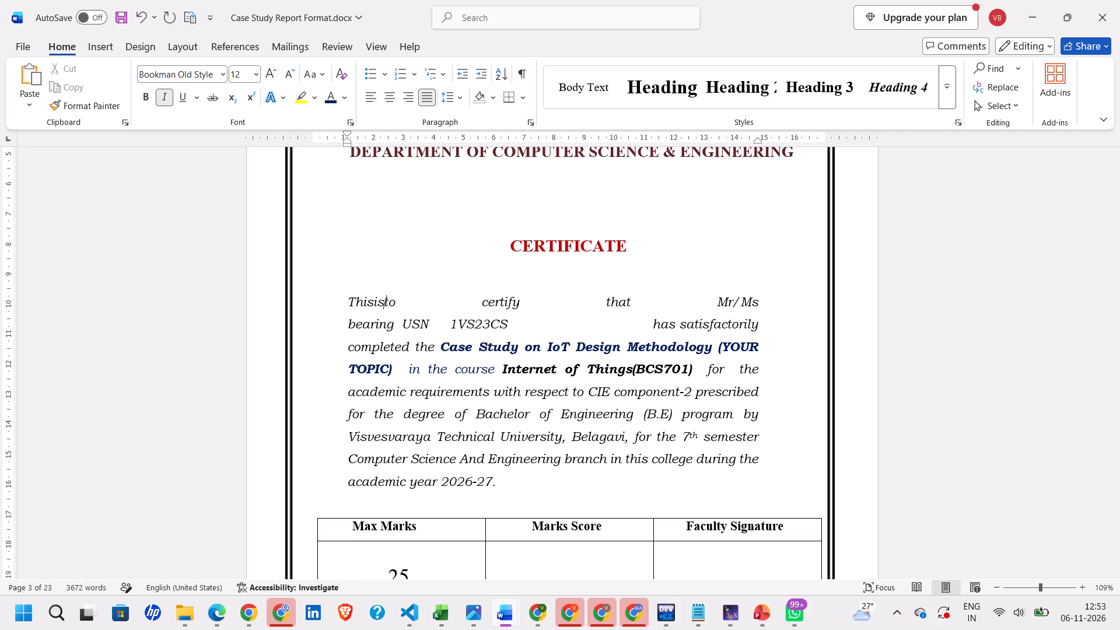
Left-align the certificate paragraph instead of justifying it.
click(372, 103)
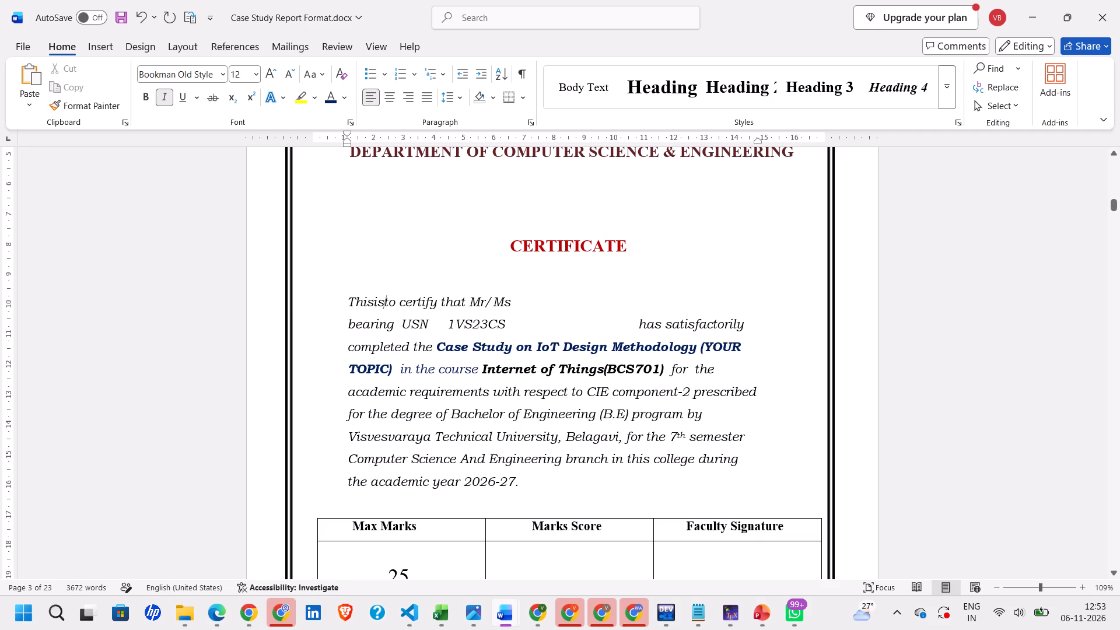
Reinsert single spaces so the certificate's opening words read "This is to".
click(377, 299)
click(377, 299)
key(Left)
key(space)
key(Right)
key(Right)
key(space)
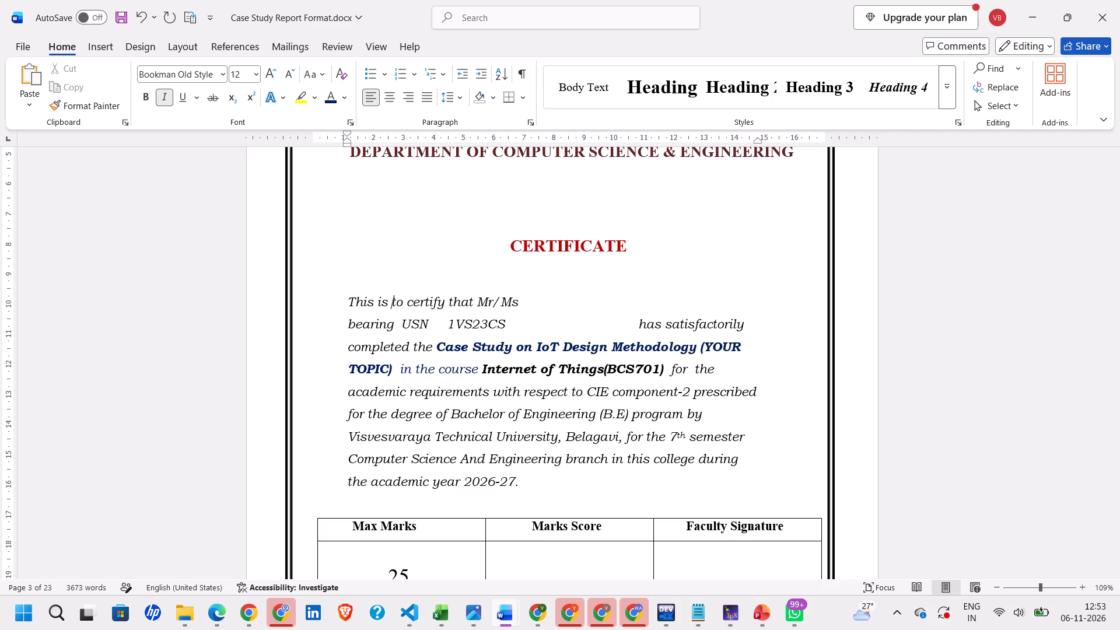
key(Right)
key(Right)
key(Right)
Enter the student's name after "Mr/Ms" in the certificate's first line, separated by a space.
key(Right)
key(Right)
key(Right)
key(Right)
key(Right)
key(Right)
key(Right)
key(Right)
key(Right)
key(Right)
key(Right)
key(Right)
key(Right)
key(Right)
key(Right)
key(Right)
key(Right)
key(Right)
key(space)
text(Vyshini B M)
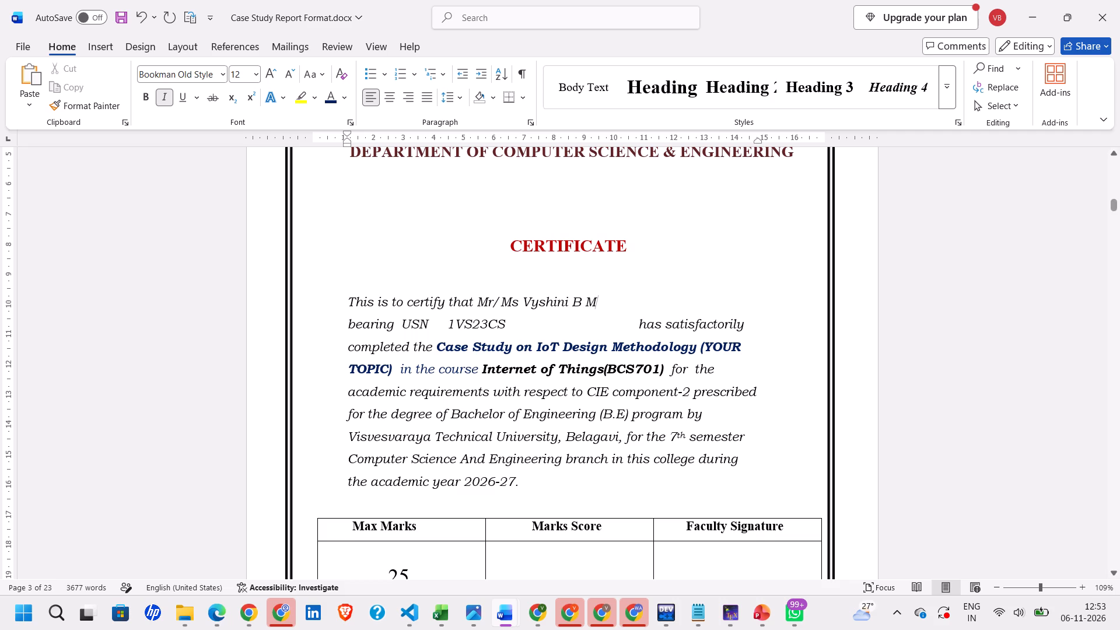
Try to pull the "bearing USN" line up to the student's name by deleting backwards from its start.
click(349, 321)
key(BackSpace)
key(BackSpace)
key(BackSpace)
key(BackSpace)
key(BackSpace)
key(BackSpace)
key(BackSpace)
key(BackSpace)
Add "bearing USN" after the student's name in the certificate's first line.
click(603, 299)
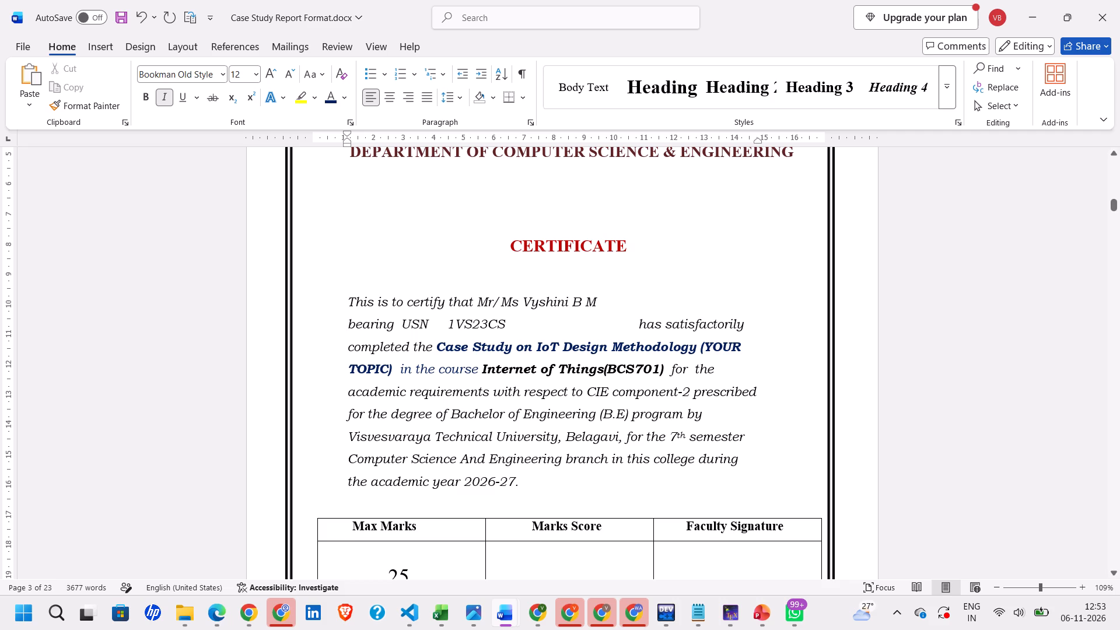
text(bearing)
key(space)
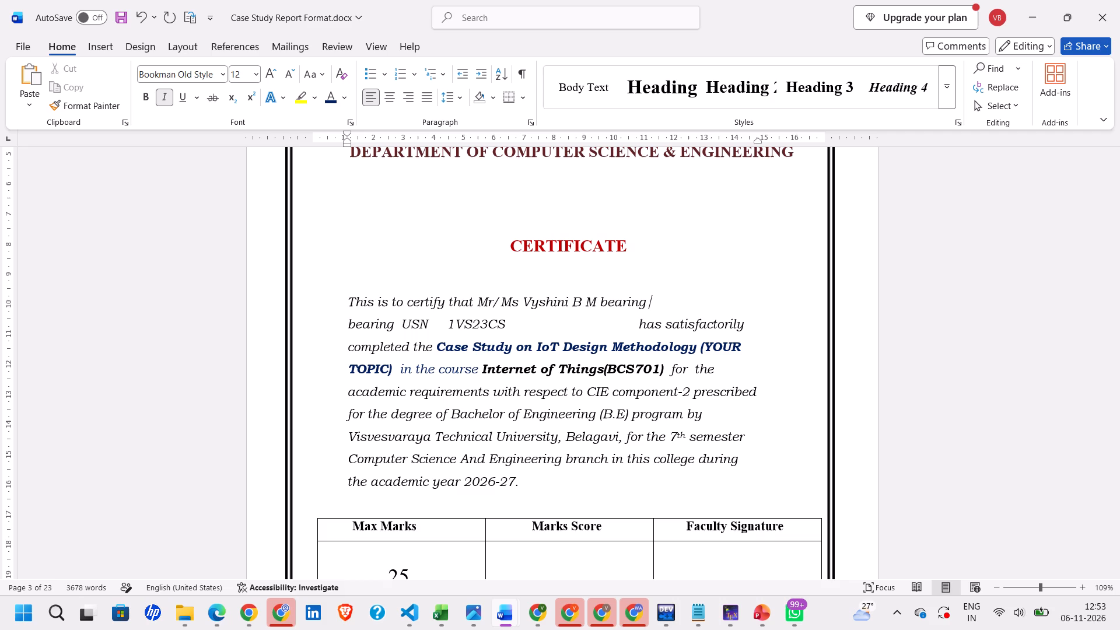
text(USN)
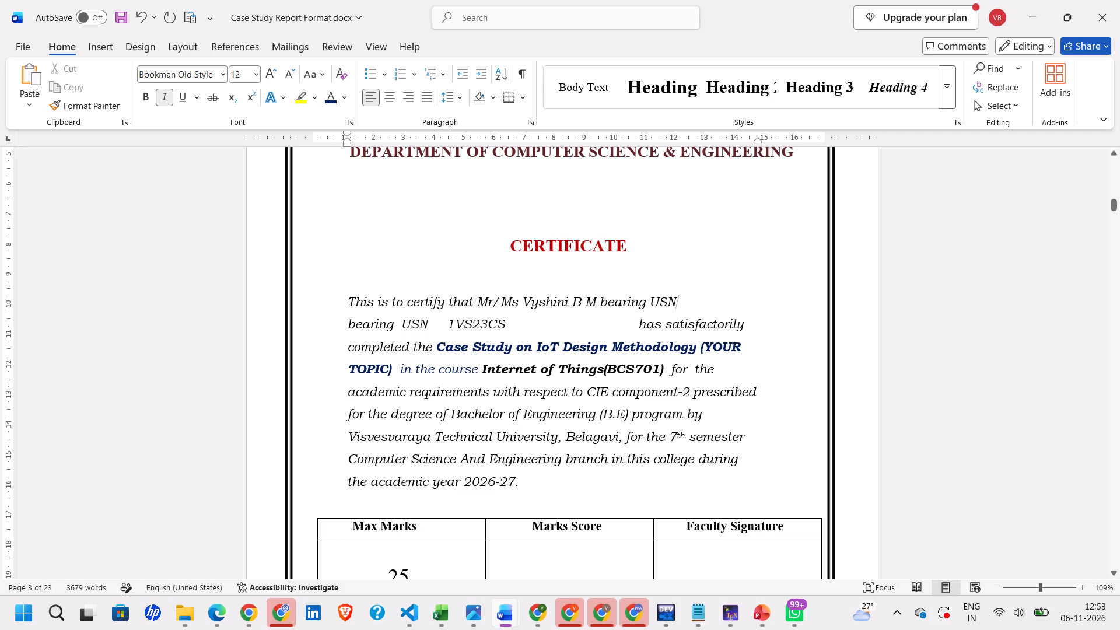
Delete the duplicate "bearing USN" and its extra spaces from the start of the certificate's second line.
click(436, 325)
key(BackSpace)
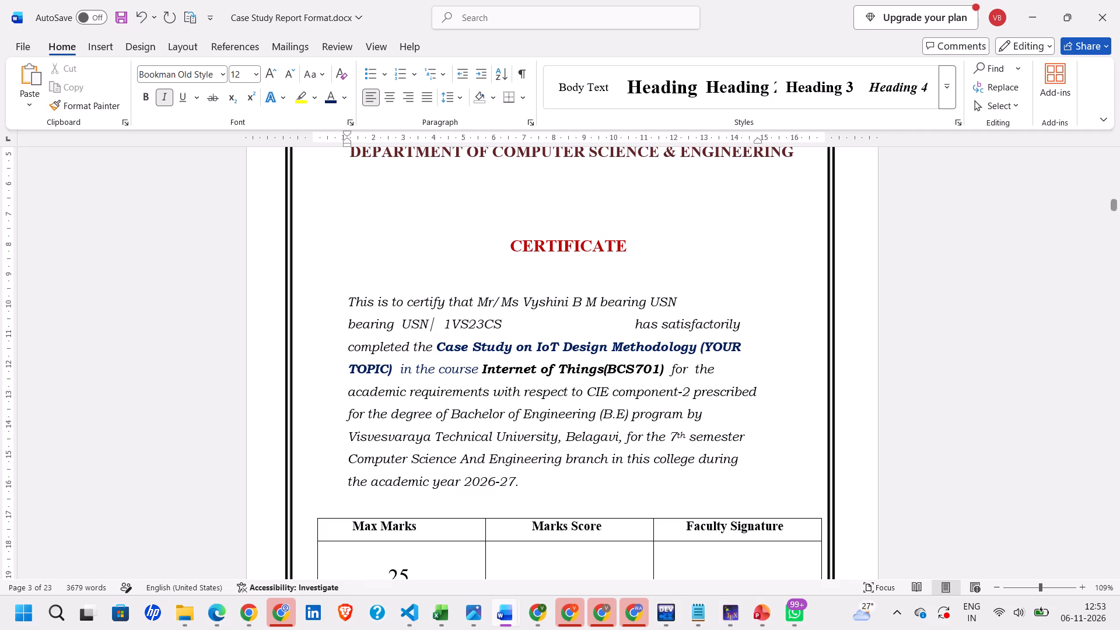
key(BackSpace)
key(BackSpace)
key(BackSpace)
key(BackSpace)
key(BackSpace)
key(BackSpace)
key(BackSpace)
key(BackSpace)
key(BackSpace)
key(BackSpace)
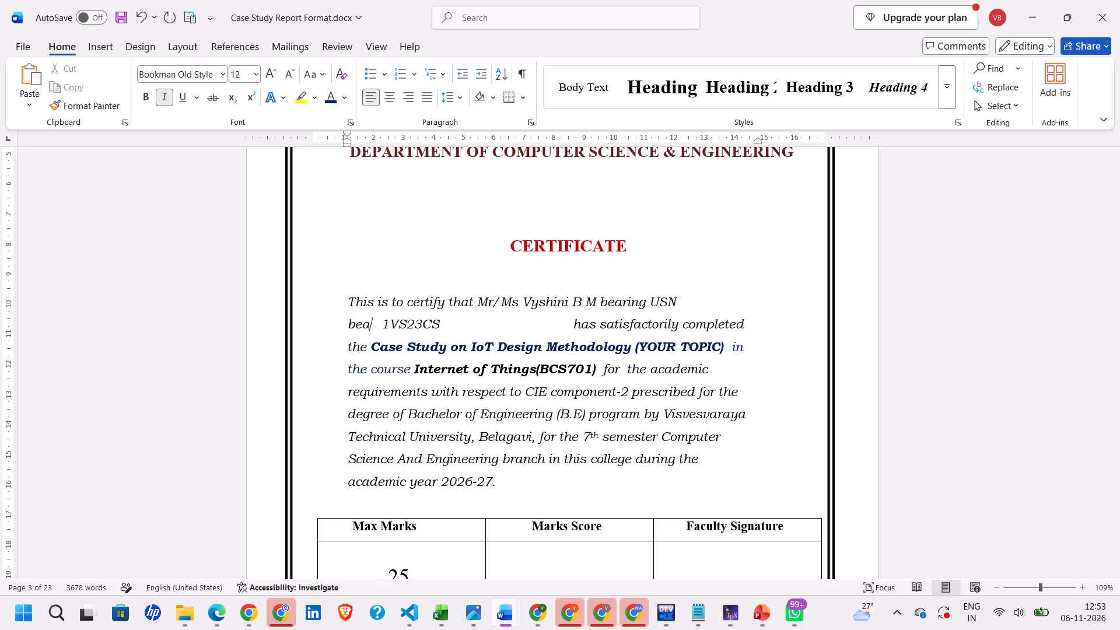
key(BackSpace)
key(BackSpace)
key(BackSpace)
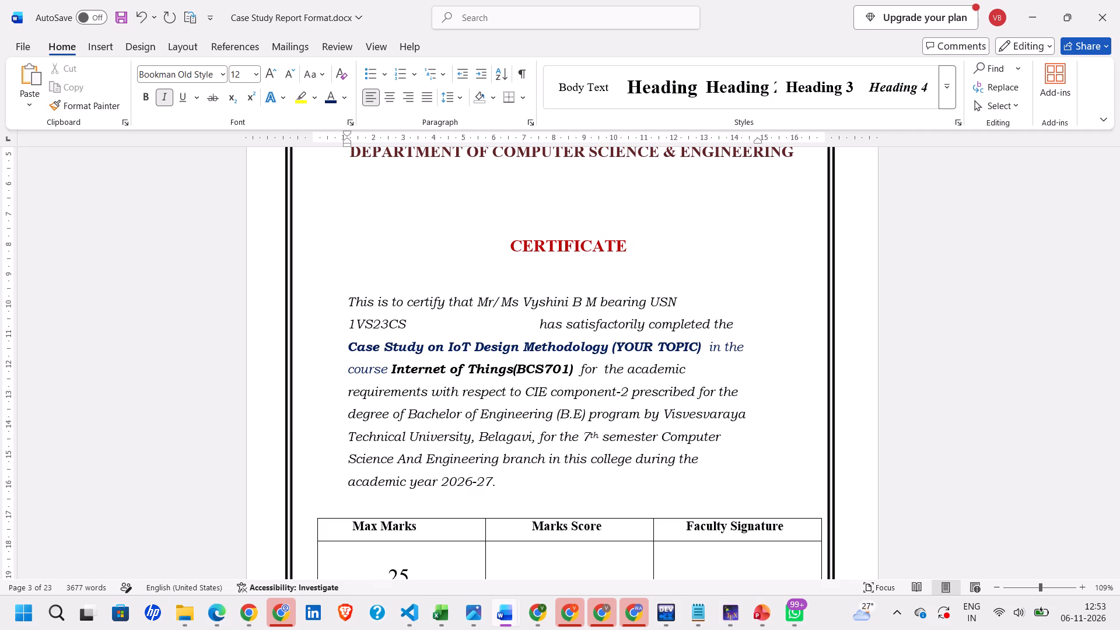
Justify the whole certificate paragraph.
drag(351, 296, 520, 446)
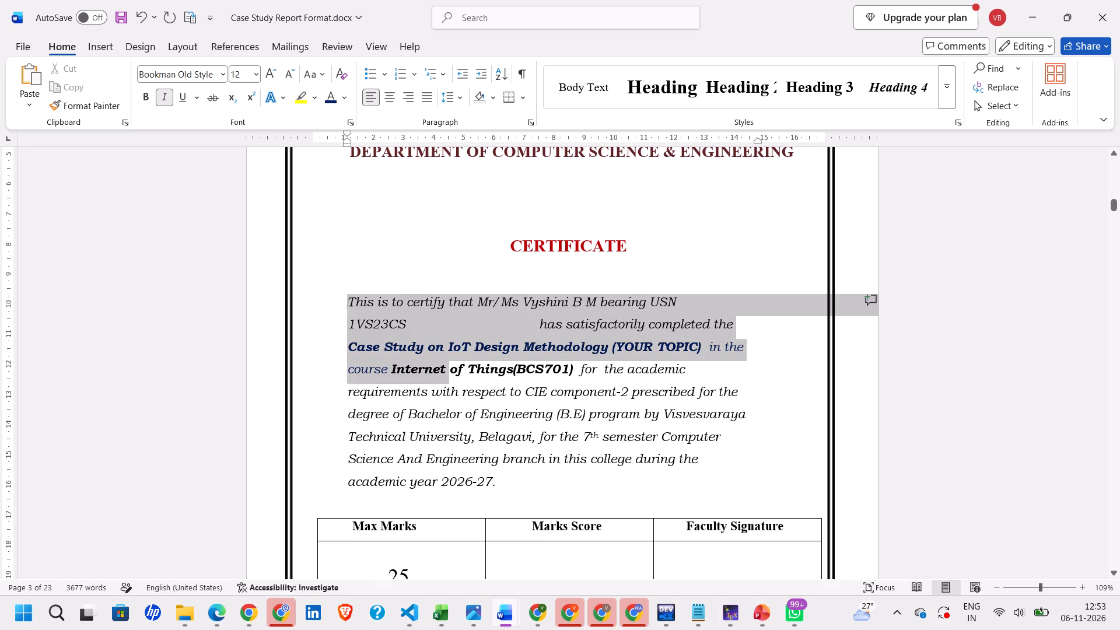
drag(520, 446, 517, 500)
click(428, 99)
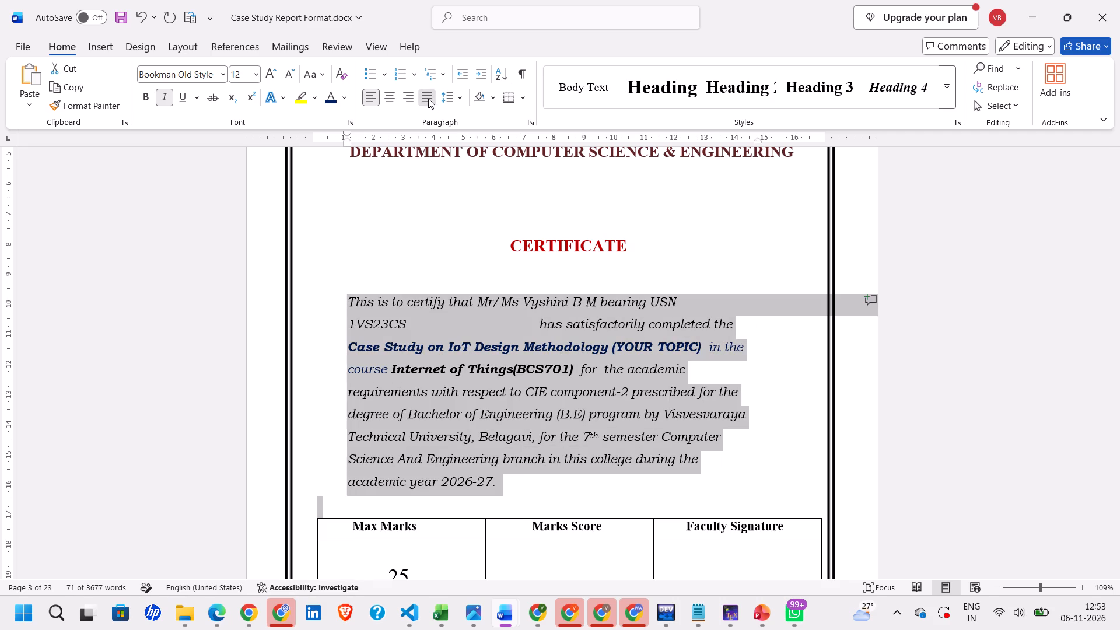
Enter the final digits of the student's USN after its prefix in the certificate's second line.
click(512, 318)
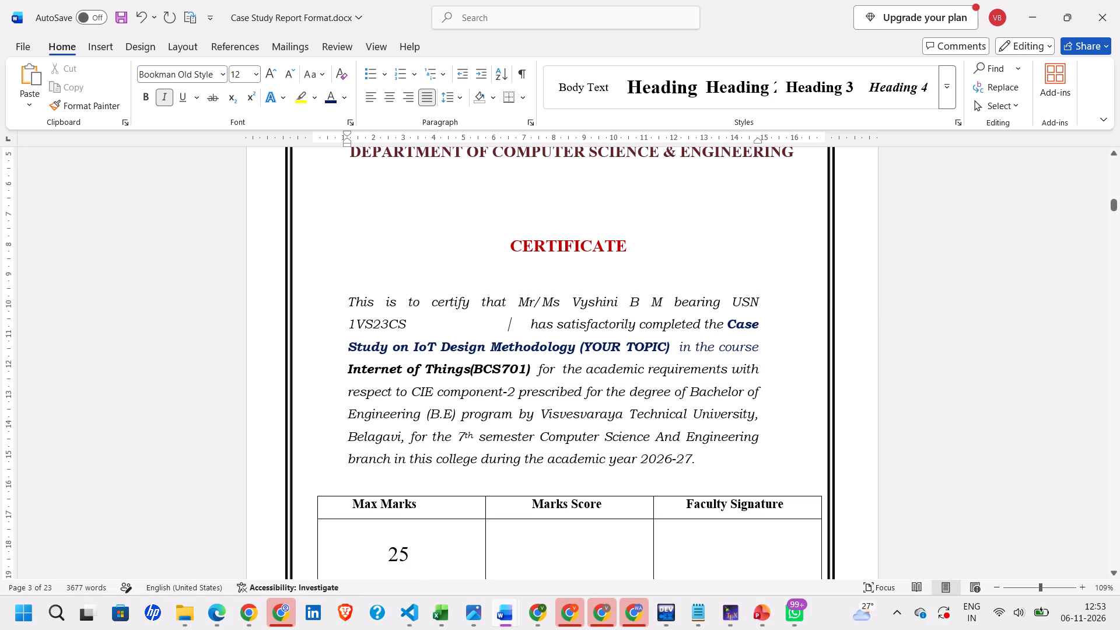
click(459, 323)
click(410, 328)
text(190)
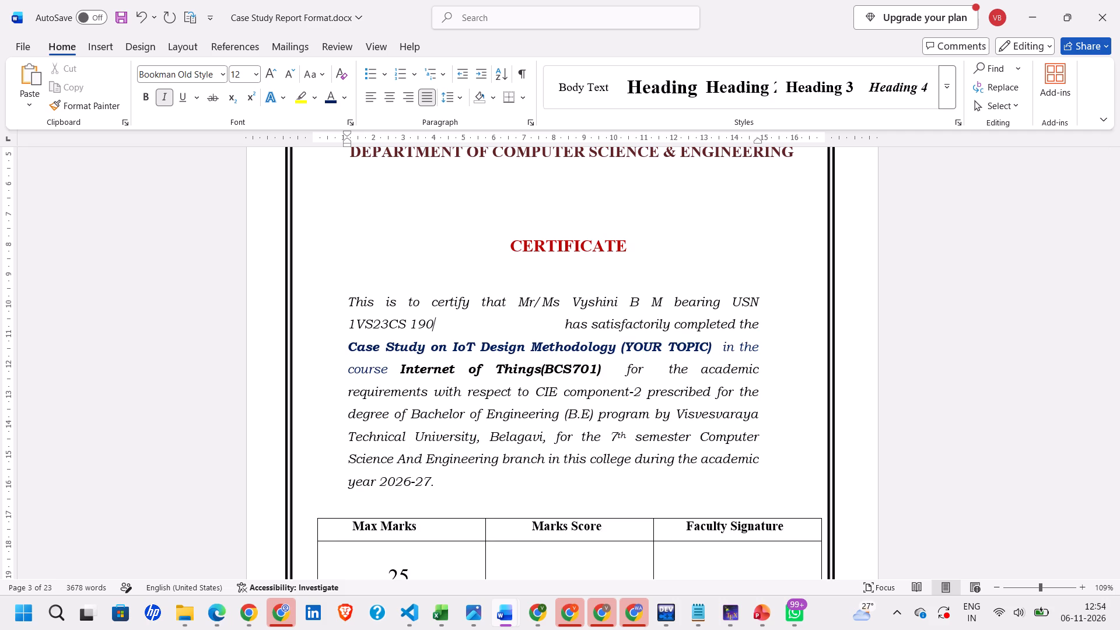
Delete the wide gap between the USN and "has satisfactorily completed", leaving a single space.
click(565, 326)
key(BackSpace)
key(BackSpace)
key(BackSpace)
key(BackSpace)
key(BackSpace)
key(BackSpace)
key(BackSpace)
key(BackSpace)
key(BackSpace)
key(BackSpace)
key(BackSpace)
key(BackSpace)
key(BackSpace)
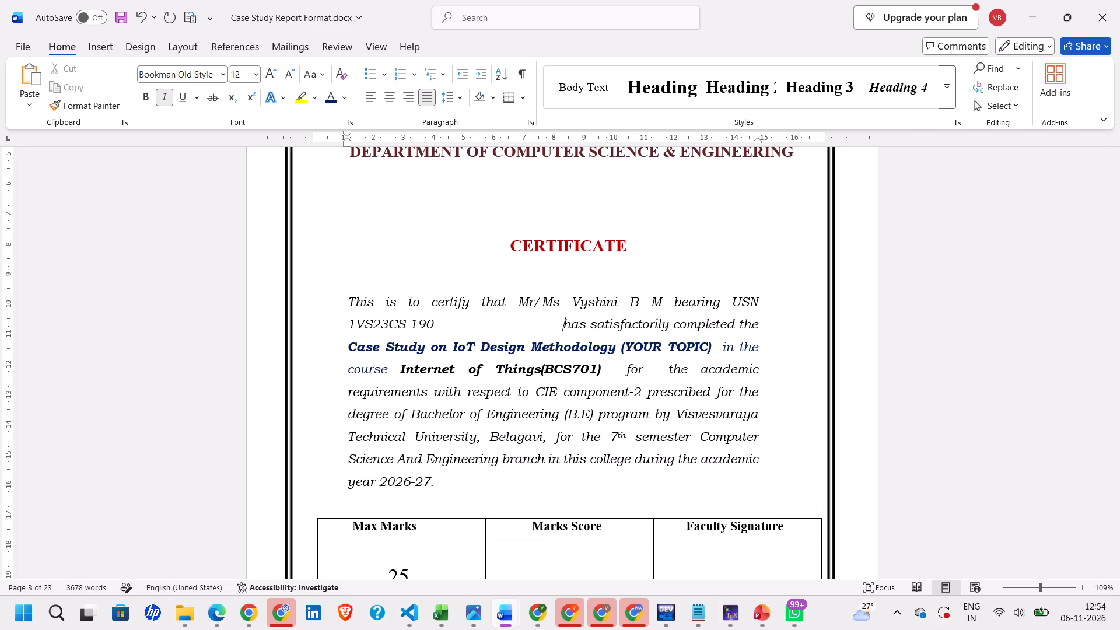
key(BackSpace)
key(BackSpace)
key(BackSpace)
key(BackSpace)
key(BackSpace)
key(BackSpace)
key(BackSpace)
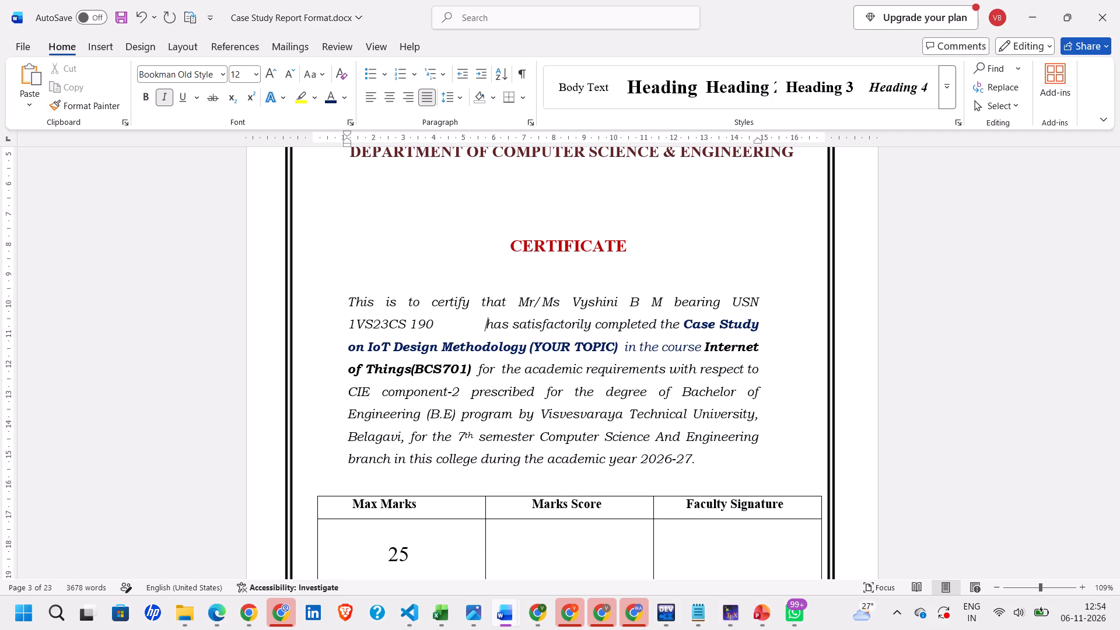
key(BackSpace)
key(BackSpace)
key(BackSpace)
key(BackSpace)
key(BackSpace)
key(BackSpace)
key(BackSpace)
key(BackSpace)
key(BackSpace)
key(BackSpace)
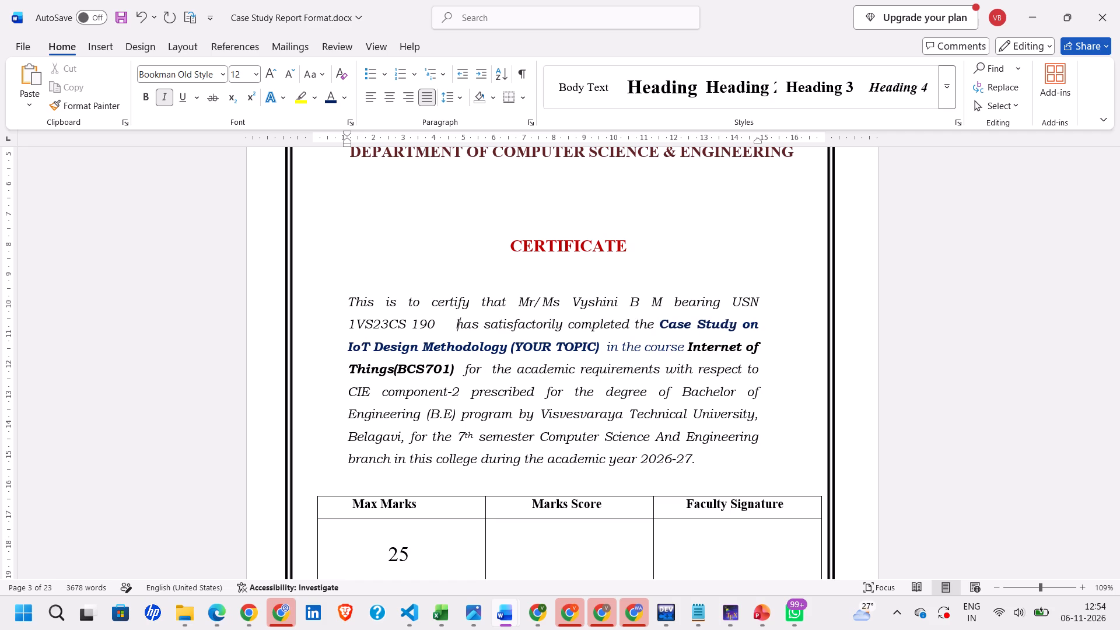
key(BackSpace)
key(BackSpace)
key(BackSpace)
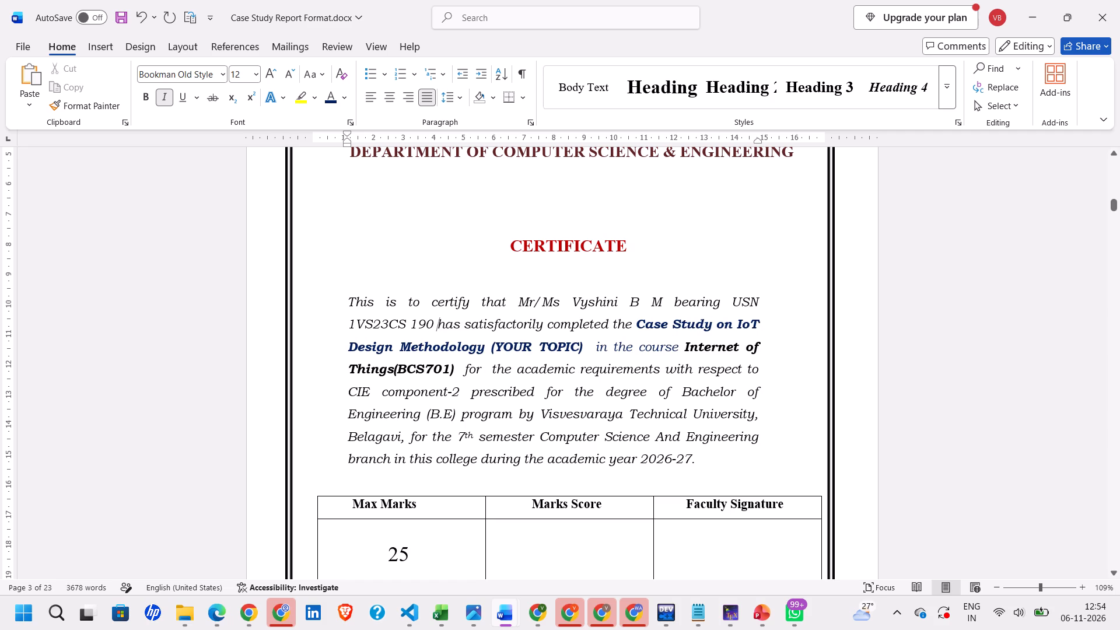
Correct the college code in the certificate's USN to VA and remove the space before its final digits.
click(376, 329)
key(BackSpace)
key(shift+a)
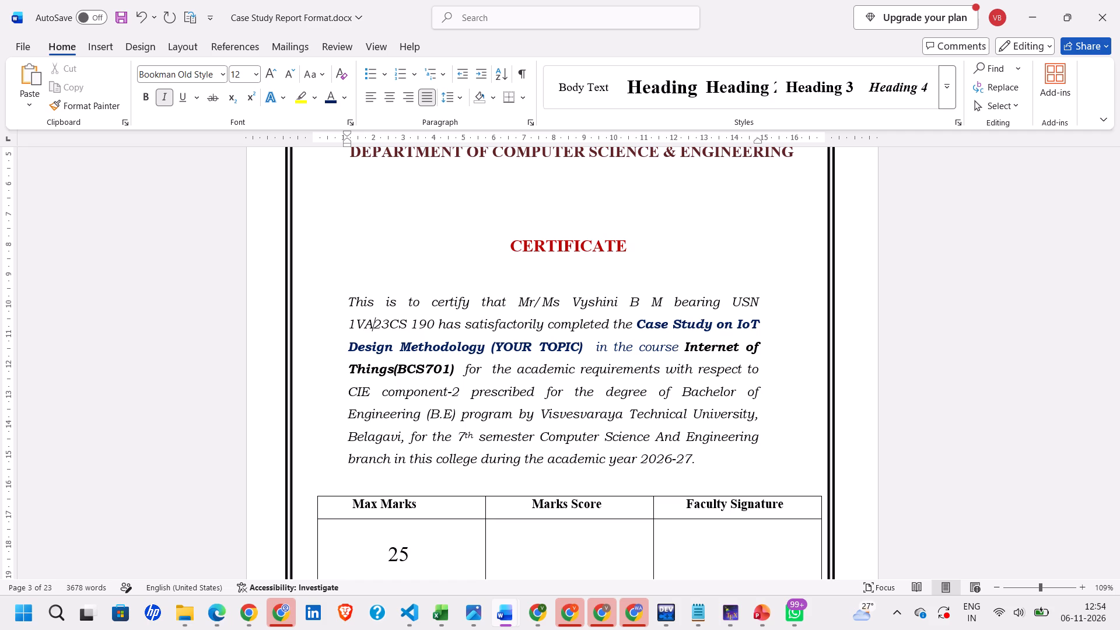
click(411, 326)
key(BackSpace)
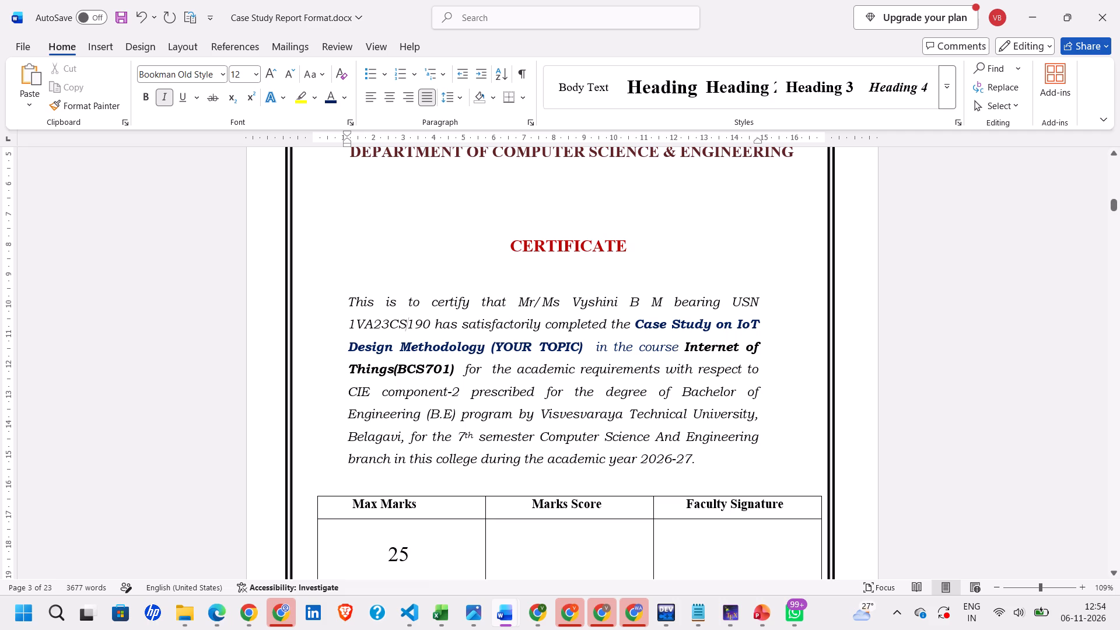
Replace the "YOUR TOPIC" placeholder in the certificate's parentheses with "Smart Irrigation system using Machine Learning".
click(581, 347)
key(BackSpace)
key(BackSpace)
key(BackSpace)
key(BackSpace)
key(BackSpace)
key(BackSpace)
key(BackSpace)
key(BackSpace)
key(BackSpace)
key(BackSpace)
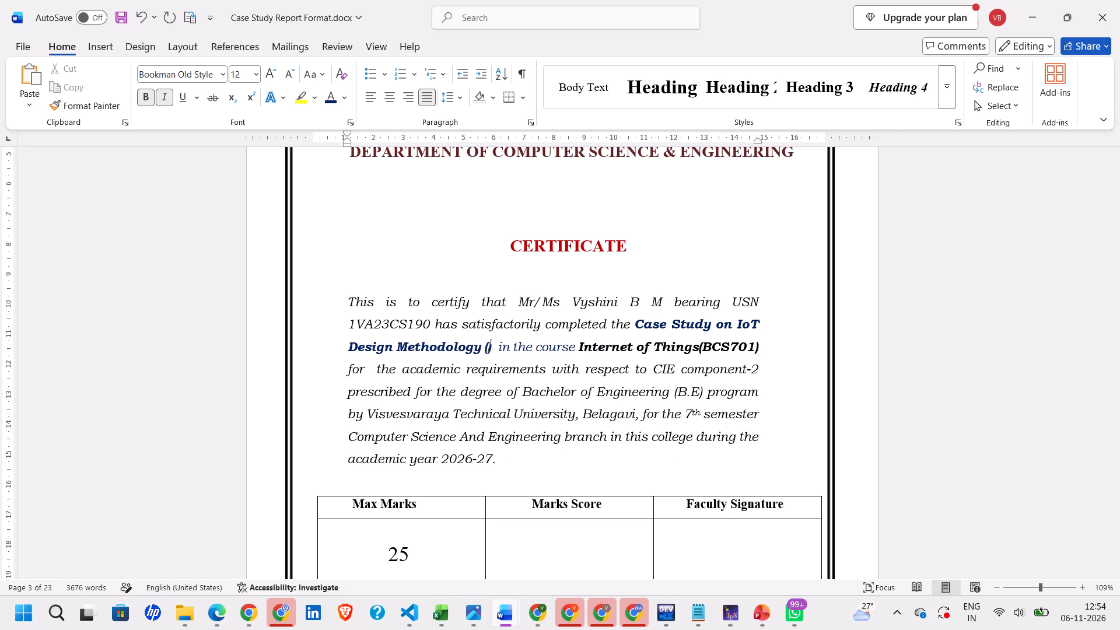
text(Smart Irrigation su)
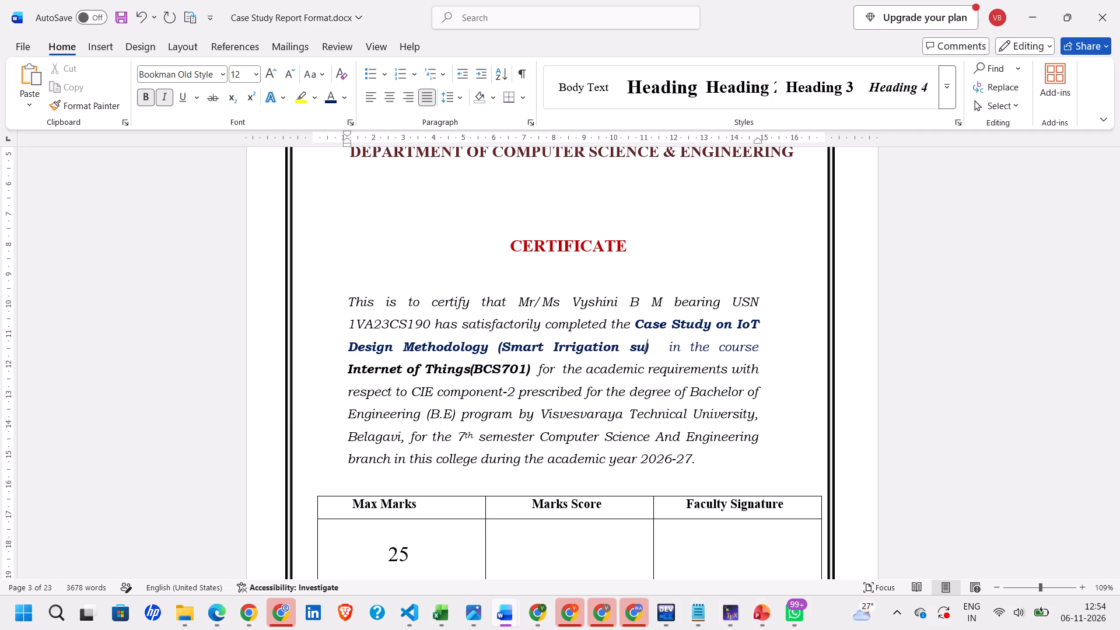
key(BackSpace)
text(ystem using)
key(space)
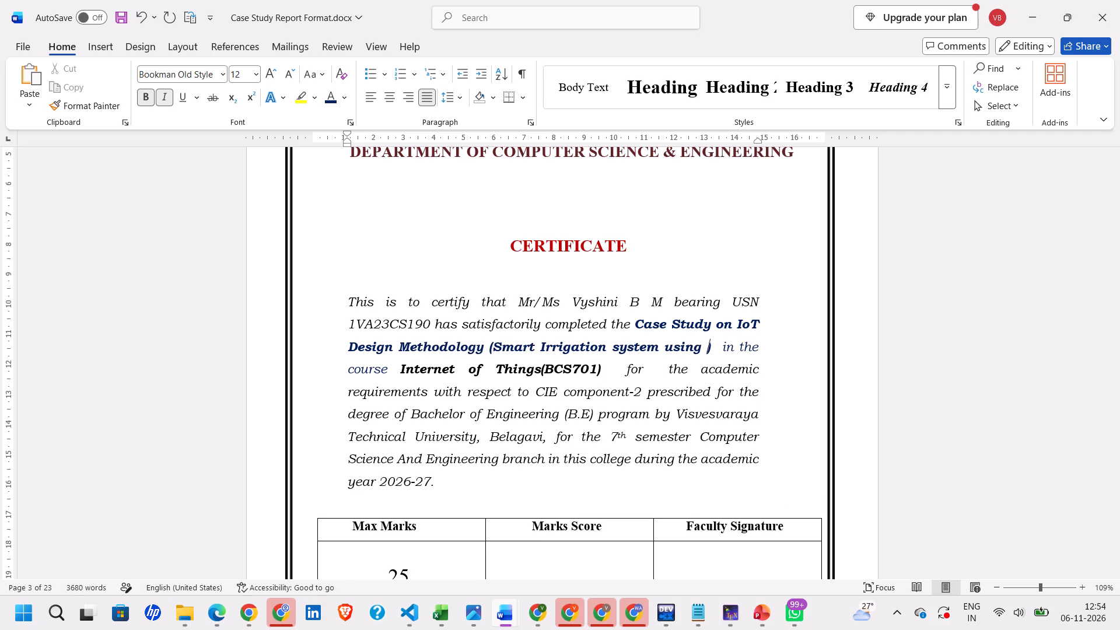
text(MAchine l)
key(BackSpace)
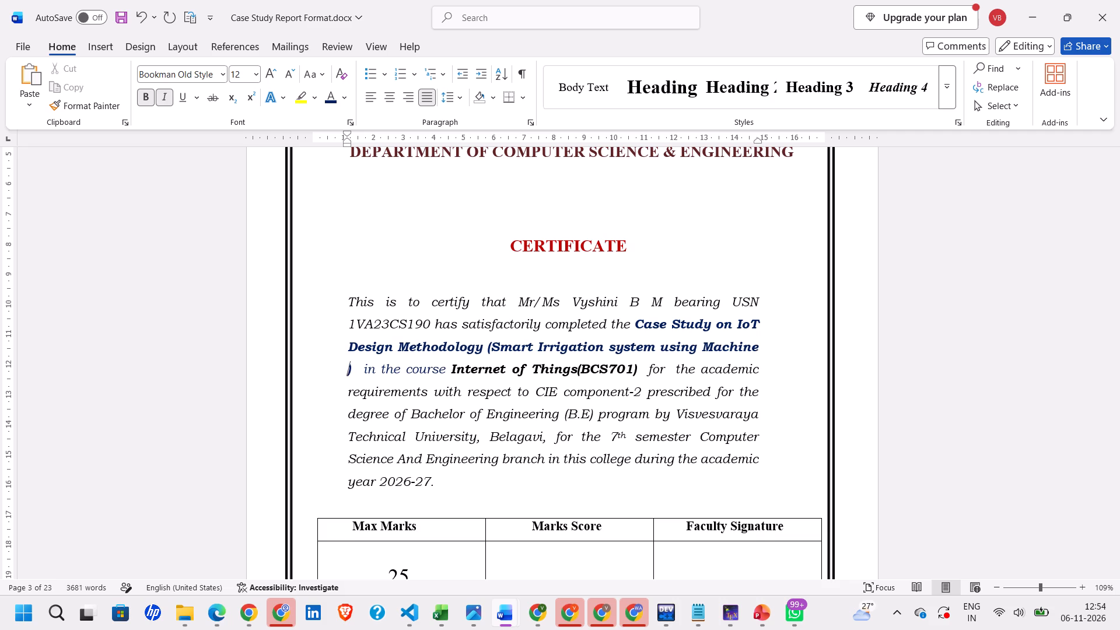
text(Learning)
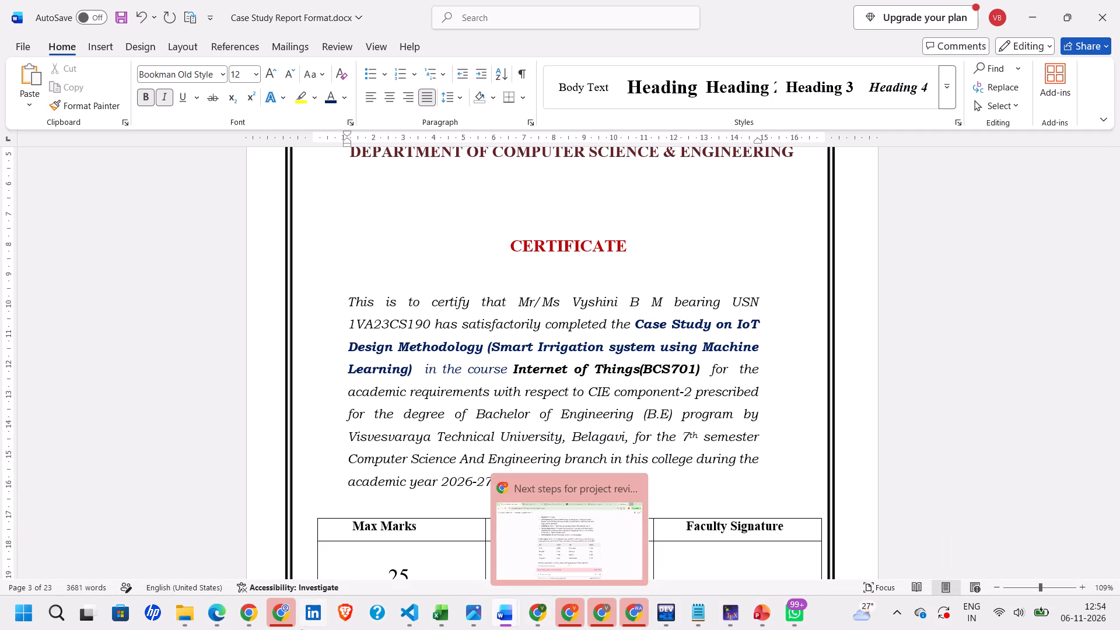
Switch to Chrome and search Google in a new tab for "iot 7th sem course code".
click(209, 546)
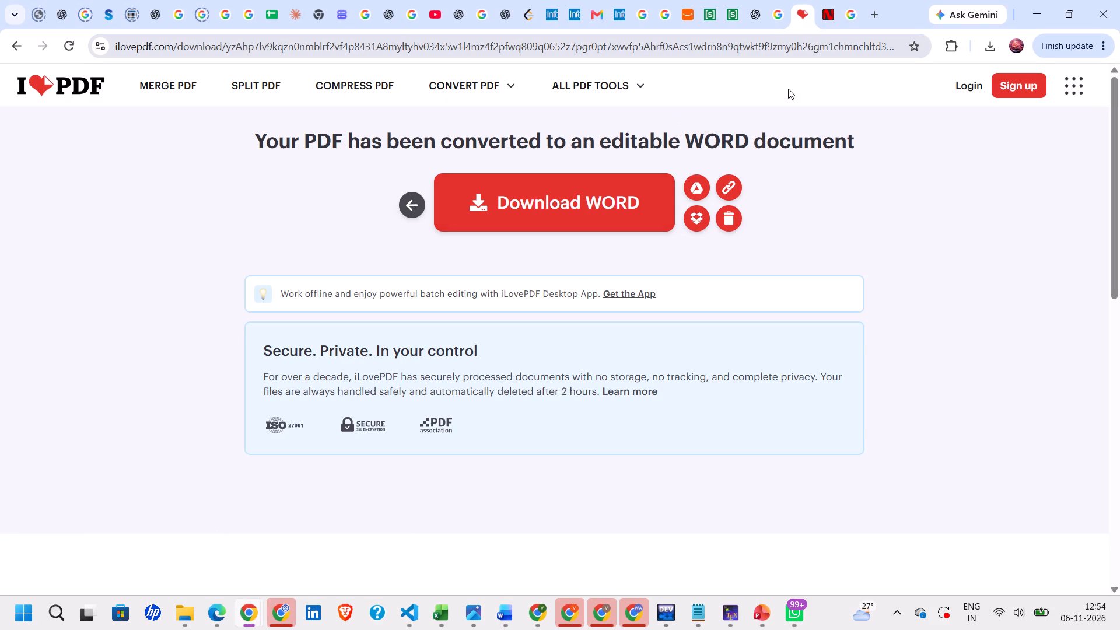
click(876, 19)
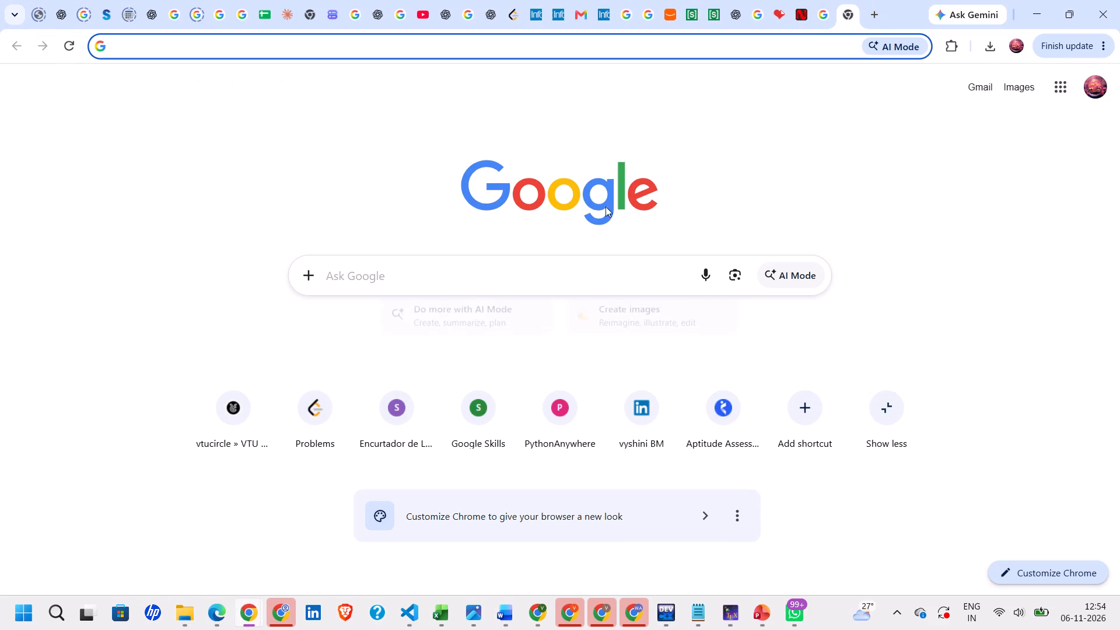
click(570, 274)
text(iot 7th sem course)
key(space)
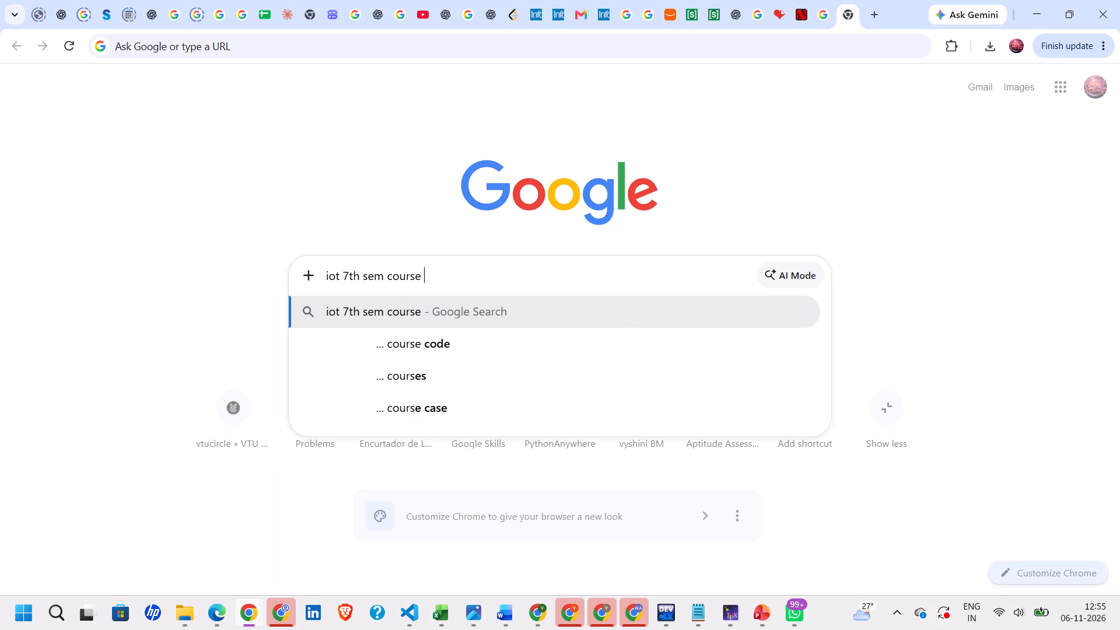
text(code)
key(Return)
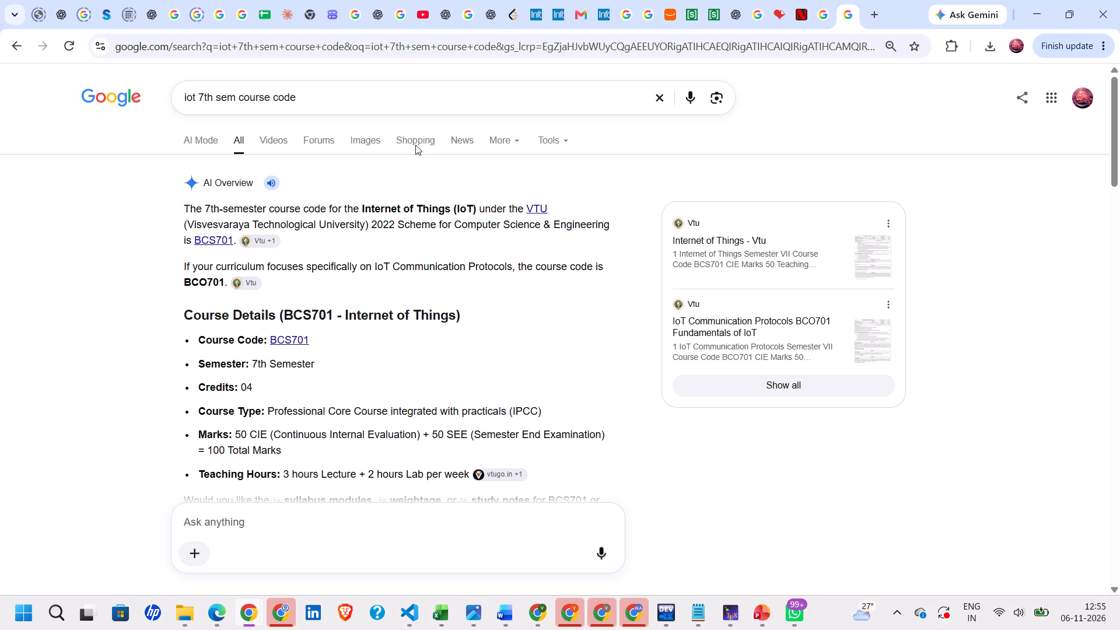
click(662, 106)
Search Google for "bcs702 which subject?".
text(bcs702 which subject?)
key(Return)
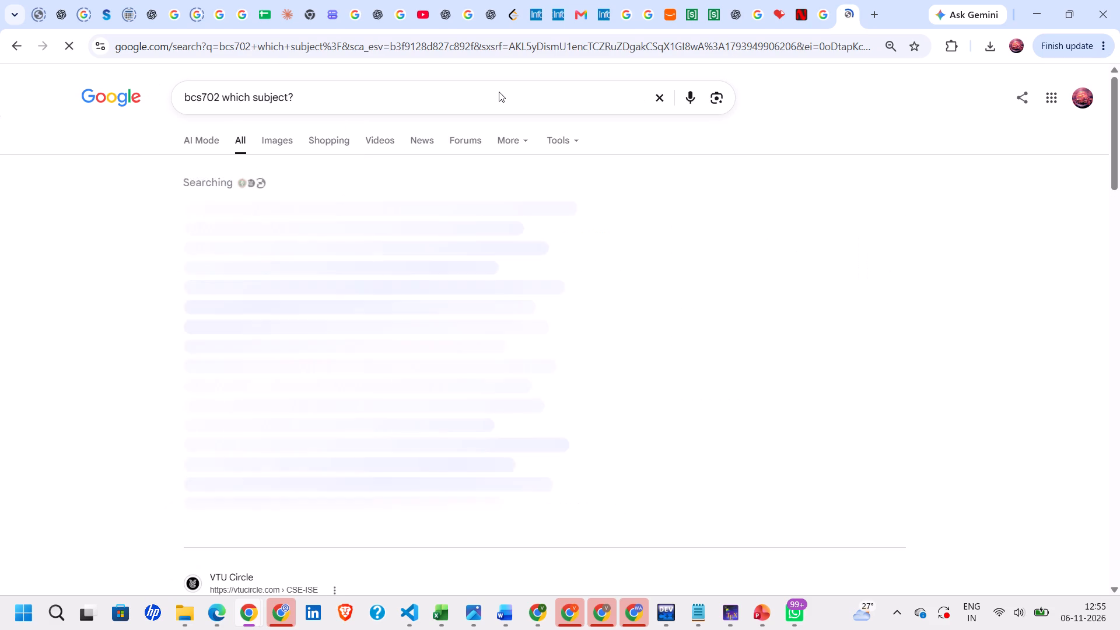
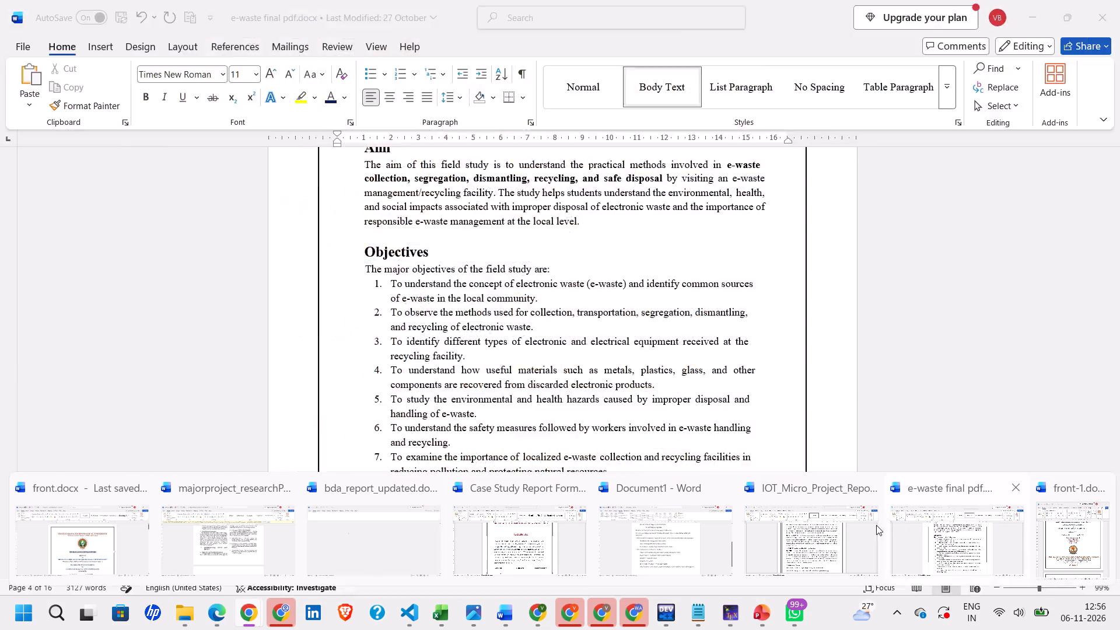
Switch back to Word and bring up the Case Study Report Format document containing the certificate.
click(538, 538)
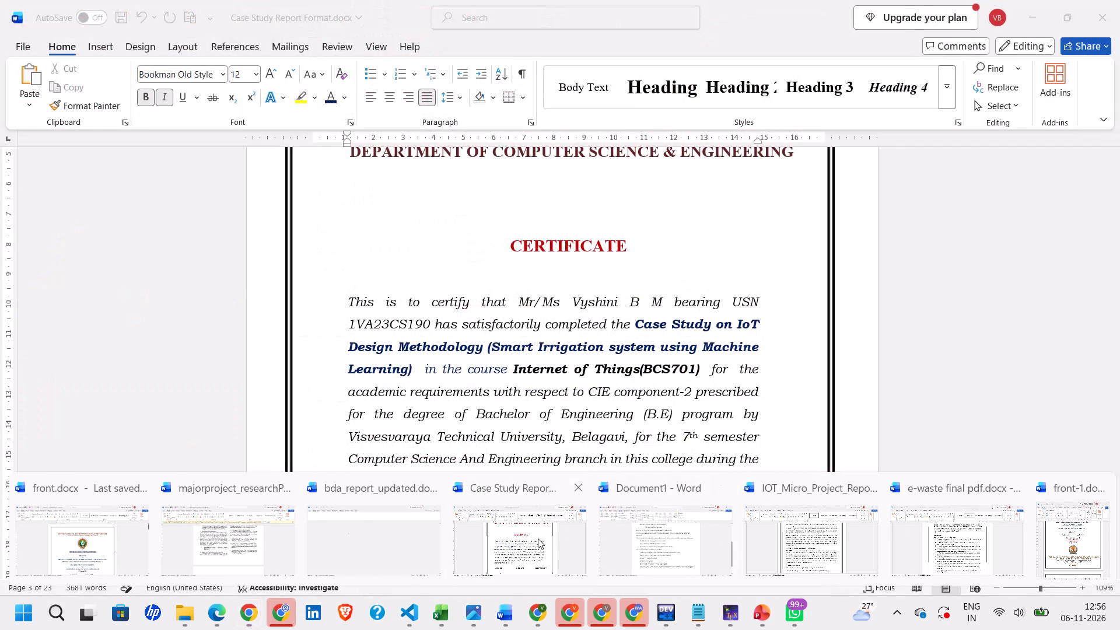
Review the case study report's front pages, from the cover through the certificate to the acknowledgement page.
scroll(525, 365, up, 7)
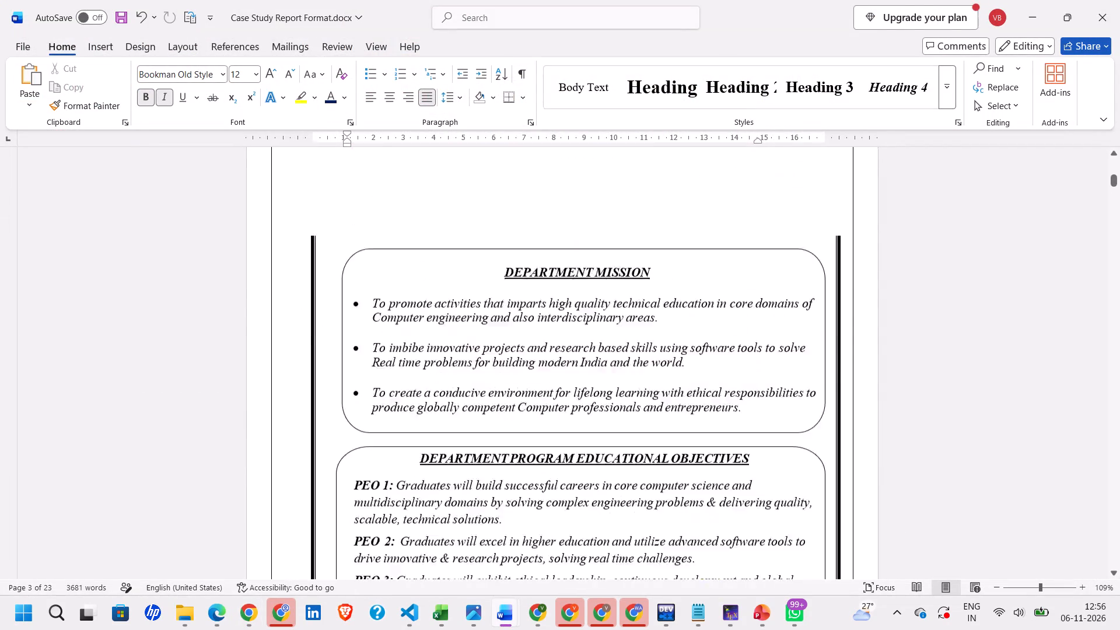
scroll(525, 365, up, 4)
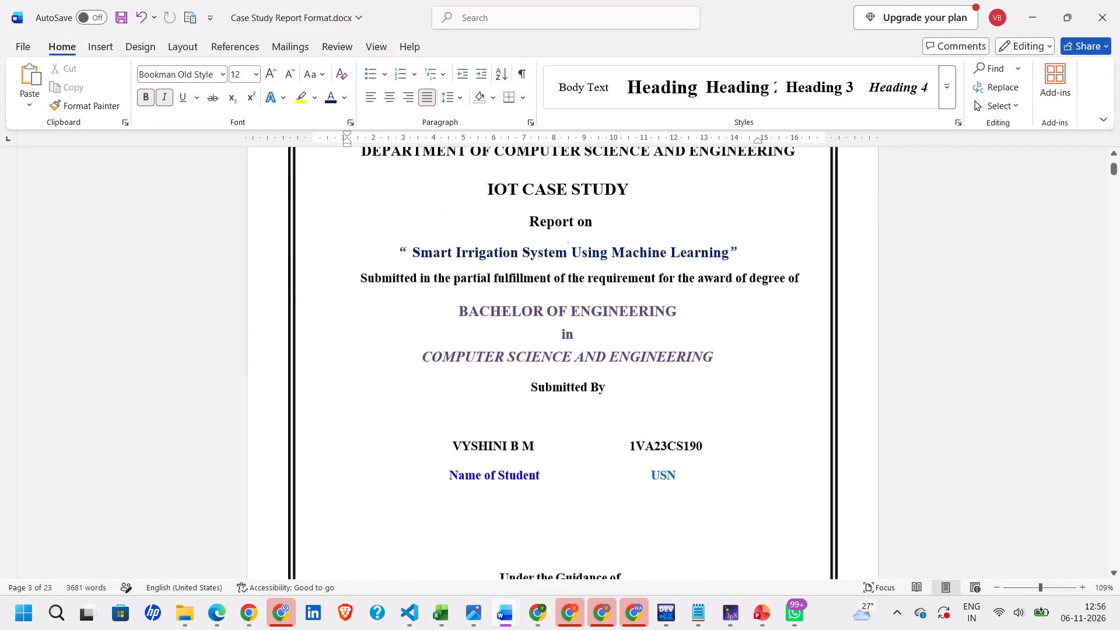
scroll(525, 365, up, 1)
scroll(525, 365, down, 7)
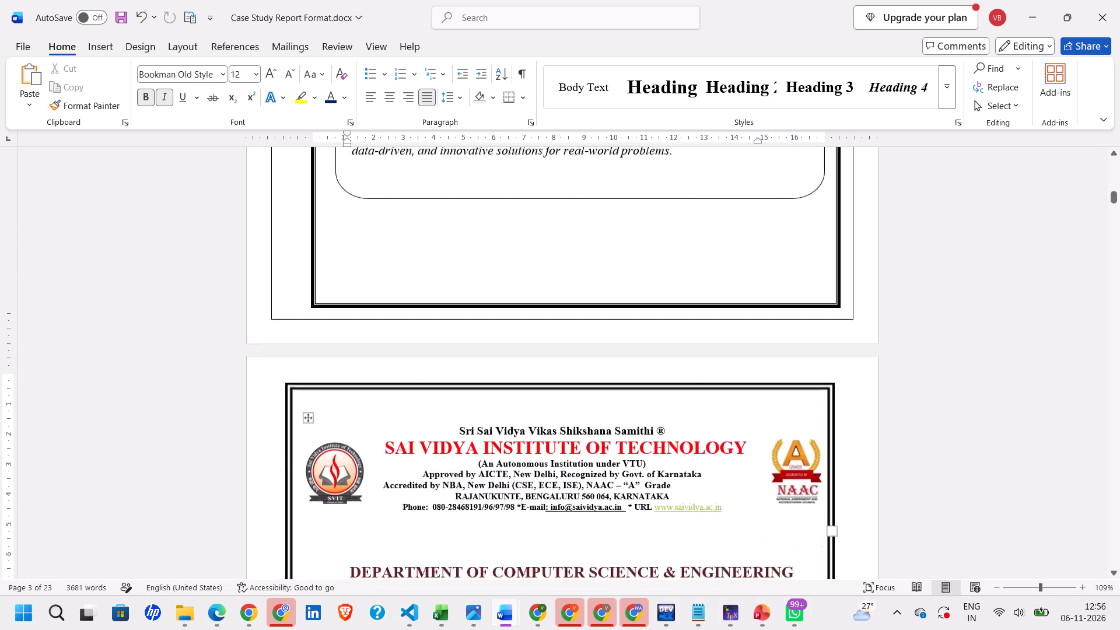
scroll(525, 365, down, 2)
scroll(525, 365, up, 1)
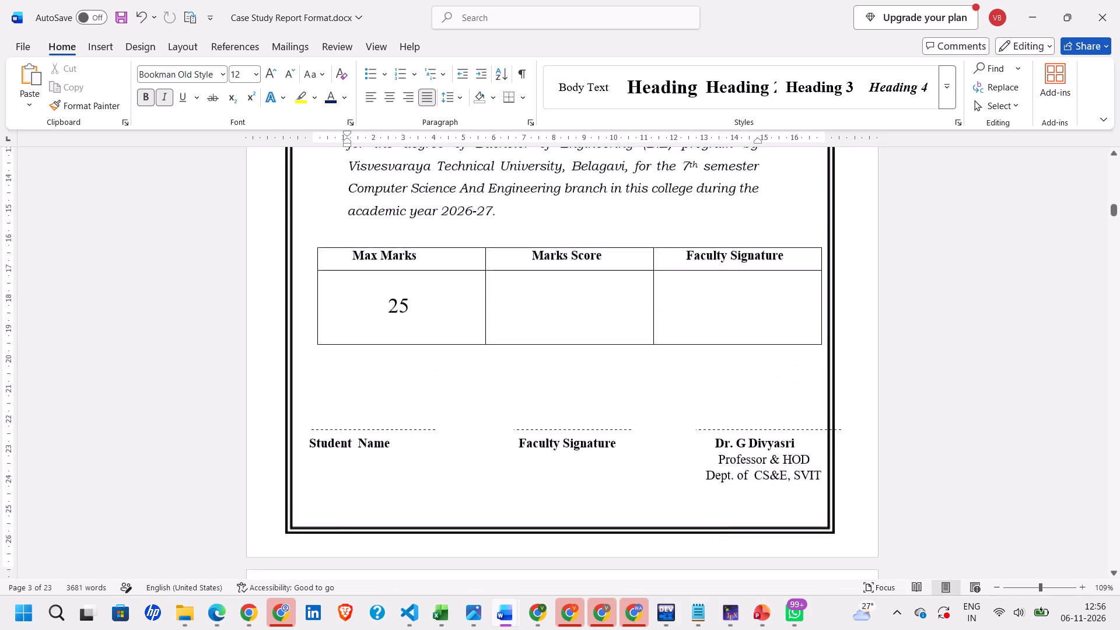
scroll(525, 365, up, 2)
scroll(525, 365, down, 2)
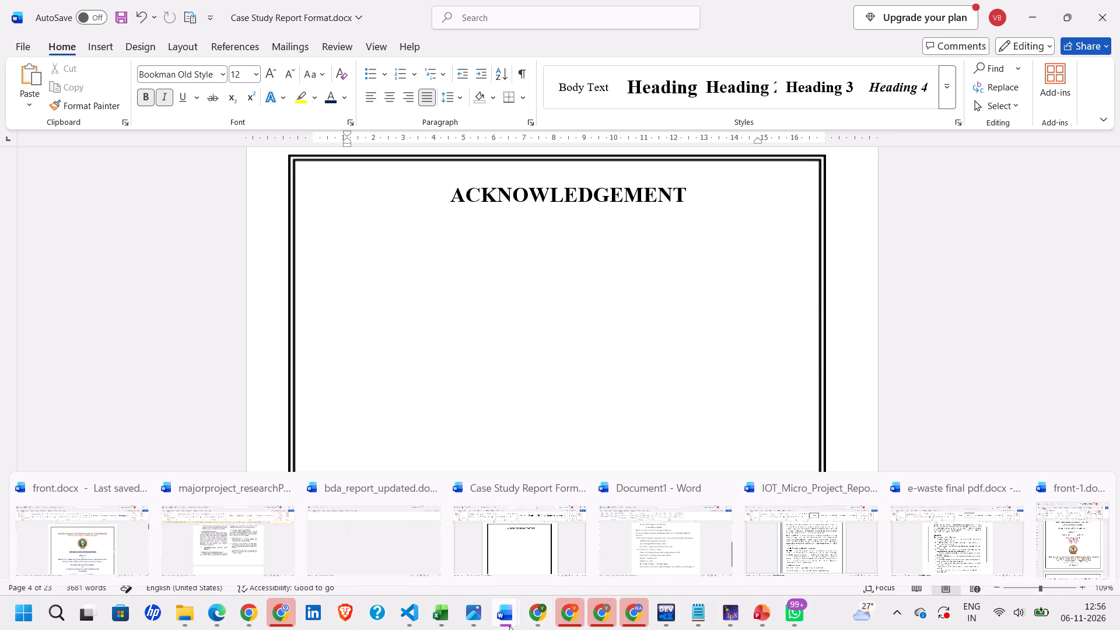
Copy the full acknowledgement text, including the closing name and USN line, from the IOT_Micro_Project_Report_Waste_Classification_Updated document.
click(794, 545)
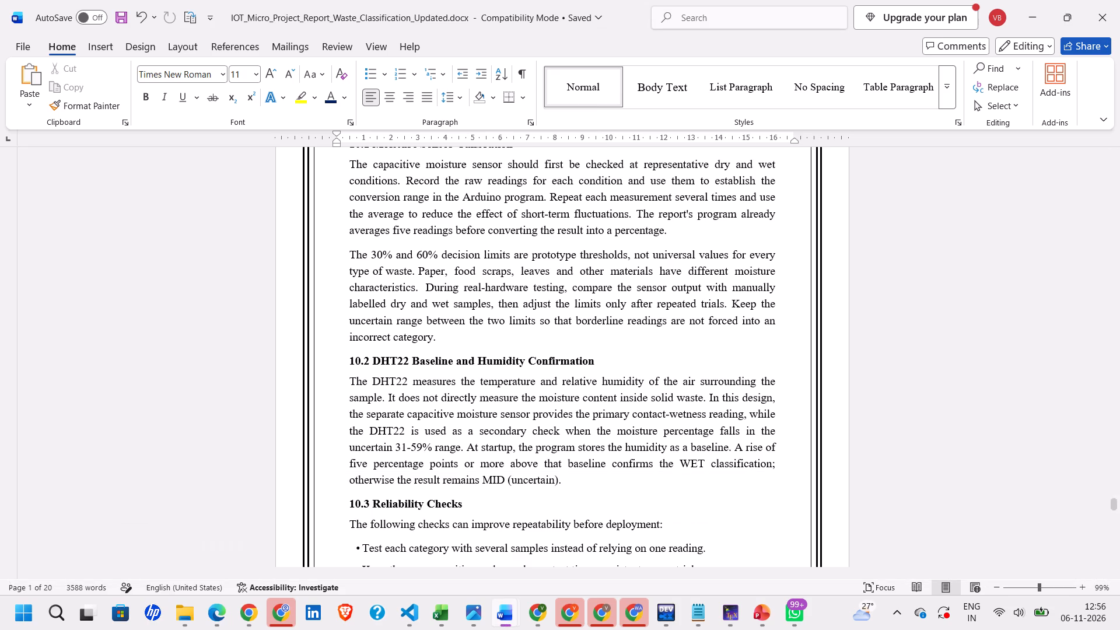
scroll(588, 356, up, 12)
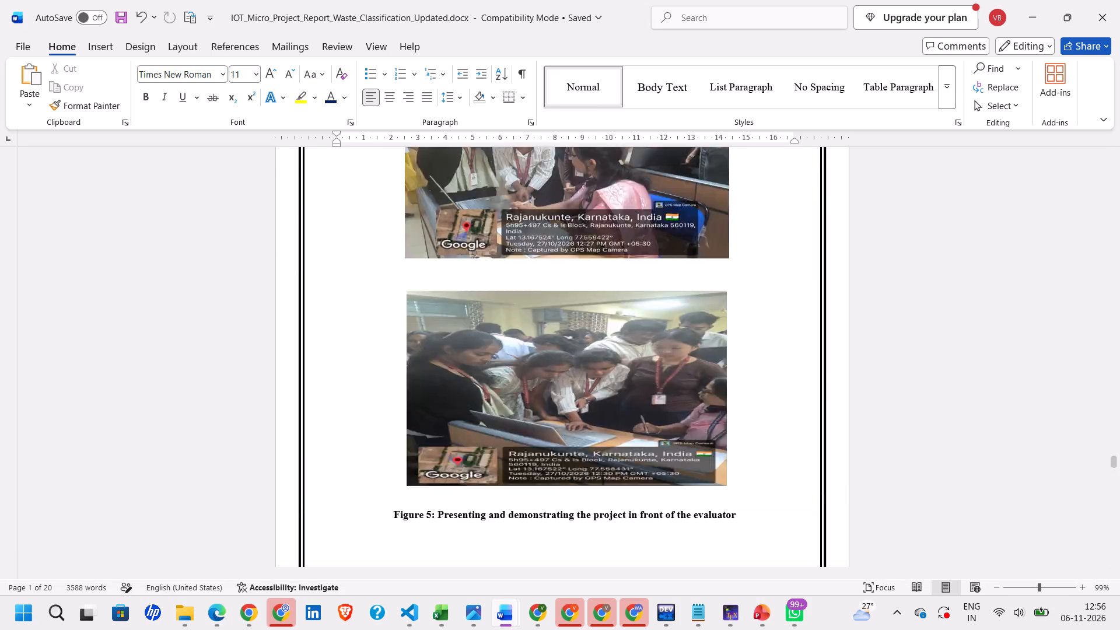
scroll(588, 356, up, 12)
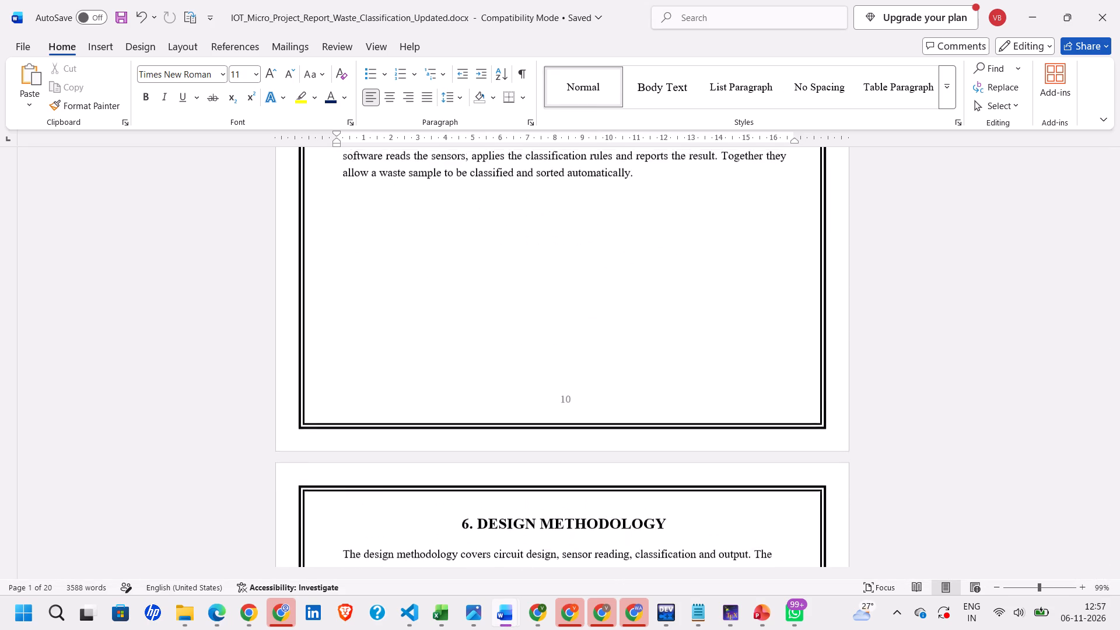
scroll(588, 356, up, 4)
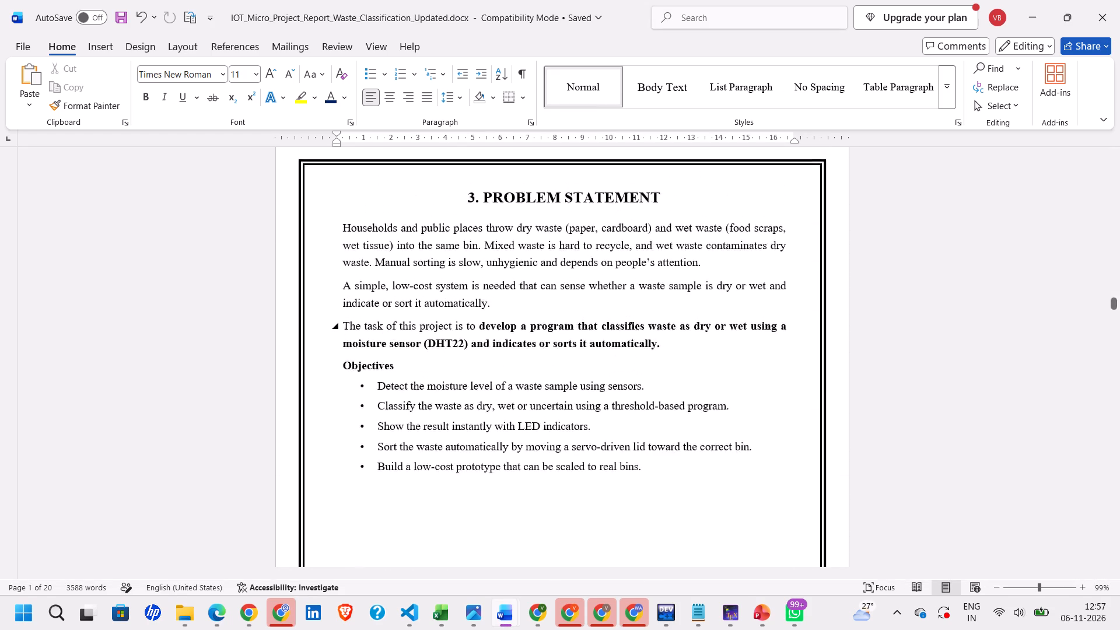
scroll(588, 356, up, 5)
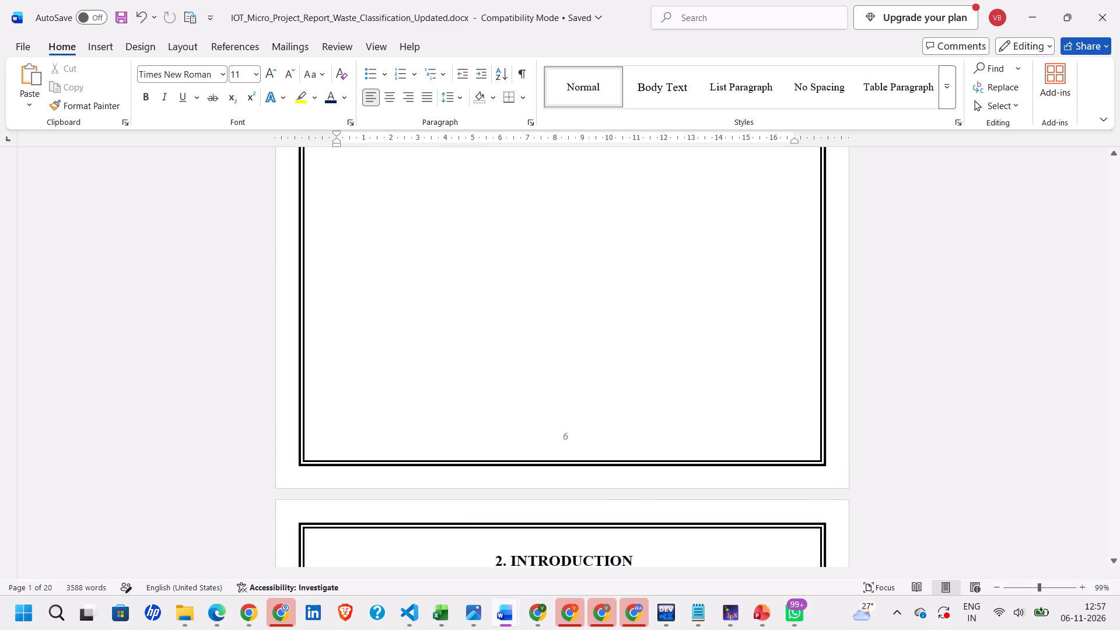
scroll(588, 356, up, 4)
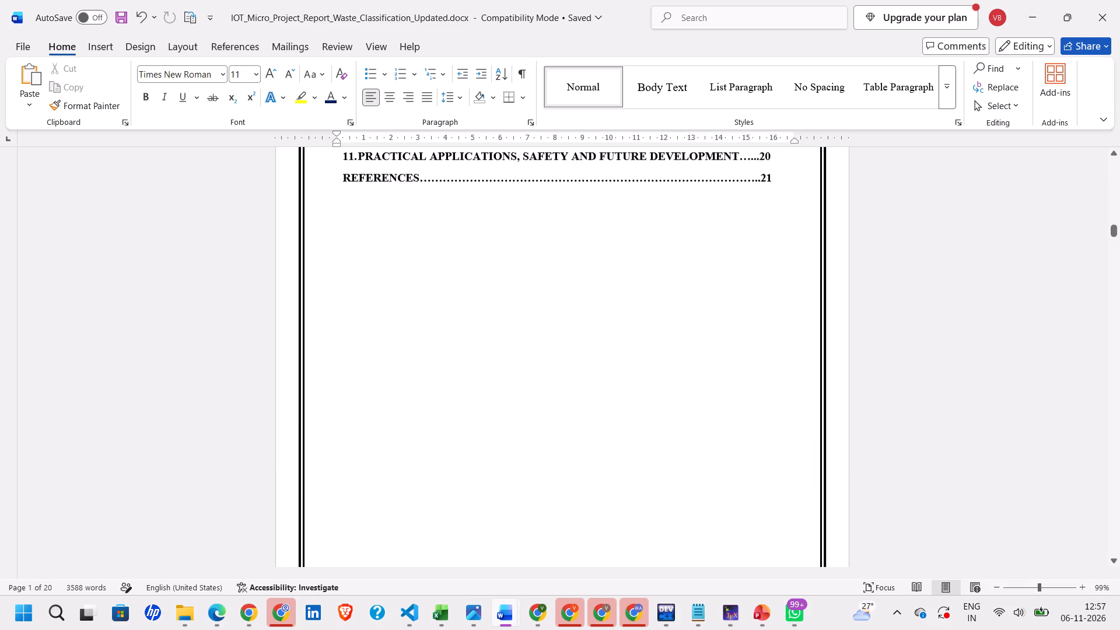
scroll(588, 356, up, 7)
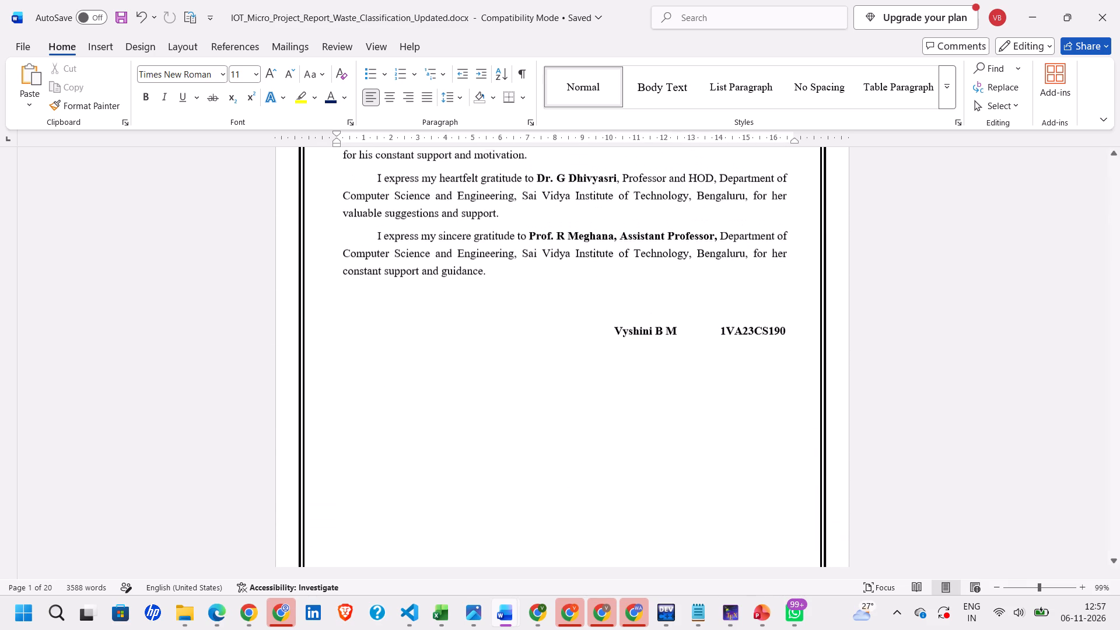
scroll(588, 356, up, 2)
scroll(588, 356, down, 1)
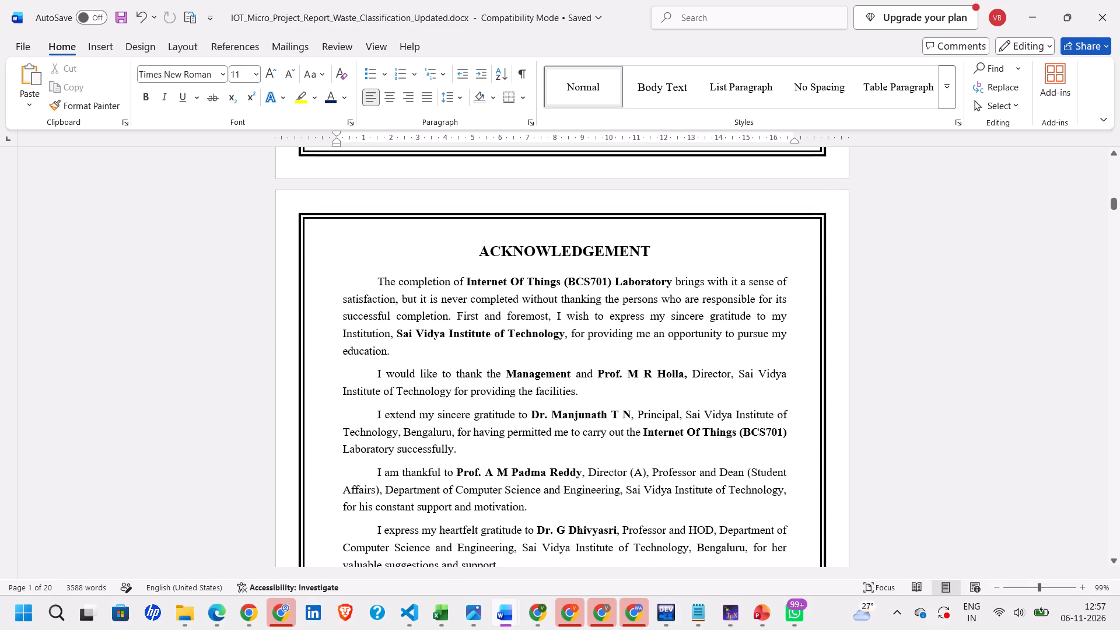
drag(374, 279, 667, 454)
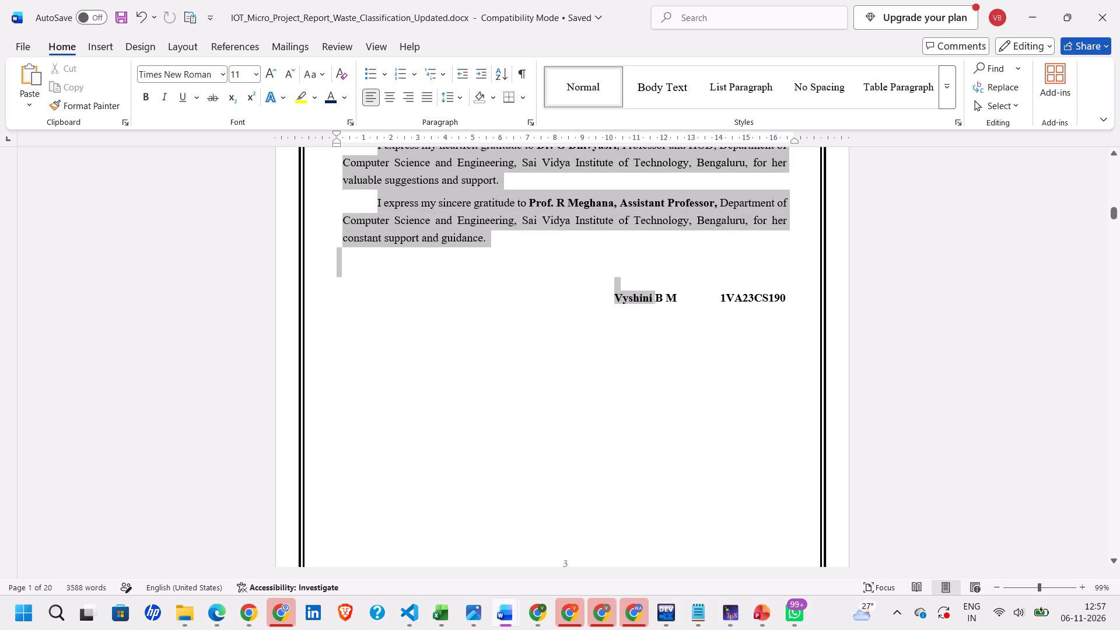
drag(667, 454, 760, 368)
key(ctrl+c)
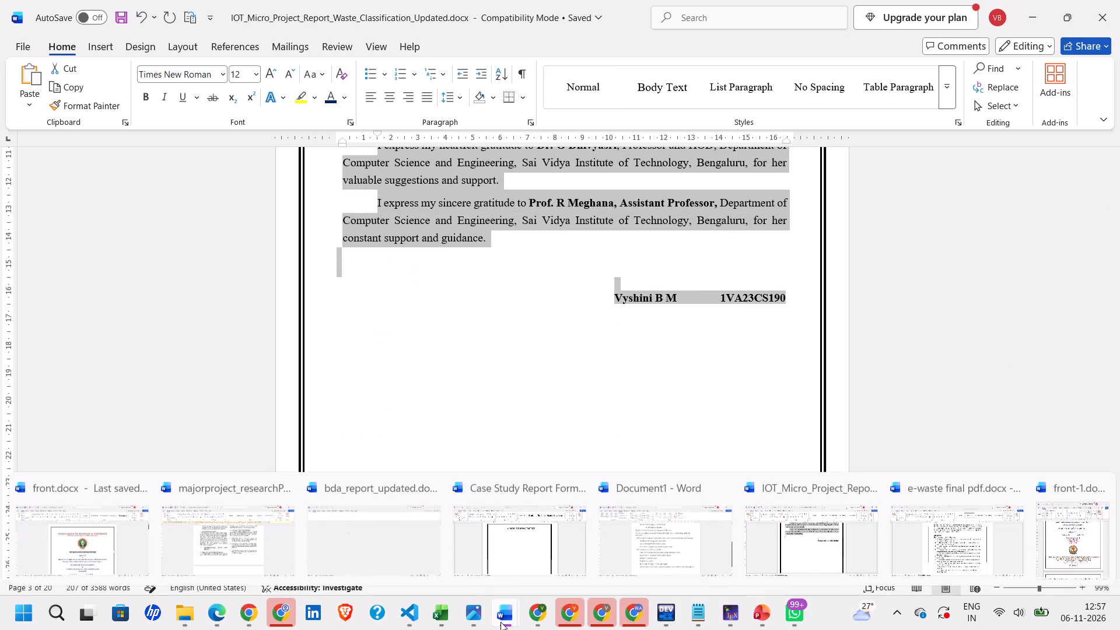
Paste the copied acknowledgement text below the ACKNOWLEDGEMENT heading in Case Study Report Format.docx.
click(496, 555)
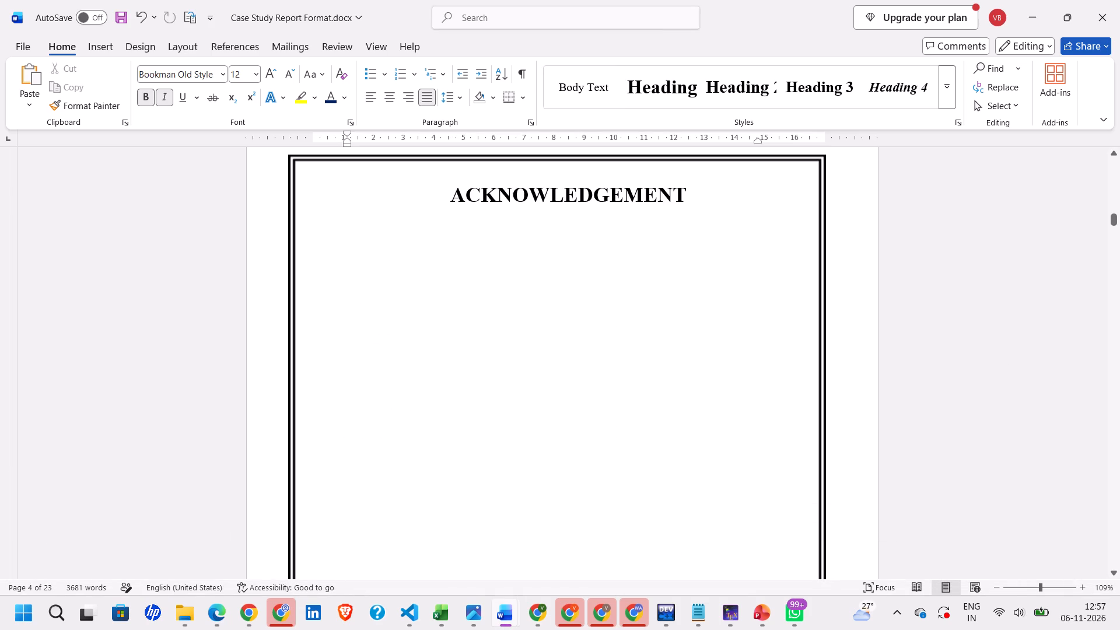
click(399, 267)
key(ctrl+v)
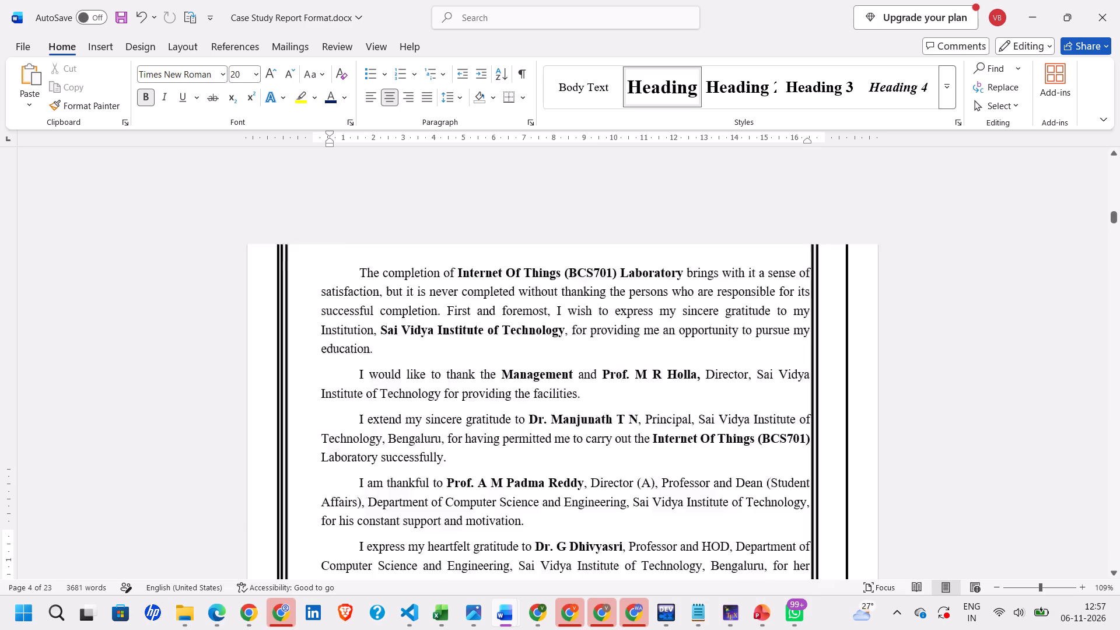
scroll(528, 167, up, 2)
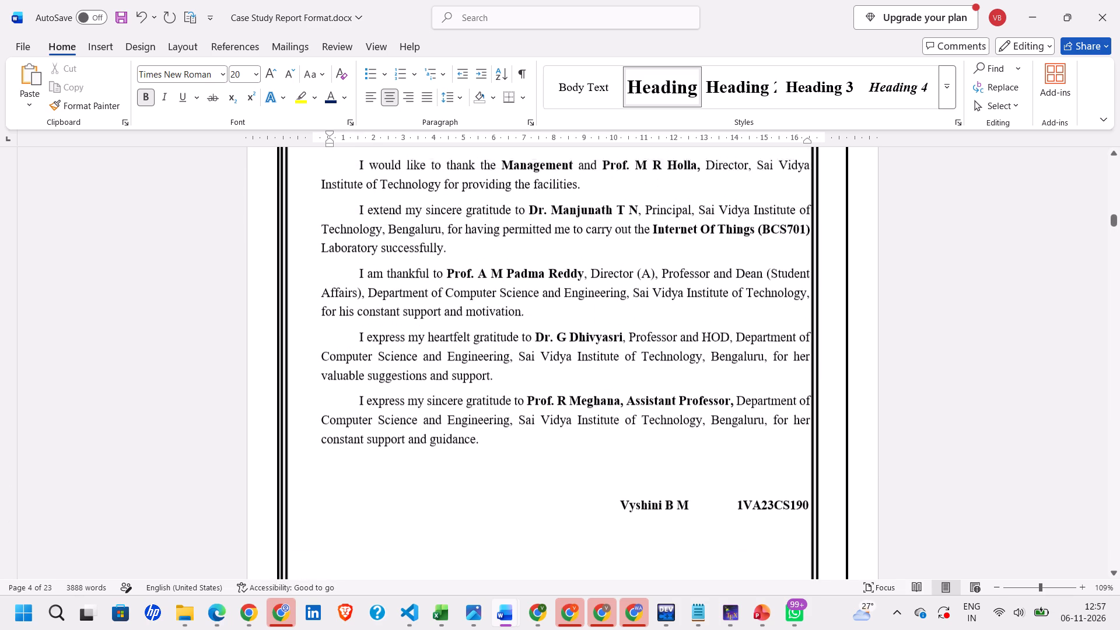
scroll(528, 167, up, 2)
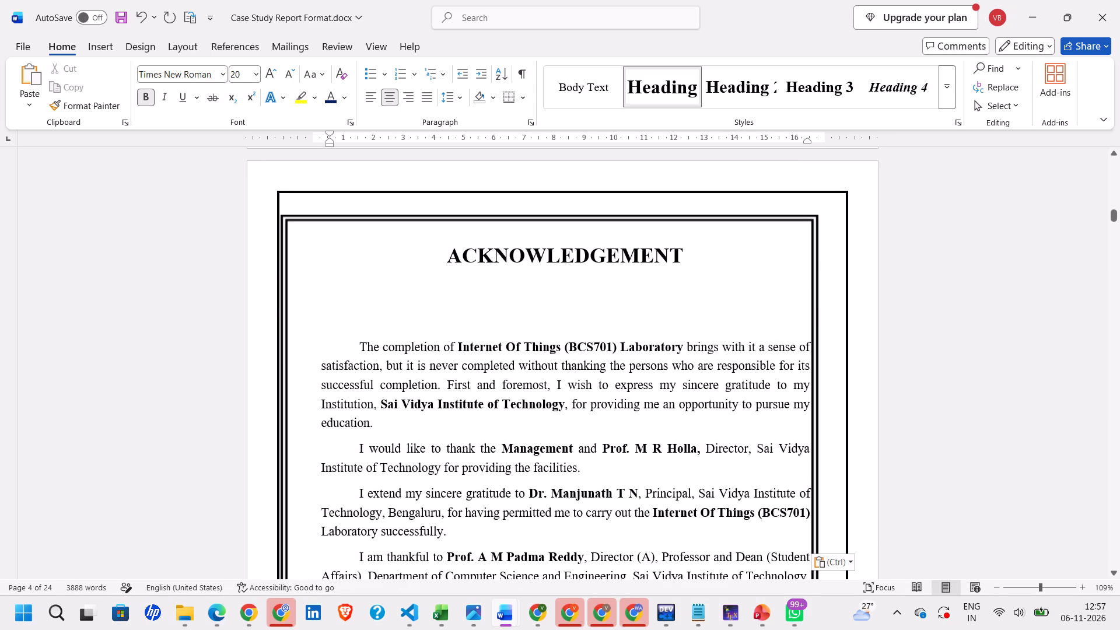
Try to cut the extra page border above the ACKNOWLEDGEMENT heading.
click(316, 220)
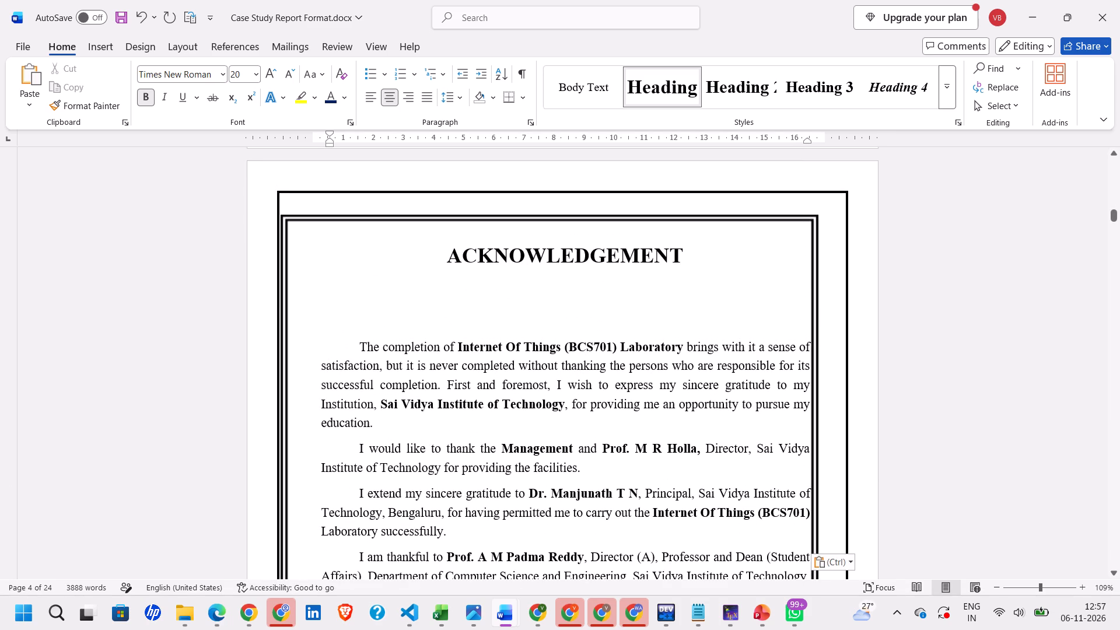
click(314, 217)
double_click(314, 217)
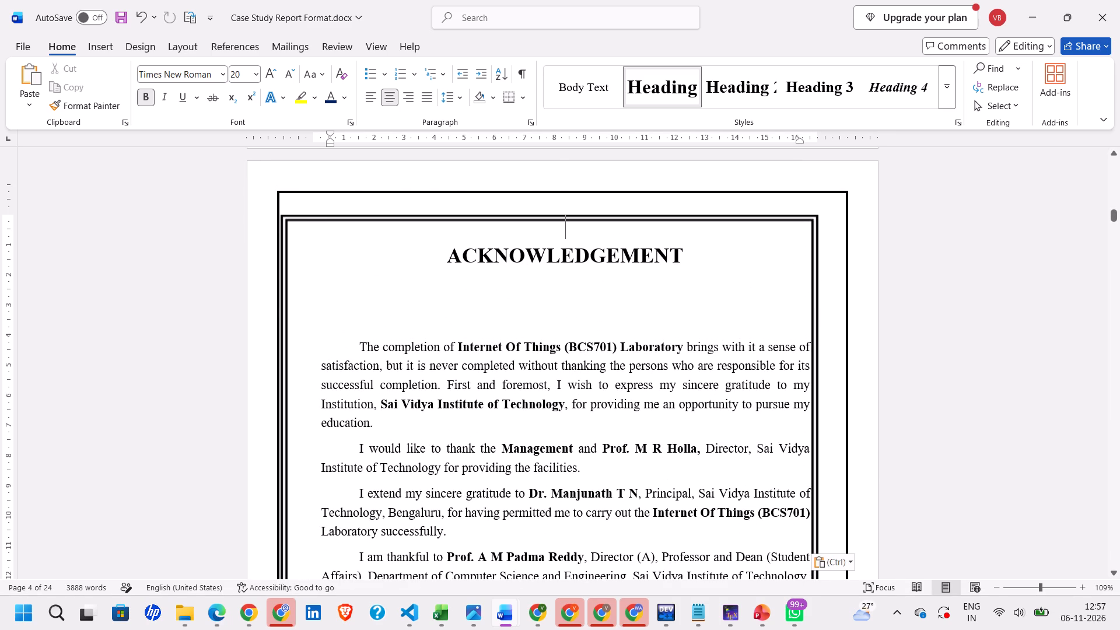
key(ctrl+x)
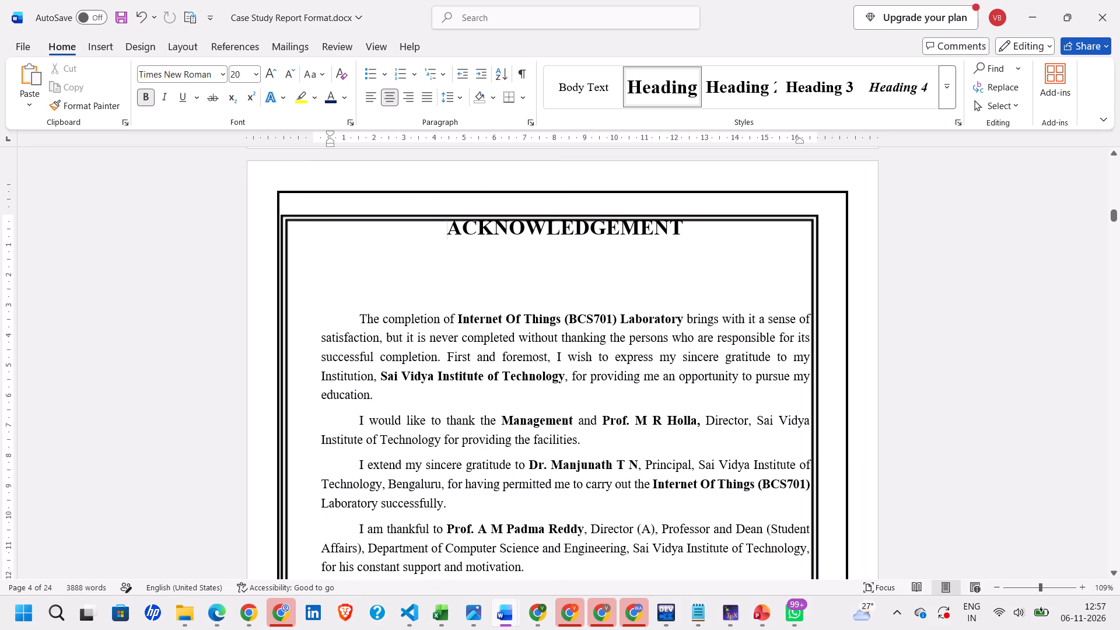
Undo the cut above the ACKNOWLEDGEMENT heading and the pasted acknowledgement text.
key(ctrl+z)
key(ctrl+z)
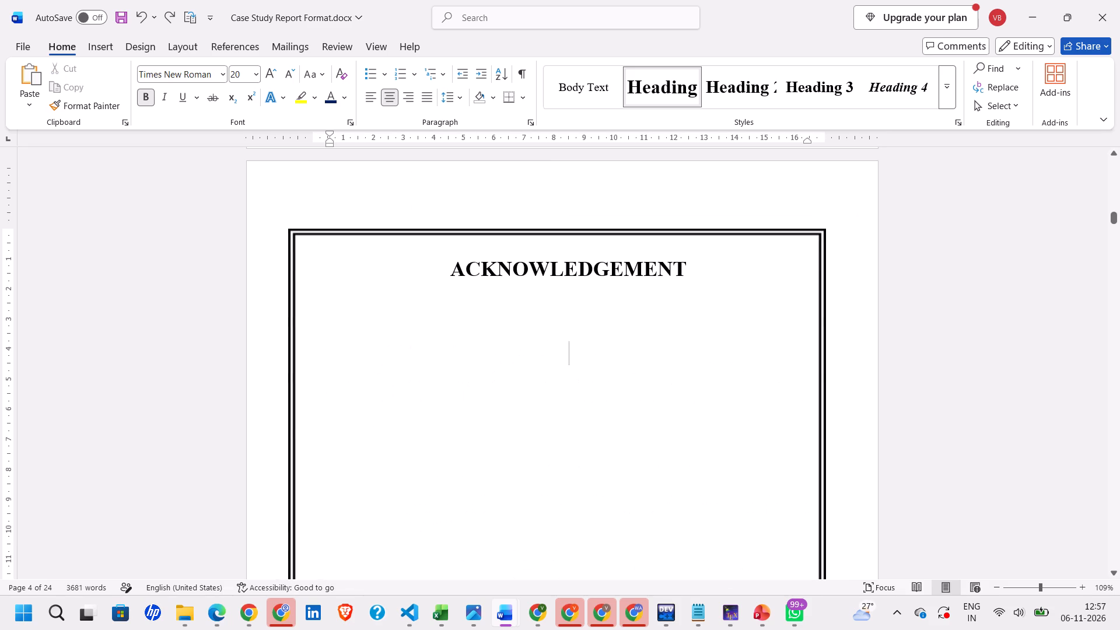
Examine the case study report's pages from the cover to the contents list.
scroll(423, 320, up, 6)
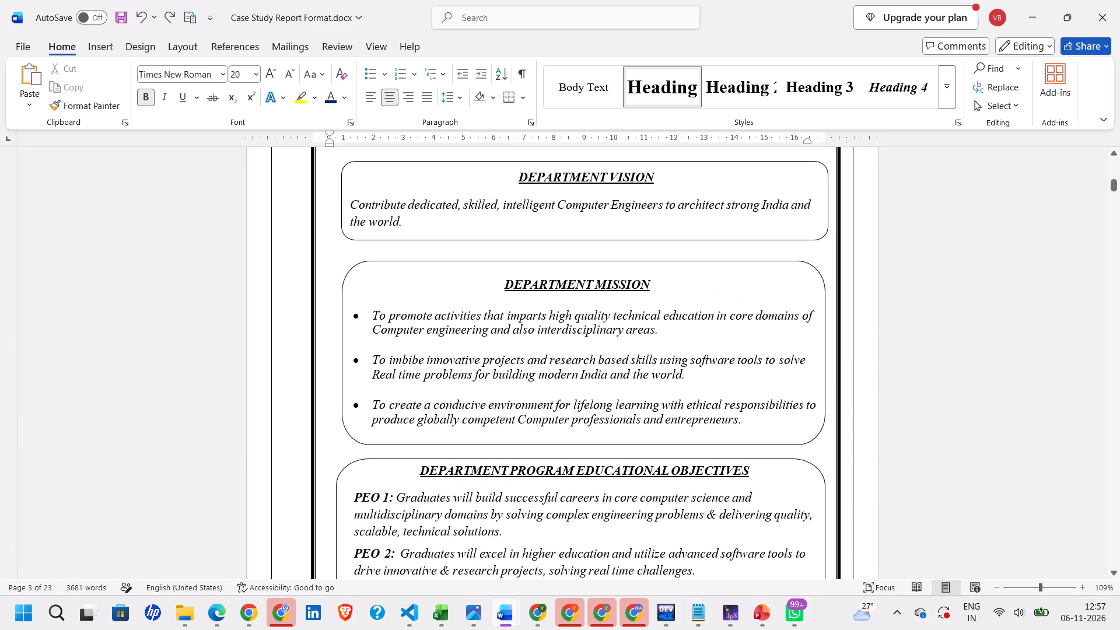
scroll(423, 320, up, 3)
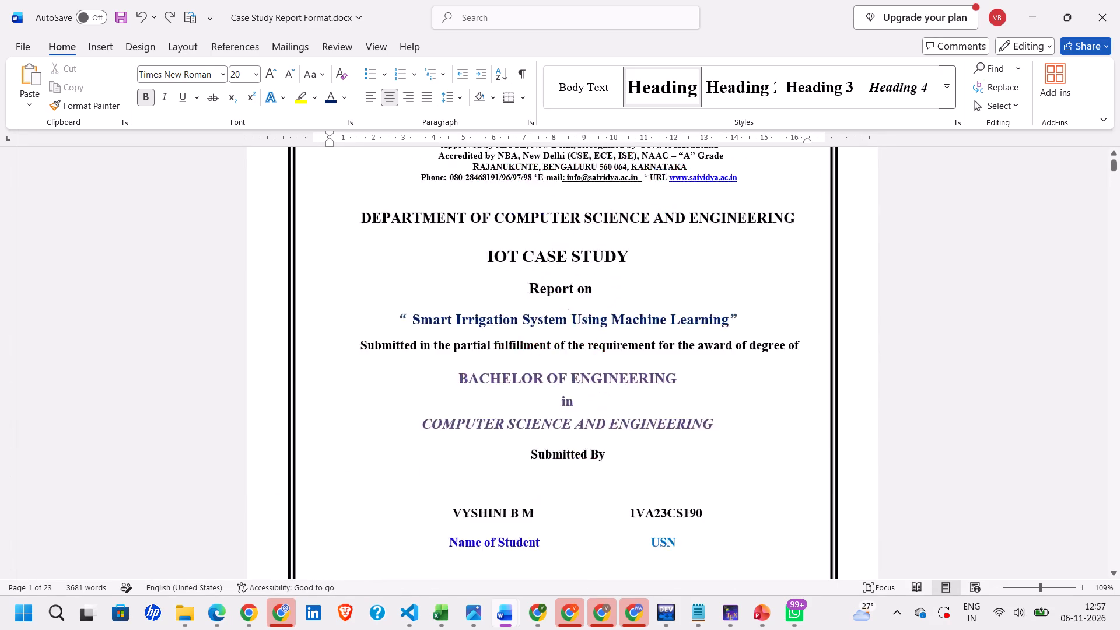
scroll(423, 320, down, 18)
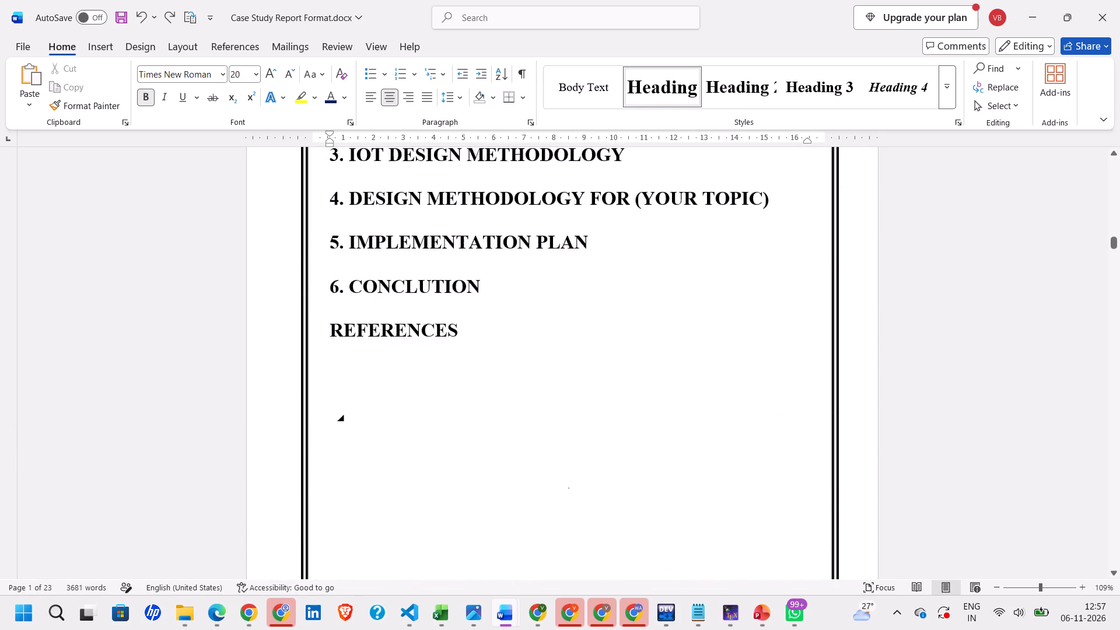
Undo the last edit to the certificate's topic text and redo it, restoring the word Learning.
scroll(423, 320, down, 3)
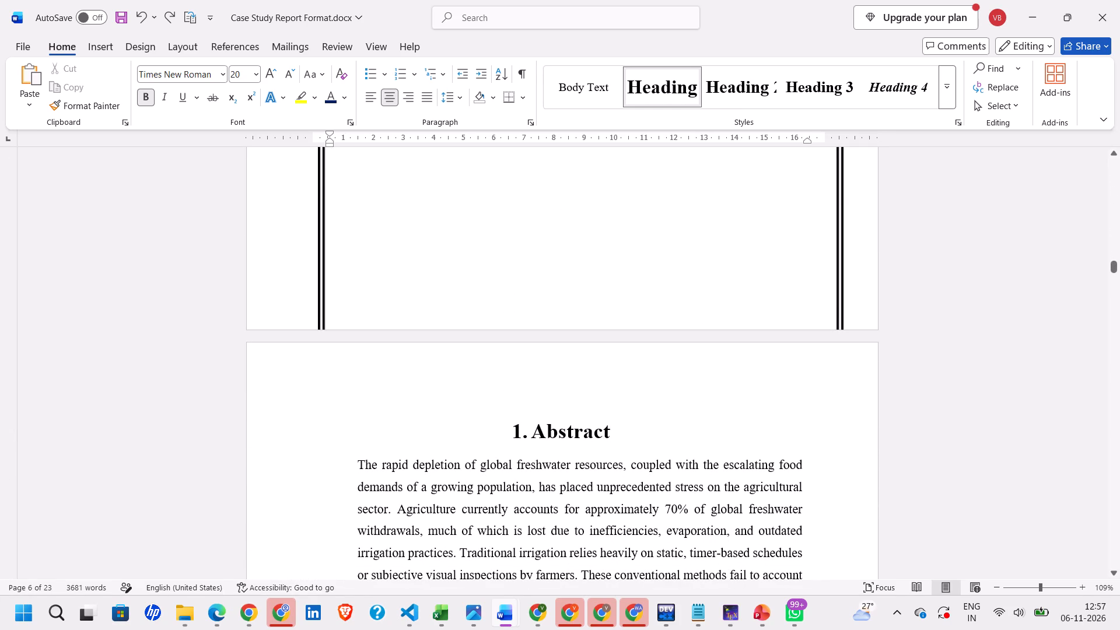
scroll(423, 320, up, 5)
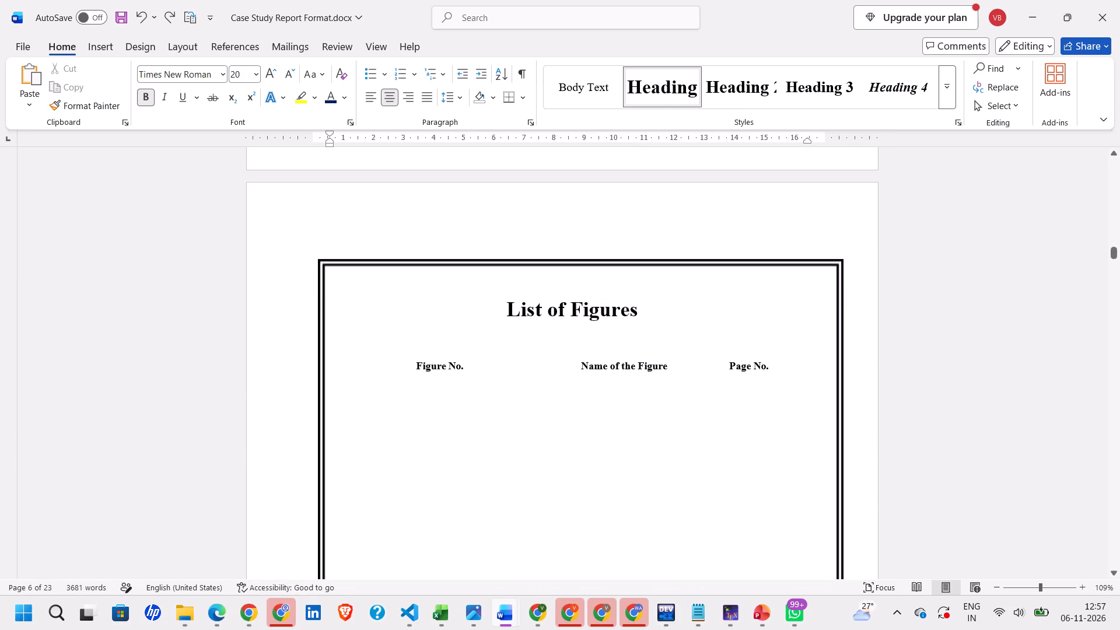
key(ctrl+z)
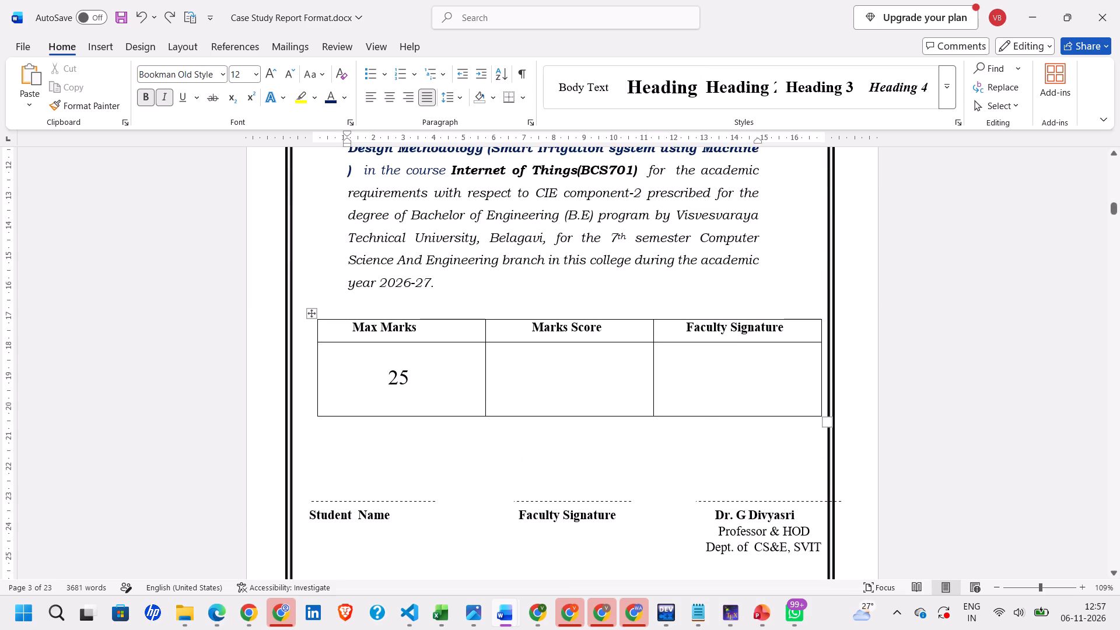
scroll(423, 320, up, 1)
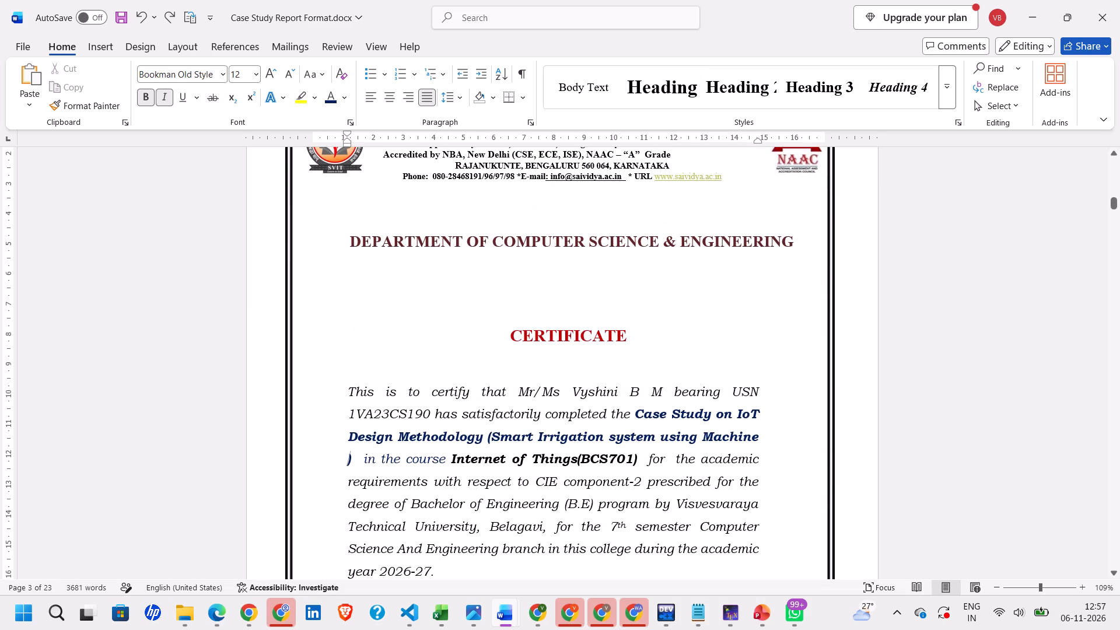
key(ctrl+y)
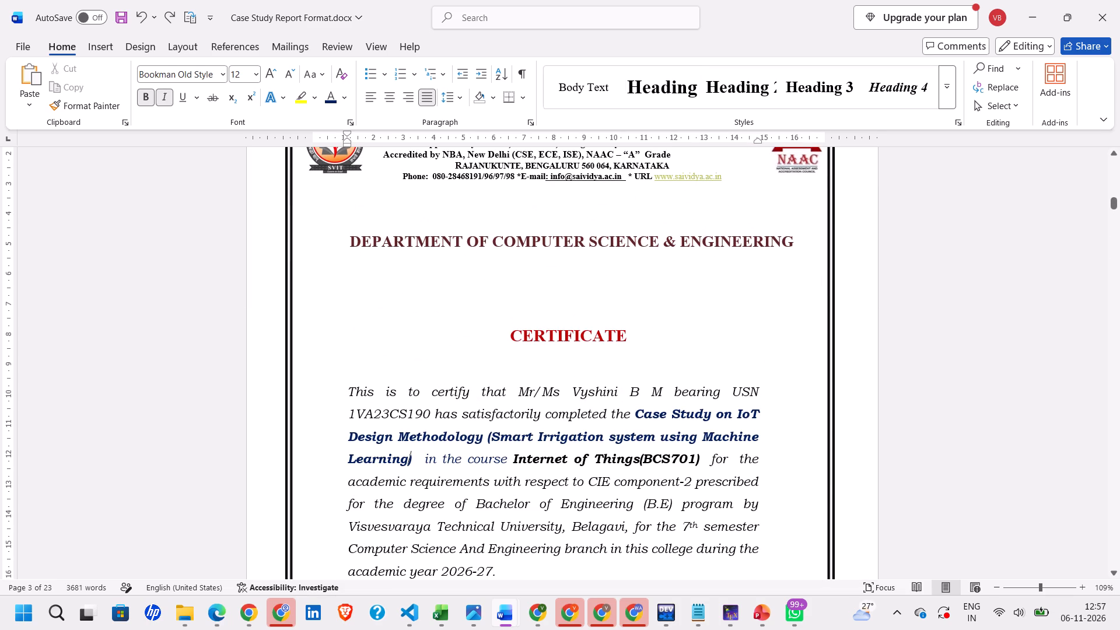
Examine the report's pages from the certificate through the acknowledgement, contents list and List of Figures to the Abstract.
scroll(554, 346, down, 2)
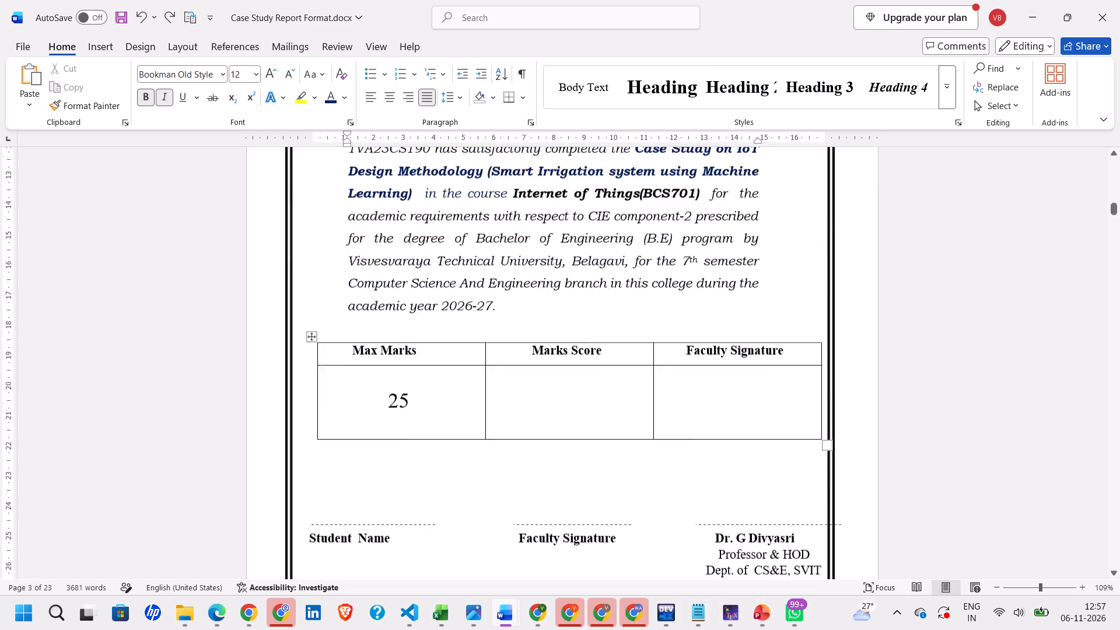
scroll(554, 346, down, 3)
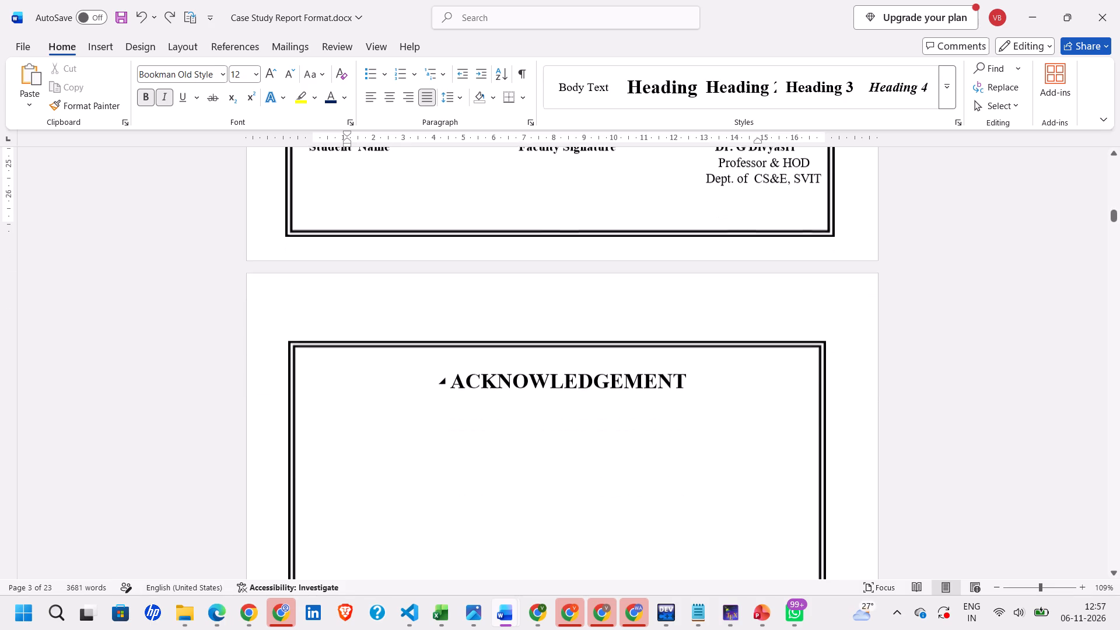
scroll(554, 346, down, 4)
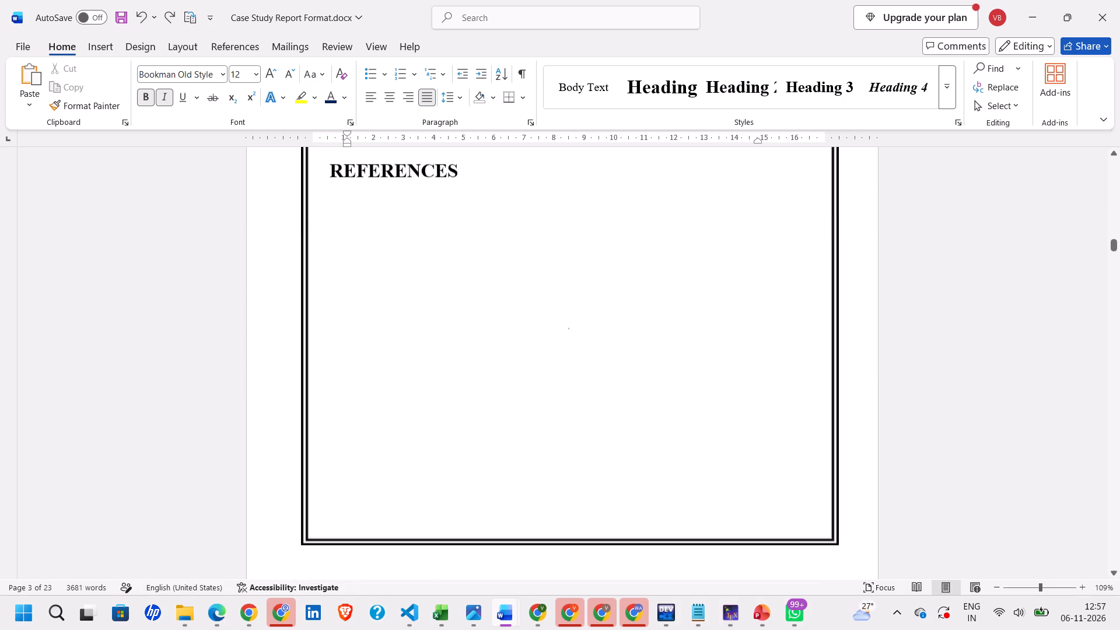
scroll(554, 346, up, 8)
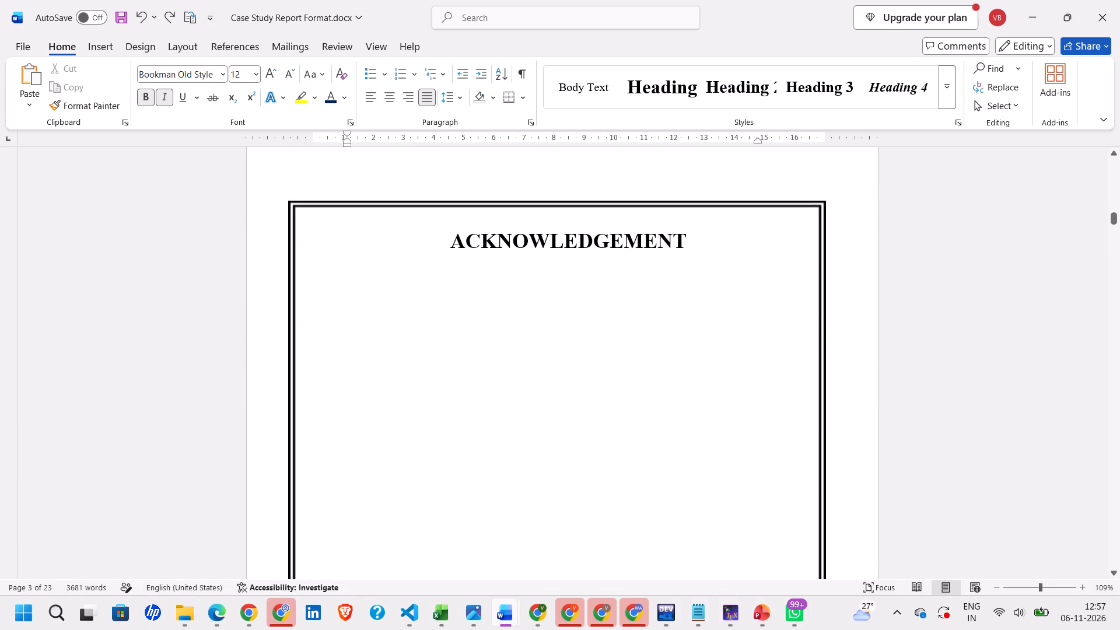
scroll(554, 346, down, 9)
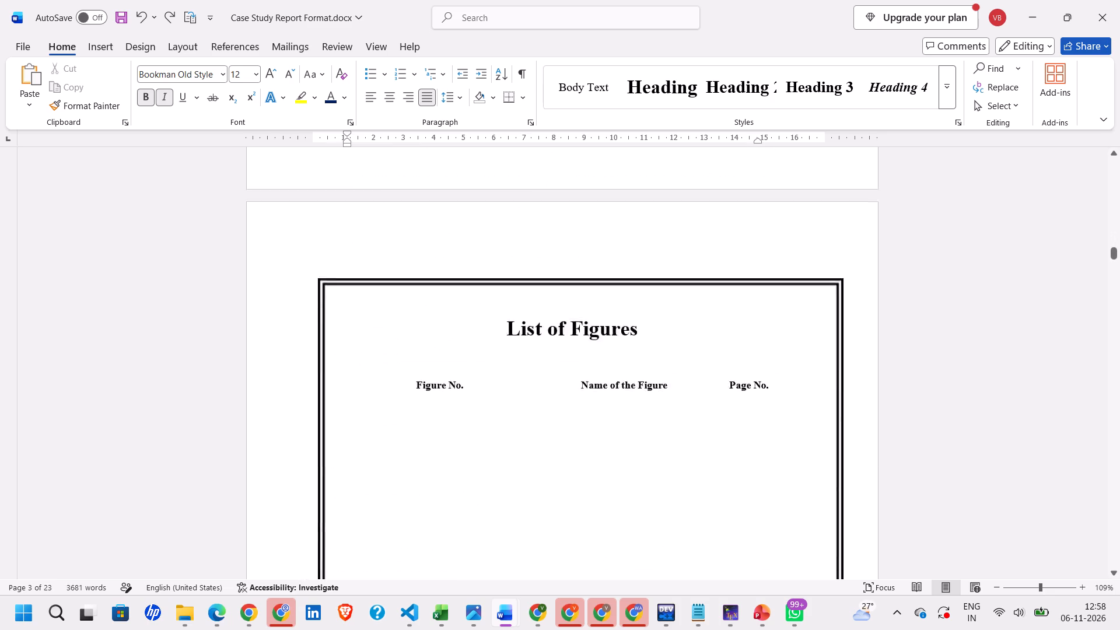
scroll(554, 346, down, 6)
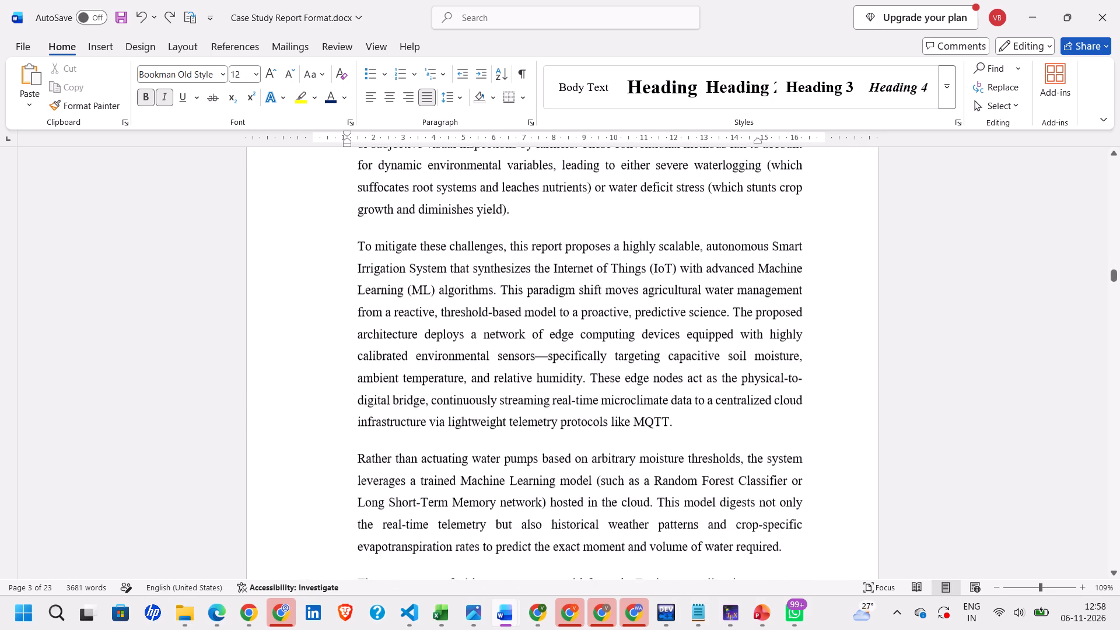
scroll(554, 346, up, 2)
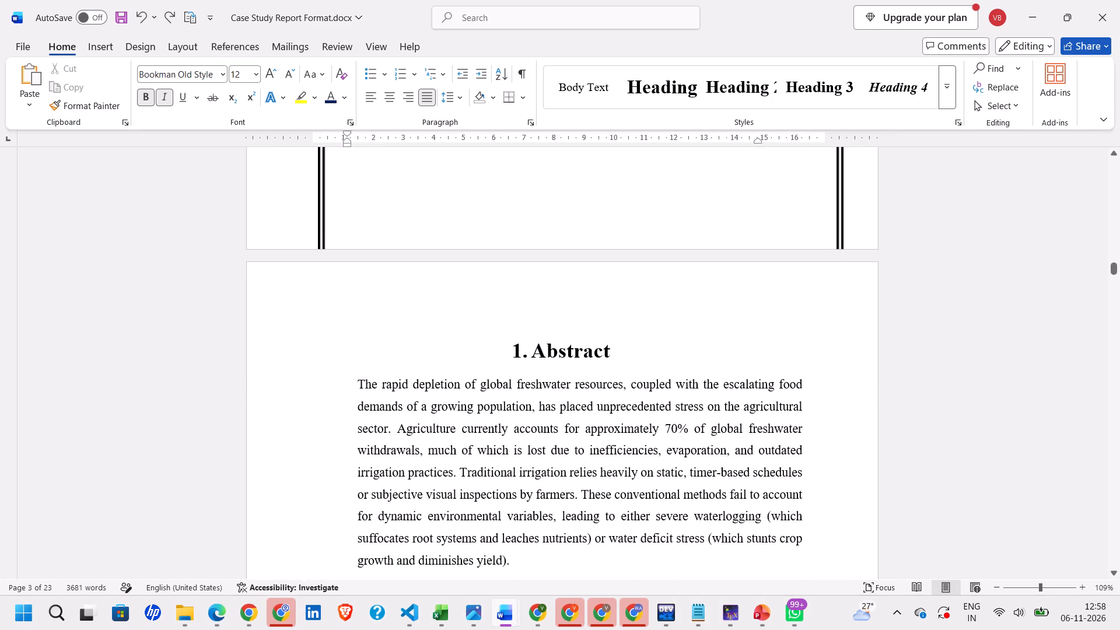
scroll(370, 291, up, 1)
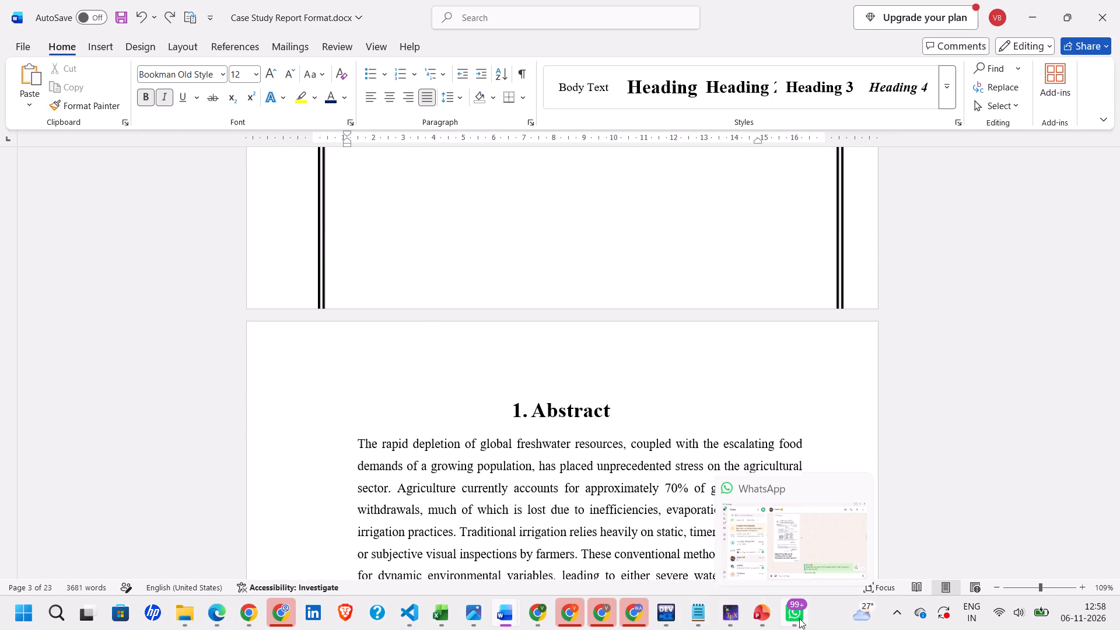
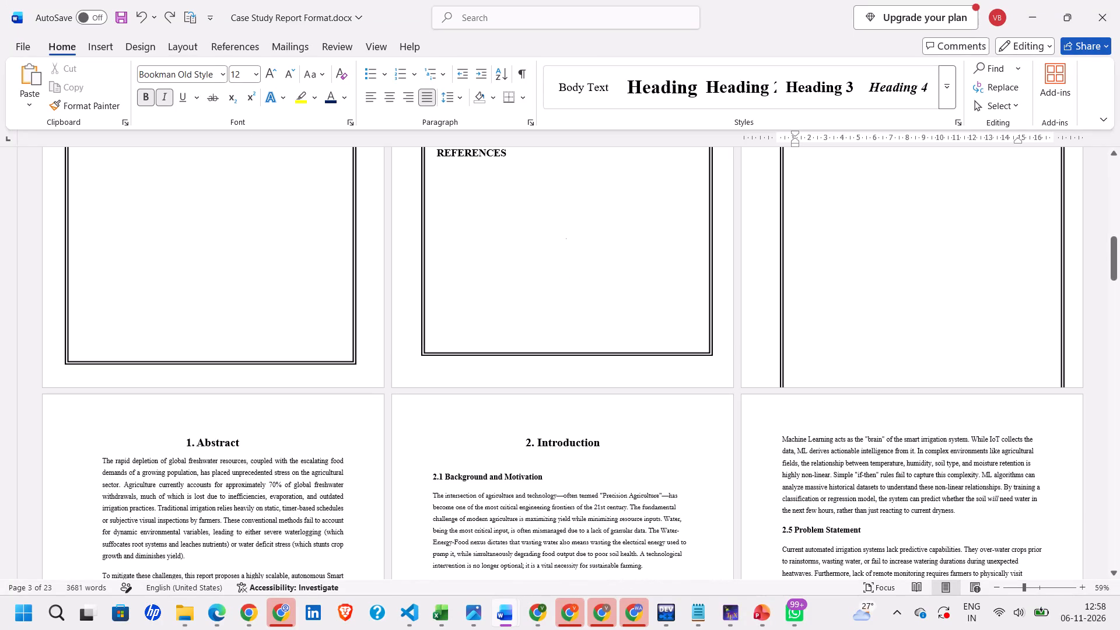
Review the report's opening pages again: the cover, the department vision and mission page, and the certificate.
click(525, 281)
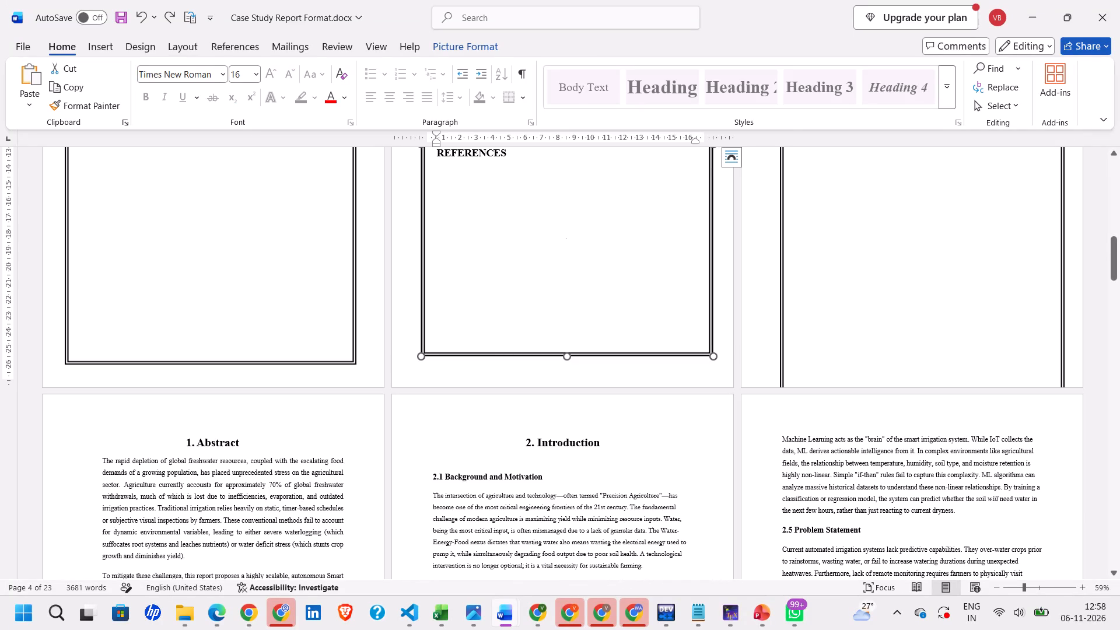
scroll(525, 281, up, 4)
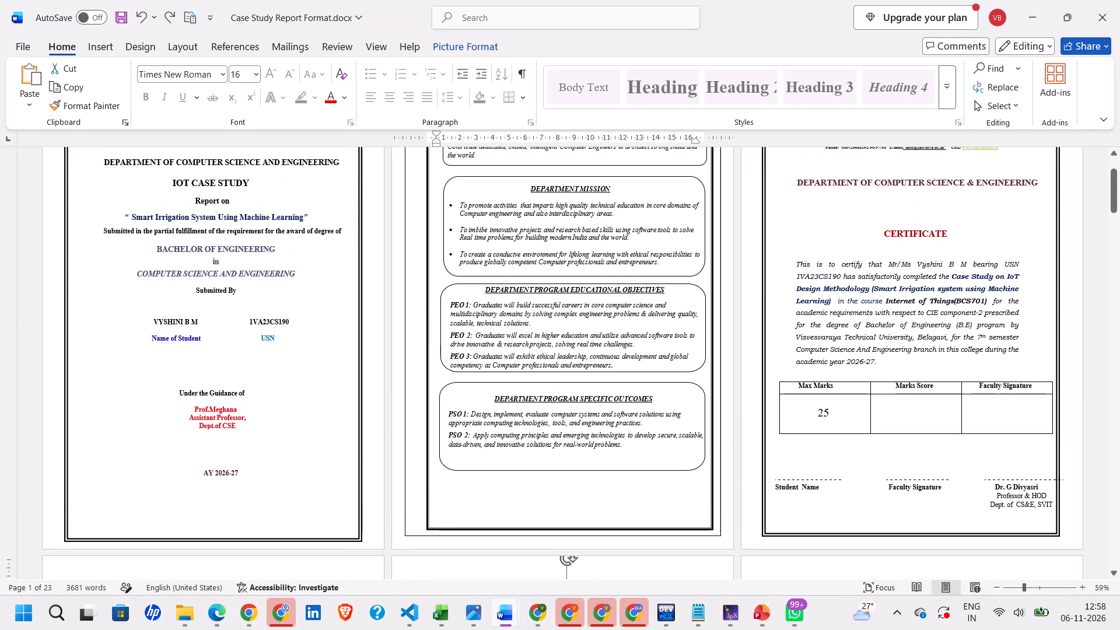
scroll(481, 292, up, 1)
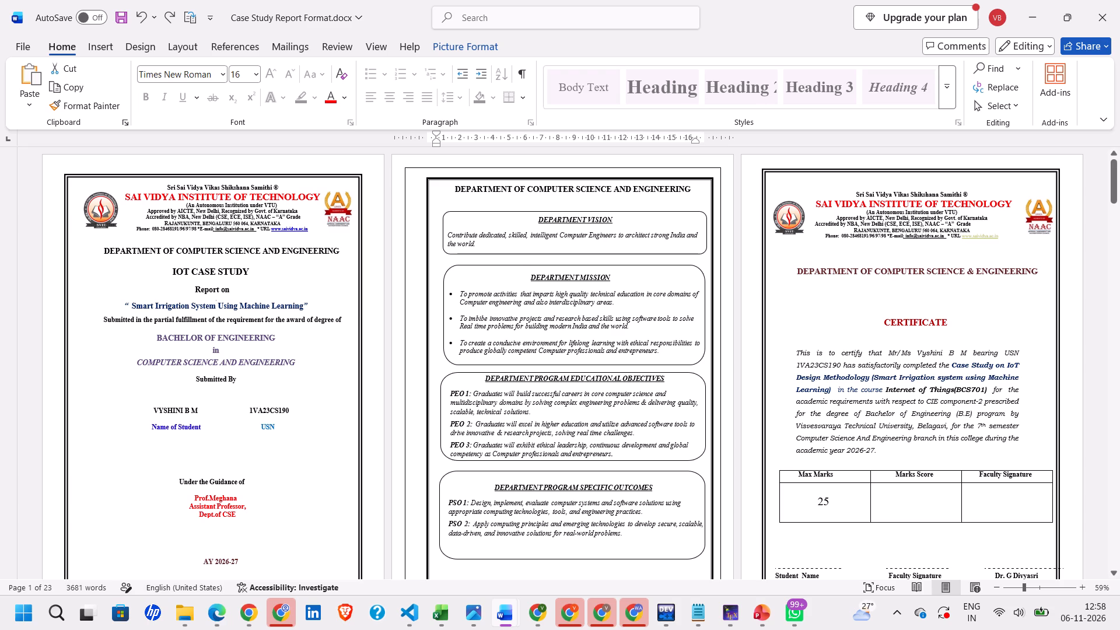
Enlarge the student name and USN lines with their labels on the cover page by one font size step.
scroll(229, 449, up, 1)
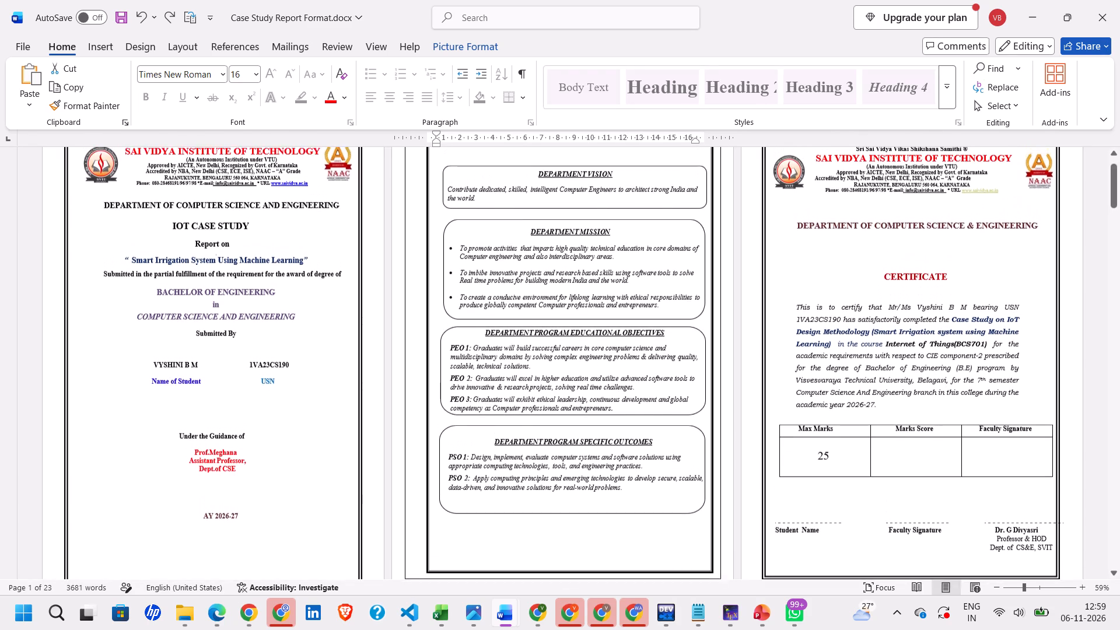
scroll(229, 449, up, 3)
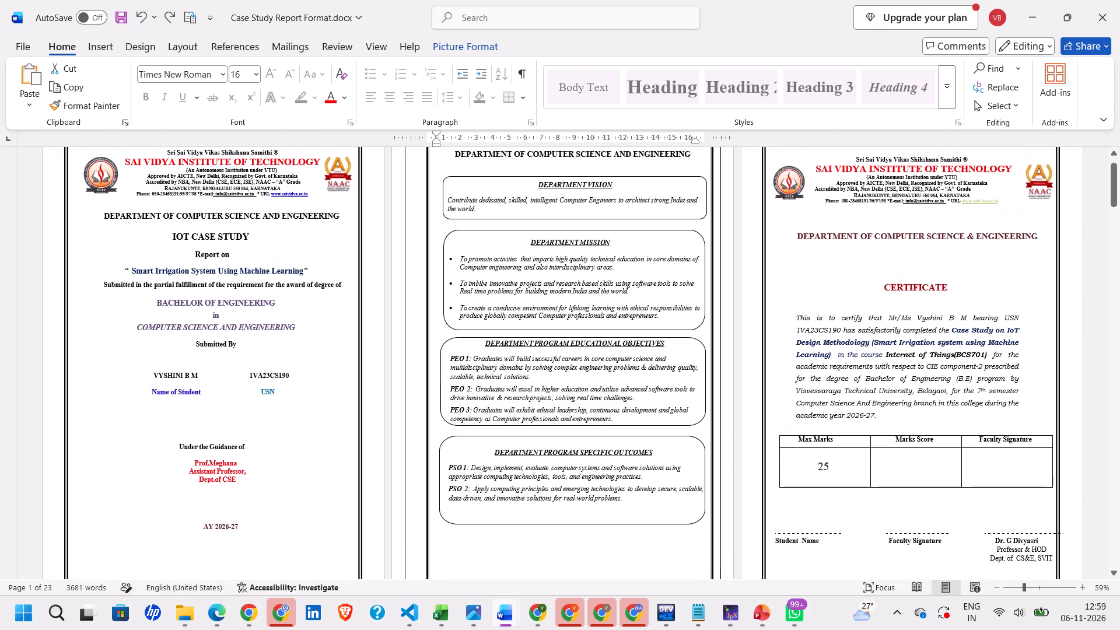
scroll(229, 449, up, 2)
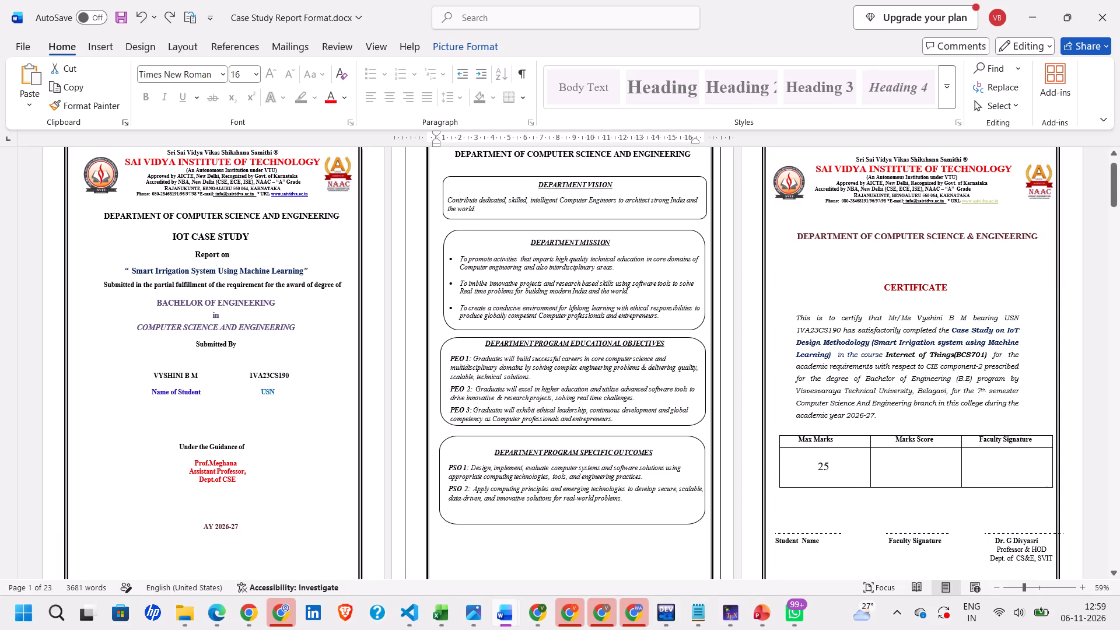
click(208, 440)
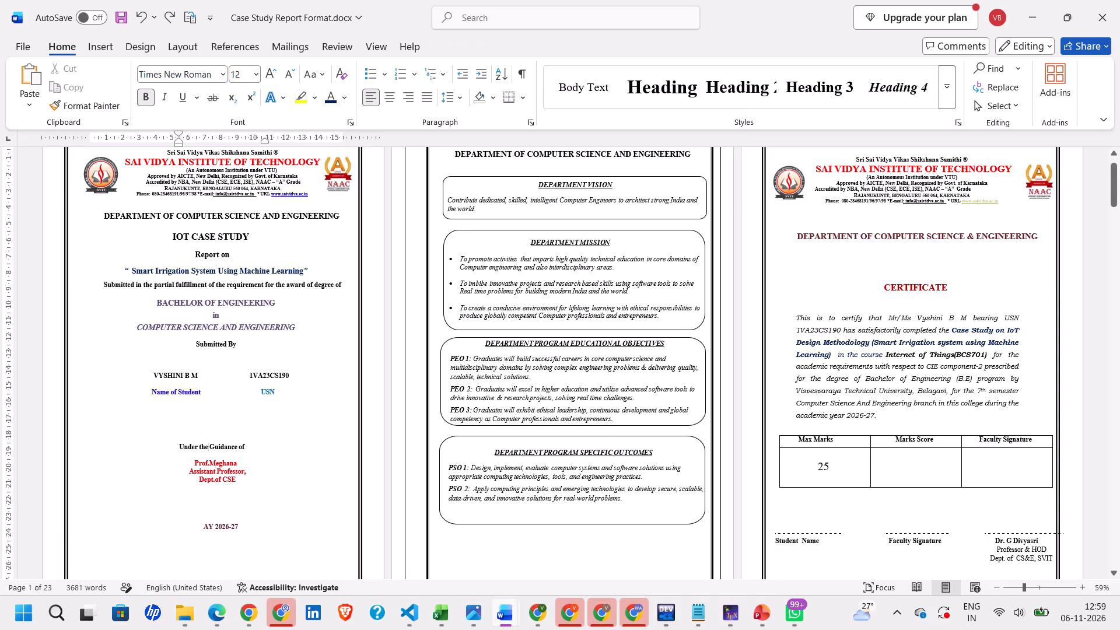
ctrl+scroll(253, 402, up, 7)
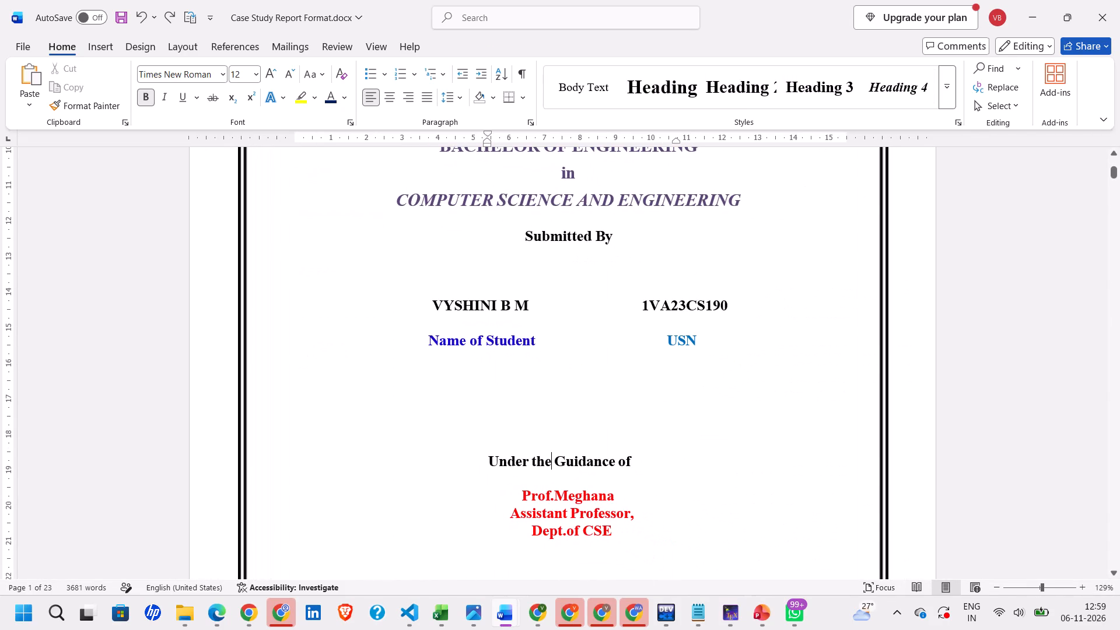
scroll(482, 447, up, 1)
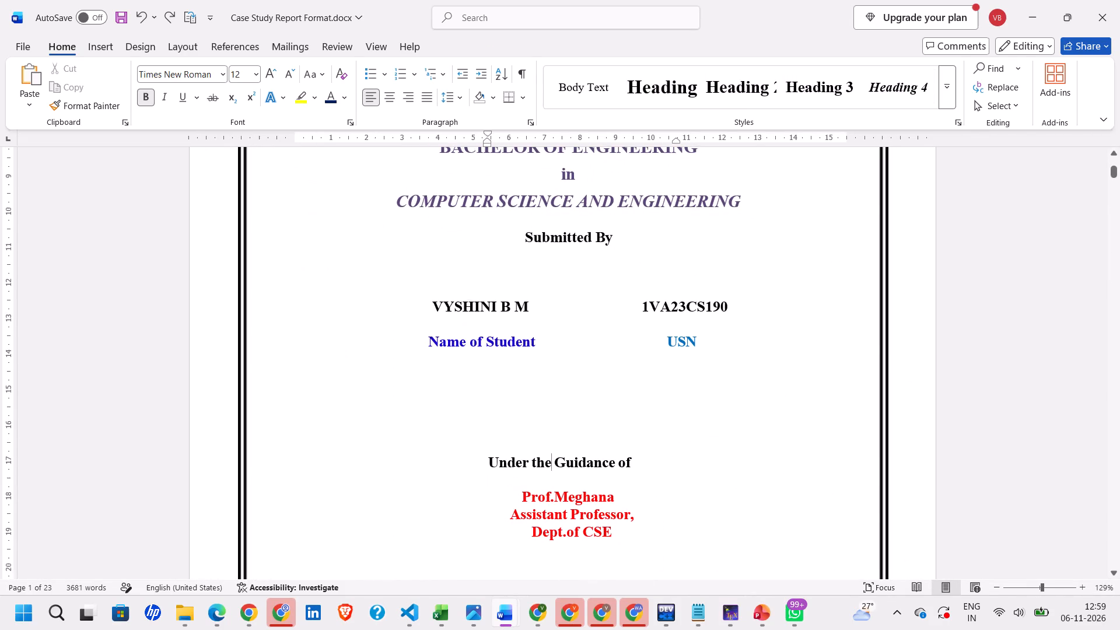
scroll(482, 447, up, 1)
drag(412, 418, 818, 484)
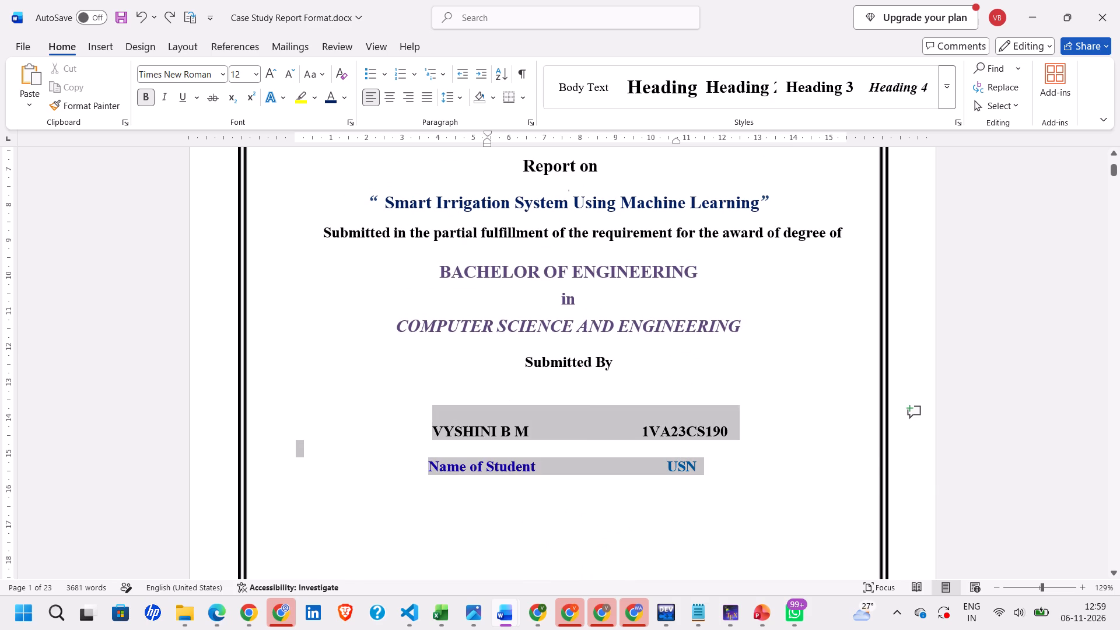
drag(818, 484, 833, 484)
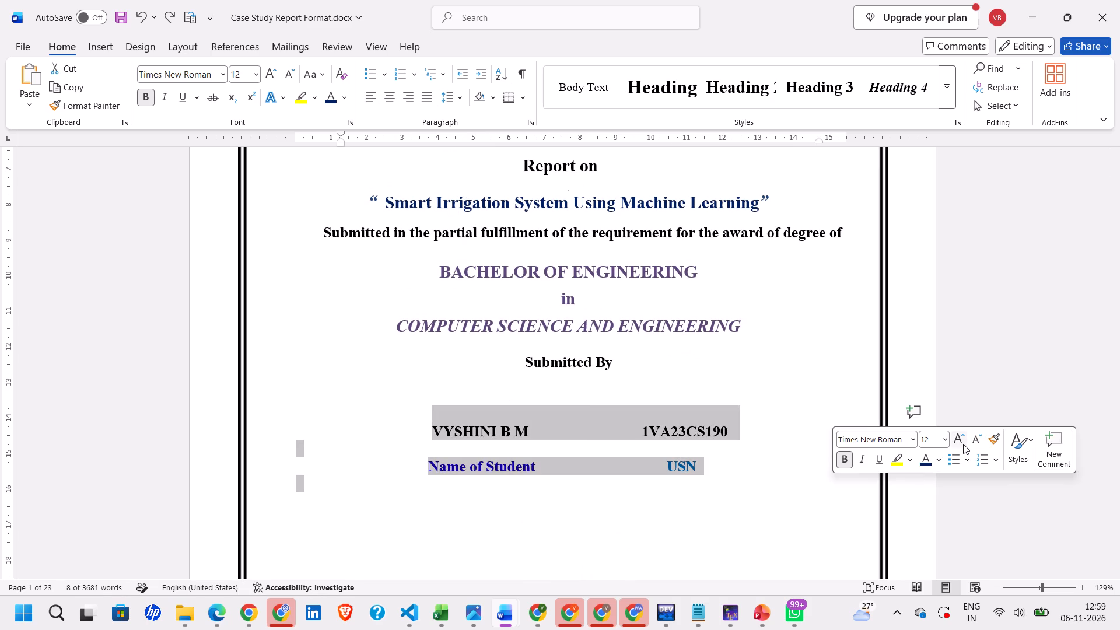
click(963, 444)
click(742, 524)
Enlarge the "Under the Guidance of" line and the guide's details below it on the cover page by one font size step.
scroll(742, 524, down, 1)
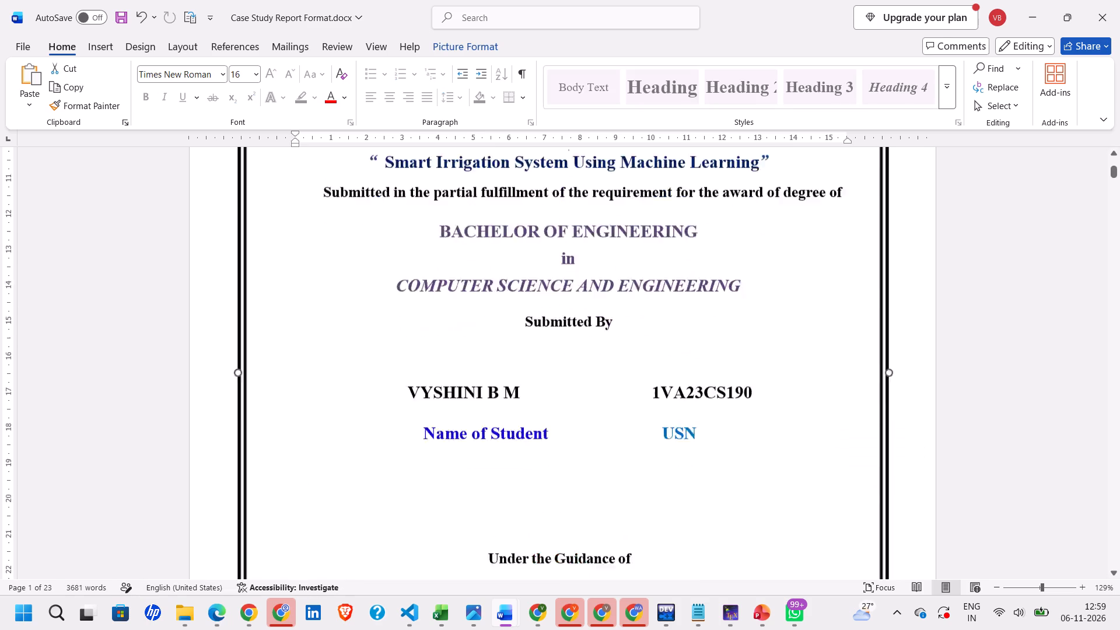
scroll(742, 524, down, 1)
drag(481, 302, 577, 348)
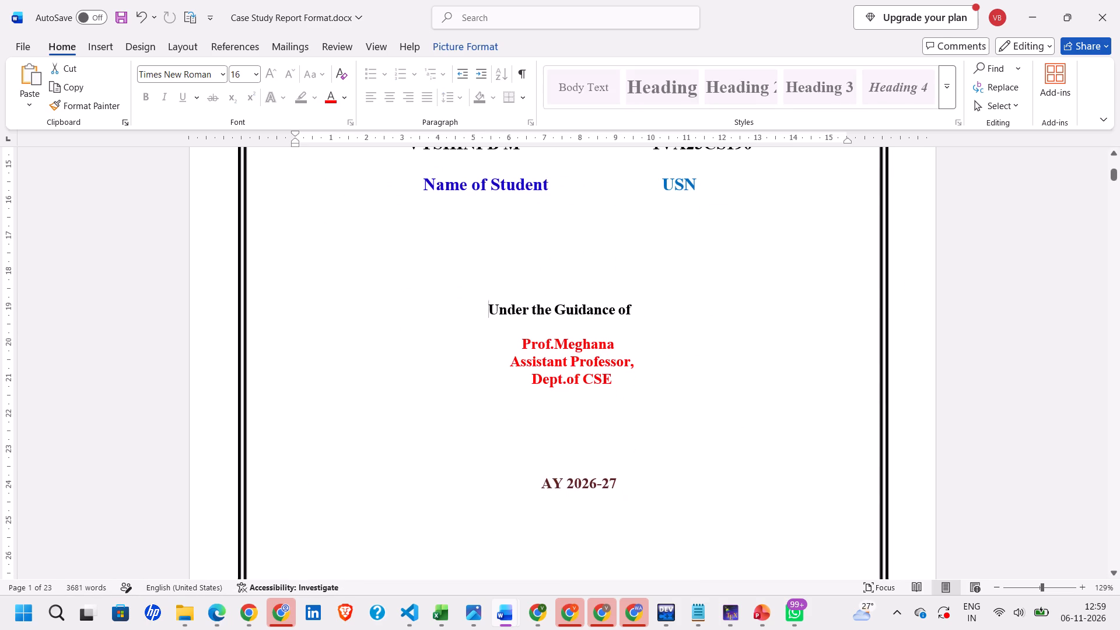
drag(577, 348, 617, 379)
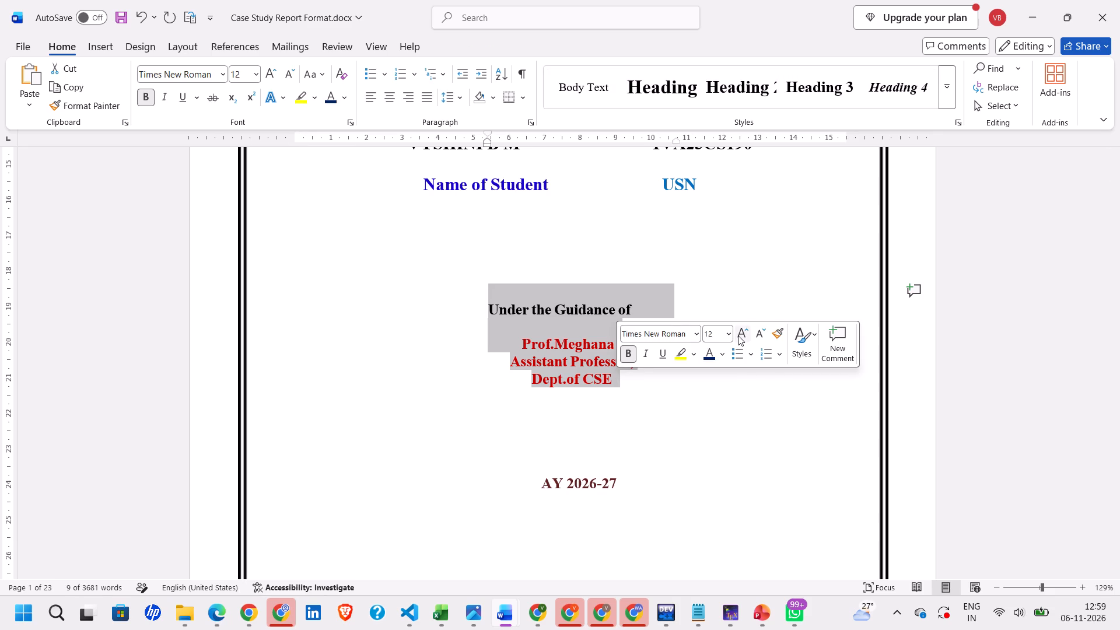
click(738, 335)
click(649, 435)
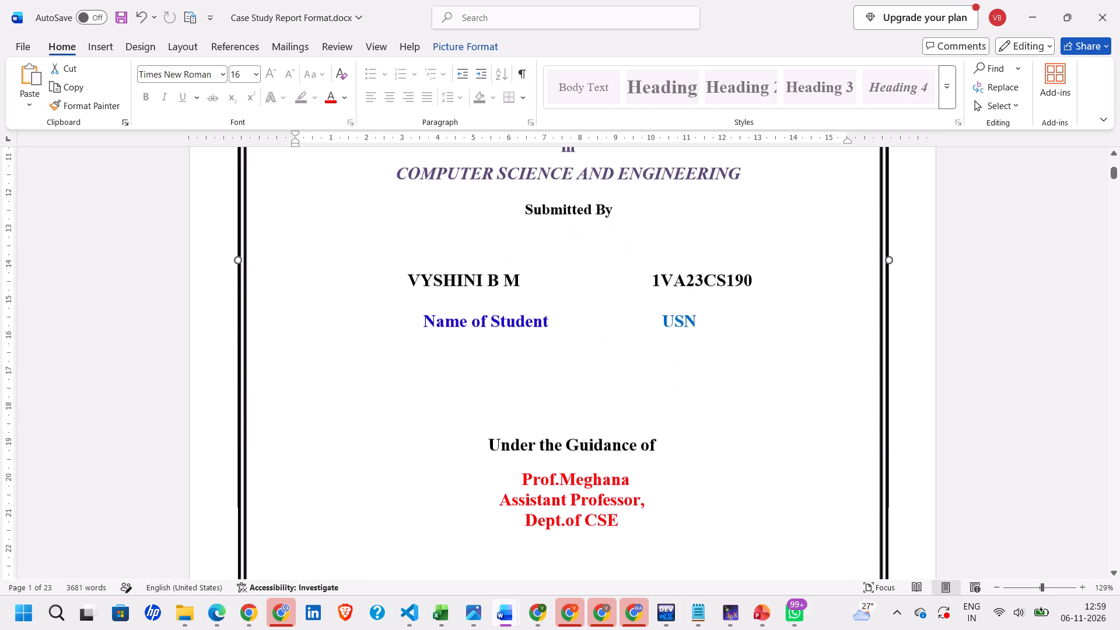
Remove one empty line above "Under the Guidance of" and two above "AY 2026-27" on the cover page.
click(486, 395)
key(BackSpace)
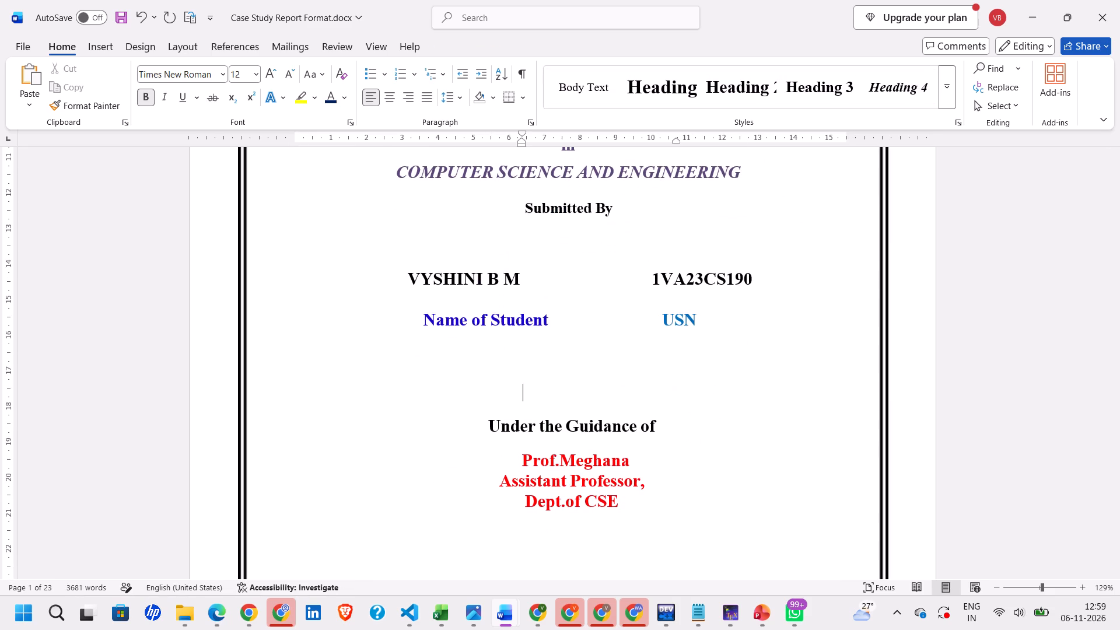
scroll(492, 443, down, 1)
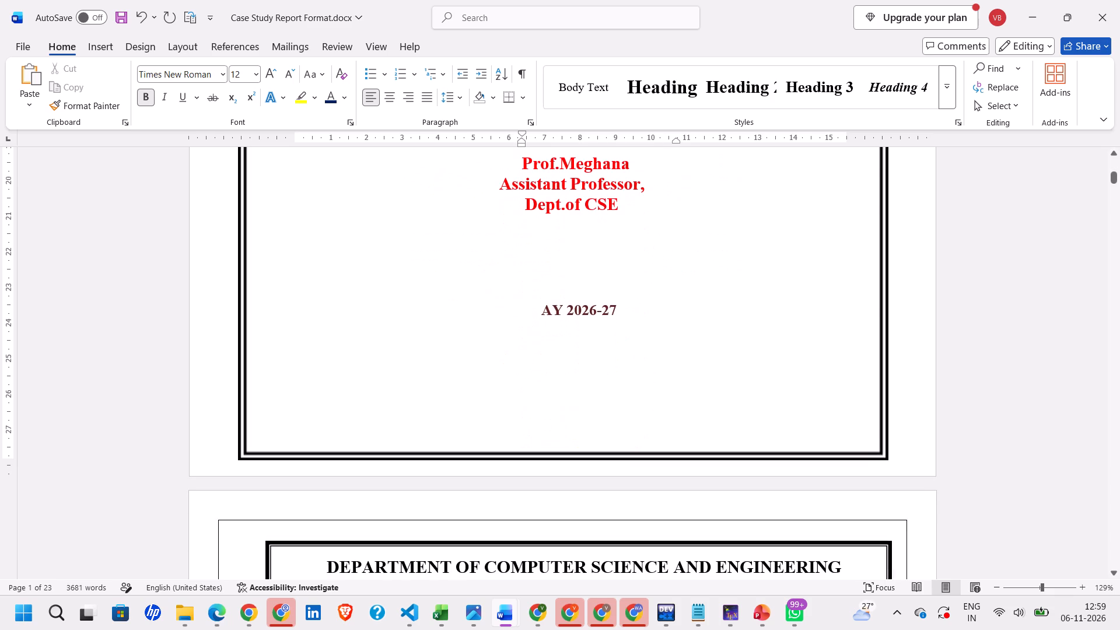
click(531, 265)
click(544, 266)
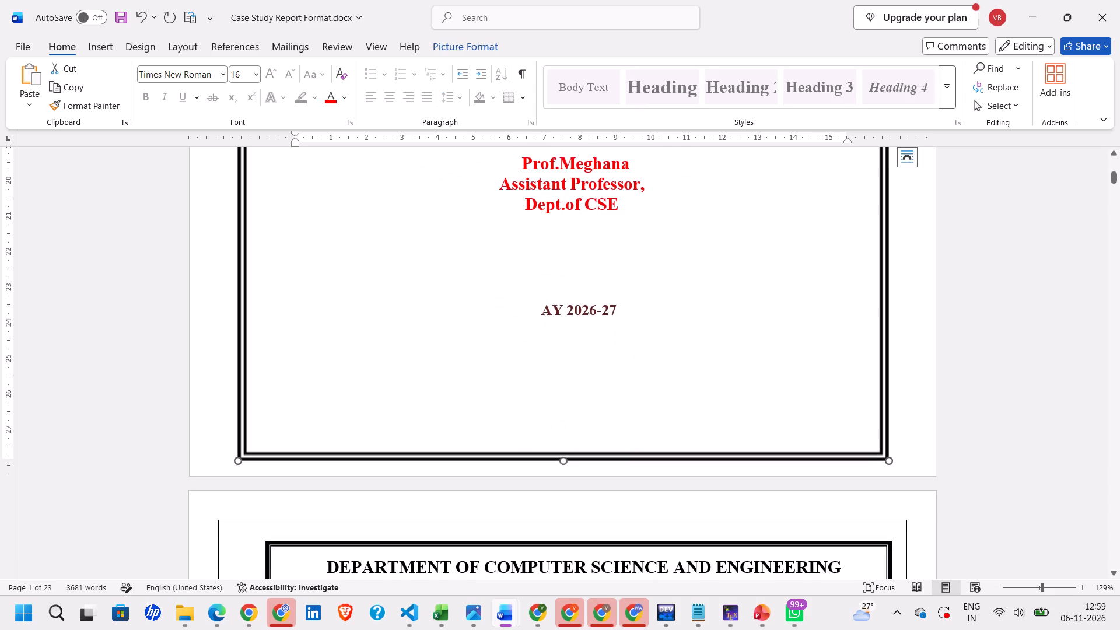
click(539, 312)
key(BackSpace)
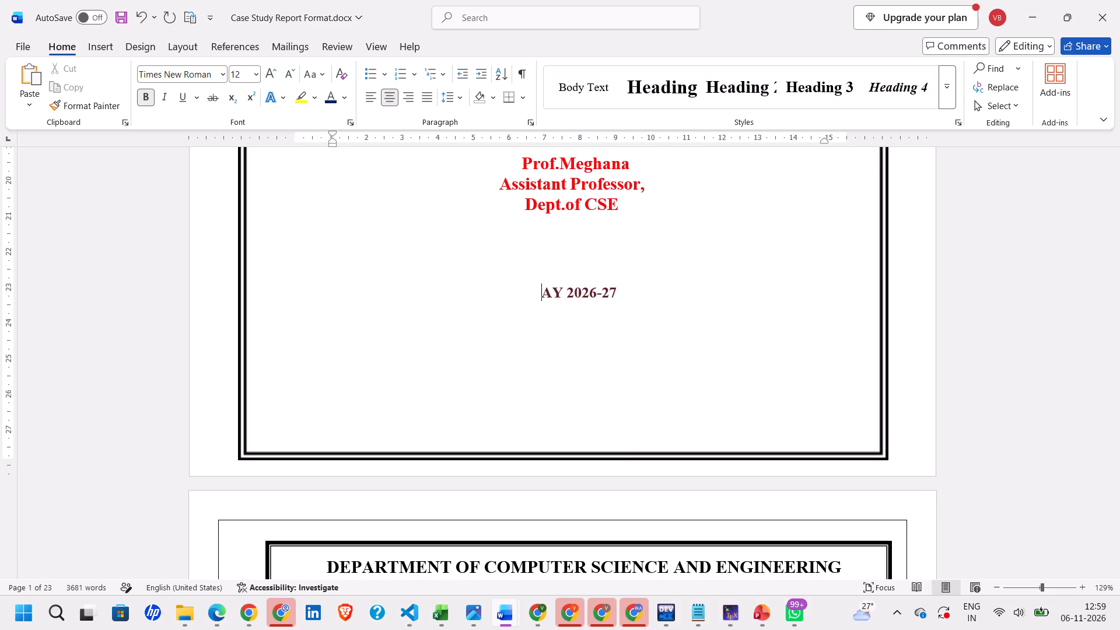
key(BackSpace)
Examine the pages from the cover through the certificate, acknowledgement and contents to the Abstract chapter.
scroll(539, 312, up, 2)
scroll(539, 312, down, 4)
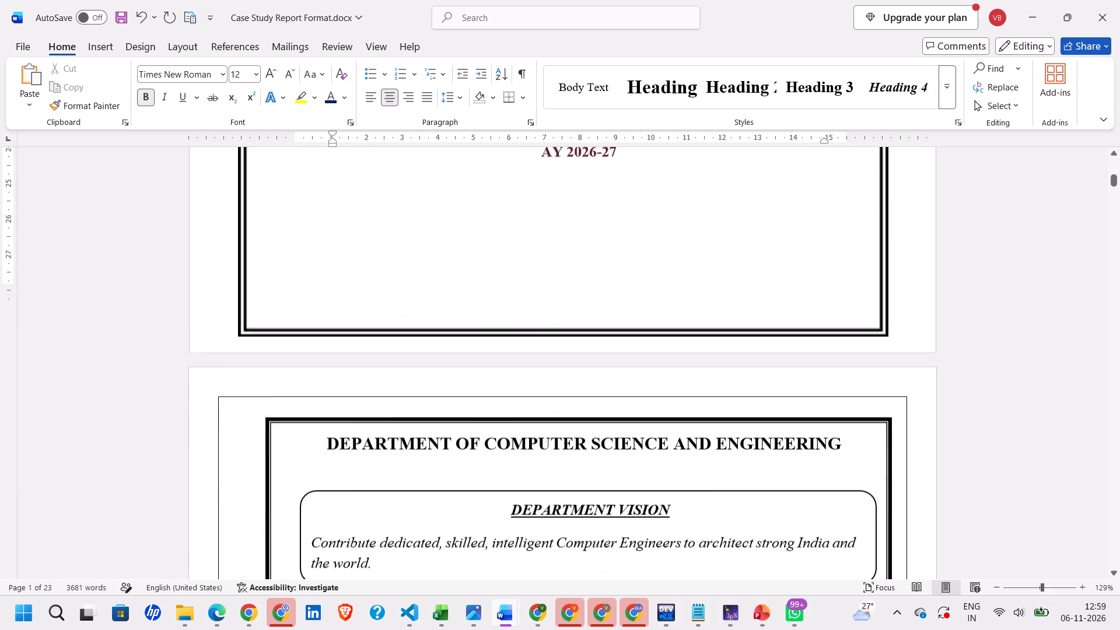
scroll(539, 312, down, 7)
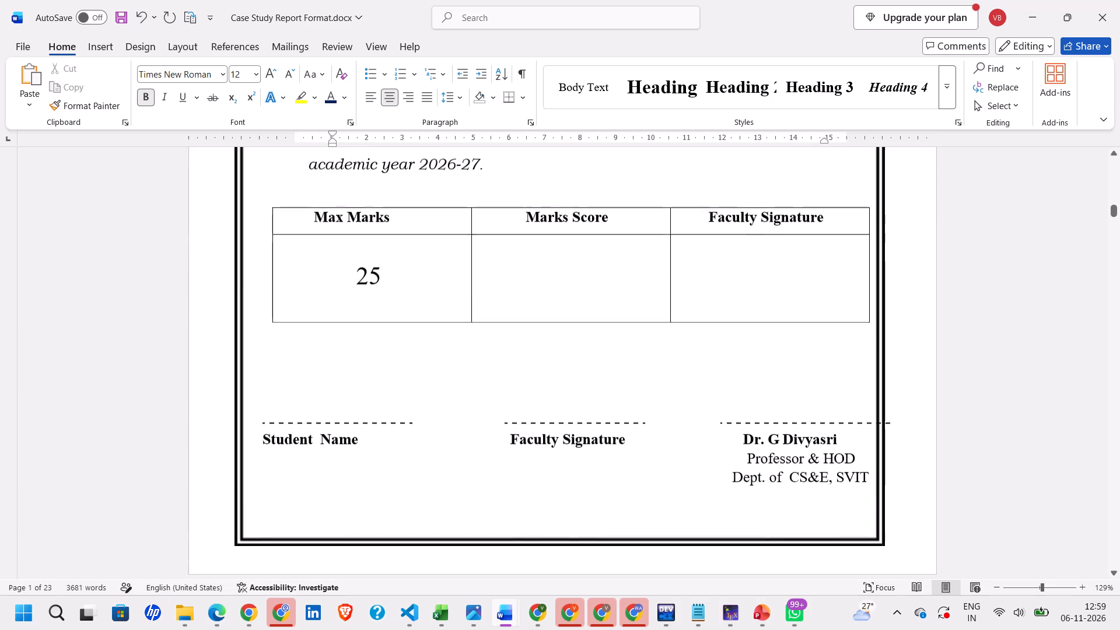
scroll(539, 312, up, 1)
scroll(539, 312, down, 3)
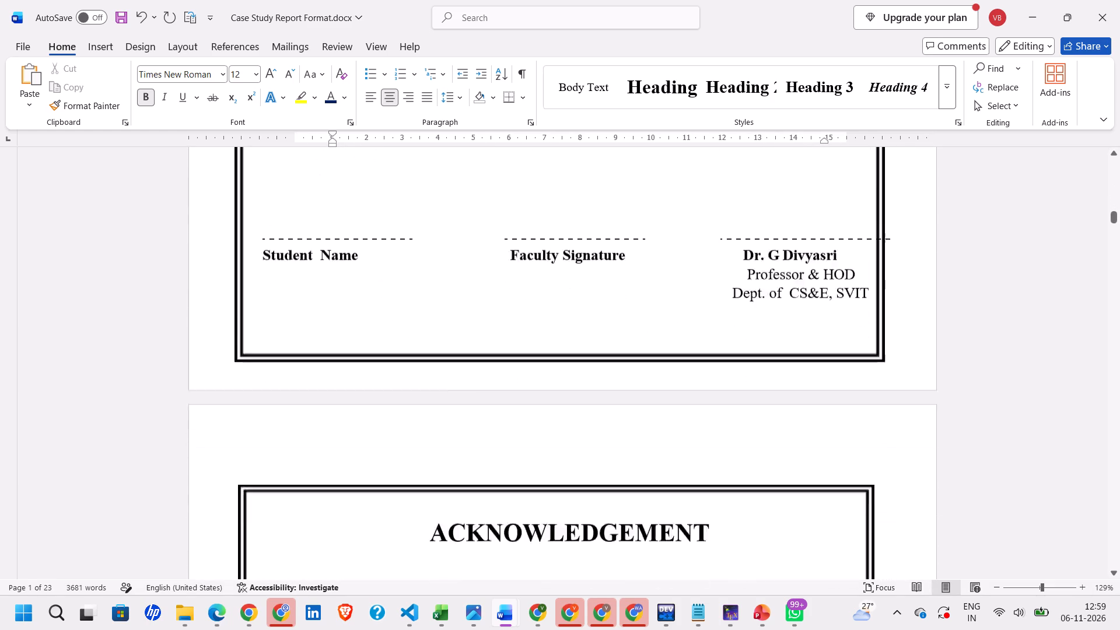
scroll(539, 312, down, 1)
scroll(539, 312, up, 3)
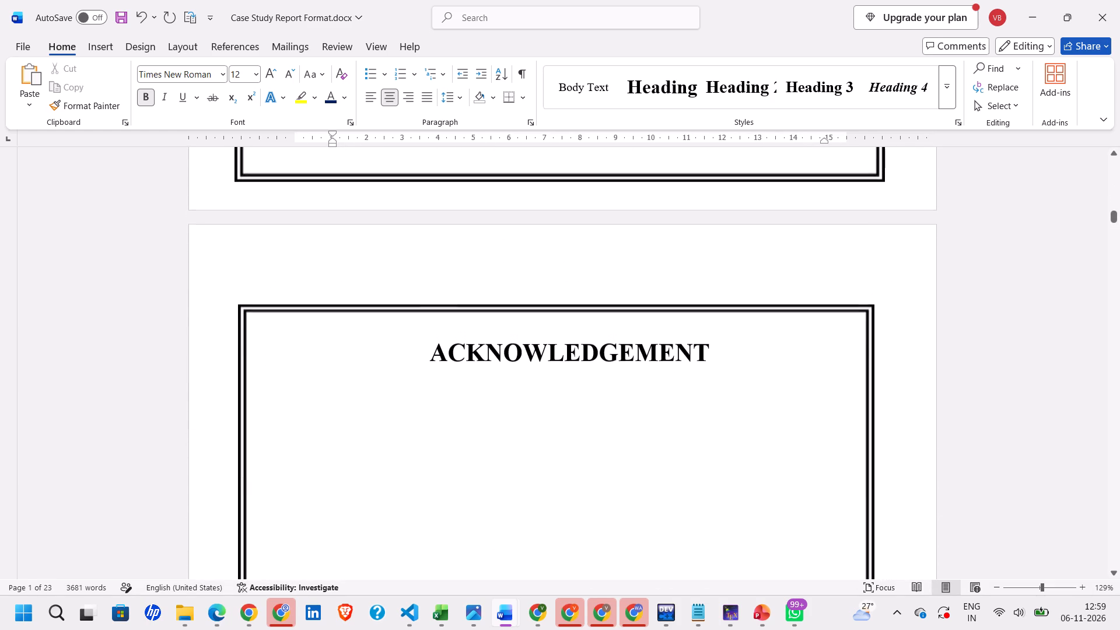
scroll(463, 319, down, 4)
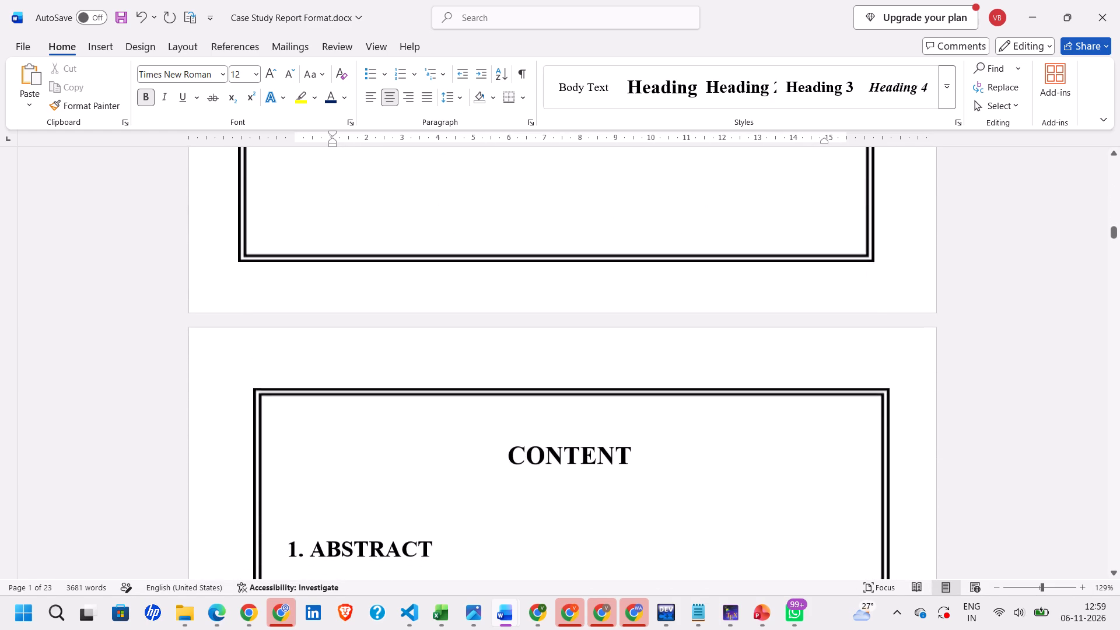
scroll(463, 319, down, 2)
Add a 3-D page border with a ½ pt solid line in automatic color to the whole document.
click(377, 249)
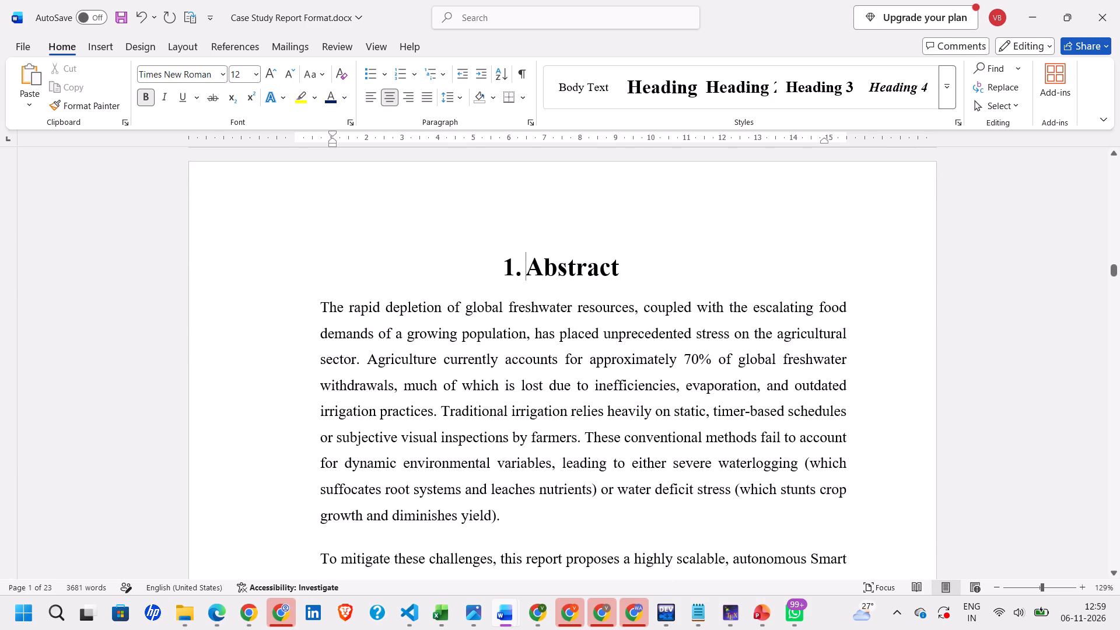
click(152, 50)
click(174, 52)
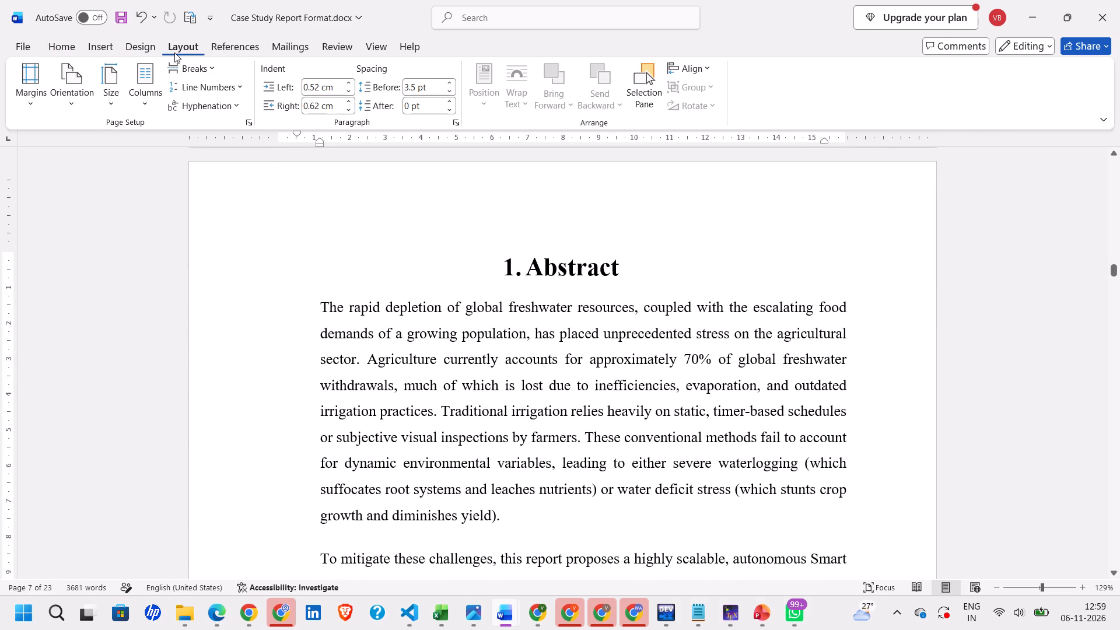
click(111, 50)
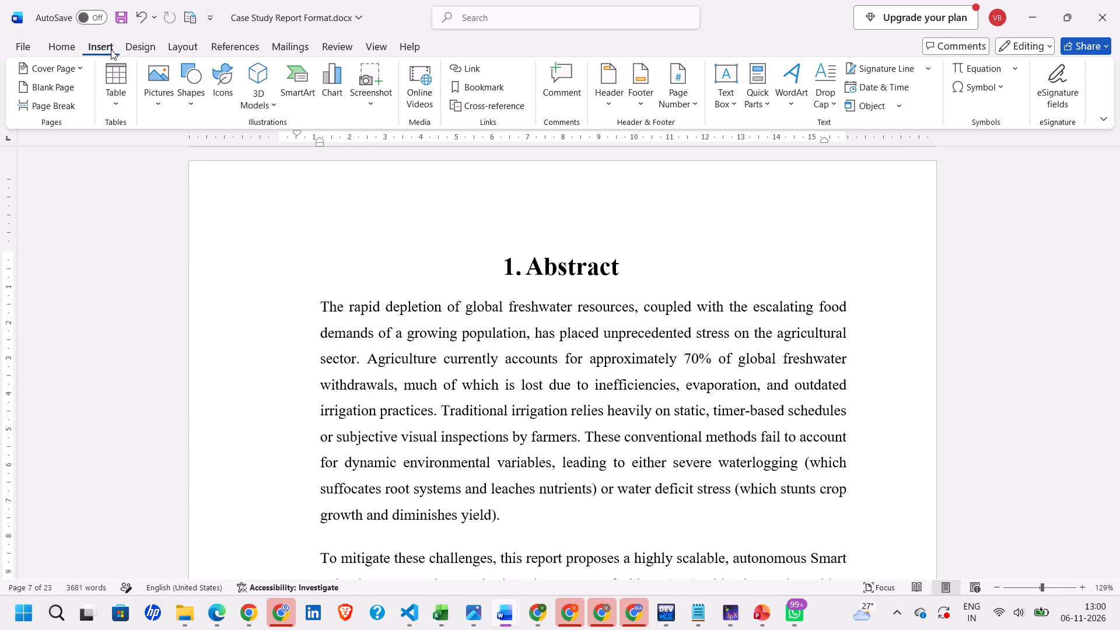
click(169, 47)
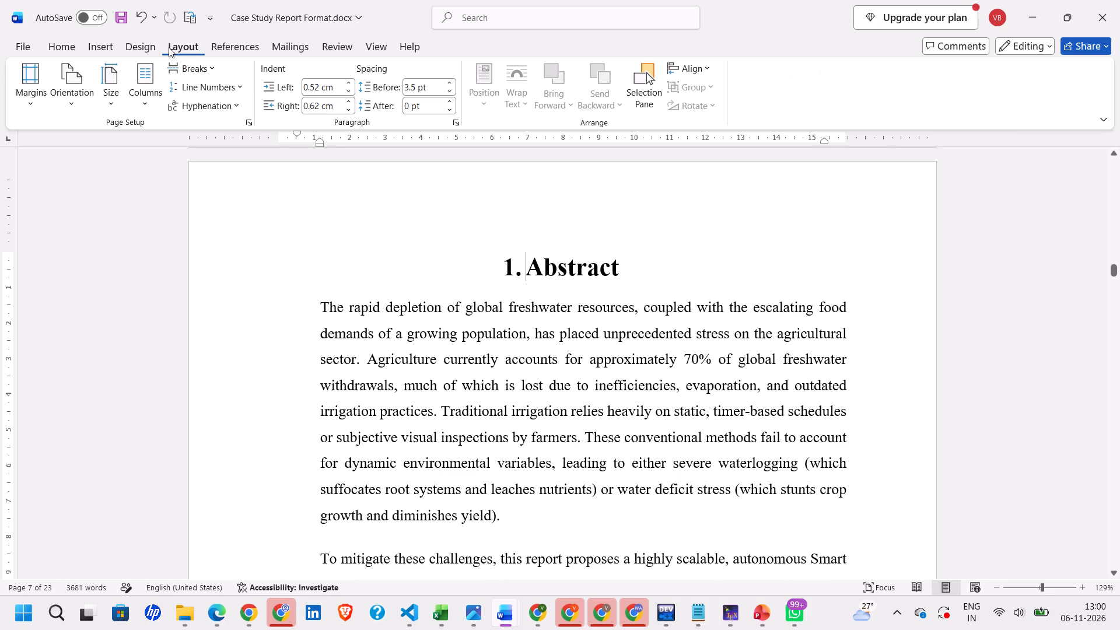
double_click(56, 52)
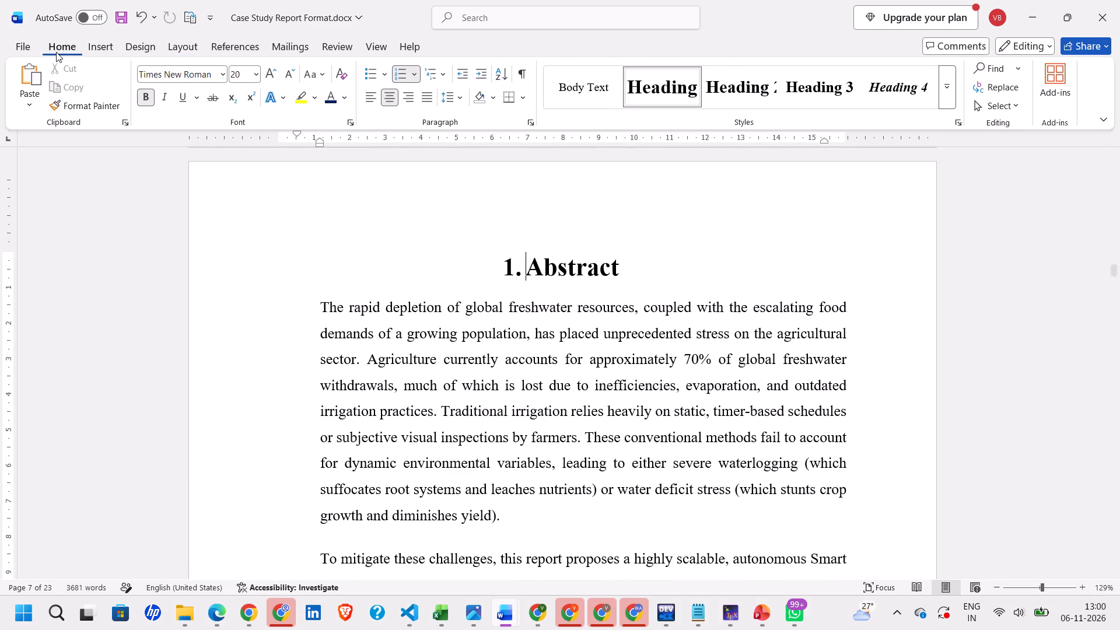
click(98, 53)
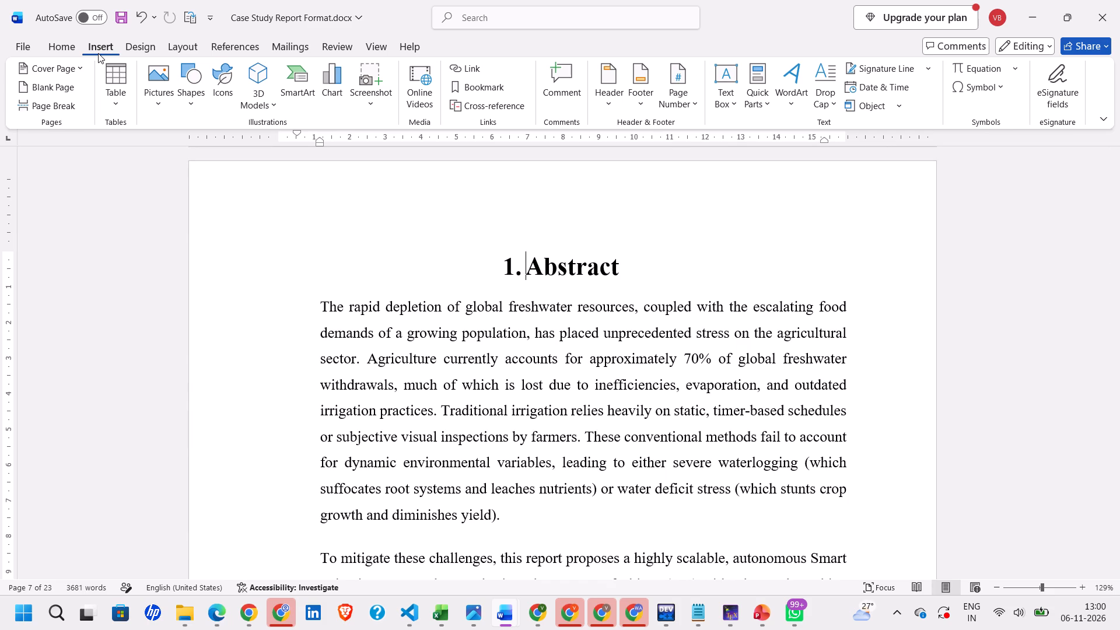
click(155, 48)
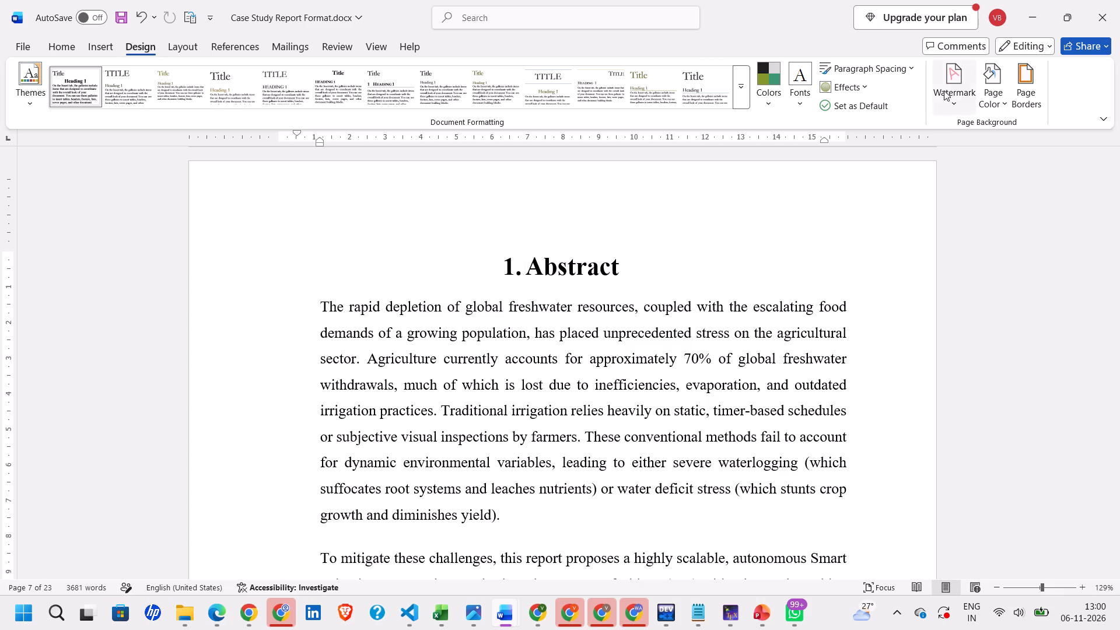
click(1031, 75)
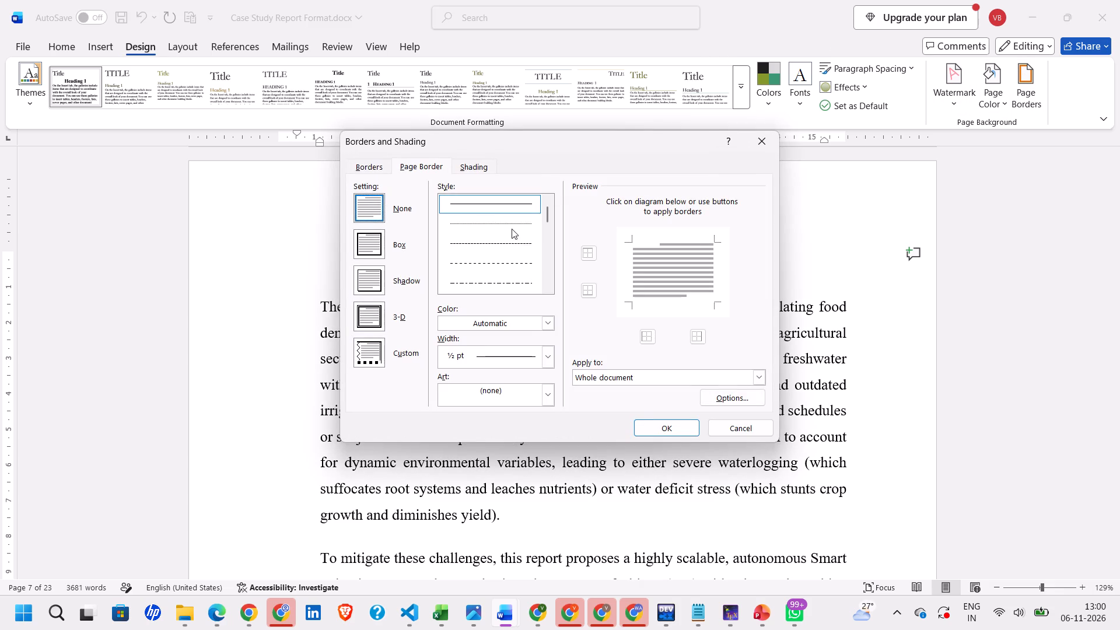
click(367, 312)
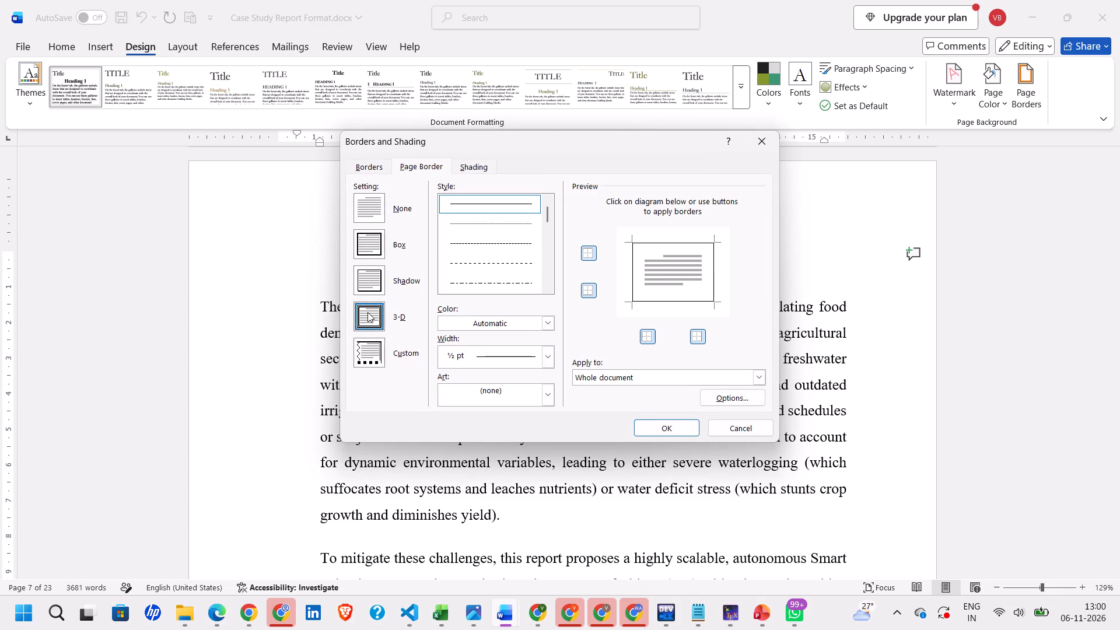
click(655, 432)
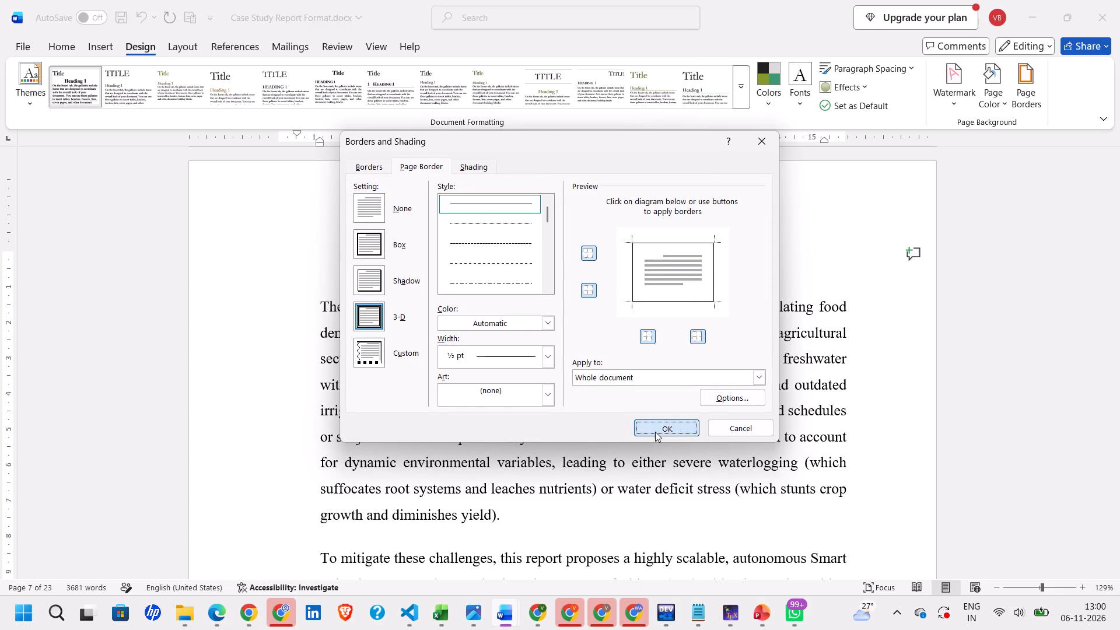
Examine how the page border sits on the Content, List of Figures and Abstract pages.
scroll(655, 432, down, 2)
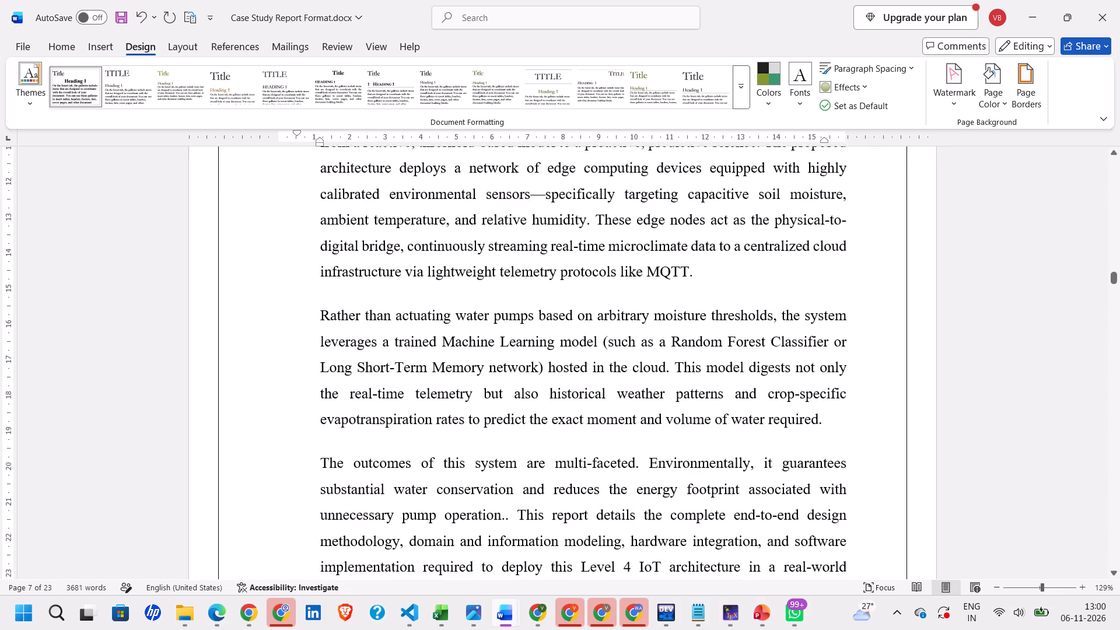
scroll(655, 432, up, 6)
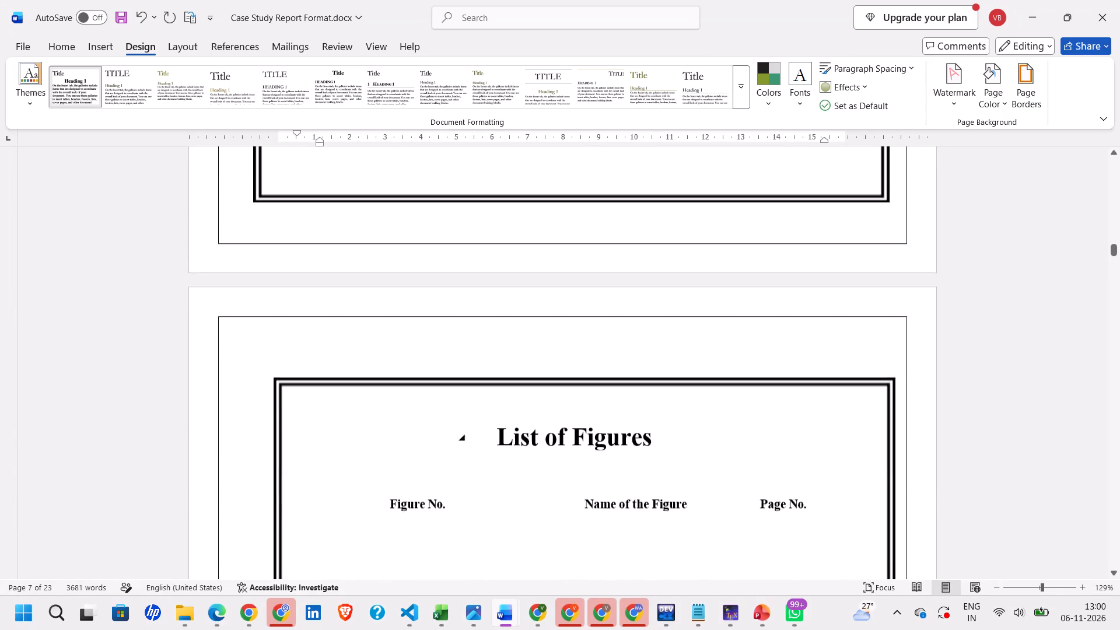
scroll(655, 432, up, 5)
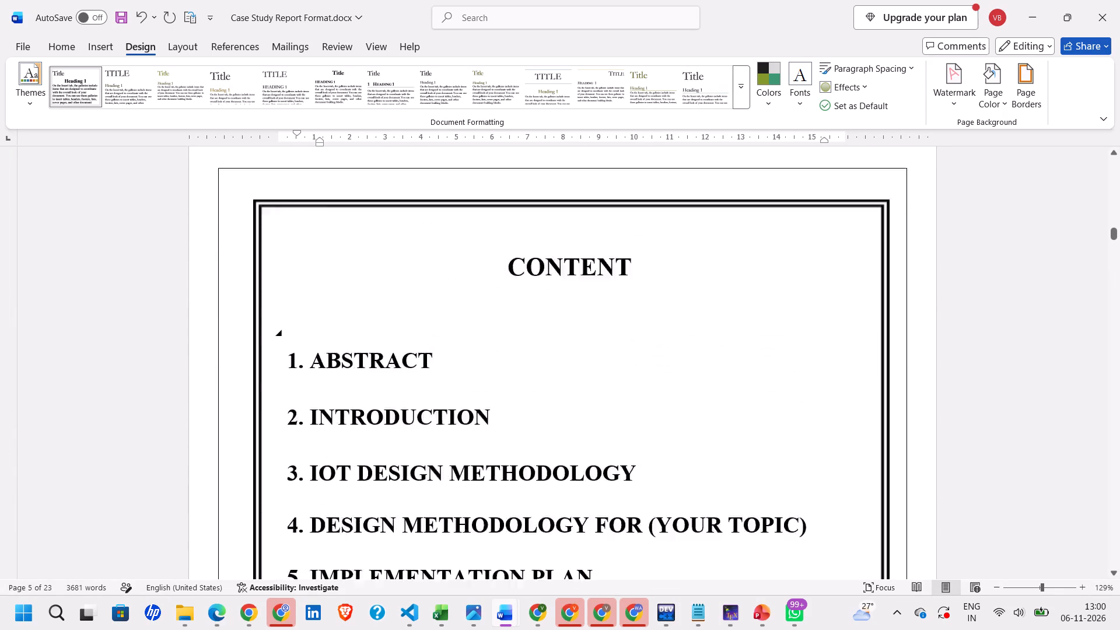
scroll(655, 432, down, 1)
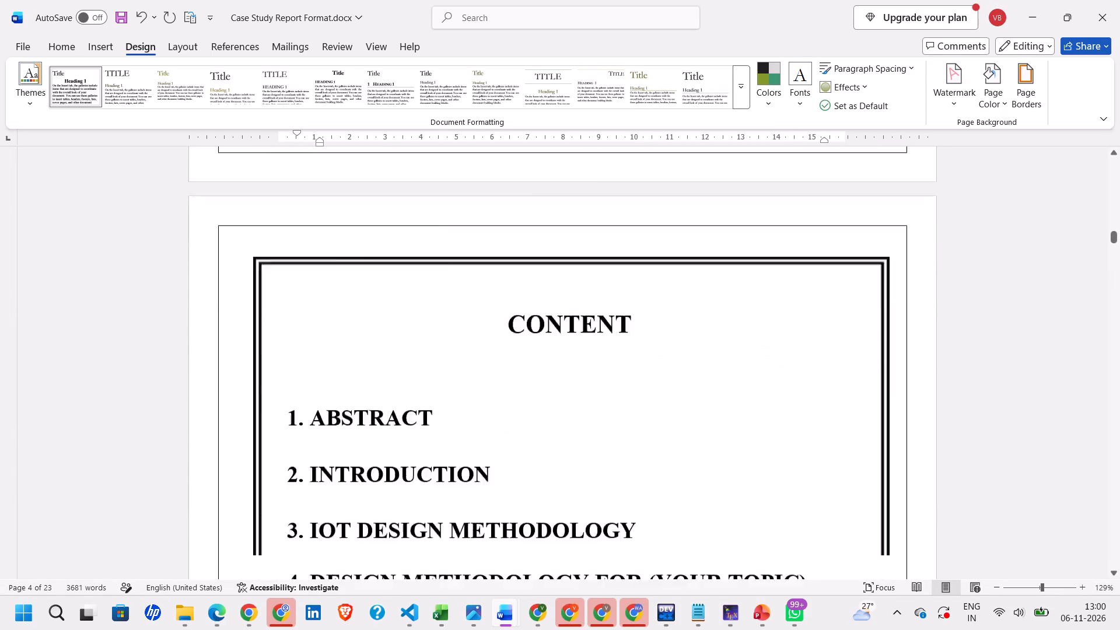
scroll(655, 432, down, 7)
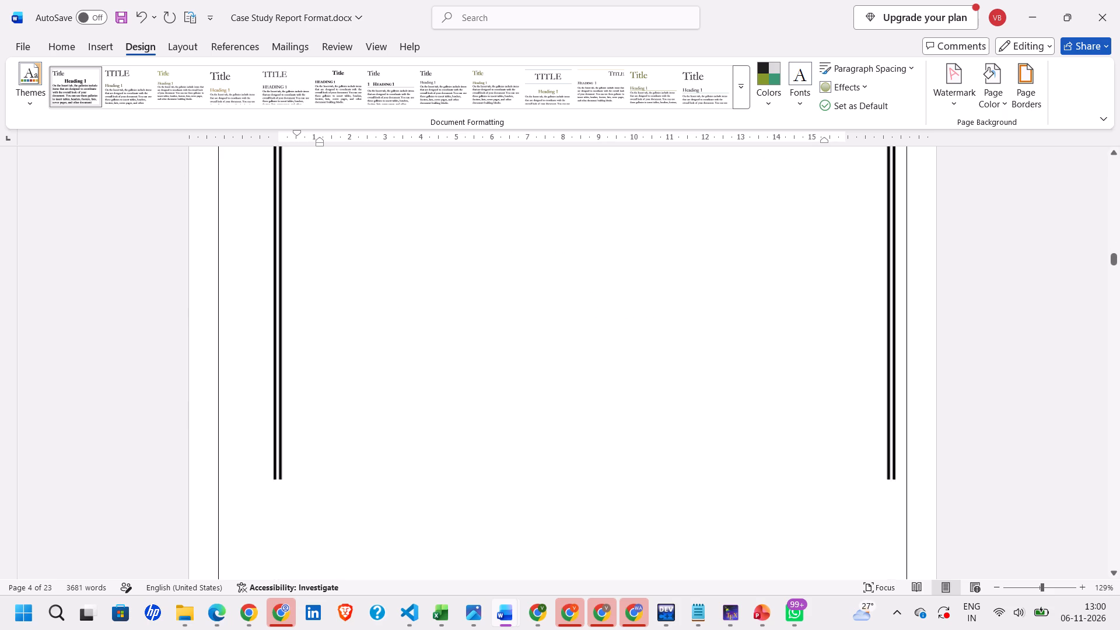
scroll(655, 432, down, 2)
scroll(655, 432, up, 2)
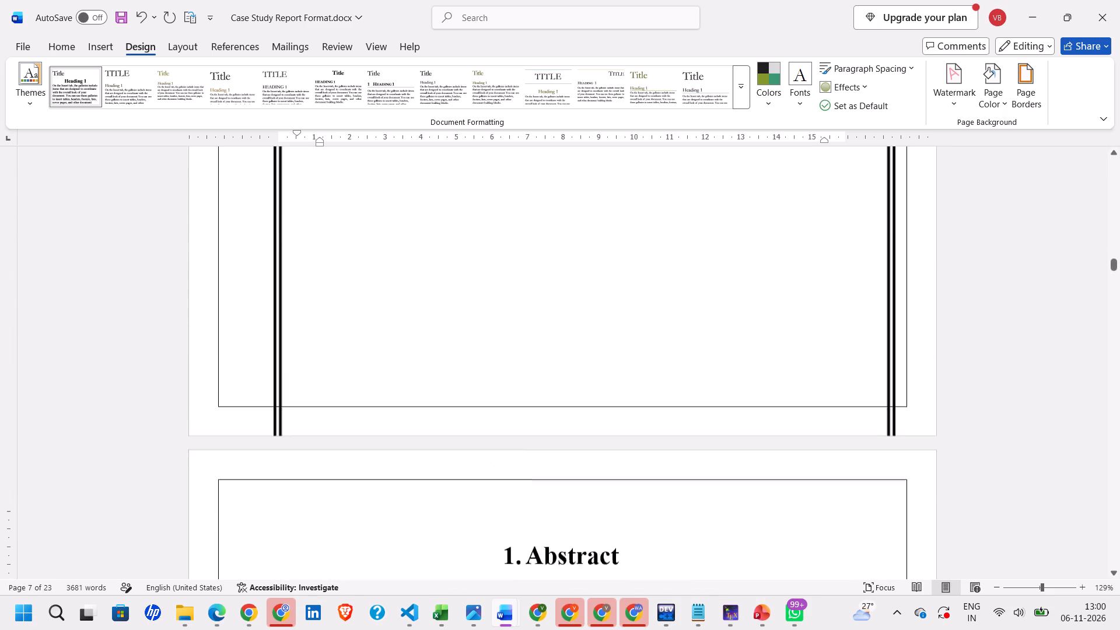
Cut the old double-line picture frame from the List of Figures page.
click(763, 358)
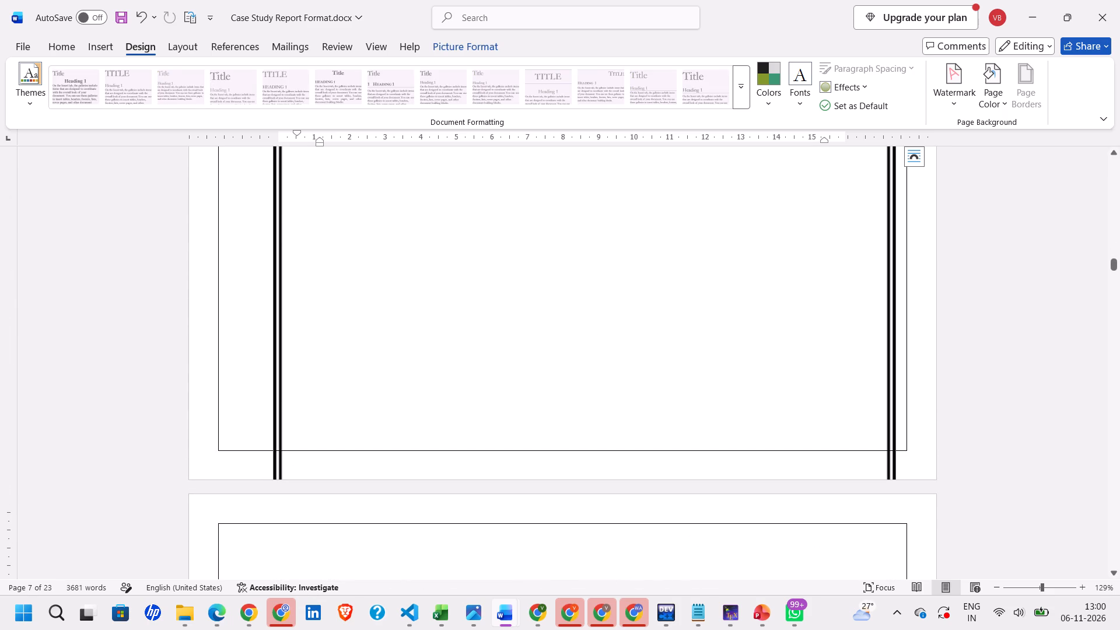
click(891, 332)
drag(891, 332, 884, 279)
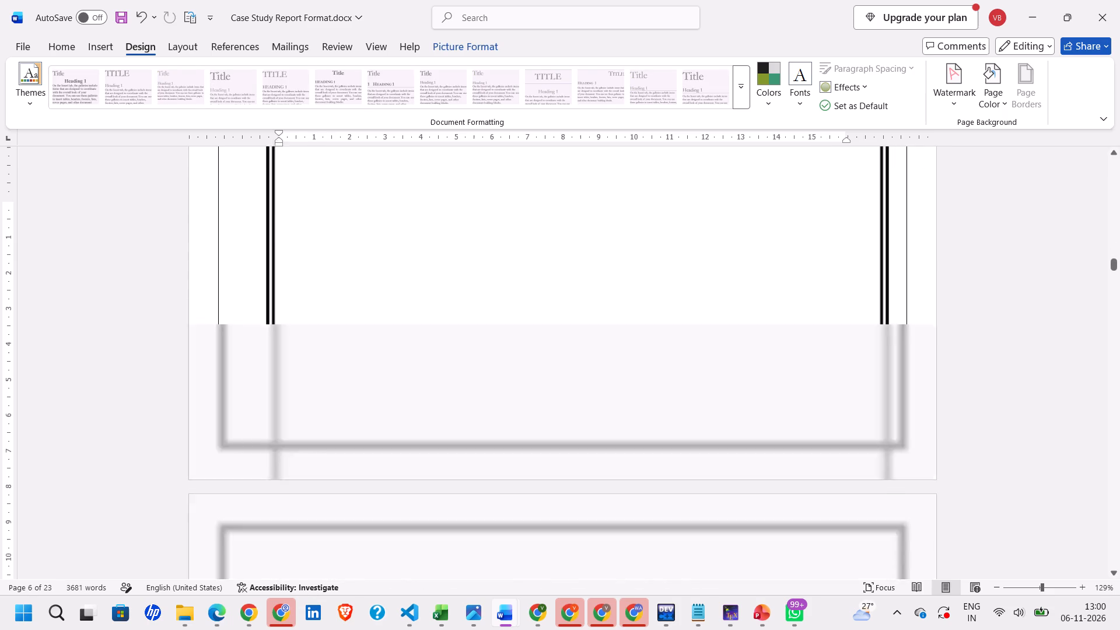
drag(885, 261, 885, 258)
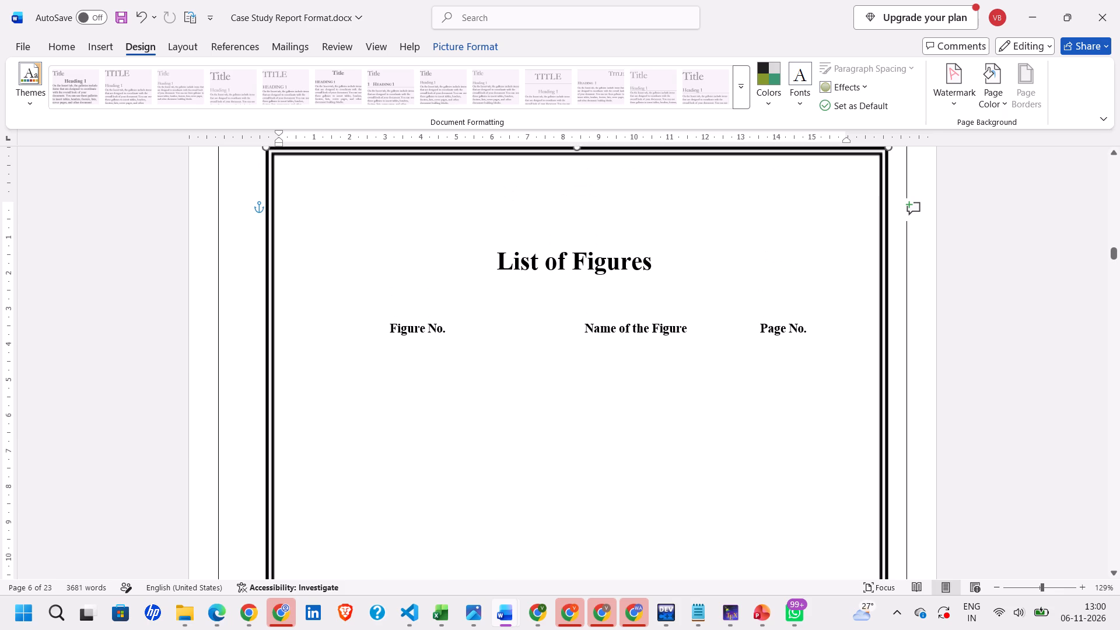
drag(885, 258, 887, 278)
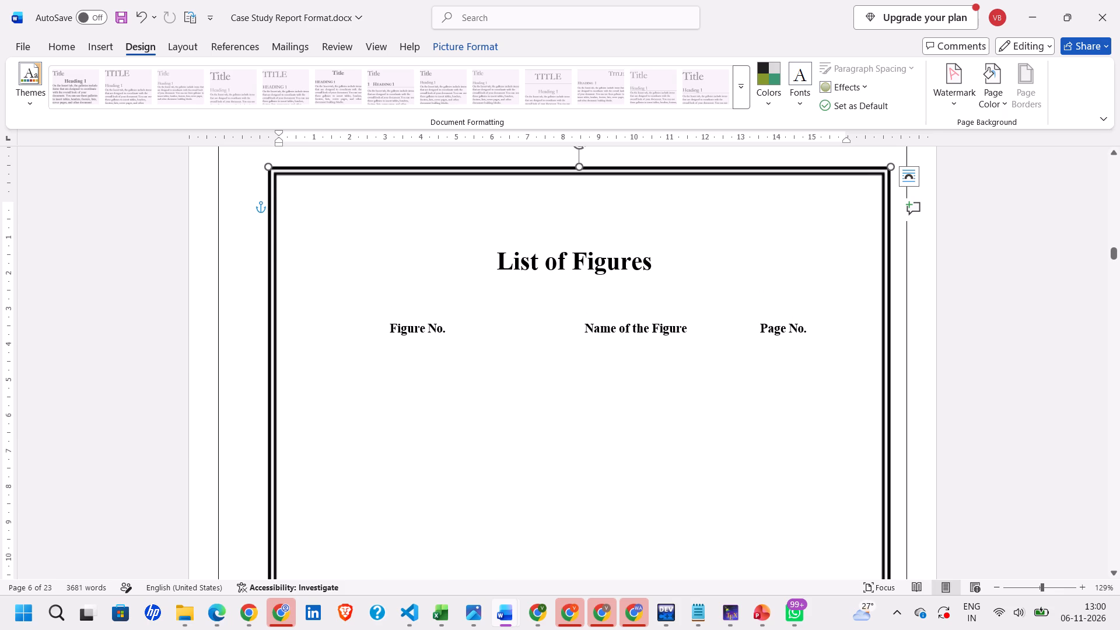
key(ctrl+x)
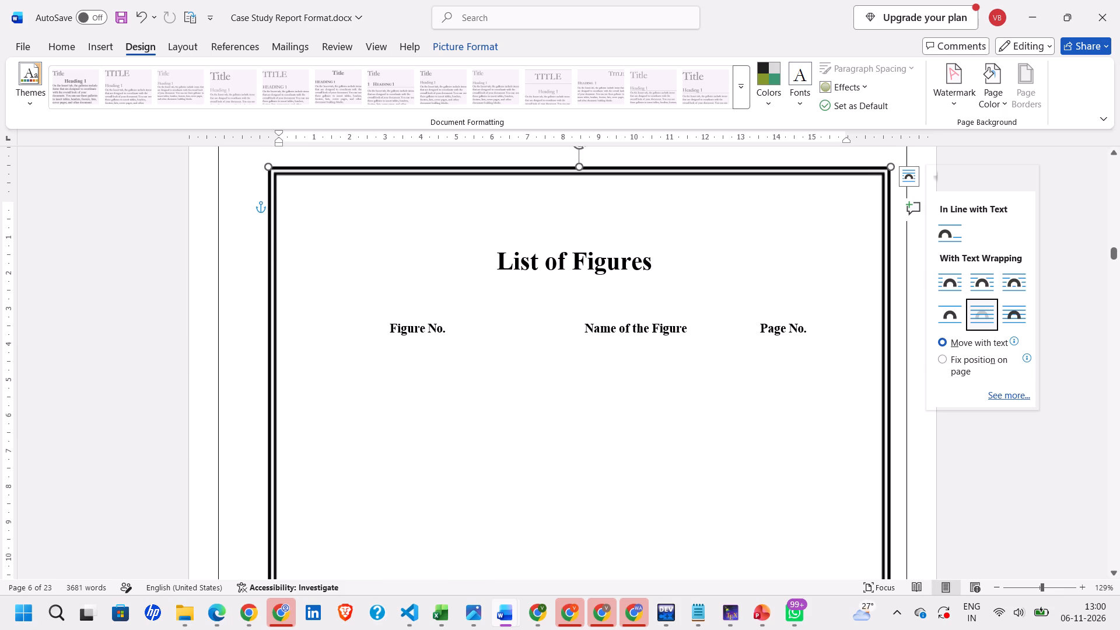
click(883, 282)
key(ctrl+x)
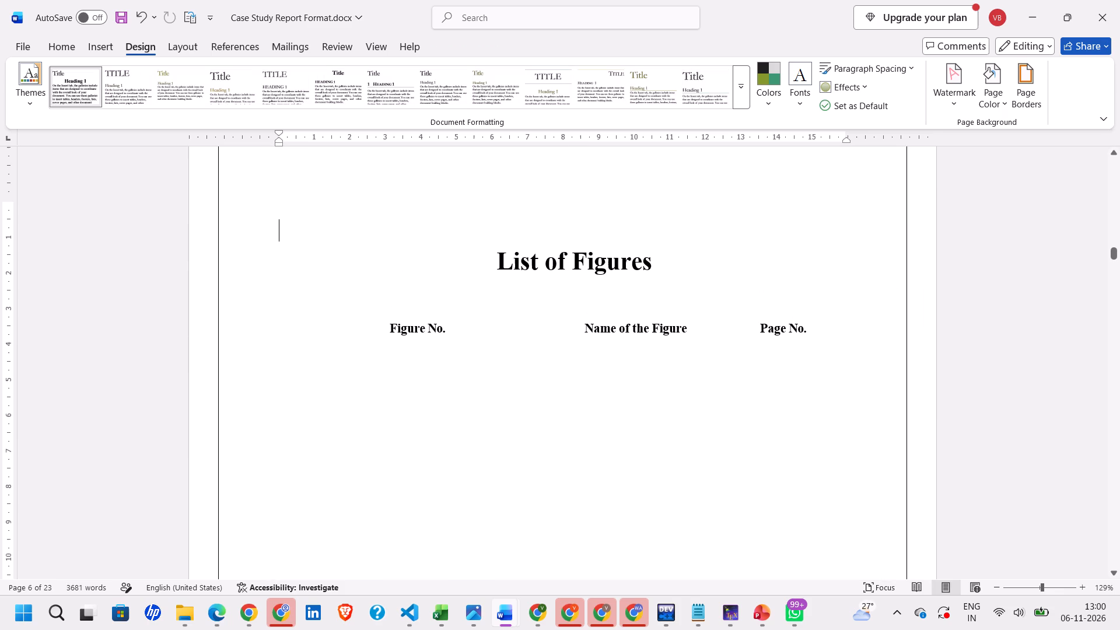
Cut the old double-line frames from the Content, Acknowledgement and Certificate pages.
scroll(883, 282, up, 3)
click(885, 286)
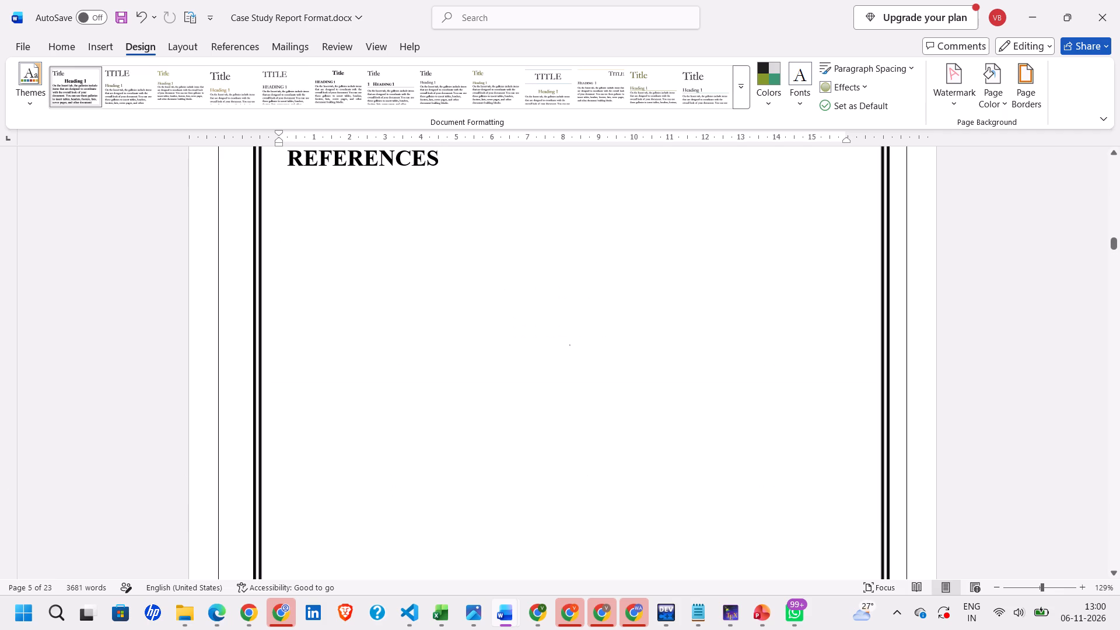
key(ctrl+x)
scroll(885, 286, up, 3)
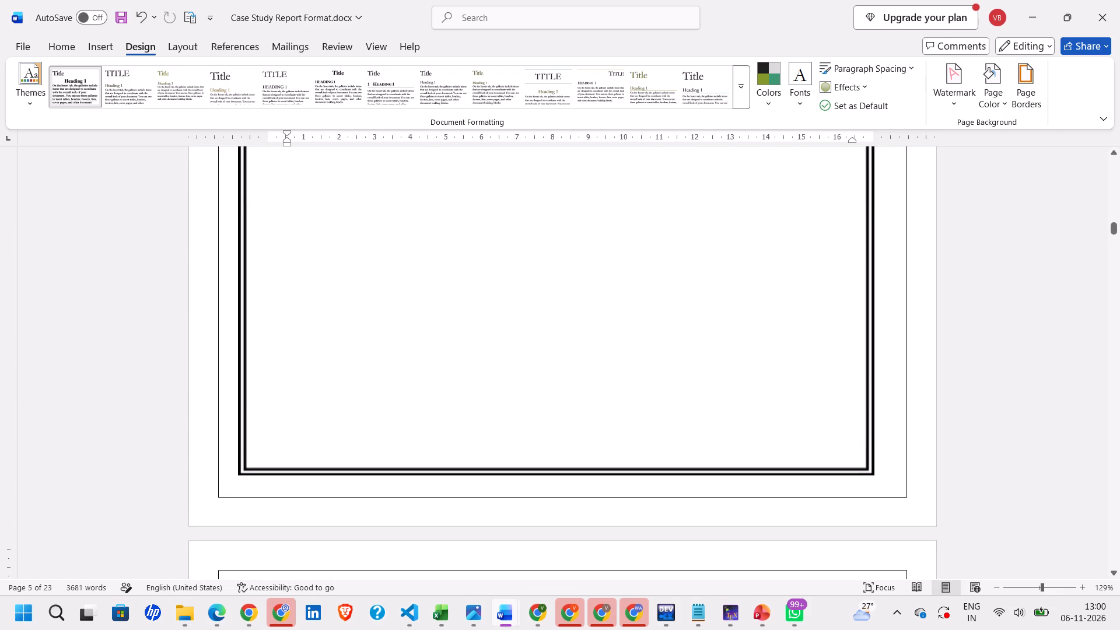
click(873, 312)
key(ctrl+x)
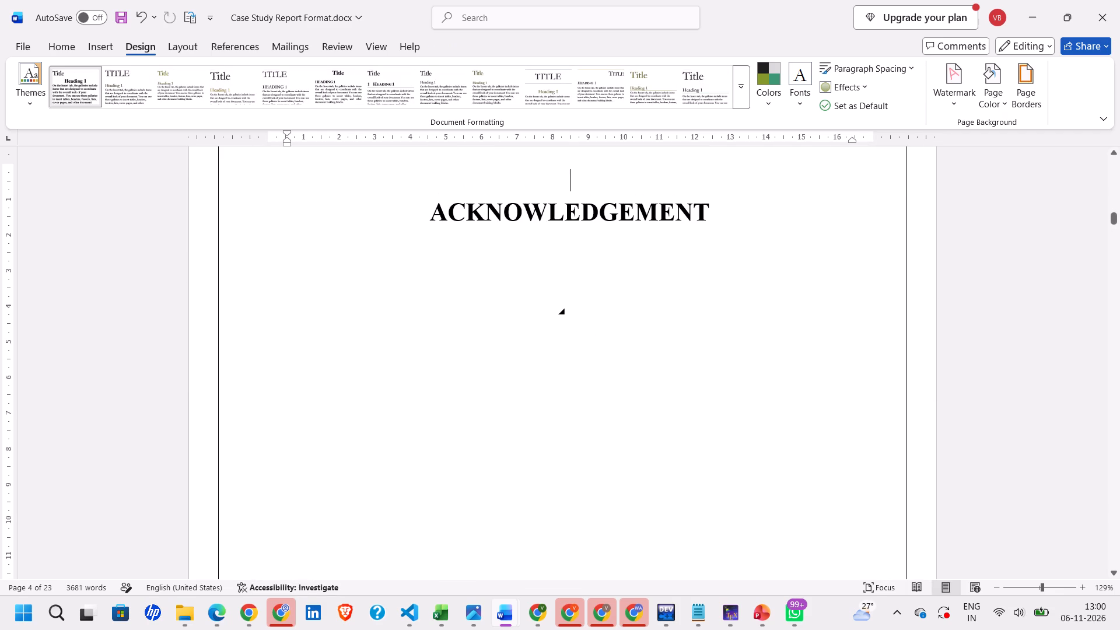
scroll(837, 318, up, 6)
scroll(837, 318, down, 1)
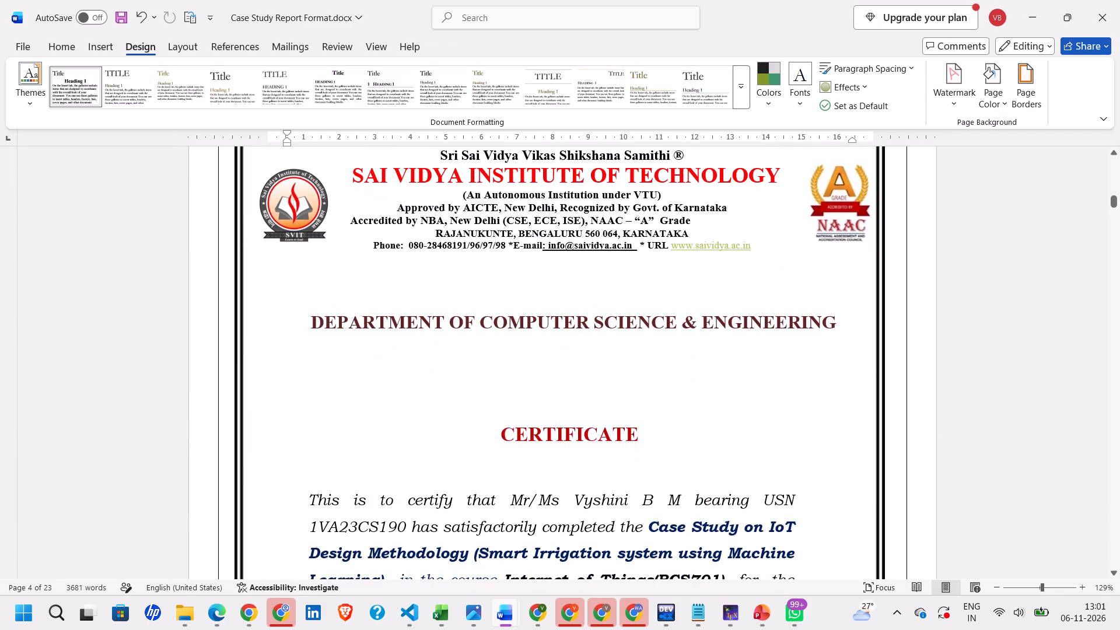
click(874, 329)
key(ctrl+x)
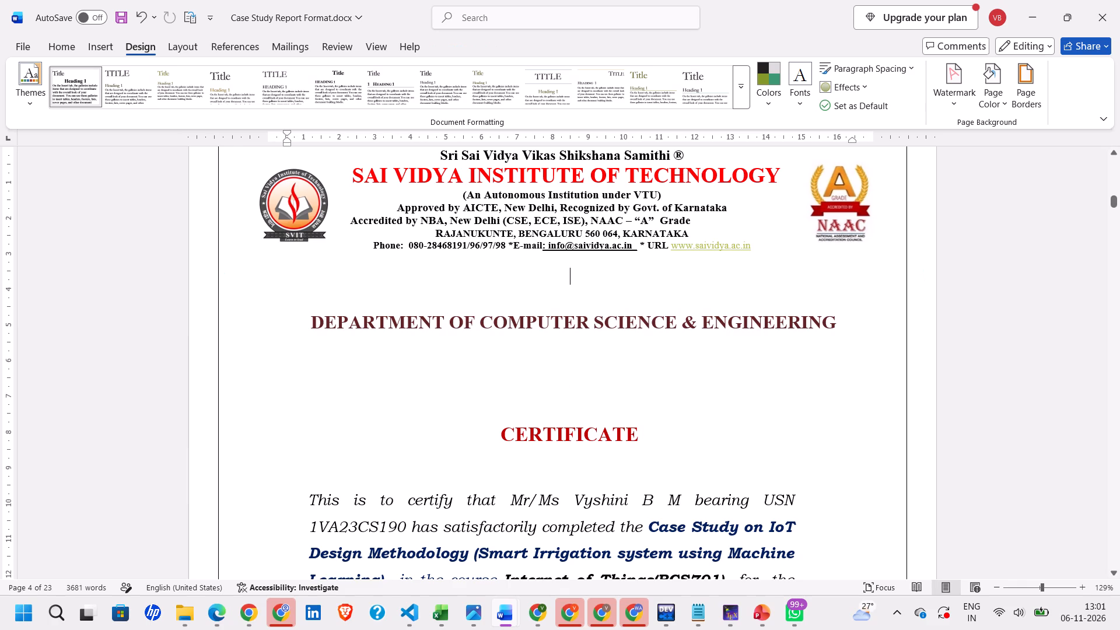
Cut the old double-line frames from the department vision and mission page and the cover page.
scroll(832, 380, up, 1)
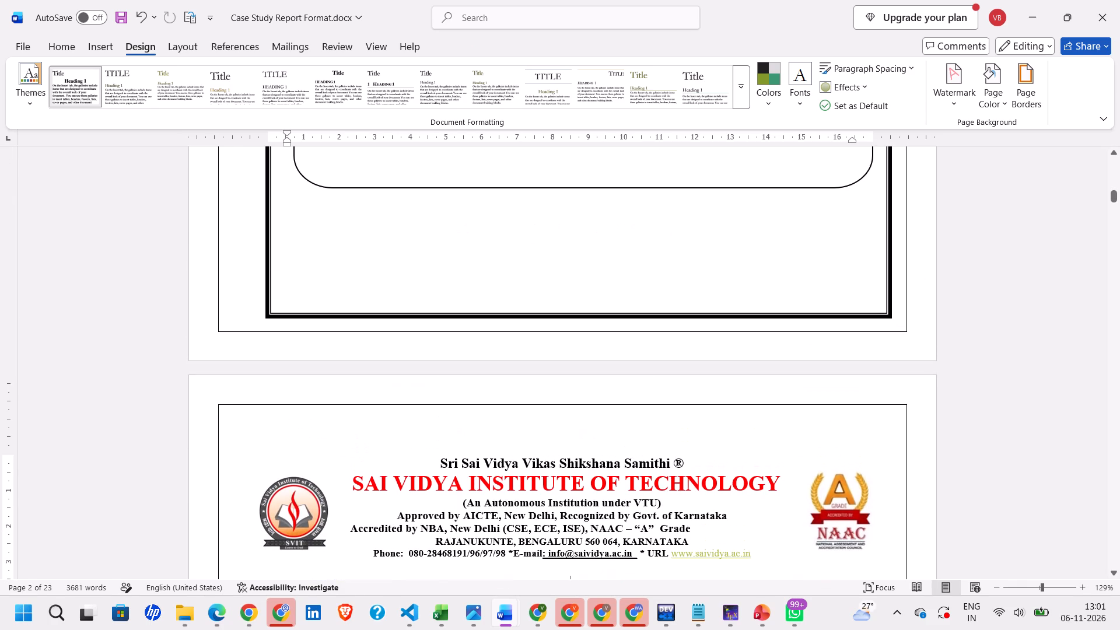
scroll(813, 288, down, 1)
scroll(813, 288, up, 2)
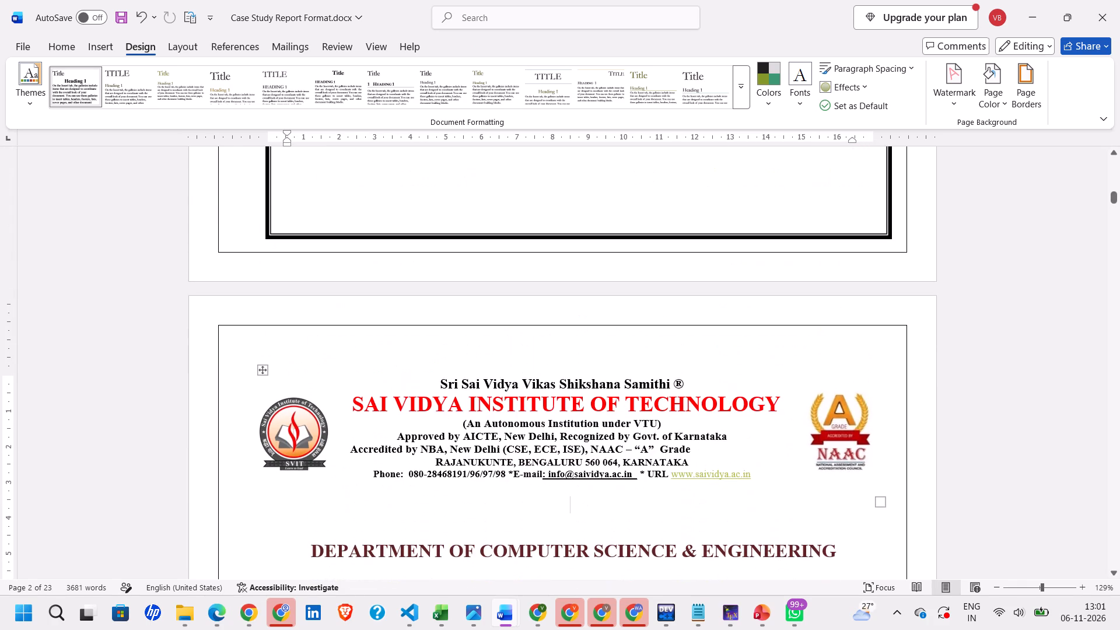
click(876, 230)
key(ctrl+x)
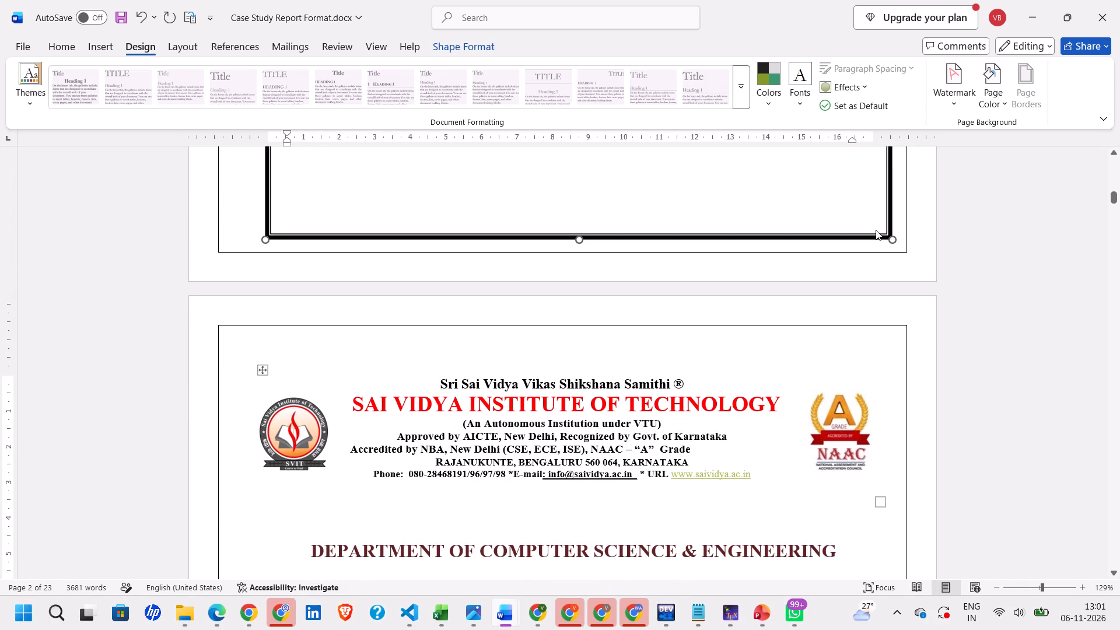
scroll(876, 230, up, 3)
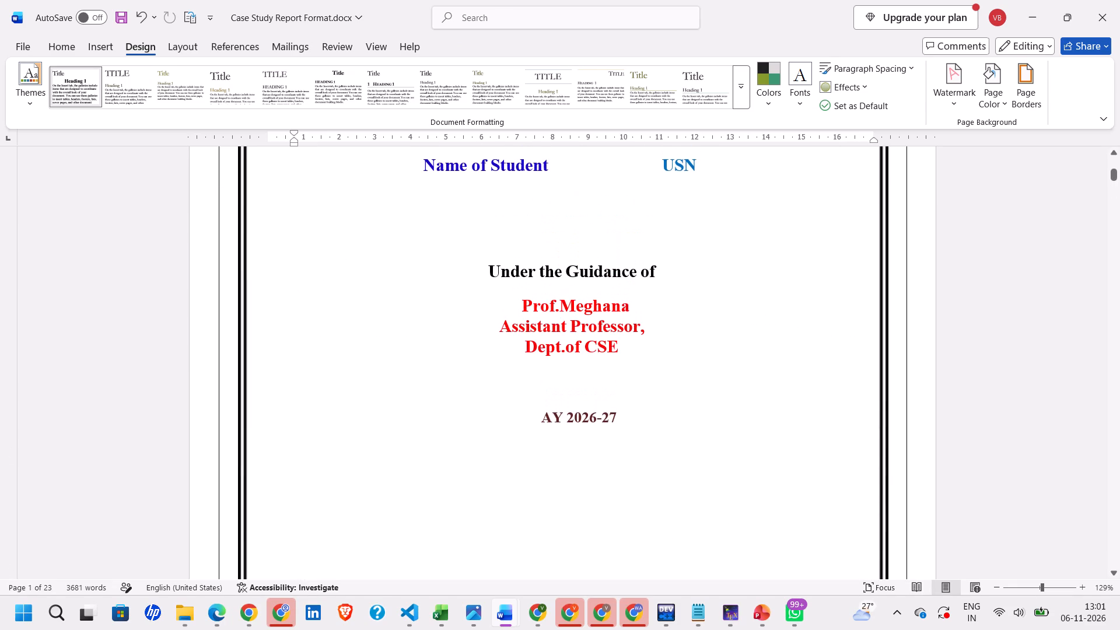
click(886, 264)
key(ctrl+x)
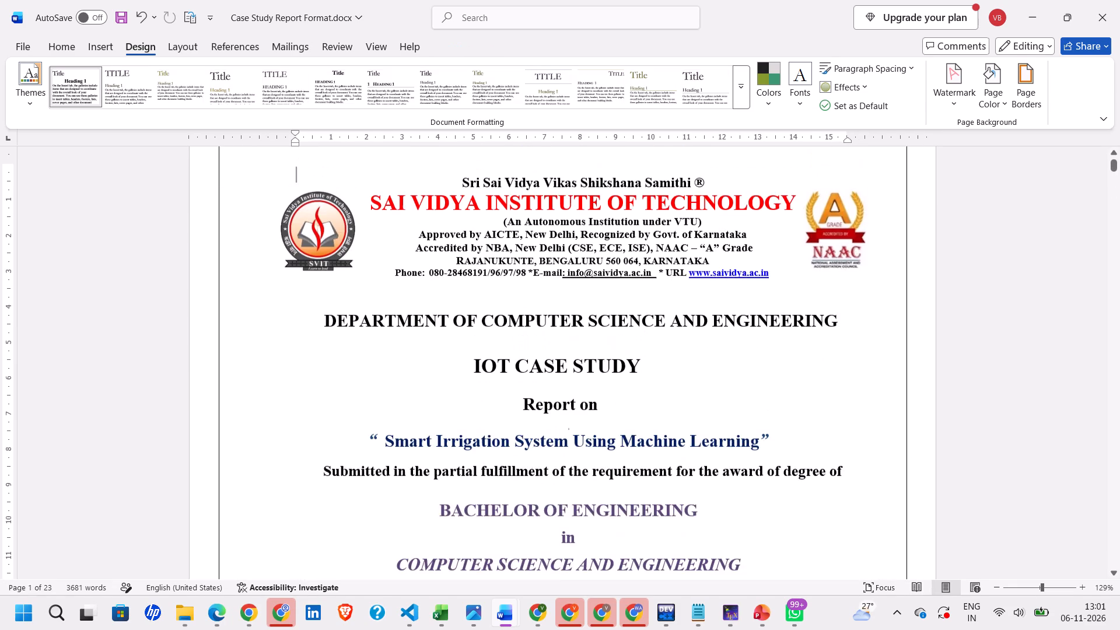
Change the whole document's page border to the 3-D setting with a heavy 3 pt line style.
scroll(834, 323, down, 3)
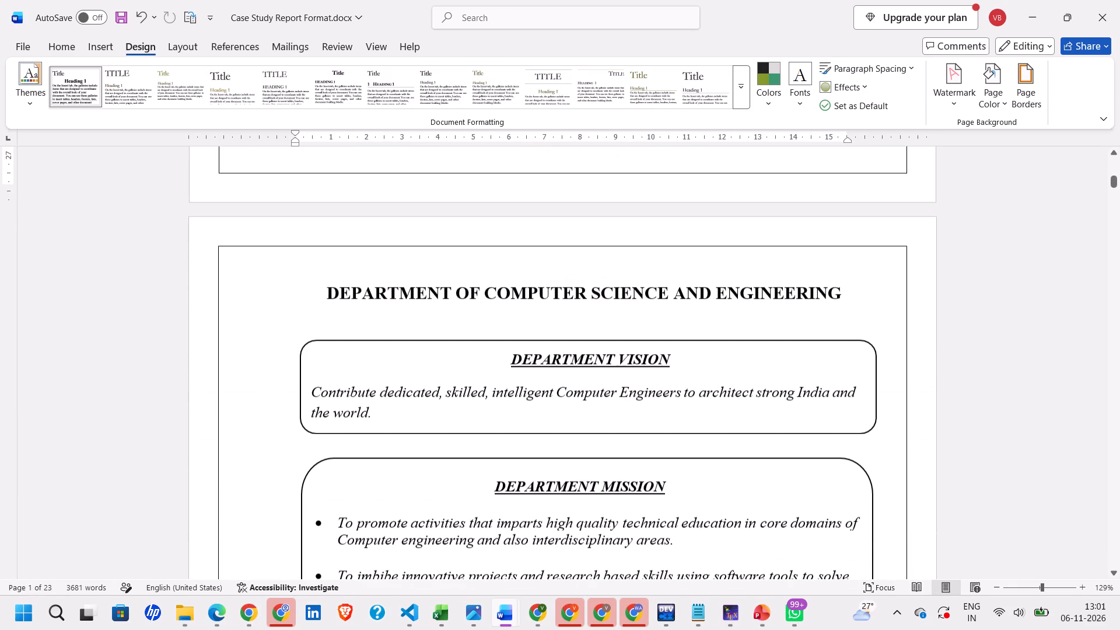
ctrl+scroll(834, 323, down, 3)
scroll(834, 323, up, 5)
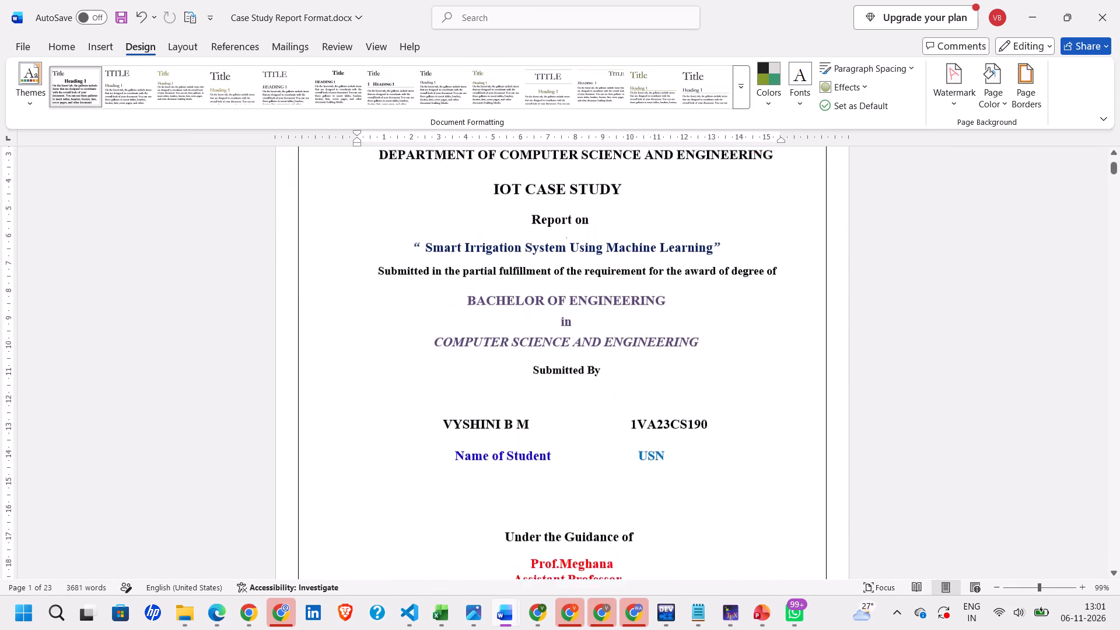
scroll(834, 323, up, 1)
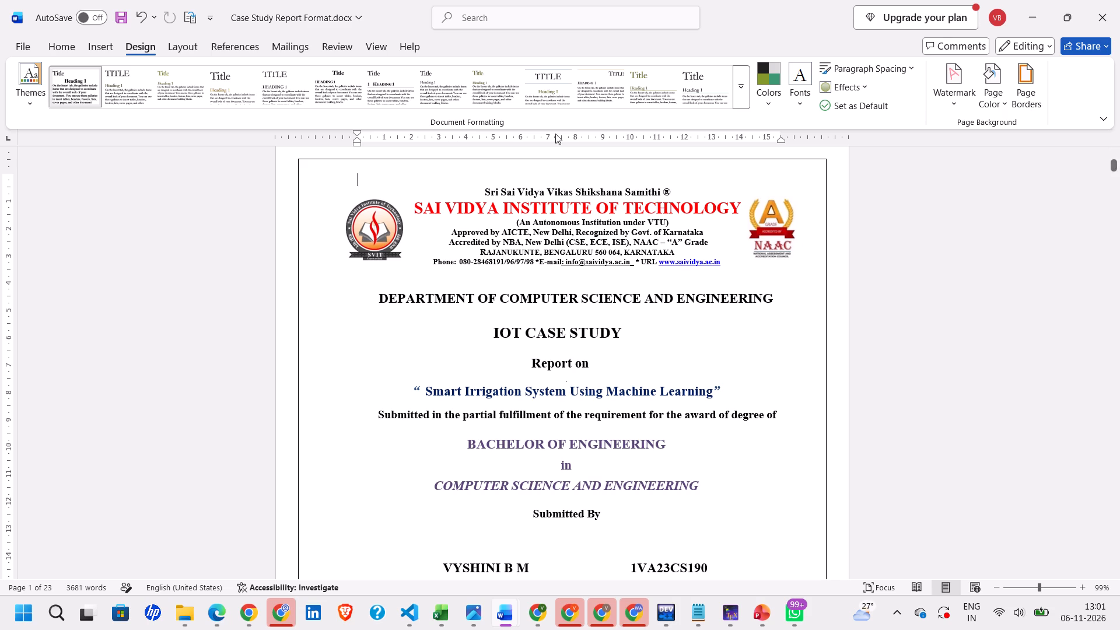
click(1037, 100)
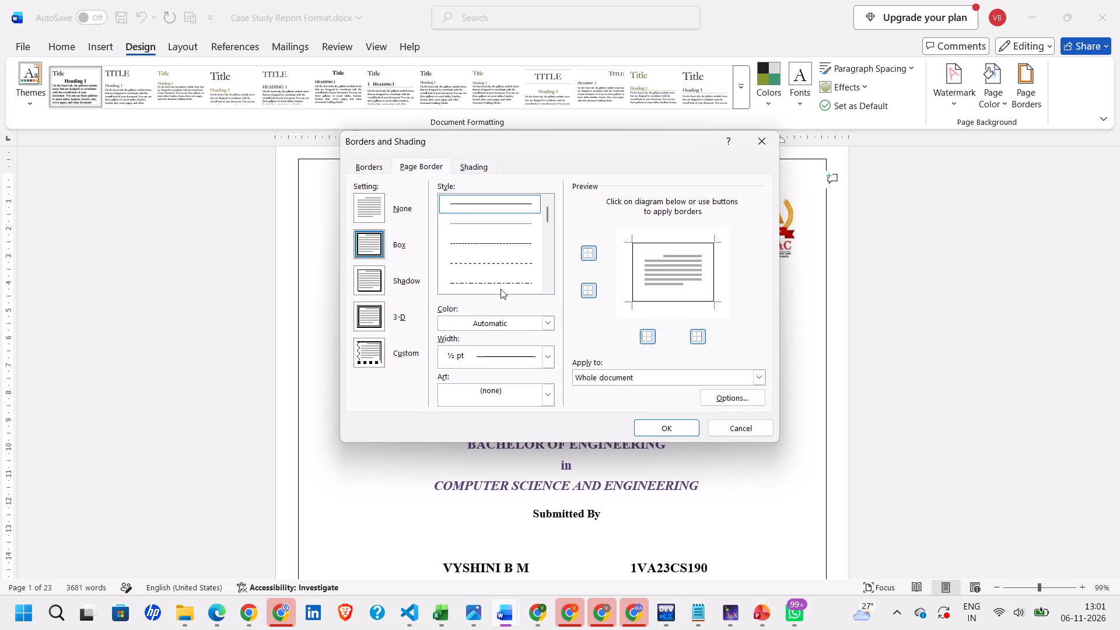
click(370, 309)
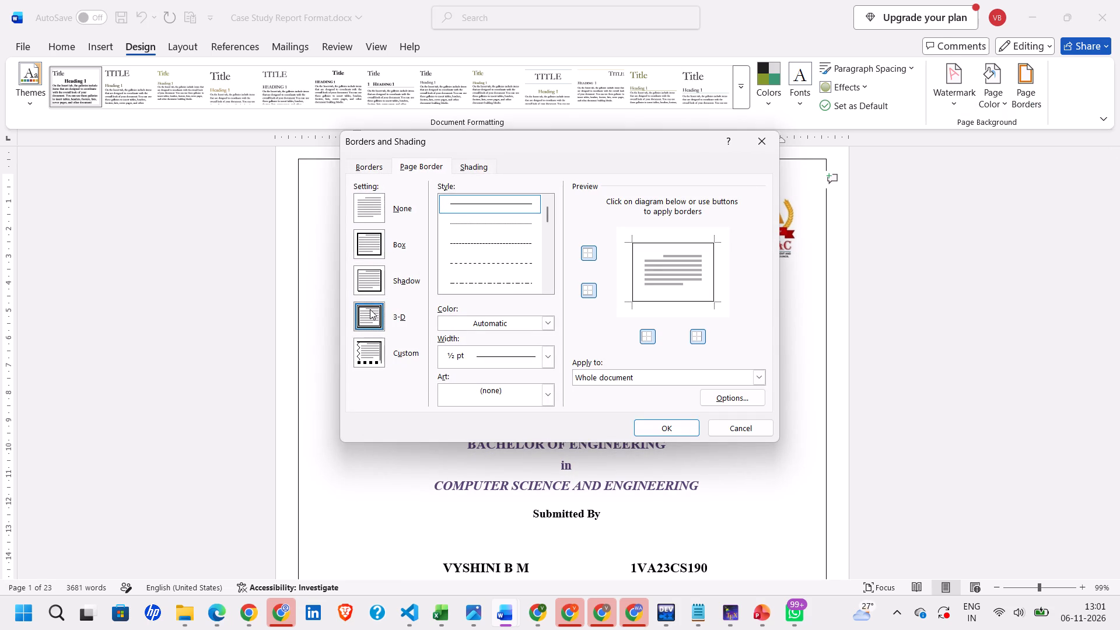
click(370, 309)
drag(546, 218, 547, 230)
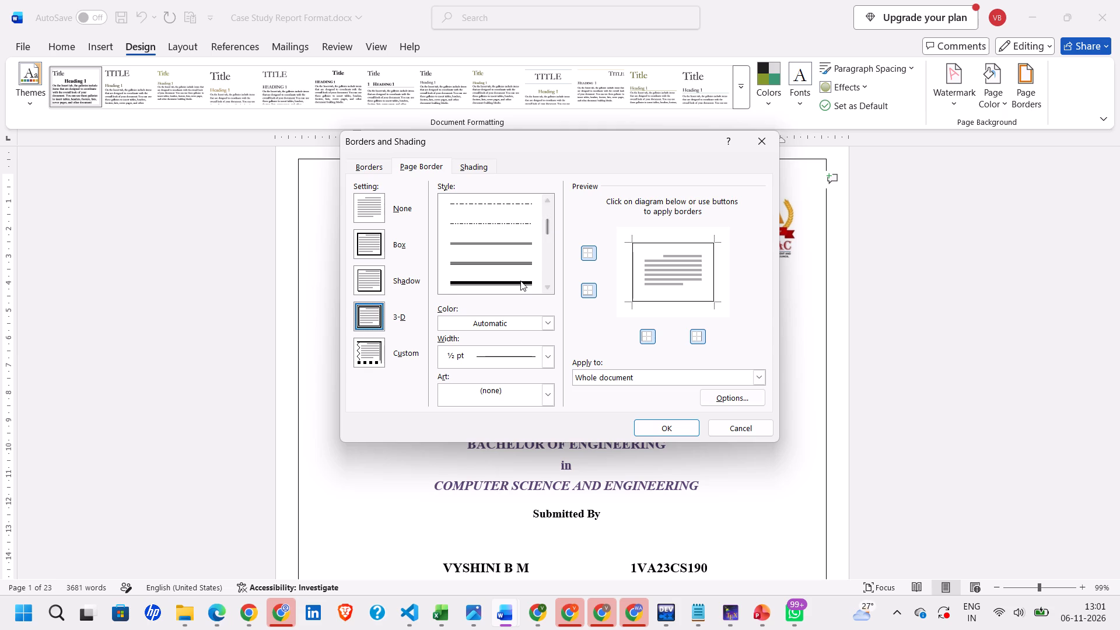
click(520, 281)
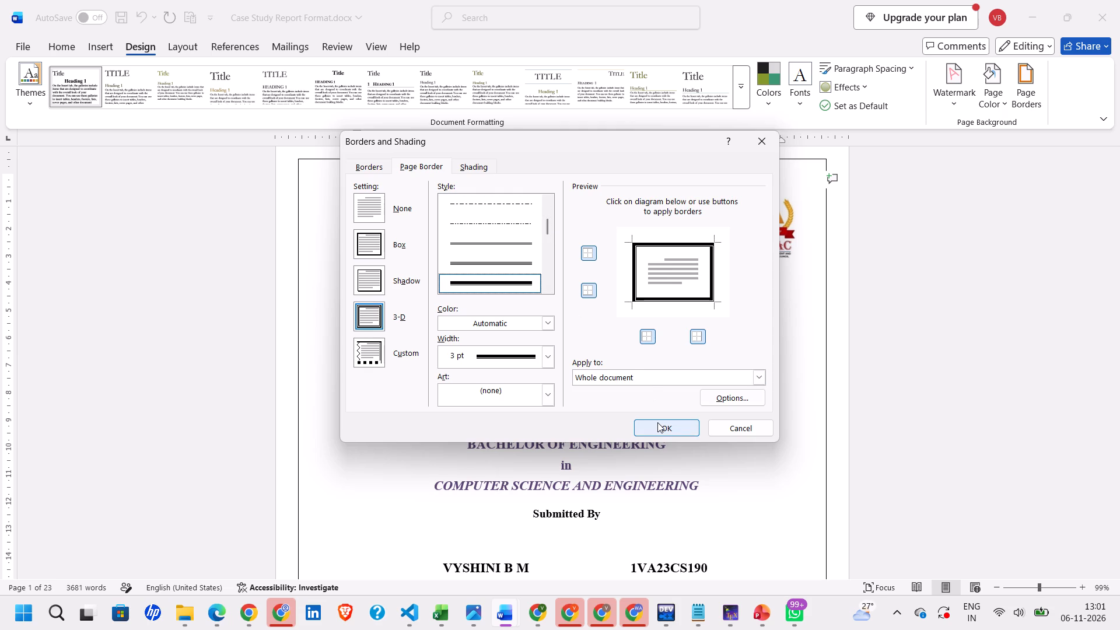
click(657, 422)
scroll(701, 441, down, 2)
scroll(701, 441, up, 1)
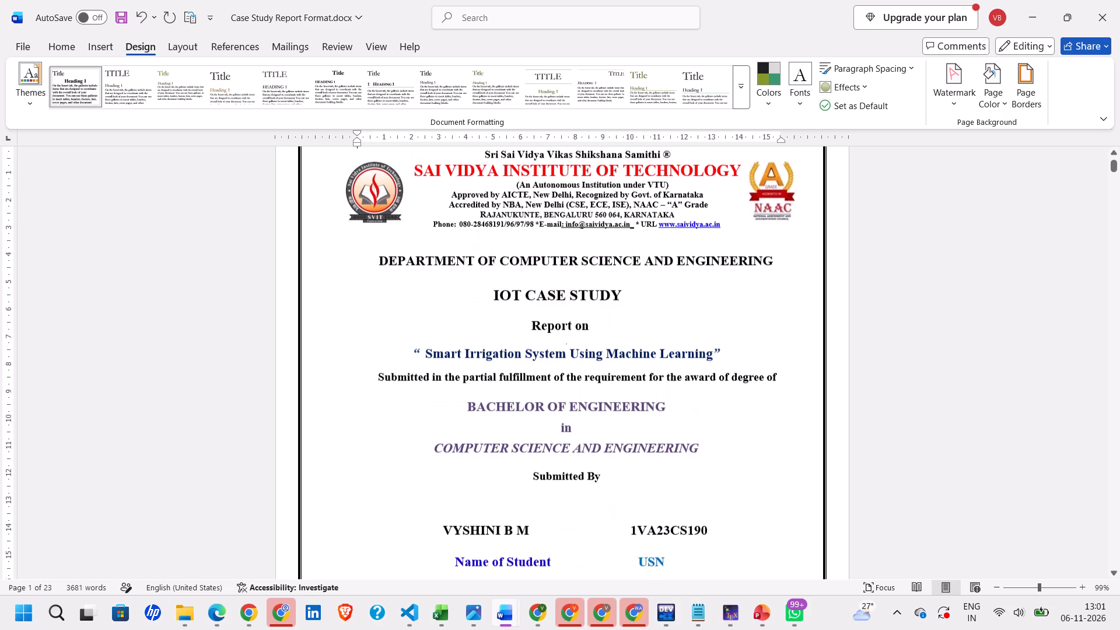
Switch the whole document's page border to the Box setting with the heavy 3 pt line style.
click(1030, 101)
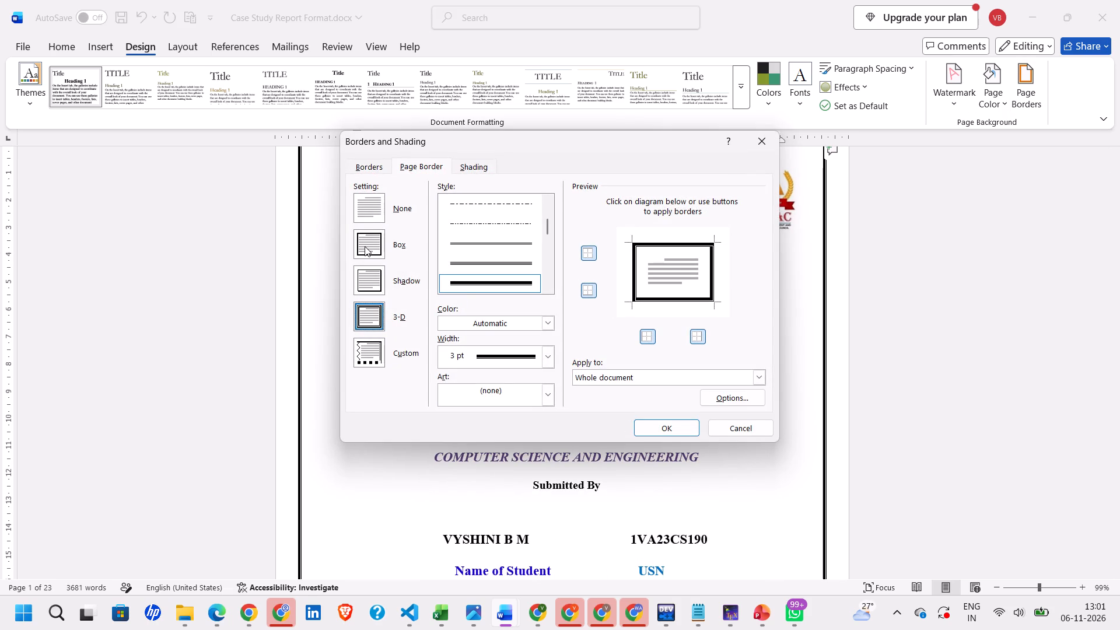
click(365, 246)
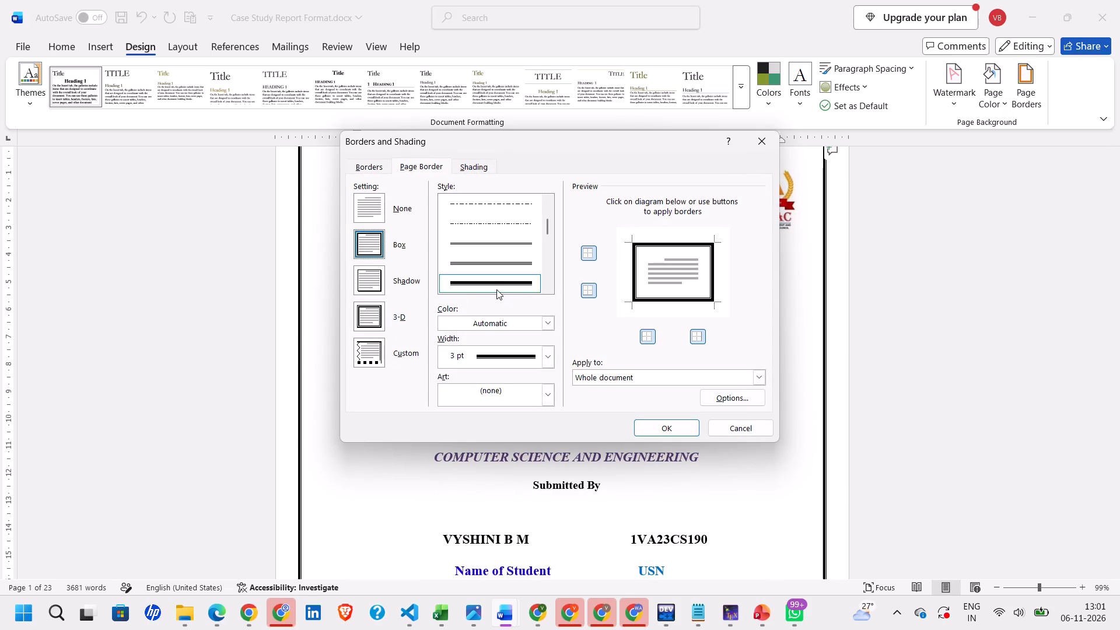
click(496, 289)
click(668, 424)
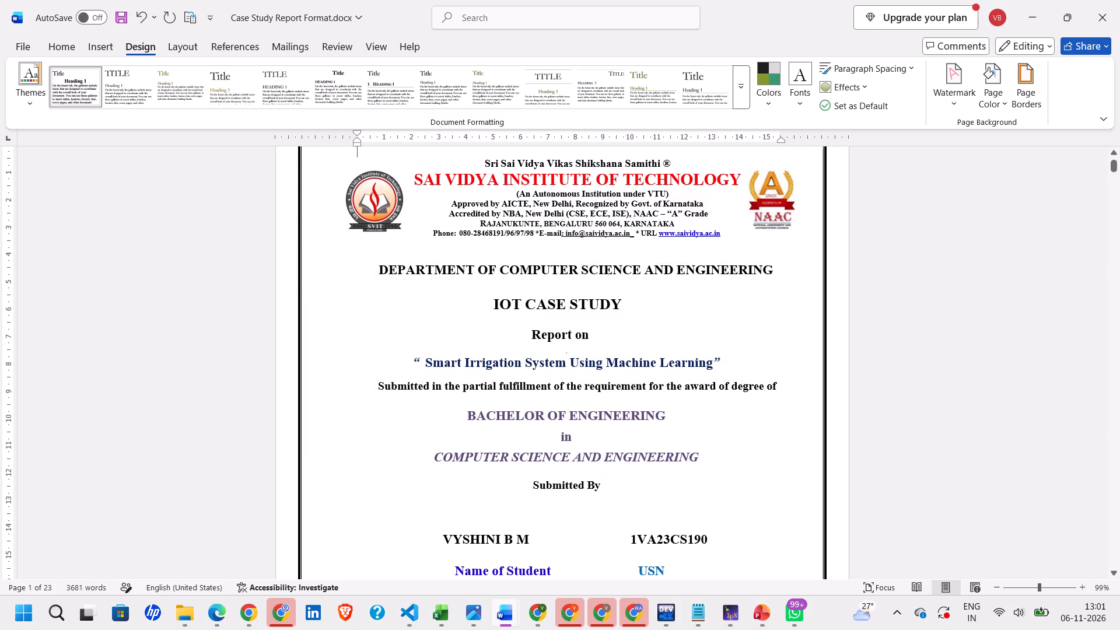
scroll(565, 461, down, 3)
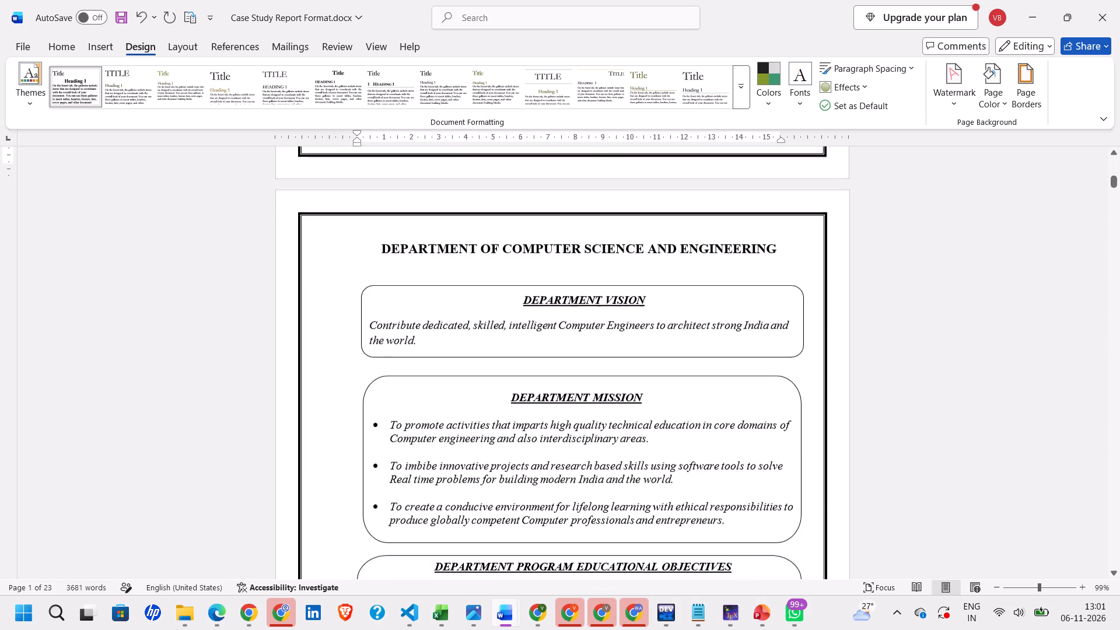
Push the "2.4 The Role of Machine Learning (ML)" heading onto the following page by adding a blank line before it.
scroll(565, 461, down, 7)
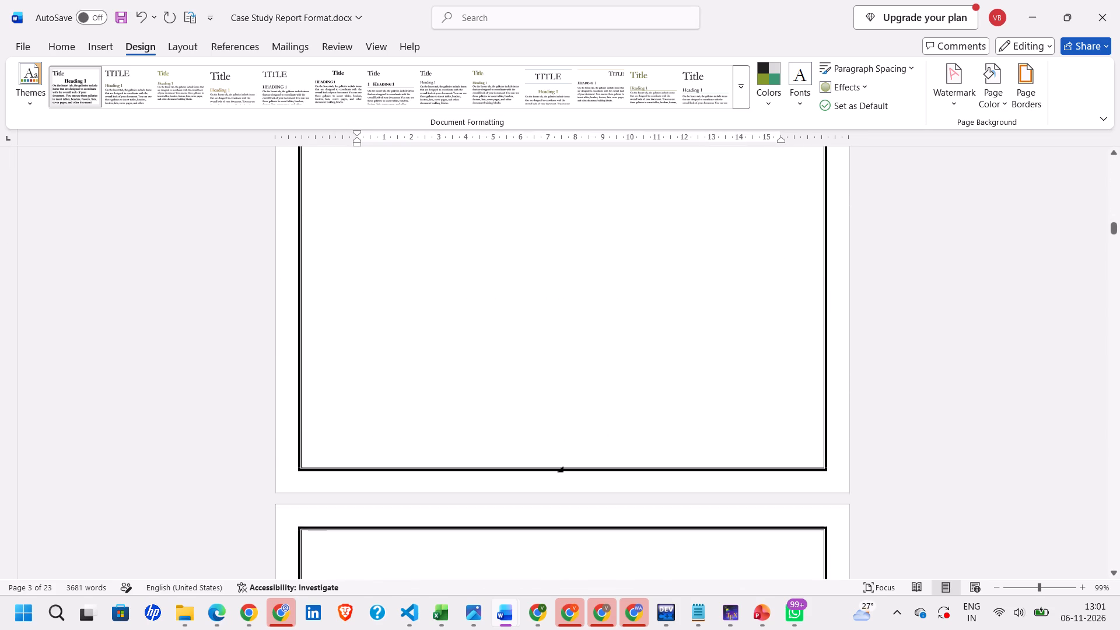
scroll(565, 461, down, 4)
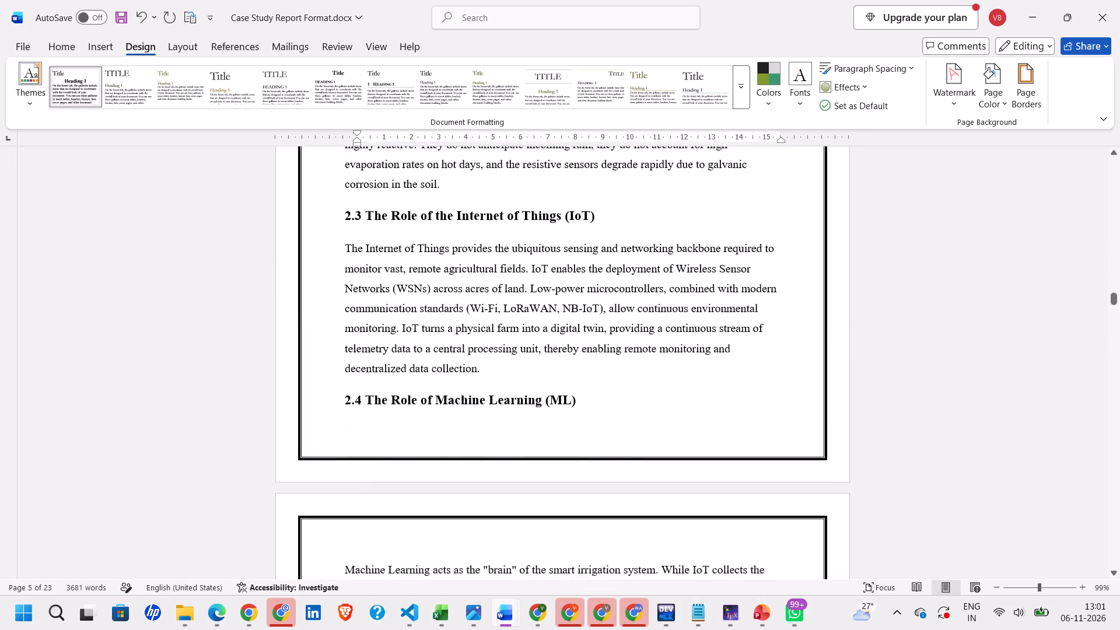
scroll(565, 461, up, 3)
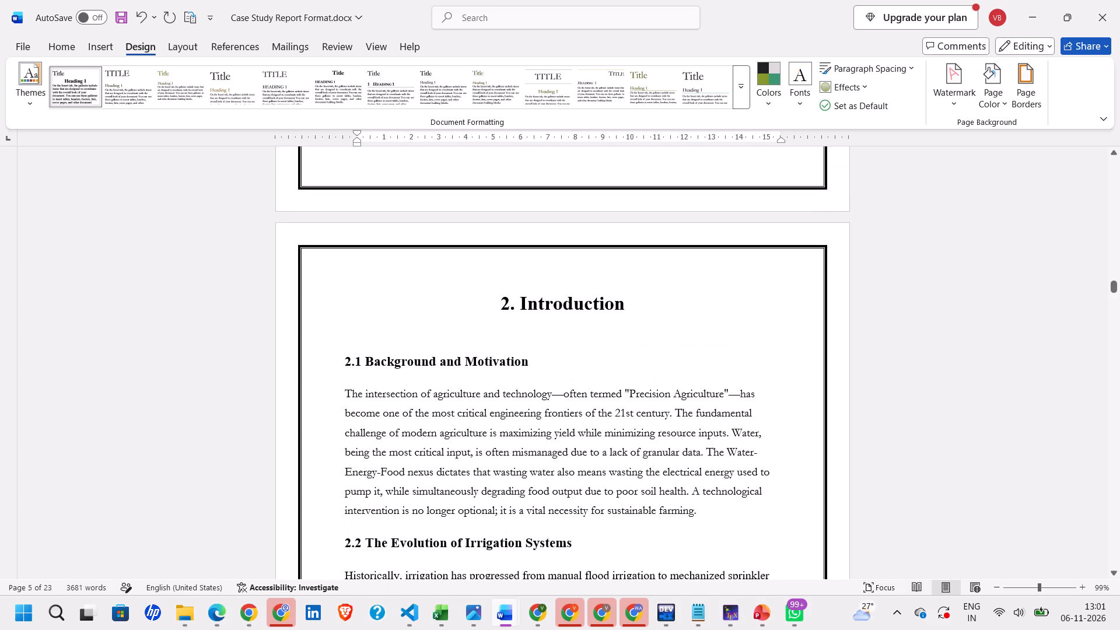
scroll(565, 461, down, 6)
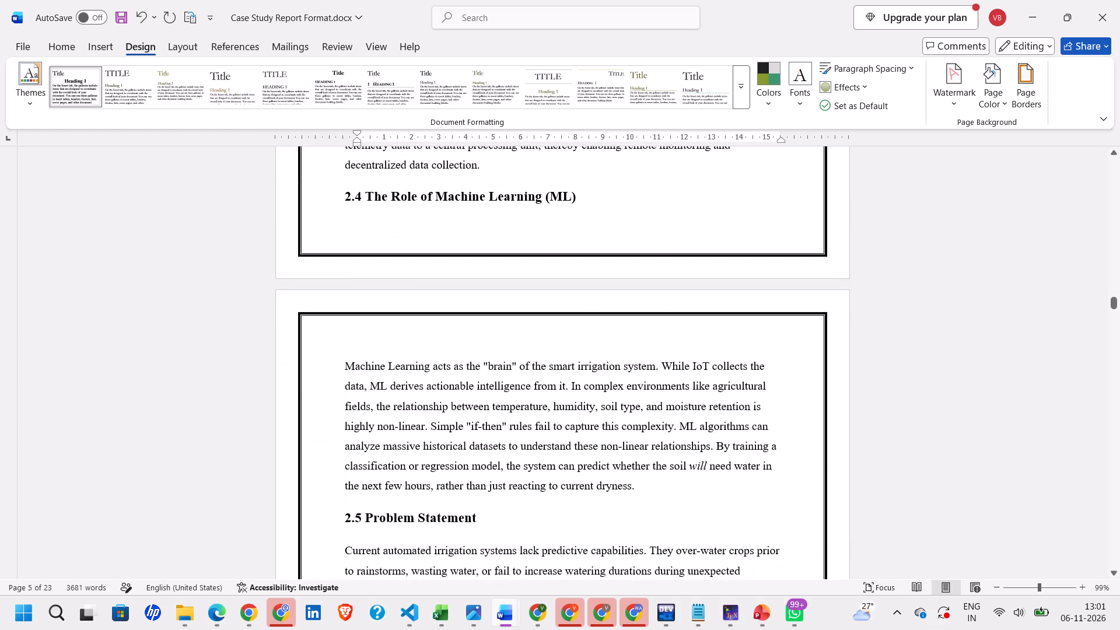
click(341, 195)
key(Return)
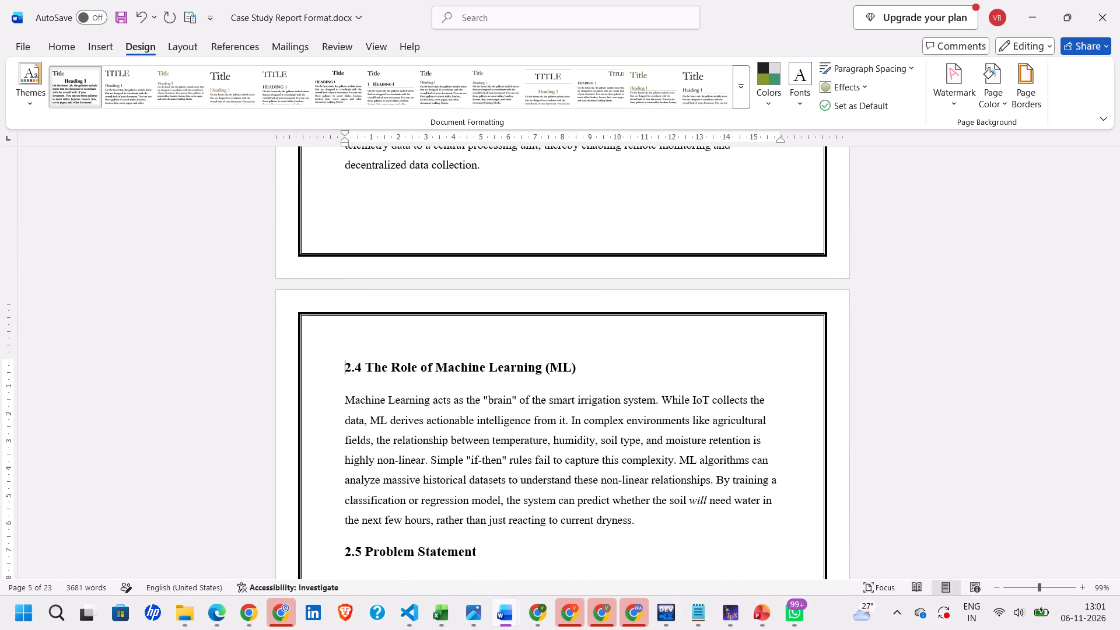
Push the "Purpose & Requirements Specification" heading onto the page with its text by adding a blank line before it.
scroll(341, 195, down, 4)
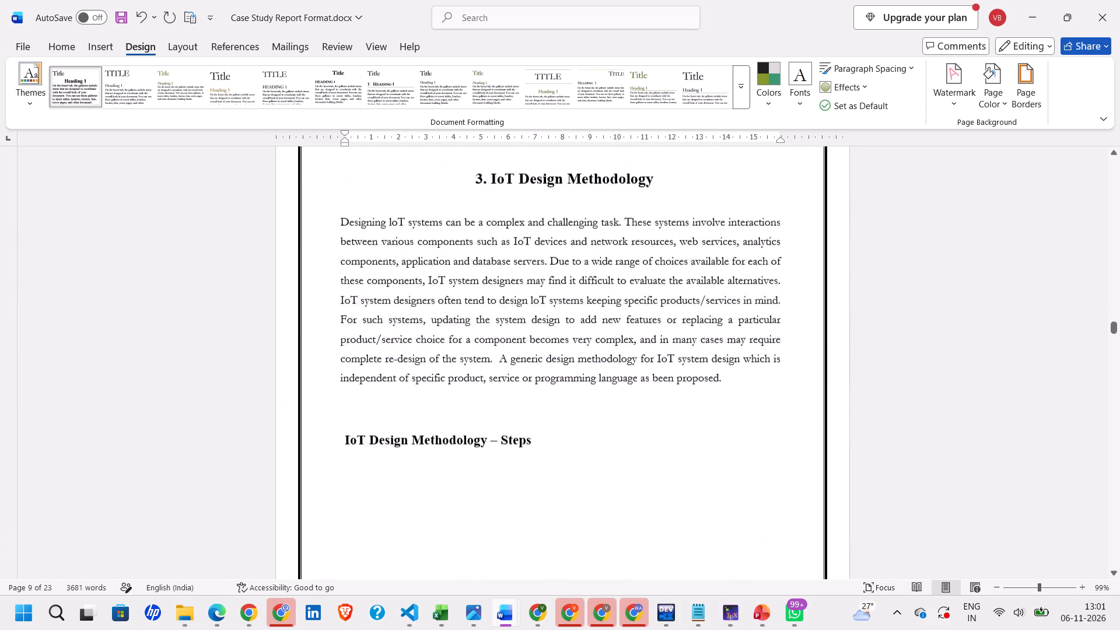
scroll(341, 195, down, 3)
scroll(341, 195, up, 1)
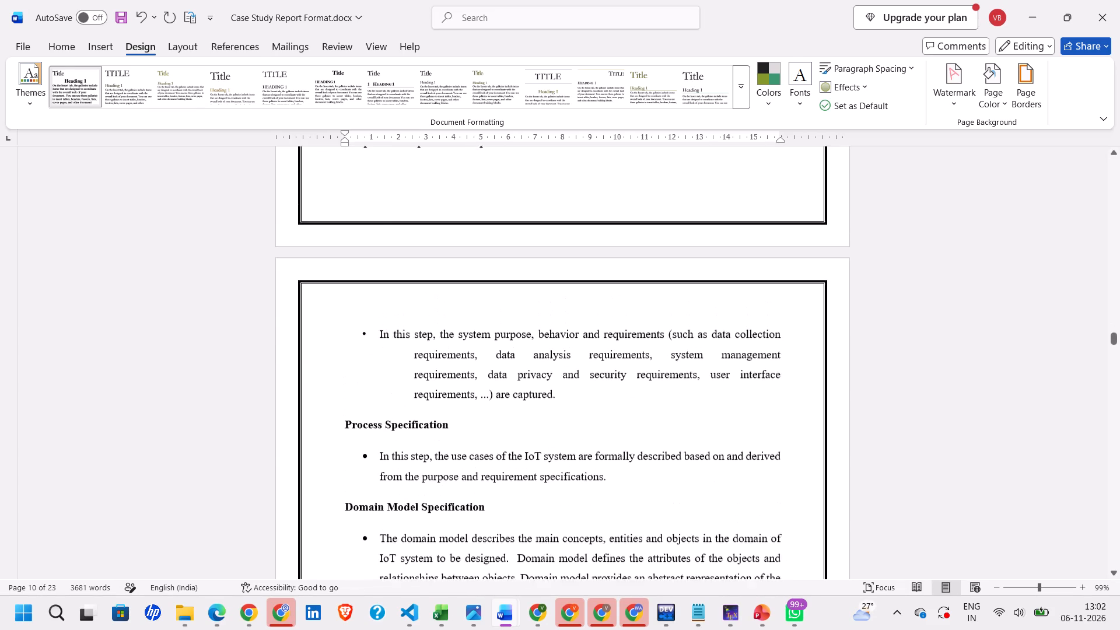
scroll(341, 195, up, 1)
click(344, 250)
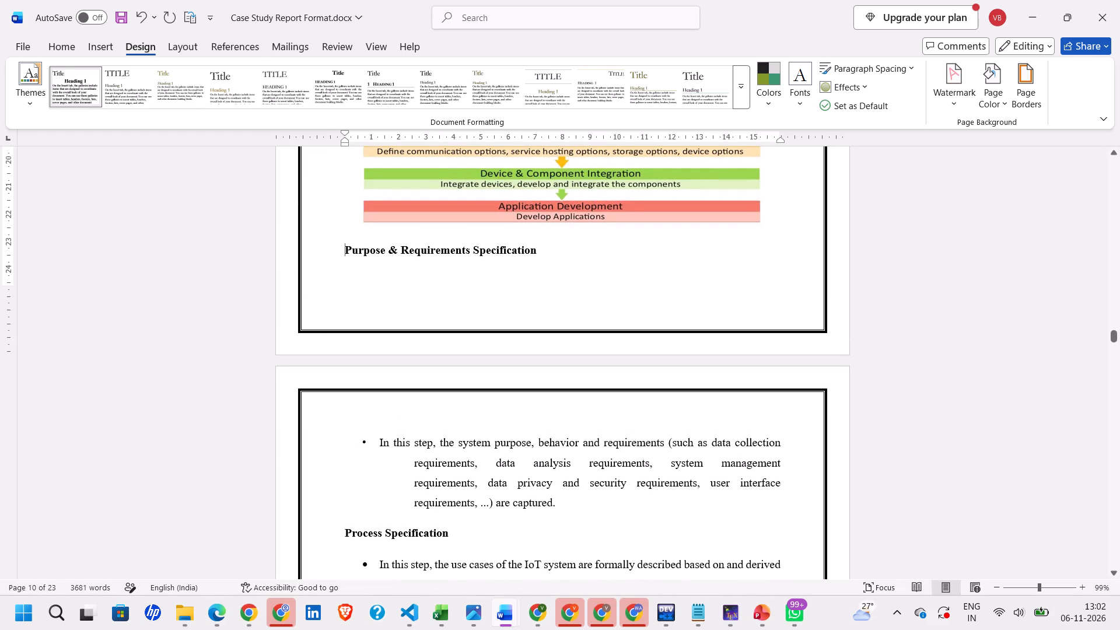
key(Return)
Narrow the table under Domain Model Specification so its outer edge lines up with the body text margin.
scroll(344, 250, down, 4)
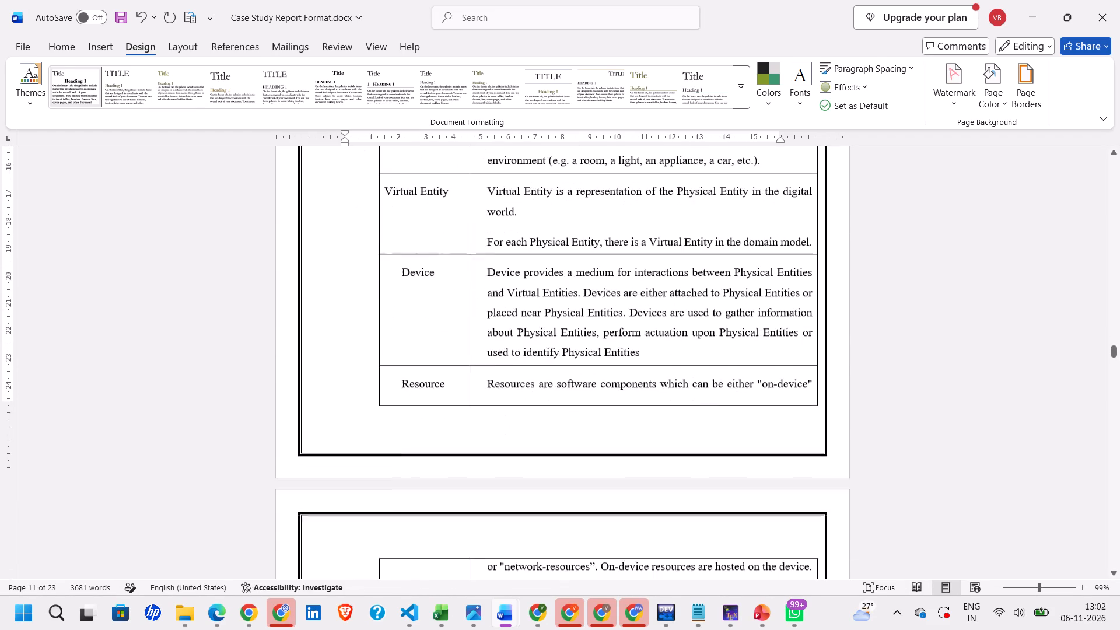
scroll(344, 250, down, 2)
scroll(344, 250, up, 2)
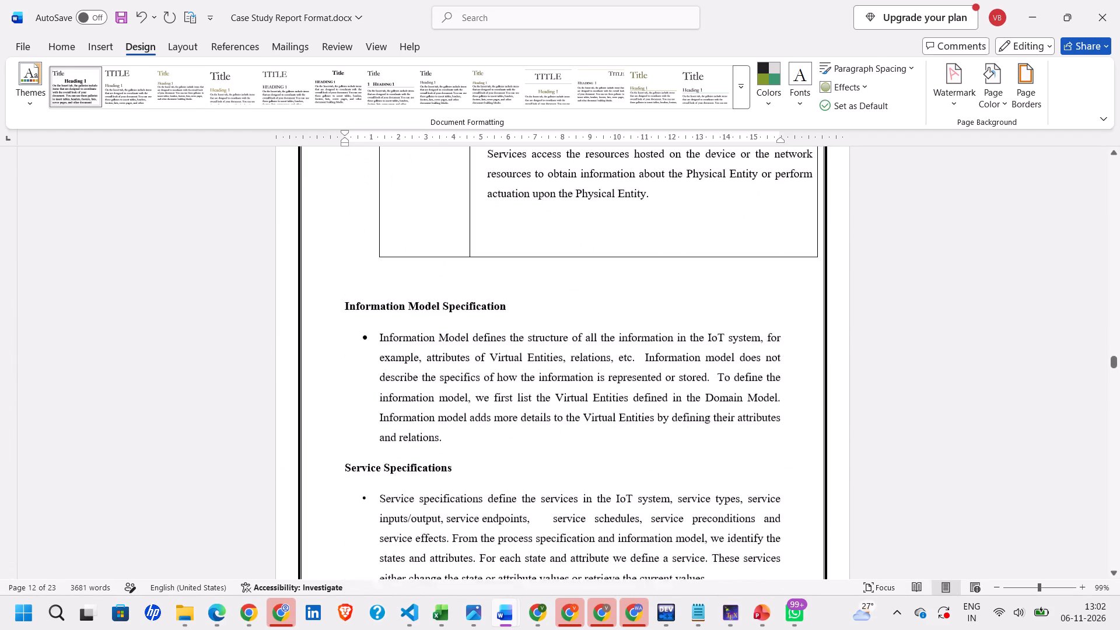
scroll(344, 250, up, 5)
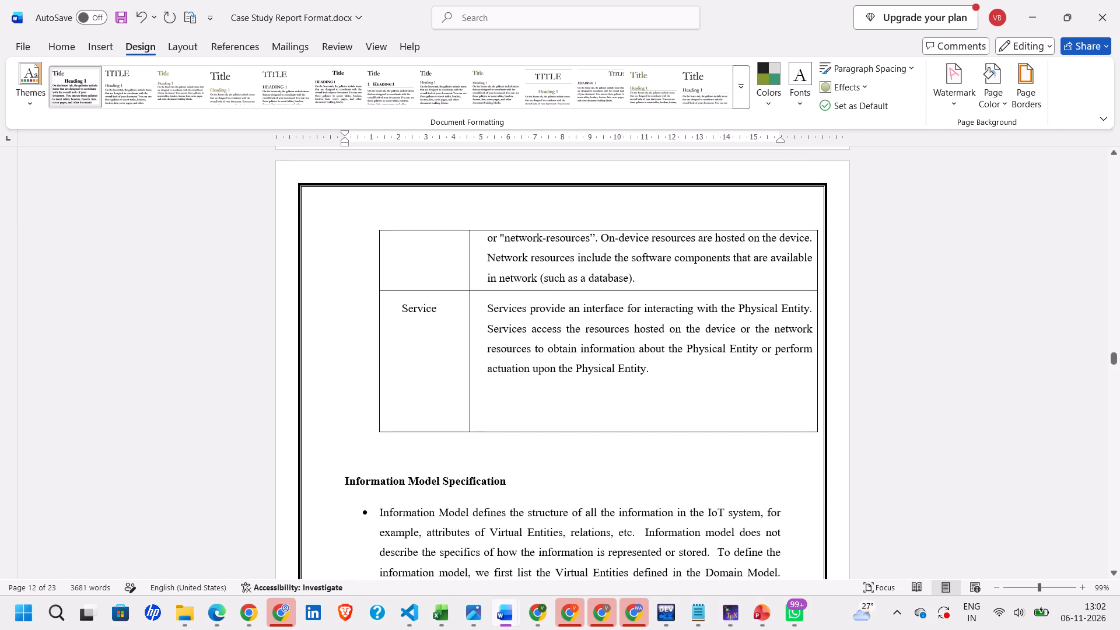
drag(379, 230, 380, 230)
drag(380, 230, 482, 279)
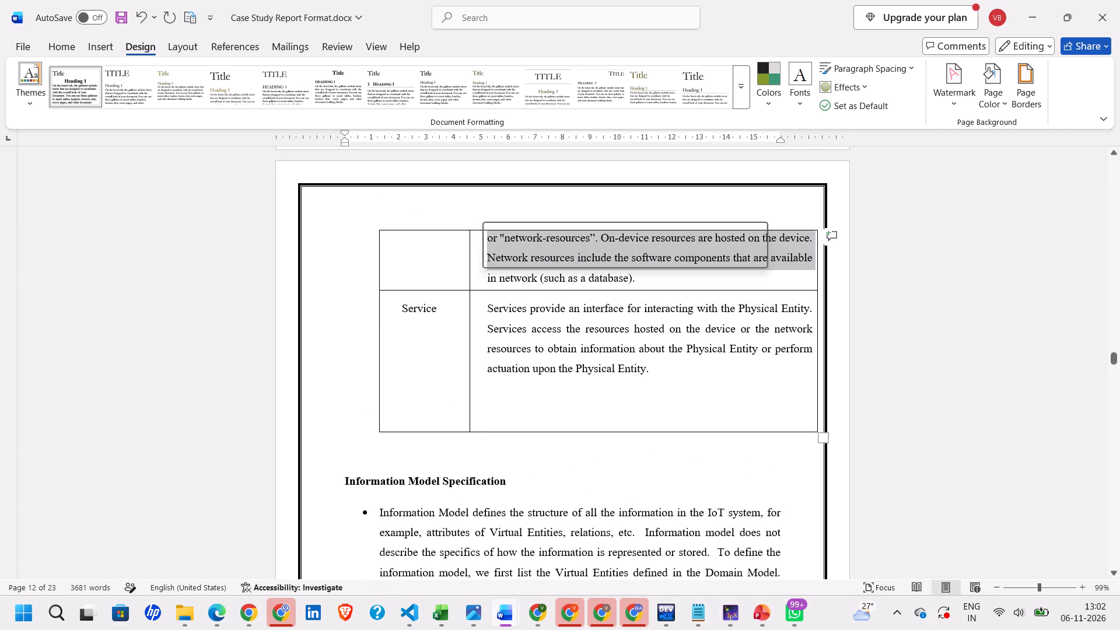
click(423, 218)
scroll(423, 218, up, 1)
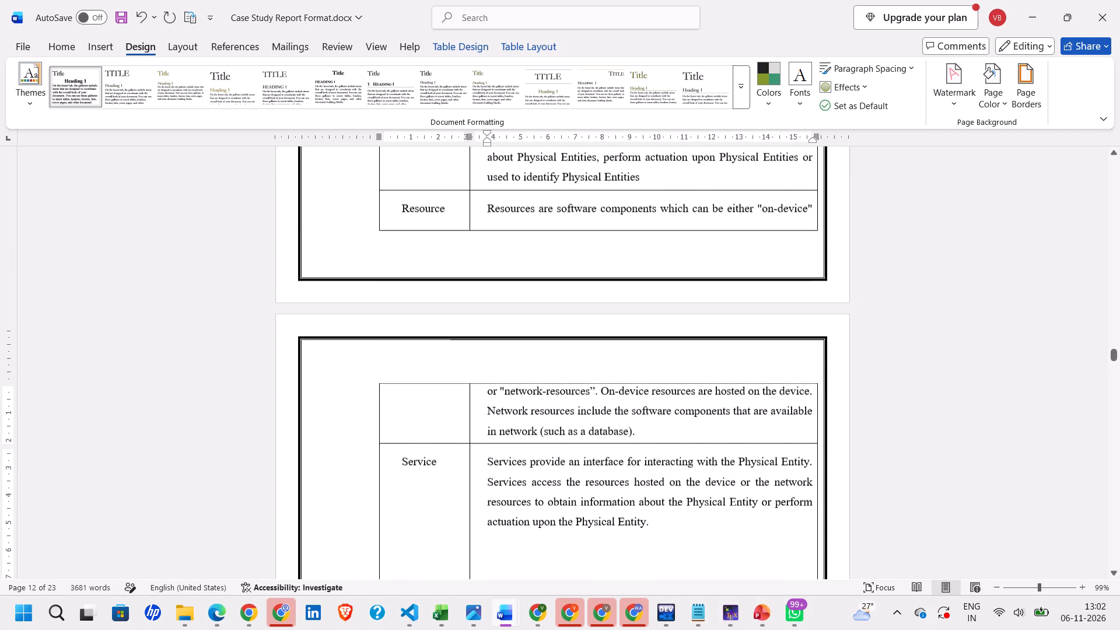
scroll(423, 218, up, 2)
scroll(423, 218, down, 1)
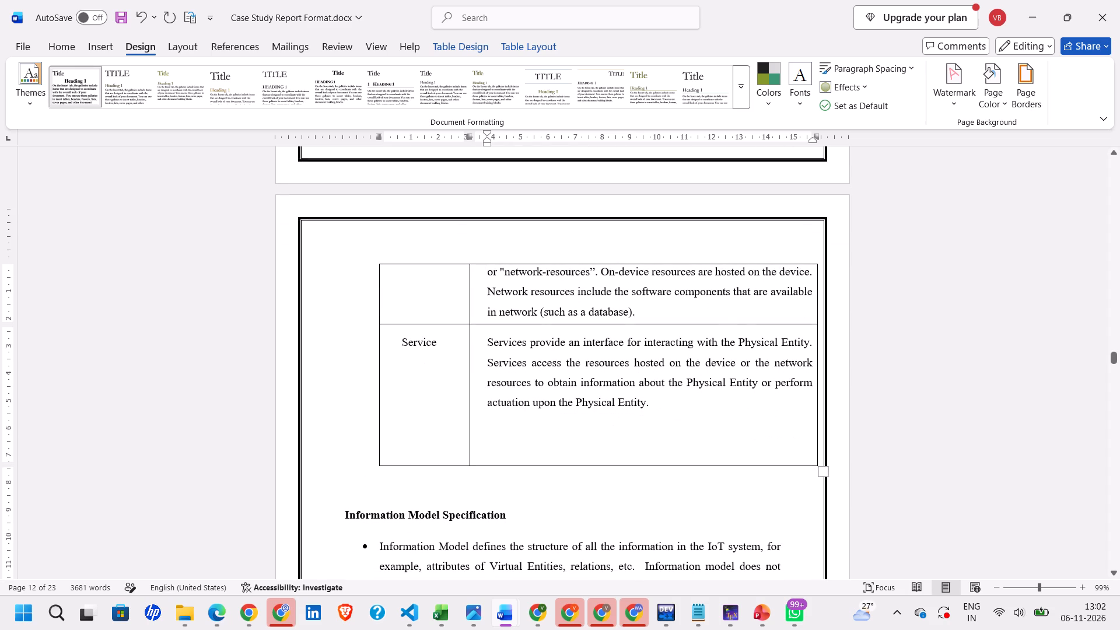
drag(821, 473, 789, 474)
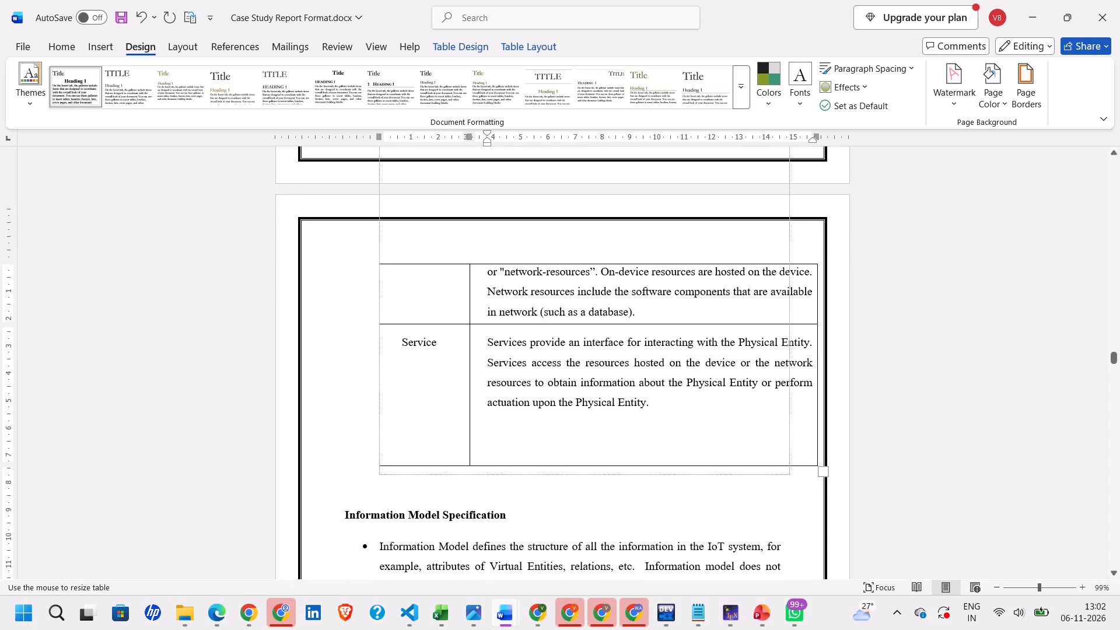
drag(789, 474, 782, 476)
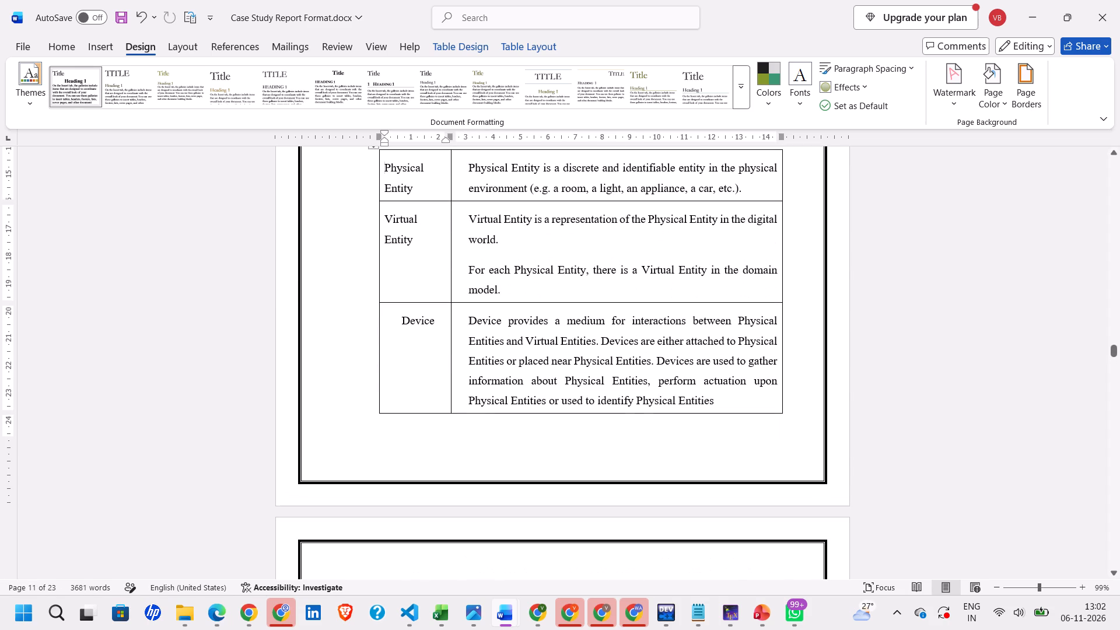
Widen the Functional Groups table above Operational View Specification slightly toward the body text margins.
scroll(767, 415, down, 1)
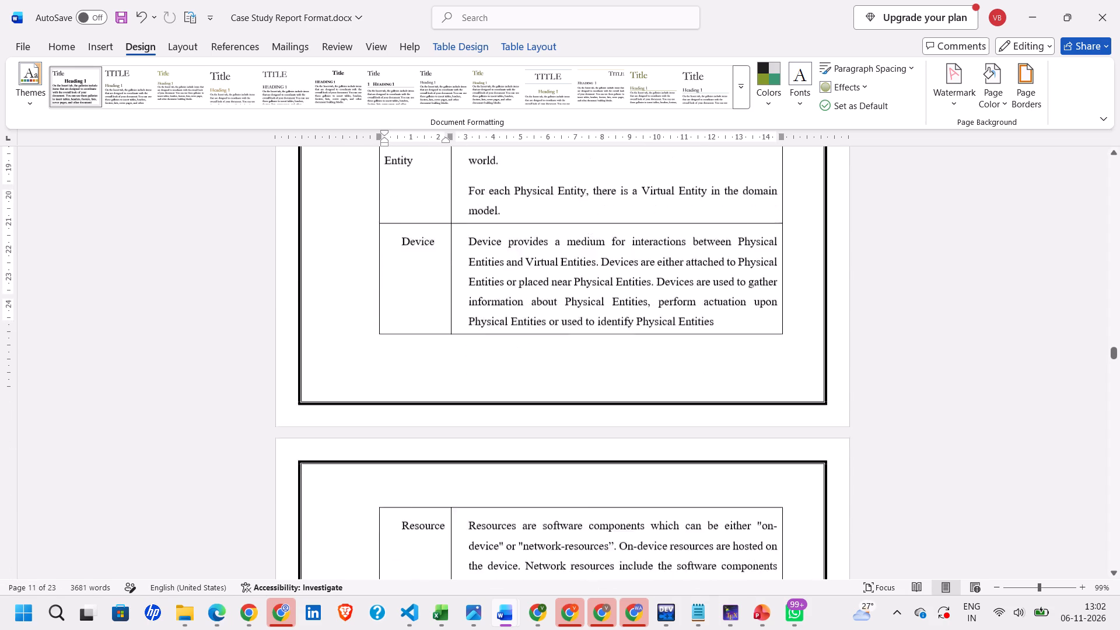
scroll(767, 415, down, 2)
scroll(767, 415, up, 2)
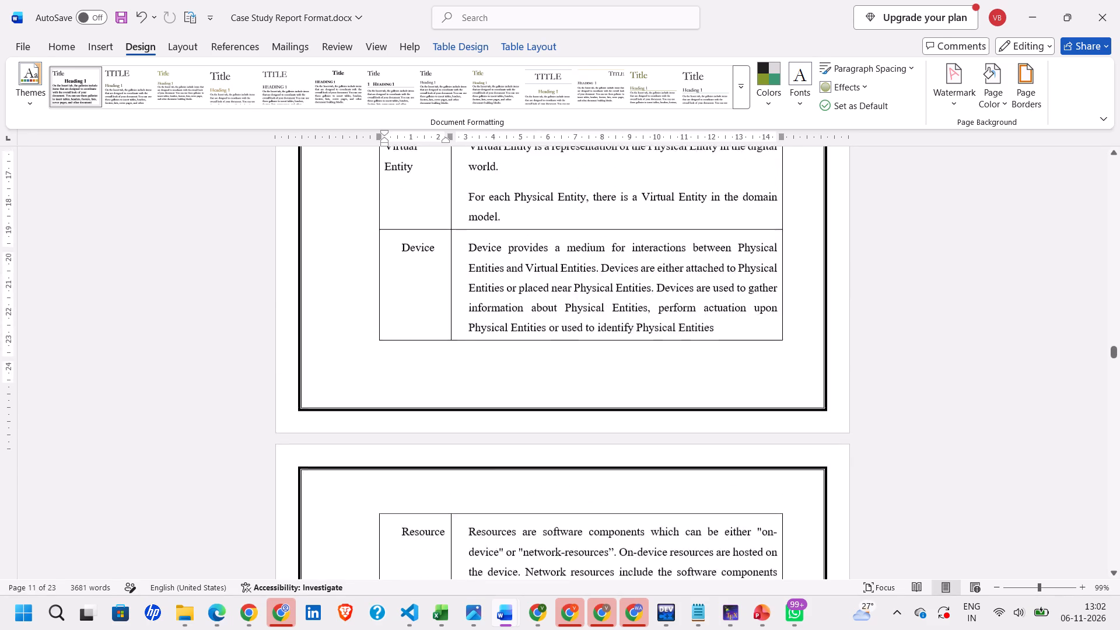
scroll(767, 415, up, 3)
scroll(767, 415, down, 2)
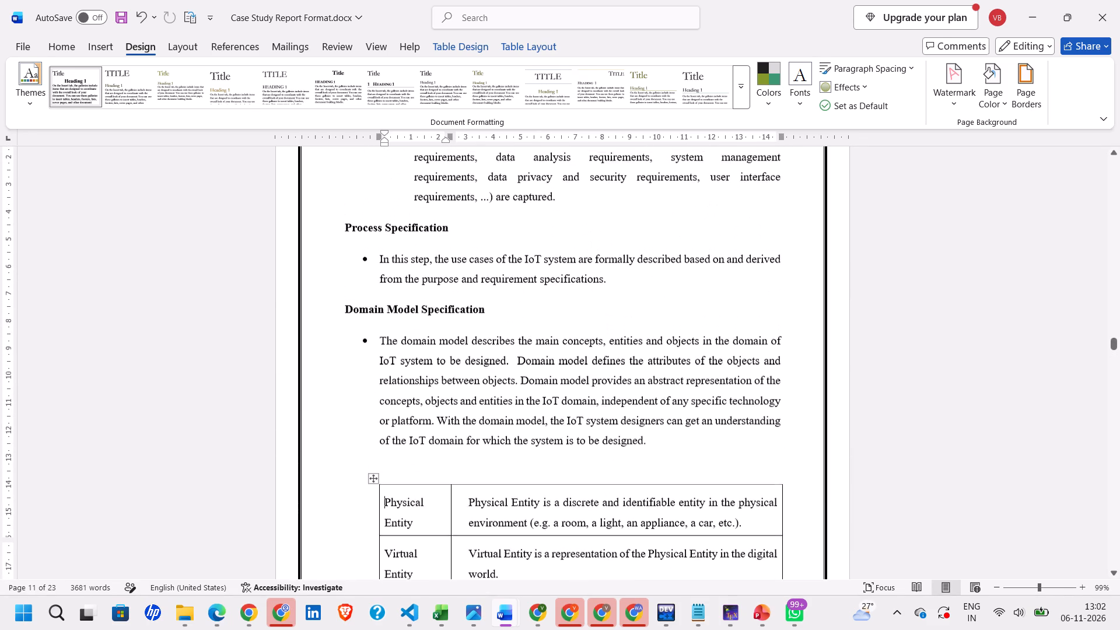
scroll(767, 415, down, 1)
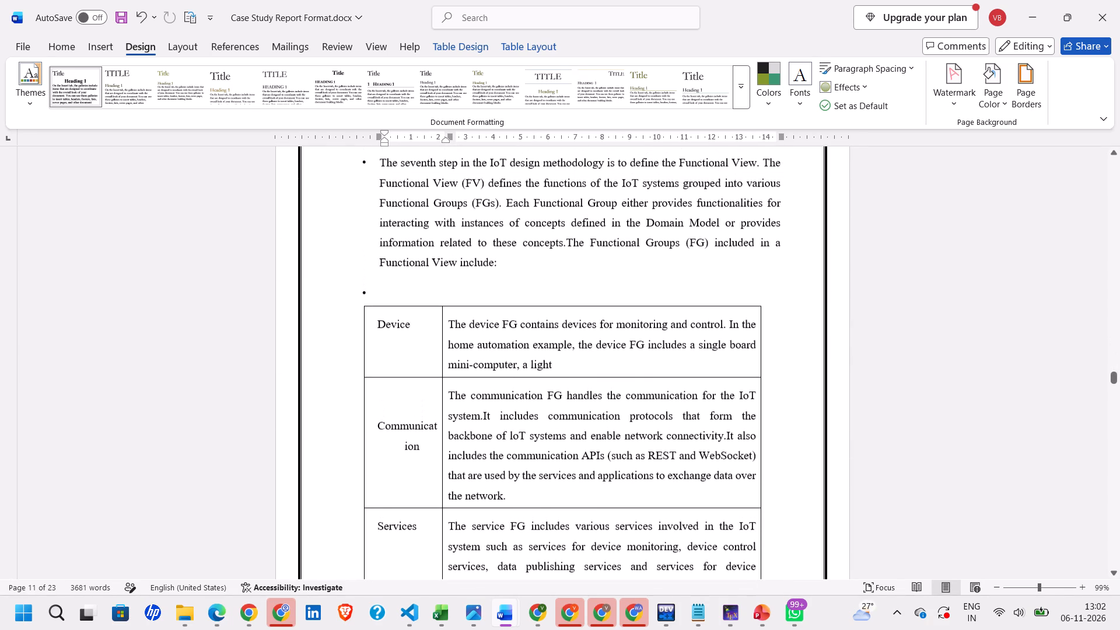
scroll(765, 494, down, 1)
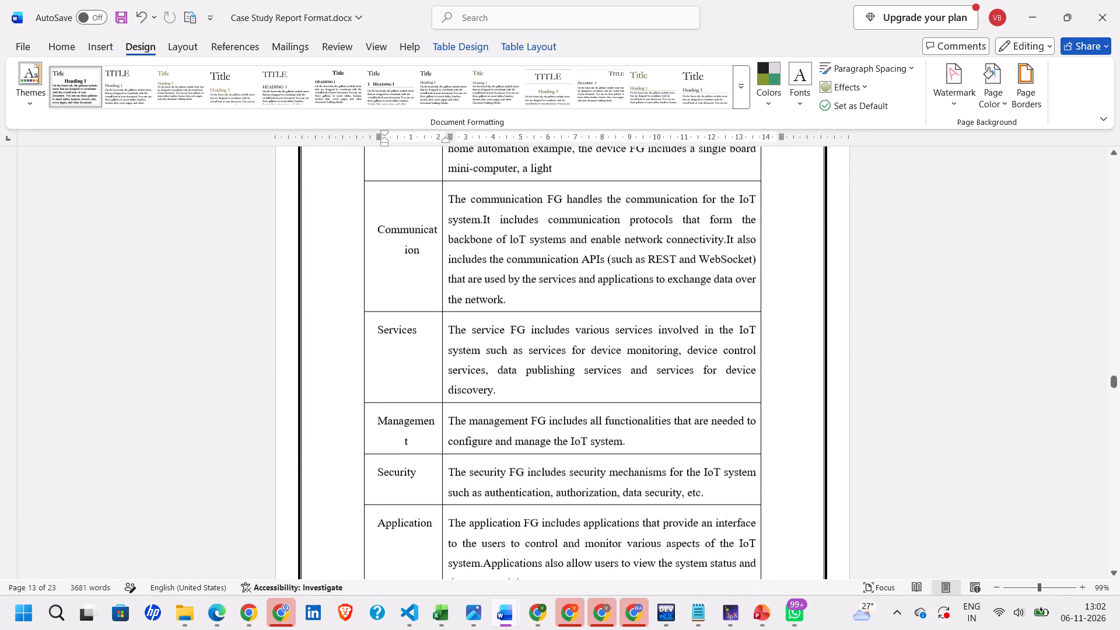
scroll(765, 494, down, 1)
click(761, 515)
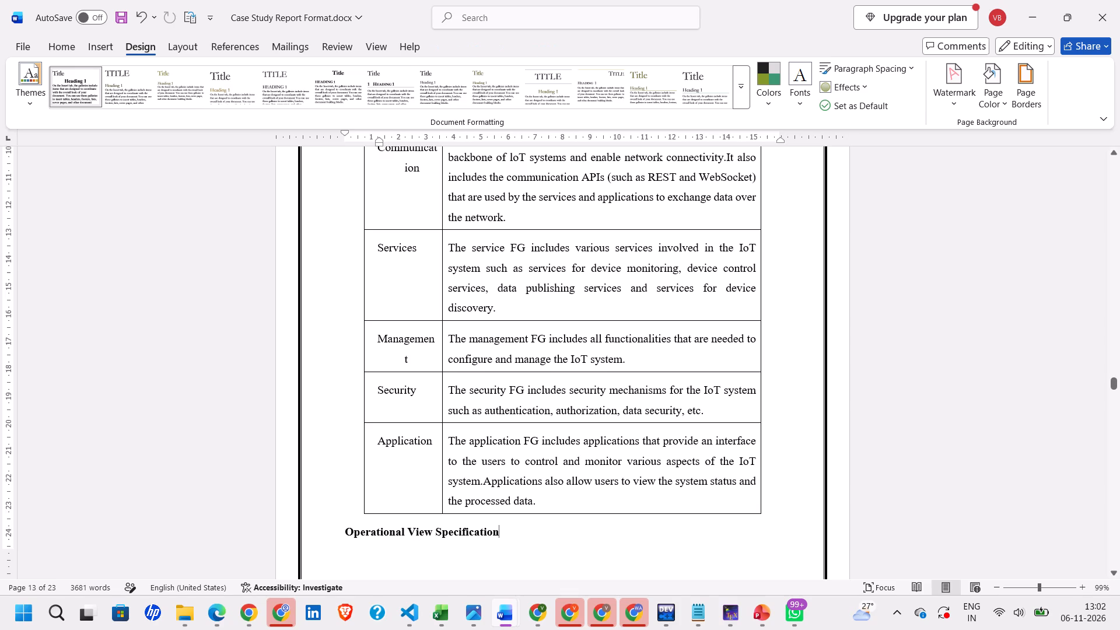
click(761, 514)
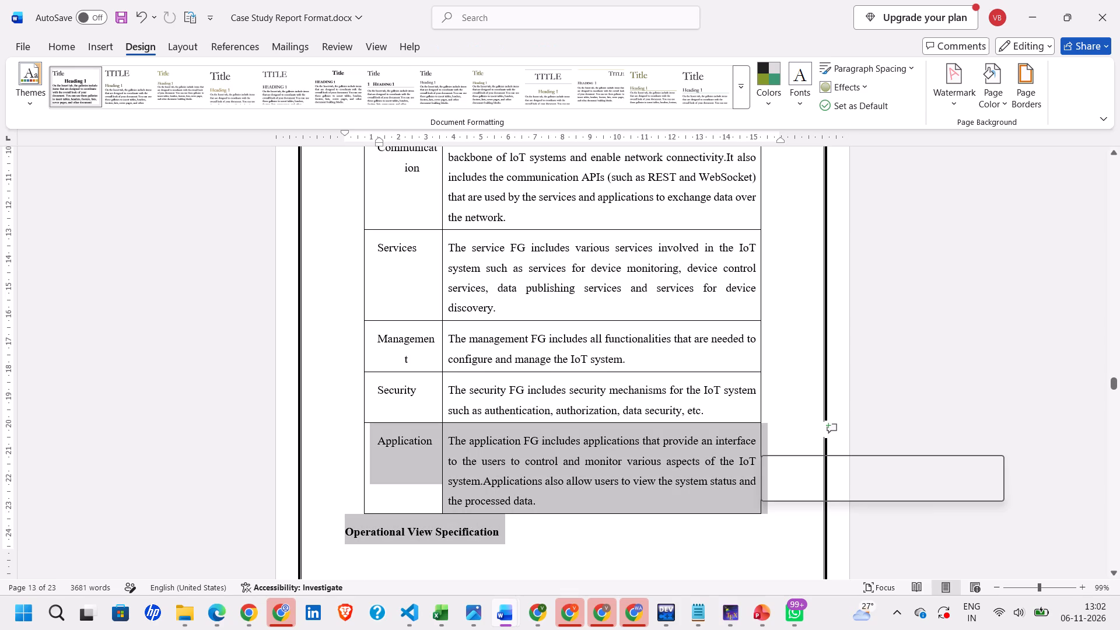
click(761, 513)
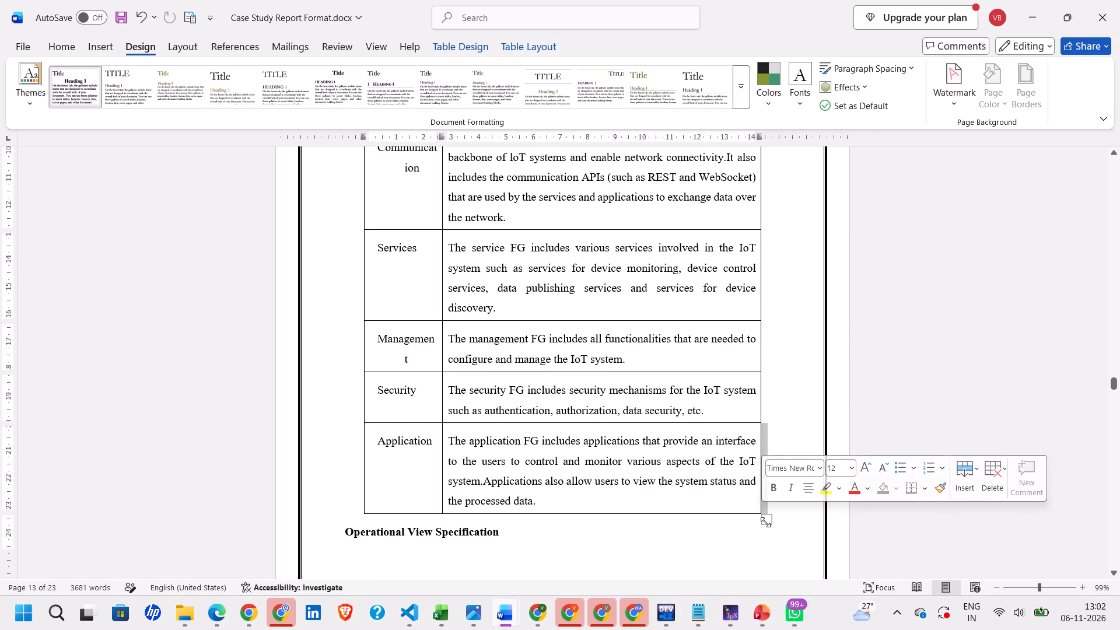
drag(765, 522, 779, 522)
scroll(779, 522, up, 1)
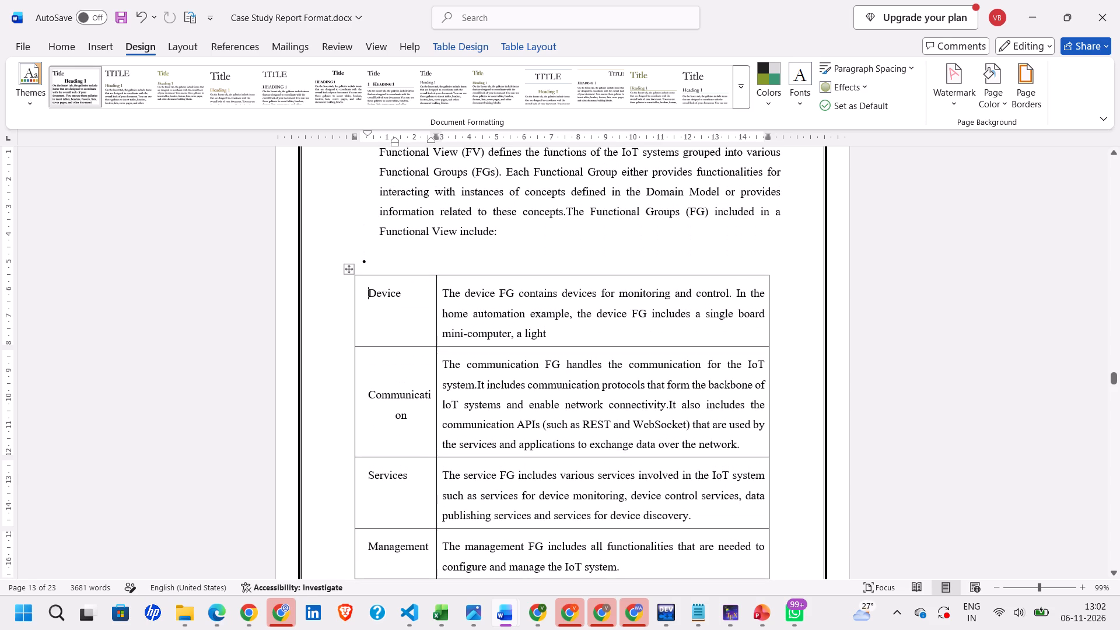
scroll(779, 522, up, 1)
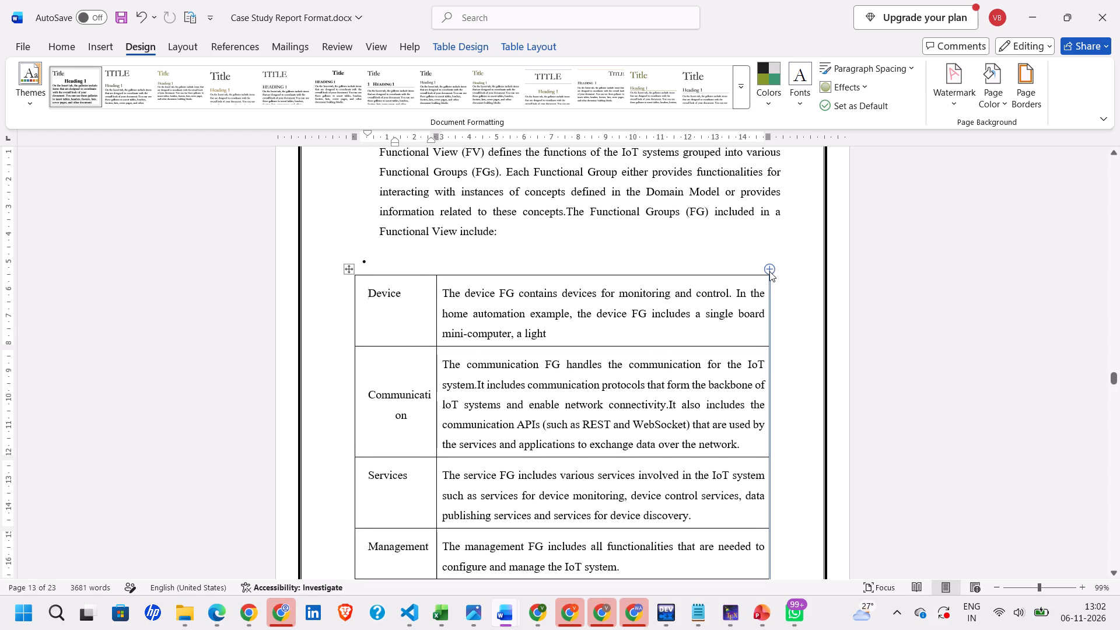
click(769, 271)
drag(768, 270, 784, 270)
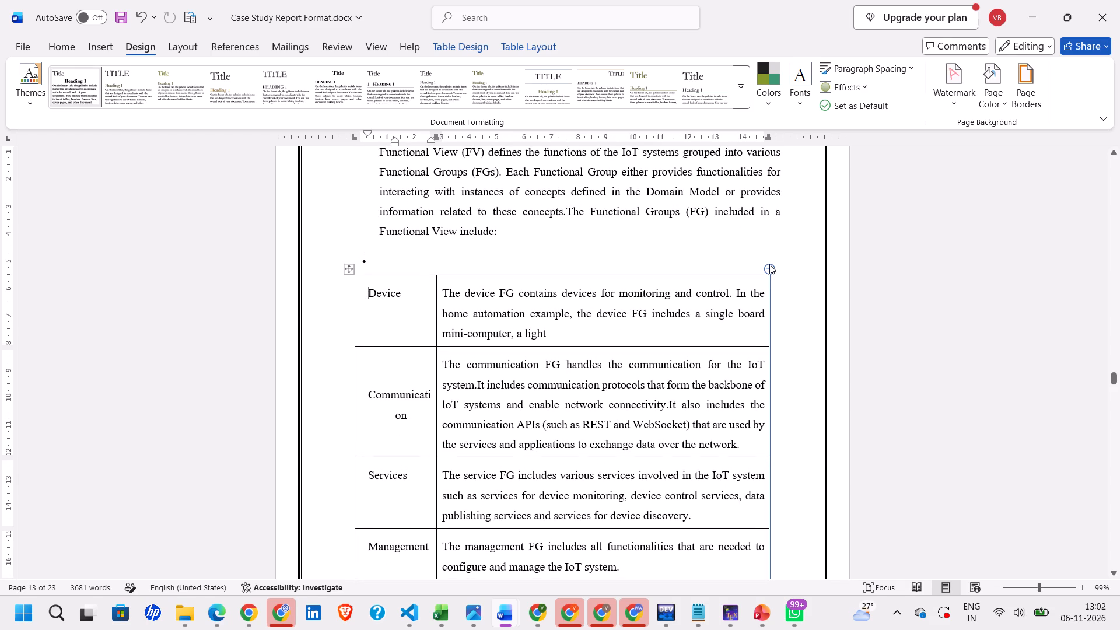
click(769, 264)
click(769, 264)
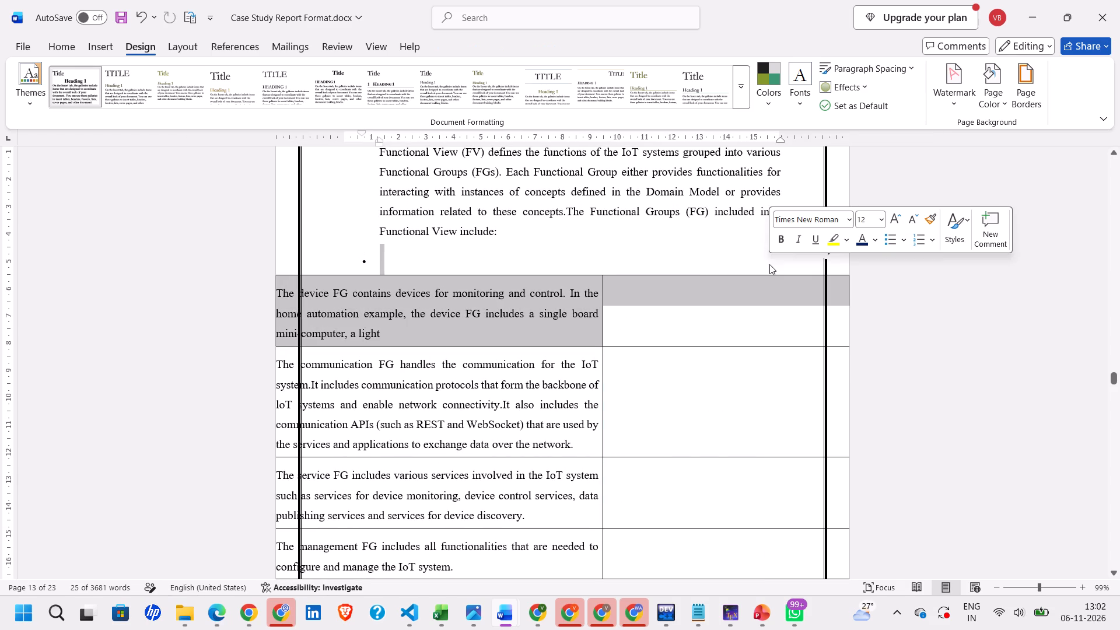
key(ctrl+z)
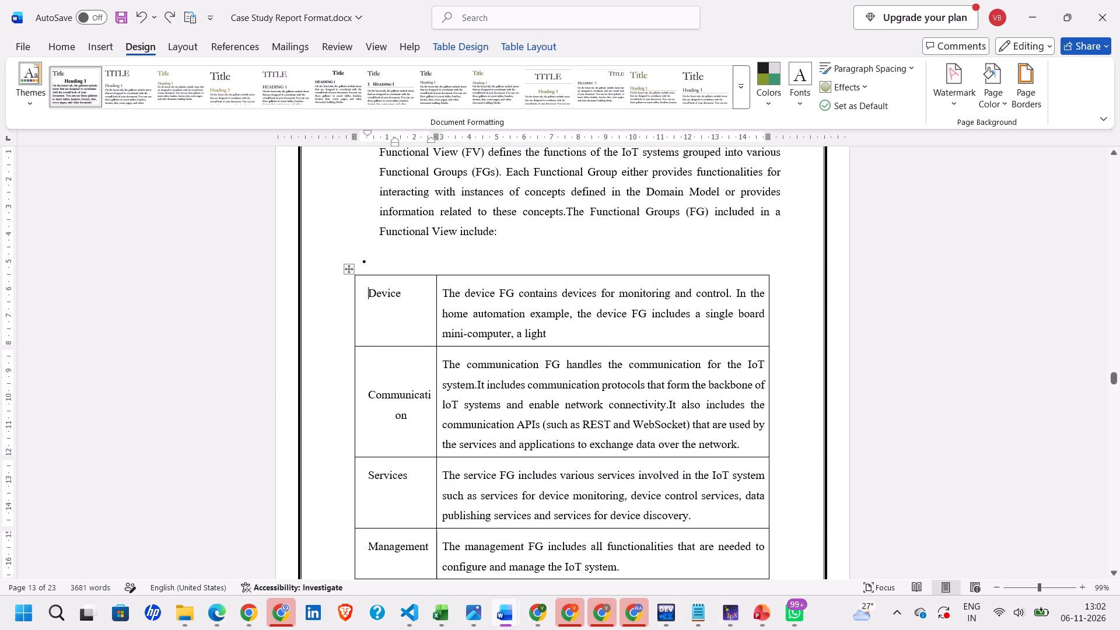
Widen the Functional Groups table further until both sides line up with the body text margins.
scroll(786, 355, down, 3)
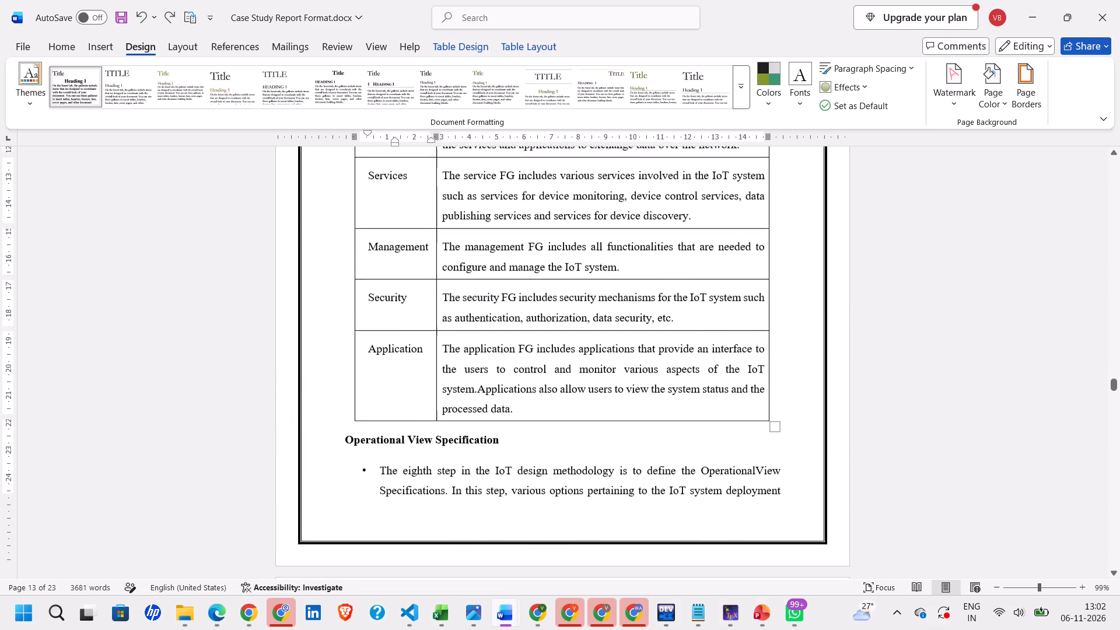
drag(776, 422, 785, 422)
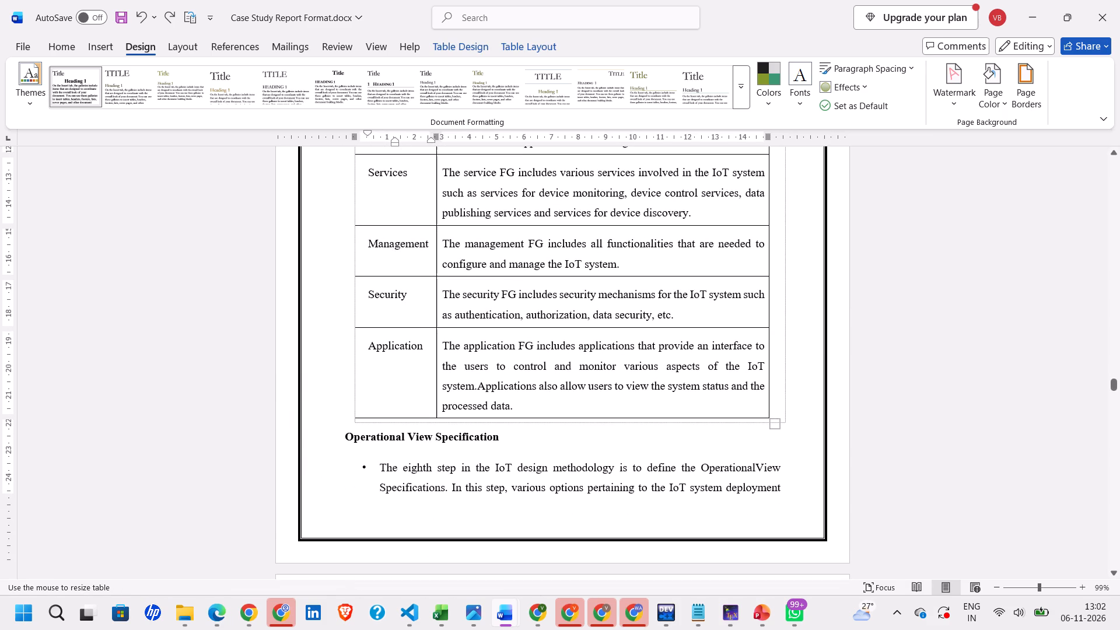
drag(785, 422, 780, 416)
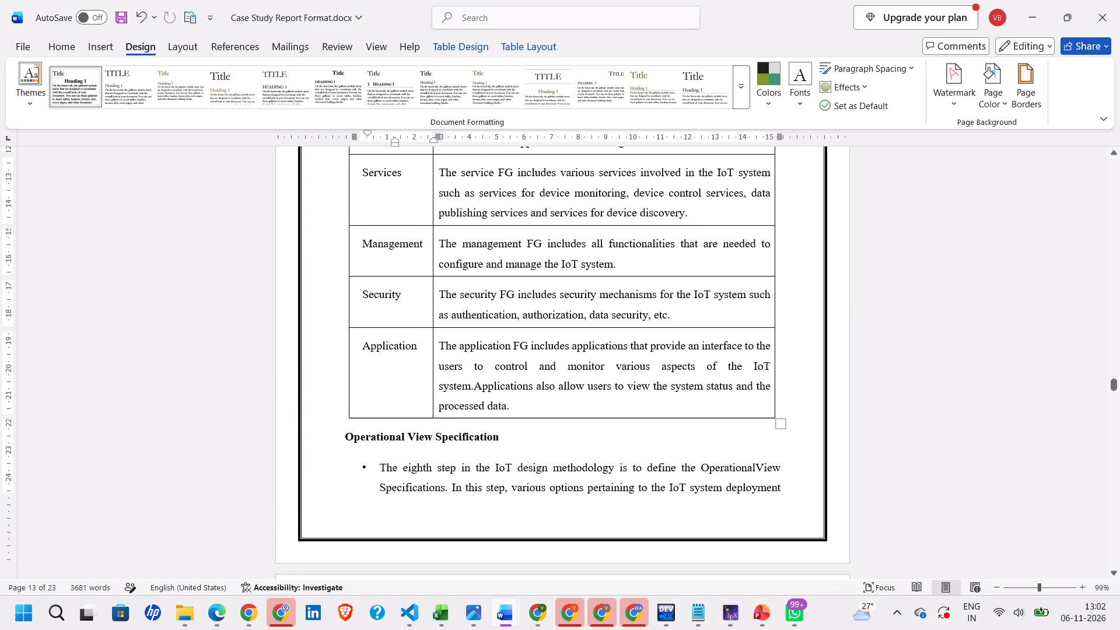
drag(782, 425, 787, 426)
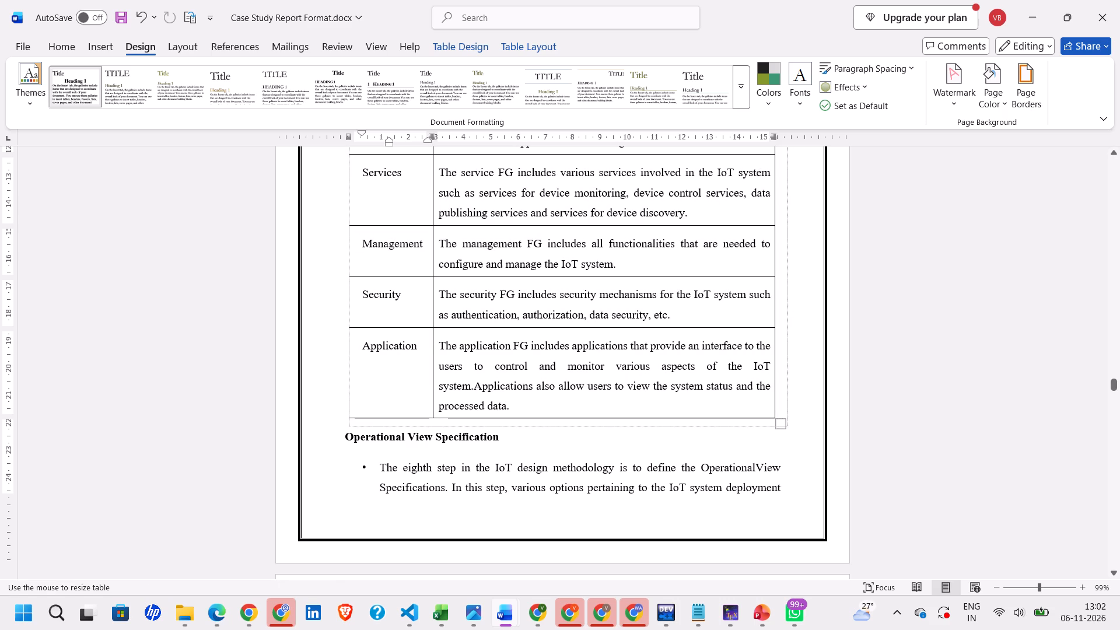
drag(787, 426, 785, 417)
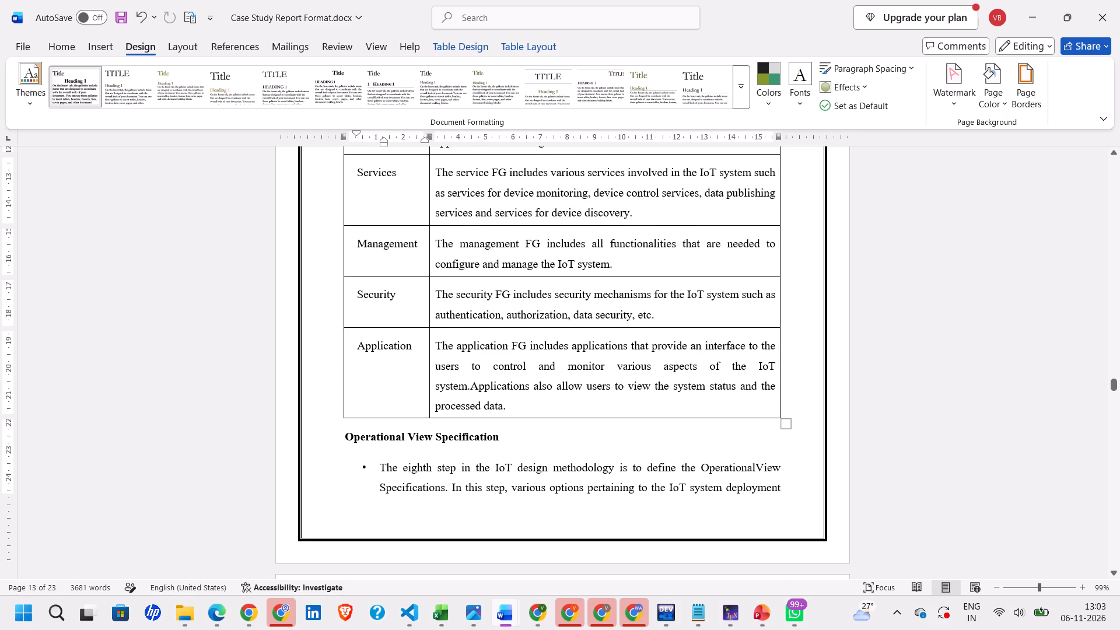
Review the report's layout from the Information Model Specification page through the later Service Specifications section.
click(757, 458)
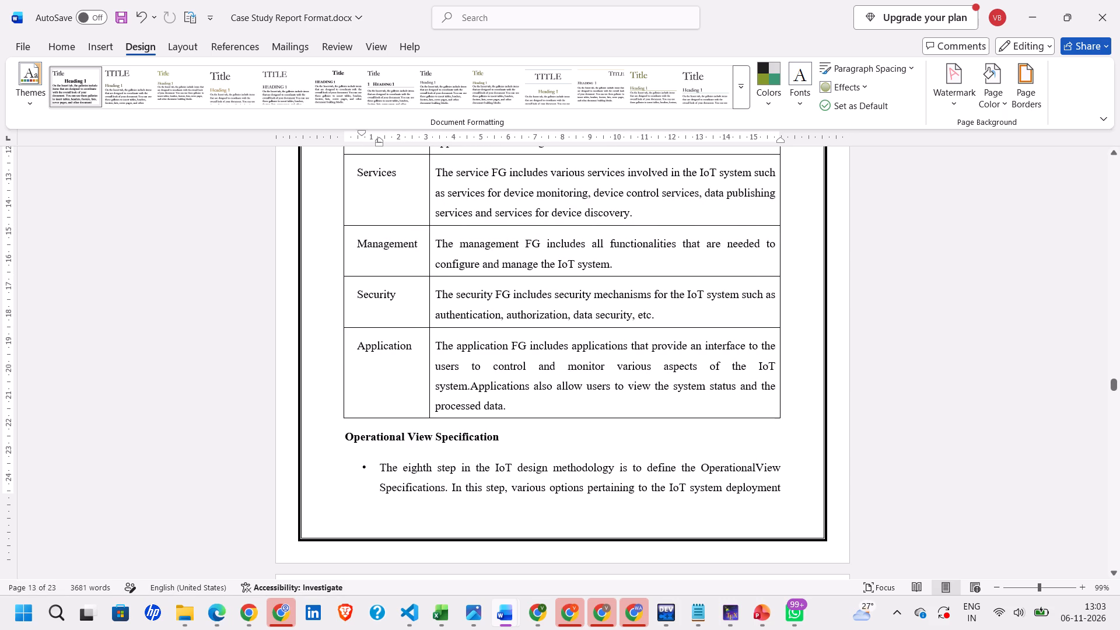
scroll(568, 422, up, 5)
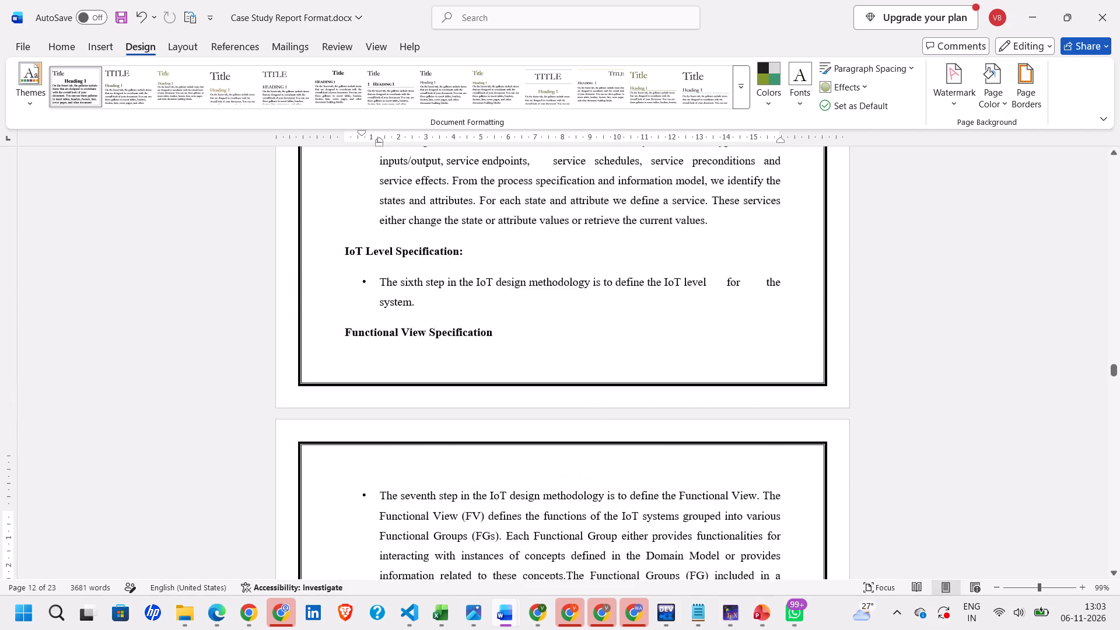
click(345, 352)
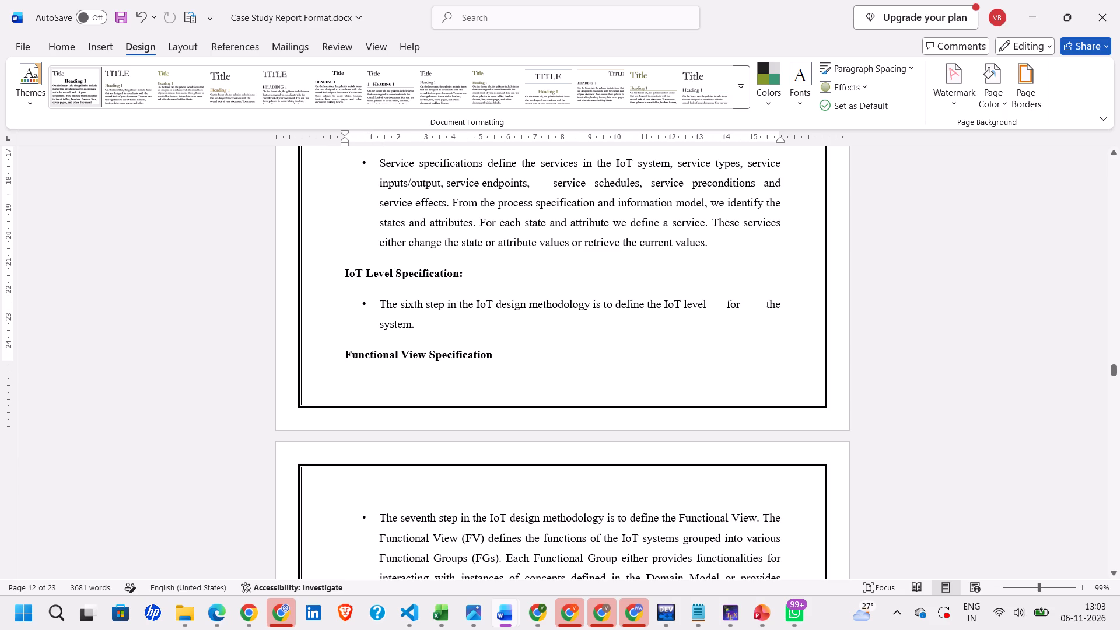
scroll(345, 352, down, 1)
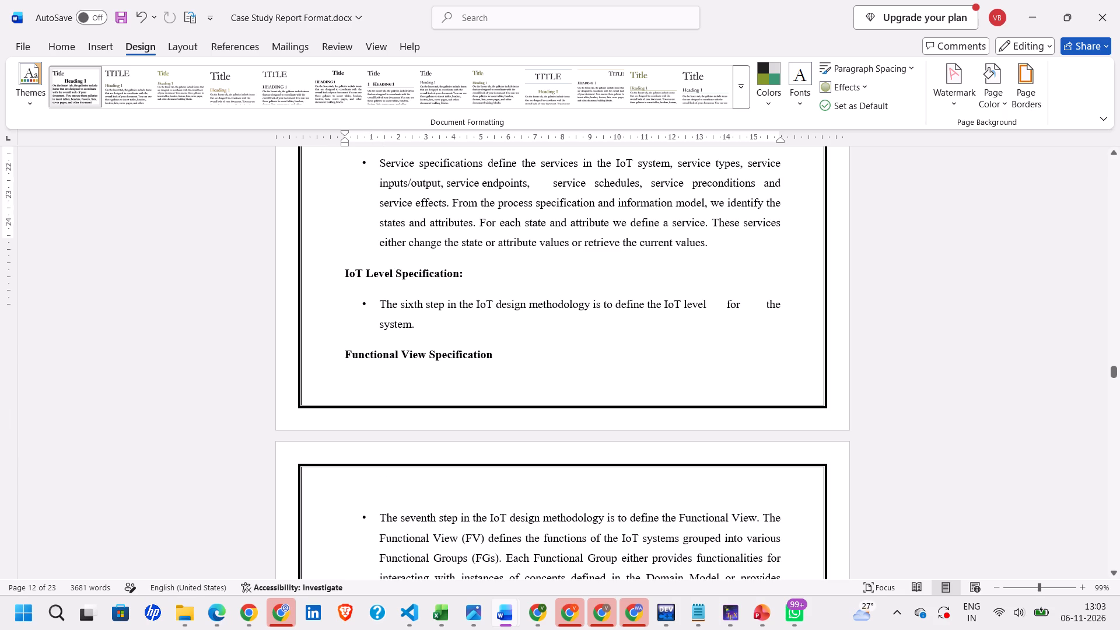
scroll(345, 352, down, 7)
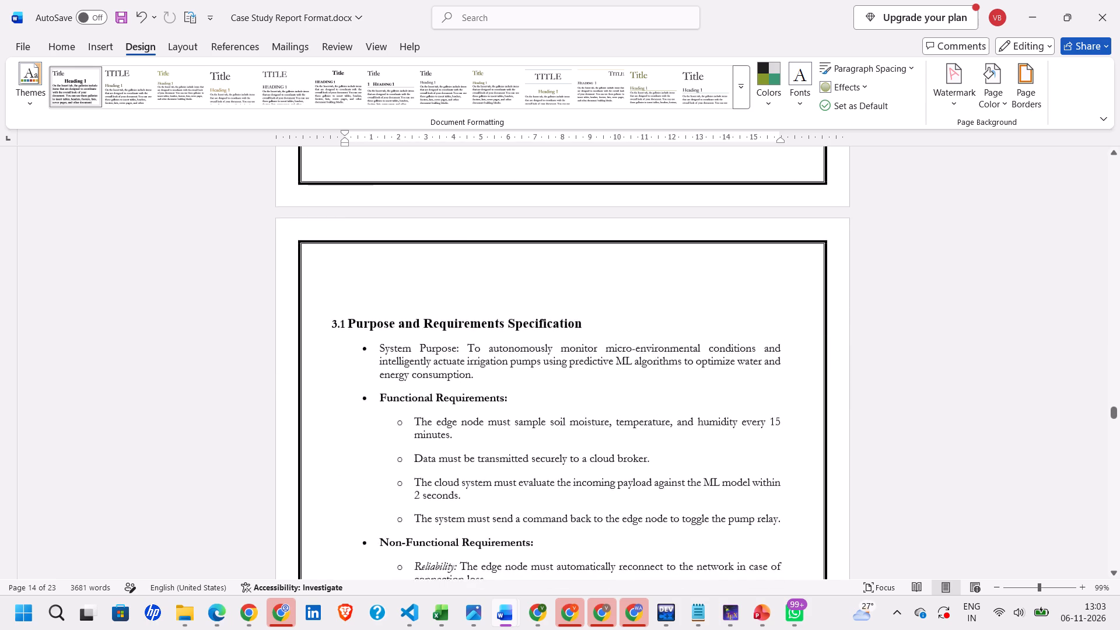
scroll(345, 352, down, 5)
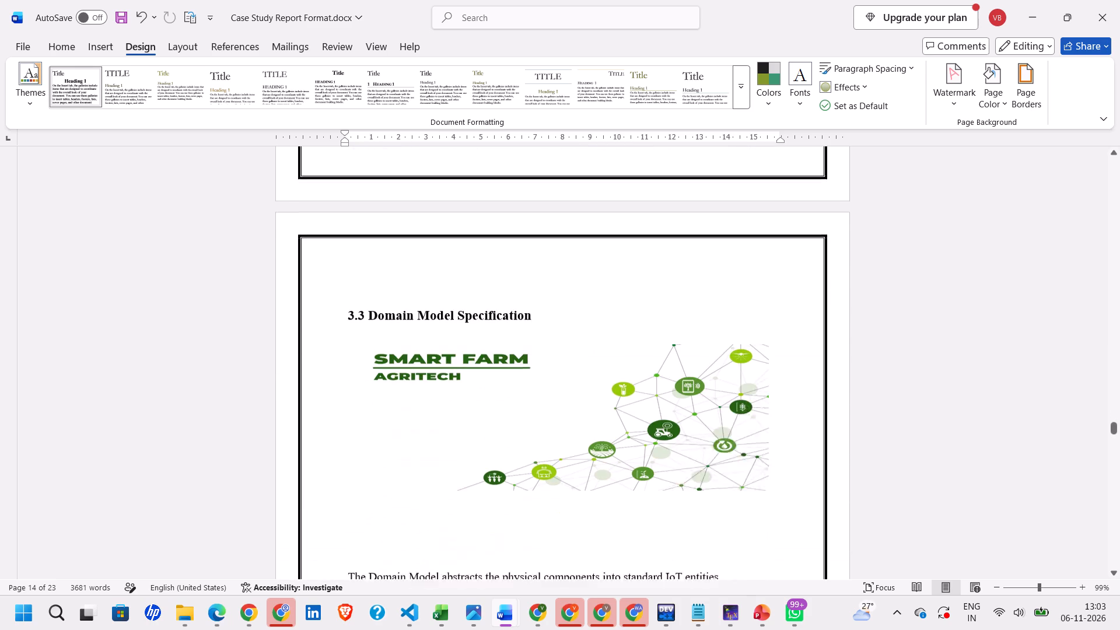
scroll(345, 352, down, 4)
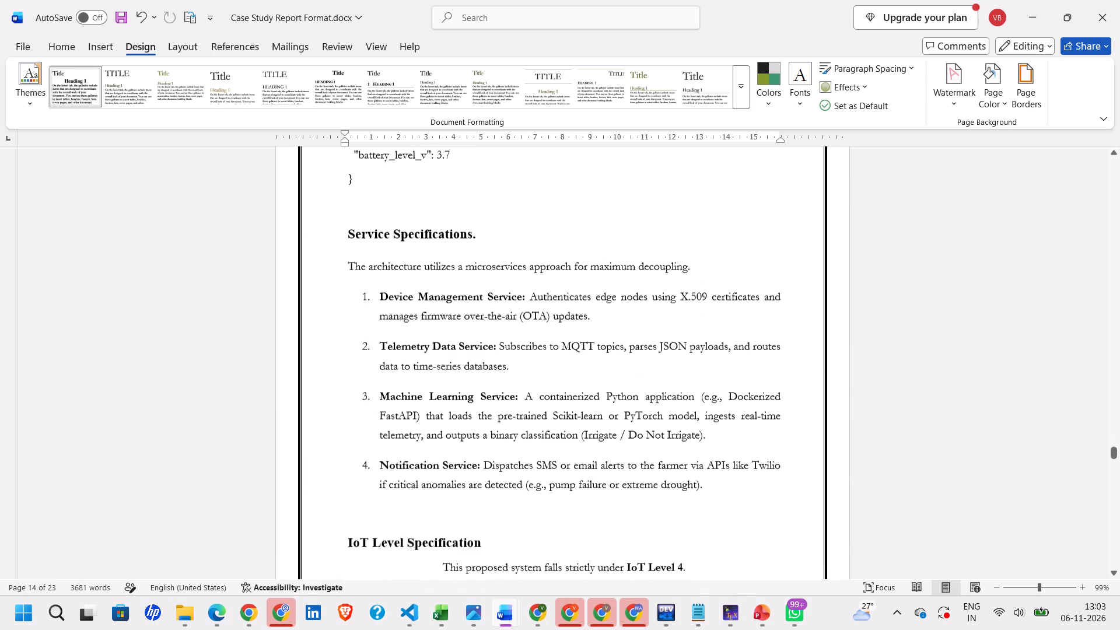
scroll(345, 352, up, 9)
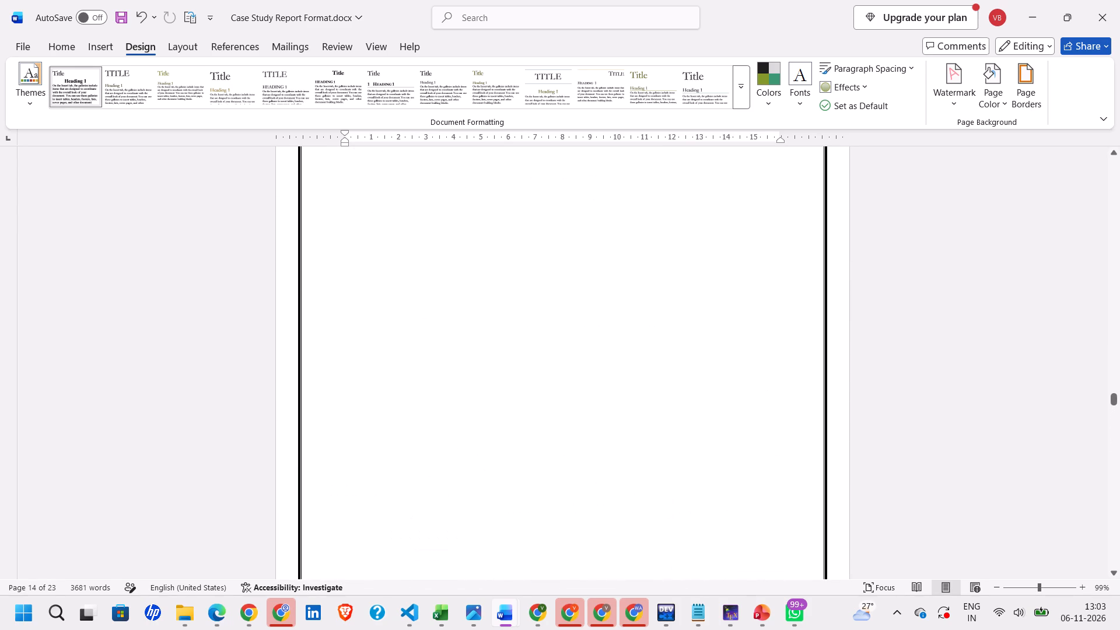
scroll(345, 352, up, 2)
scroll(345, 352, down, 1)
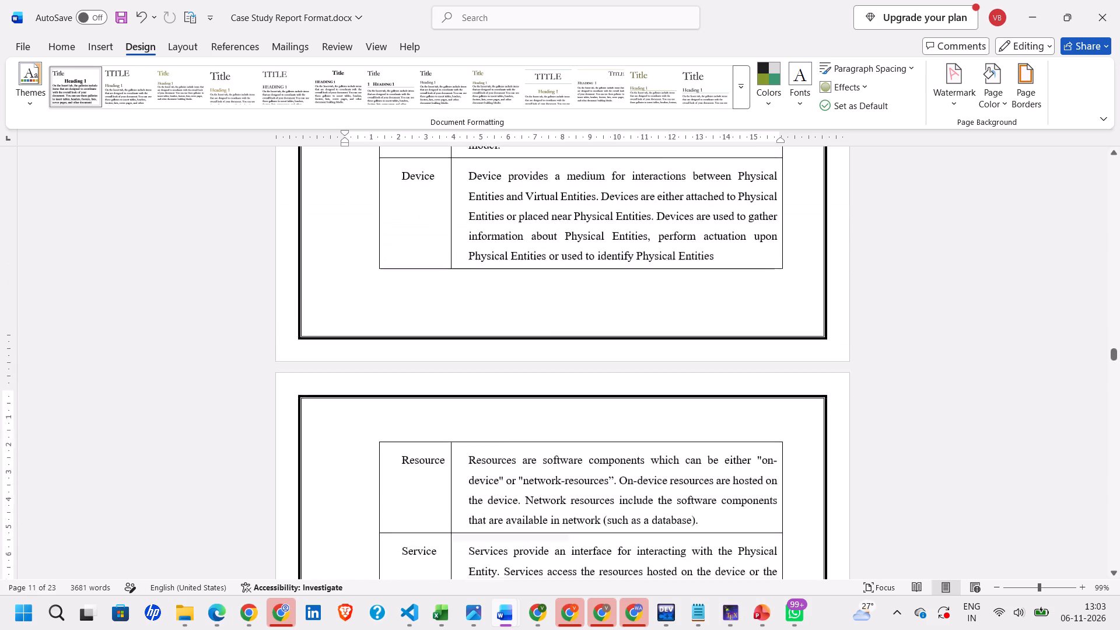
scroll(345, 352, down, 2)
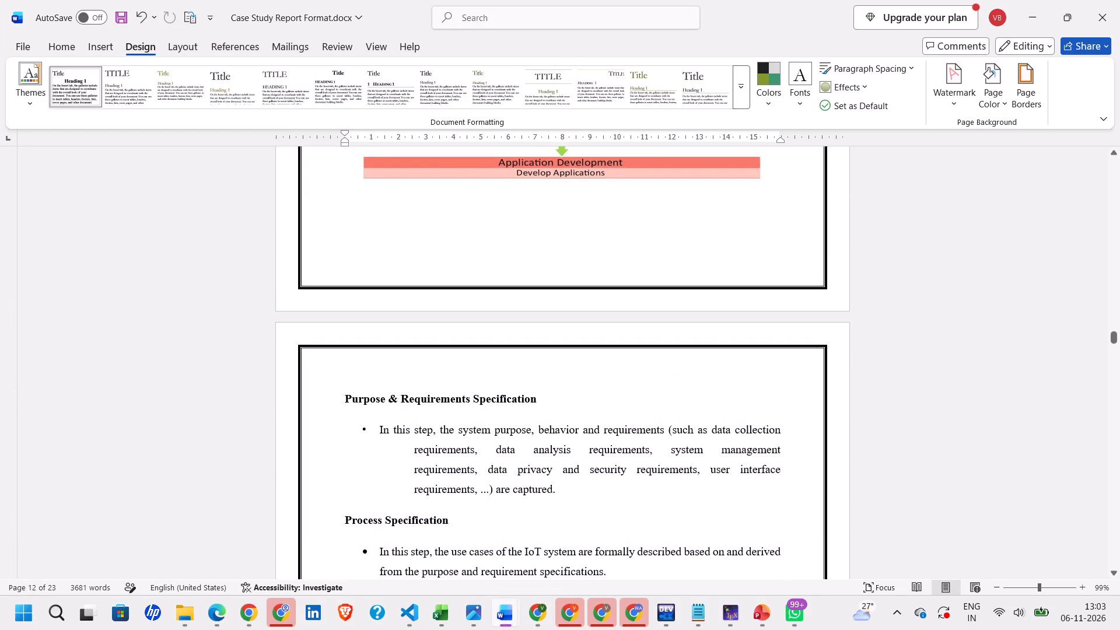
scroll(558, 301, down, 3)
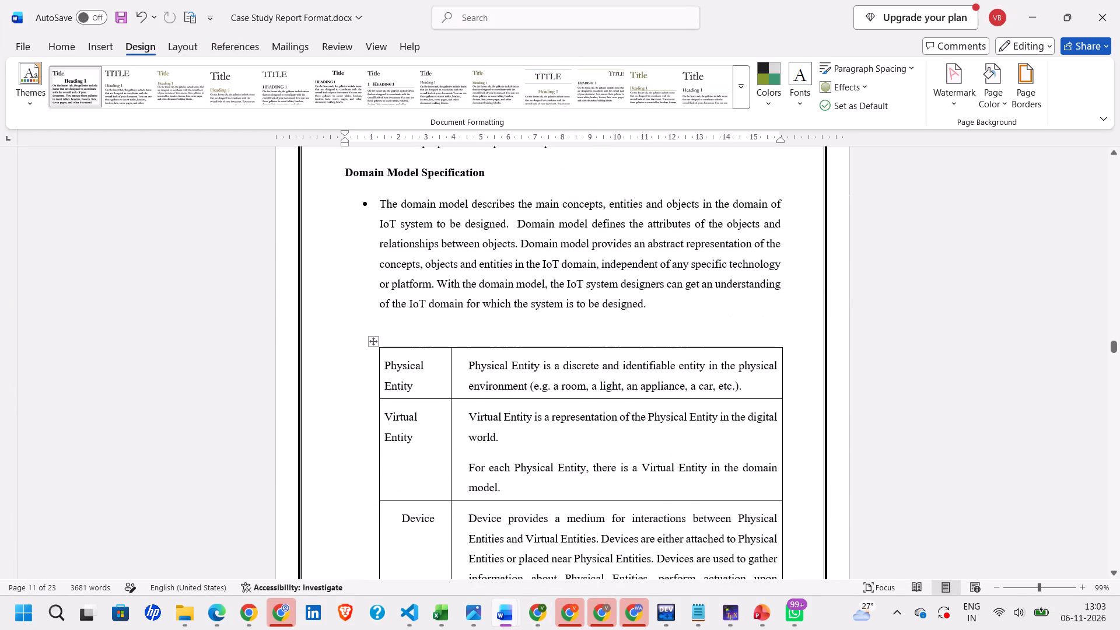
scroll(558, 301, down, 7)
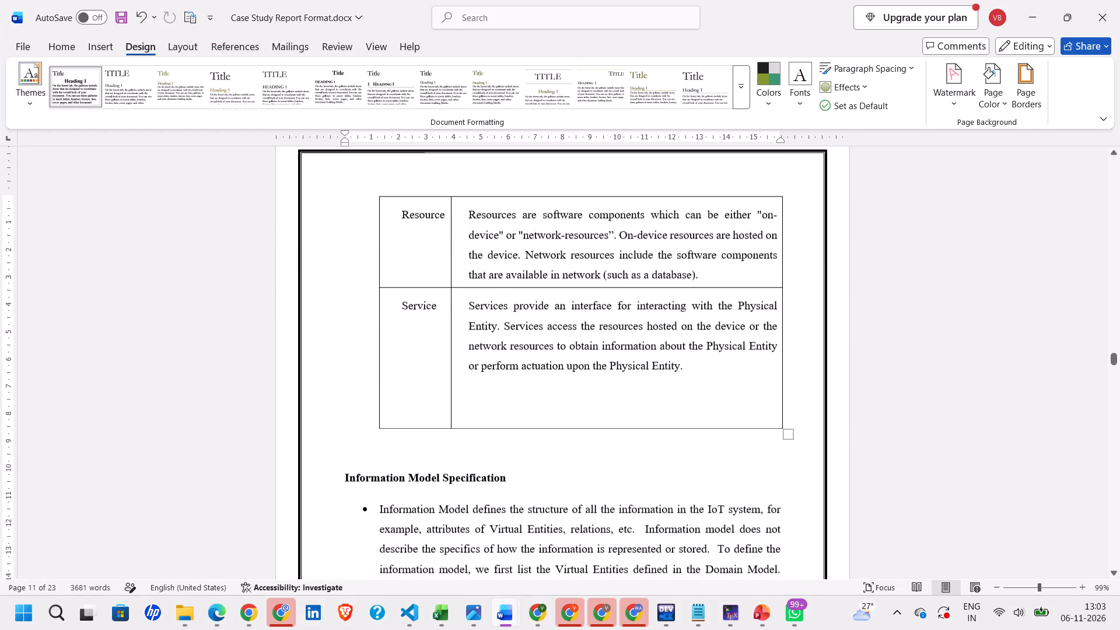
scroll(558, 301, down, 1)
scroll(558, 301, up, 2)
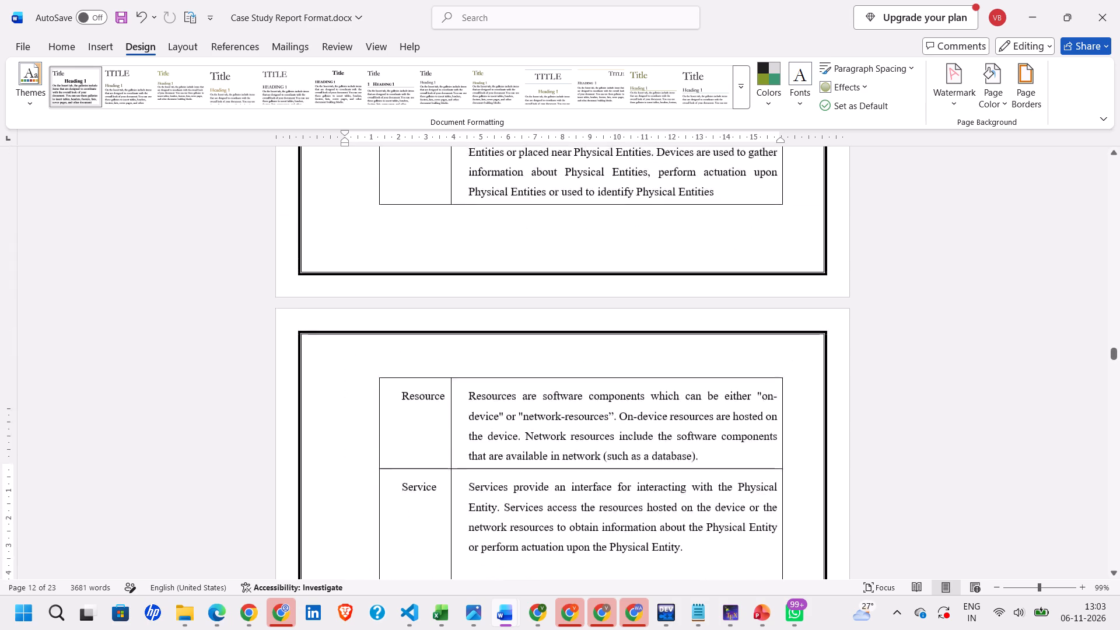
scroll(558, 301, up, 6)
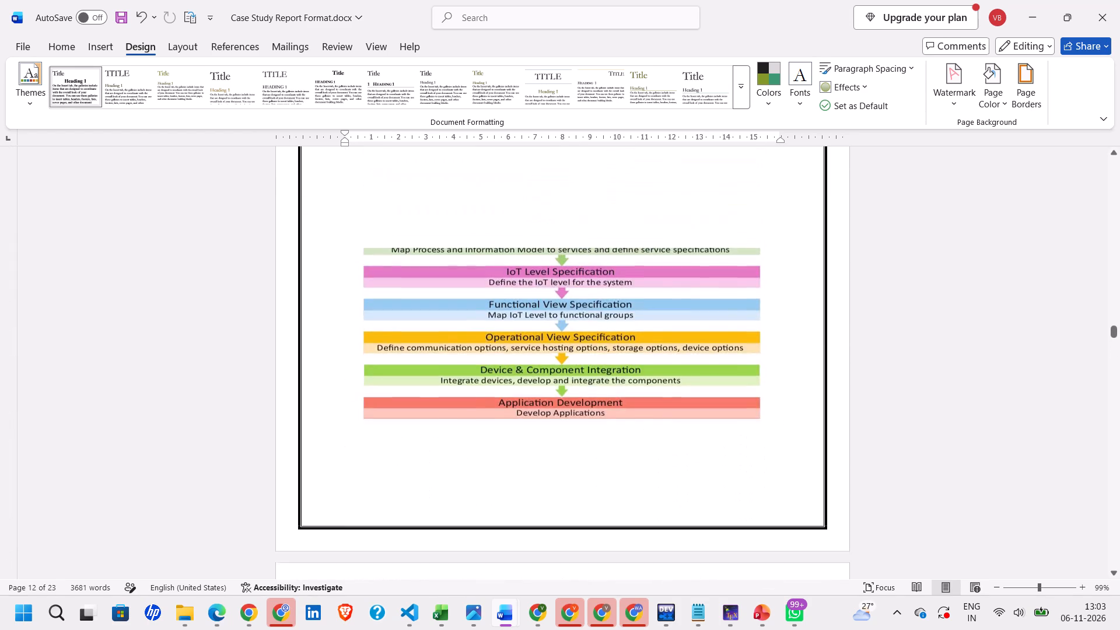
scroll(558, 301, down, 3)
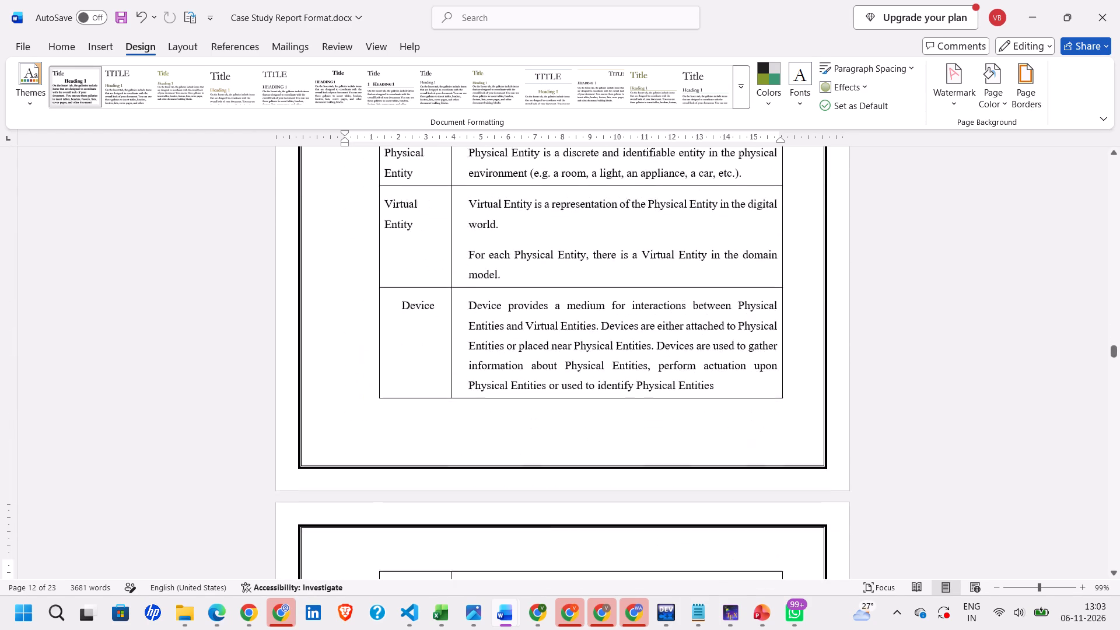
scroll(558, 301, down, 3)
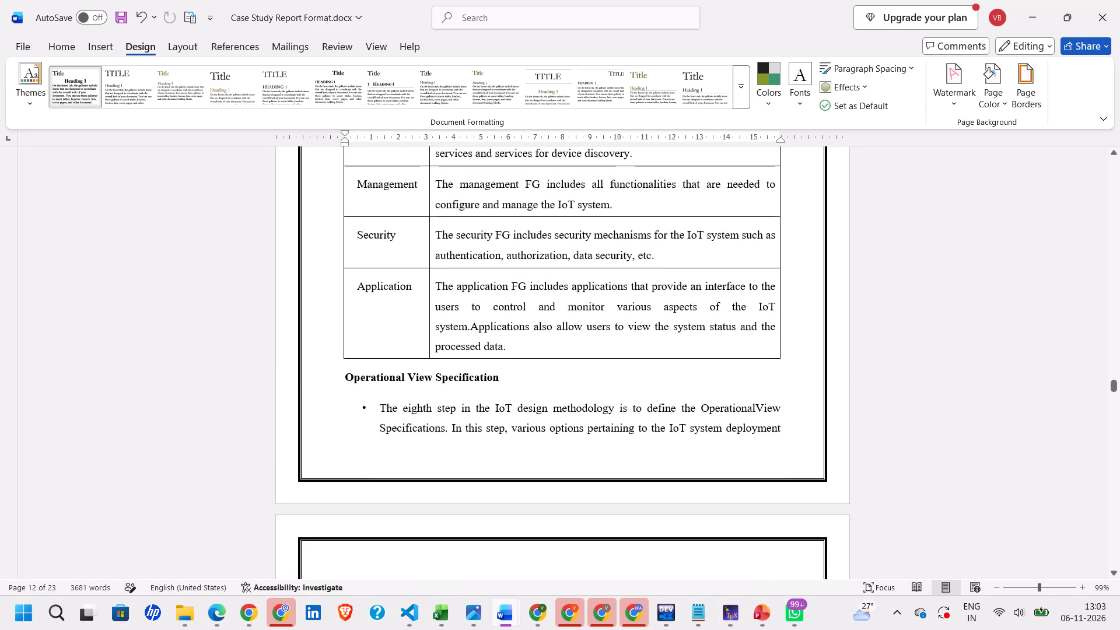
Push the "4. DESIGN METHODOLOGY" heading onto the page with Purpose and Requirements Specification by adding a blank line before it.
scroll(558, 301, down, 4)
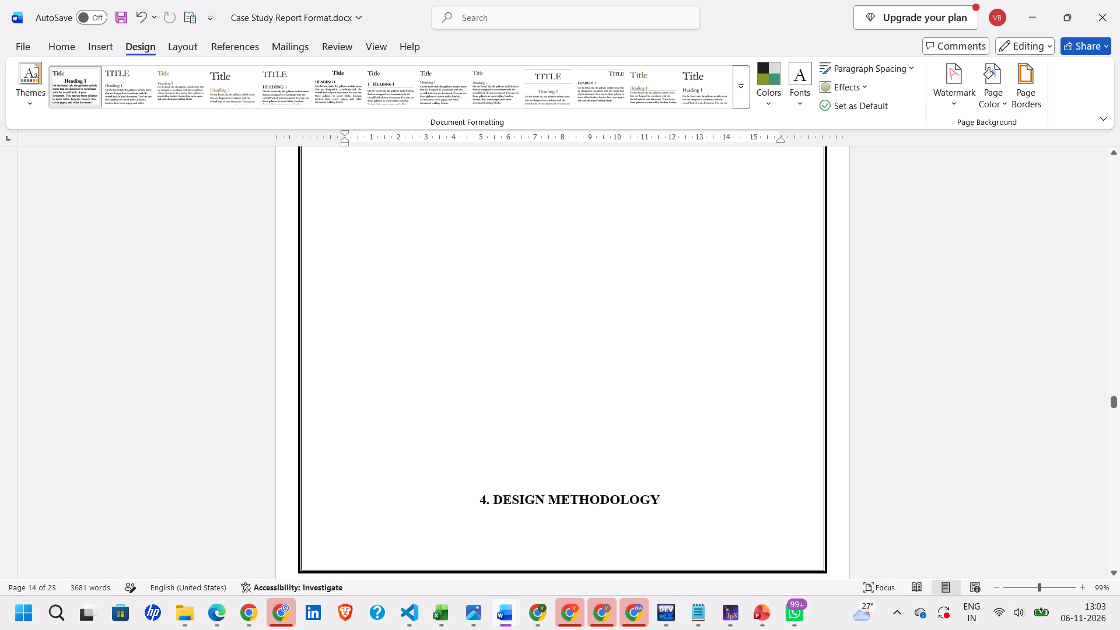
scroll(558, 301, down, 1)
click(473, 363)
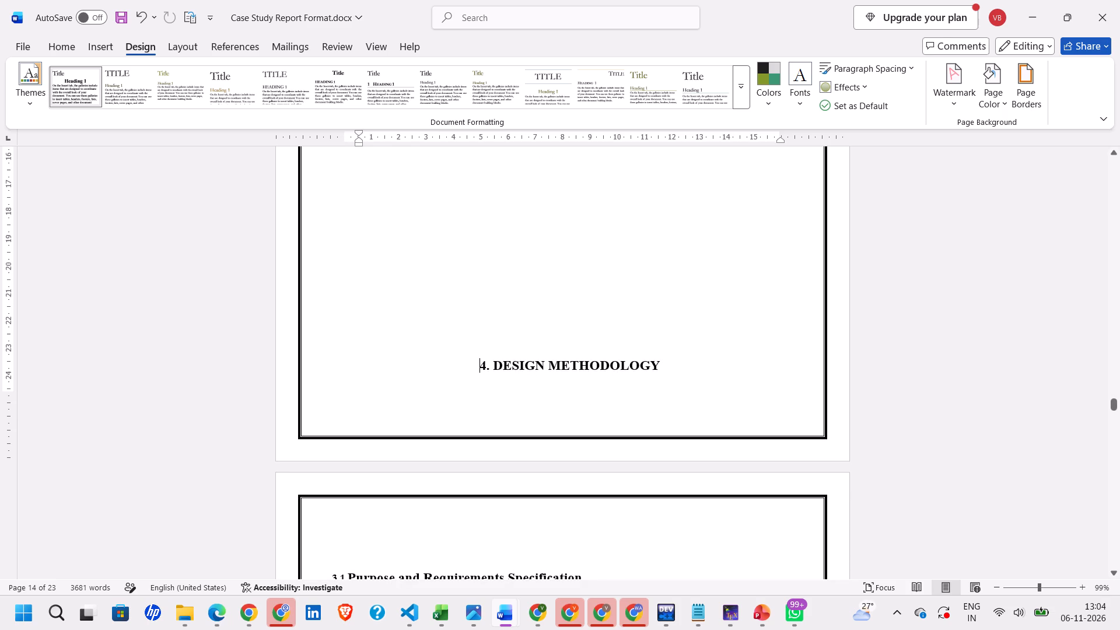
key(Return)
scroll(473, 363, down, 2)
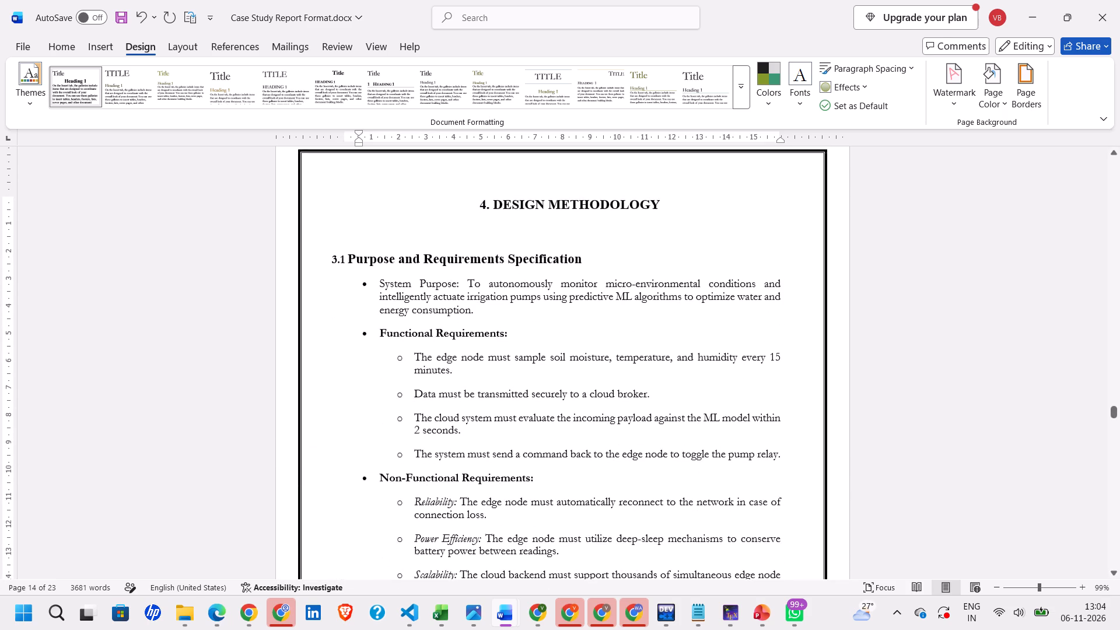
Recheck the page breaks, headings and tables between Purpose & Requirements Specification and Operational View Specification.
scroll(473, 363, up, 5)
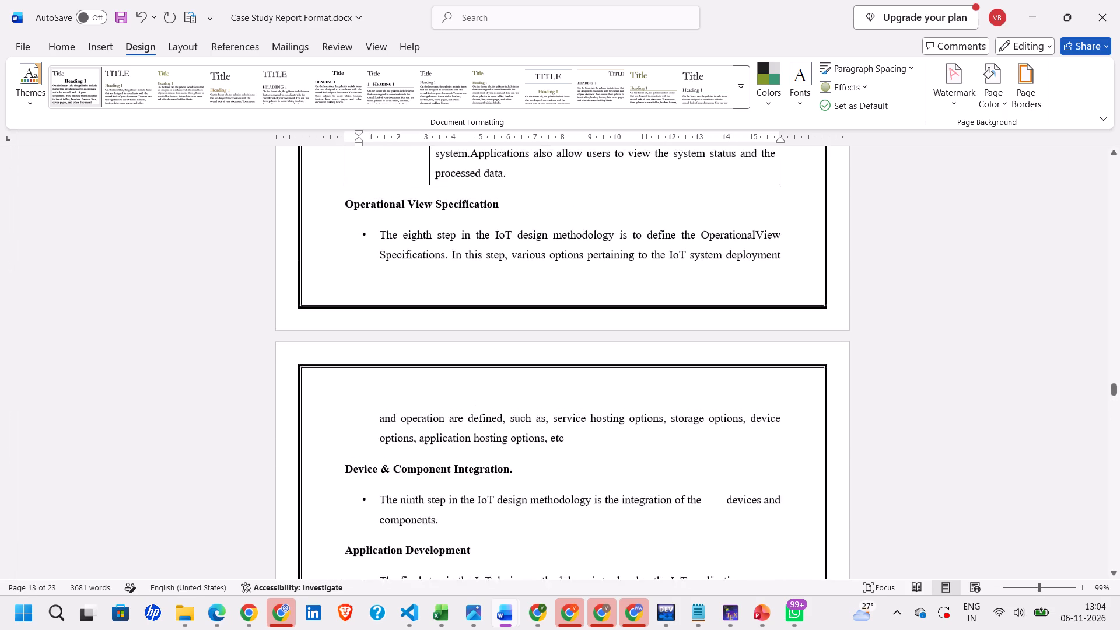
scroll(473, 363, up, 4)
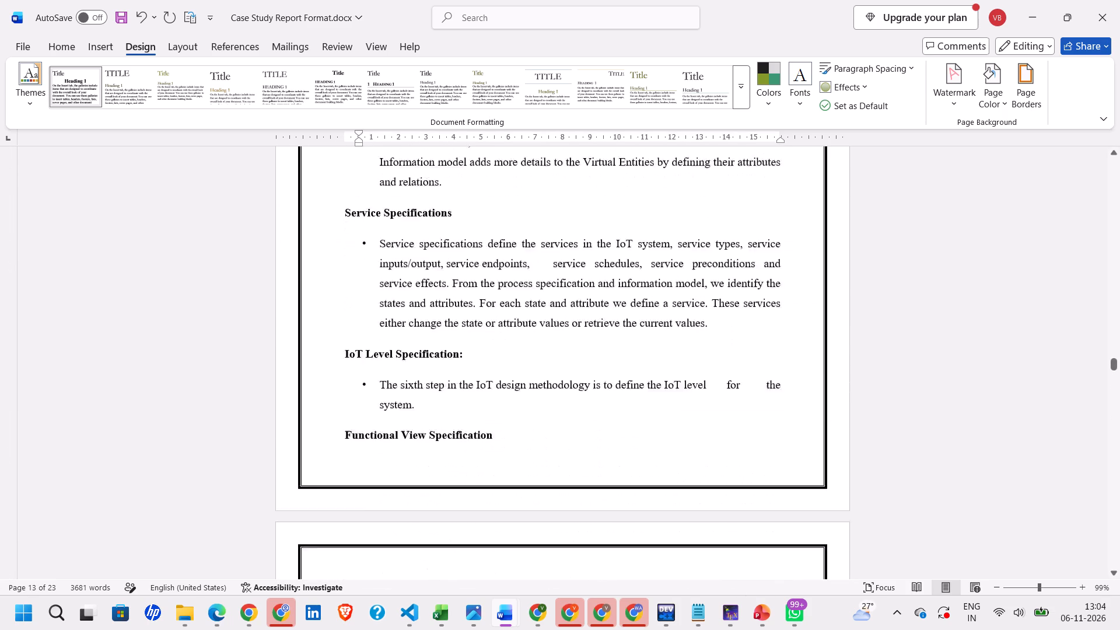
scroll(473, 363, up, 3)
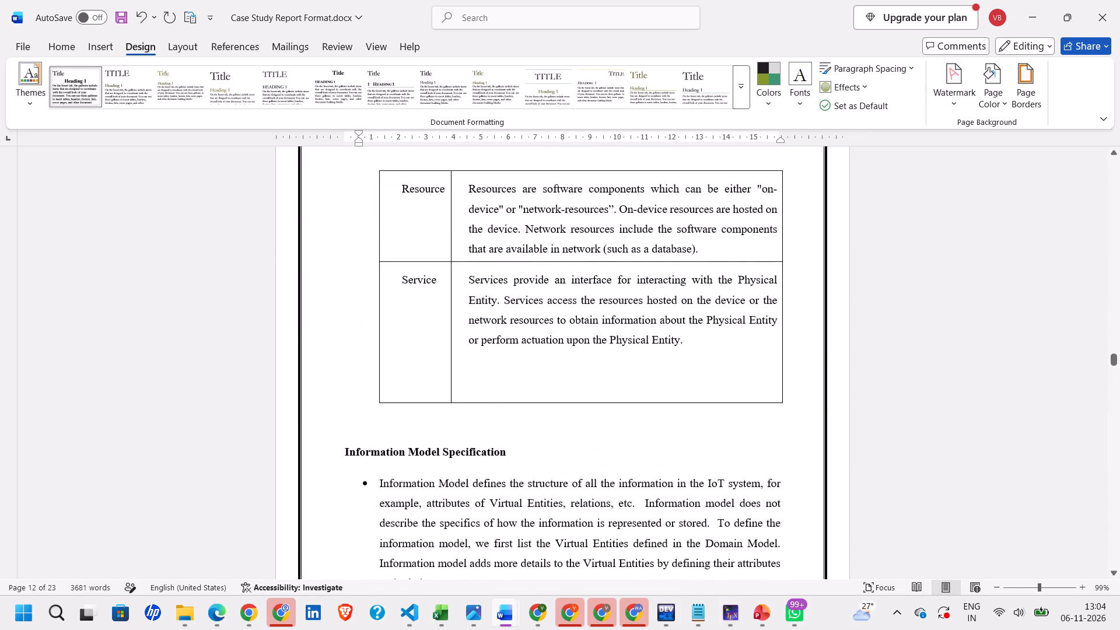
scroll(473, 363, up, 3)
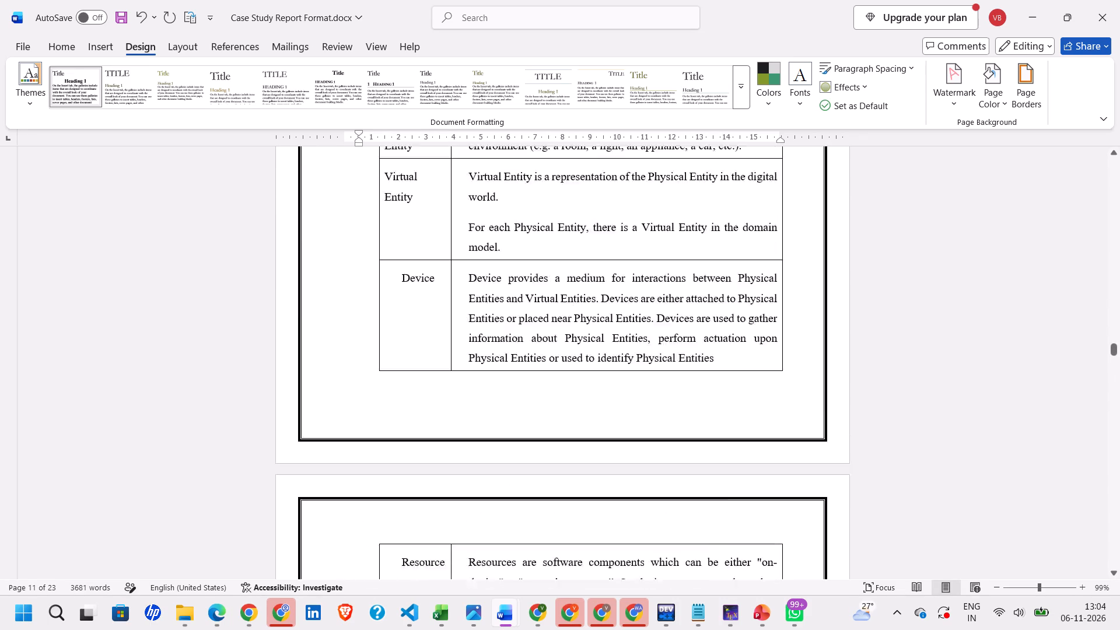
scroll(473, 363, up, 2)
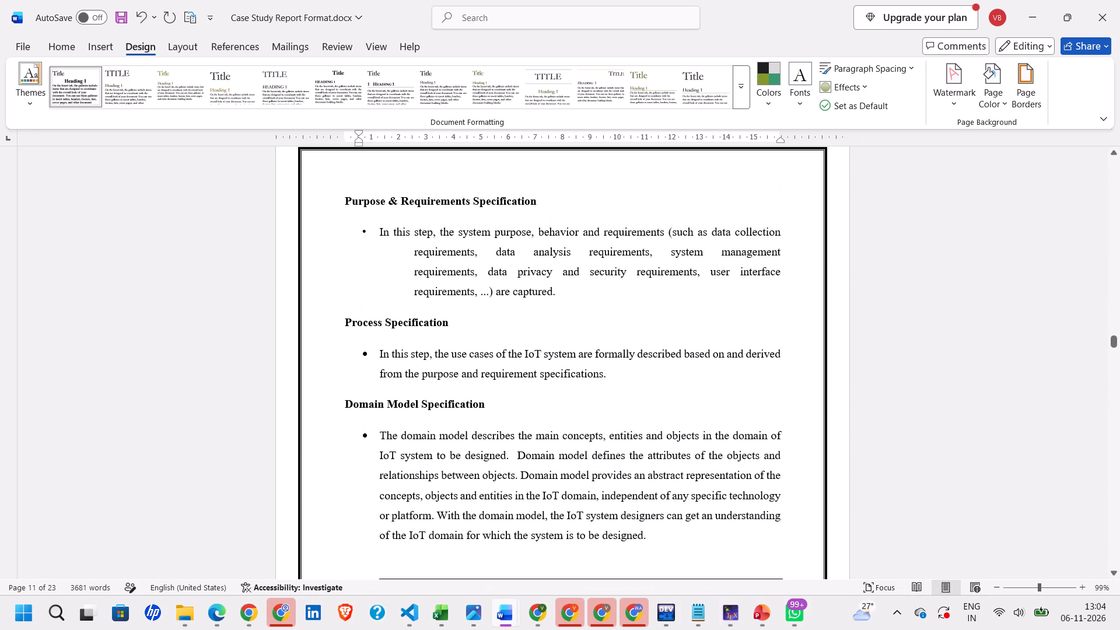
scroll(473, 363, down, 4)
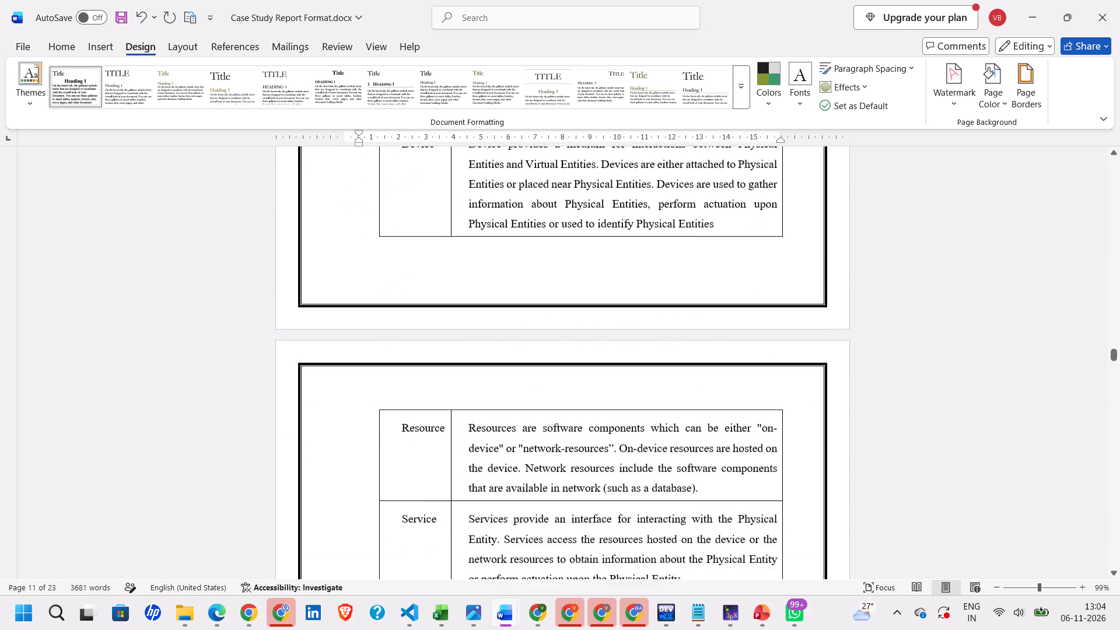
scroll(473, 363, down, 3)
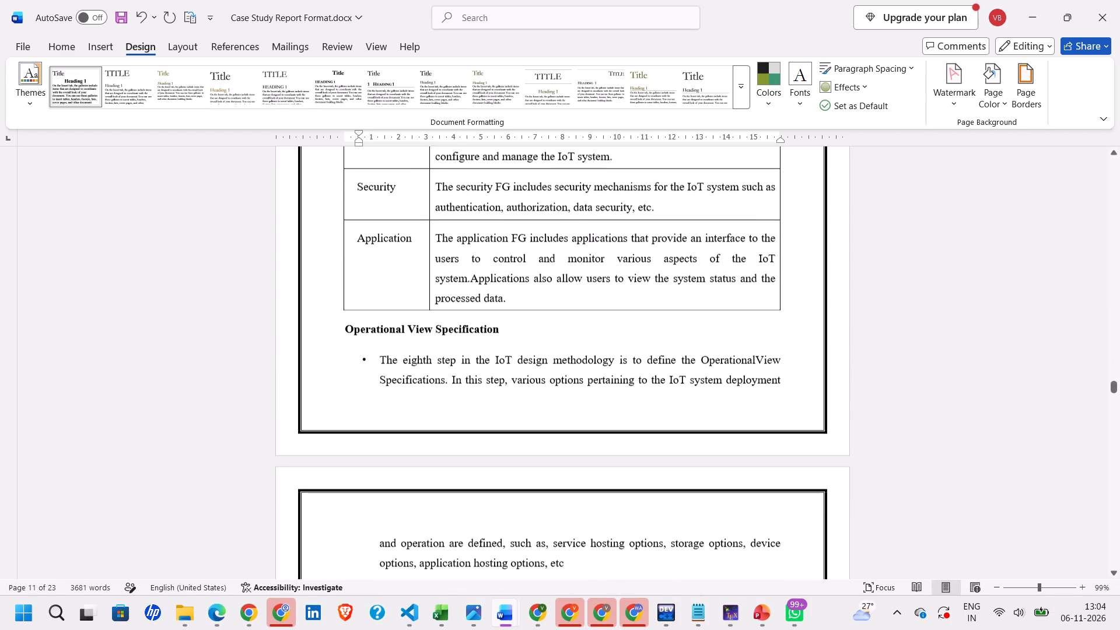
Look through the report from Operational View Specification to the IoT Level-4 diagram, checking headings, figures and page breaks.
scroll(473, 363, down, 4)
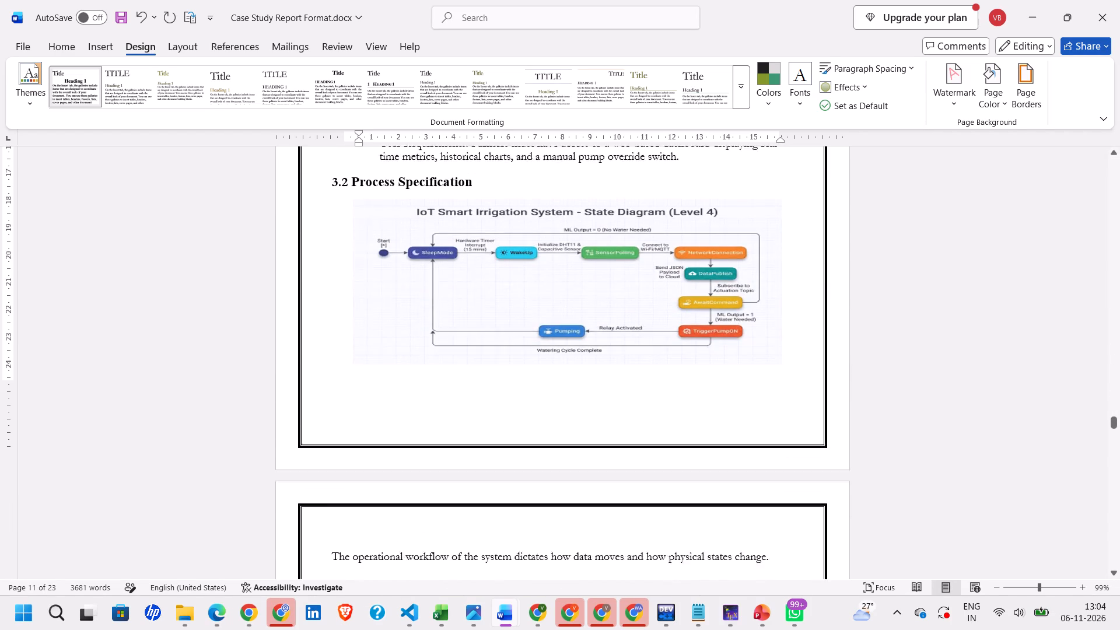
scroll(473, 363, down, 1)
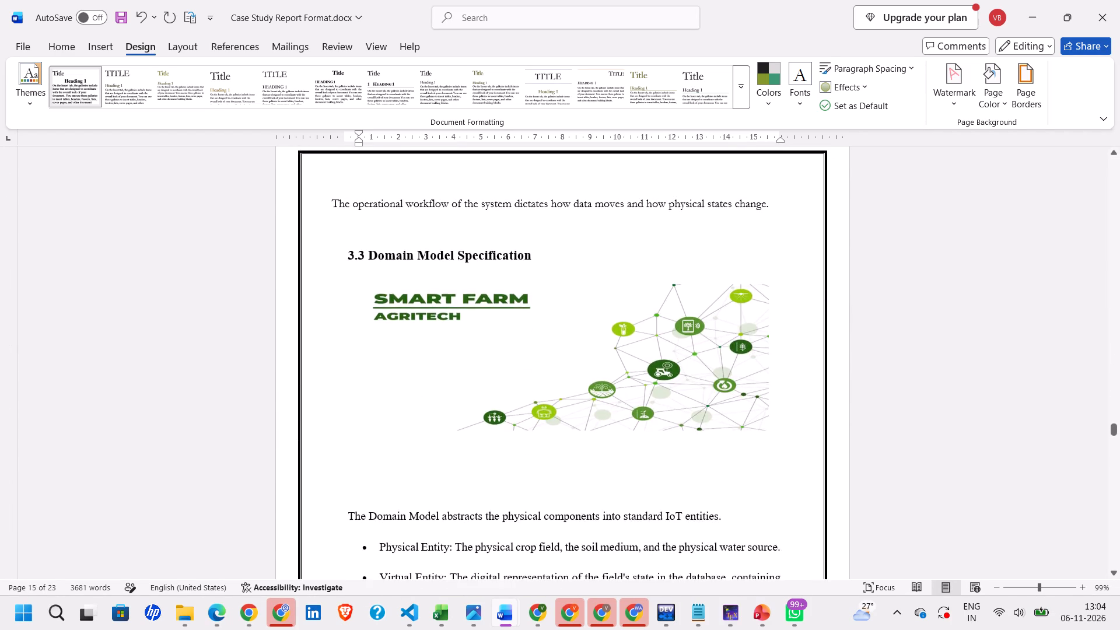
scroll(473, 363, down, 7)
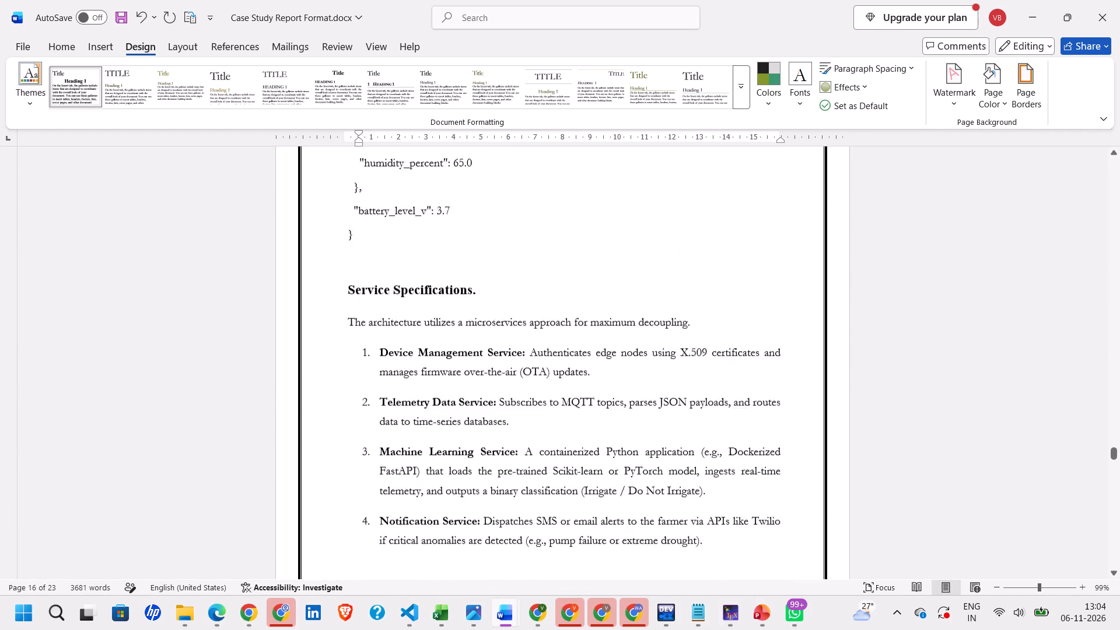
scroll(473, 363, down, 4)
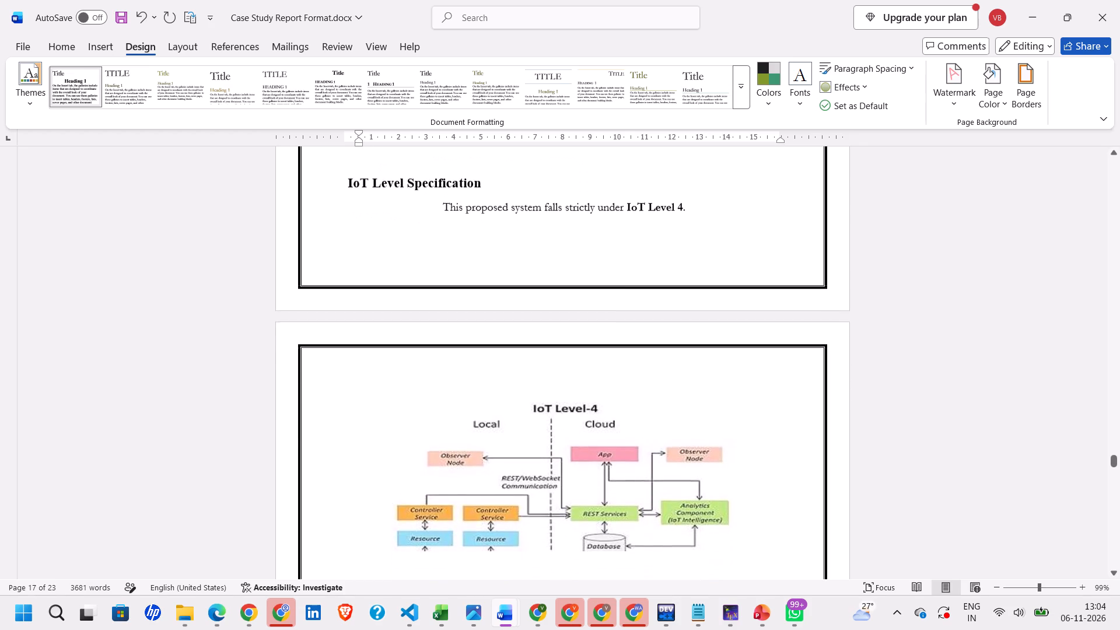
scroll(473, 363, down, 2)
scroll(473, 363, up, 1)
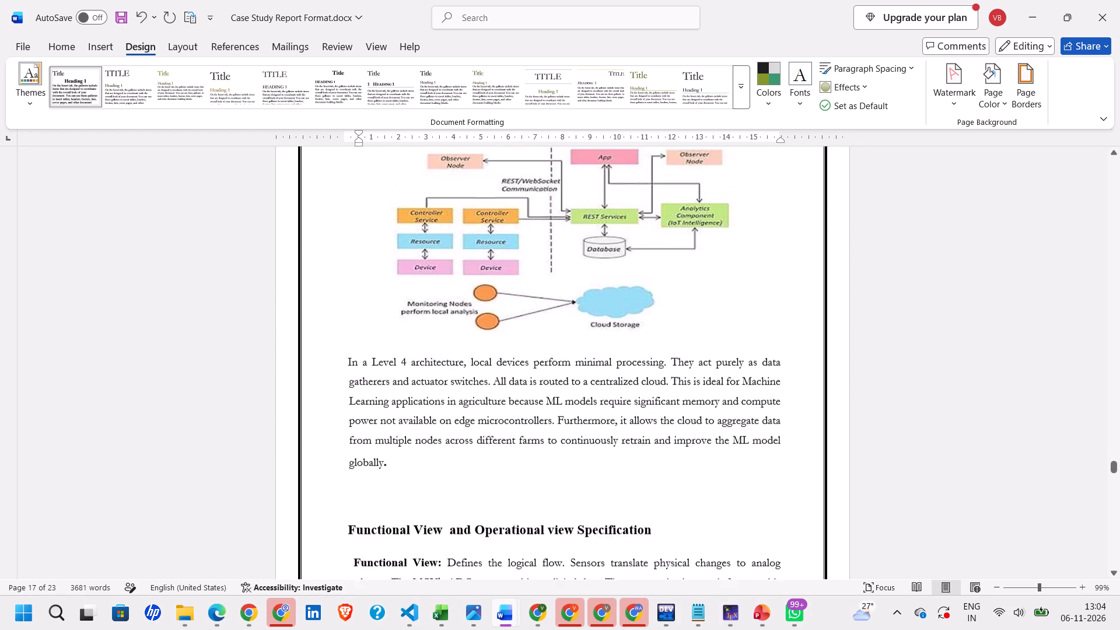
Narrow the IoT Level-4 diagram slightly by pulling in its right edge, and check its placement on the page.
click(524, 275)
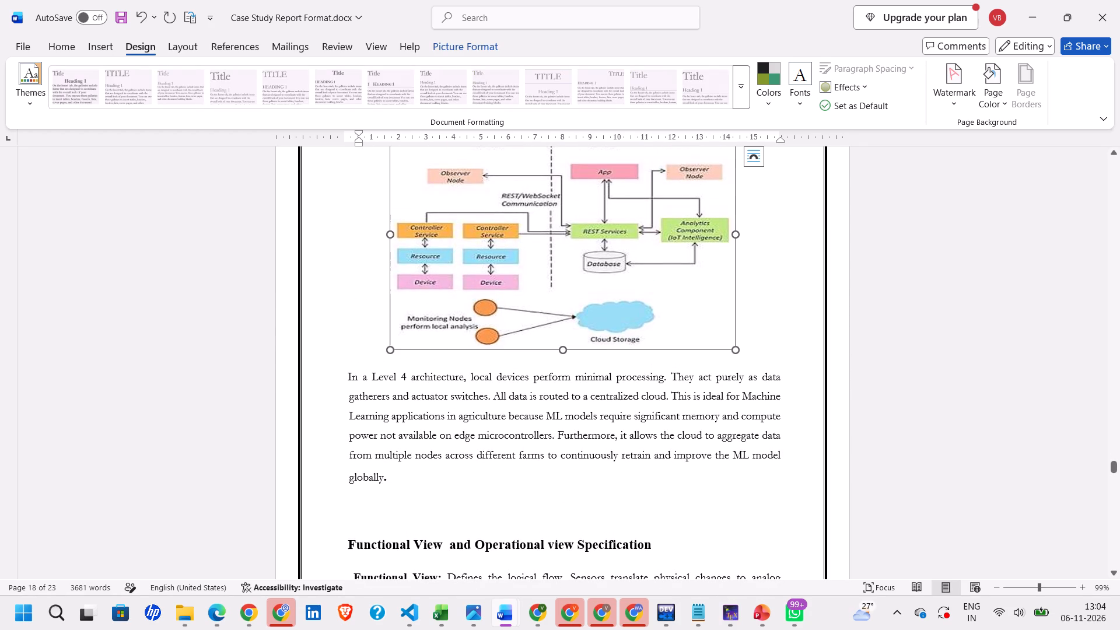
drag(734, 233, 707, 245)
scroll(649, 294, up, 2)
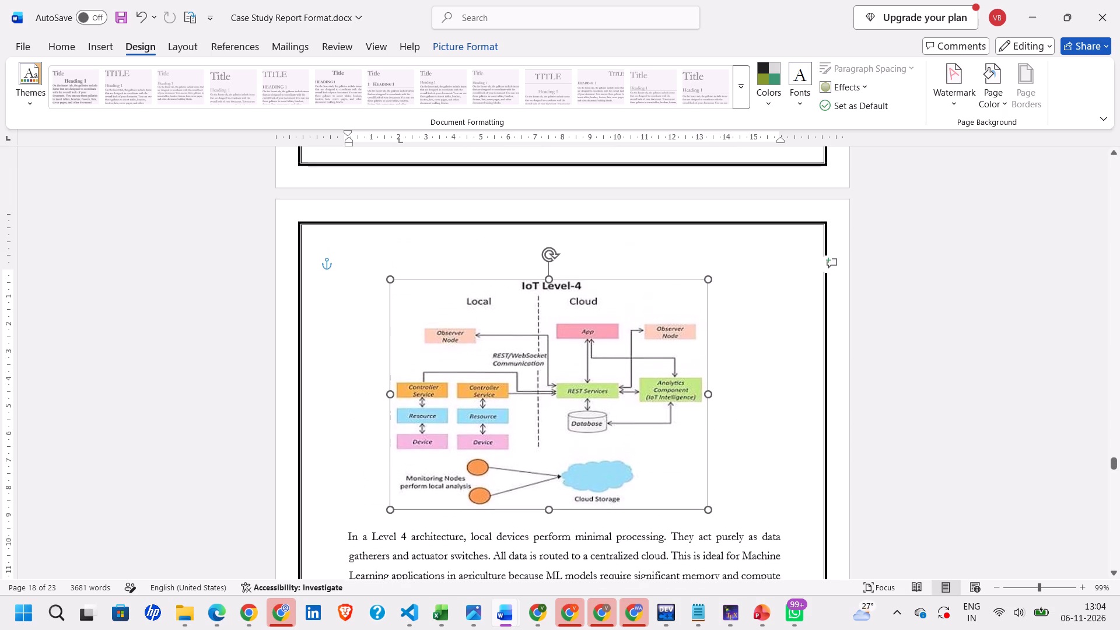
scroll(649, 294, up, 1)
scroll(649, 294, down, 1)
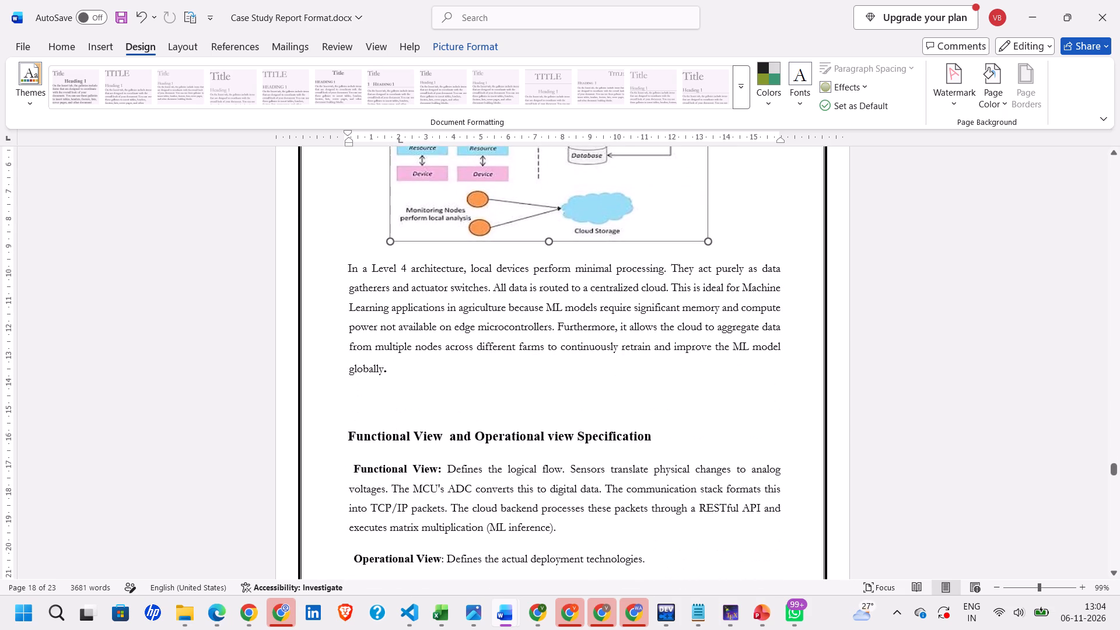
Push the "5. IMPLEMENTATION PLAN" heading onto the page with section 5.1 by adding two blank lines before it.
scroll(649, 294, down, 3)
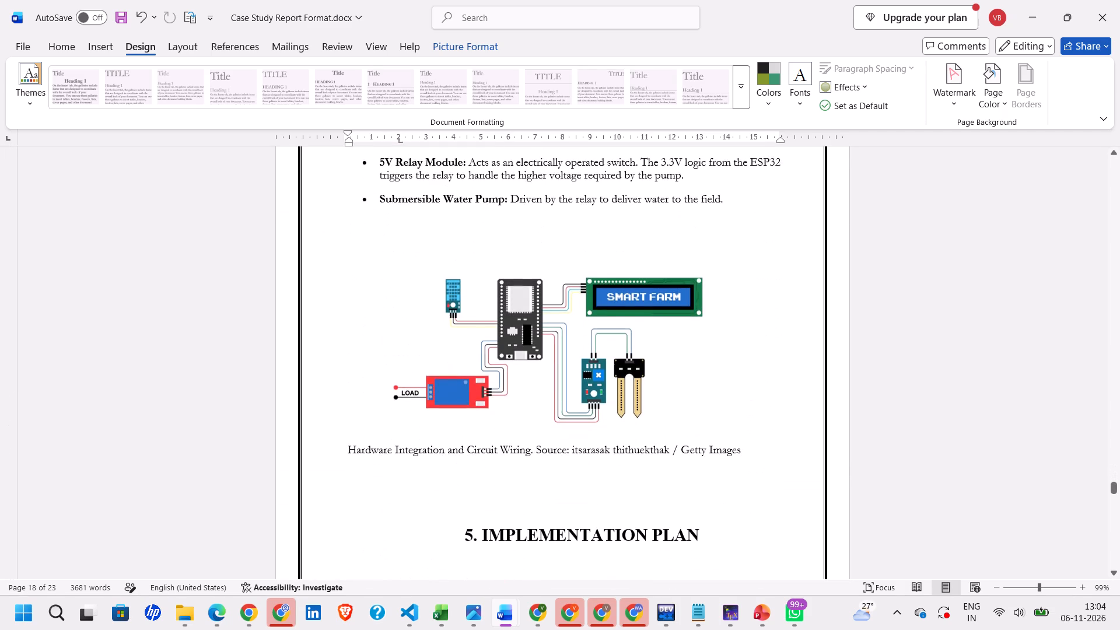
scroll(649, 294, down, 2)
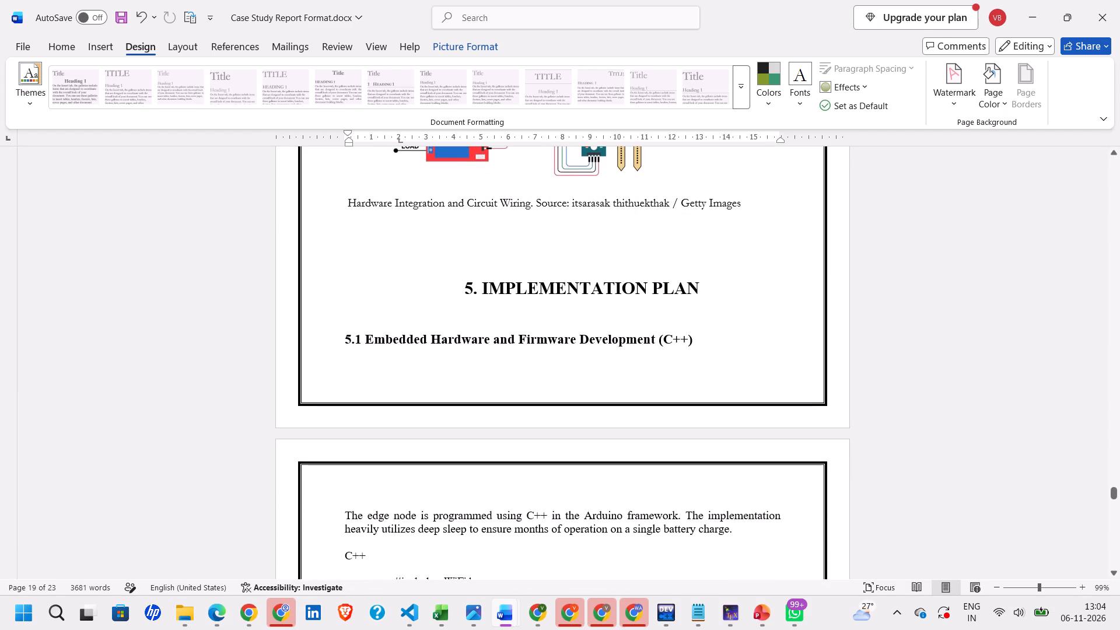
click(465, 286)
key(Return)
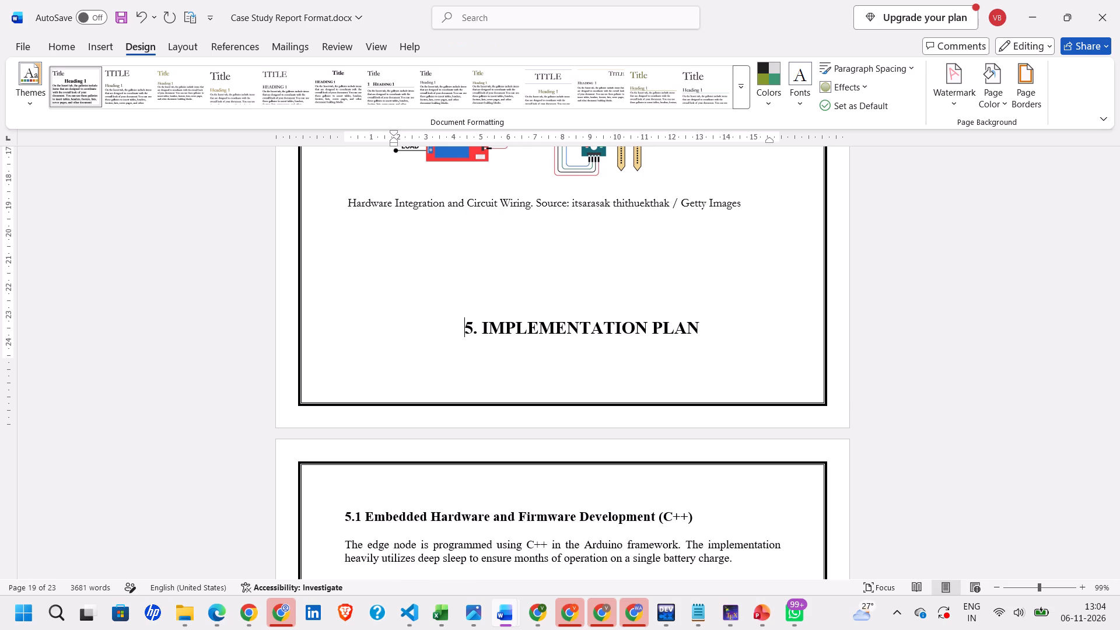
key(Return)
Push the "6.CONCLUSION" heading onto the page with its text by adding three blank lines before it.
scroll(465, 286, down, 4)
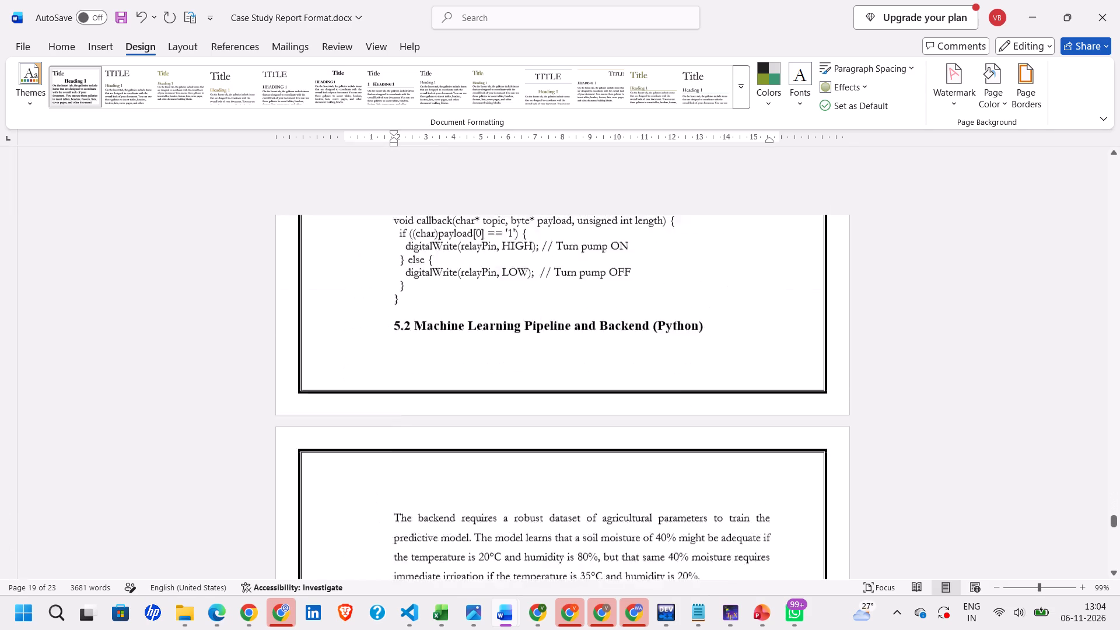
scroll(465, 286, up, 1)
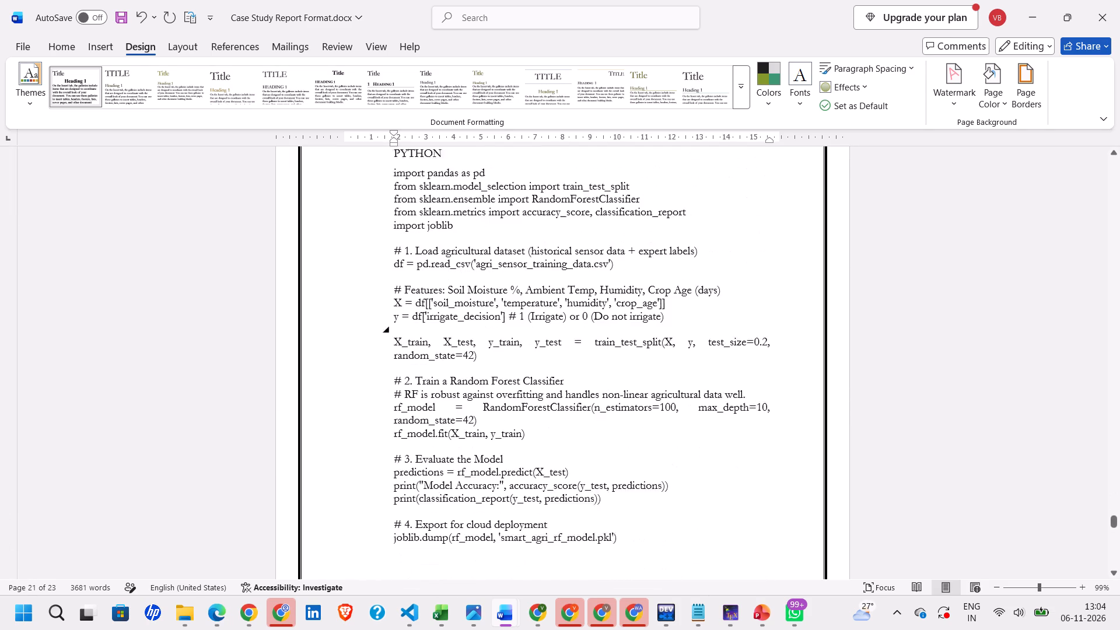
scroll(465, 286, down, 2)
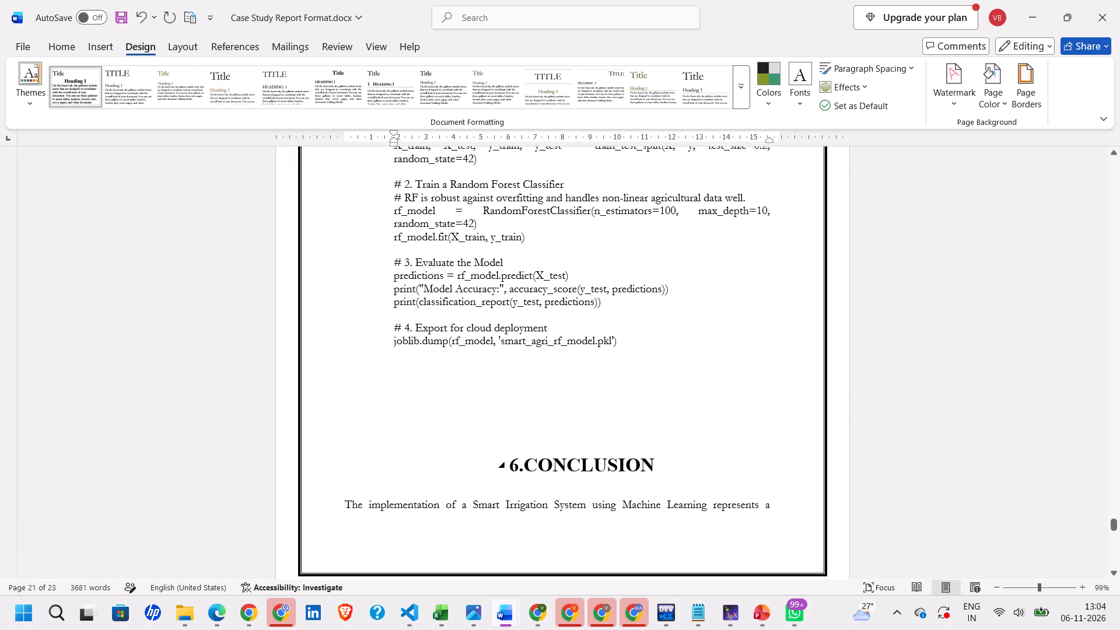
click(508, 464)
key(Return)
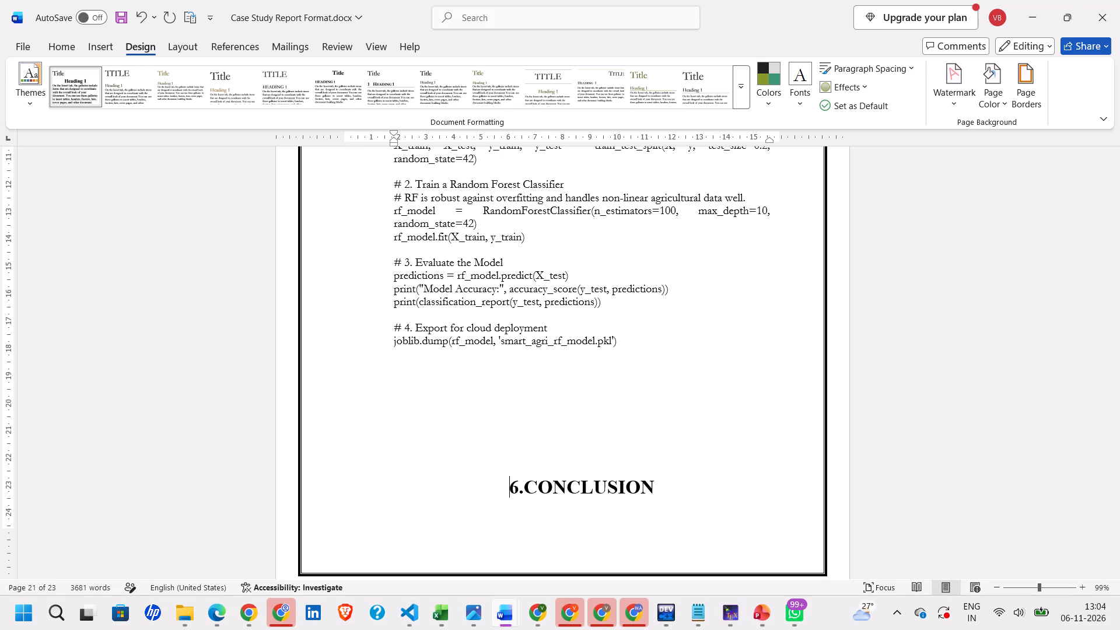
key(Return)
key(Return)
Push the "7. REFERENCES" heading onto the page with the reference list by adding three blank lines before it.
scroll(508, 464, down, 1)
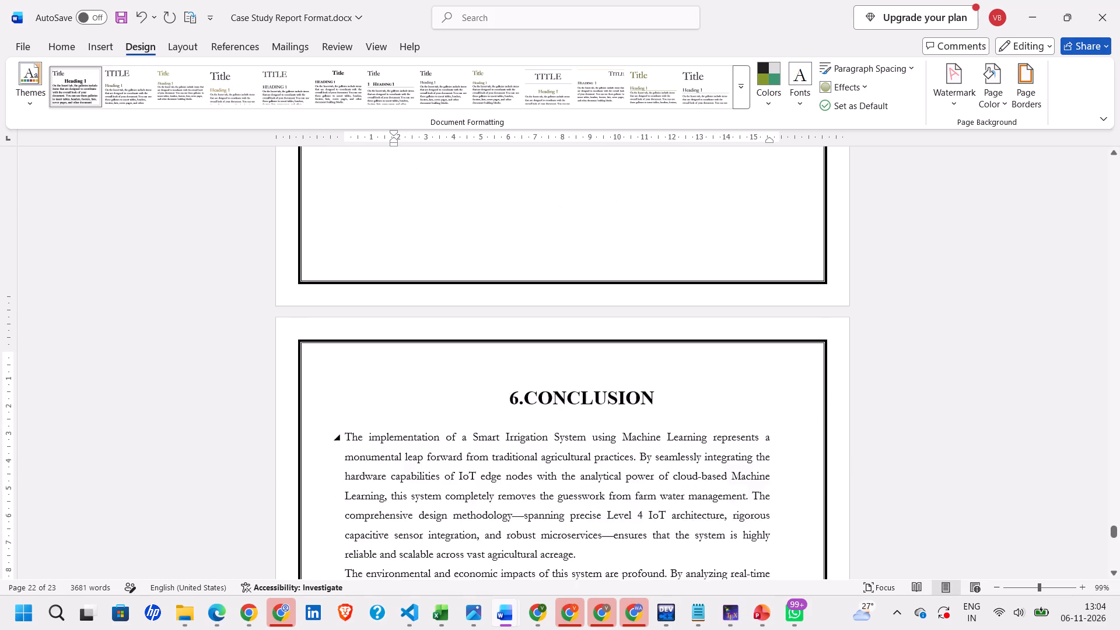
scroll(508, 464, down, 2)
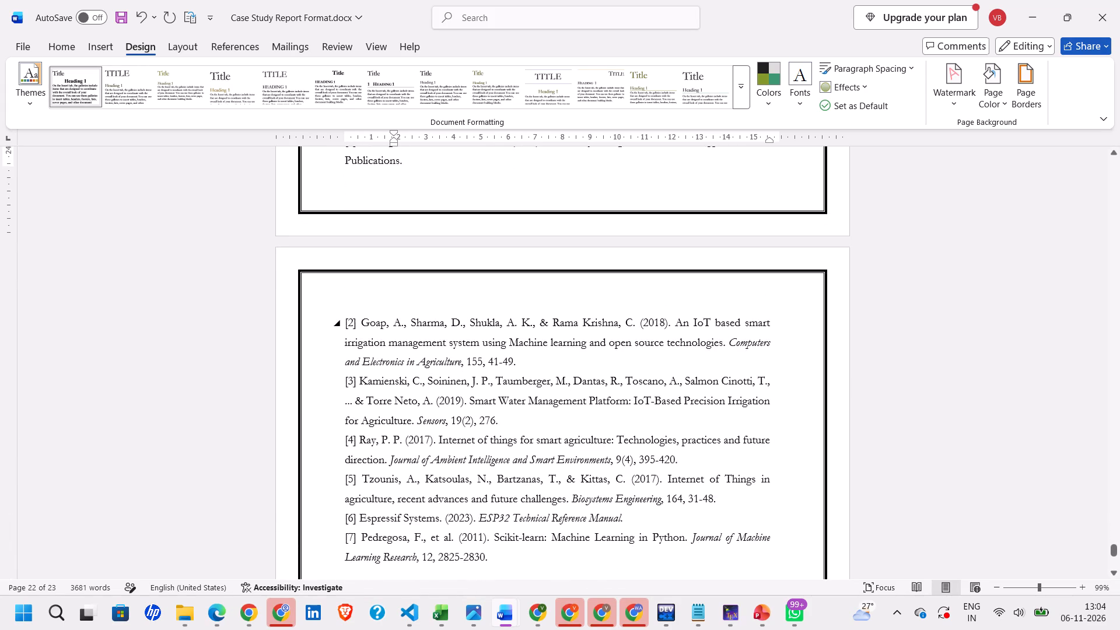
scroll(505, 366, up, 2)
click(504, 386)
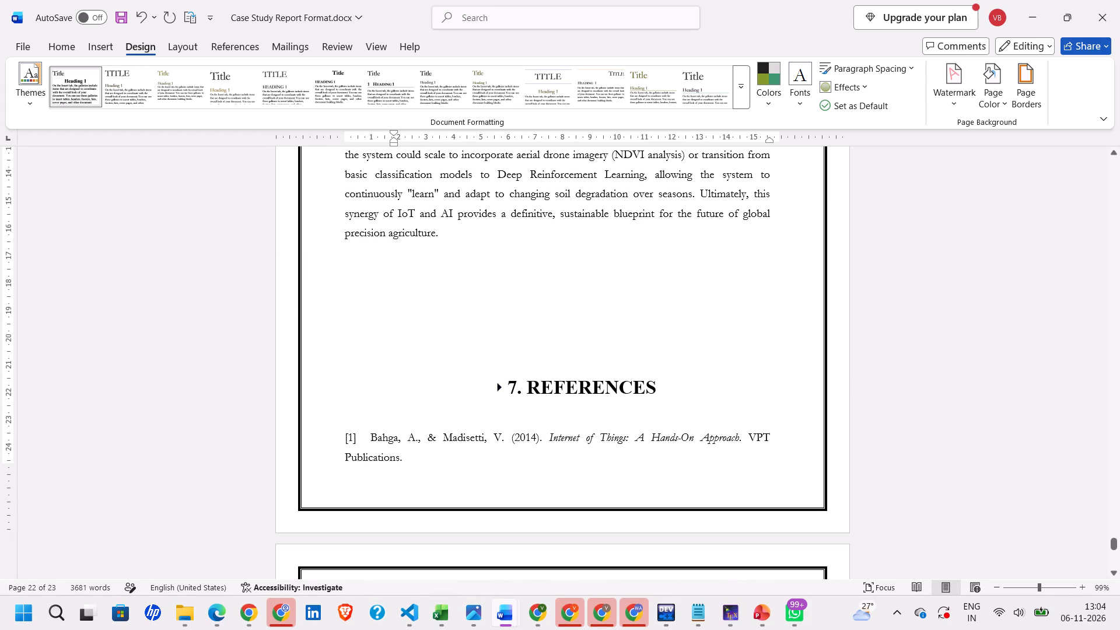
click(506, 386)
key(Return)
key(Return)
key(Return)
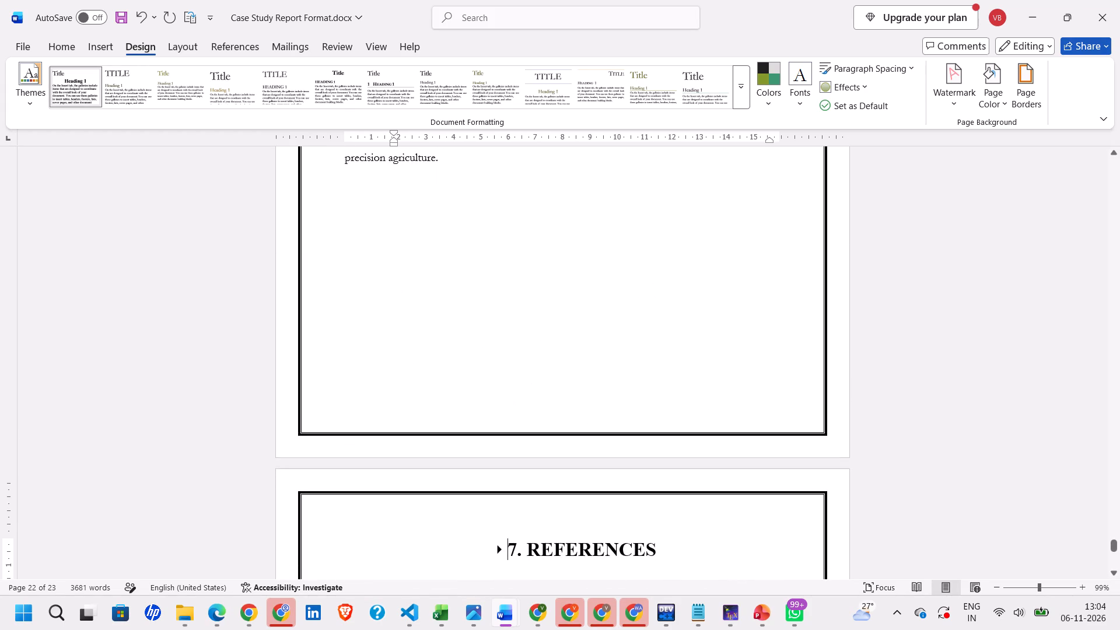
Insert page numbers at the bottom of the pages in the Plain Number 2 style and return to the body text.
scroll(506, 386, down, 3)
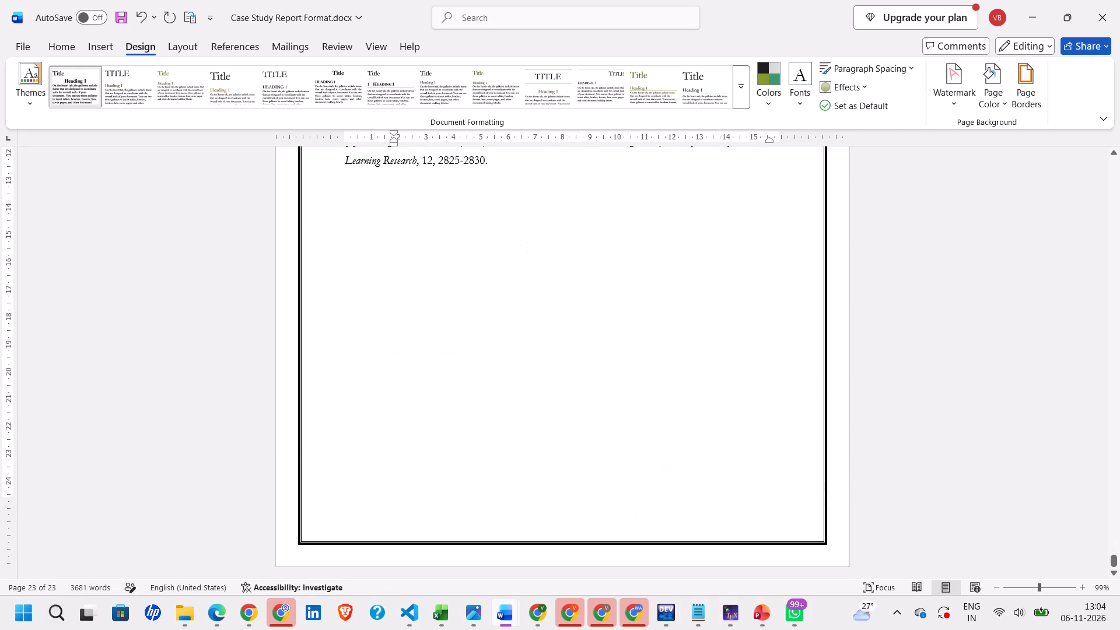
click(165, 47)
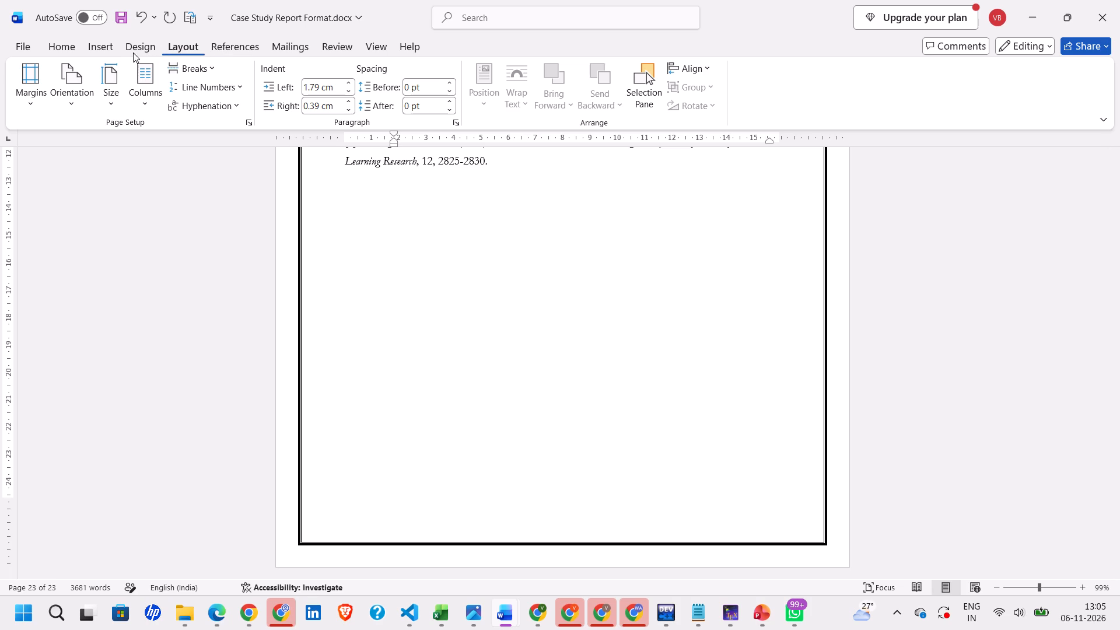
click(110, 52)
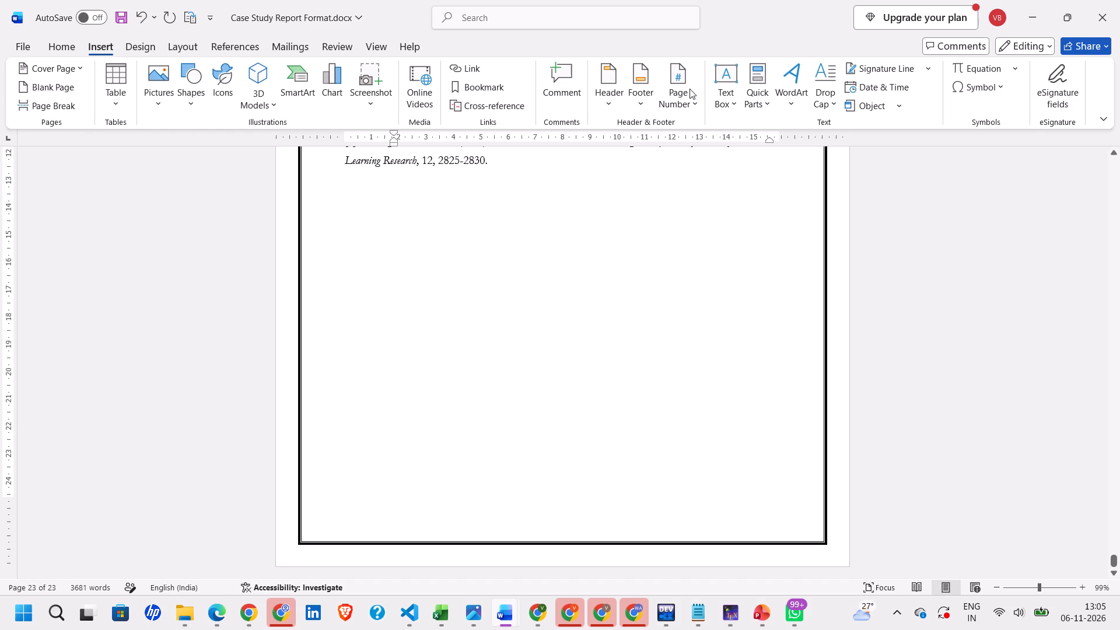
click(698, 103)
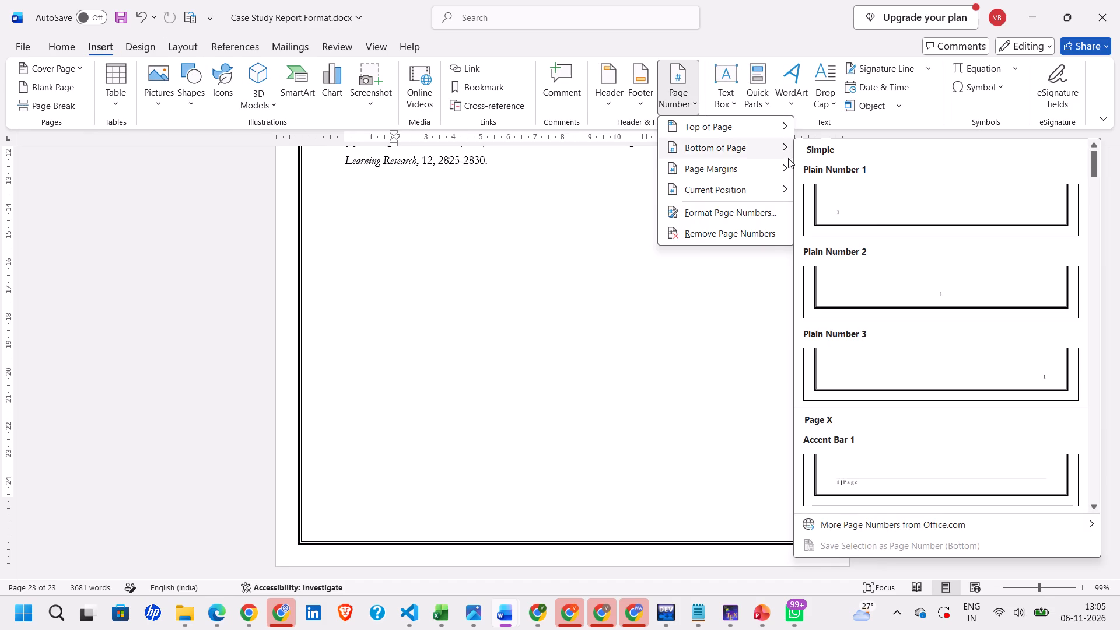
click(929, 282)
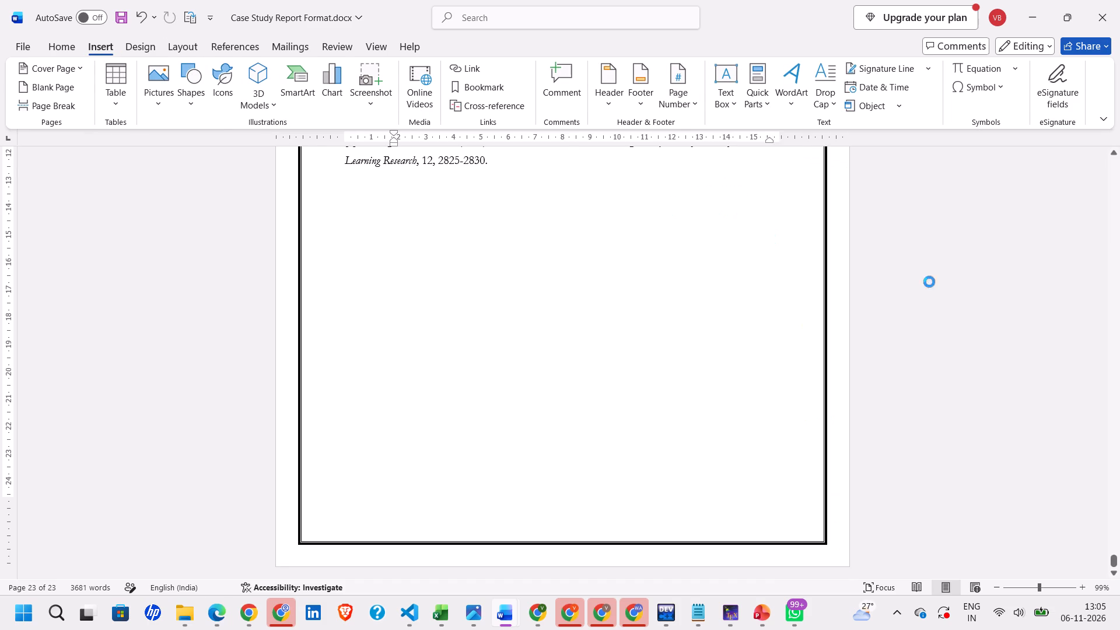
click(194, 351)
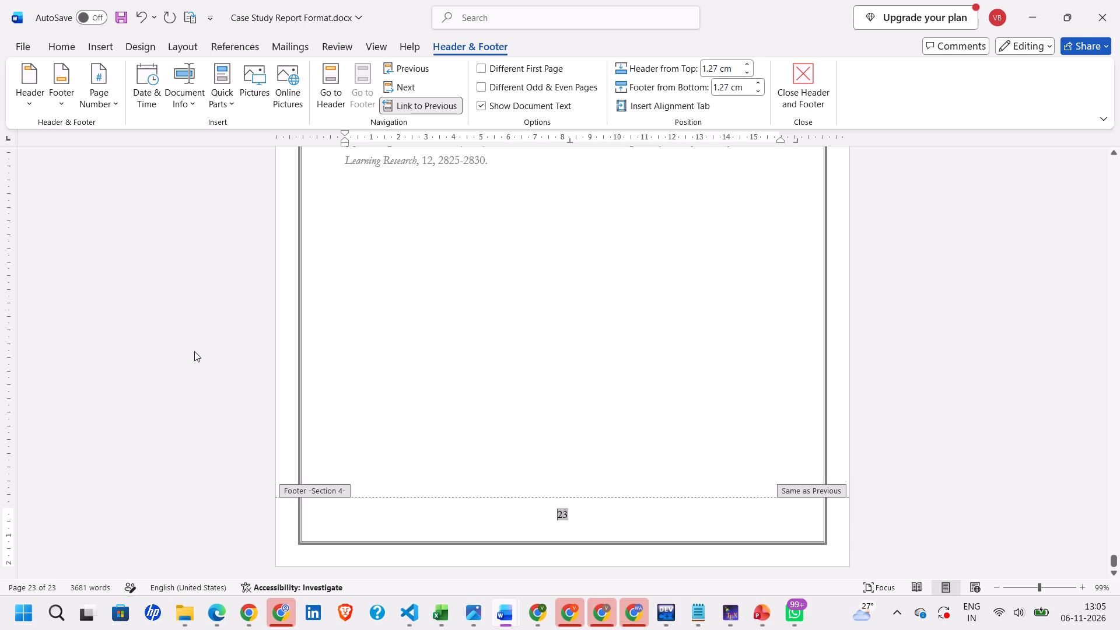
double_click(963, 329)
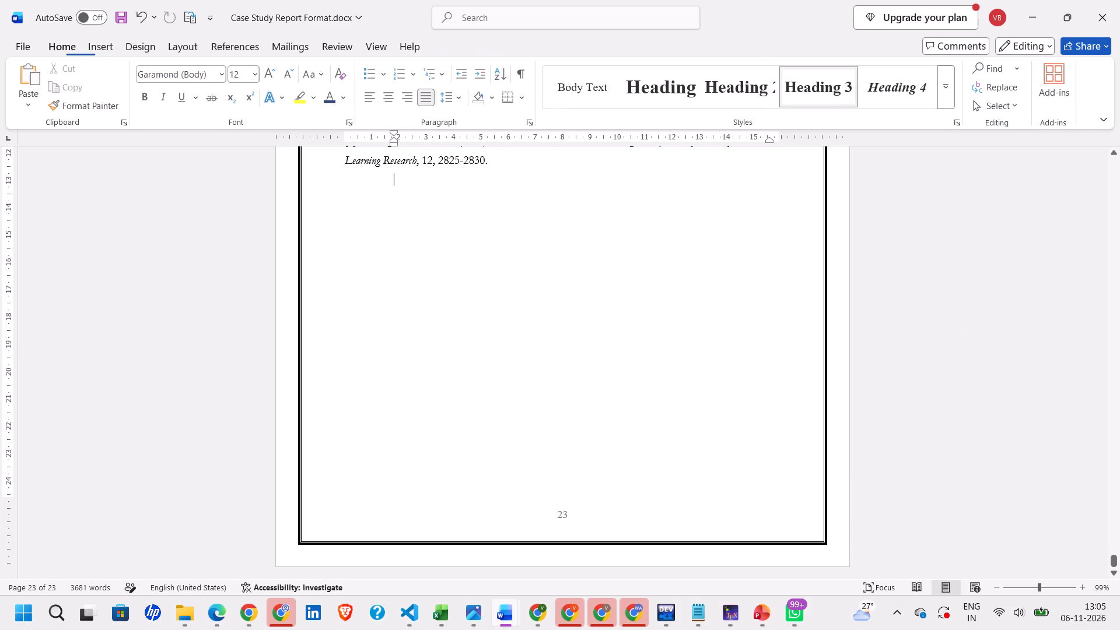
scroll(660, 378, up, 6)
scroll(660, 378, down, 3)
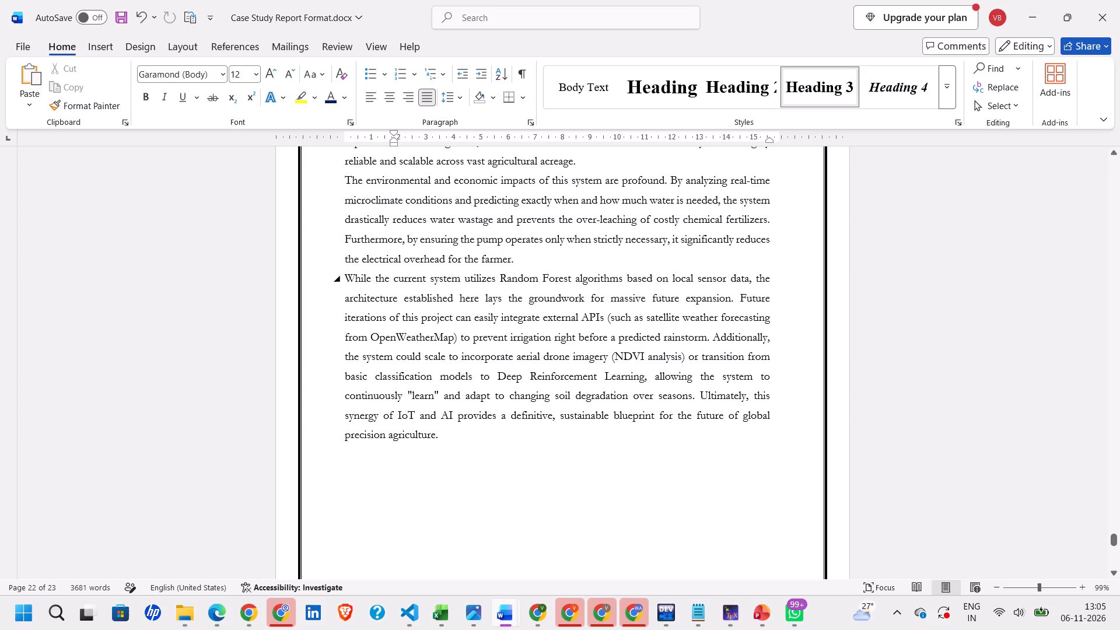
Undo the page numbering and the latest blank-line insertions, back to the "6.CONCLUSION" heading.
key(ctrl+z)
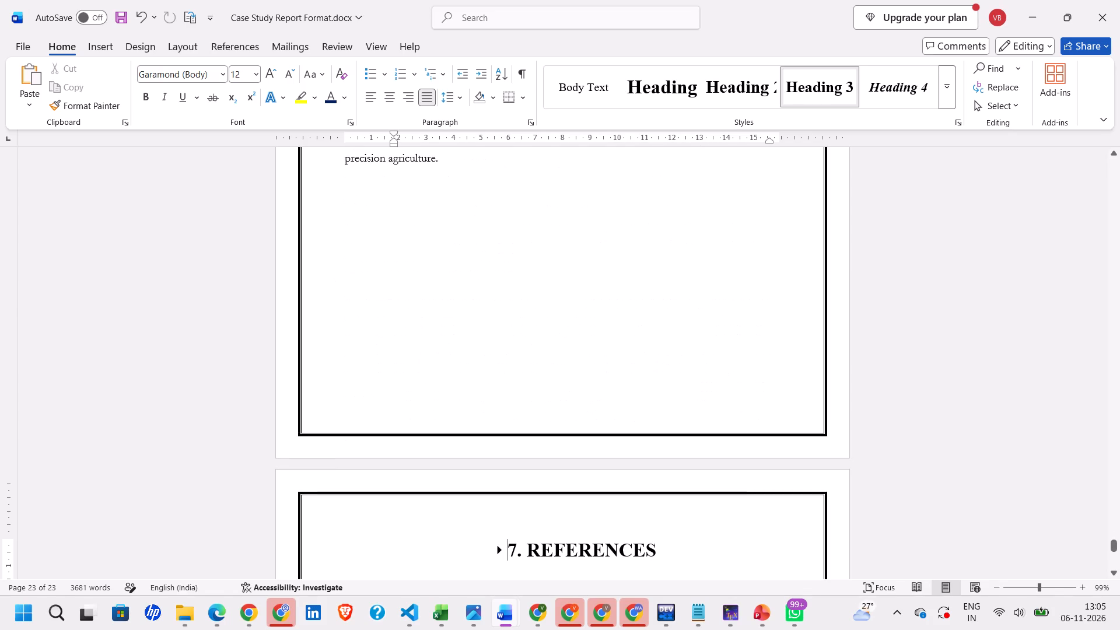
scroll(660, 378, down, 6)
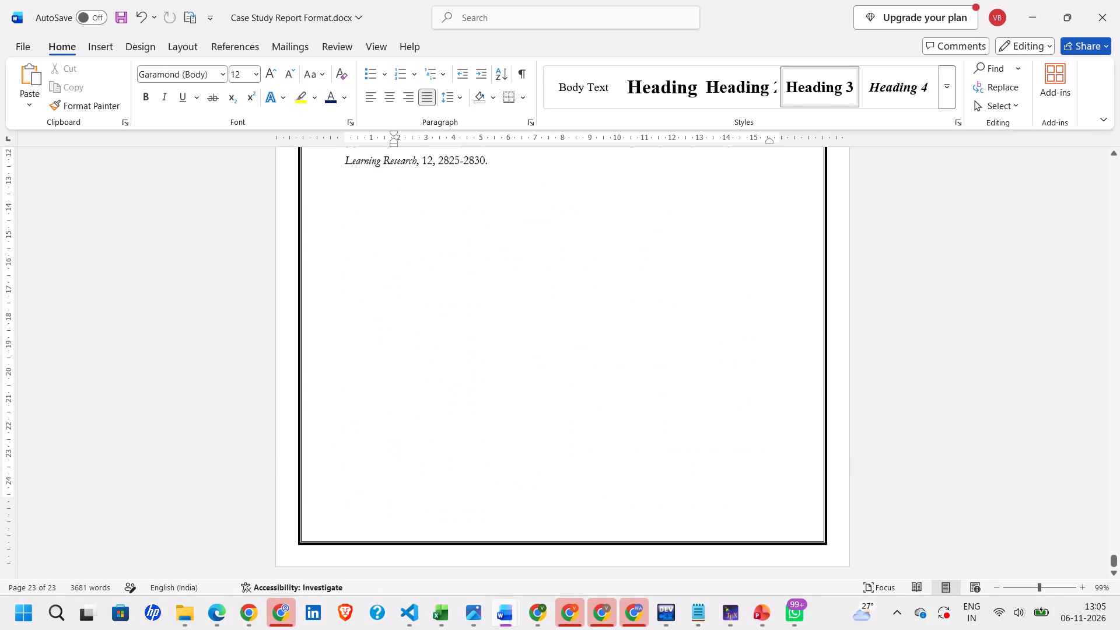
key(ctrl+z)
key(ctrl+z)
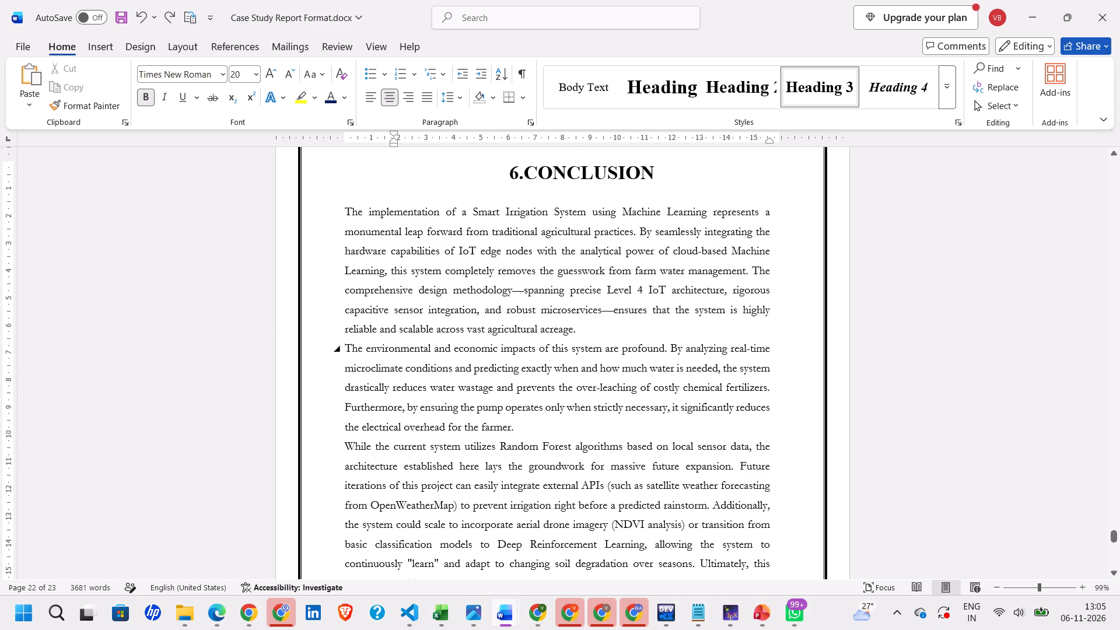
Look back through the earlier pages, from Information Model Specification to the "4. DESIGN METHODOLOGY" heading.
scroll(660, 378, up, 16)
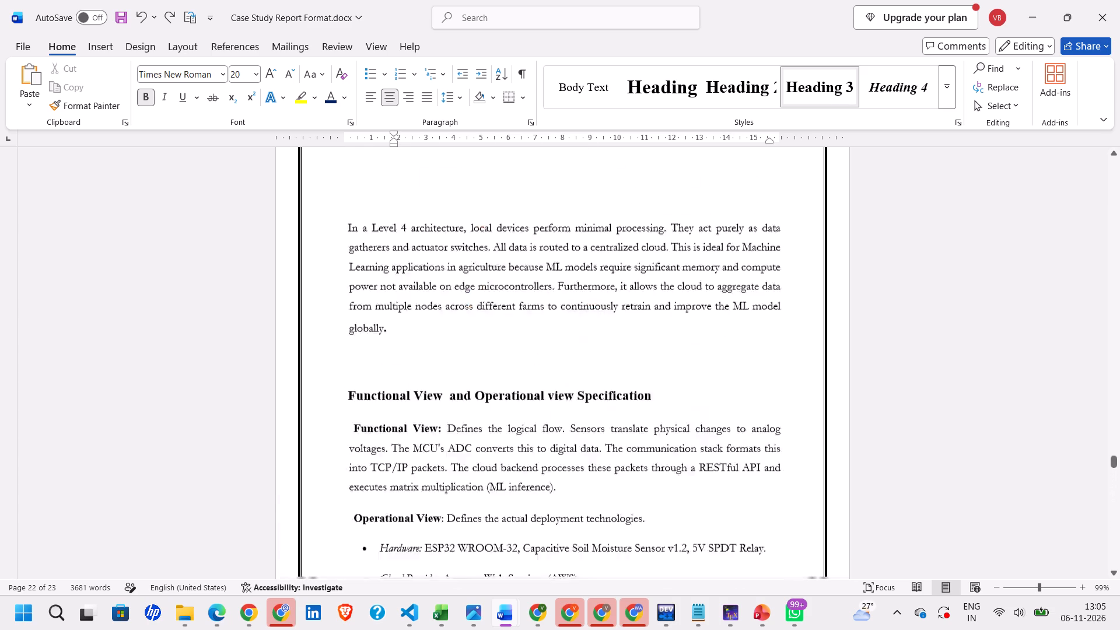
scroll(660, 378, down, 1)
scroll(660, 378, up, 11)
scroll(660, 378, down, 1)
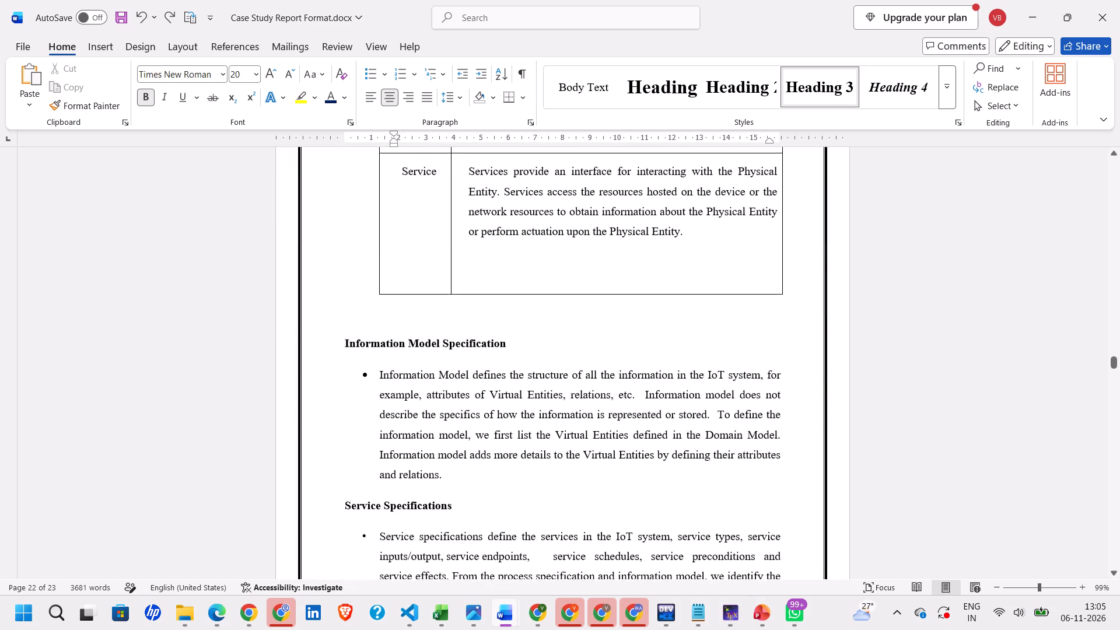
scroll(660, 378, down, 3)
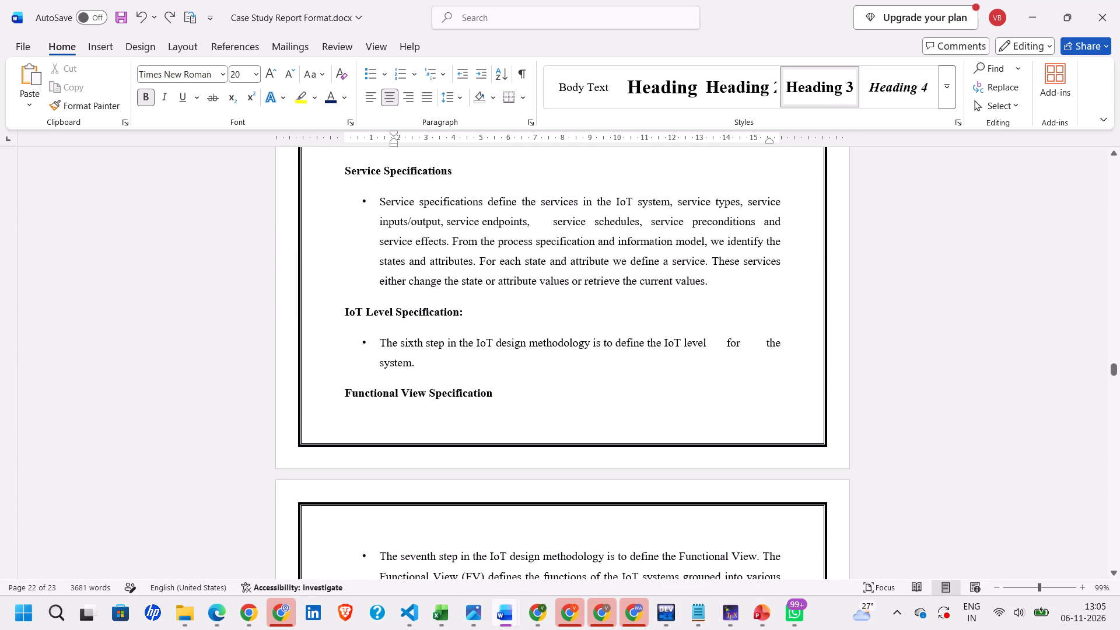
scroll(660, 376, down, 4)
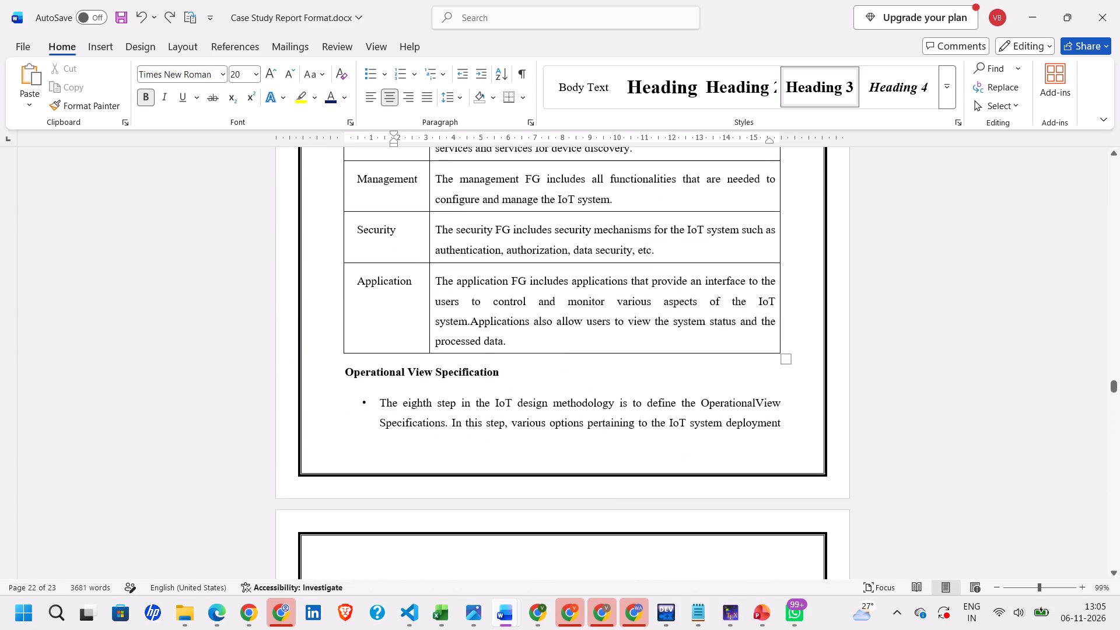
scroll(660, 376, down, 3)
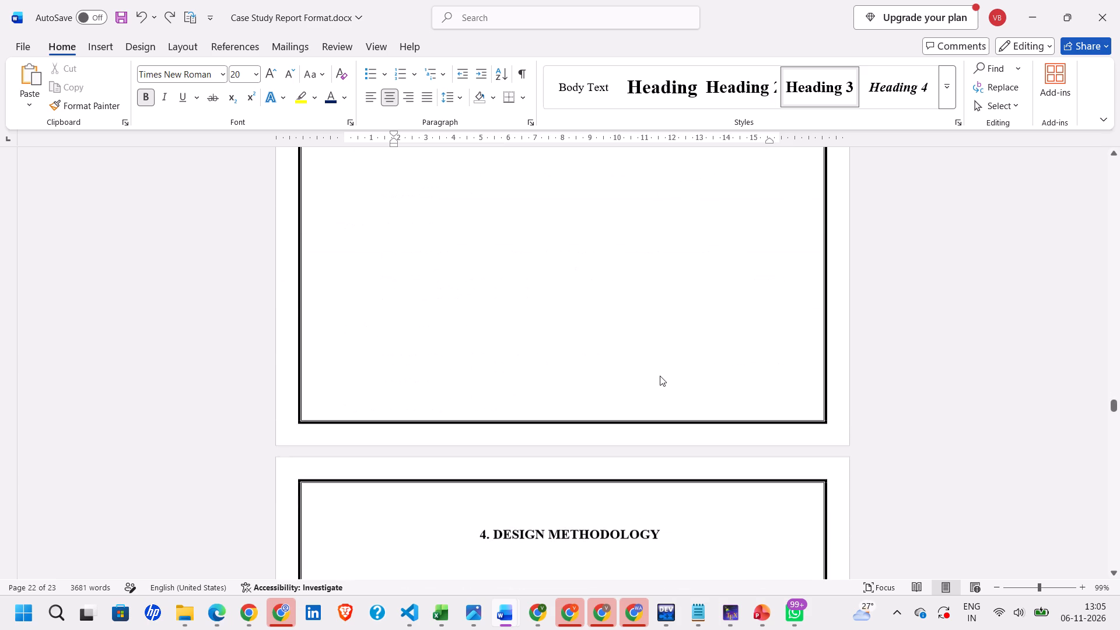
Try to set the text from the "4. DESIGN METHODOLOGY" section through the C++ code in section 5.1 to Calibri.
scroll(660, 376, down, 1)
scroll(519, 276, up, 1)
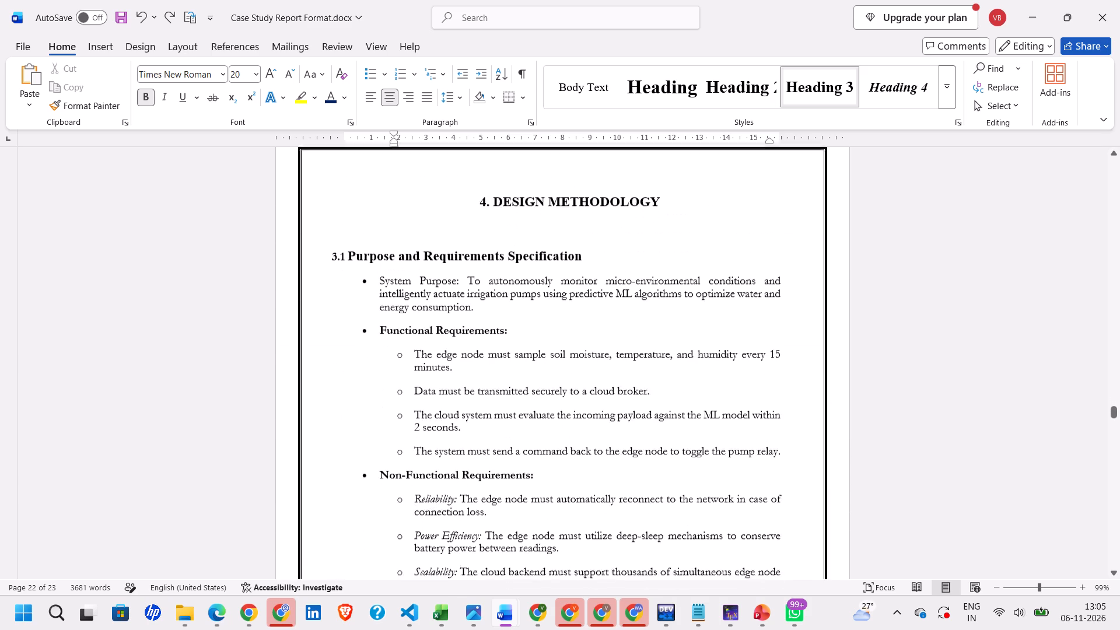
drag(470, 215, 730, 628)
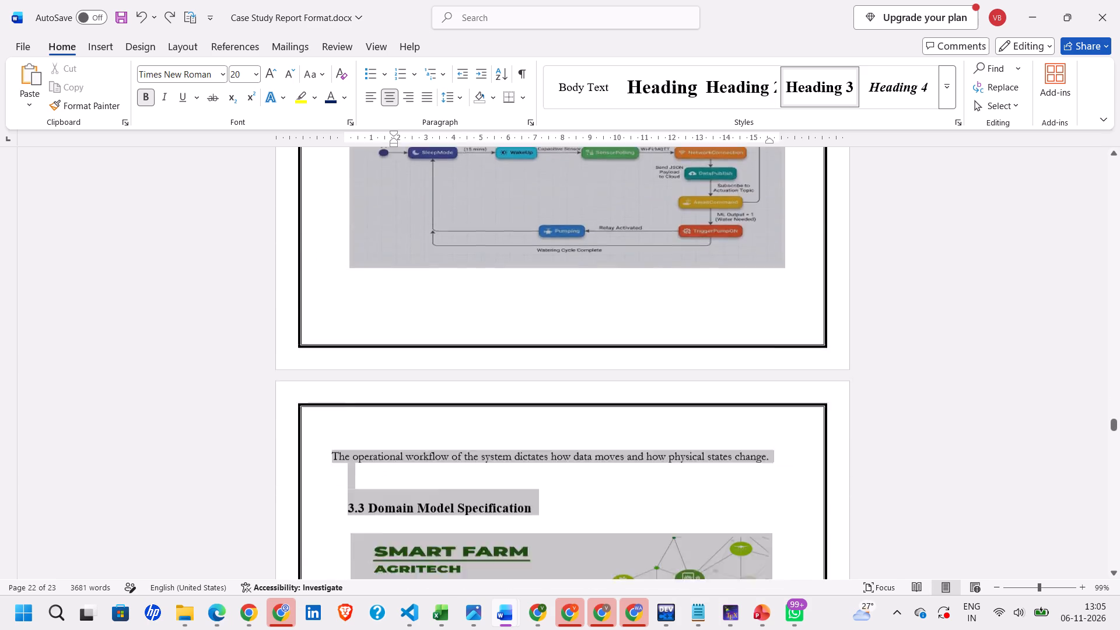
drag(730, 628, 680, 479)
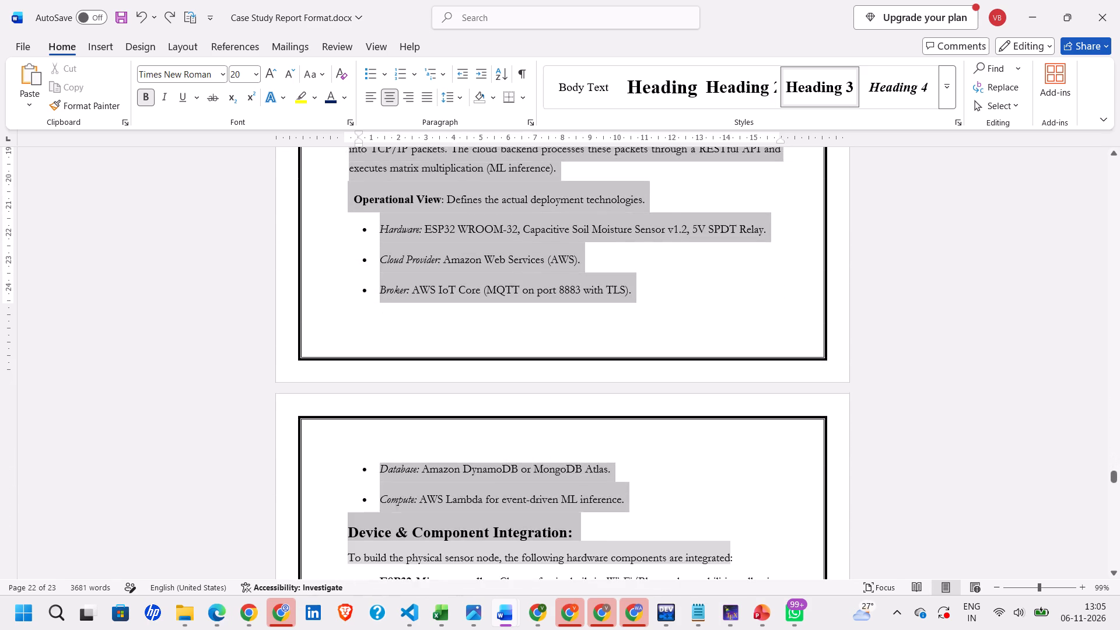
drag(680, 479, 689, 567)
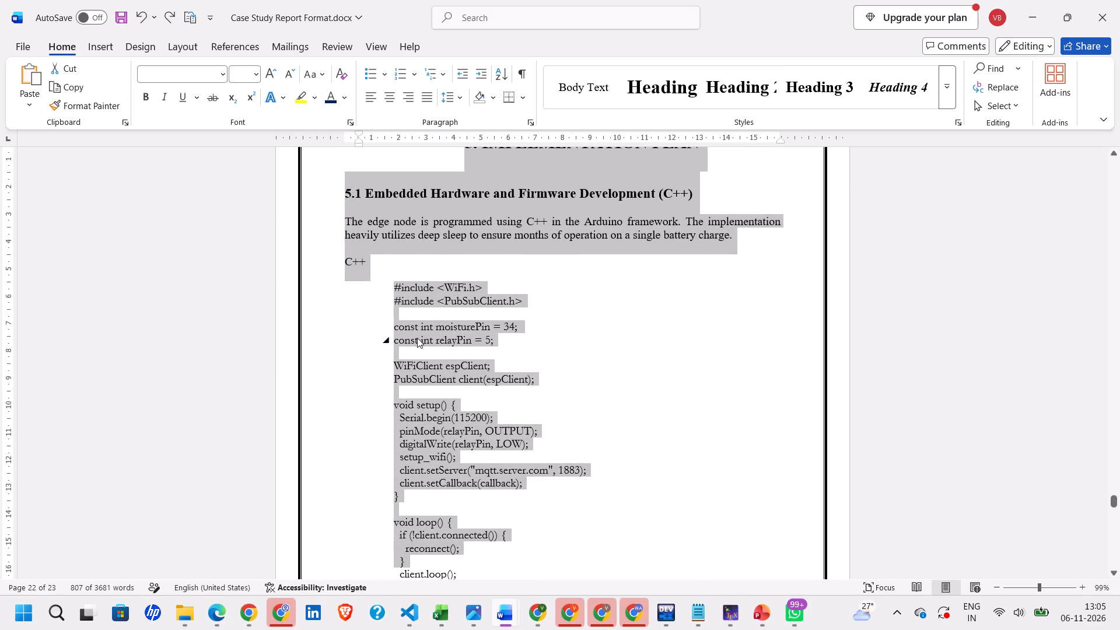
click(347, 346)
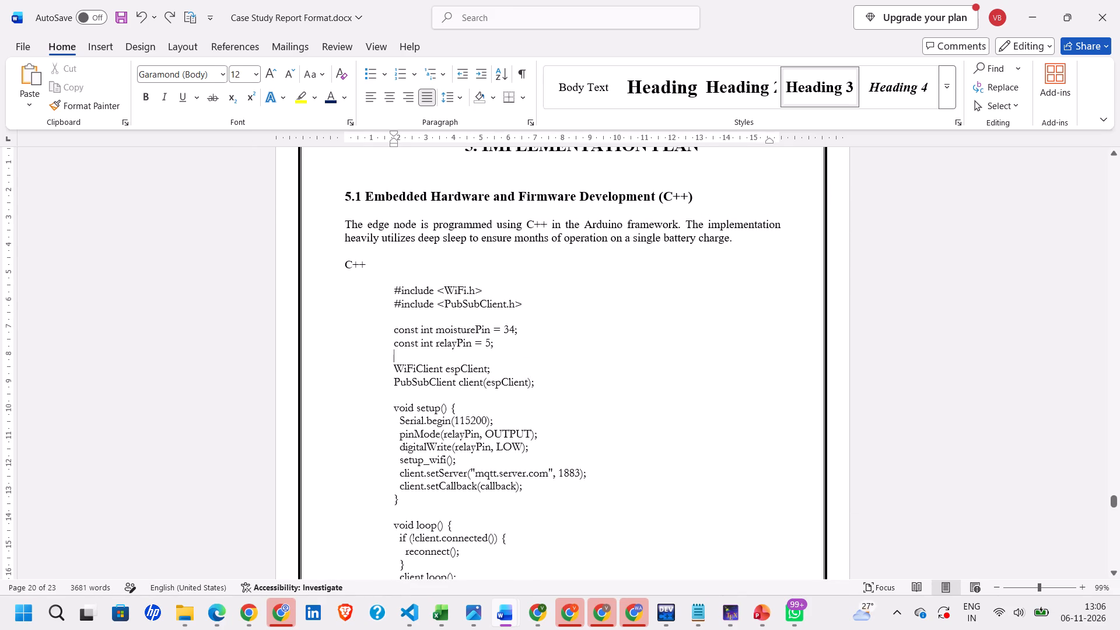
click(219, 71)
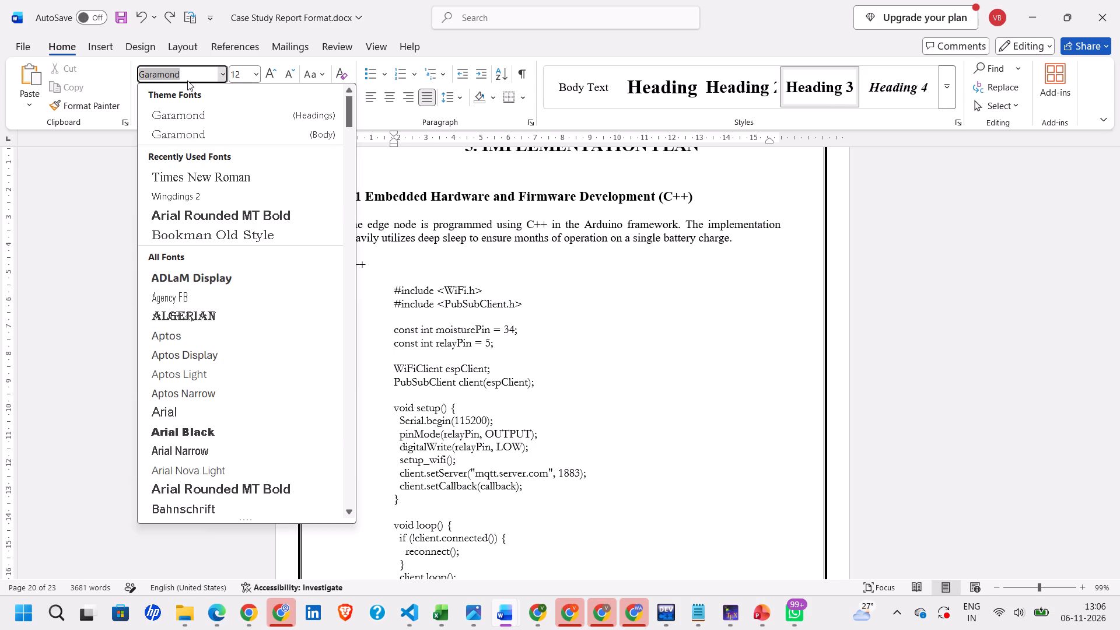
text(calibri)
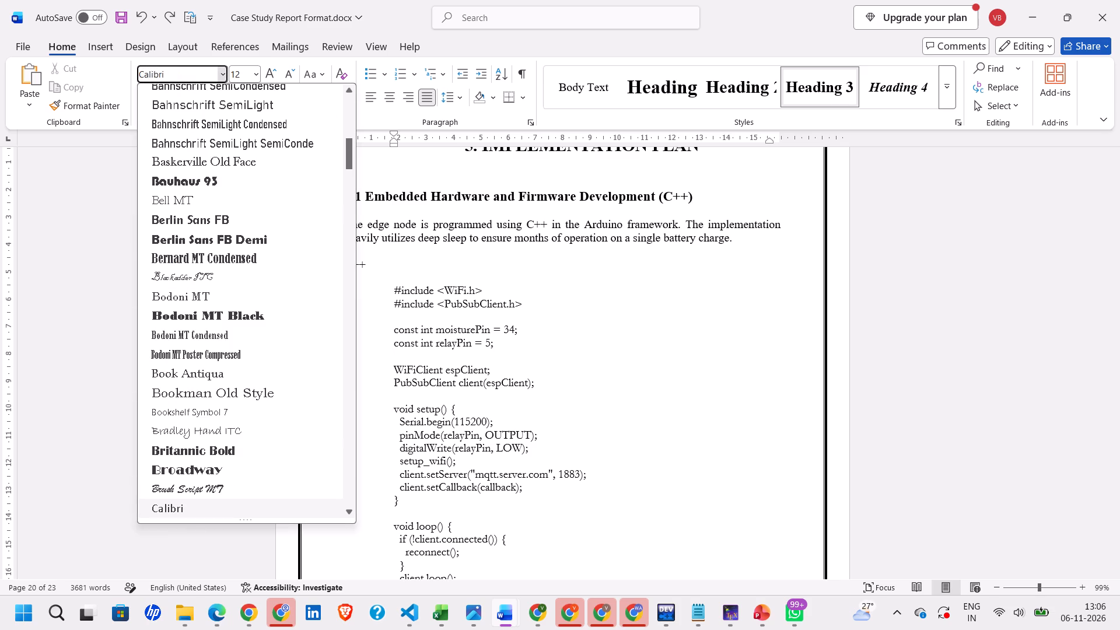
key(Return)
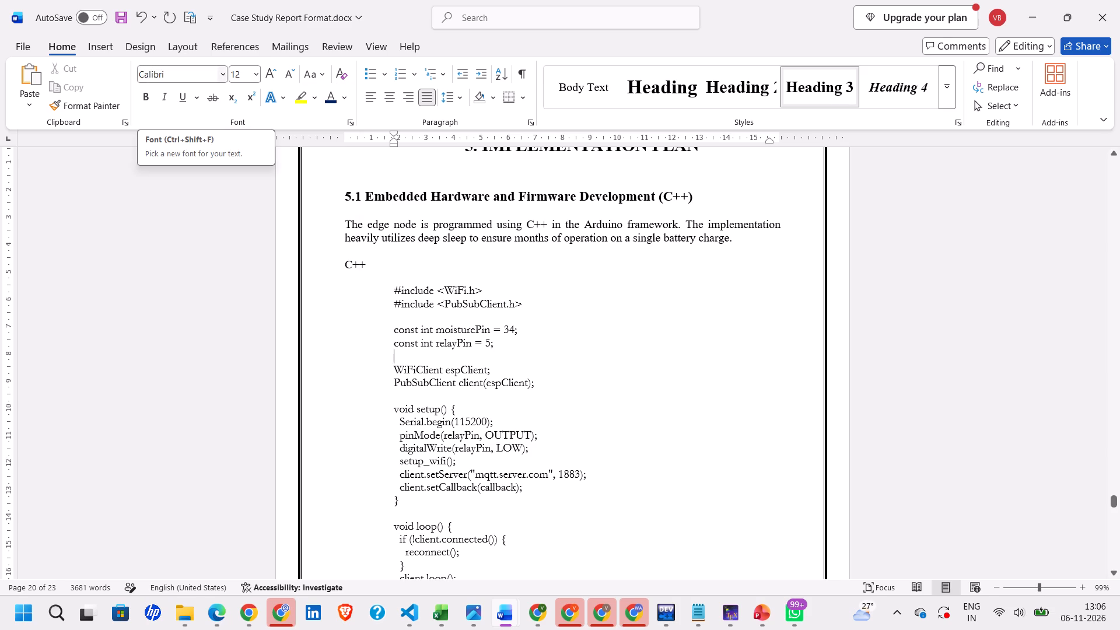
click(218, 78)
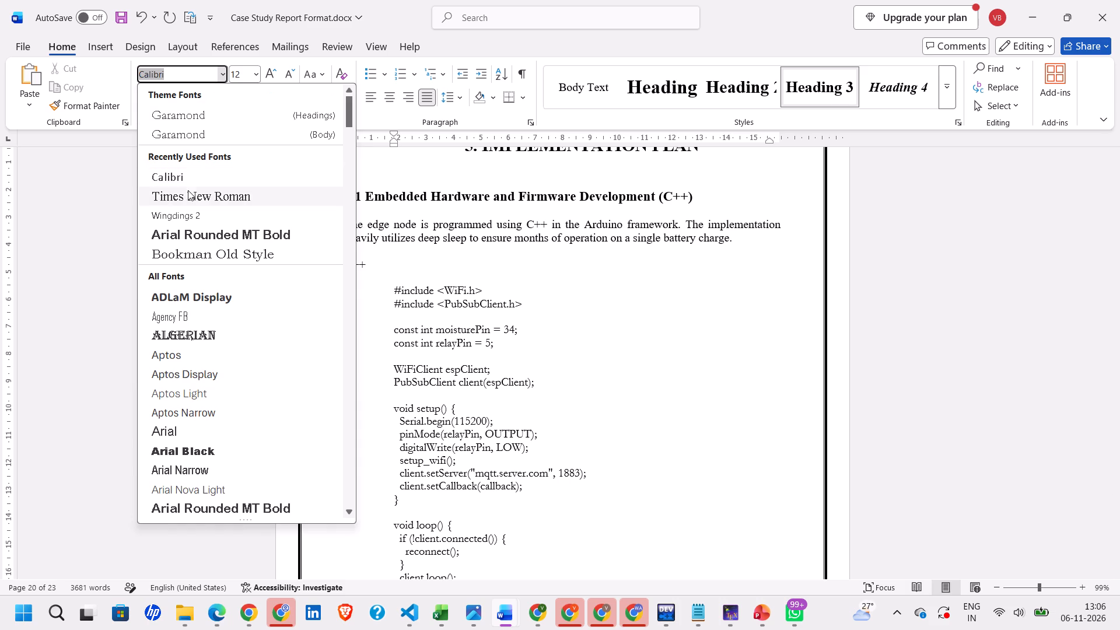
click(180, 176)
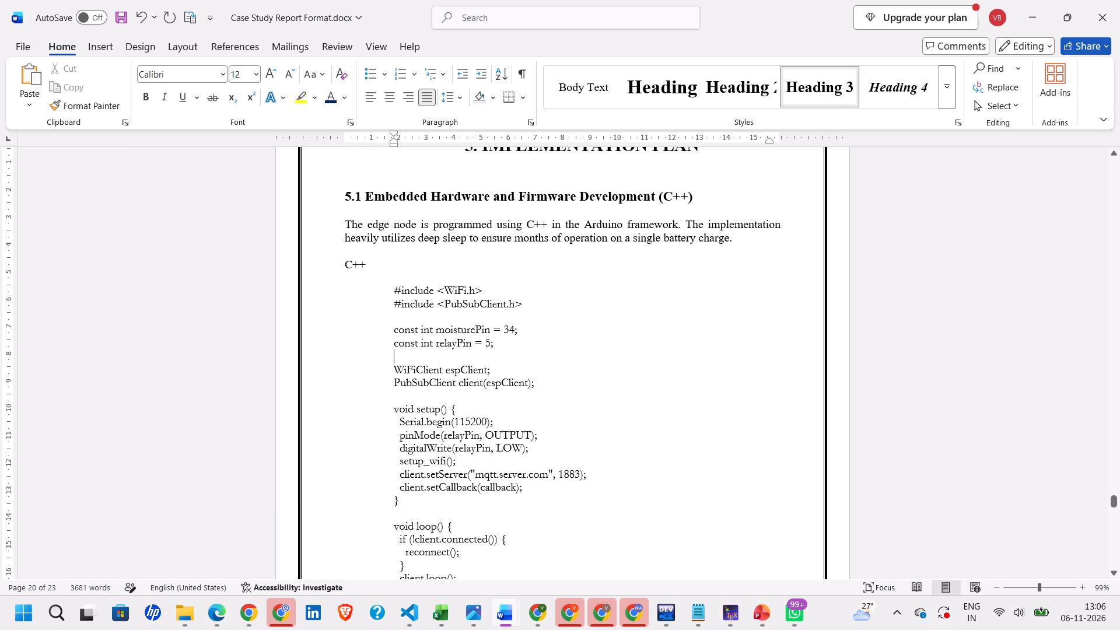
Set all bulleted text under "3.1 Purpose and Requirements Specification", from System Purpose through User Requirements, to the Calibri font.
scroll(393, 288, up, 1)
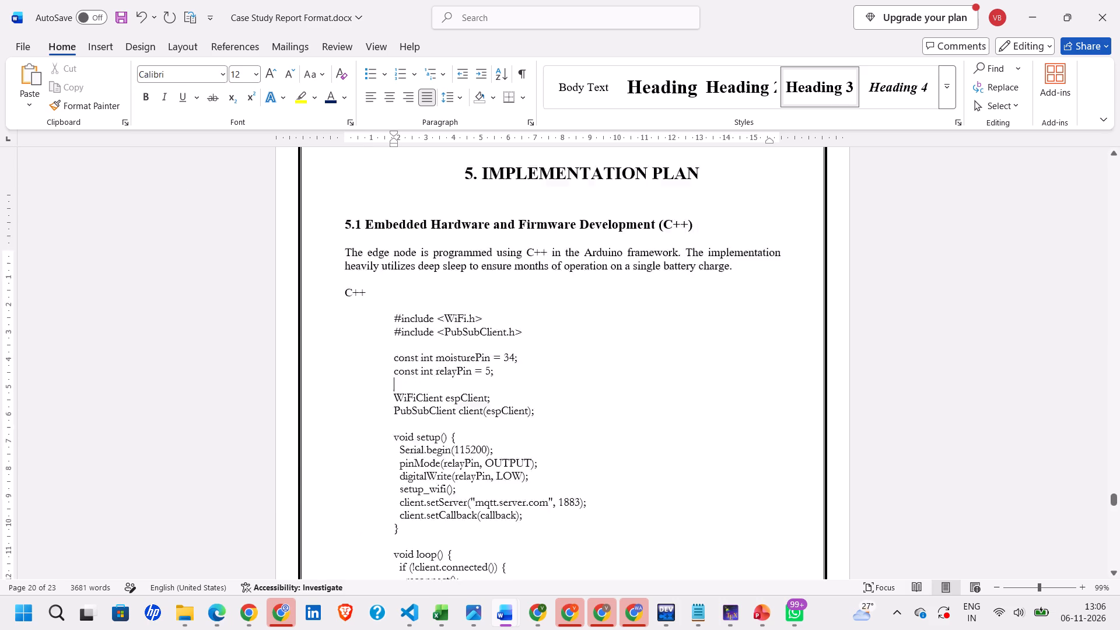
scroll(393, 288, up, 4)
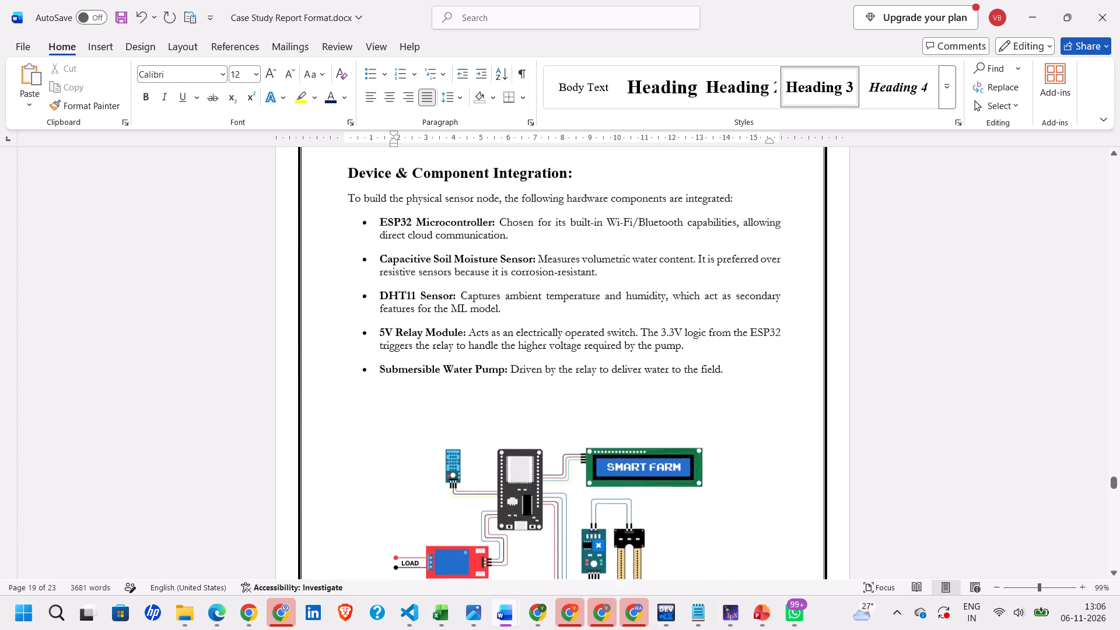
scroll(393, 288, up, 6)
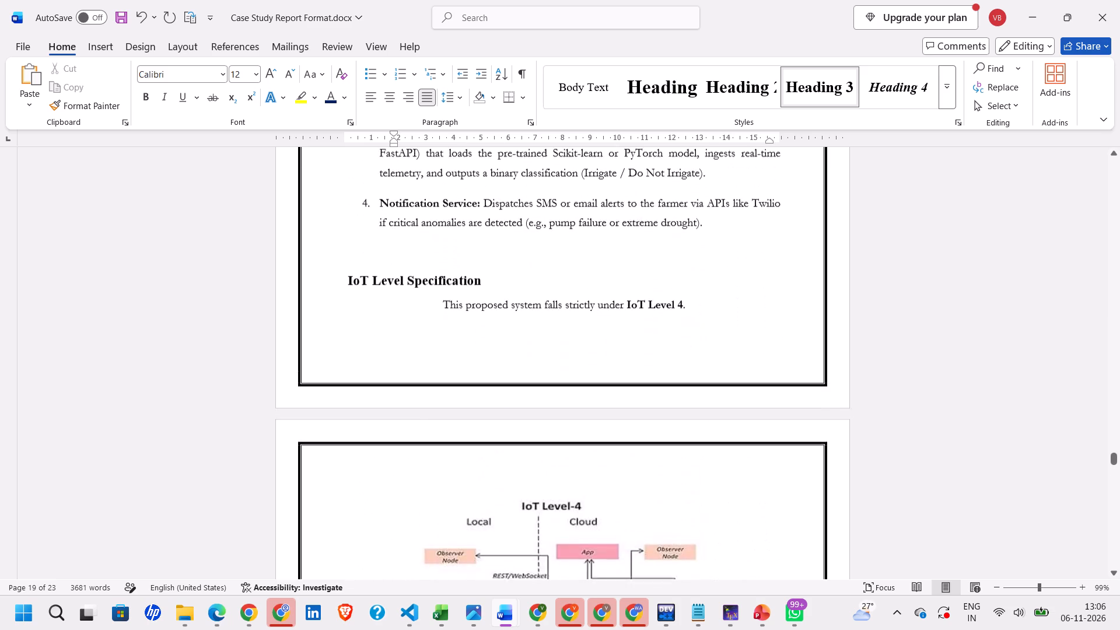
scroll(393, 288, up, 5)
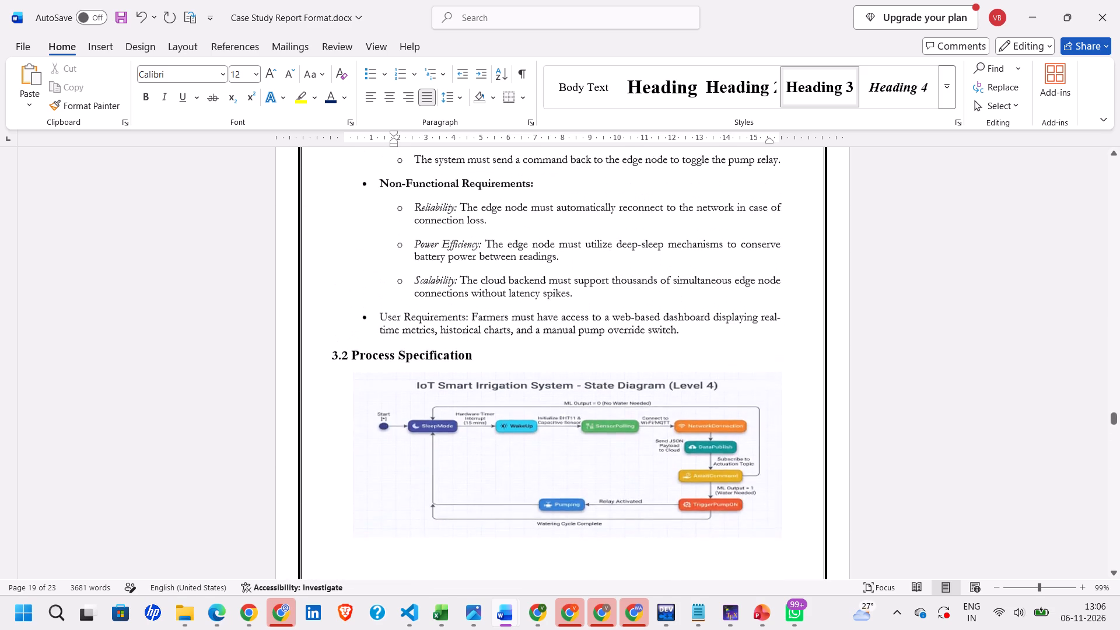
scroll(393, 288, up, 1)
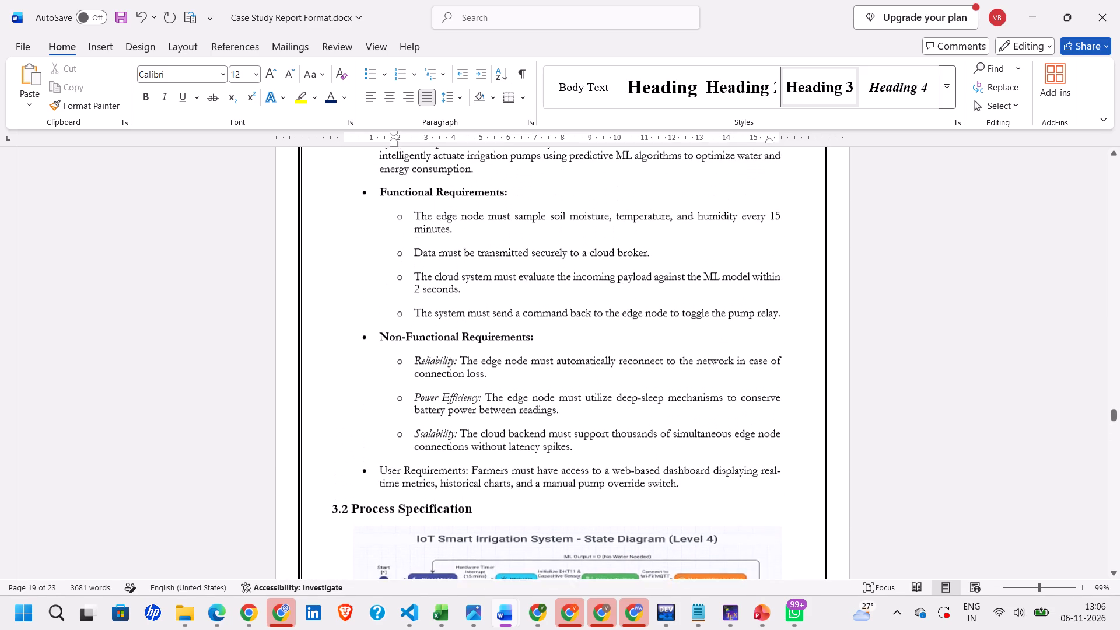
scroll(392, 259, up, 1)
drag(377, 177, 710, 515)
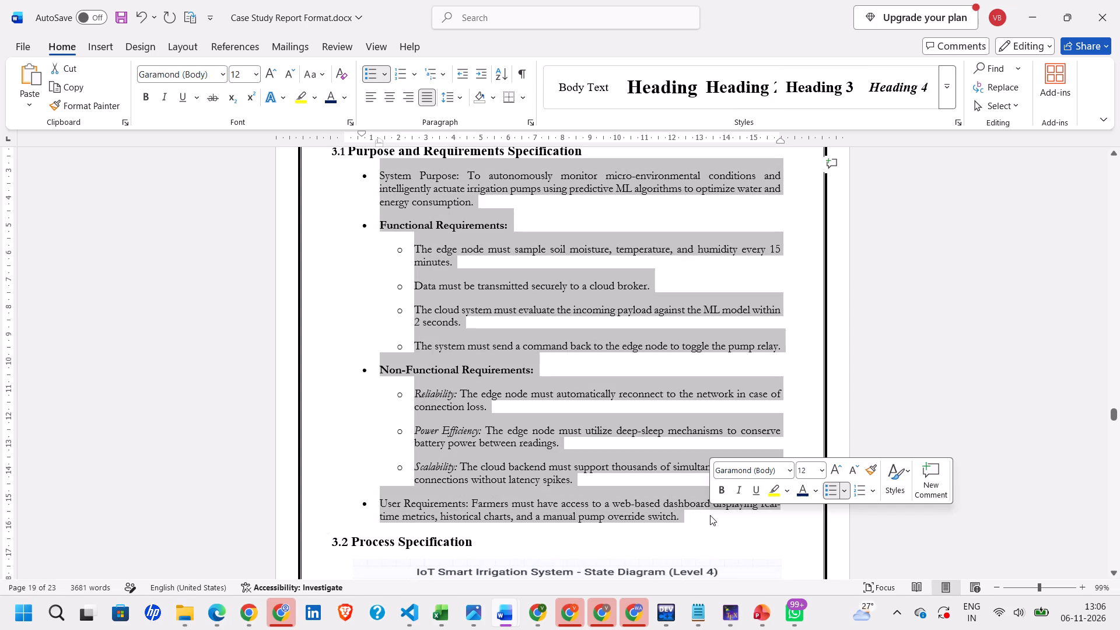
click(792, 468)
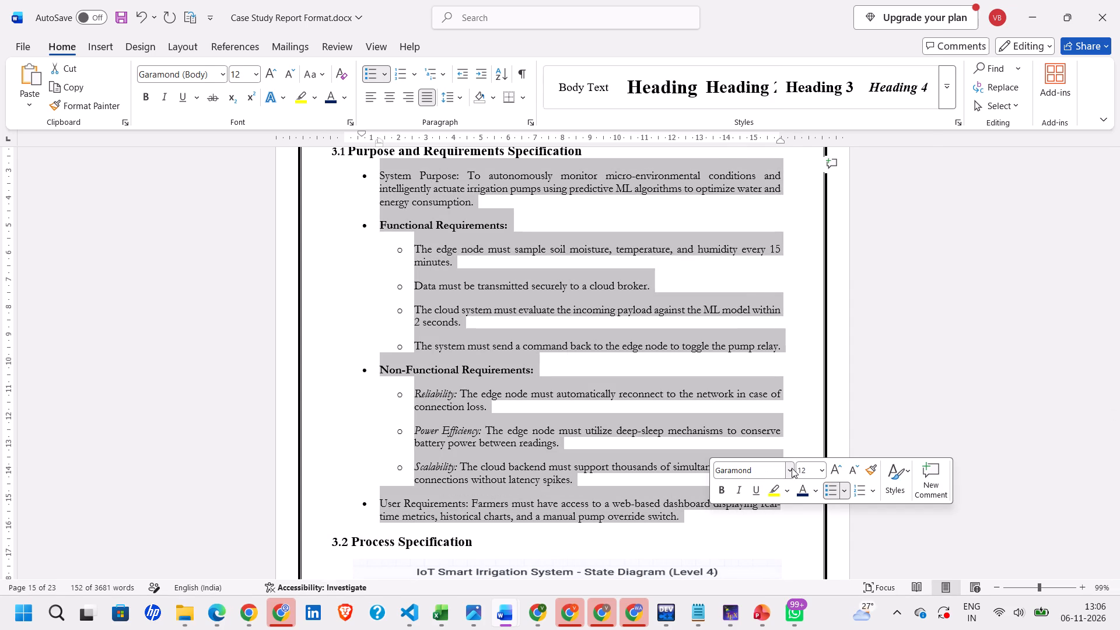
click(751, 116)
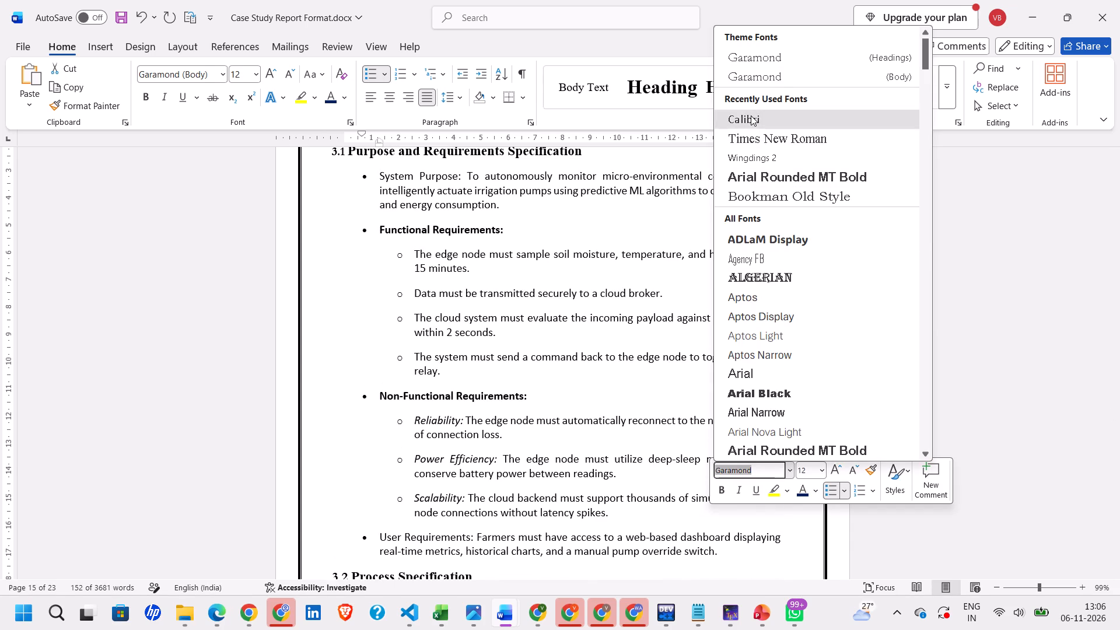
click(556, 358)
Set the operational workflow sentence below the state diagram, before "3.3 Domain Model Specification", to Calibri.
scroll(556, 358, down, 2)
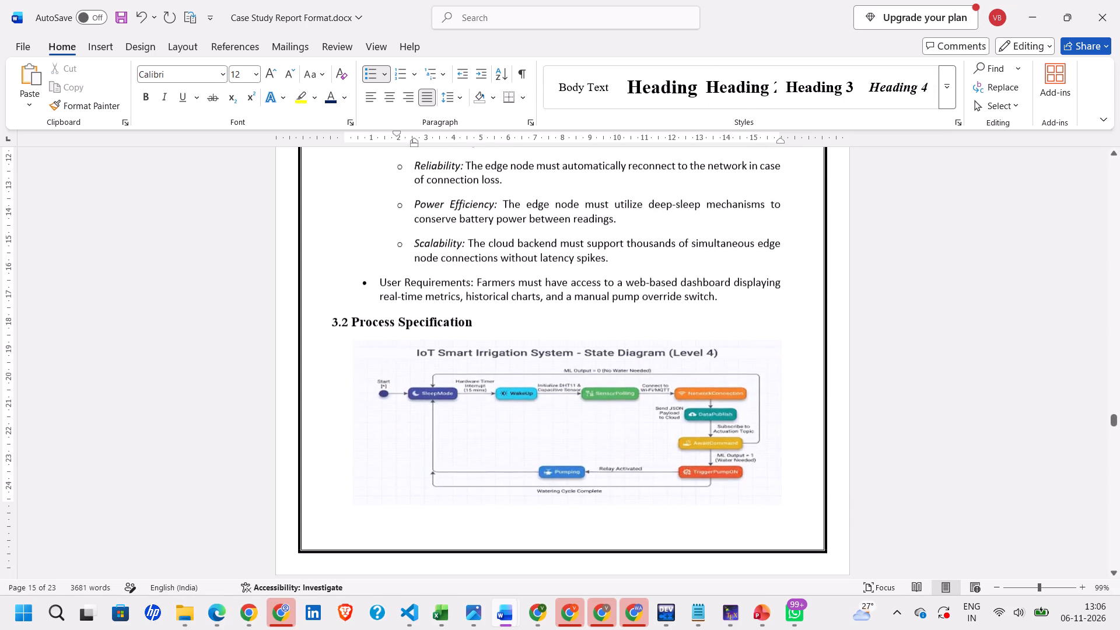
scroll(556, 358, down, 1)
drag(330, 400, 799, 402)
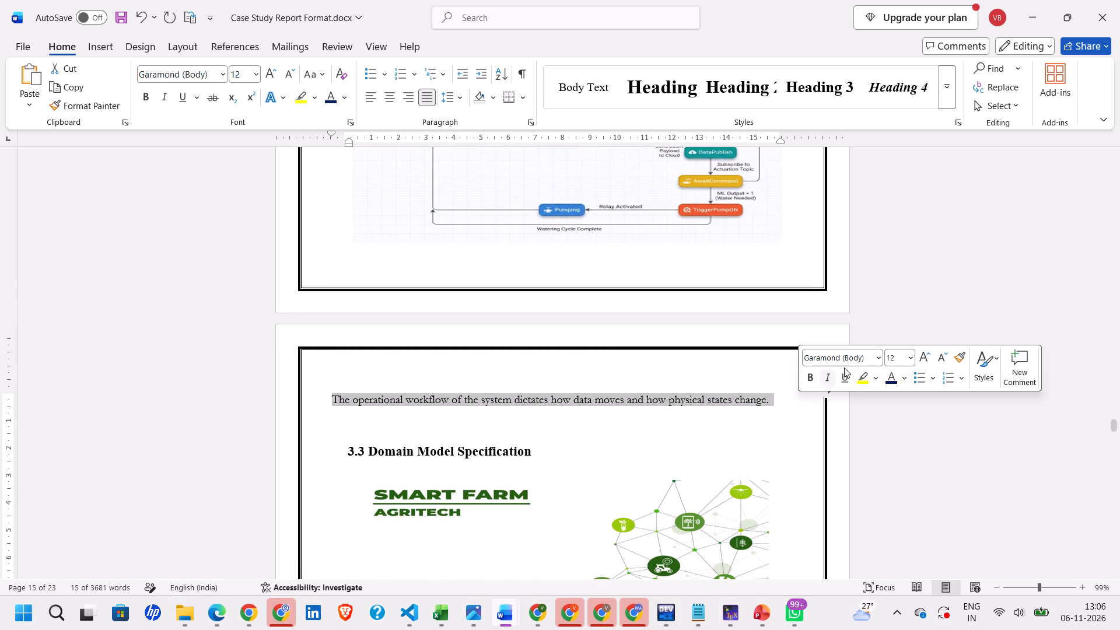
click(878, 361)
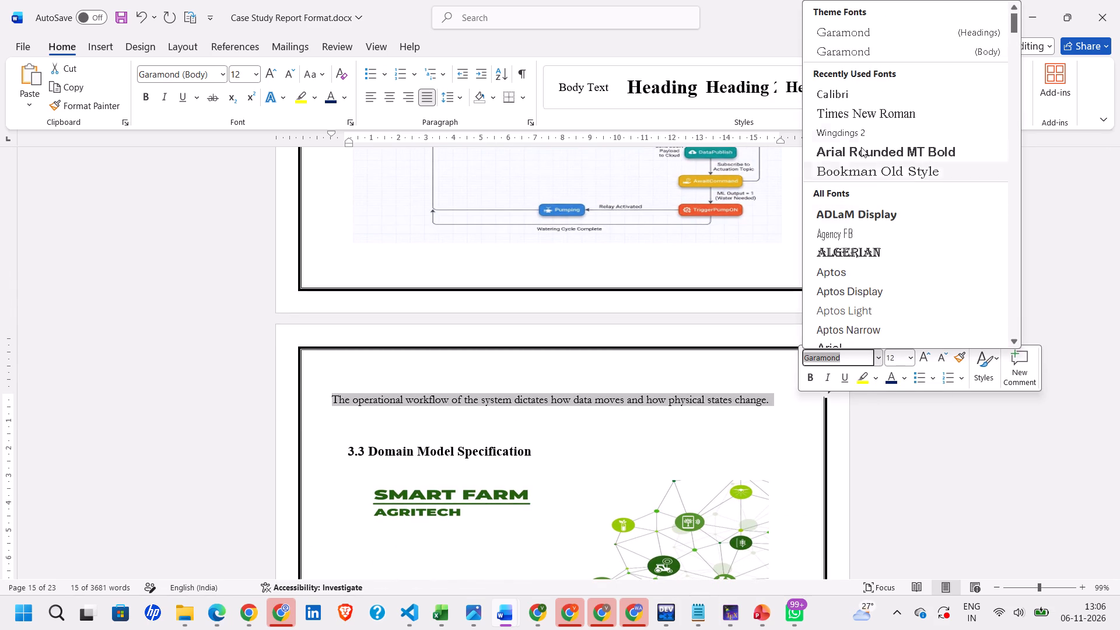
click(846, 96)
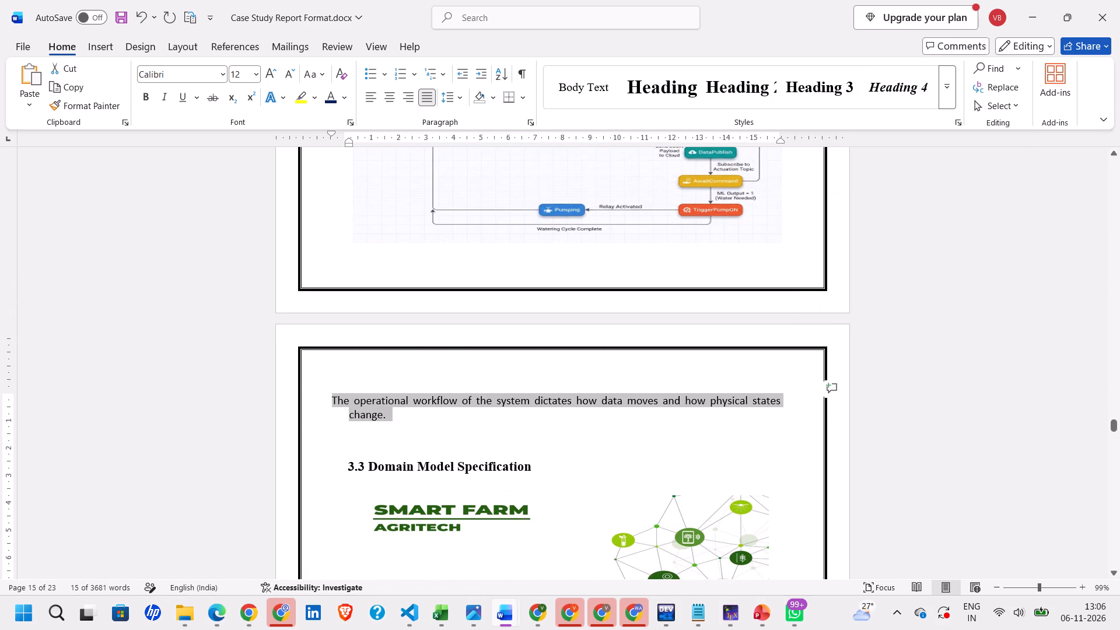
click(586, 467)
Check the text under the Domain Model diagram and set the whole document's font to Times New Roman.
scroll(586, 467, down, 2)
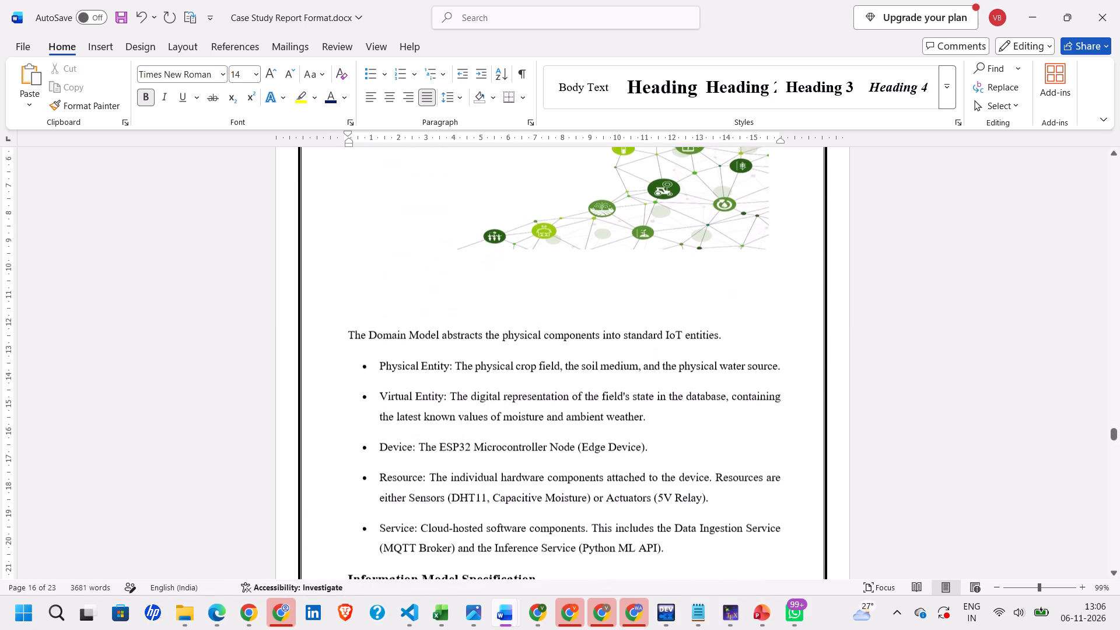
scroll(586, 467, down, 1)
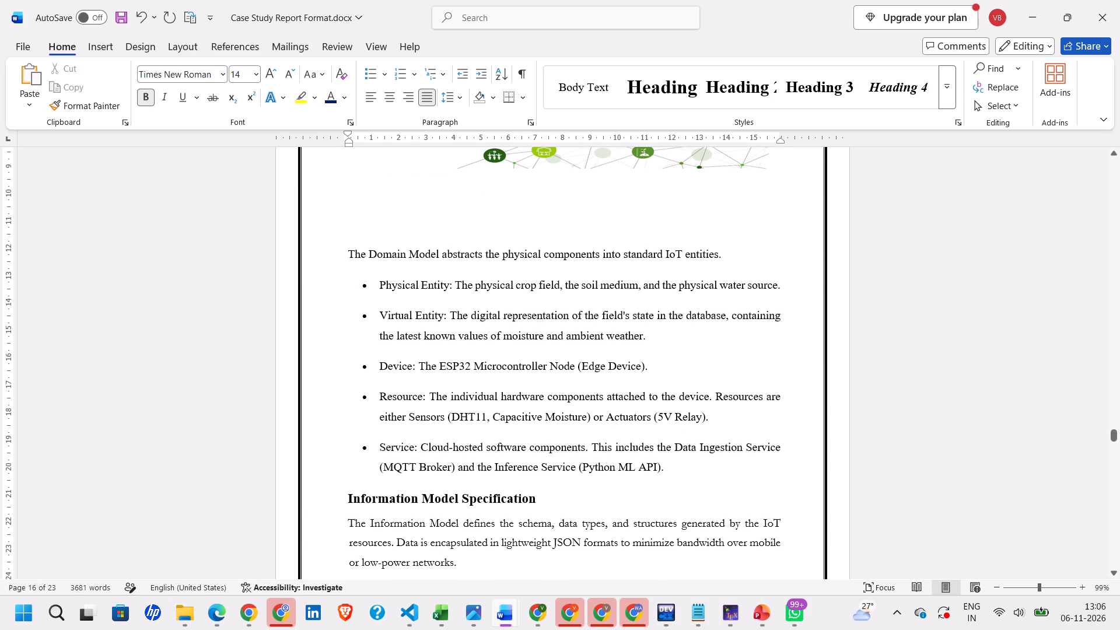
drag(342, 249, 697, 474)
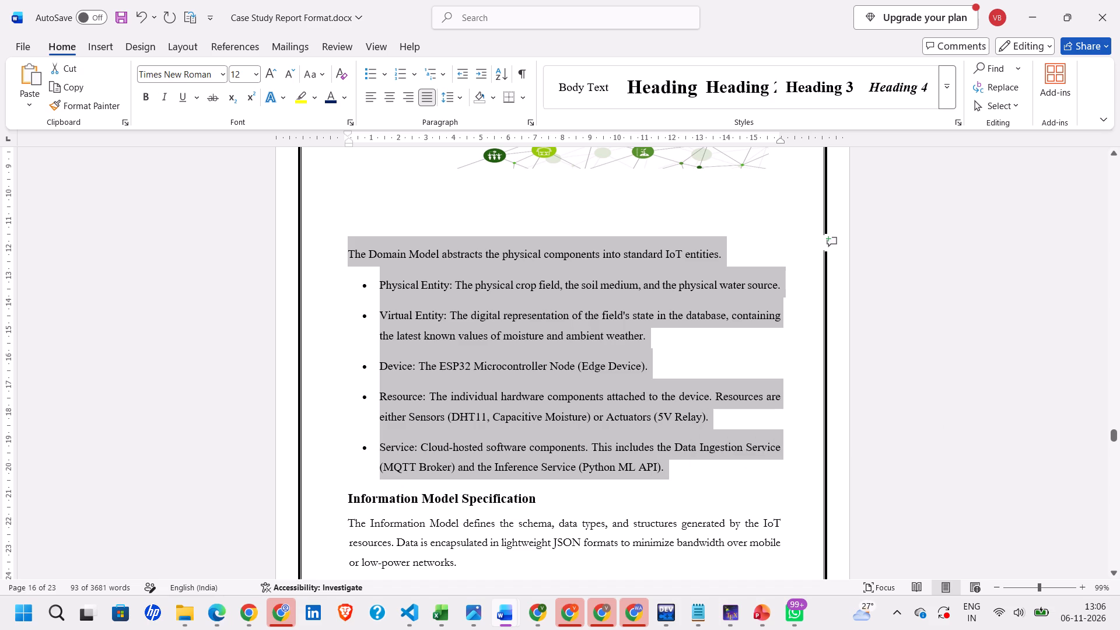
click(586, 213)
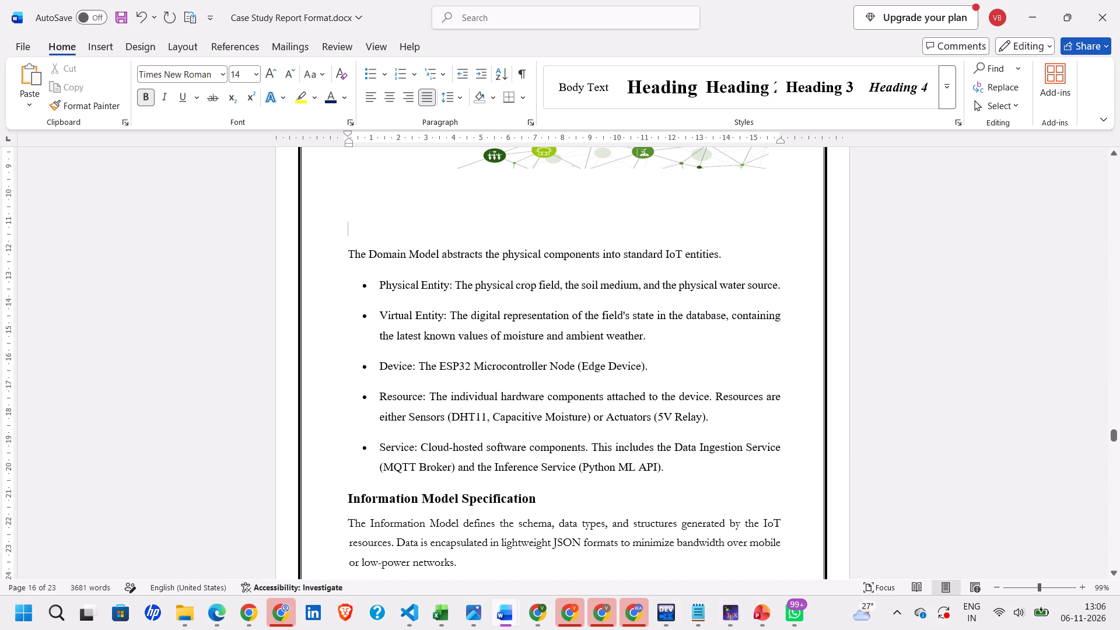
key(ctrl+a)
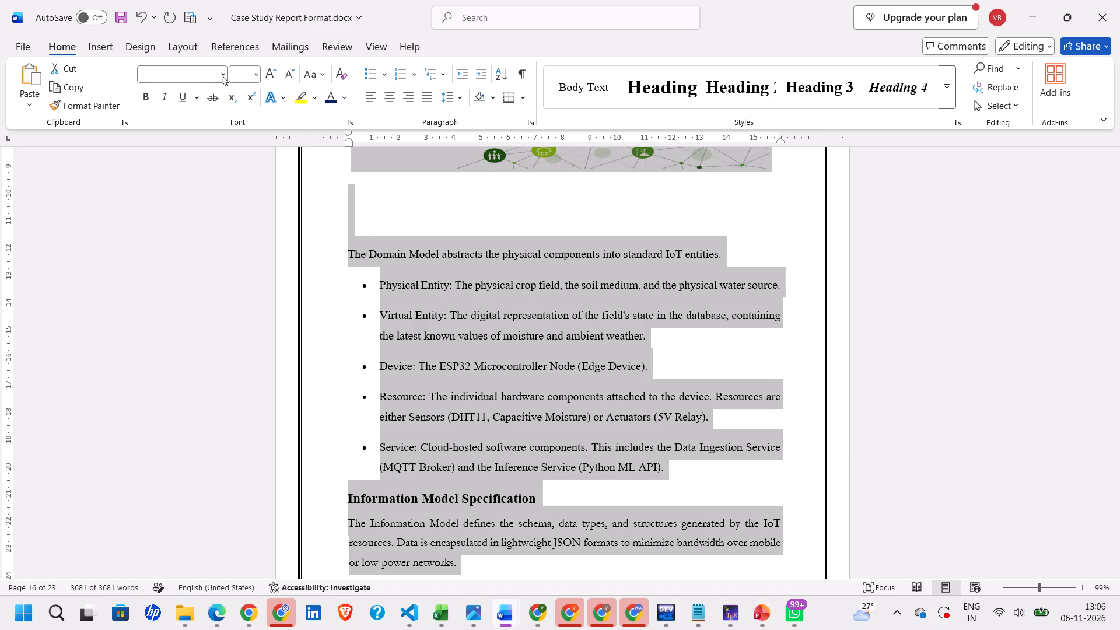
click(222, 75)
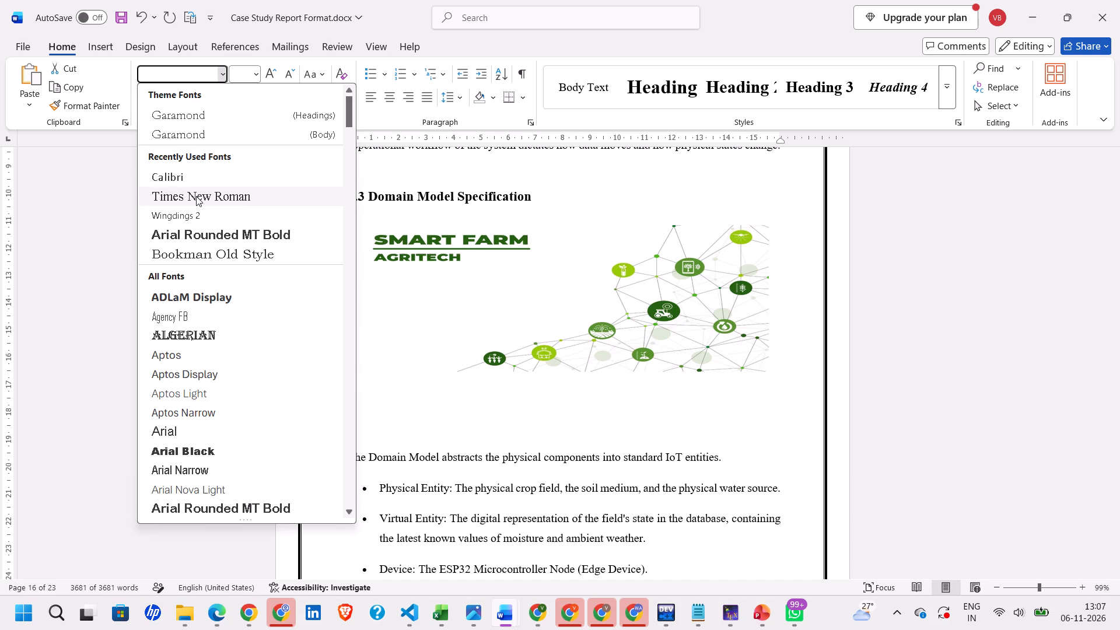
click(196, 196)
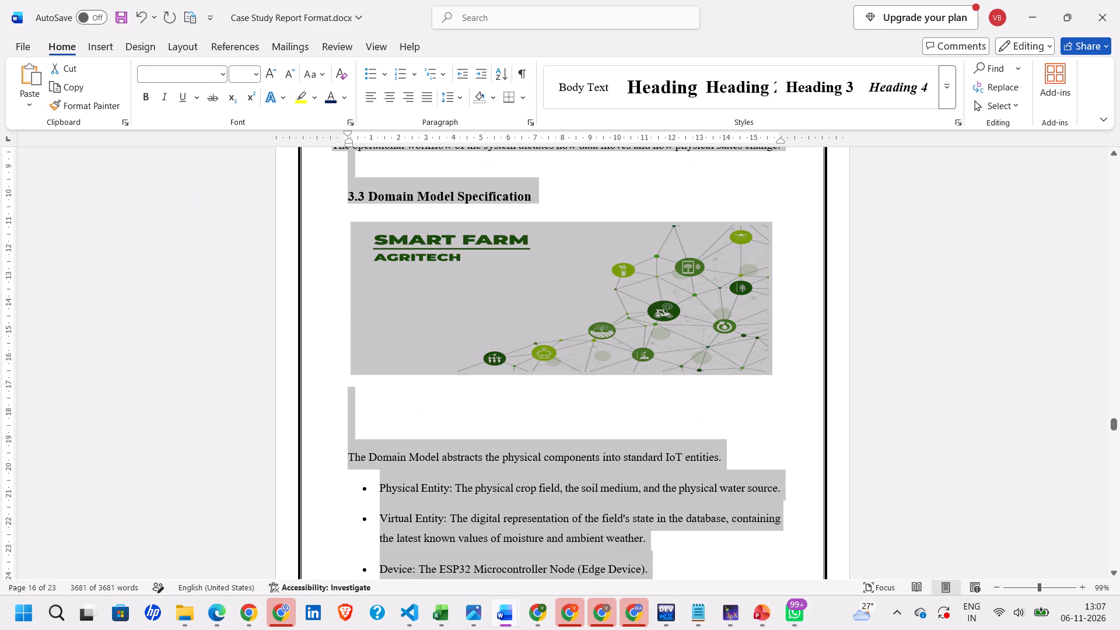
click(318, 296)
Delete one blank line between the SMART FARM AGRITECH picture and the Domain Model paragraph.
click(358, 350)
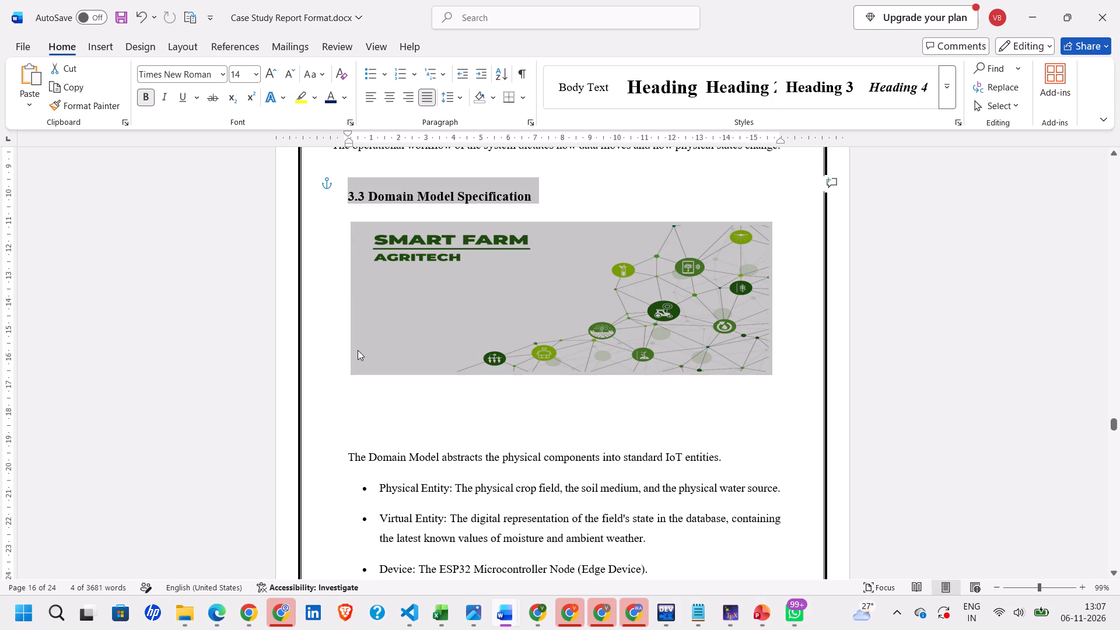
click(360, 425)
key(BackSpace)
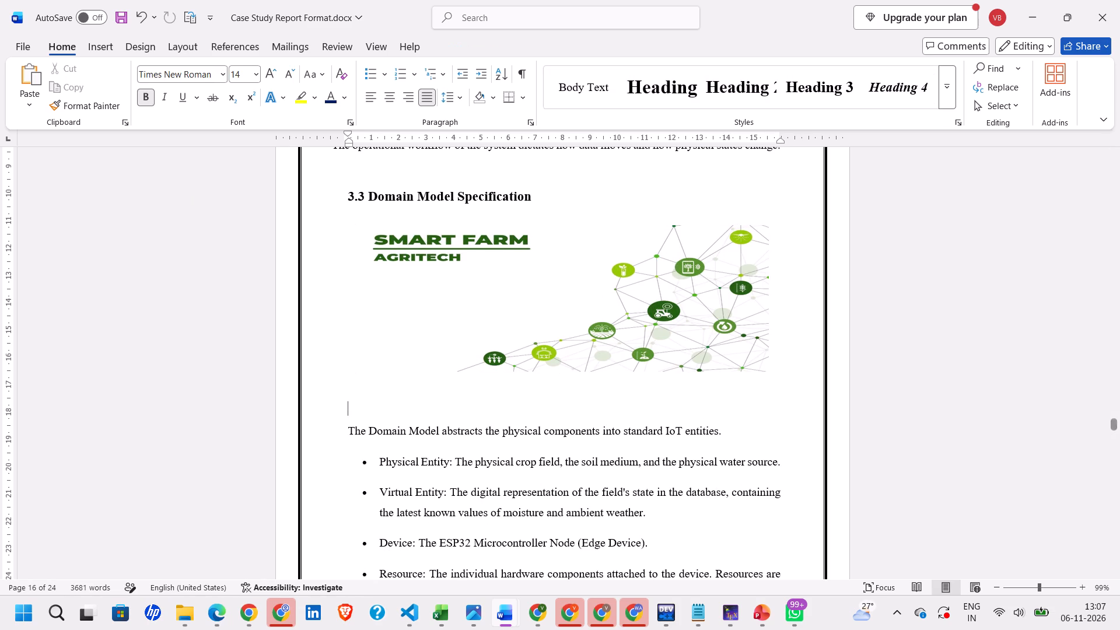
Add a blank line before the "Functional View and Operational view Specification" heading to push it toward its text on the following page.
scroll(360, 425, down, 3)
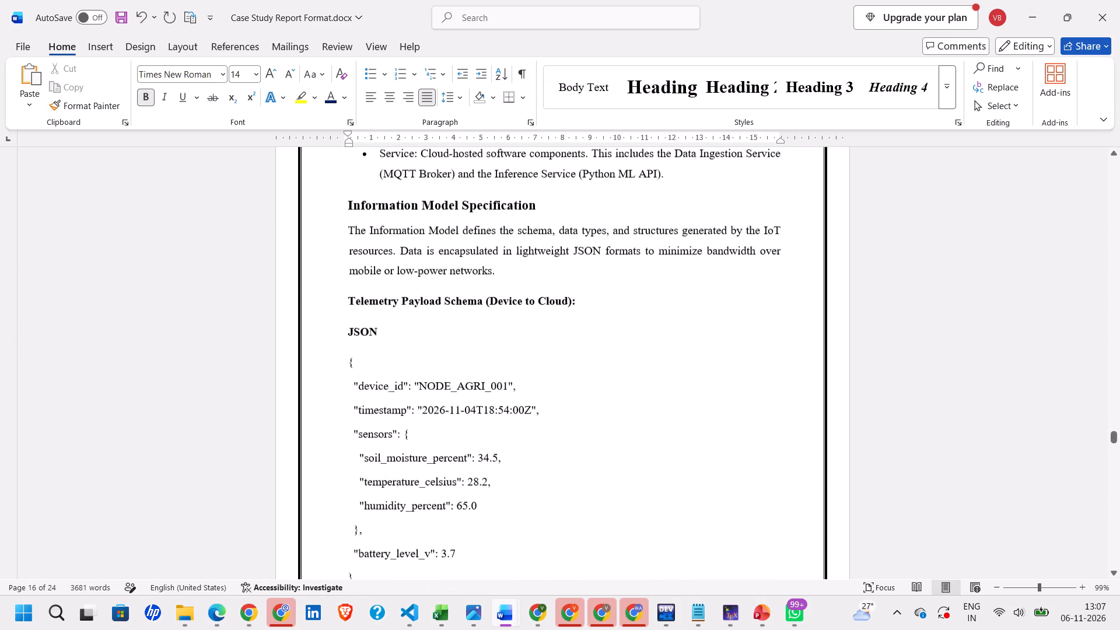
scroll(360, 425, down, 6)
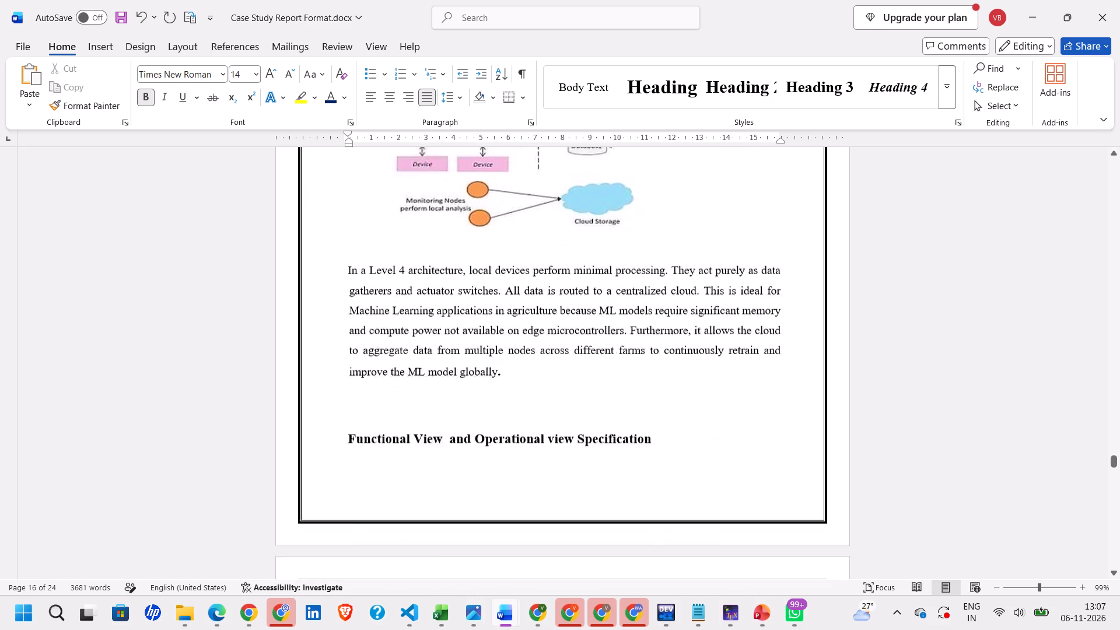
click(346, 384)
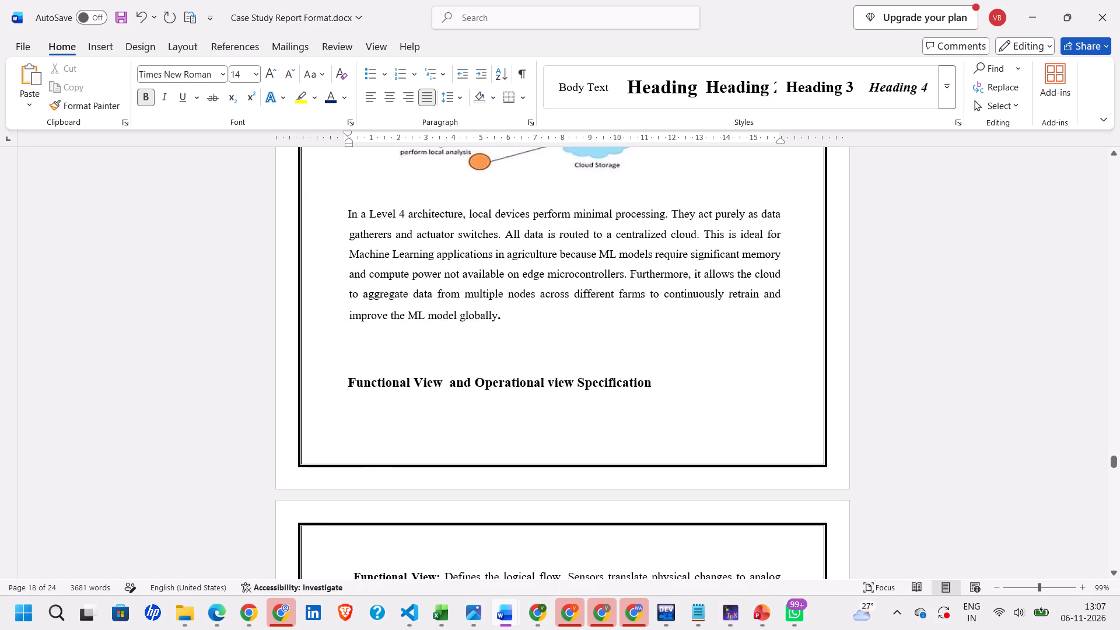
key(Return)
scroll(346, 384, down, 4)
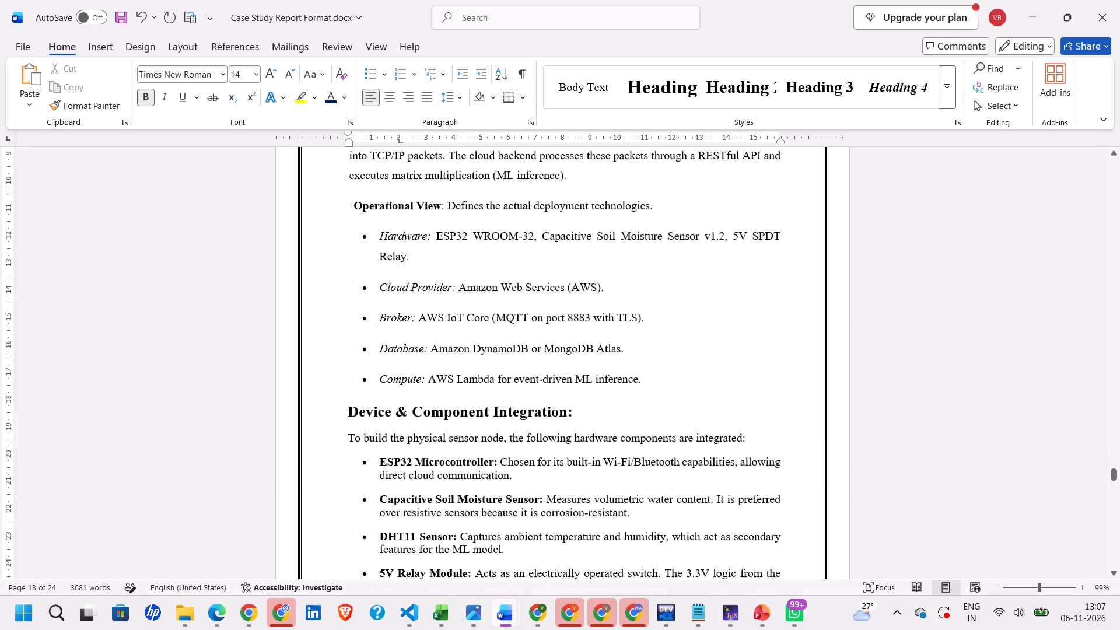
Review the report from the references page through the certificate, acknowledgement and list of figures to the Abstract for formatting problems.
scroll(346, 384, down, 3)
scroll(346, 384, down, 20)
scroll(346, 384, down, 10)
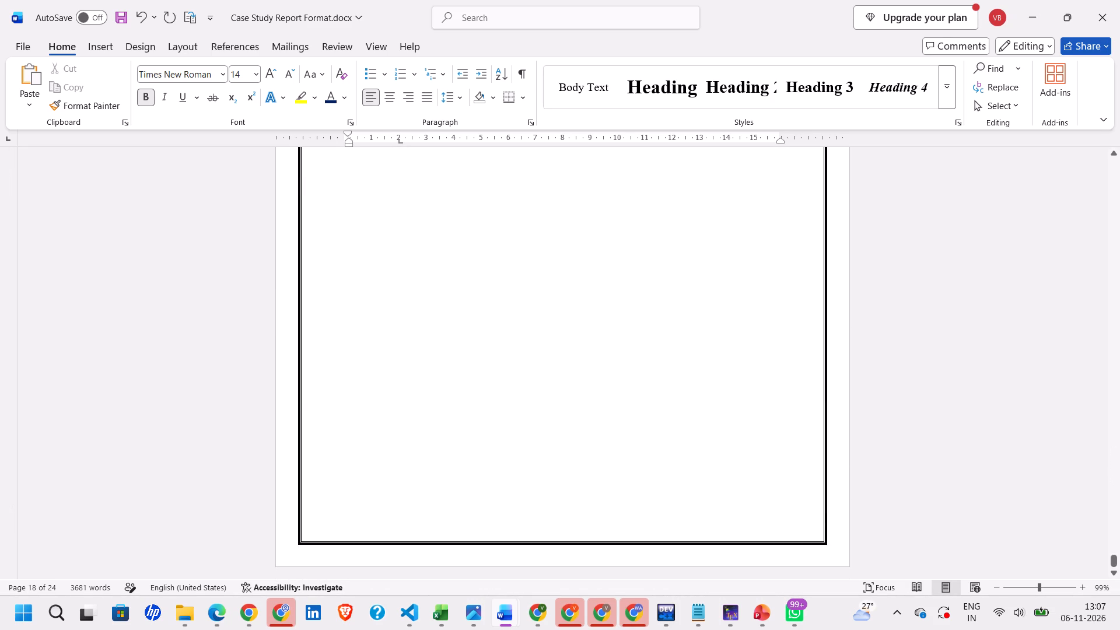
scroll(346, 384, up, 4)
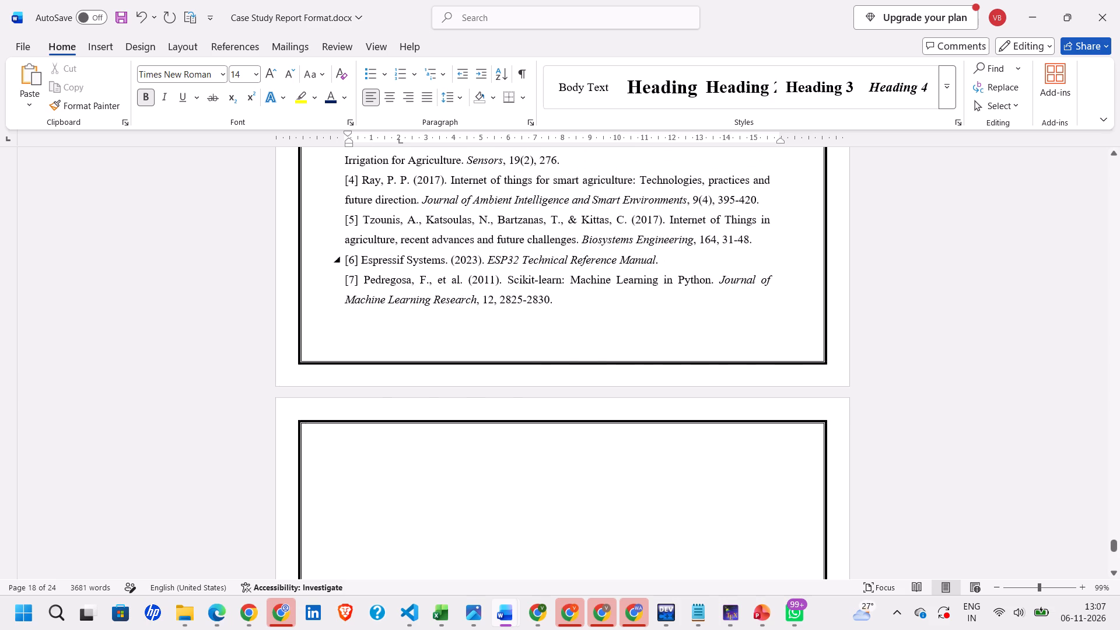
scroll(346, 384, up, 2)
scroll(346, 384, up, 20)
scroll(346, 384, up, 7)
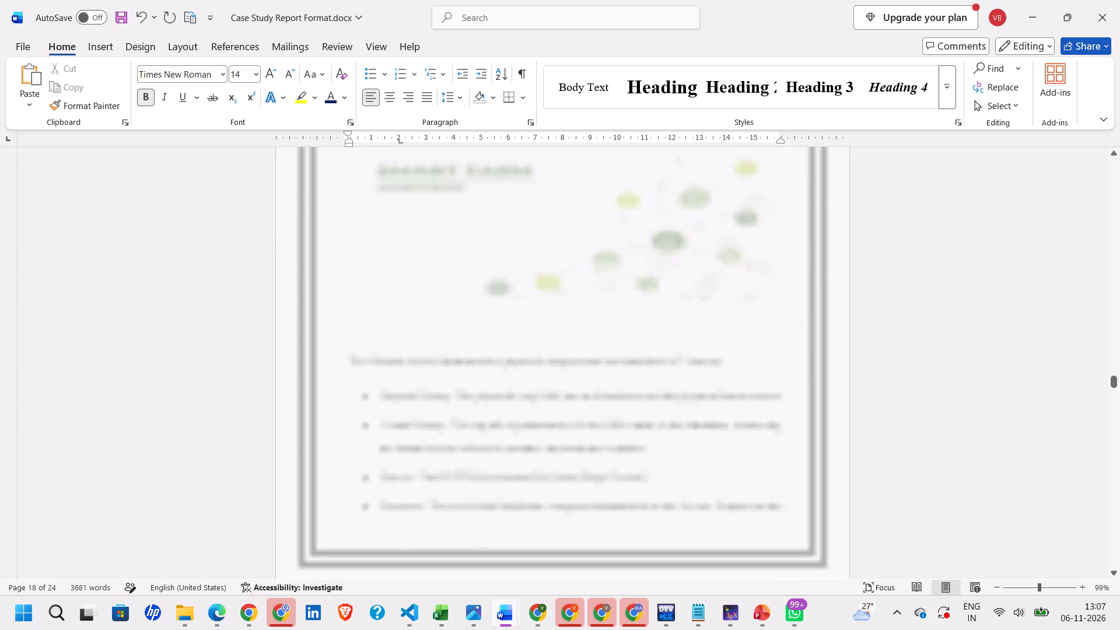
scroll(346, 384, up, 12)
scroll(368, 493, down, 2)
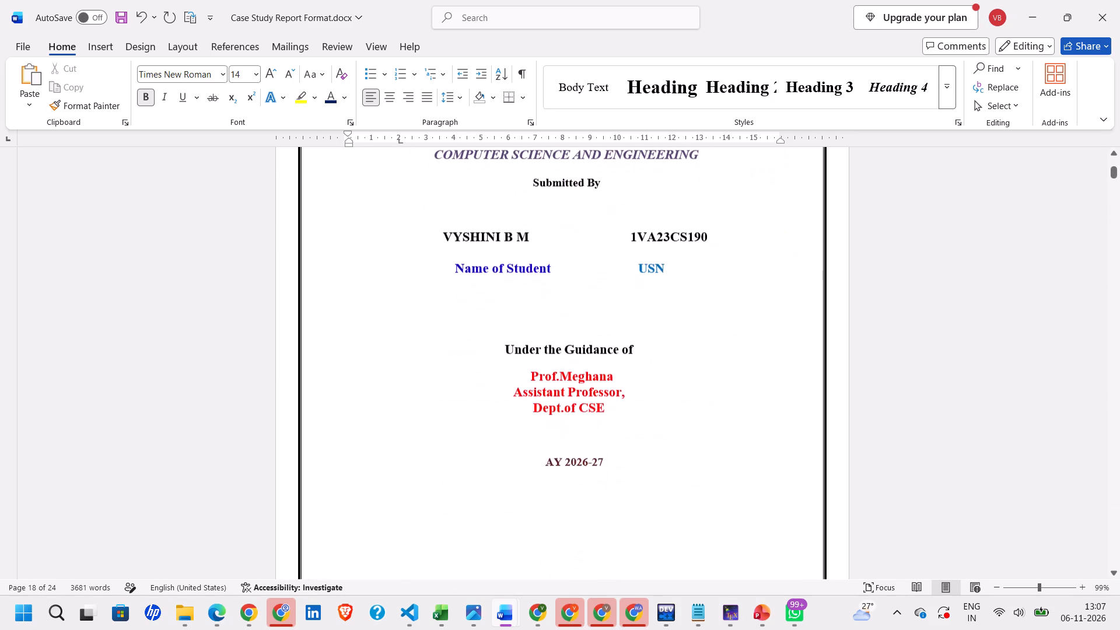
scroll(368, 493, down, 4)
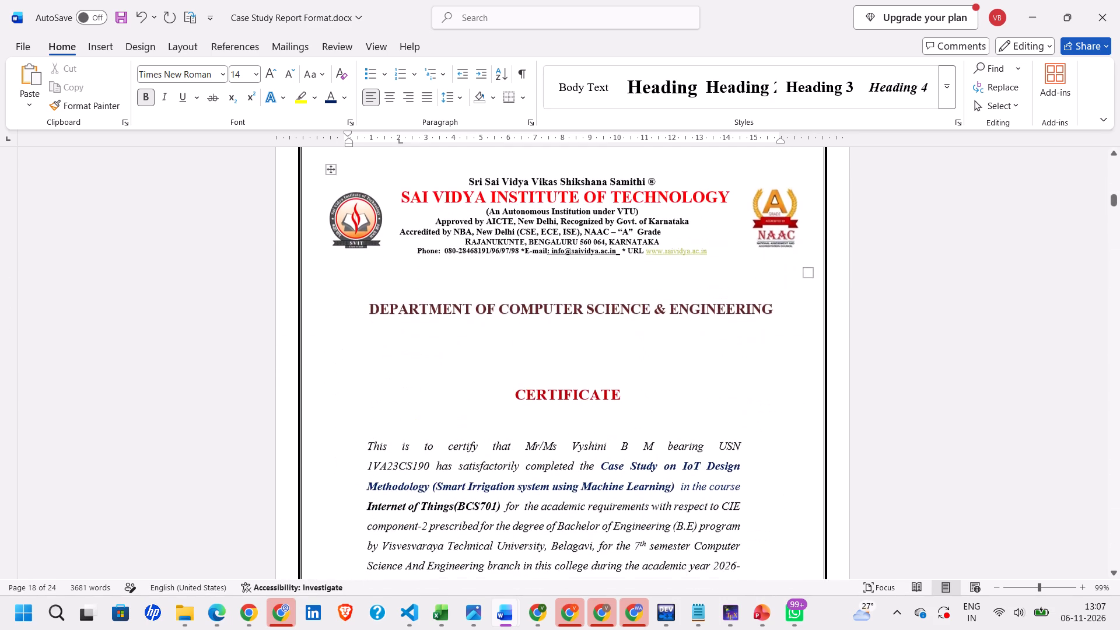
scroll(368, 493, down, 1)
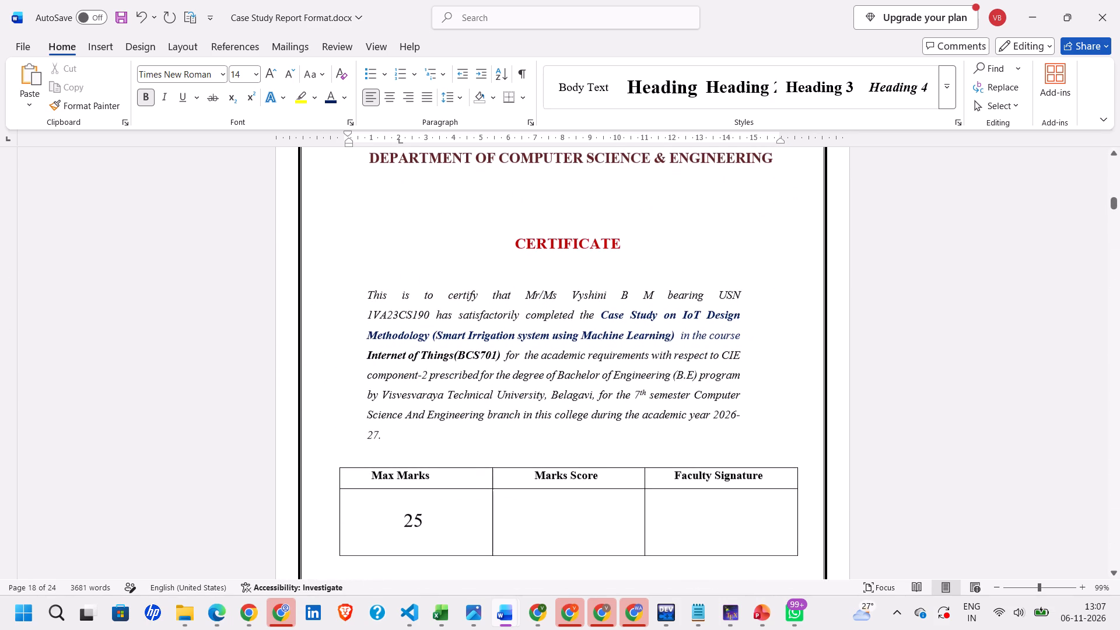
click(719, 388)
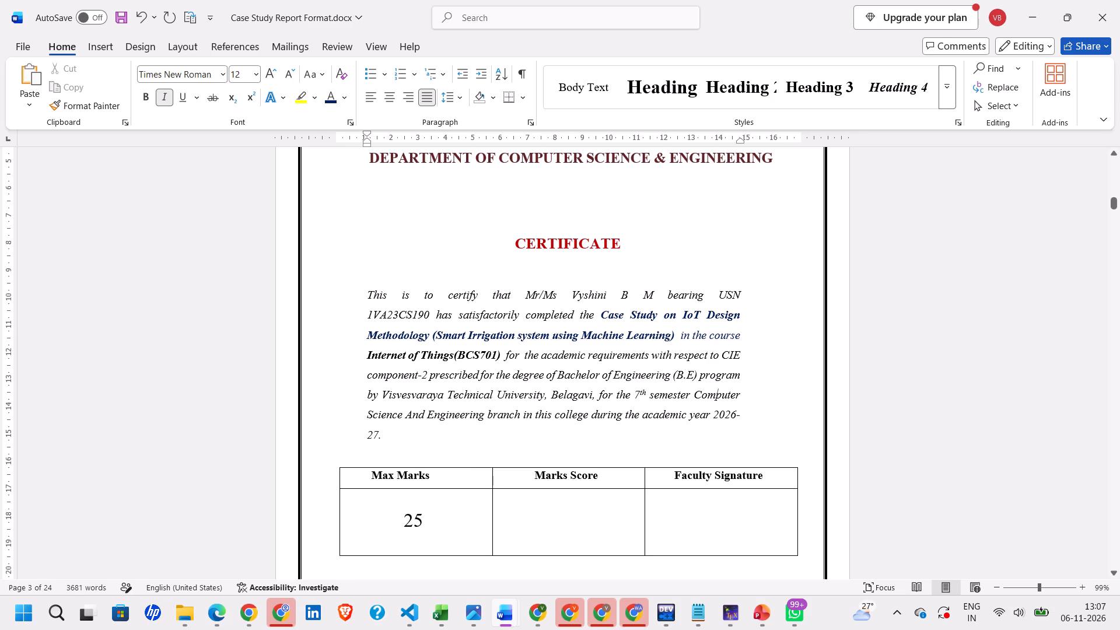
scroll(689, 338, down, 5)
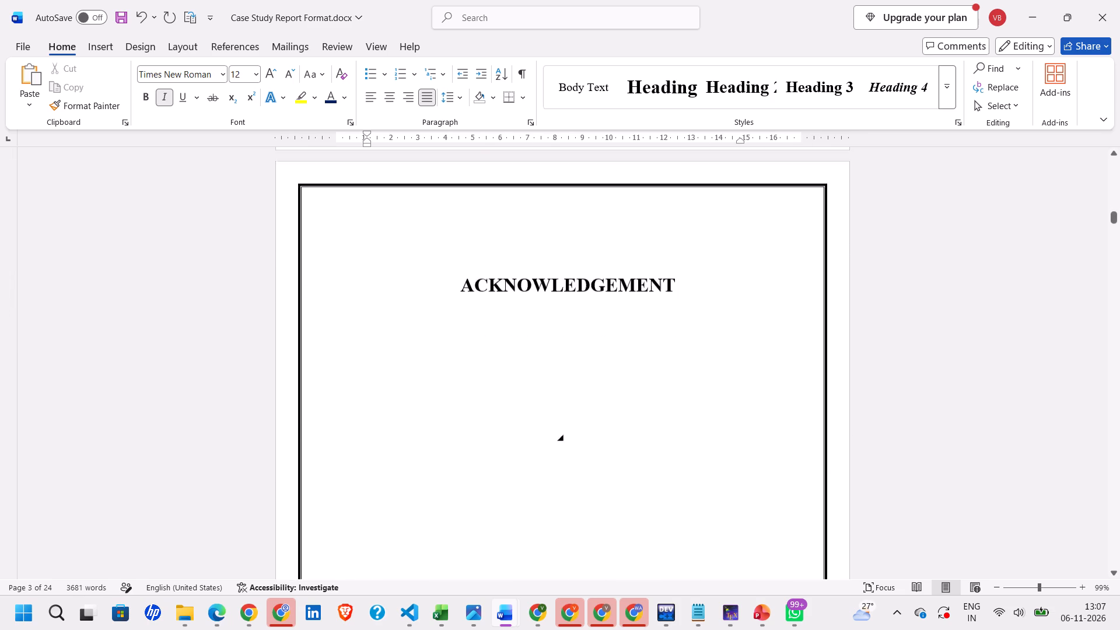
scroll(689, 338, down, 5)
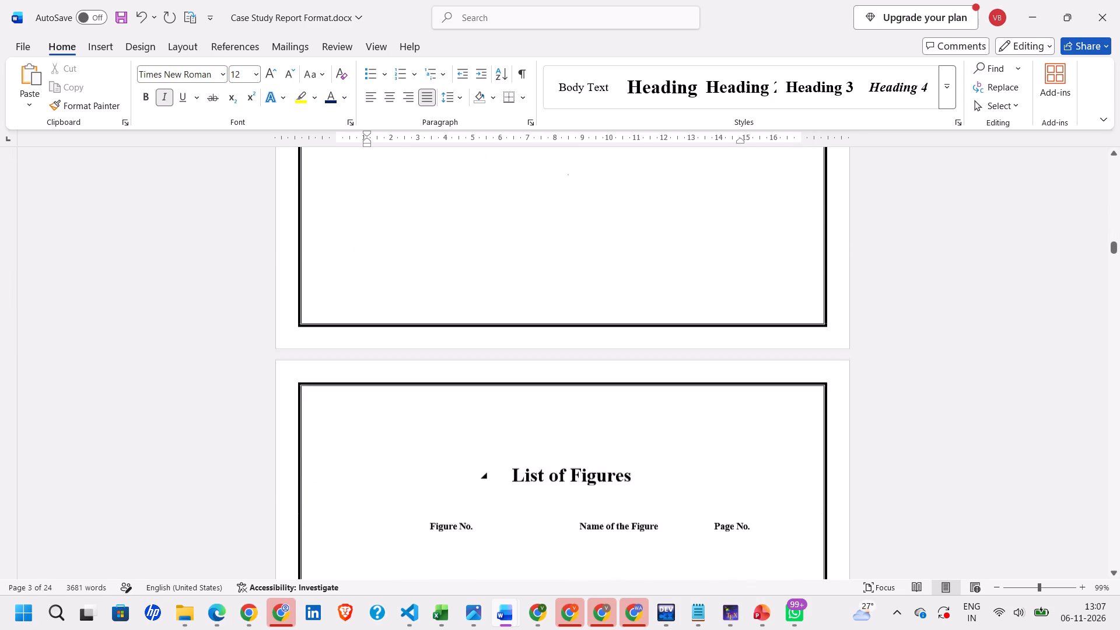
scroll(689, 338, down, 4)
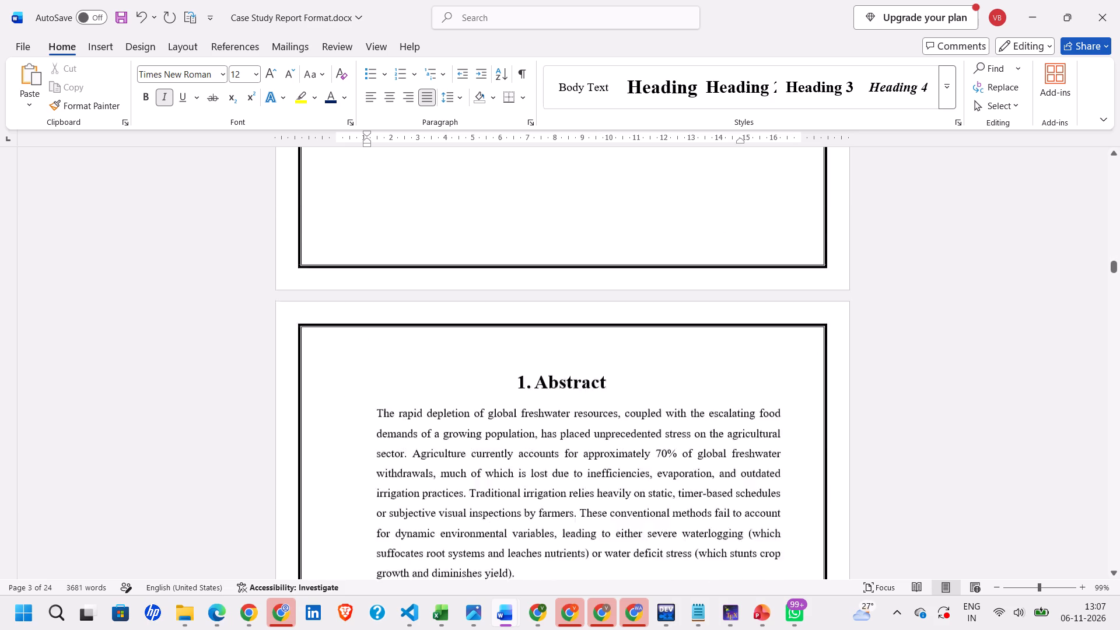
scroll(614, 352, down, 1)
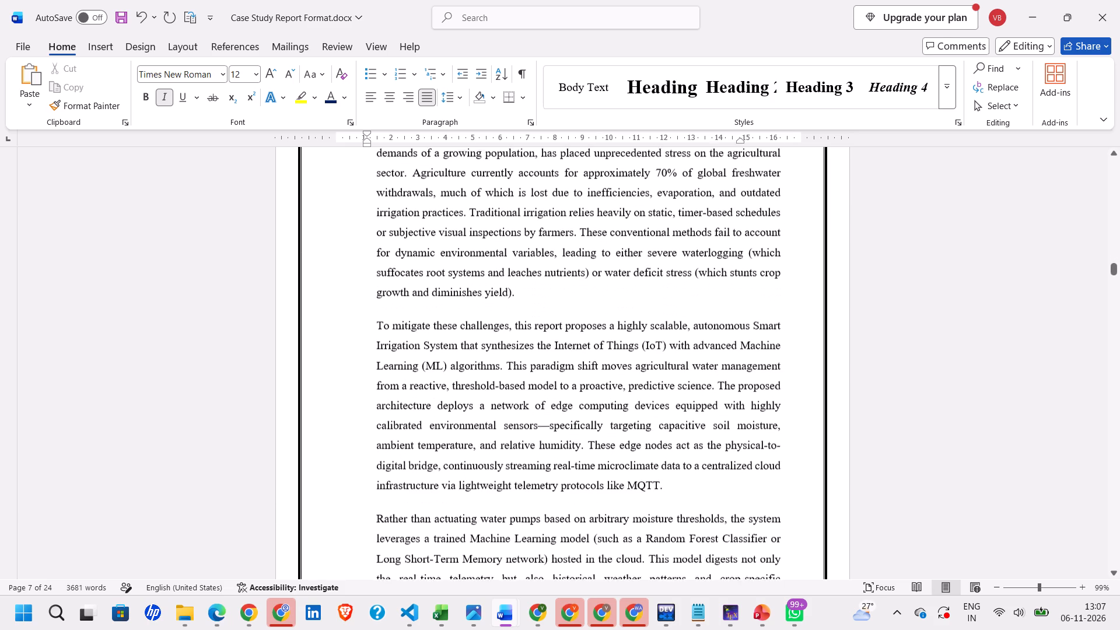
scroll(614, 352, down, 1)
scroll(614, 352, up, 2)
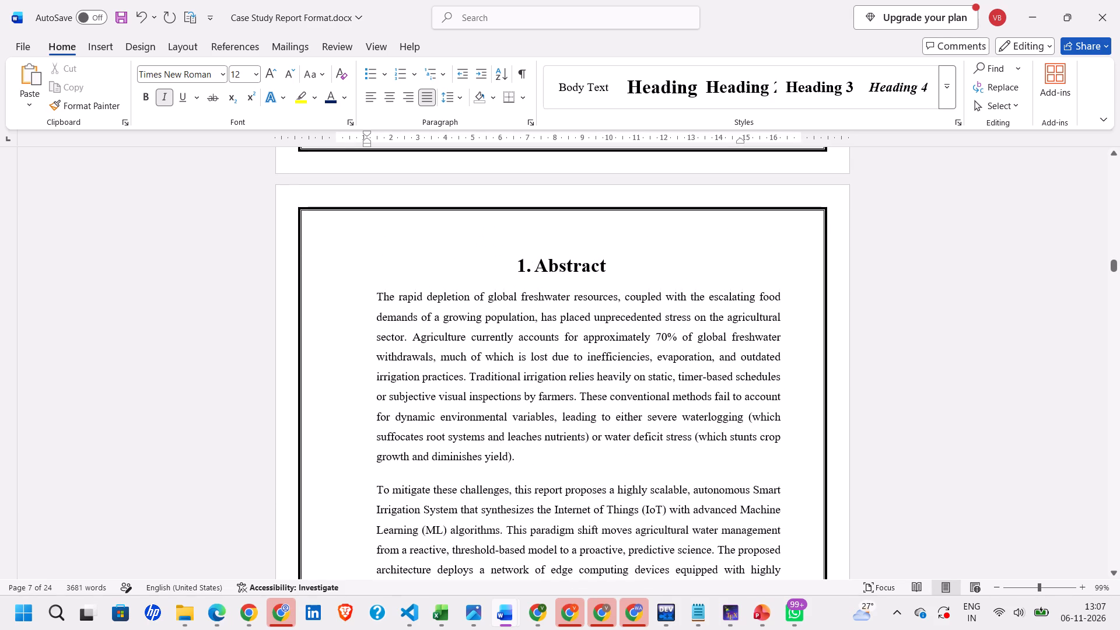
scroll(614, 352, up, 1)
Remove the left indent from the first Abstract paragraph, "The rapid depletion of global freshwater resources".
click(372, 301)
click(460, 80)
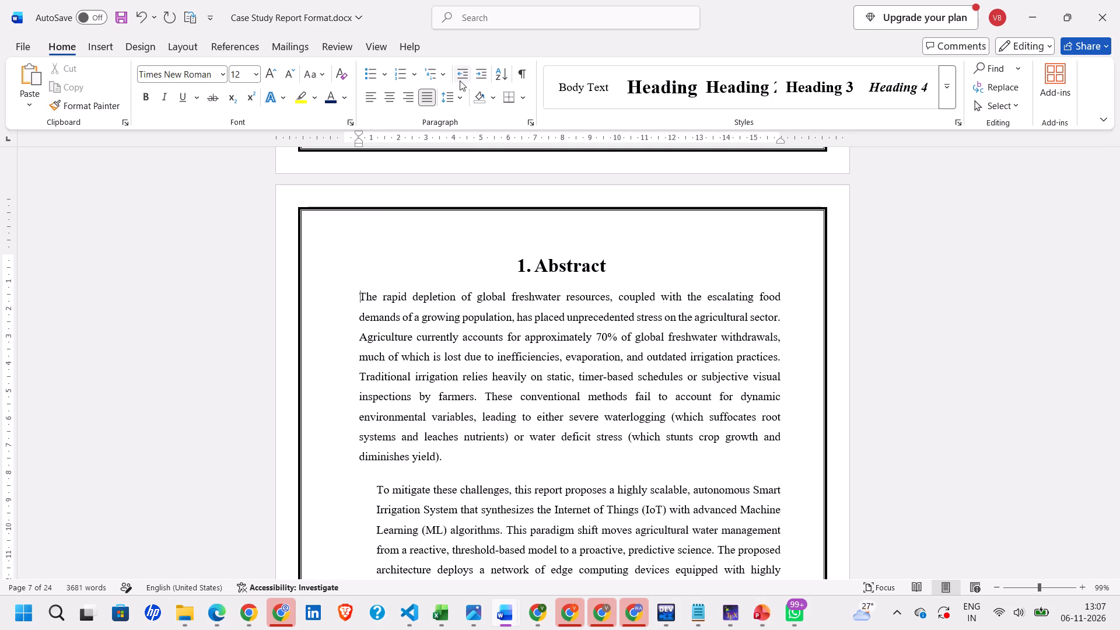
click(460, 80)
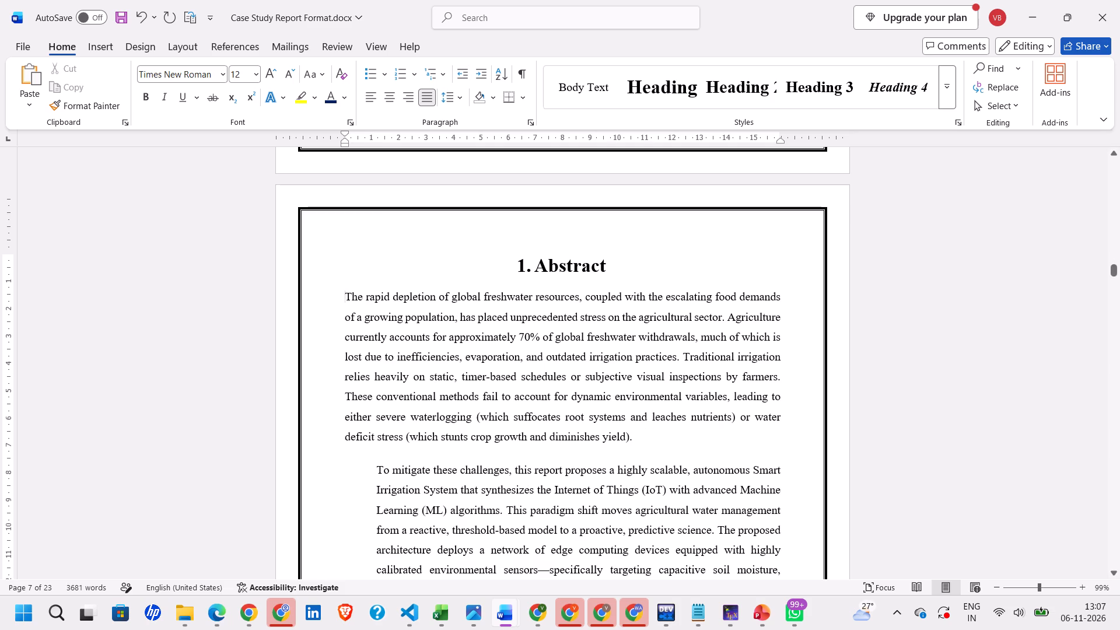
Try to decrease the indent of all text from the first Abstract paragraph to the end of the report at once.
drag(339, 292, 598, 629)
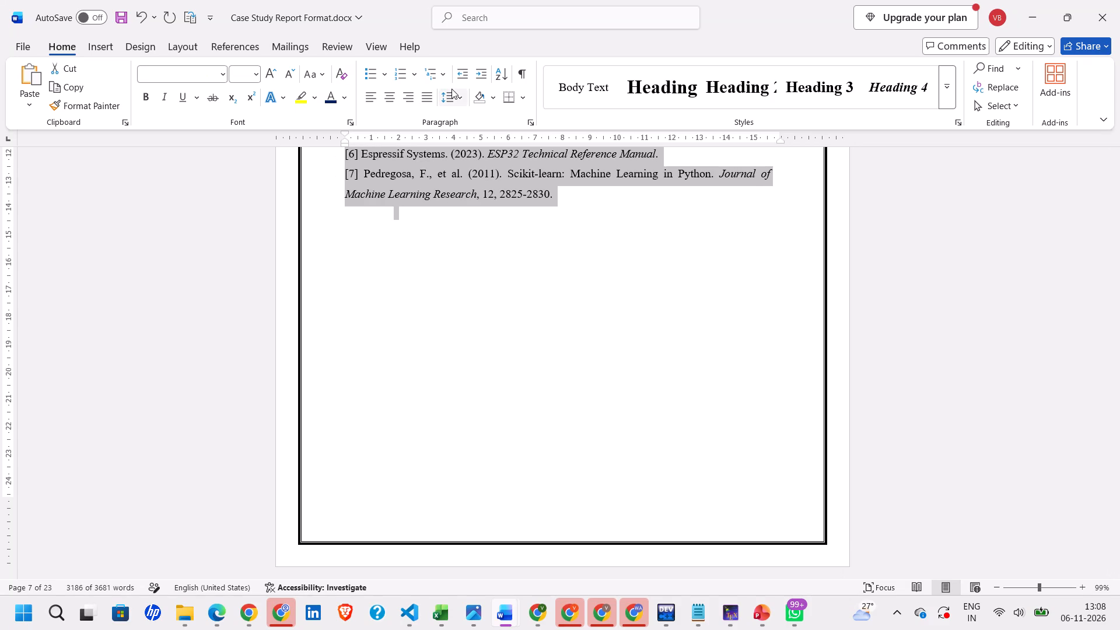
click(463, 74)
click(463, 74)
Remove the left indent from each of the remaining three Abstract paragraphs so they align with the first one.
scroll(526, 388, up, 20)
scroll(526, 388, up, 13)
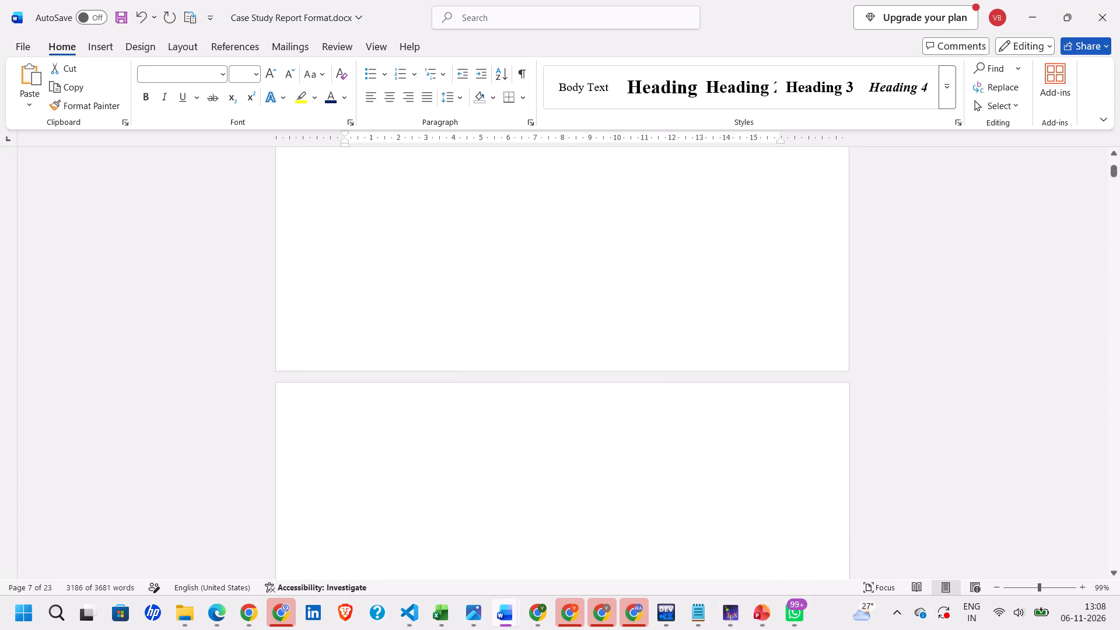
scroll(526, 388, up, 1)
scroll(514, 512, down, 7)
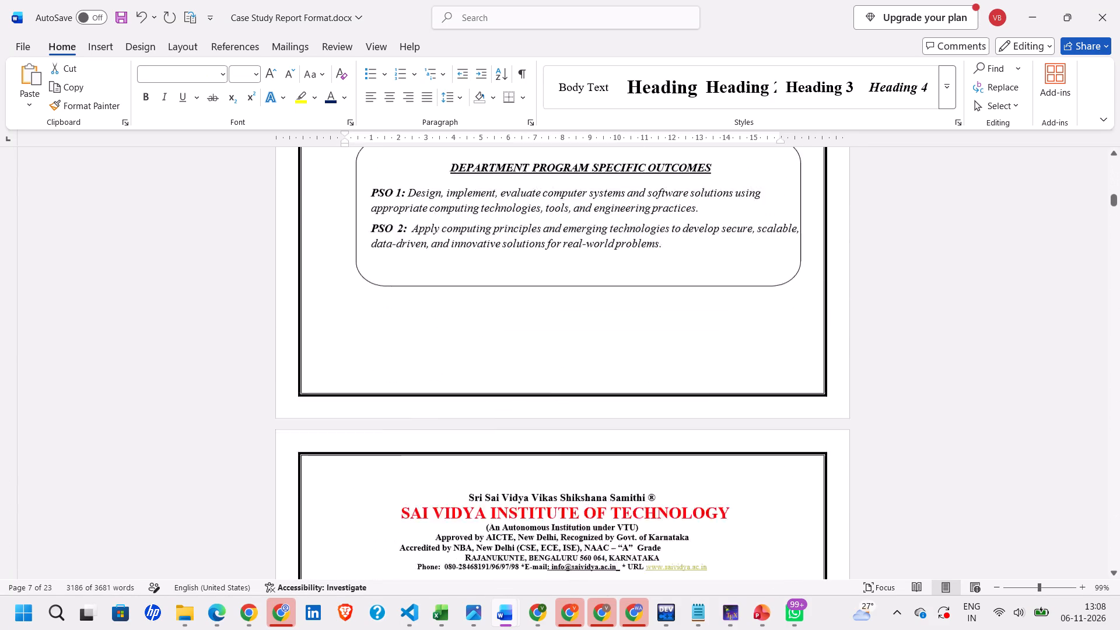
scroll(514, 512, down, 5)
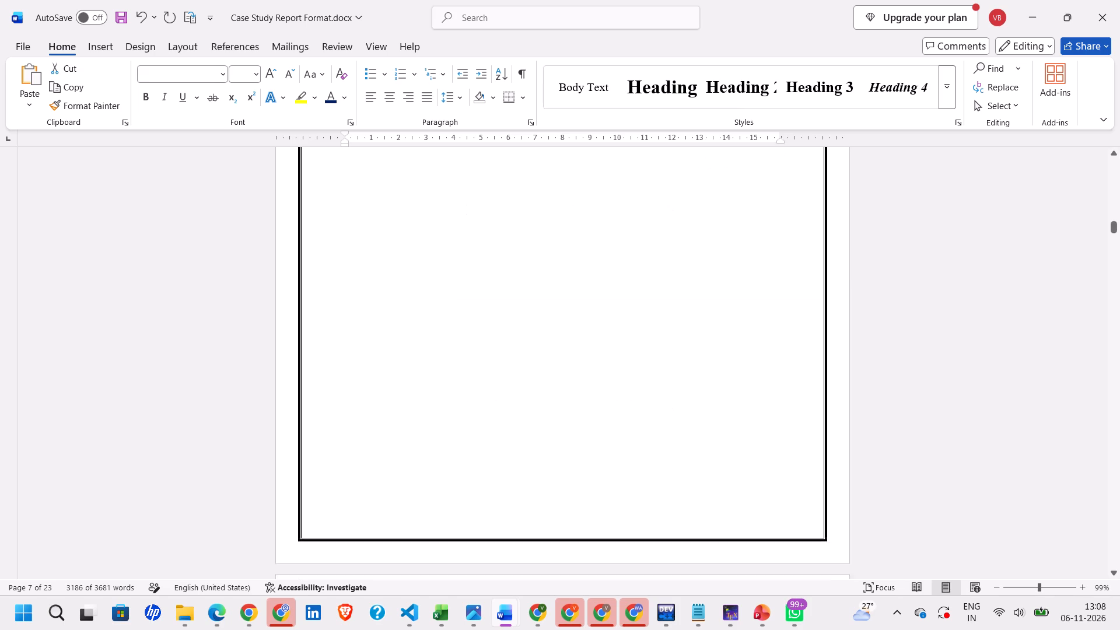
scroll(514, 512, down, 4)
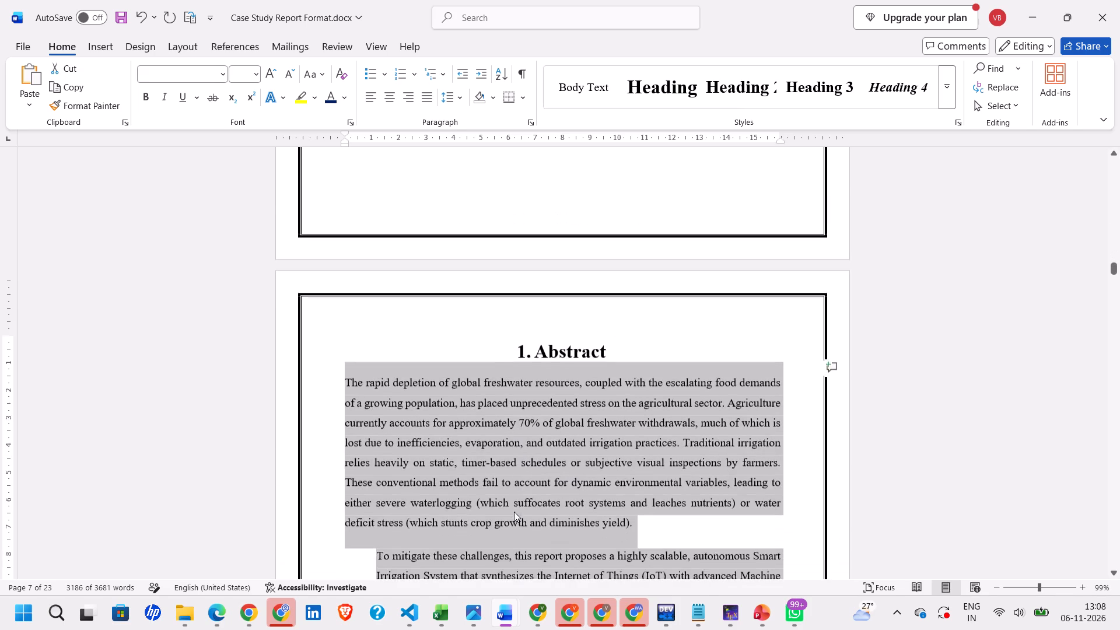
scroll(514, 512, down, 1)
click(374, 473)
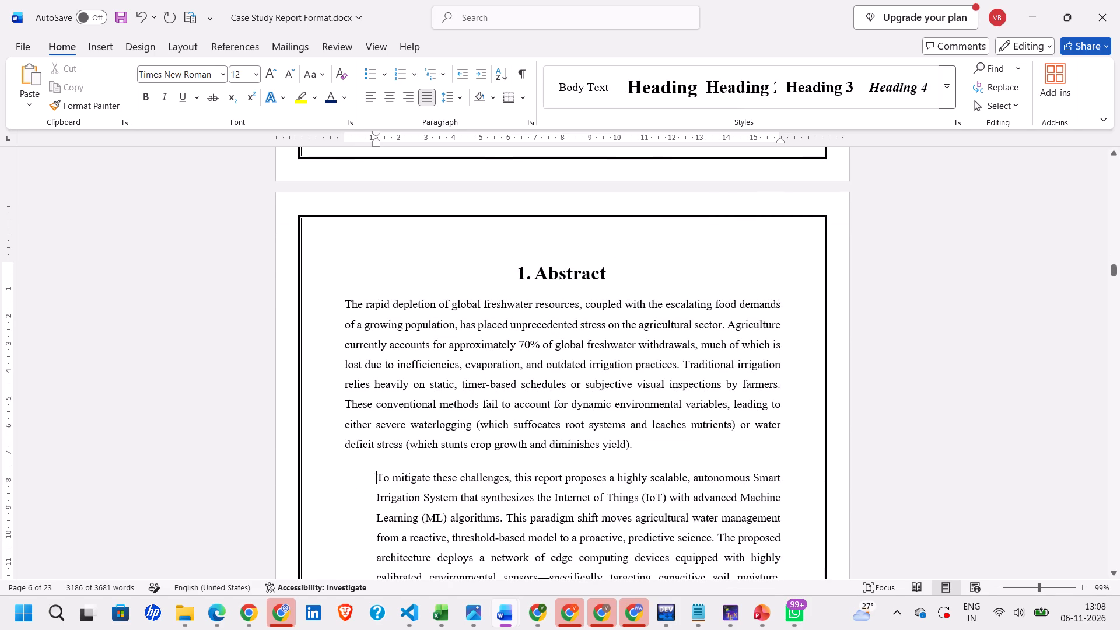
click(461, 71)
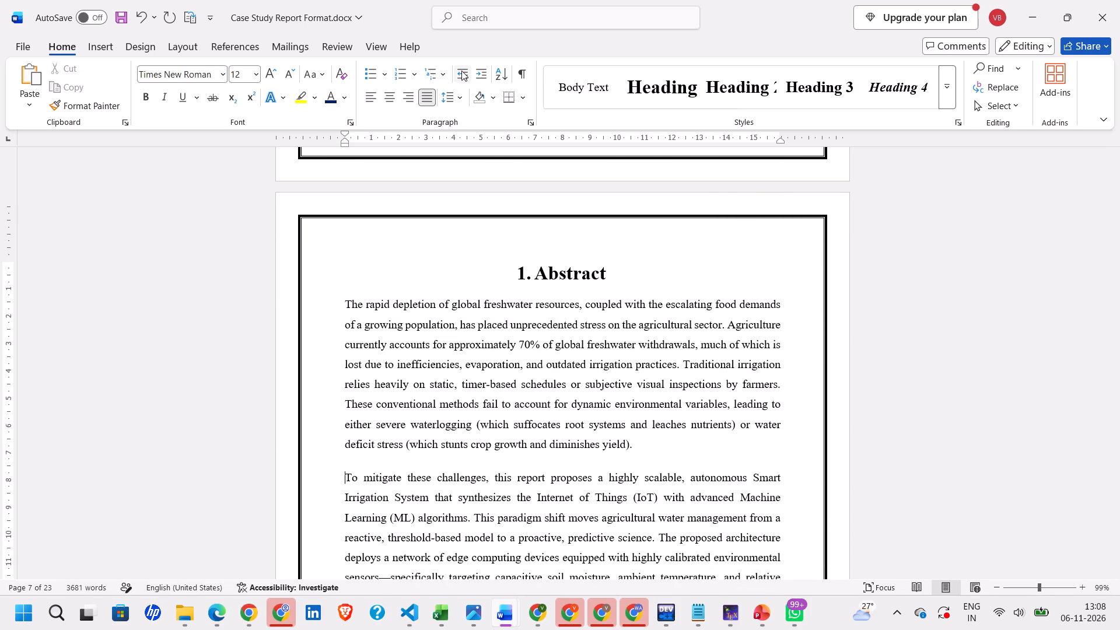
scroll(471, 405, down, 3)
click(375, 218)
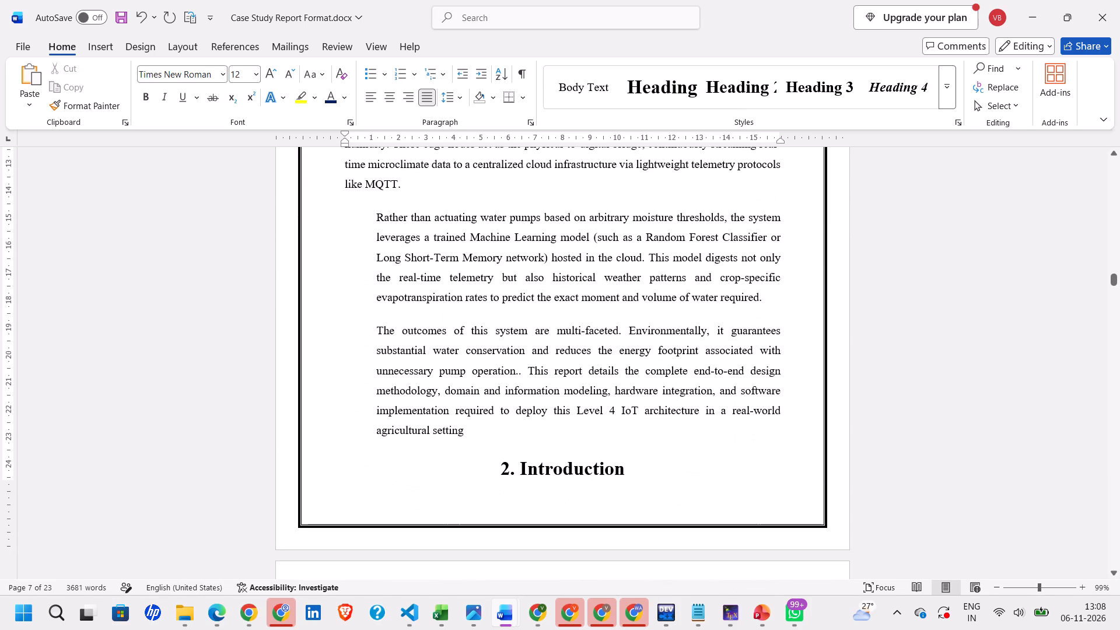
click(458, 79)
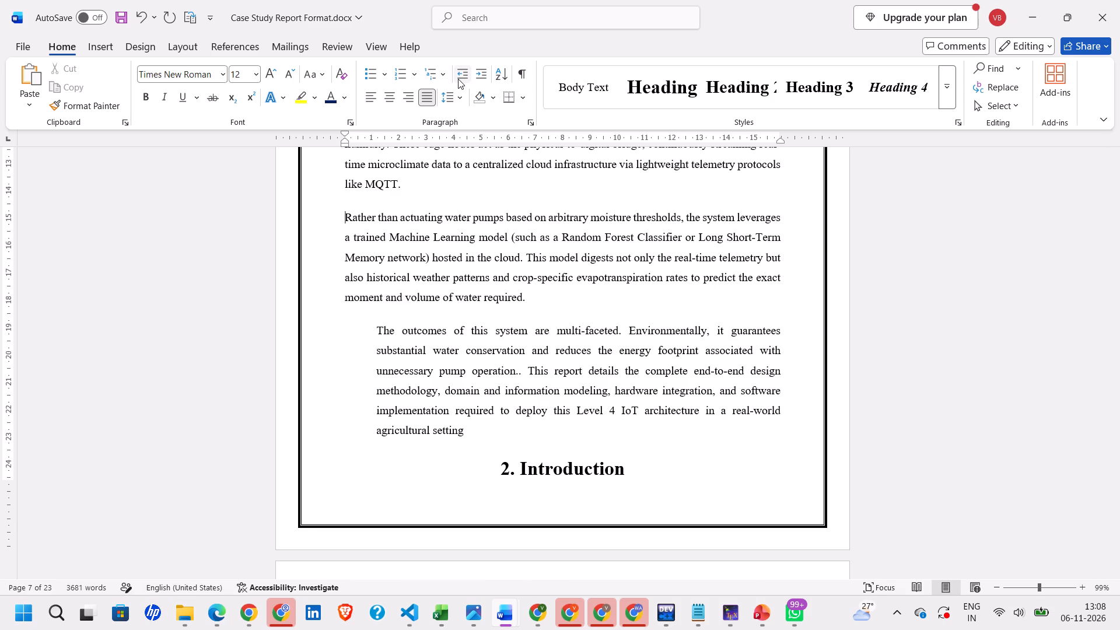
click(373, 331)
click(459, 75)
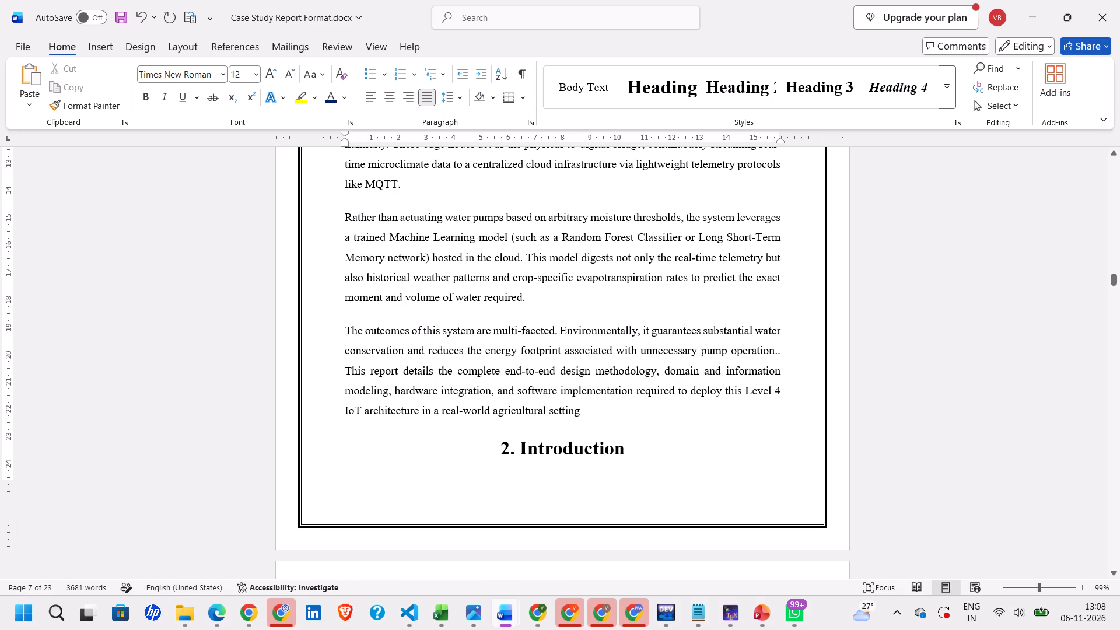
Insert a blank line before the "2. Introduction" heading to move it onto the next page with its text.
click(495, 445)
key(Return)
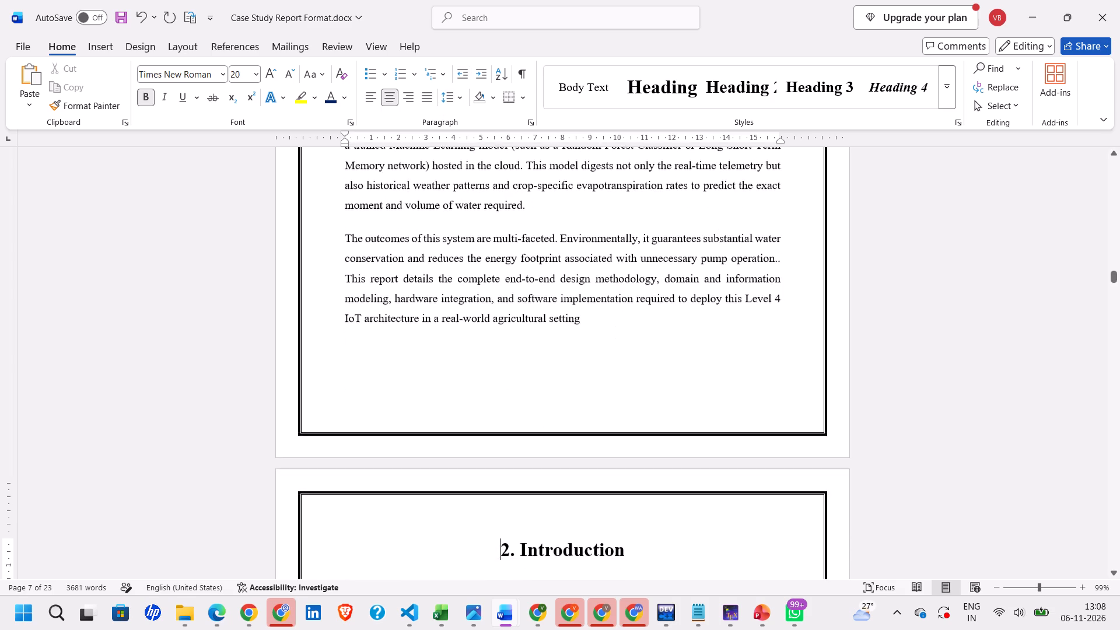
scroll(495, 445, down, 2)
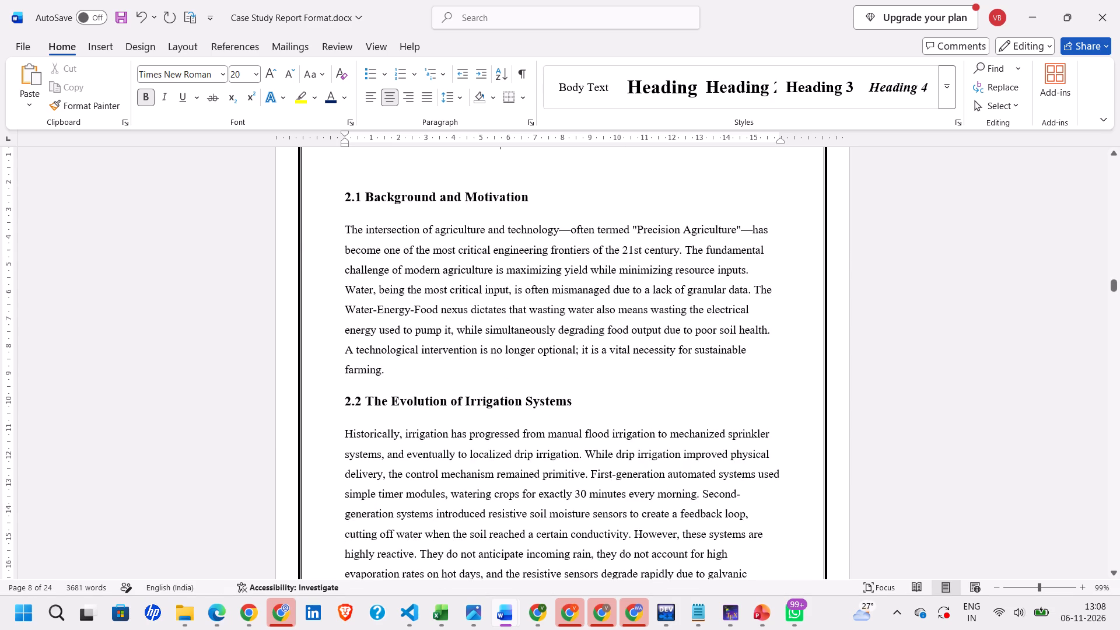
scroll(542, 474, down, 1)
scroll(508, 362, up, 1)
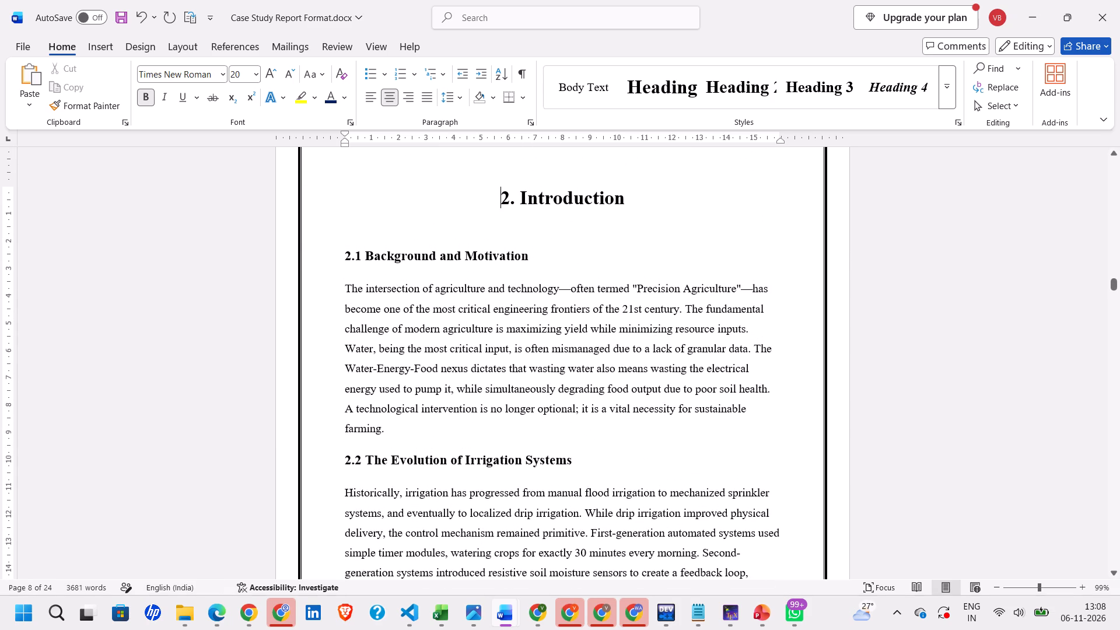
scroll(486, 216, up, 1)
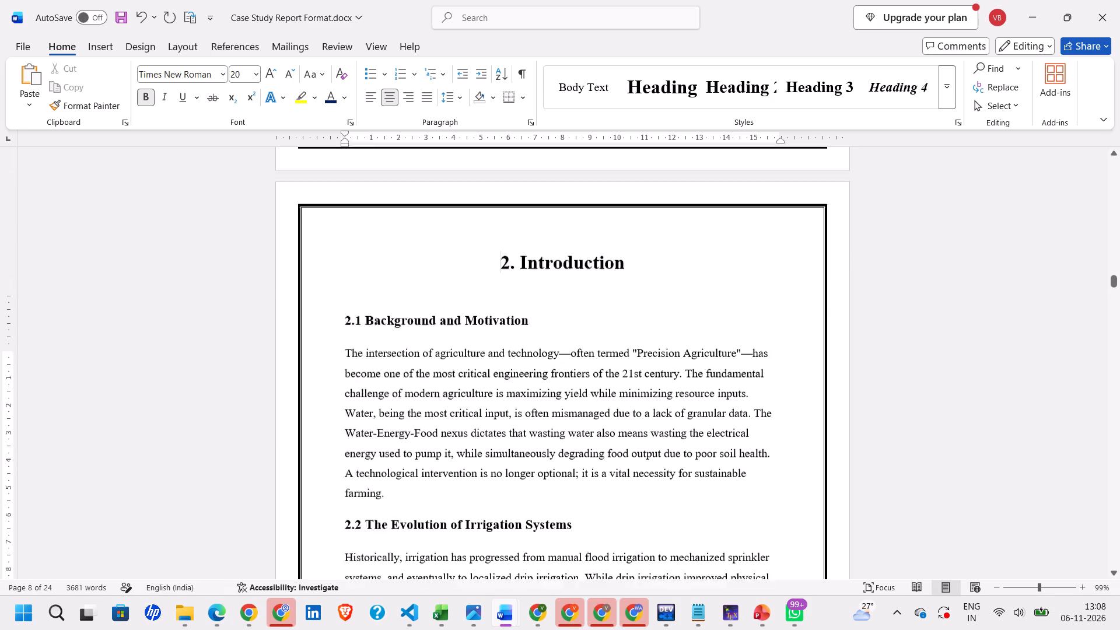
scroll(486, 216, up, 1)
key(BackSpace)
key(Return)
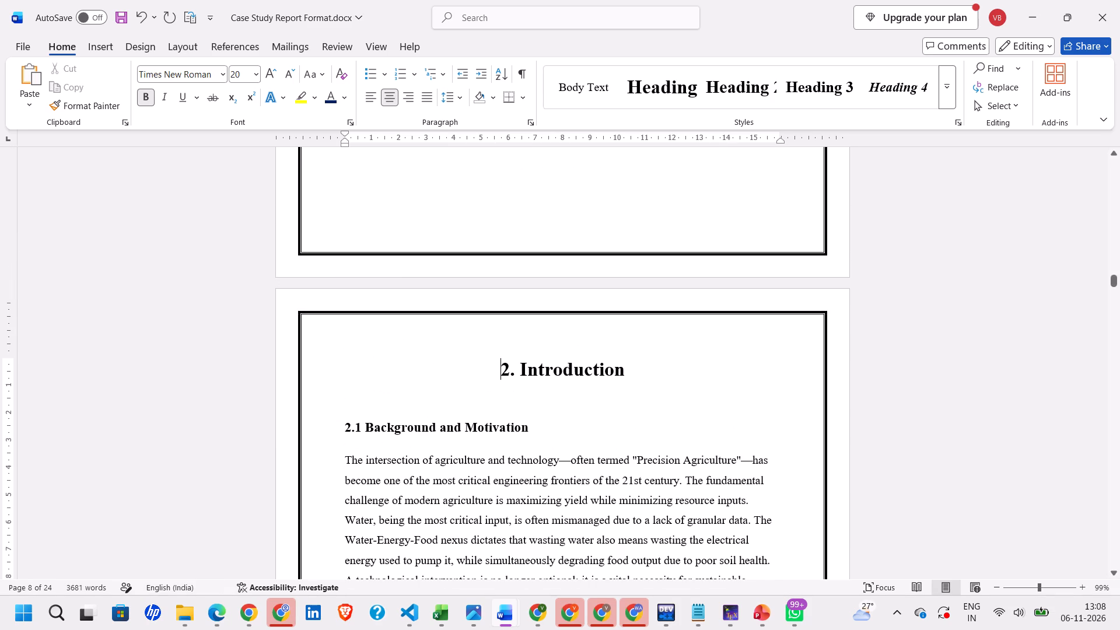
Justify the text of sections 2.1 Background and Motivation through 2.3 The Role of the Internet of Things (IoT).
scroll(391, 265, down, 2)
drag(342, 157, 605, 466)
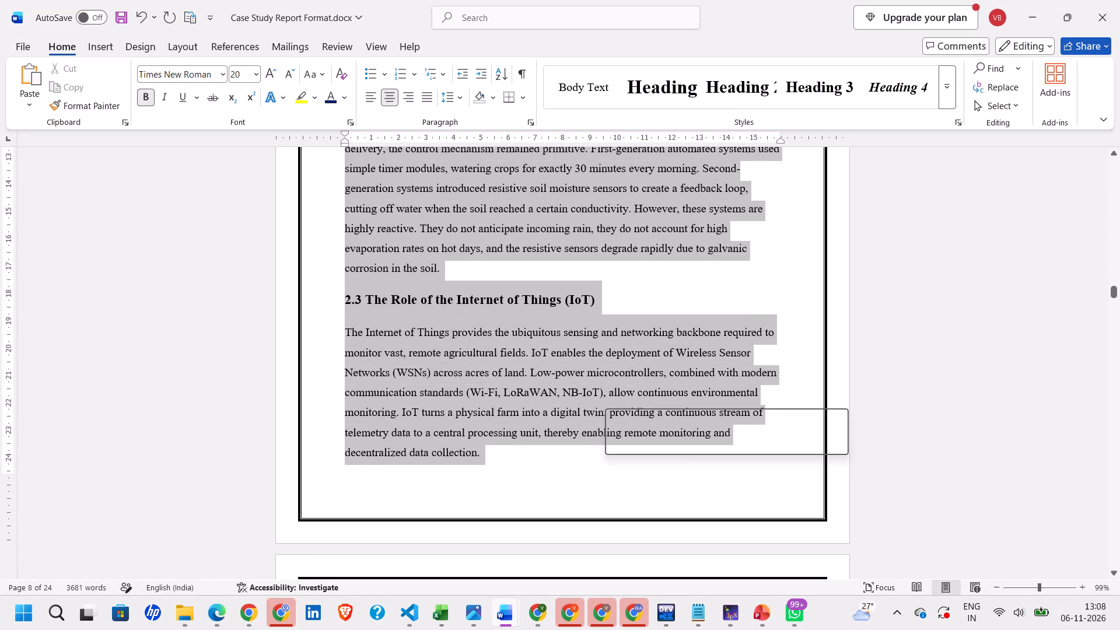
click(424, 99)
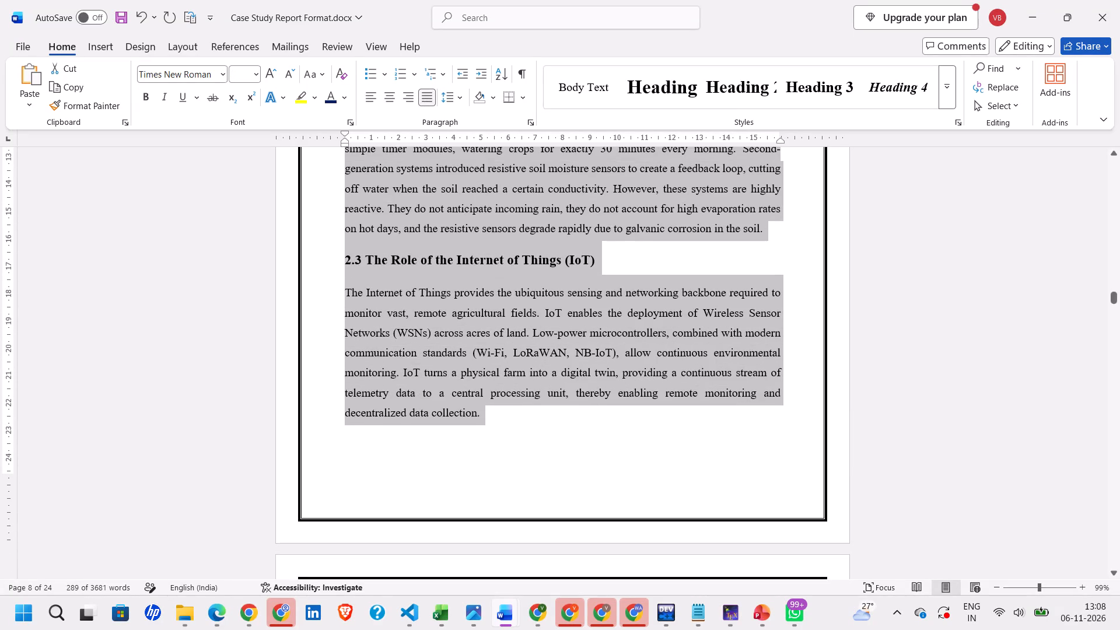
click(533, 488)
scroll(533, 488, down, 3)
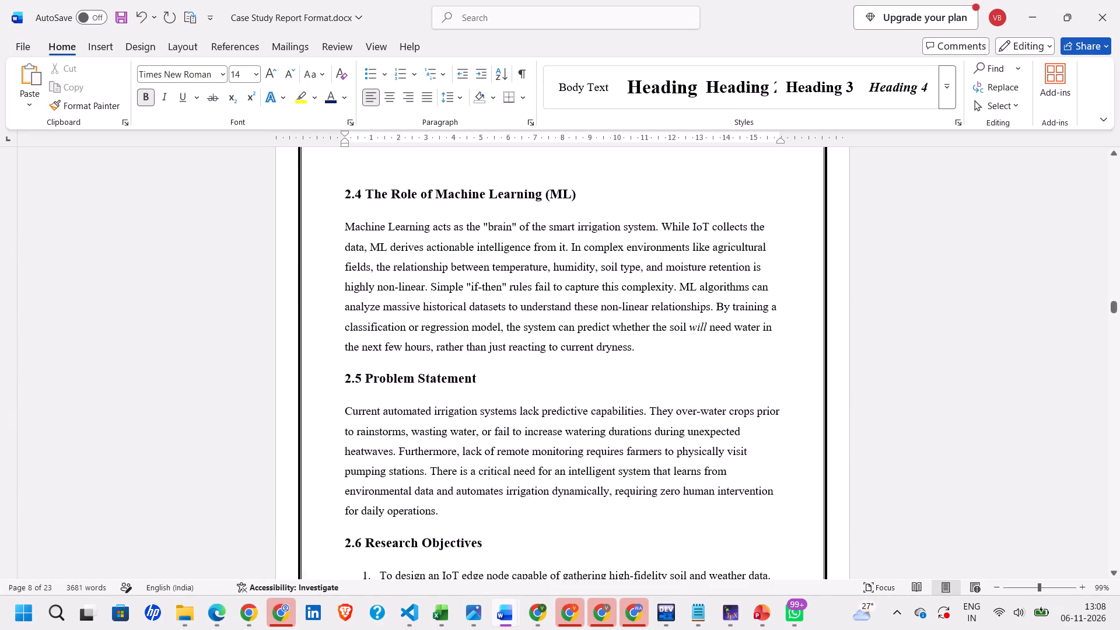
Justify the text from the 2.4 The Role of Machine Learning (ML) heading through the IoT Design Methodology – Steps diagram.
drag(344, 191, 558, 454)
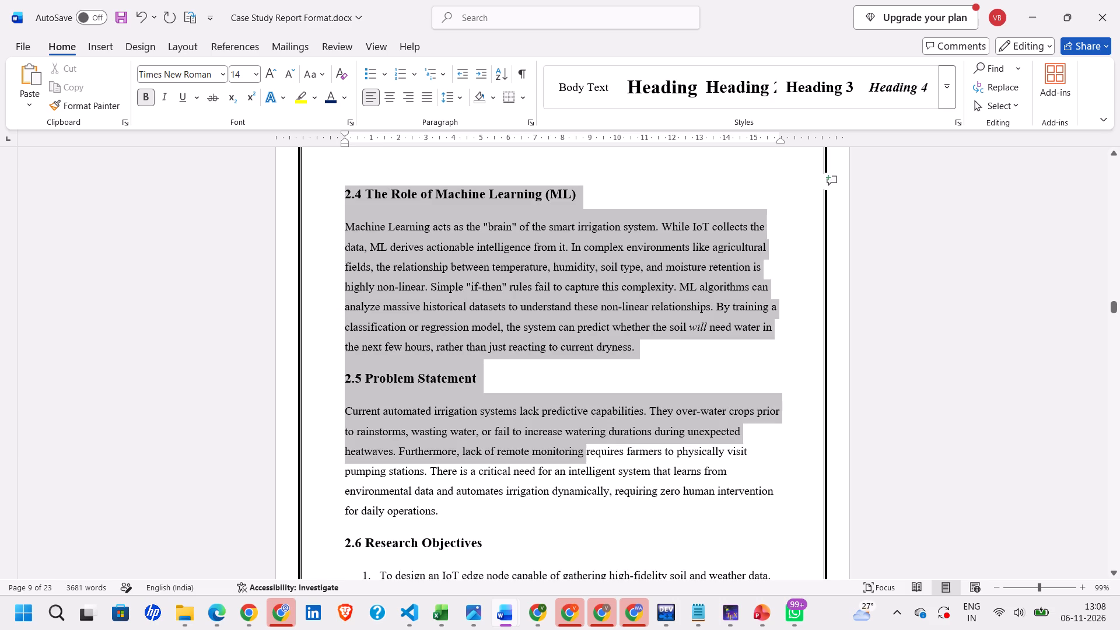
drag(558, 454, 534, 489)
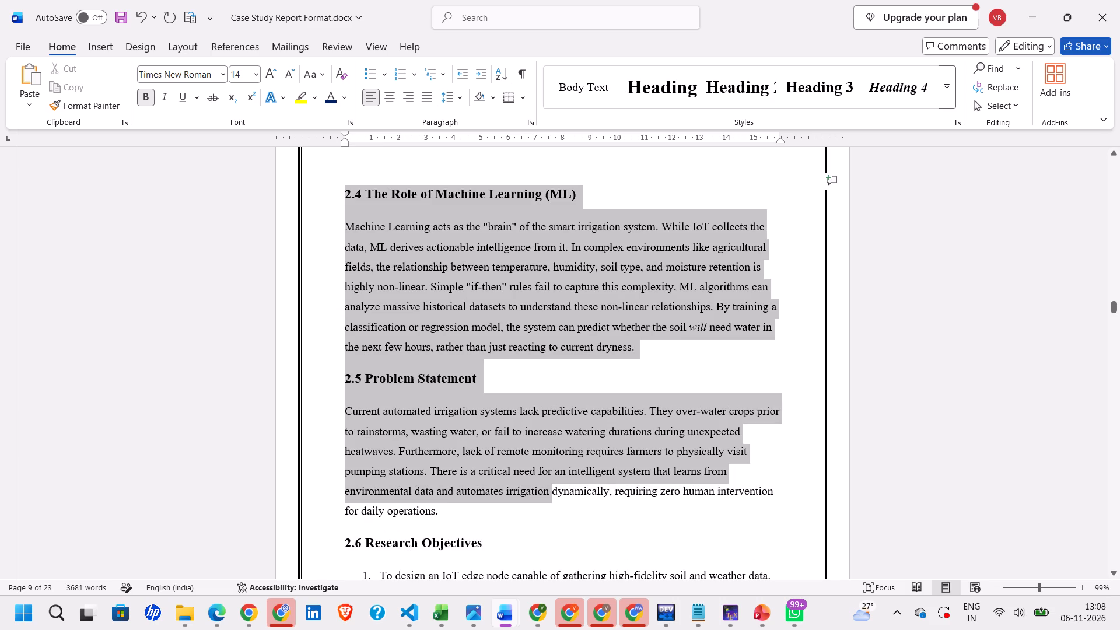
drag(534, 489, 569, 576)
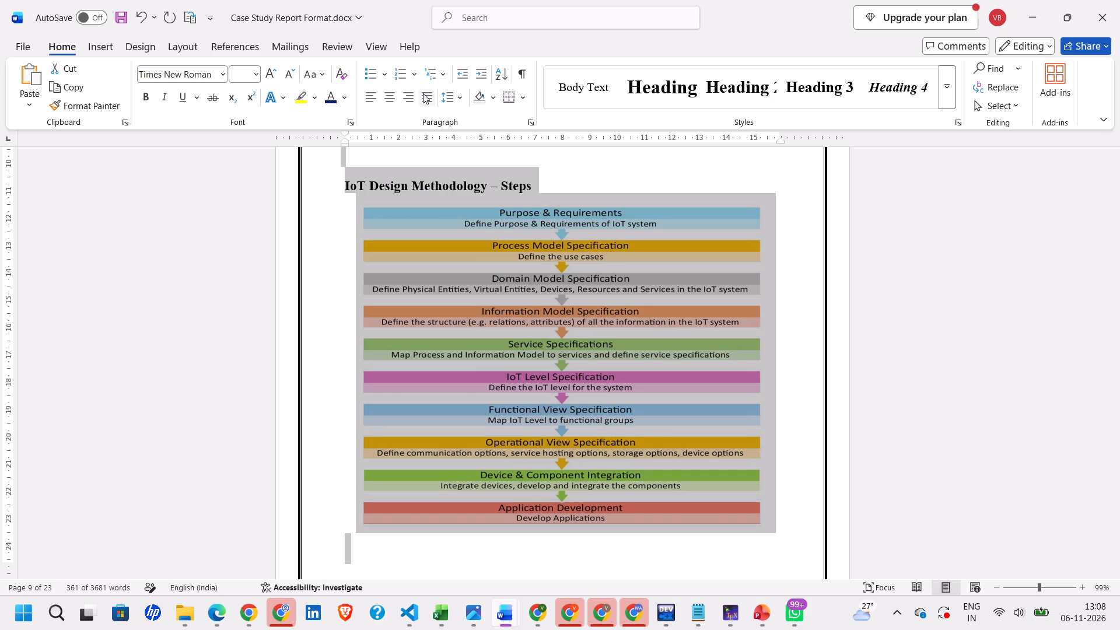
click(423, 93)
scroll(511, 325, down, 1)
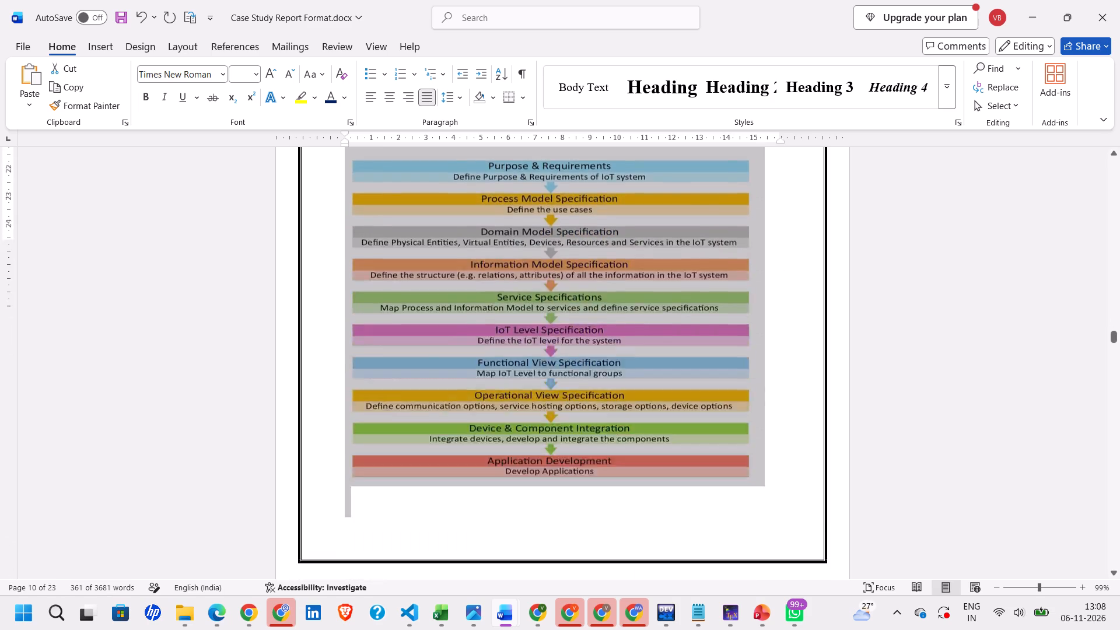
click(503, 239)
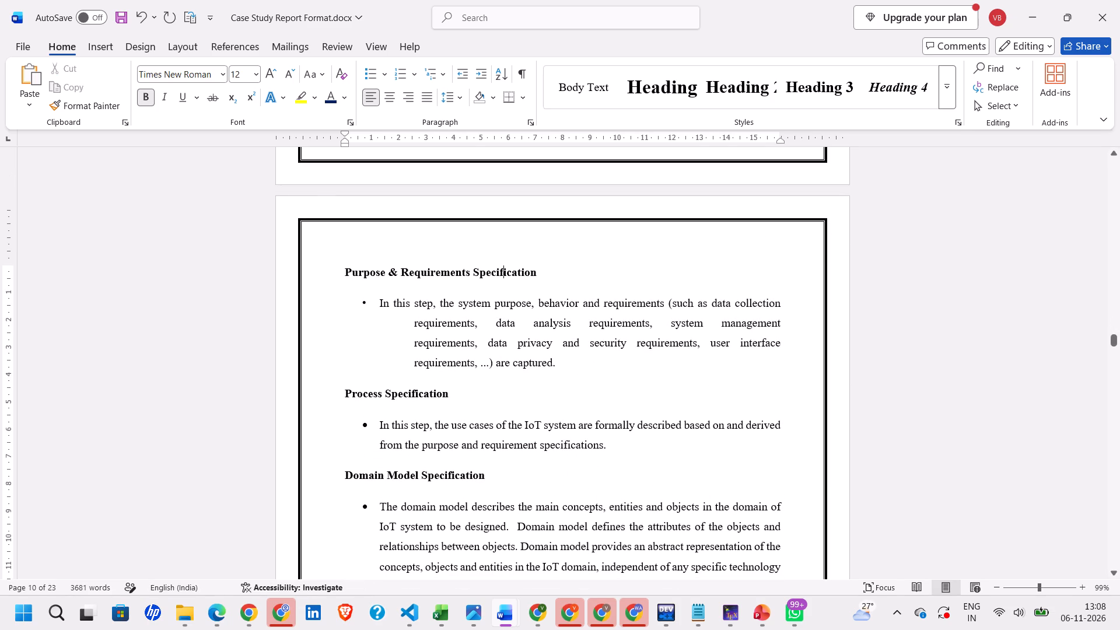
Justify all text from the Purpose & Requirements Specification heading to the end of the report.
drag(338, 265, 580, 629)
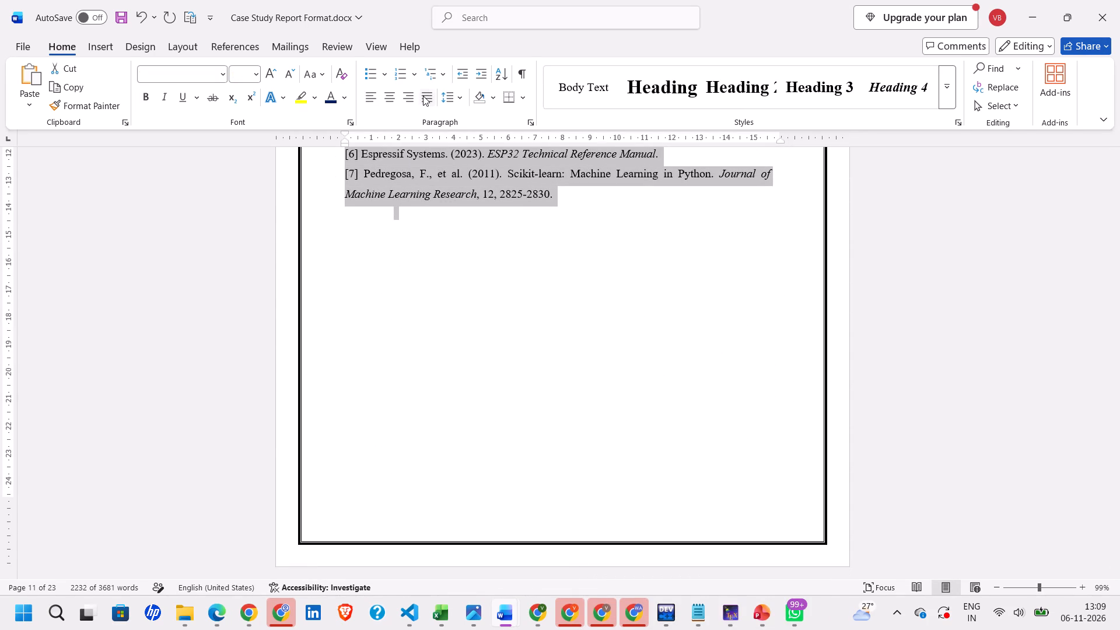
click(423, 98)
click(428, 92)
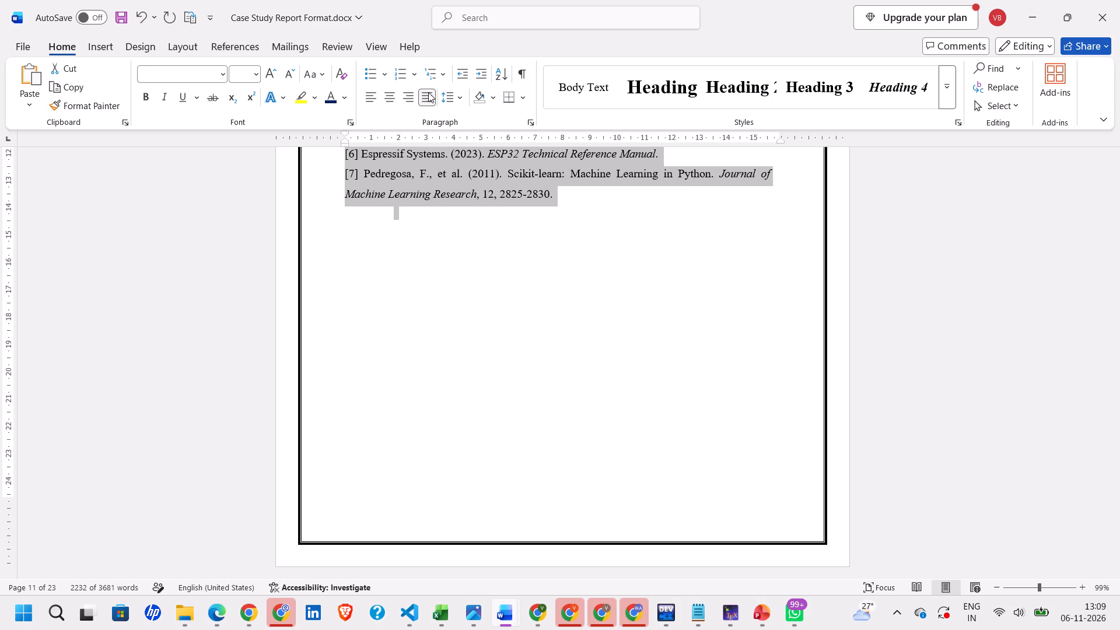
click(428, 92)
scroll(497, 308, up, 2)
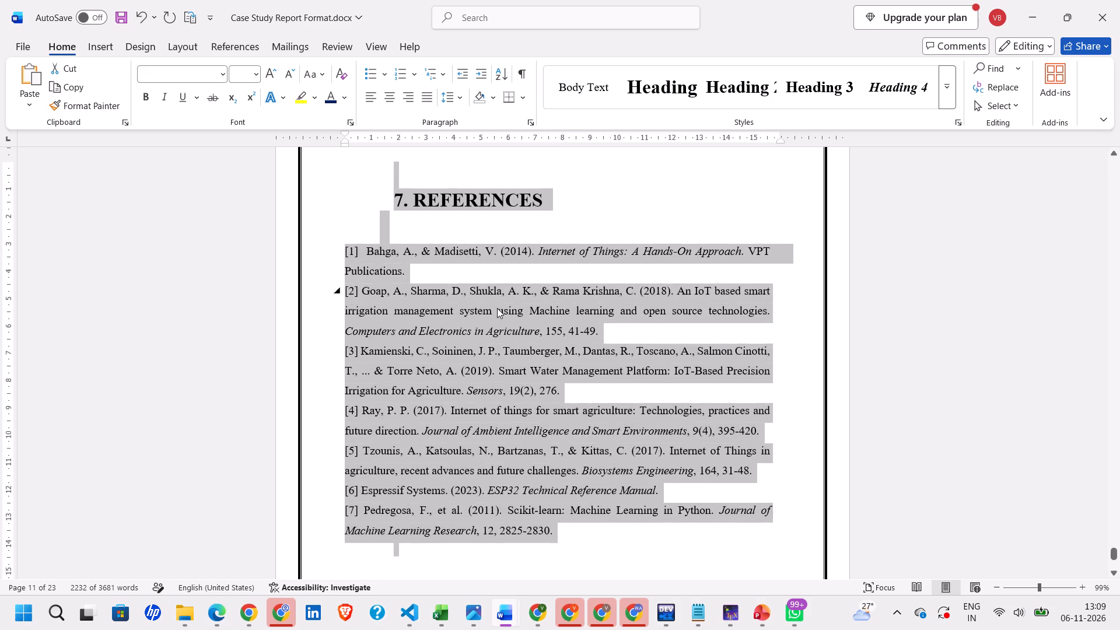
scroll(497, 308, up, 1)
click(433, 103)
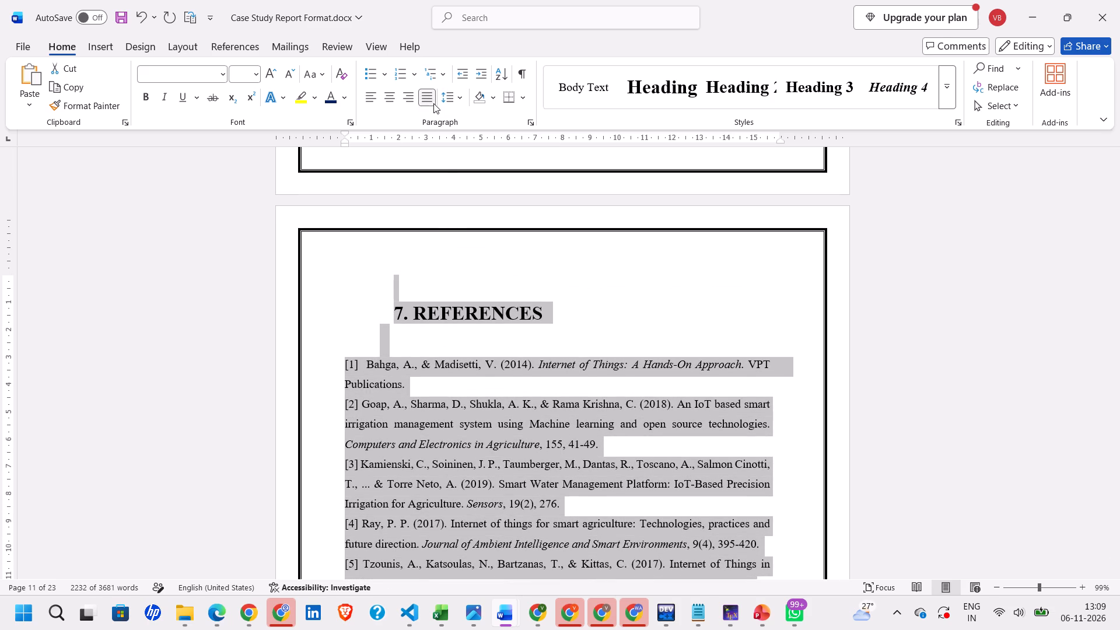
click(445, 257)
Reapply justified alignment to the "7. REFERENCES" heading and the full reference list under it.
drag(370, 304, 578, 610)
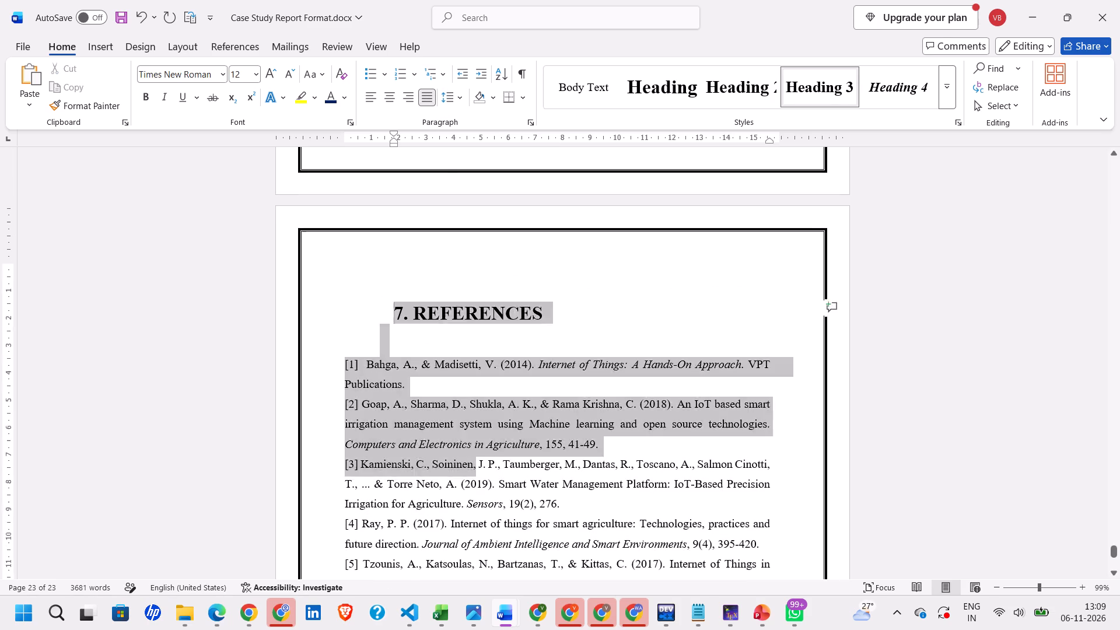
drag(578, 610, 607, 629)
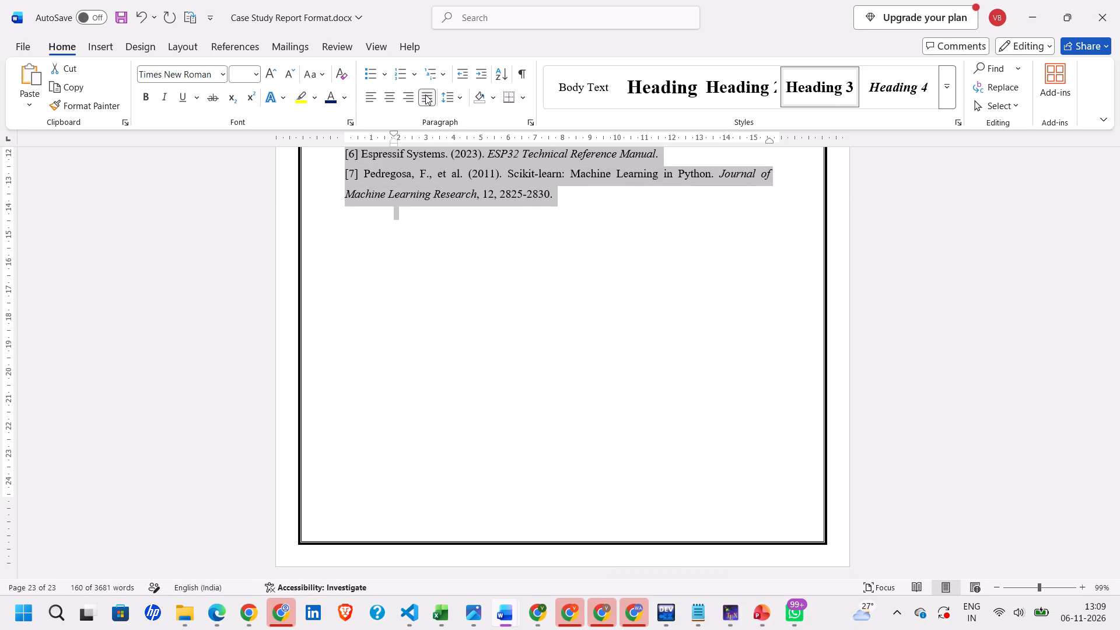
click(425, 94)
click(425, 94)
click(590, 410)
Review the alignment and page breaks from the Conclusion back to section 3.2 and forward again to Device & Component Integration.
scroll(590, 410, up, 4)
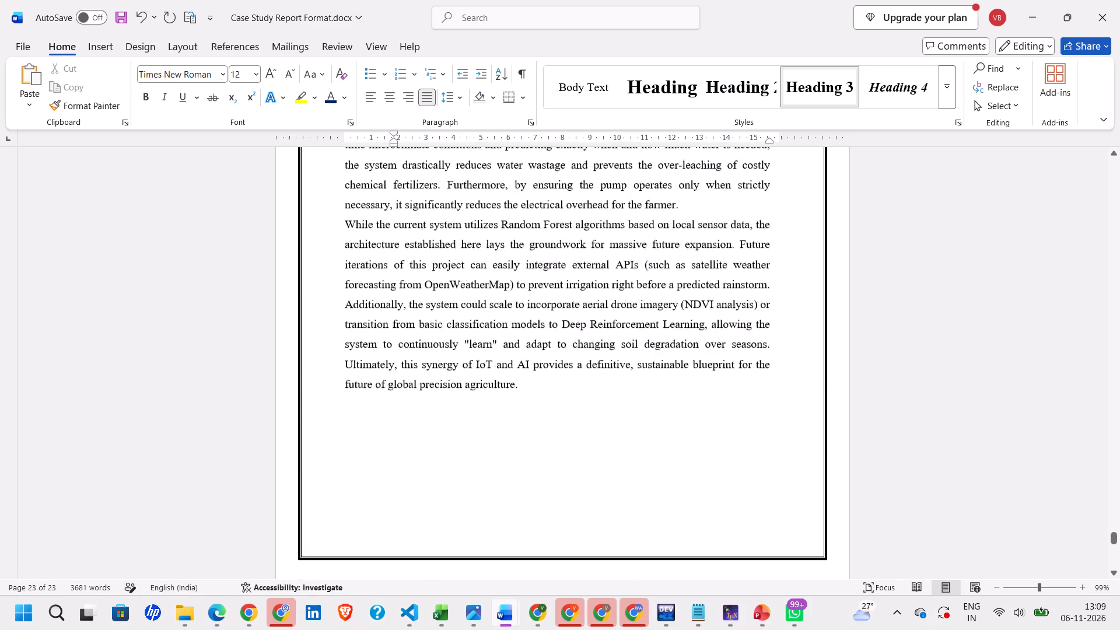
scroll(590, 410, up, 2)
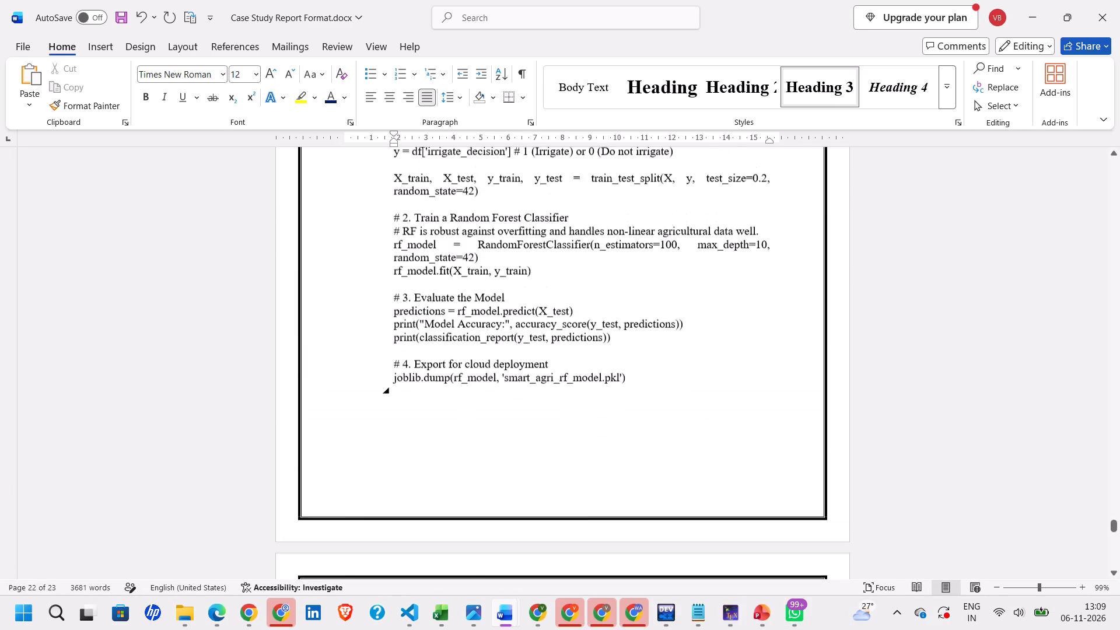
scroll(590, 410, up, 4)
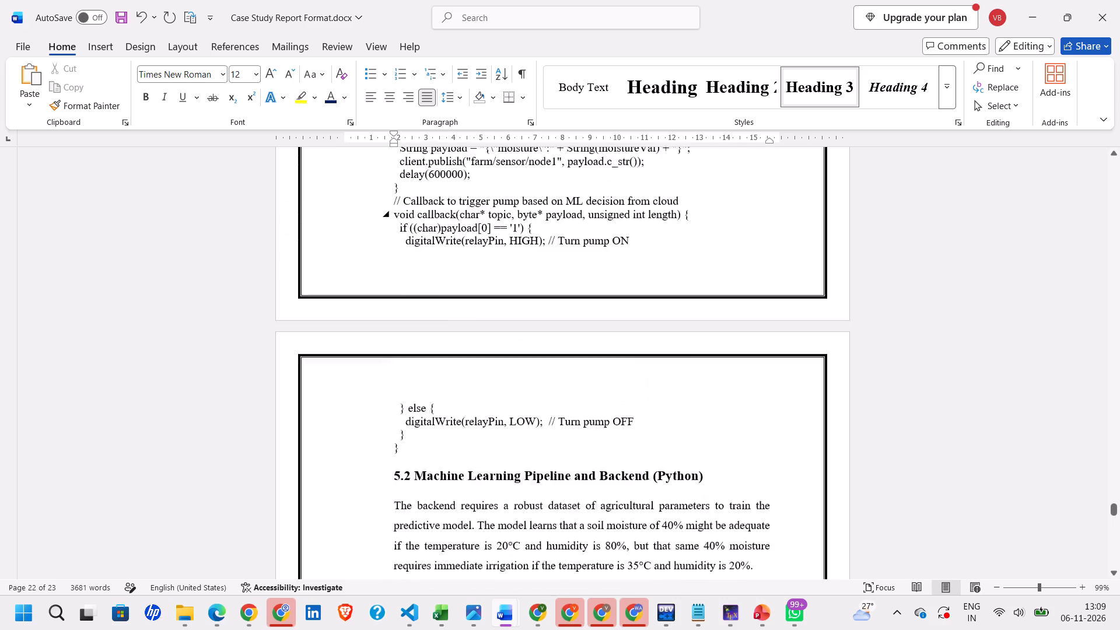
scroll(590, 410, up, 6)
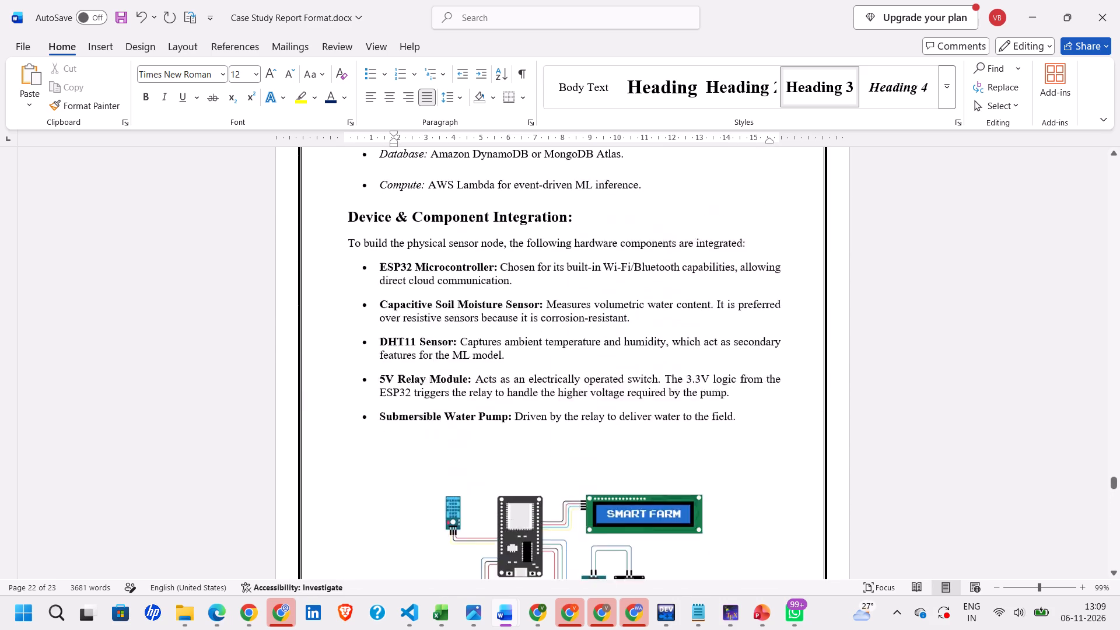
scroll(590, 410, up, 3)
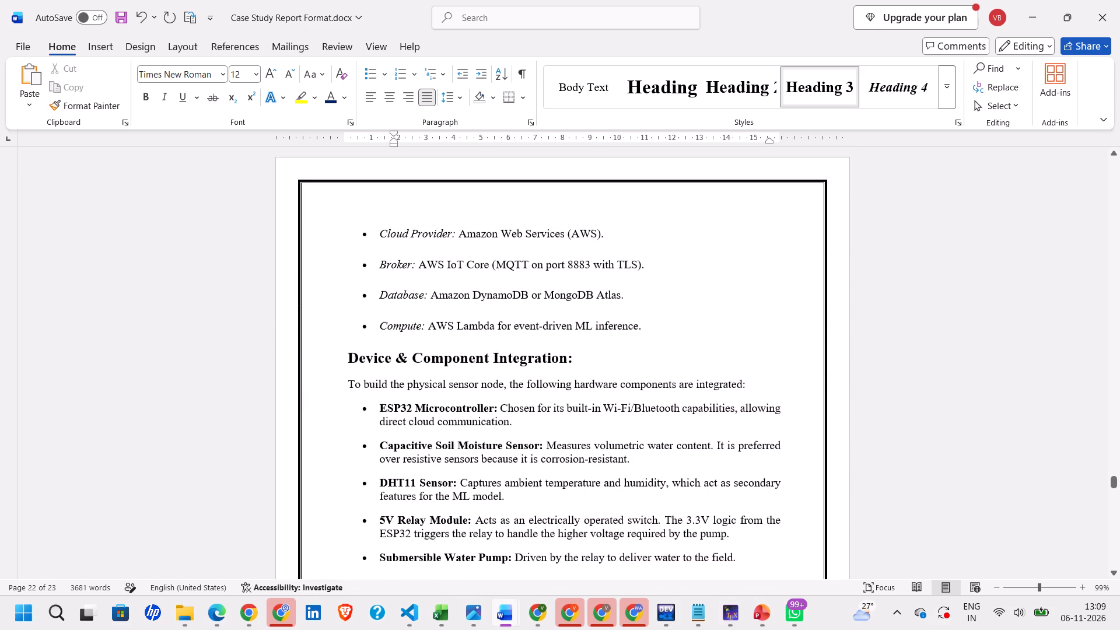
scroll(590, 410, up, 5)
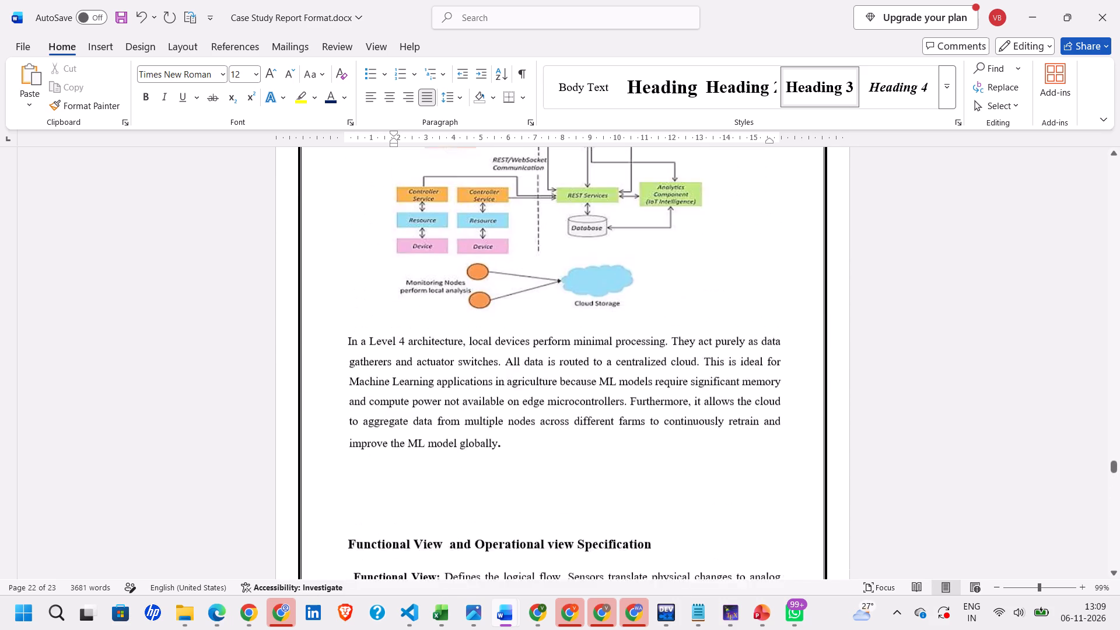
scroll(527, 370, up, 2)
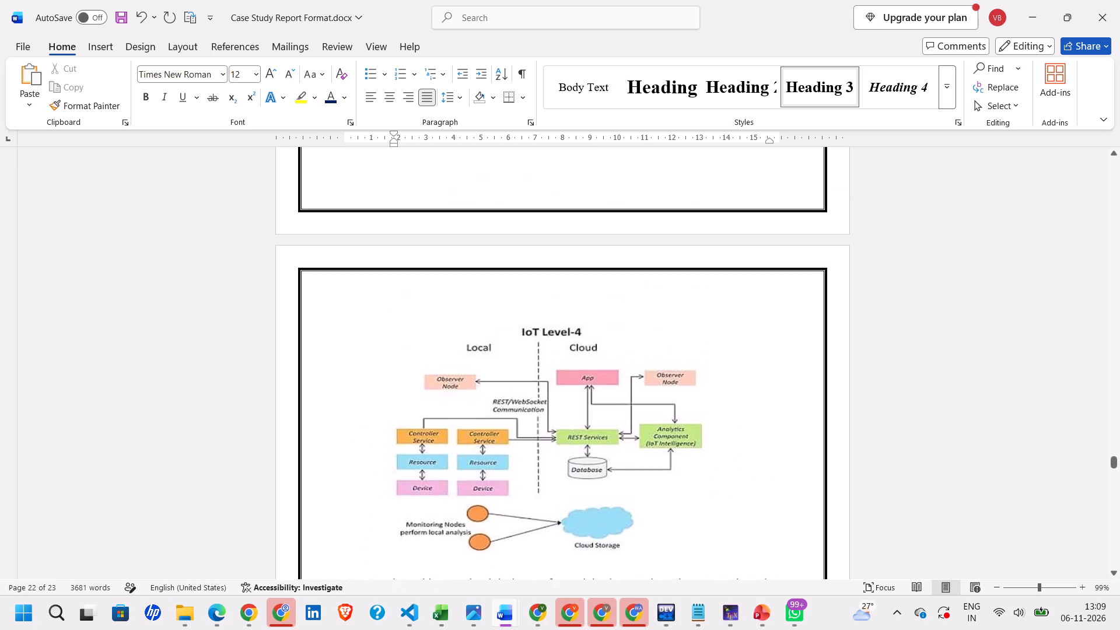
scroll(527, 370, up, 6)
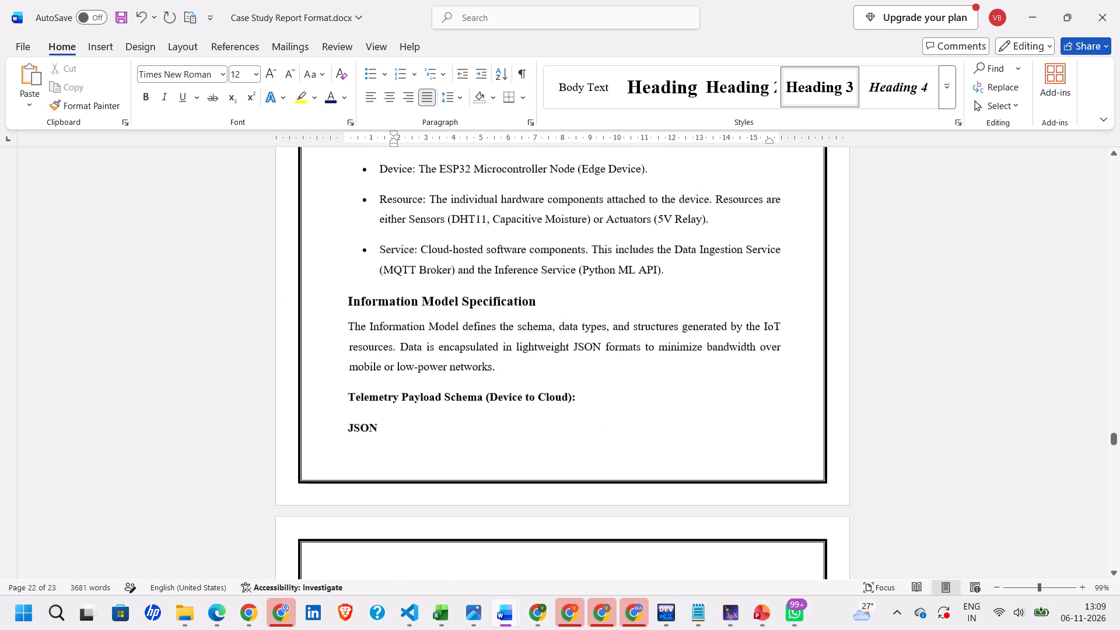
scroll(527, 370, up, 4)
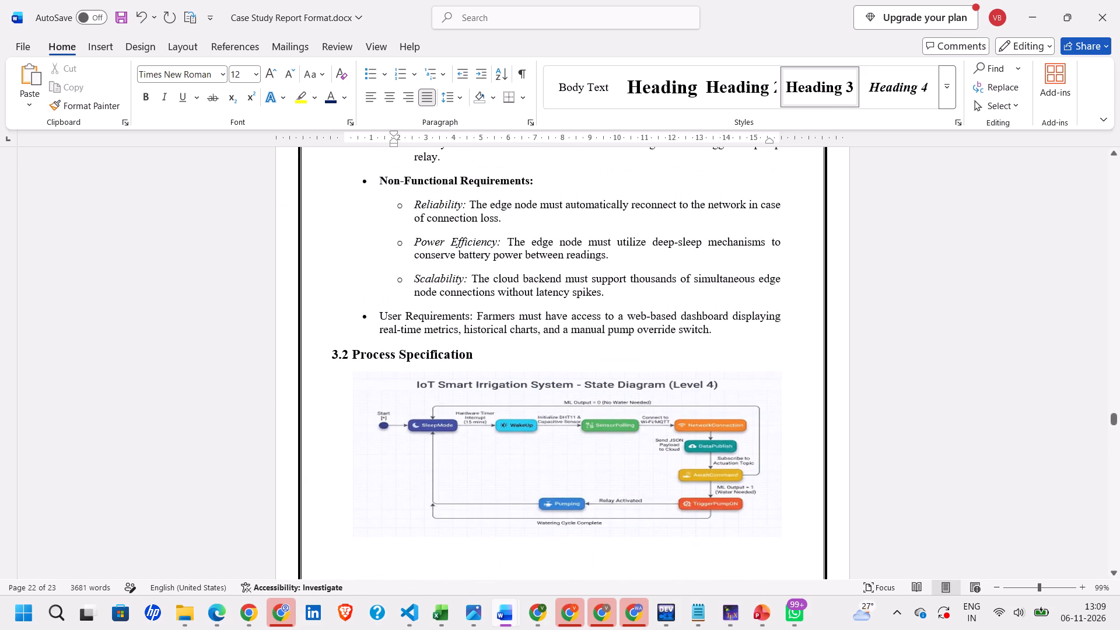
scroll(527, 370, up, 2)
scroll(527, 370, down, 7)
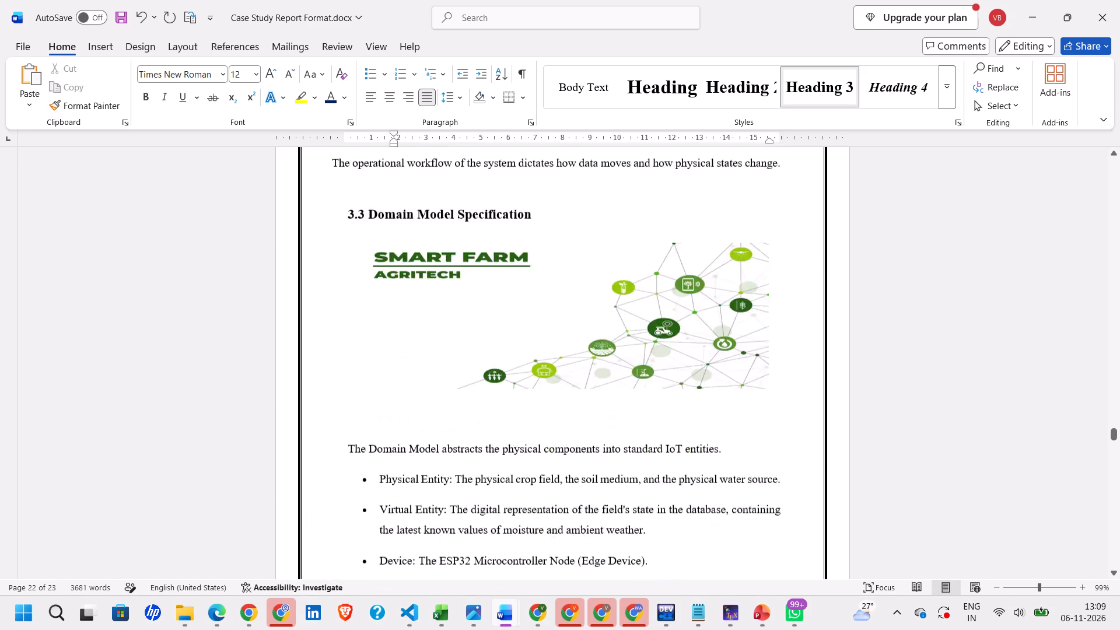
scroll(527, 370, down, 8)
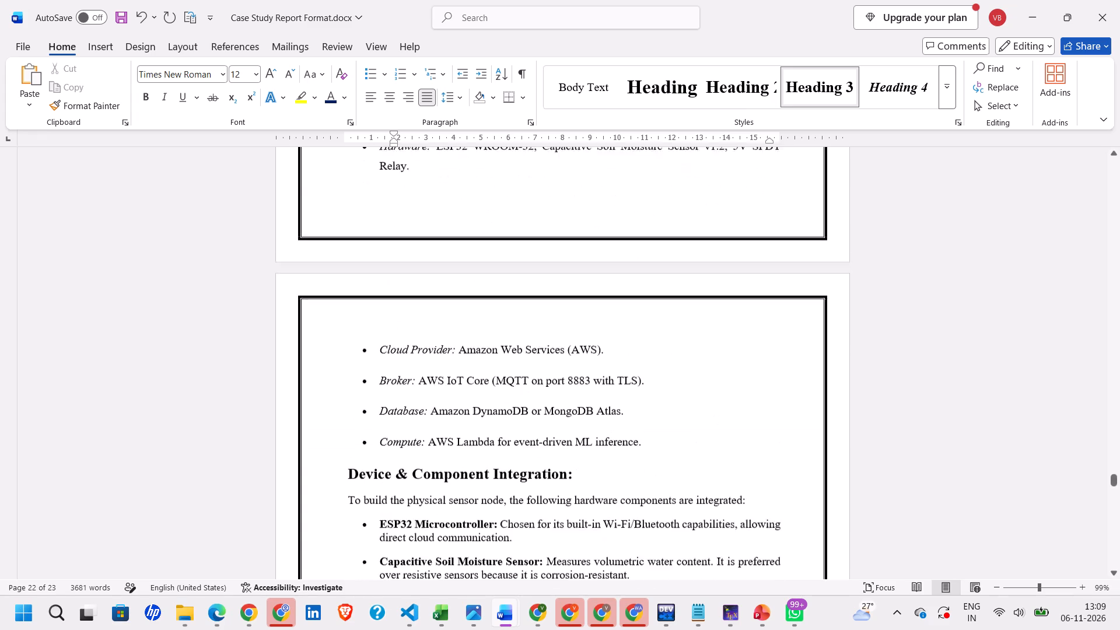
Remove the blank space above the "5. IMPLEMENTATION PLAN" heading so it starts at the top of its page.
scroll(527, 370, down, 1)
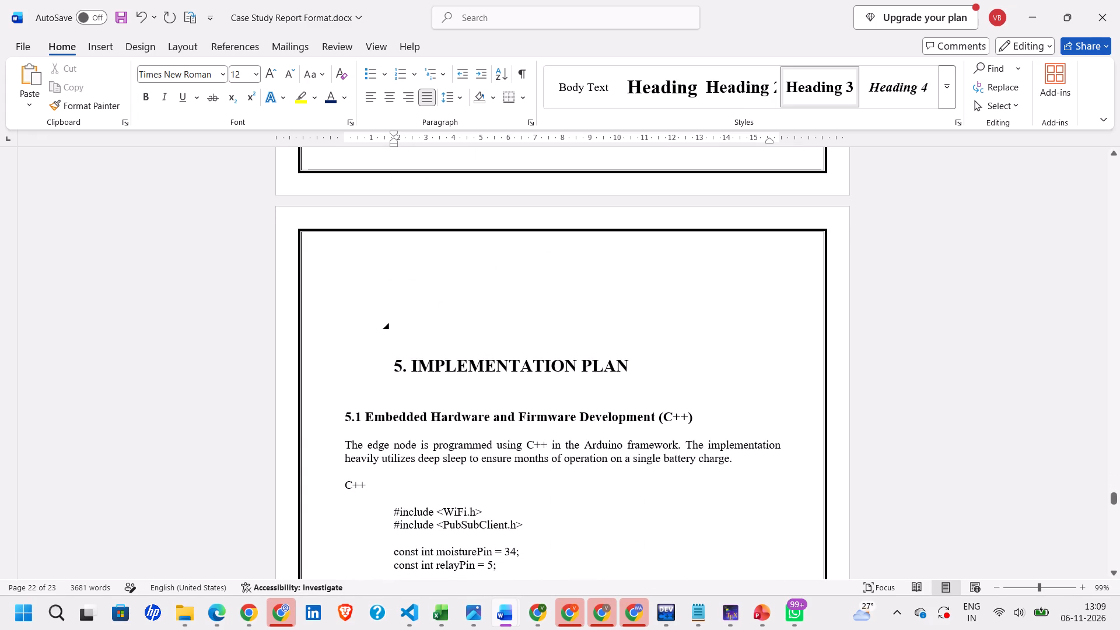
click(407, 331)
key(BackSpace)
key(BackSpace)
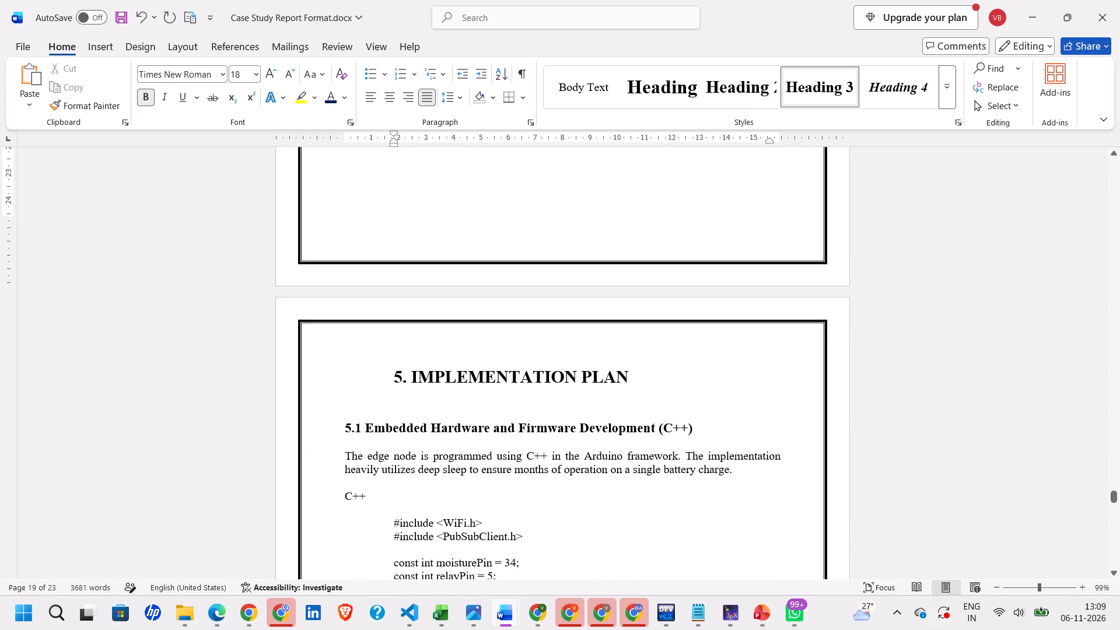
Insert a blank line after the C++ code's closing brace to move the 5.2 heading onto the next page with its text.
scroll(407, 331, down, 3)
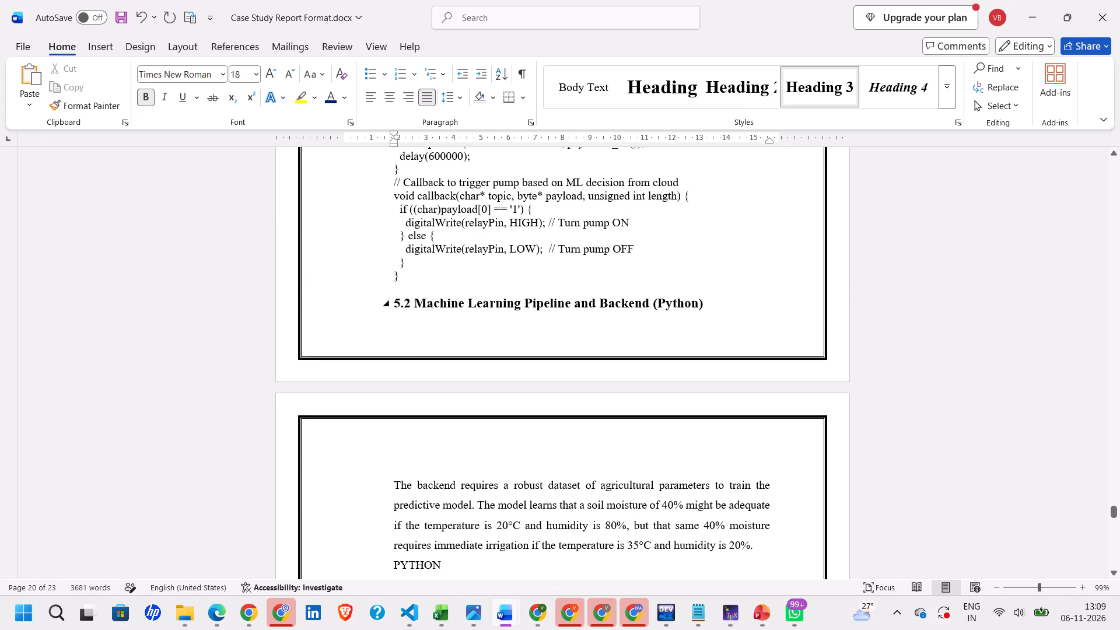
click(408, 279)
key(backslash)
key(BackSpace)
key(Return)
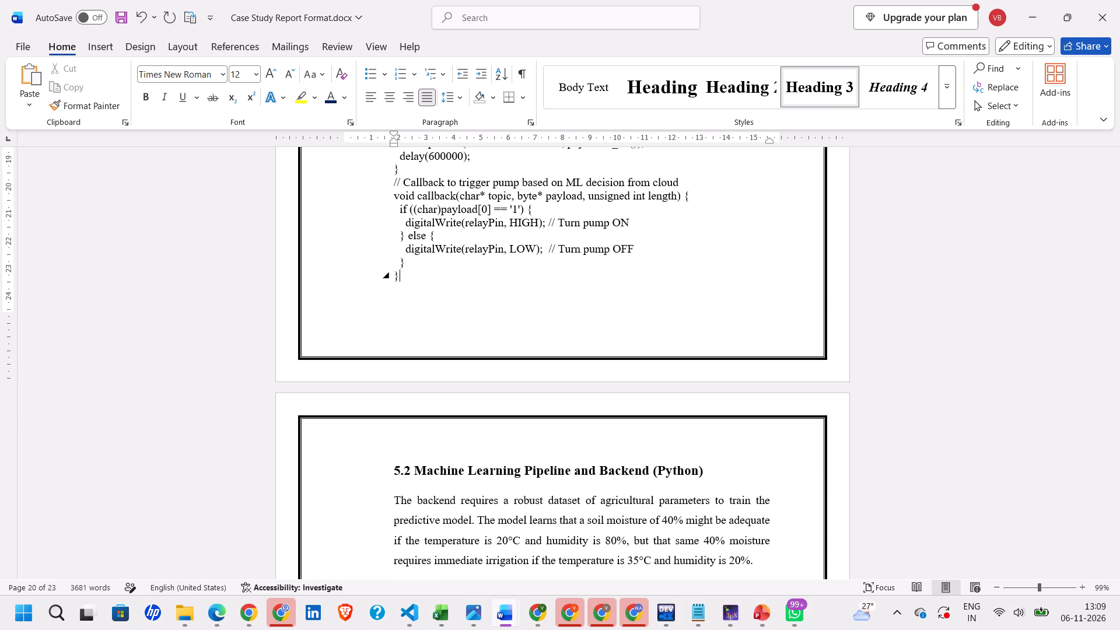
Center the "6.CONCLUSION" heading.
scroll(408, 279, down, 4)
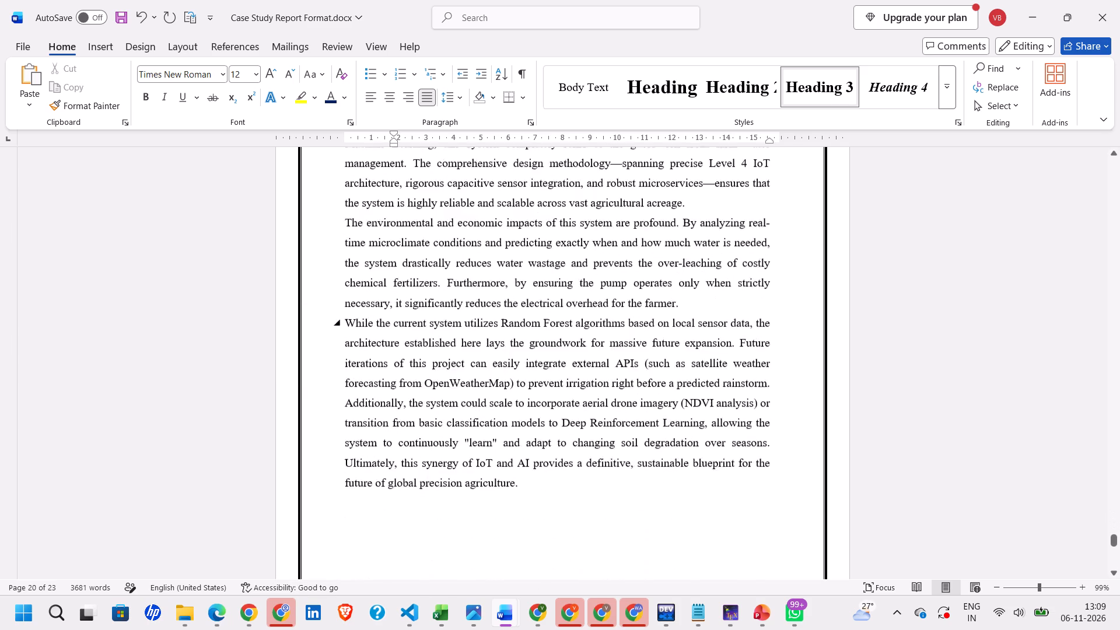
scroll(408, 279, up, 3)
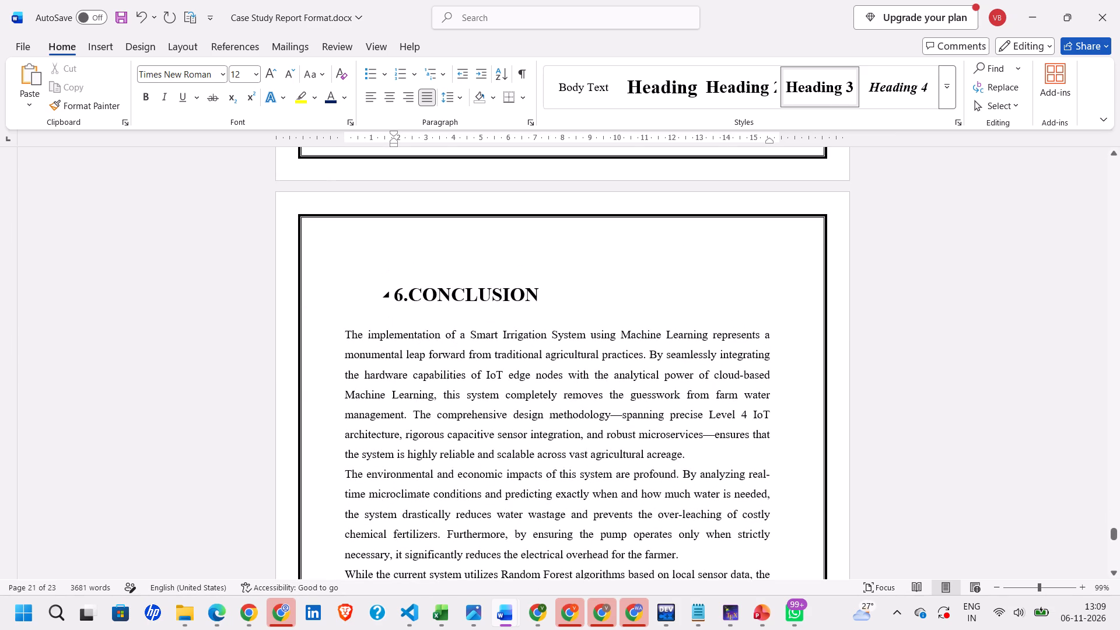
click(393, 292)
click(391, 100)
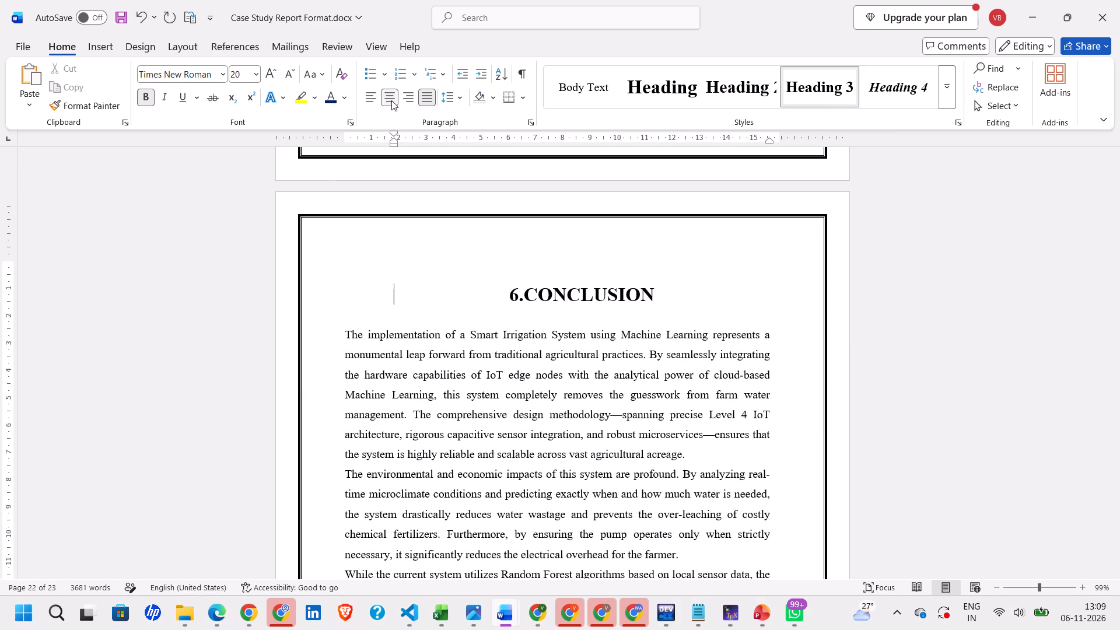
Insert two blank lines before the "7. REFERENCES" heading to move it onto the next page, and center it.
scroll(429, 268, down, 2)
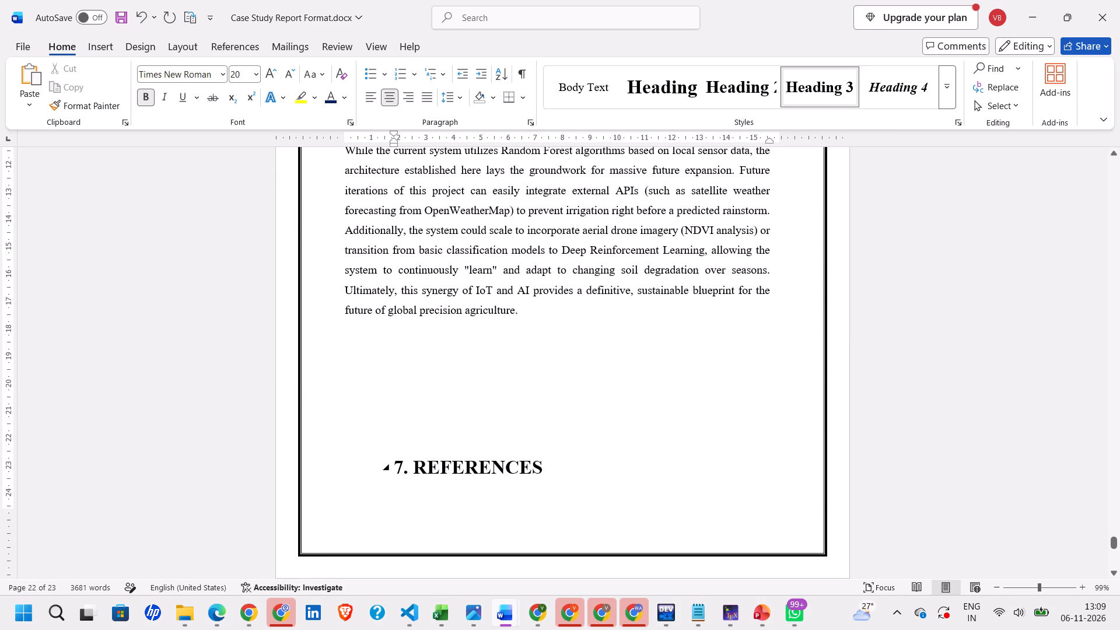
click(393, 461)
key(Return)
key(Return)
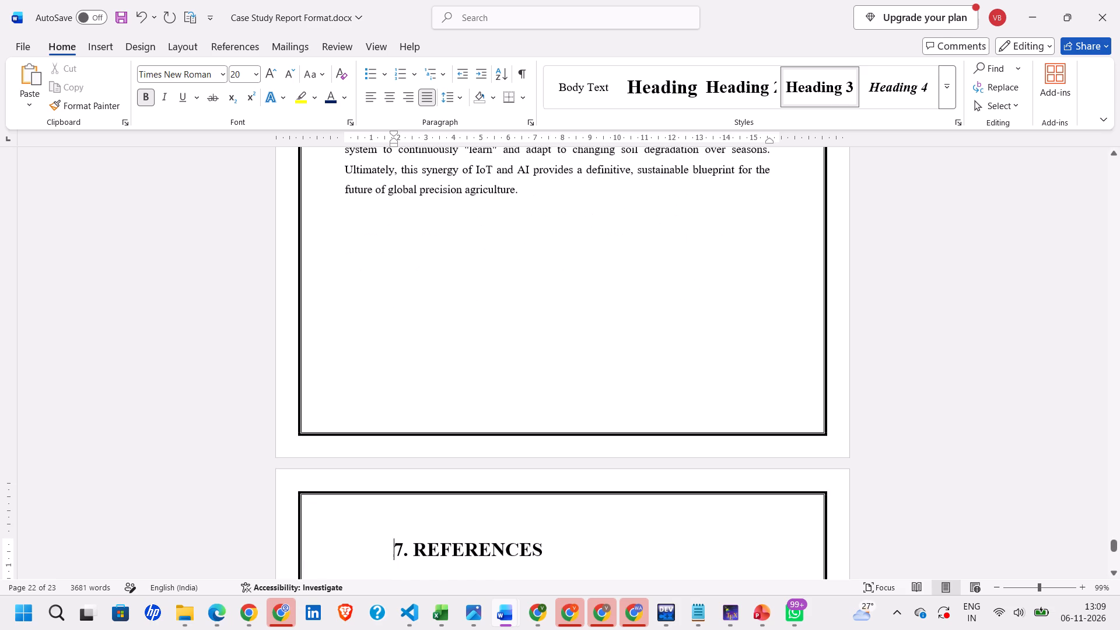
click(388, 92)
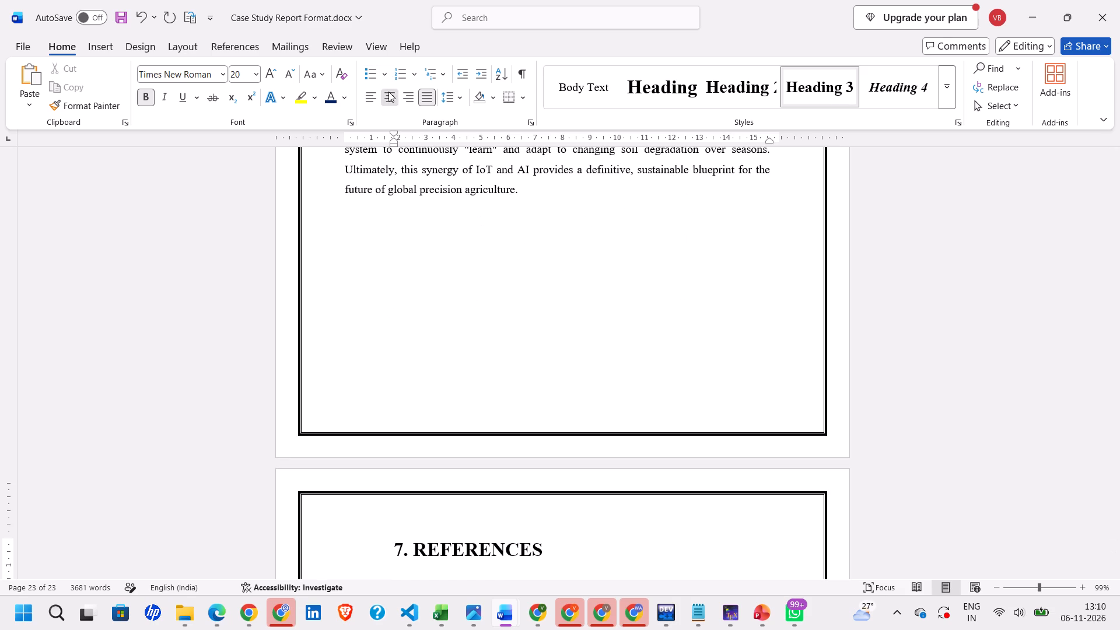
Center the "5. IMPLEMENTATION PLAN" heading.
scroll(473, 337, up, 8)
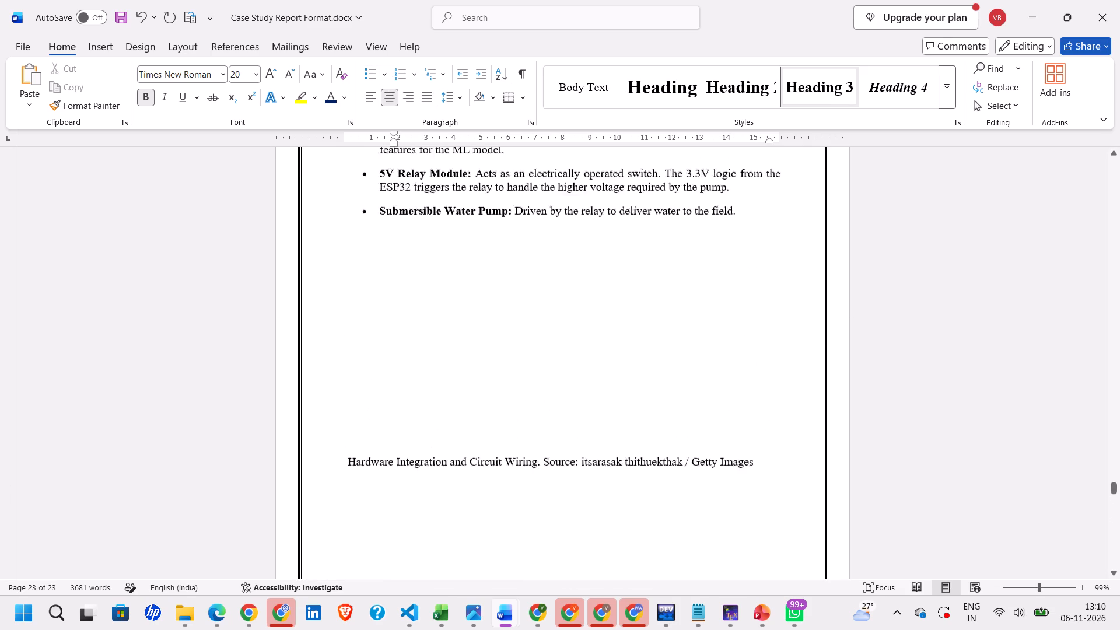
scroll(473, 337, down, 1)
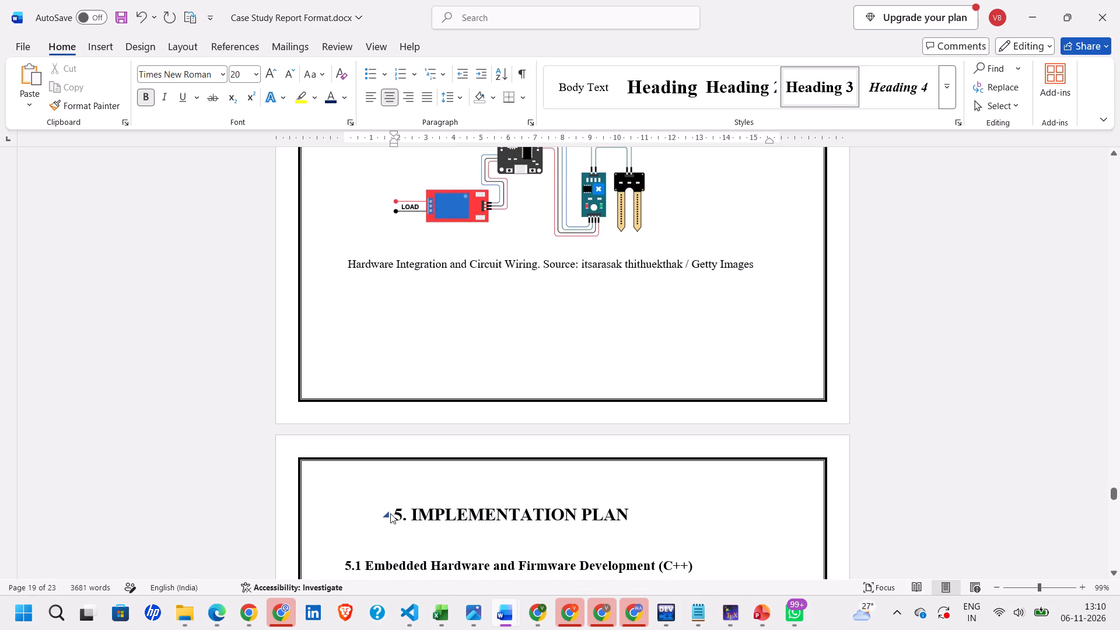
click(390, 513)
click(390, 513)
click(394, 509)
click(390, 102)
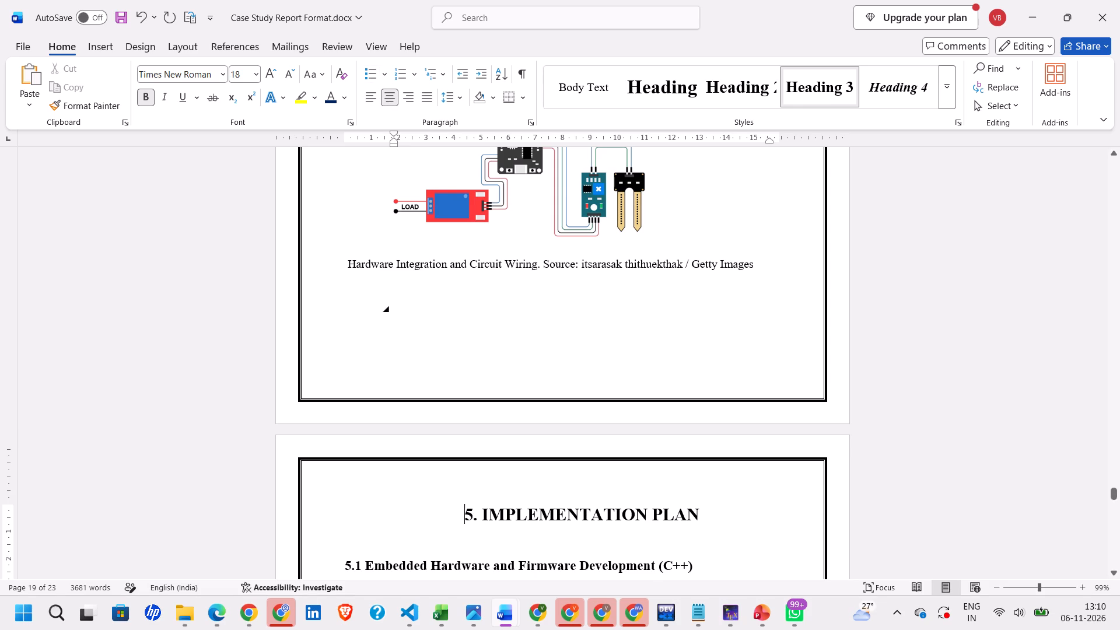
Center the "4. DESIGN METHODOLOGY" heading.
scroll(453, 316, up, 14)
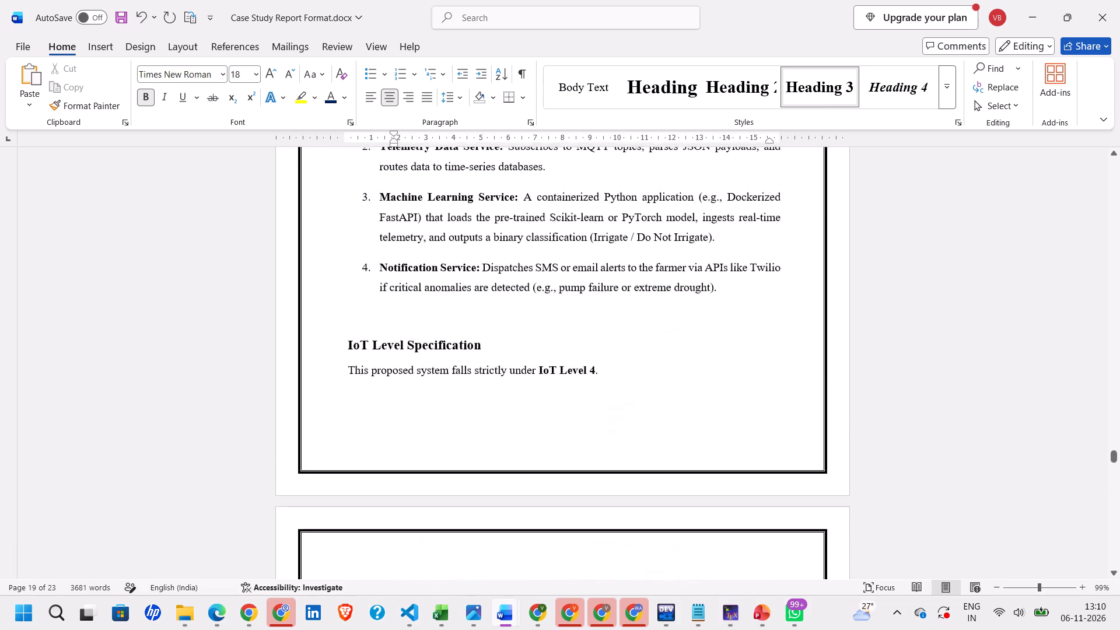
scroll(453, 316, up, 8)
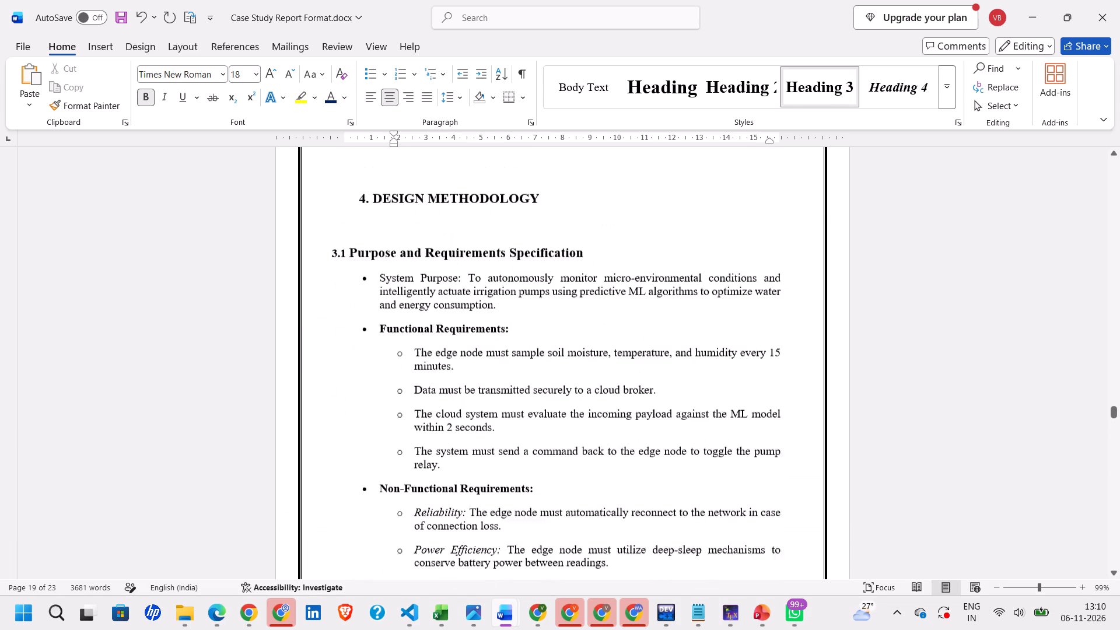
scroll(453, 316, up, 1)
click(373, 487)
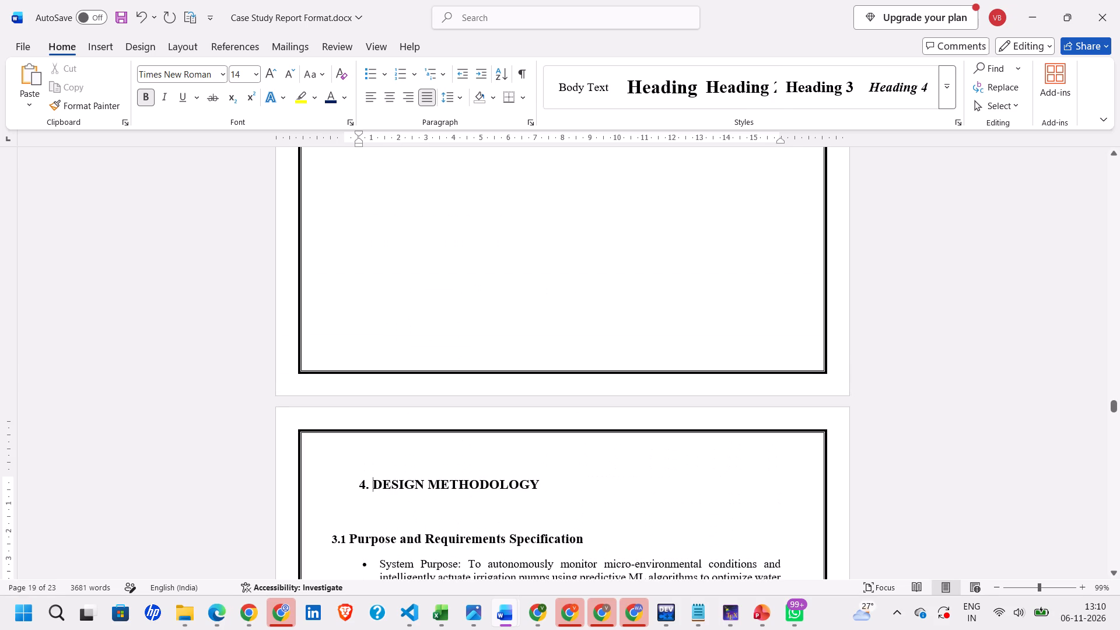
click(384, 100)
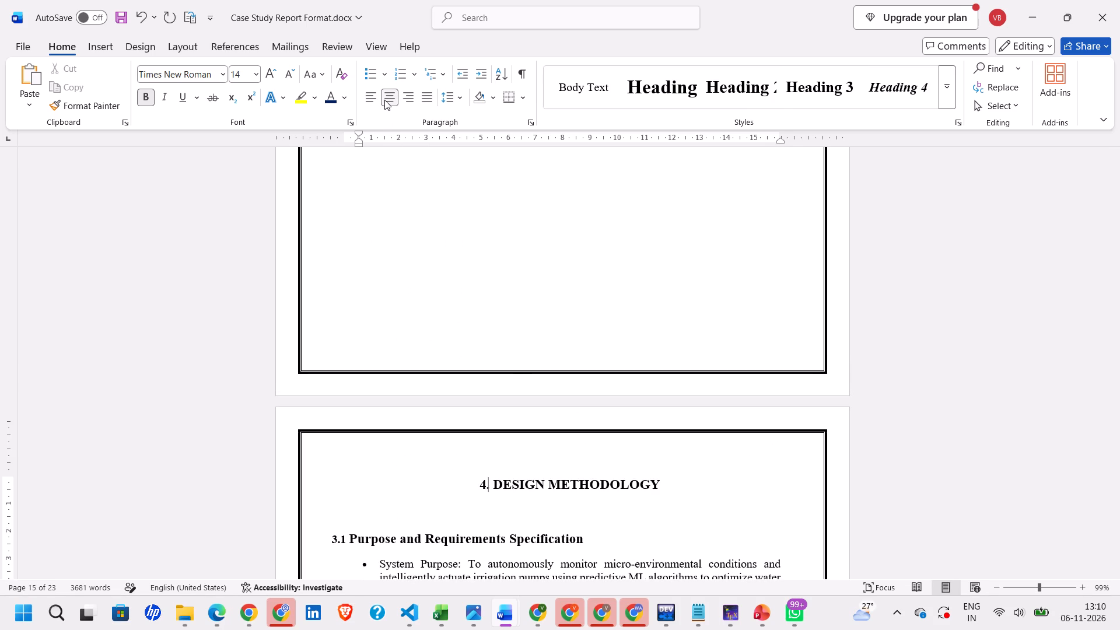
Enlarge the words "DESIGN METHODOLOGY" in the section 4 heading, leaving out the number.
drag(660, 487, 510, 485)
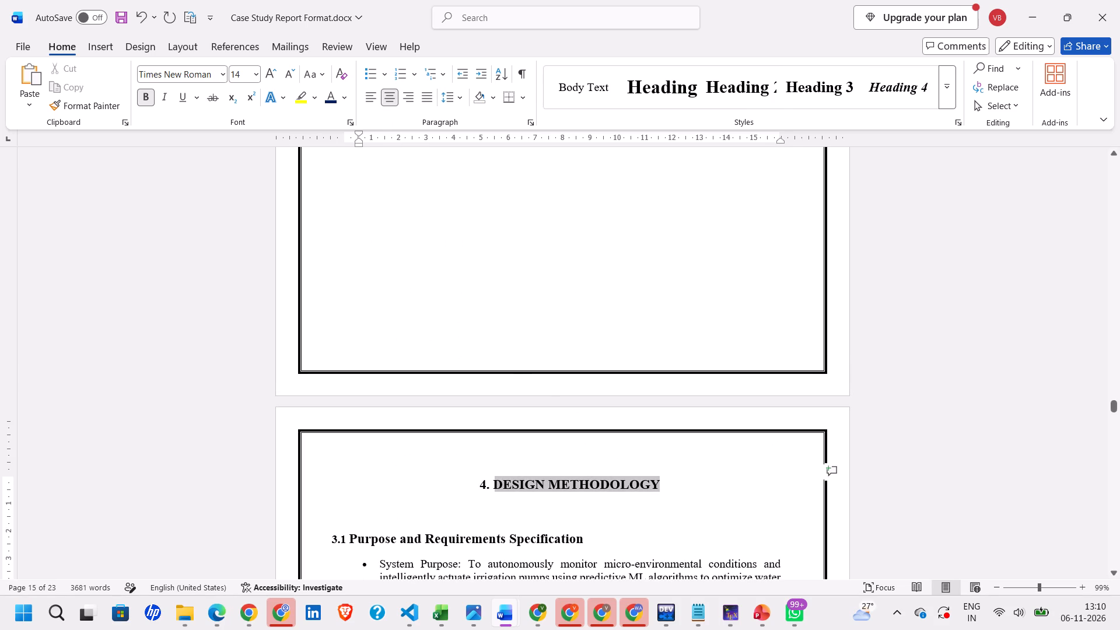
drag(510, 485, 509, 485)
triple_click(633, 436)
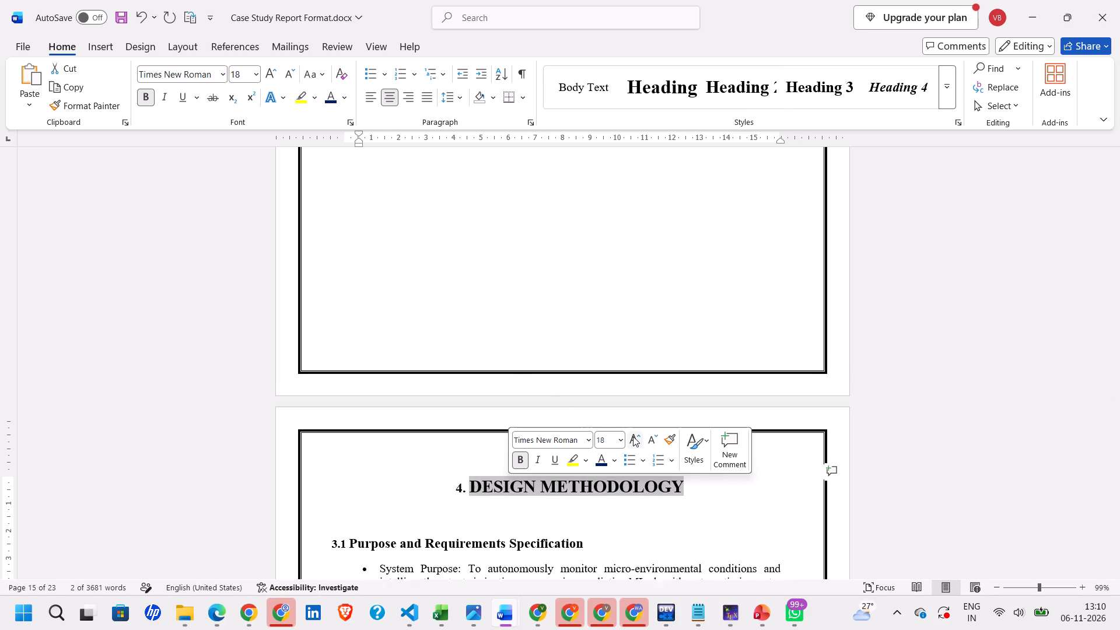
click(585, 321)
Check the font size of the "5. IMPLEMENTATION PLAN" heading as a reference for the other main headings.
scroll(585, 321, down, 3)
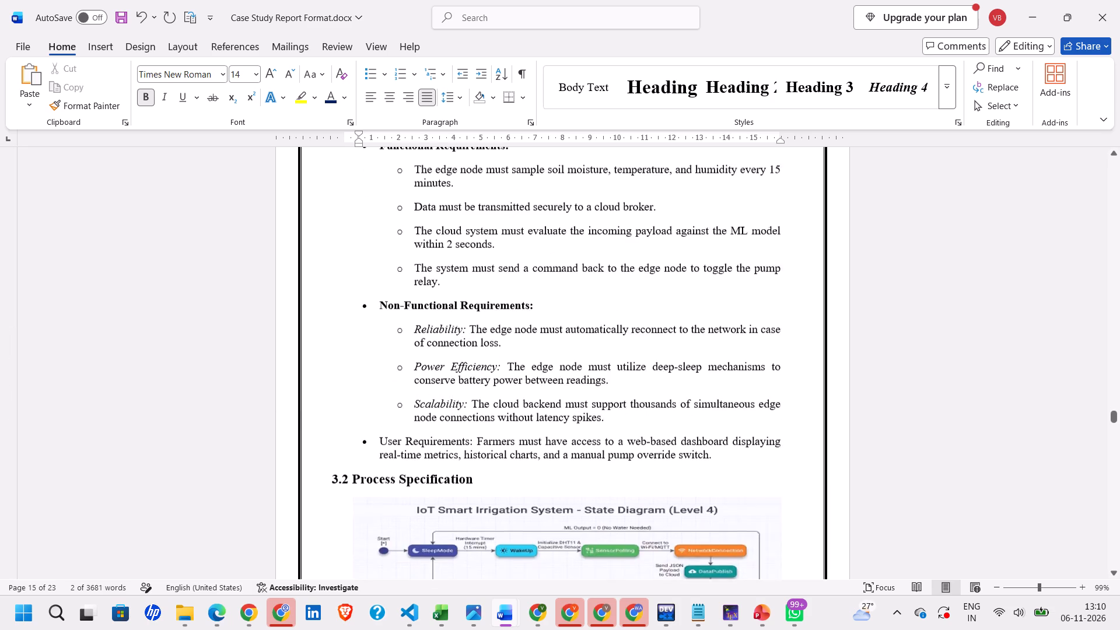
scroll(585, 321, down, 10)
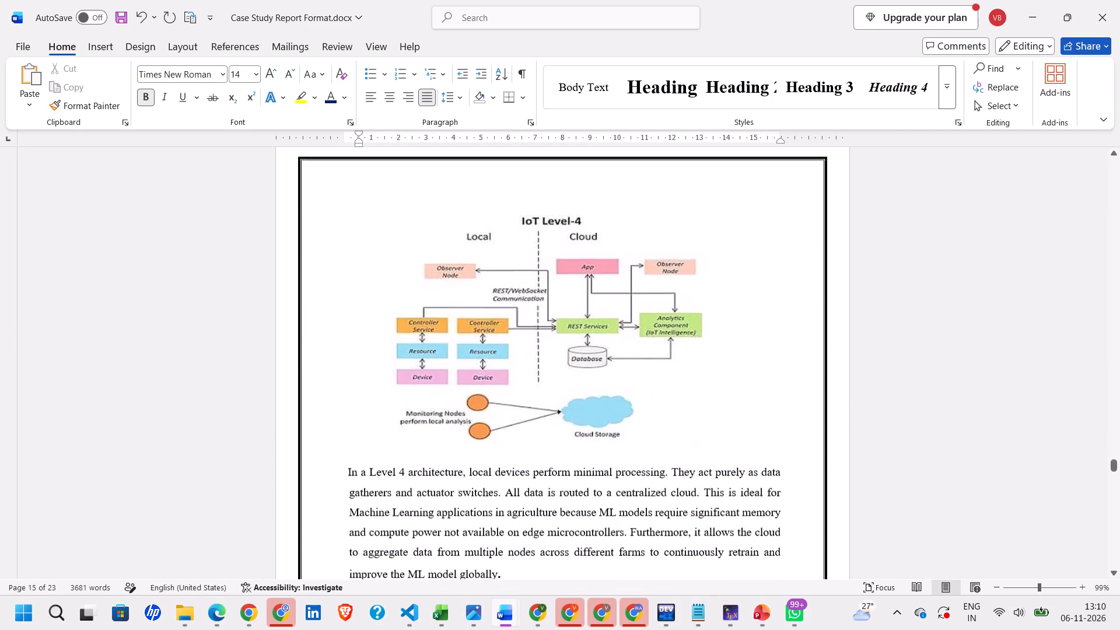
scroll(585, 321, down, 3)
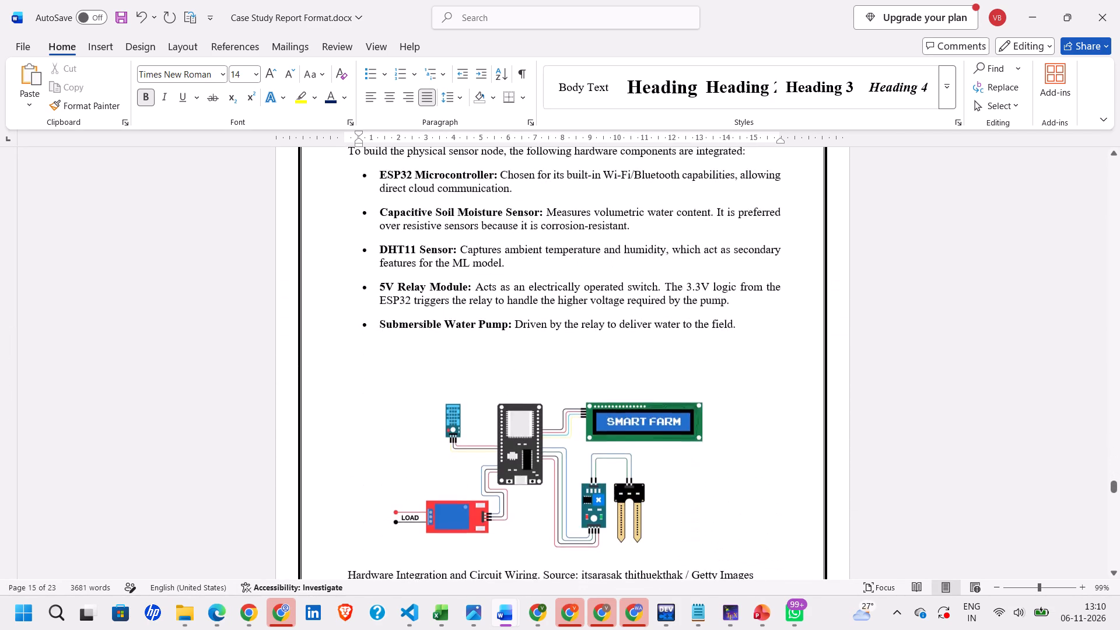
scroll(585, 321, down, 1)
scroll(585, 321, up, 2)
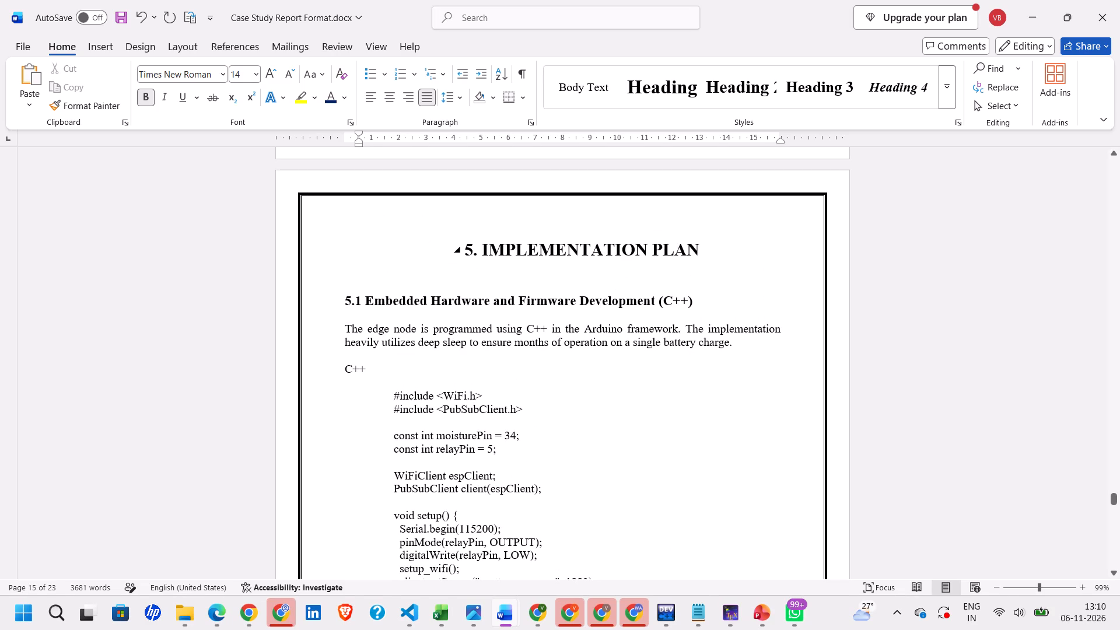
drag(705, 254, 590, 274)
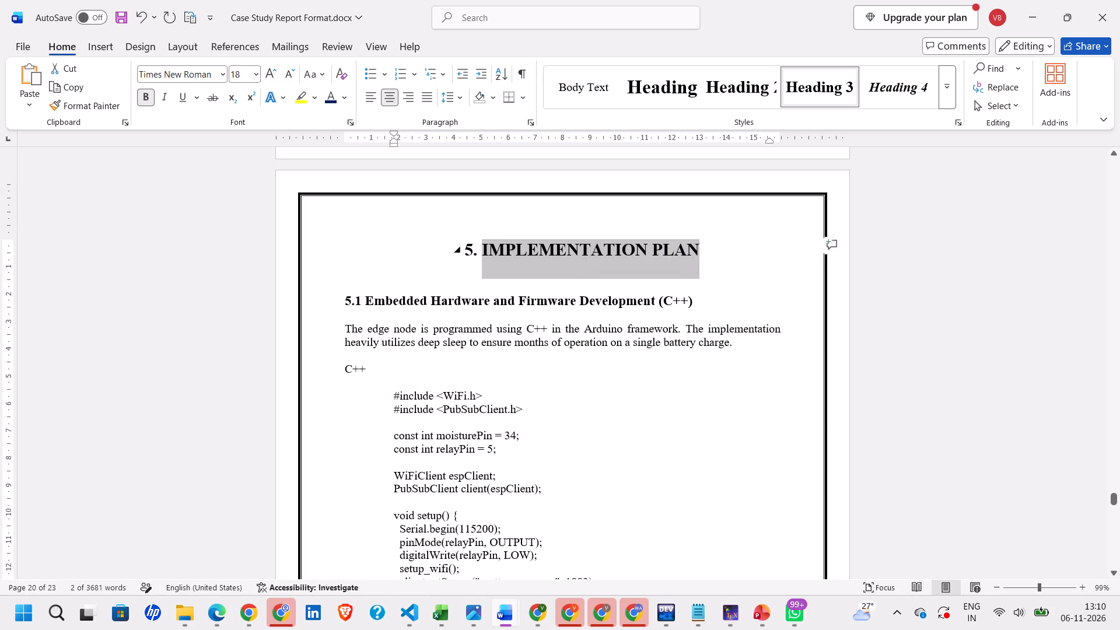
click(436, 229)
Set the whole "4. DESIGN METHODOLOGY" heading, including its number, to 18 pt.
scroll(436, 229, up, 14)
drag(706, 430, 432, 434)
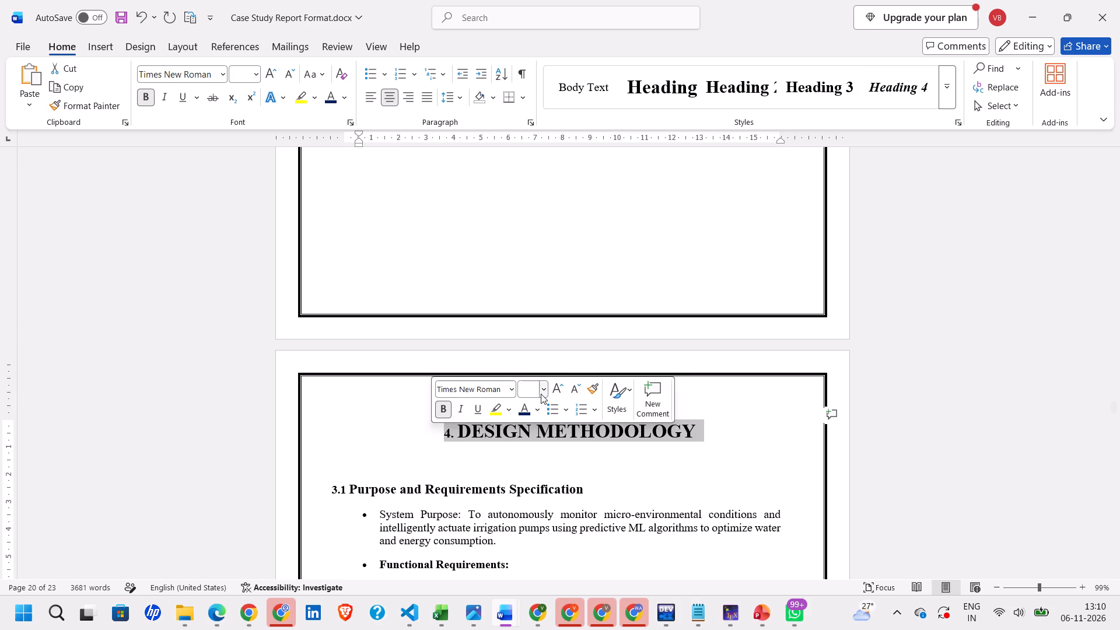
click(544, 393)
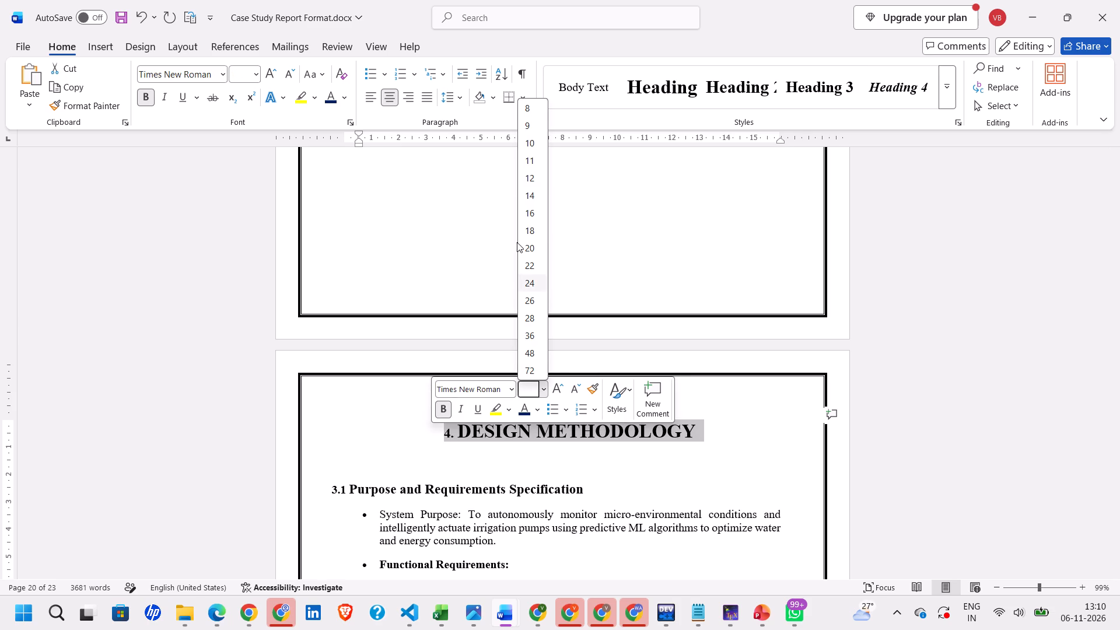
click(524, 230)
click(327, 429)
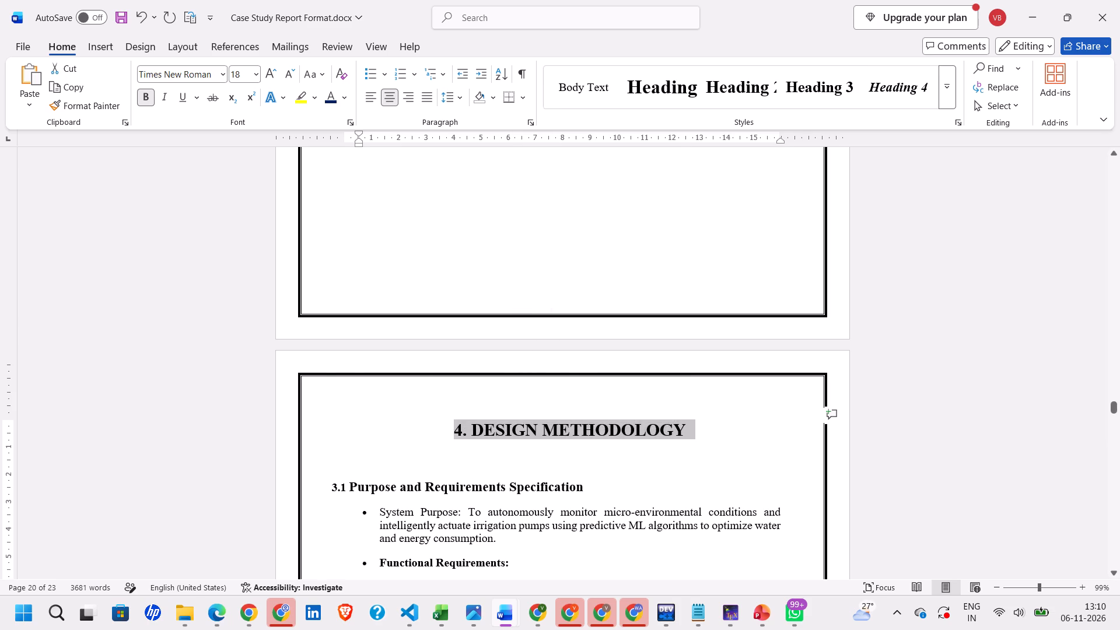
Reduce the "2. Introduction" heading to 18 pt.
scroll(327, 429, up, 7)
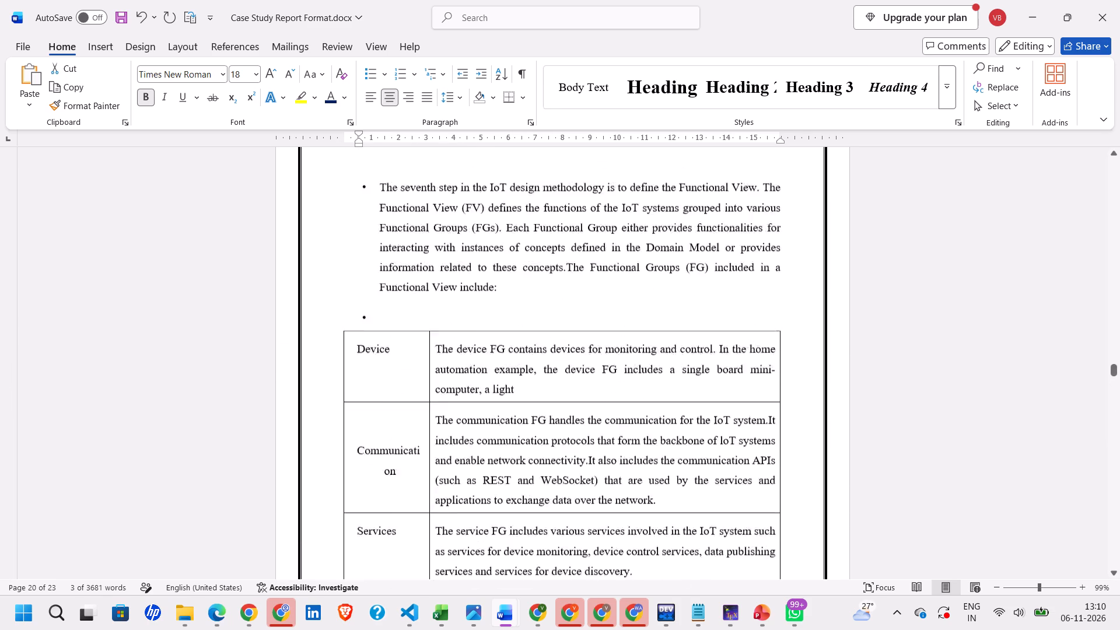
scroll(327, 429, up, 6)
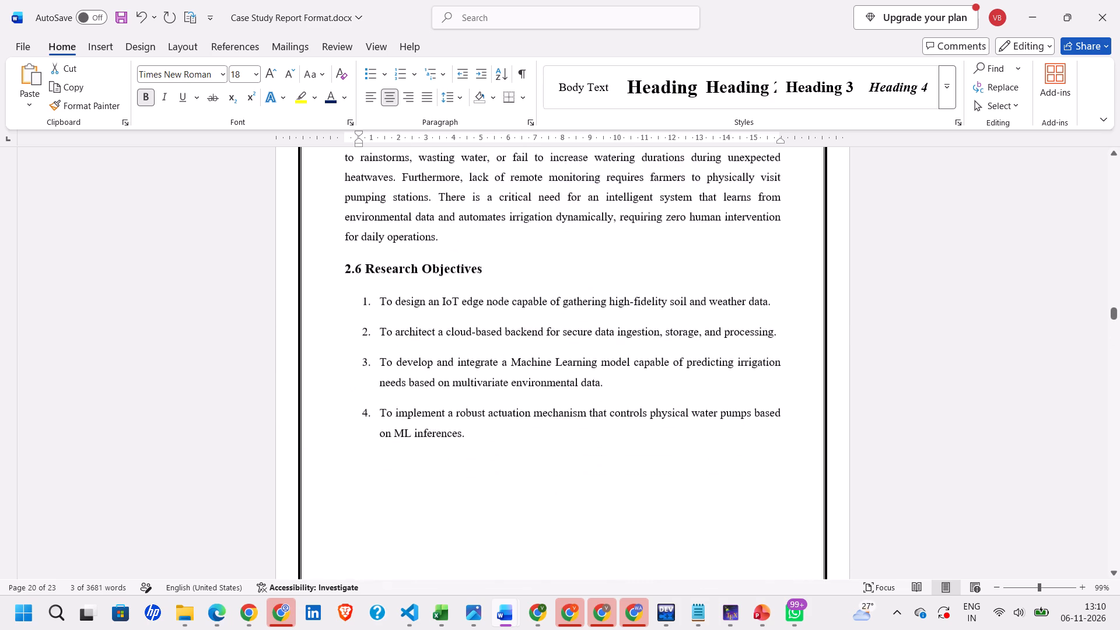
scroll(327, 429, up, 4)
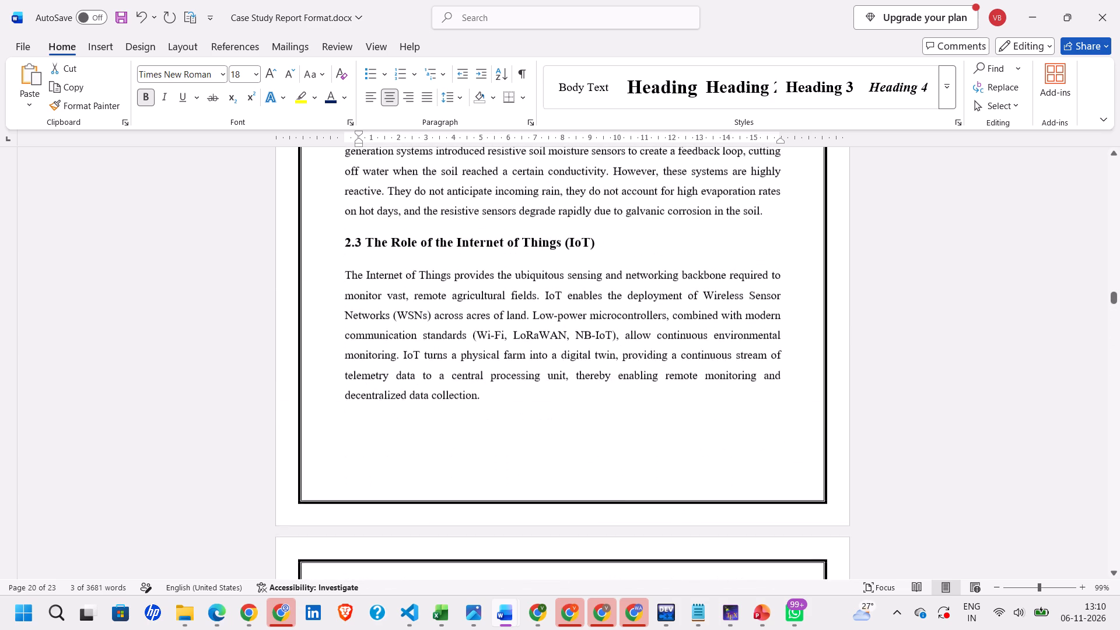
scroll(327, 429, up, 1)
drag(633, 477, 496, 475)
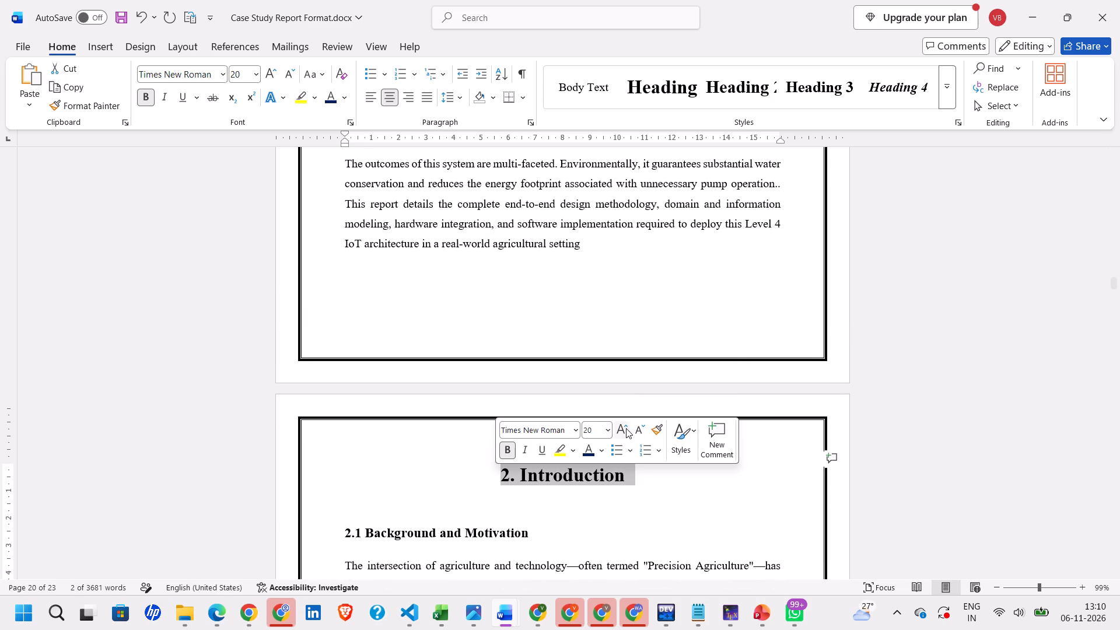
click(626, 428)
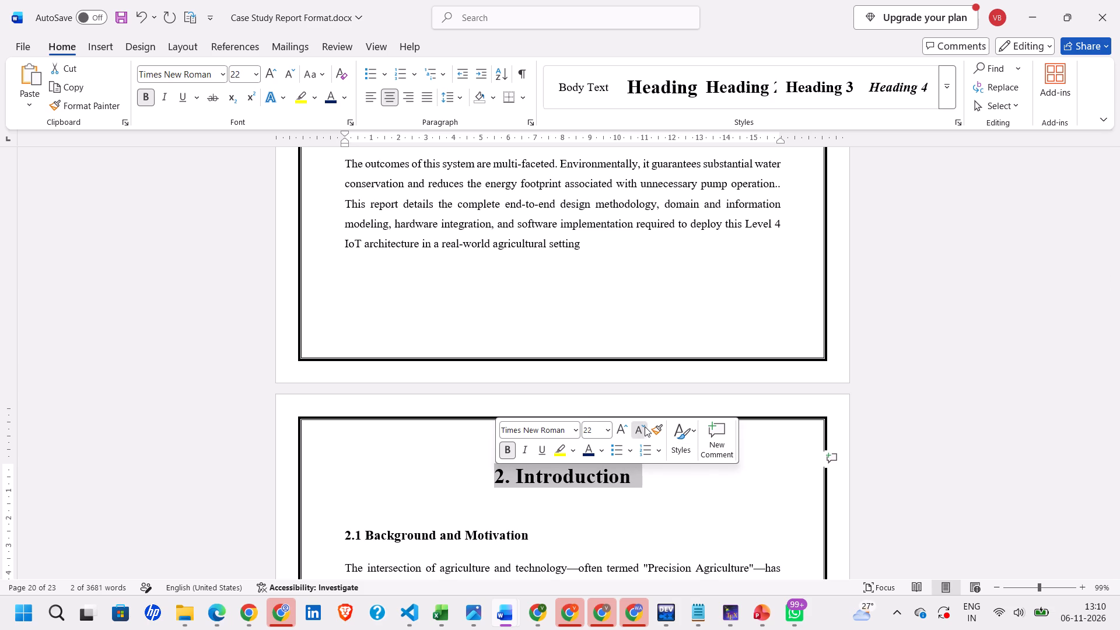
click(645, 426)
click(645, 426)
click(588, 317)
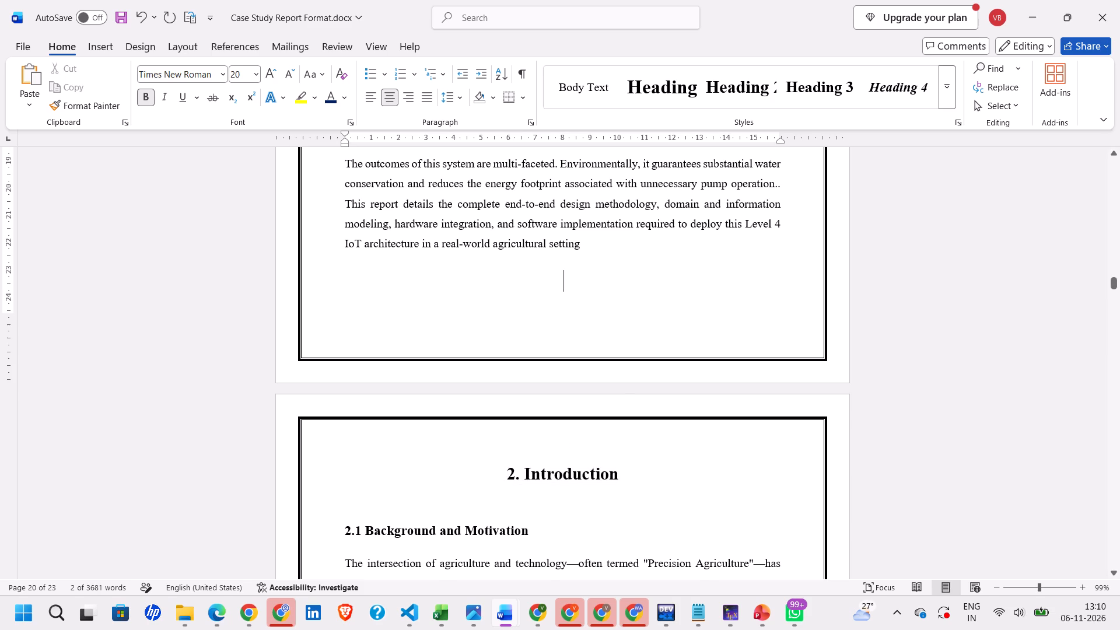
Review the Abstract, CONTENT and List of Figures pages for heading and layout consistency.
scroll(588, 317, up, 4)
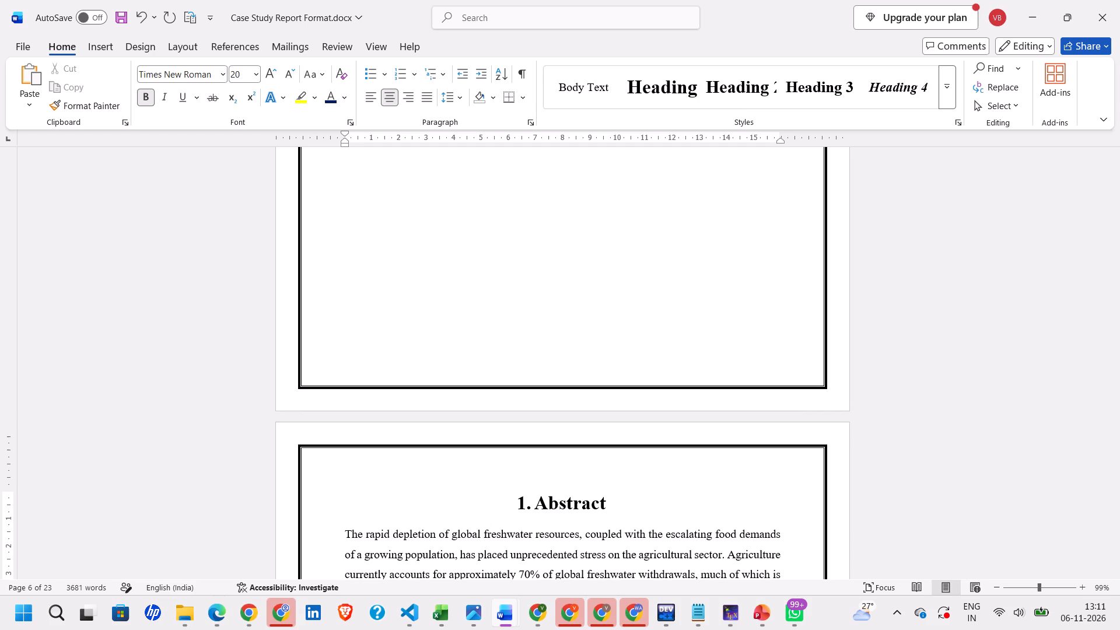
scroll(590, 299, right, 1)
scroll(590, 299, up, 1)
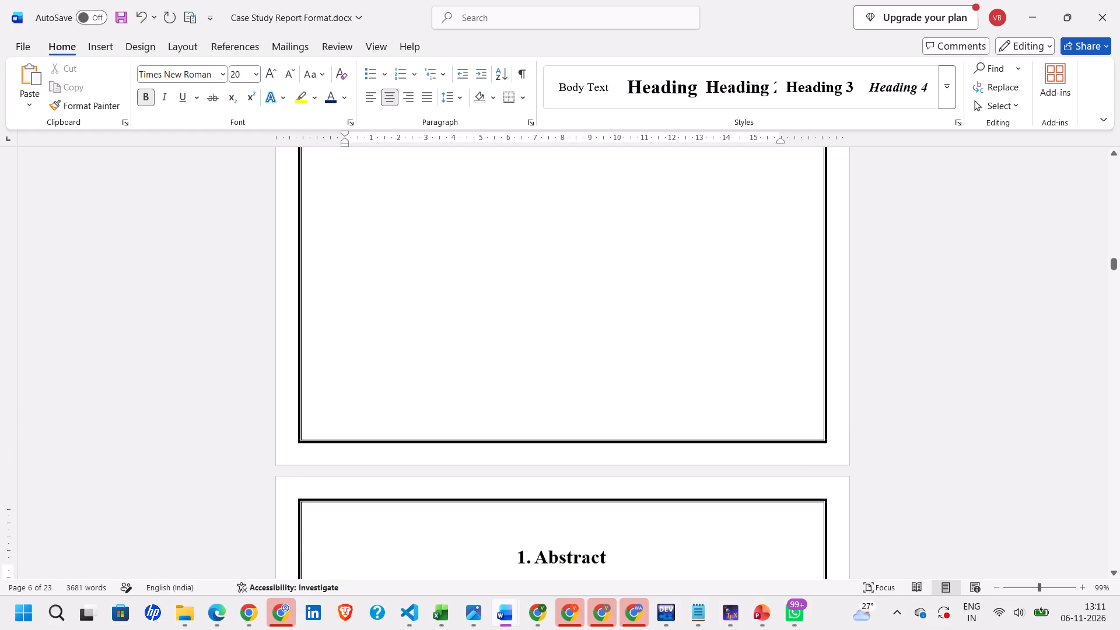
scroll(590, 299, up, 8)
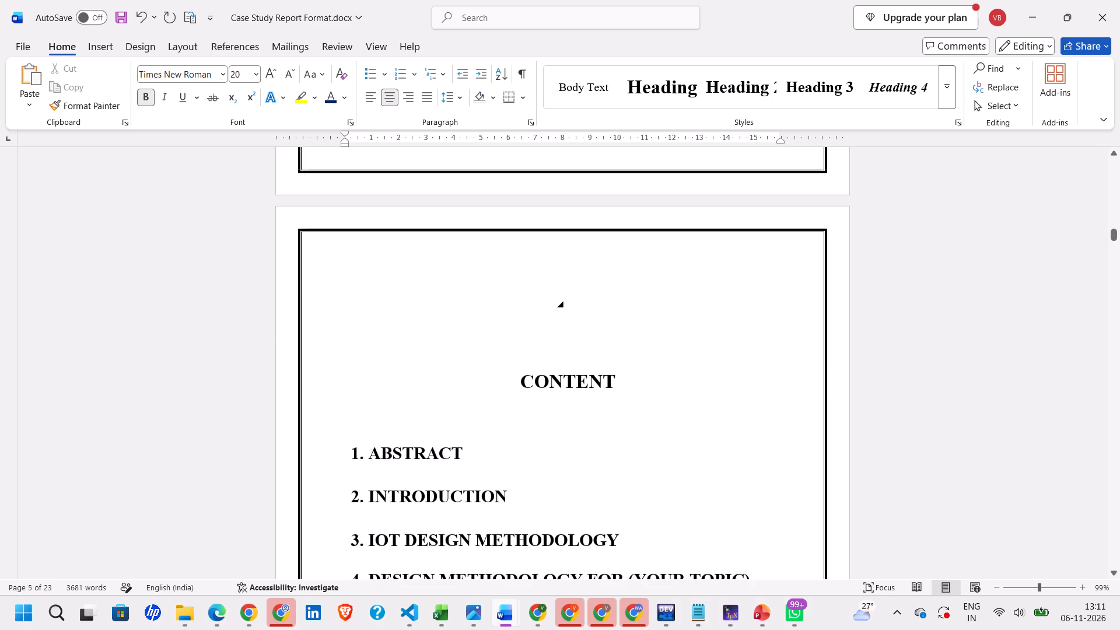
scroll(590, 299, down, 4)
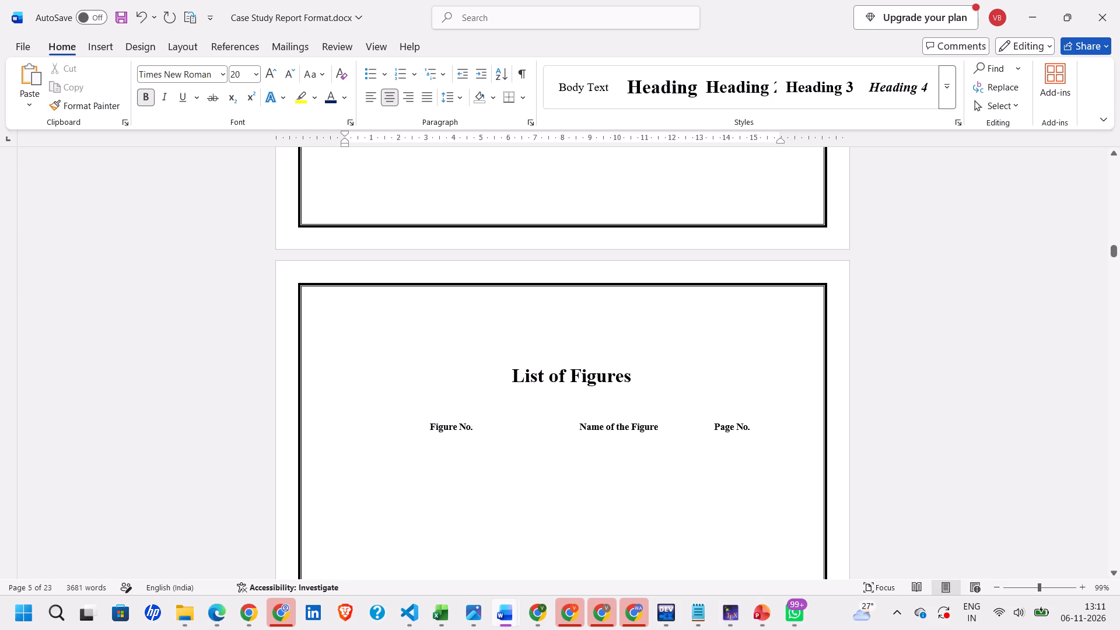
scroll(598, 471, down, 4)
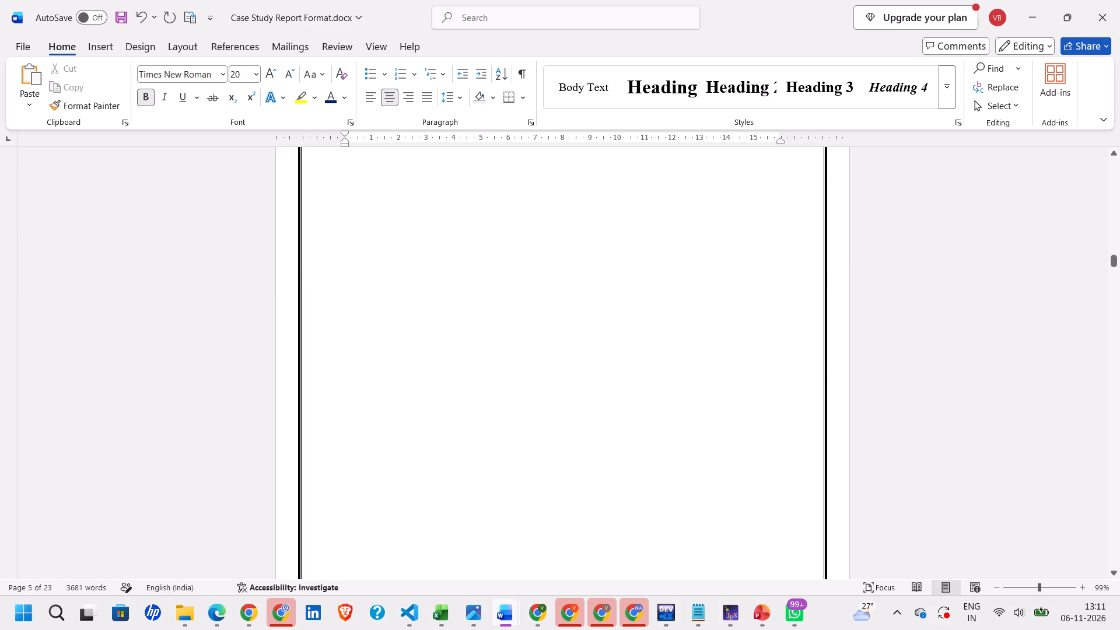
Review the IoT design methodology and section 4 pages for the layout of headings, tables, figures and page breaks.
scroll(598, 471, down, 4)
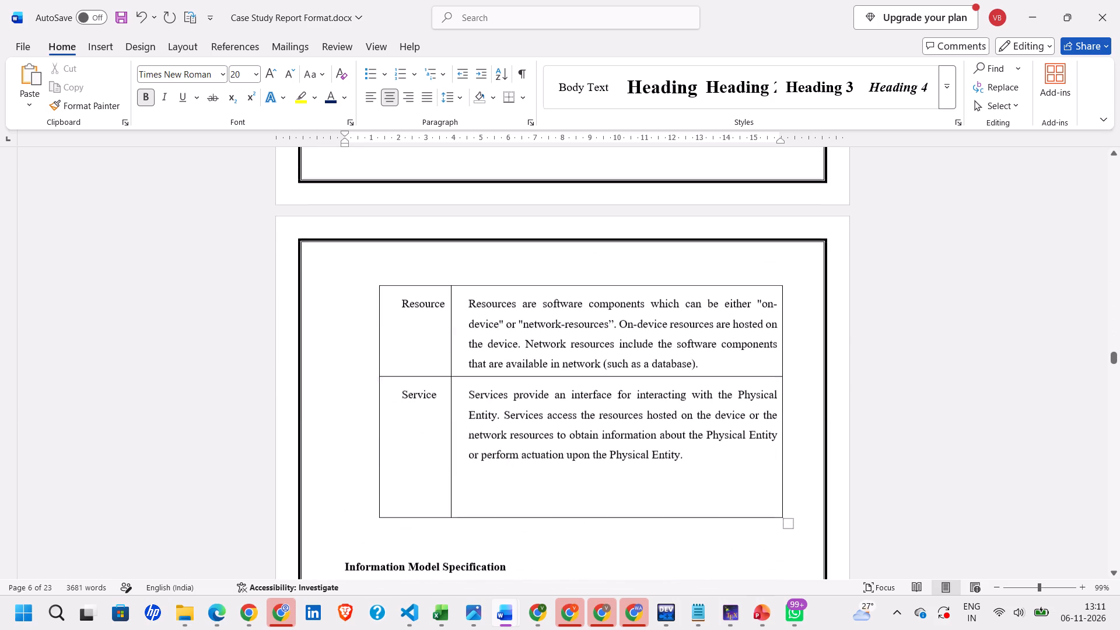
scroll(598, 471, up, 5)
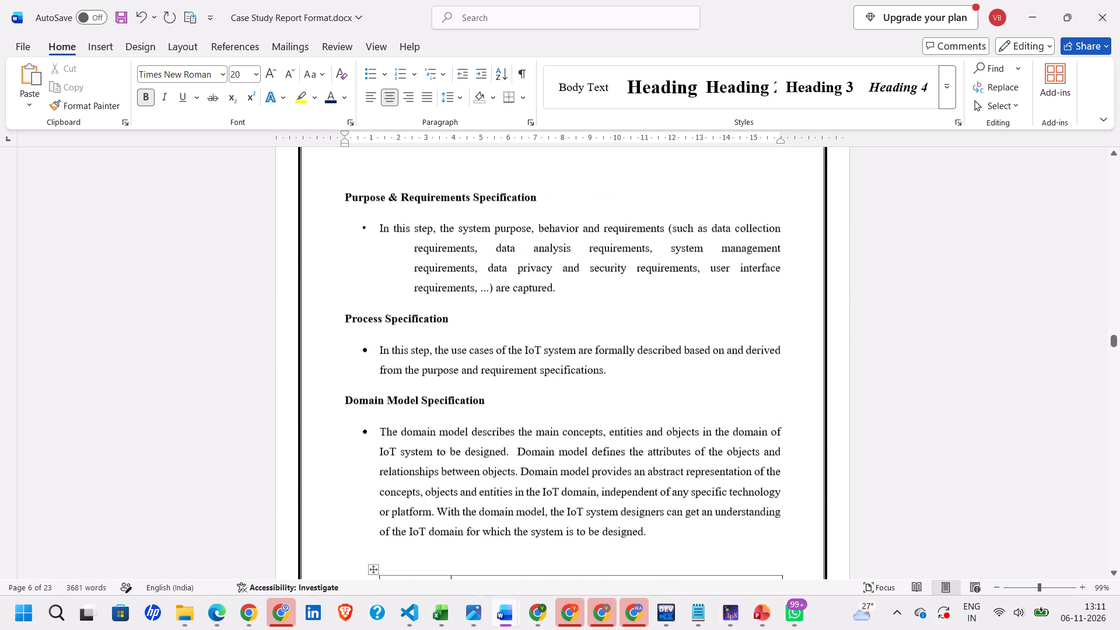
scroll(598, 471, up, 1)
scroll(598, 471, down, 12)
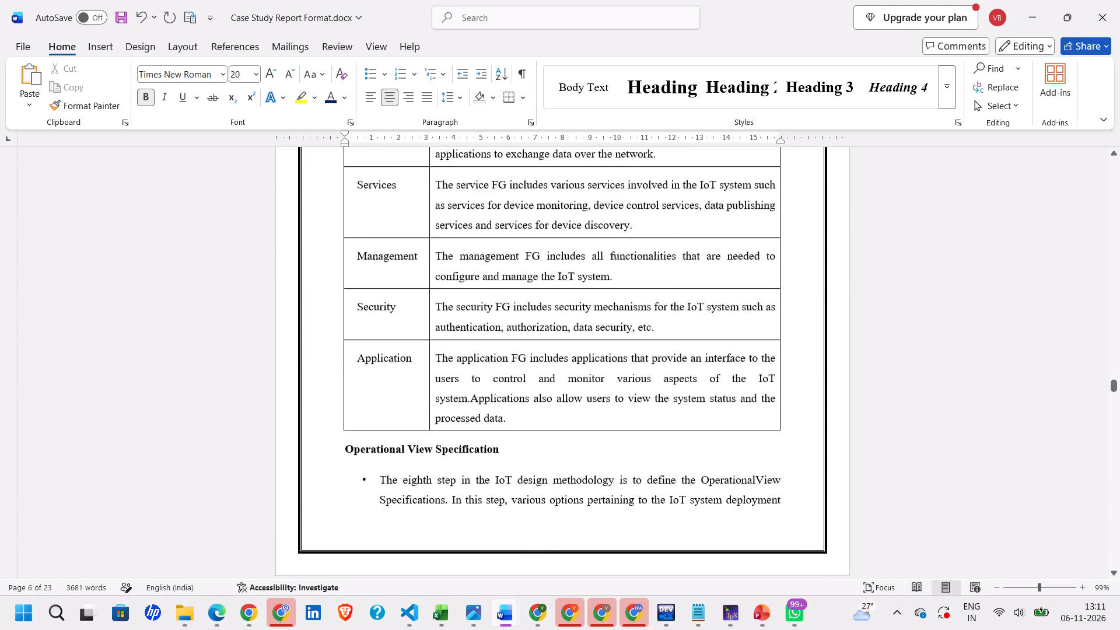
scroll(598, 471, down, 7)
scroll(598, 471, up, 1)
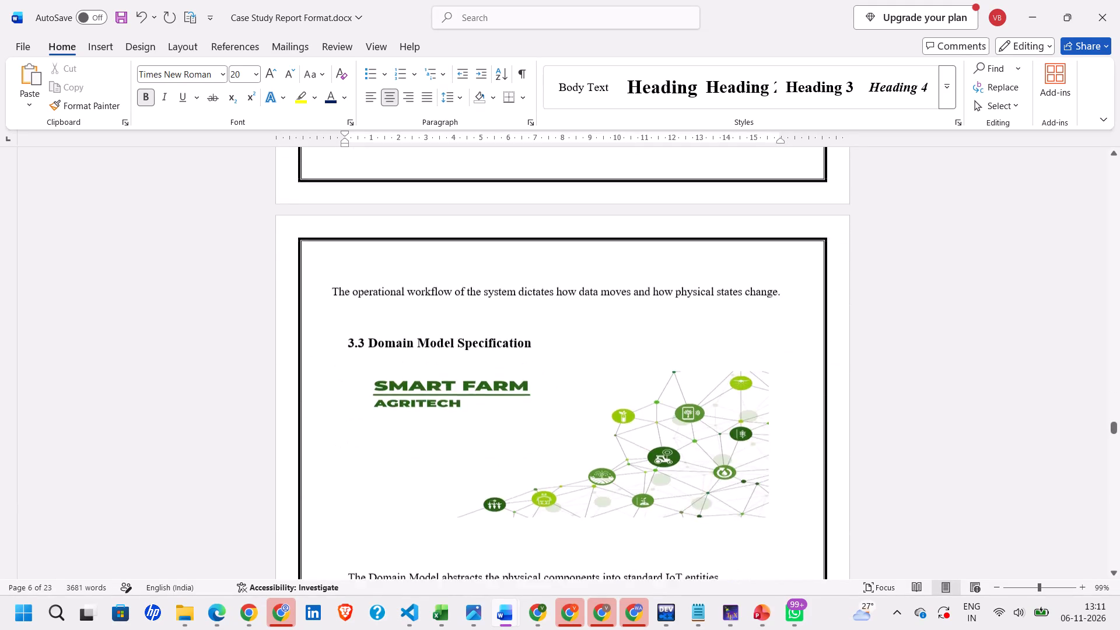
scroll(598, 471, up, 3)
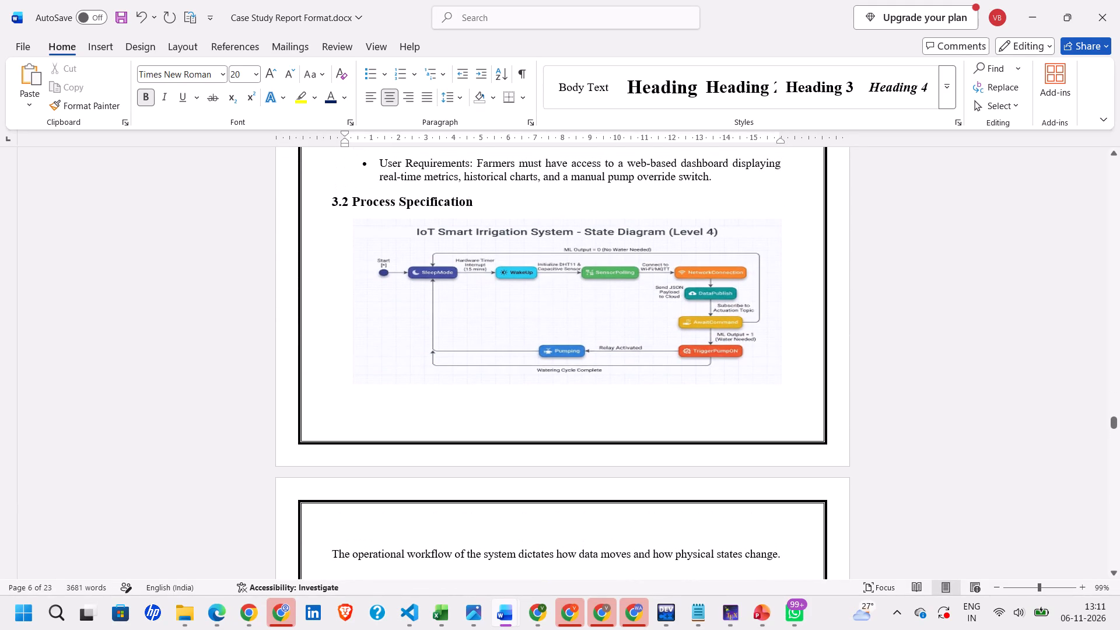
scroll(552, 338, down, 1)
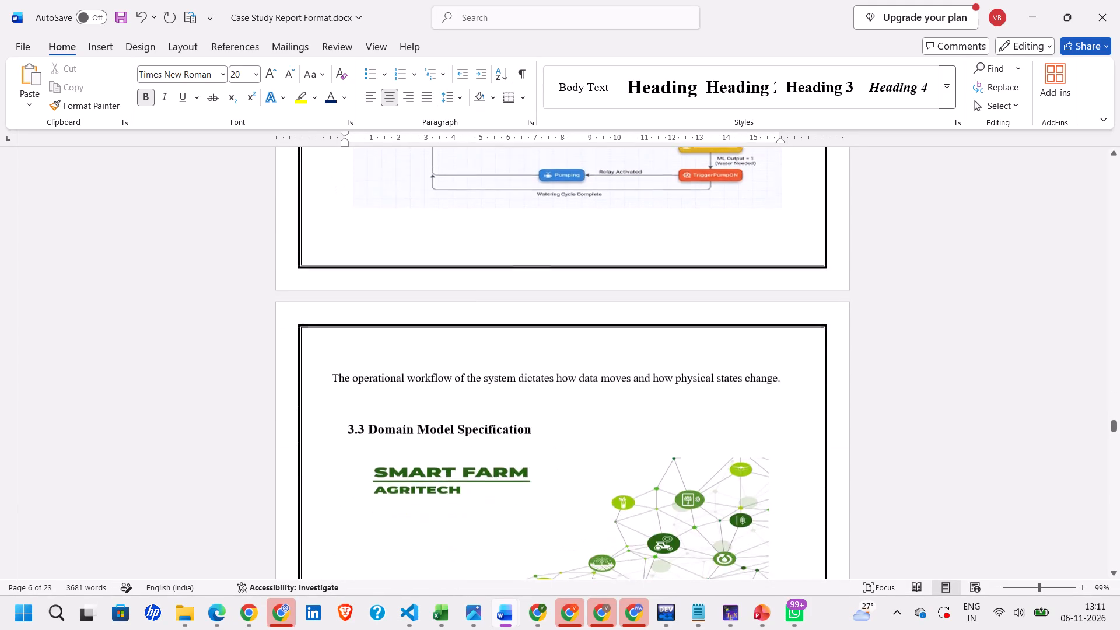
Review the pages from the domain model specification to the implementation plan for the layout of headings, figures and page breaks.
scroll(552, 338, down, 2)
scroll(552, 338, up, 1)
scroll(552, 338, down, 1)
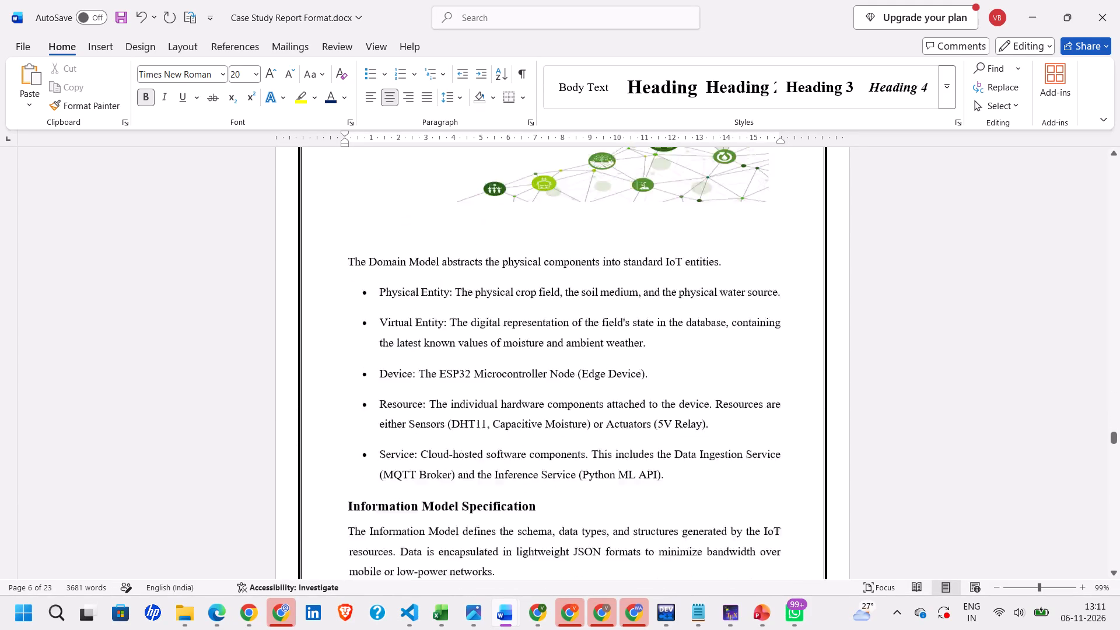
scroll(552, 338, down, 4)
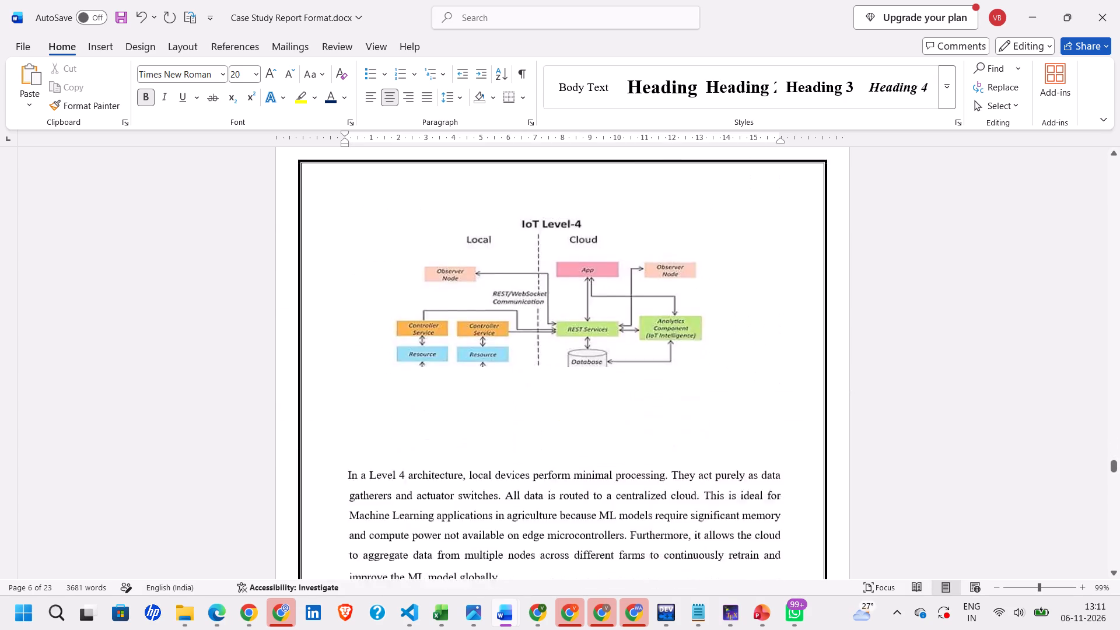
scroll(552, 338, up, 1)
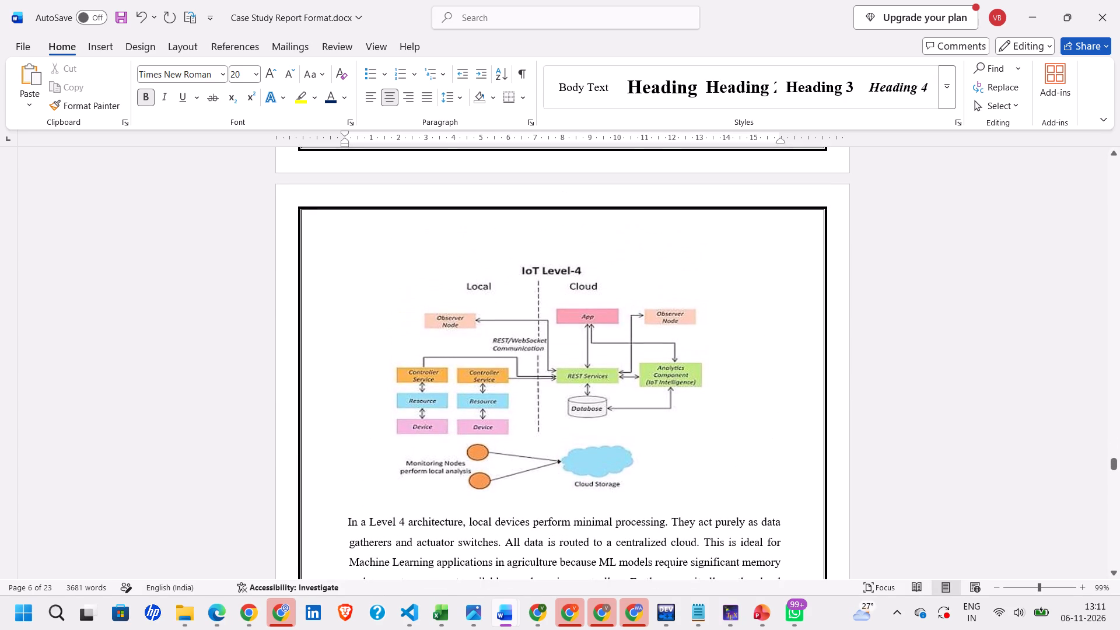
scroll(552, 338, up, 2)
scroll(552, 338, down, 3)
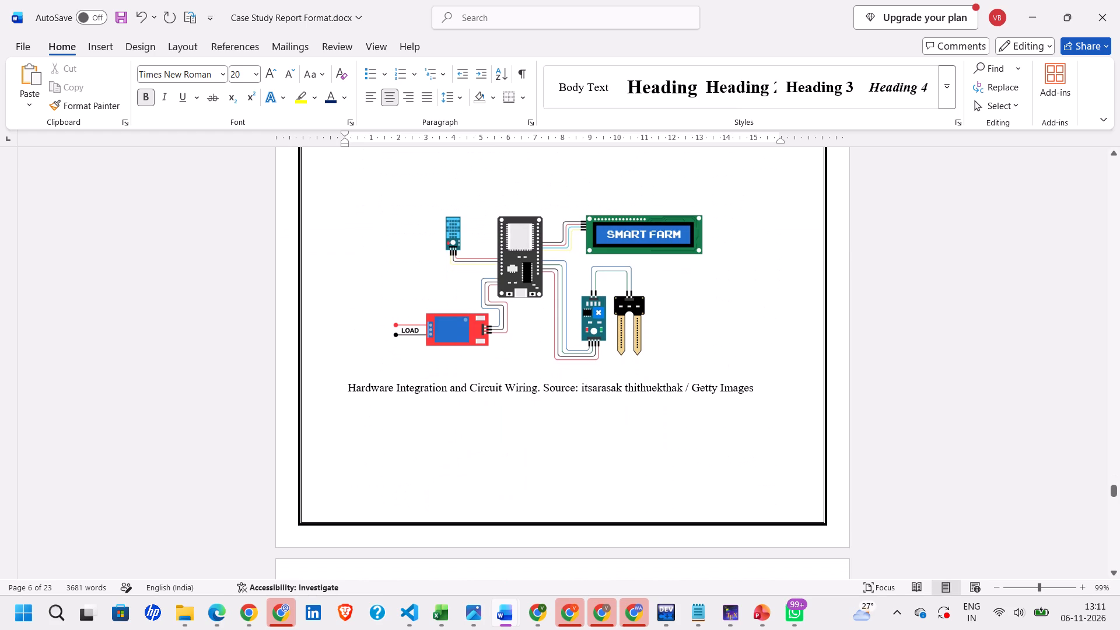
scroll(552, 338, down, 1)
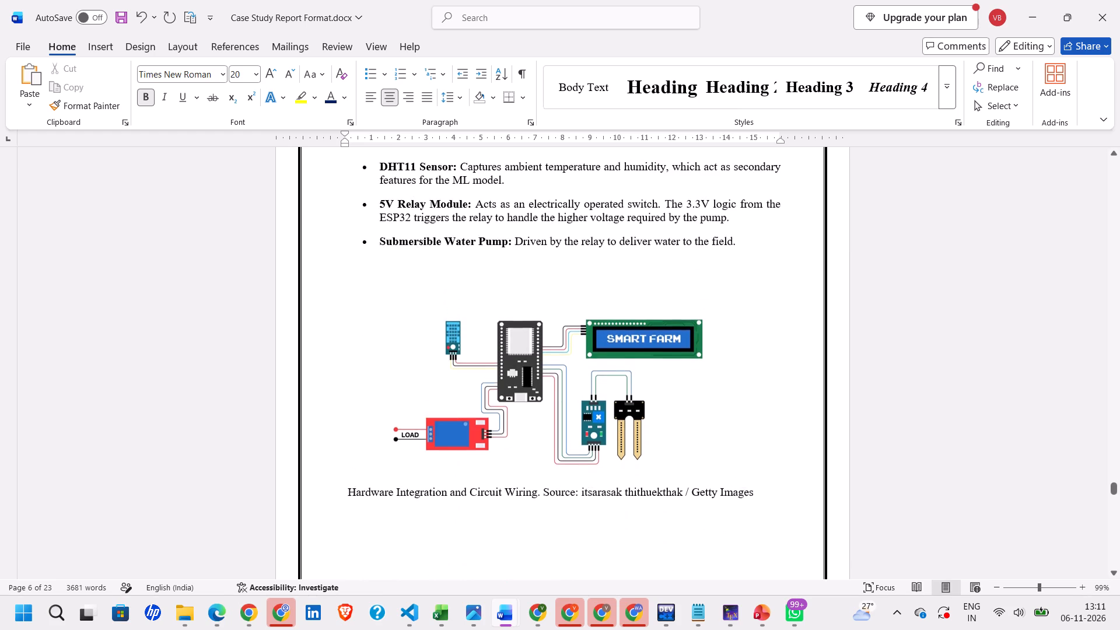
scroll(552, 338, down, 2)
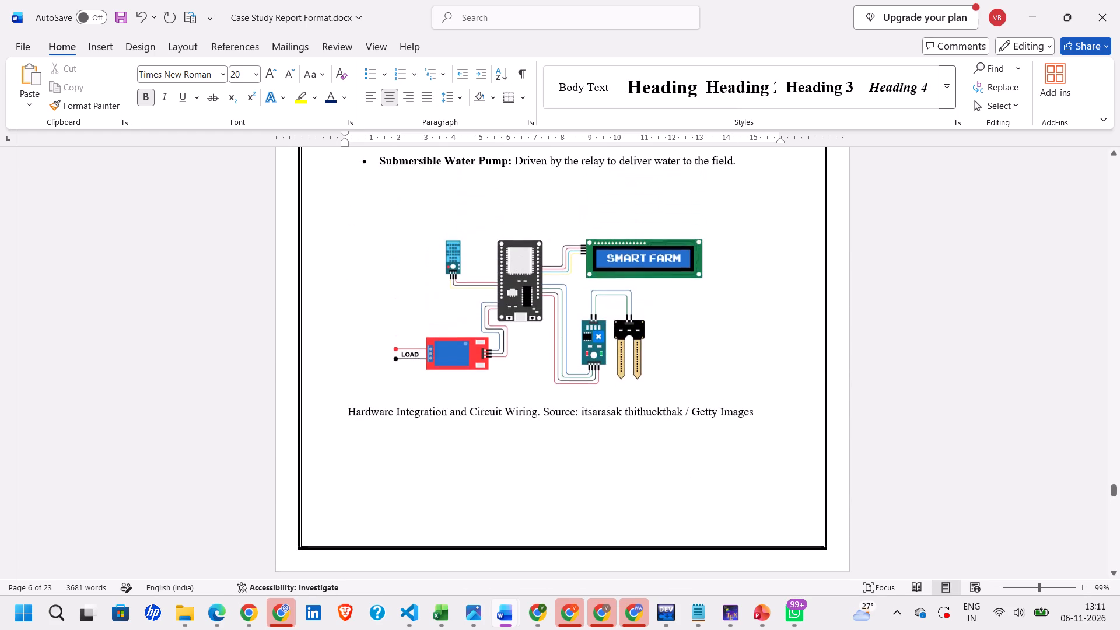
scroll(552, 338, down, 1)
scroll(552, 338, up, 2)
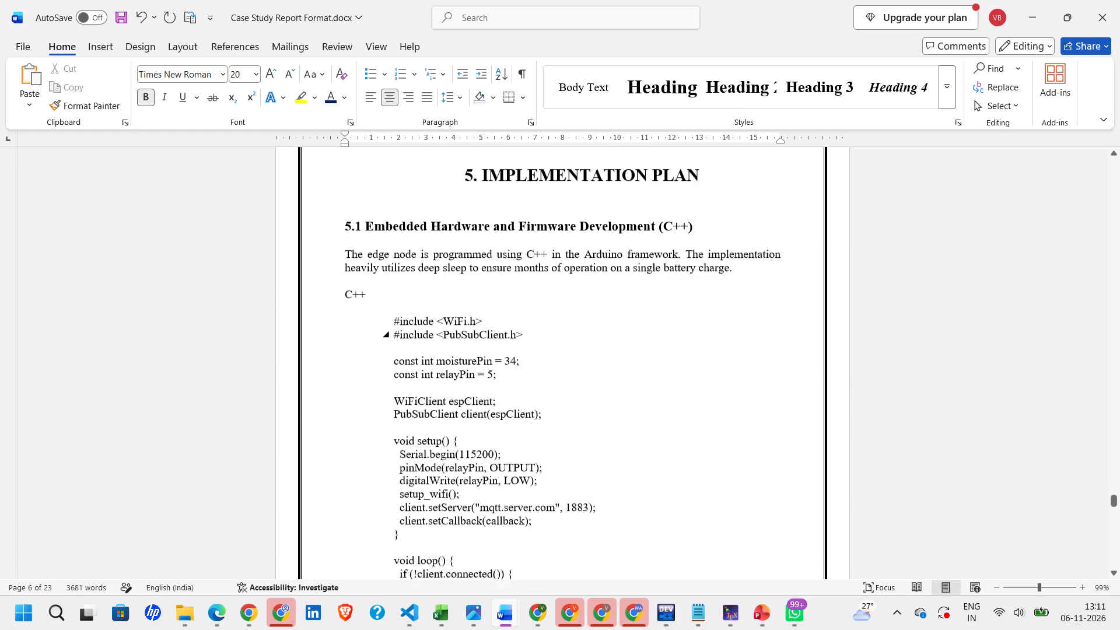
Delete the "List of Figures" heading together with its Figure No., Name of the Figure and Page No. column headings.
scroll(552, 338, up, 5)
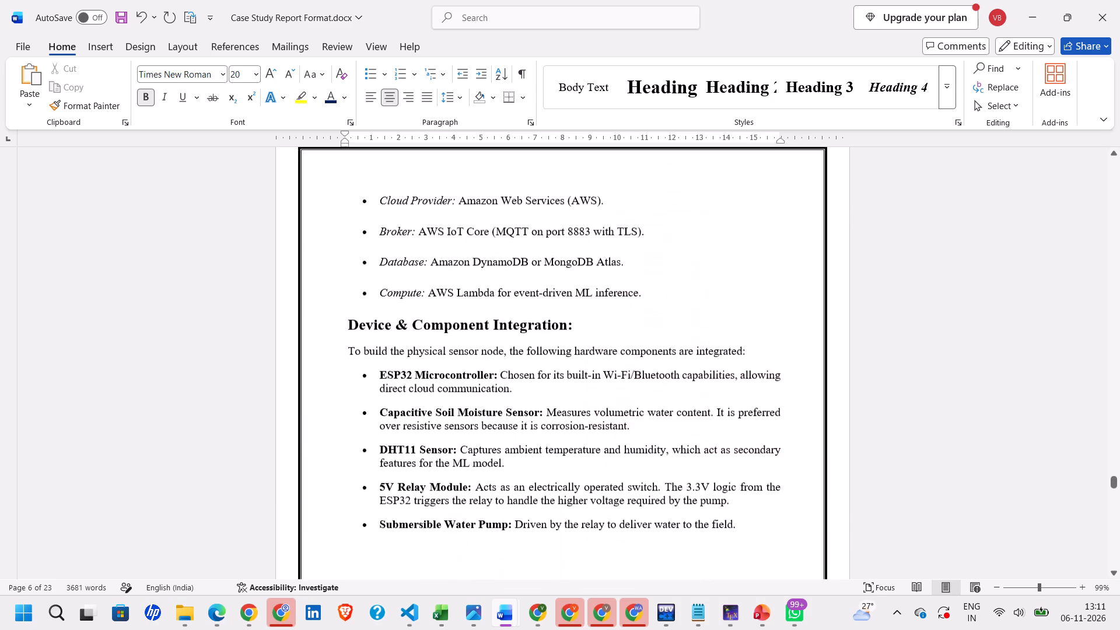
scroll(552, 338, up, 19)
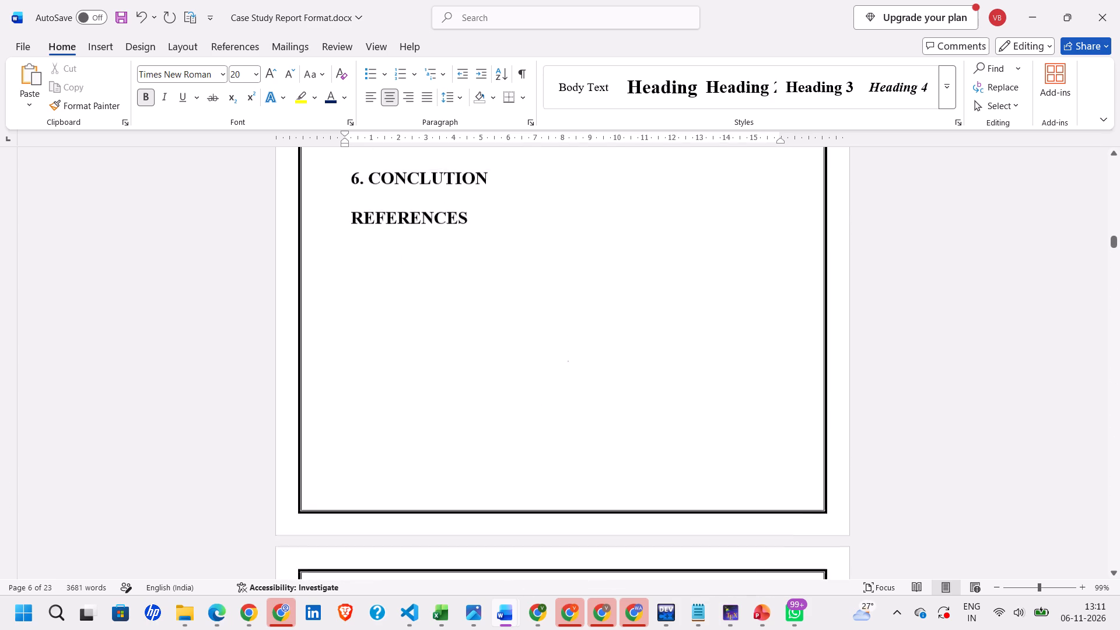
scroll(552, 338, up, 2)
scroll(552, 338, down, 2)
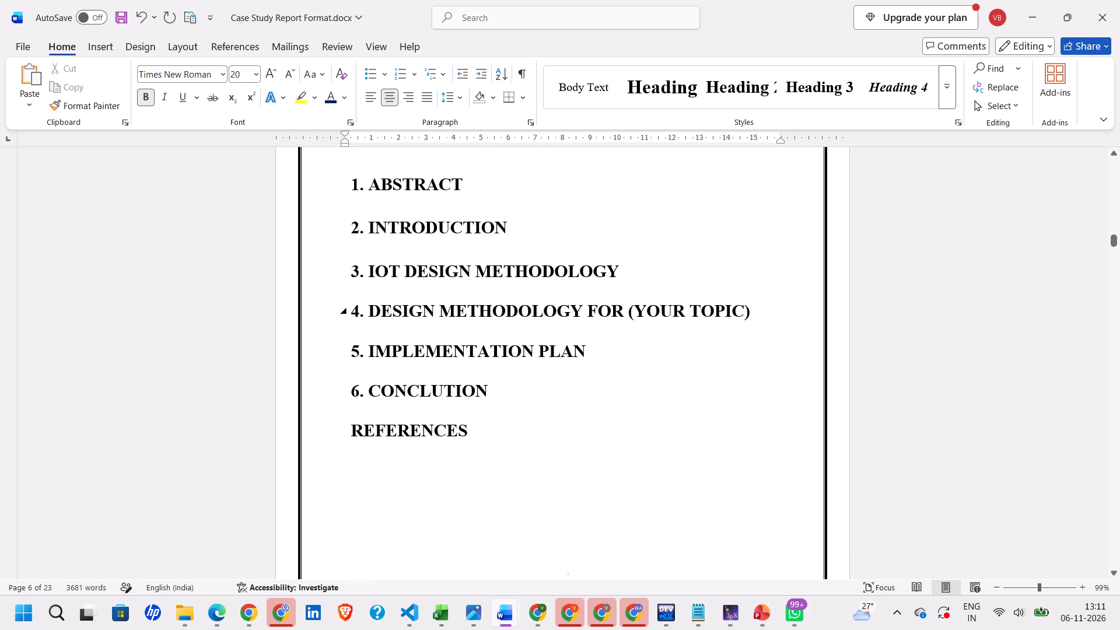
scroll(552, 338, down, 4)
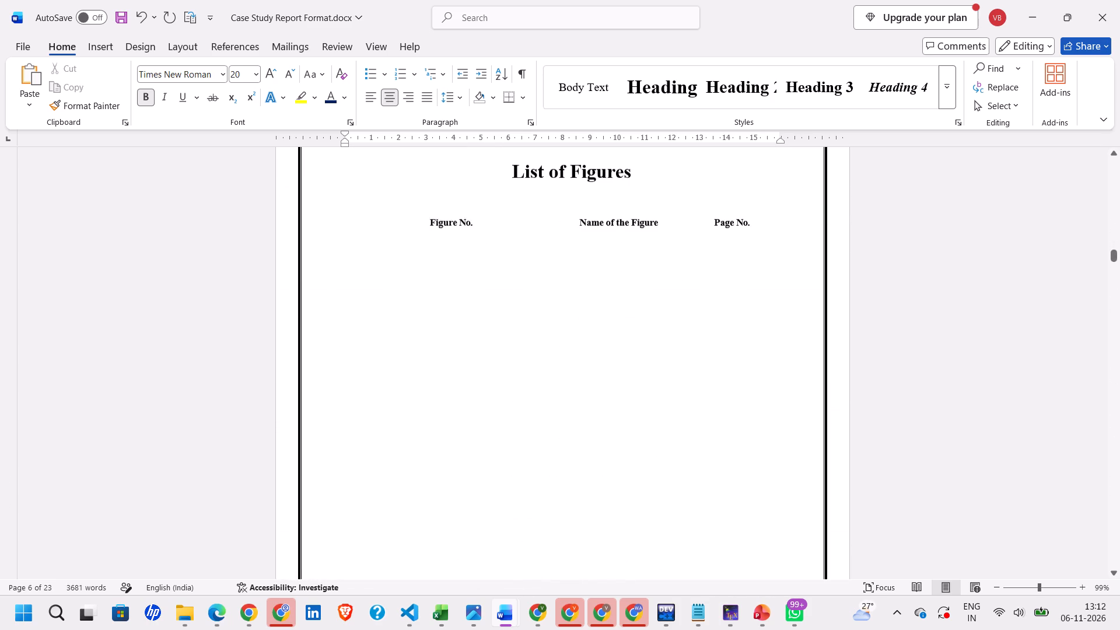
click(552, 338)
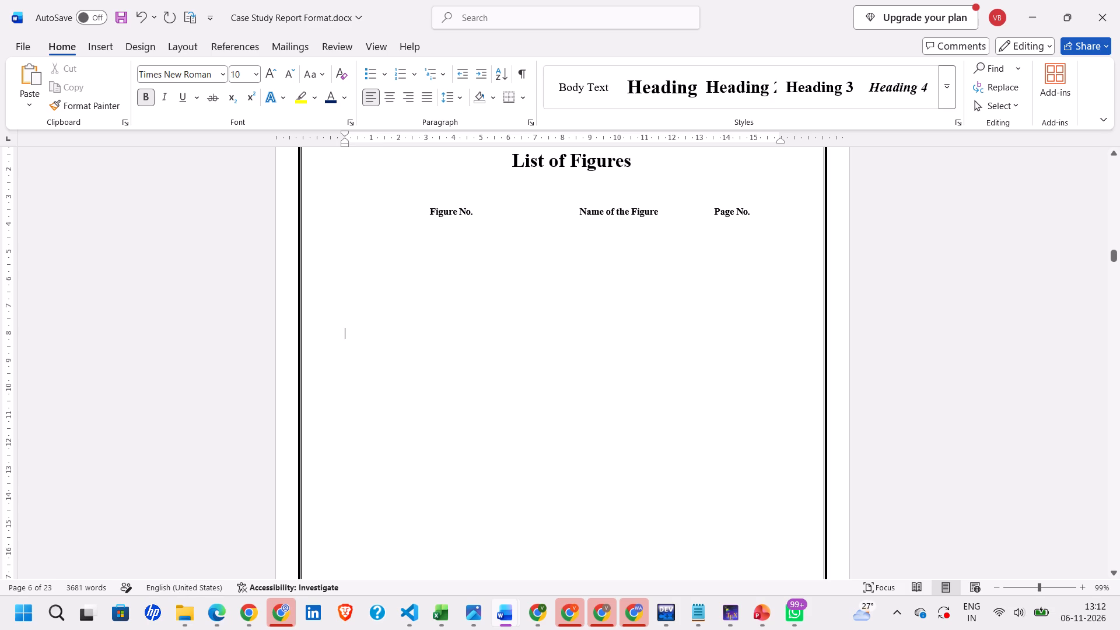
key(Delete)
key(Delete)
key(Delete)
scroll(527, 300, up, 2)
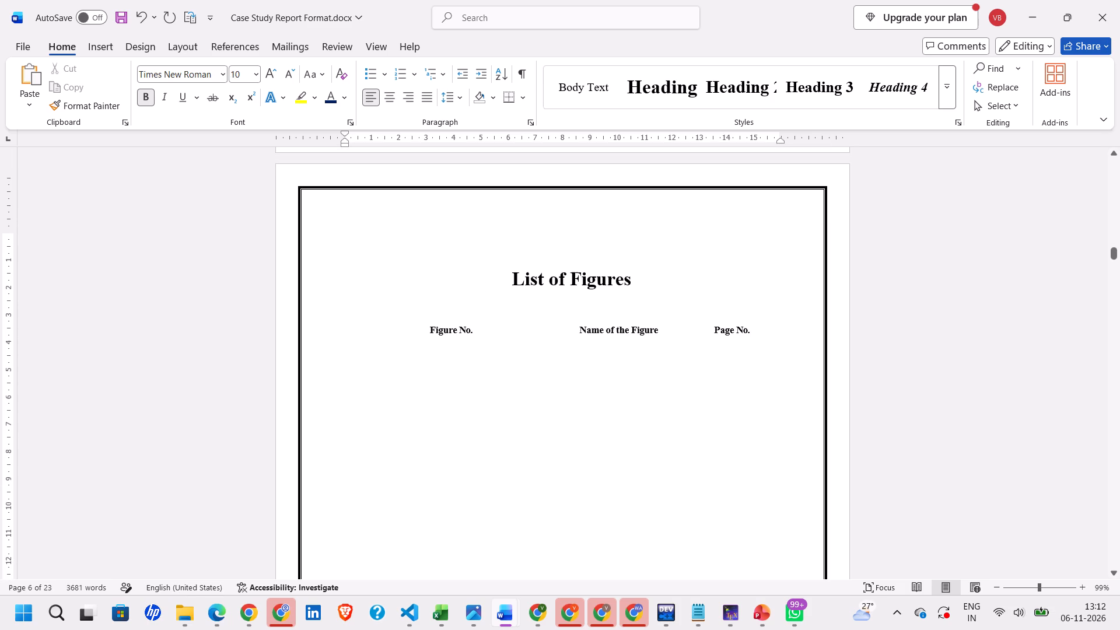
drag(440, 260, 726, 354)
key(Delete)
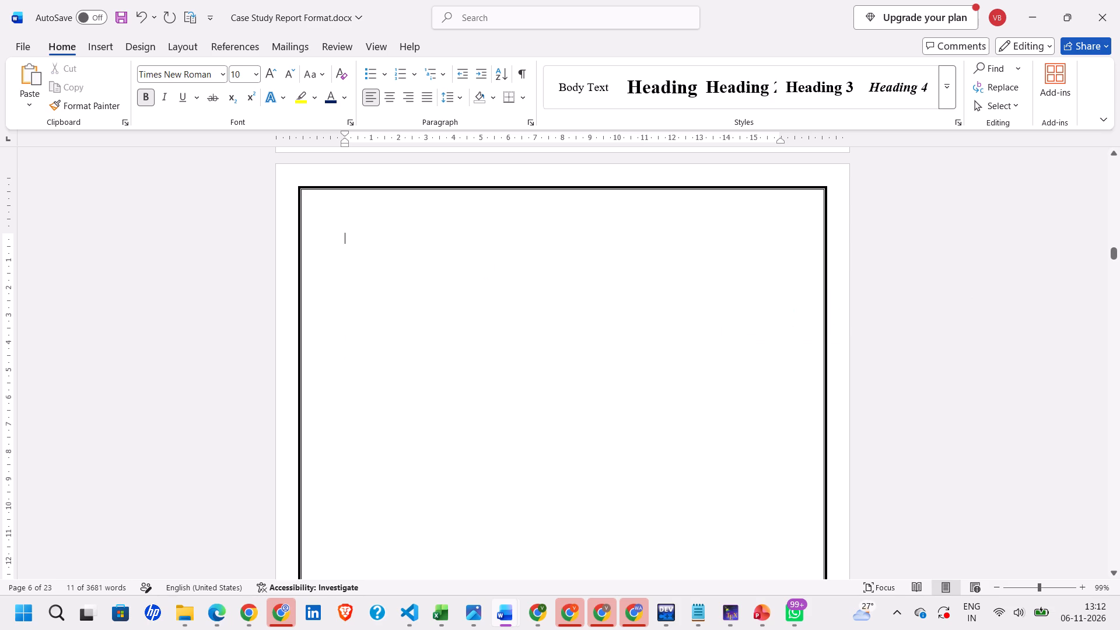
Remove the empty lines left on the former List of Figures page so that "1. Abstract" starts at its top.
key(Delete)
key(Delete)
key(Delete)
key(Delete)
key(Delete)
key(Delete)
key(Delete)
key(Delete)
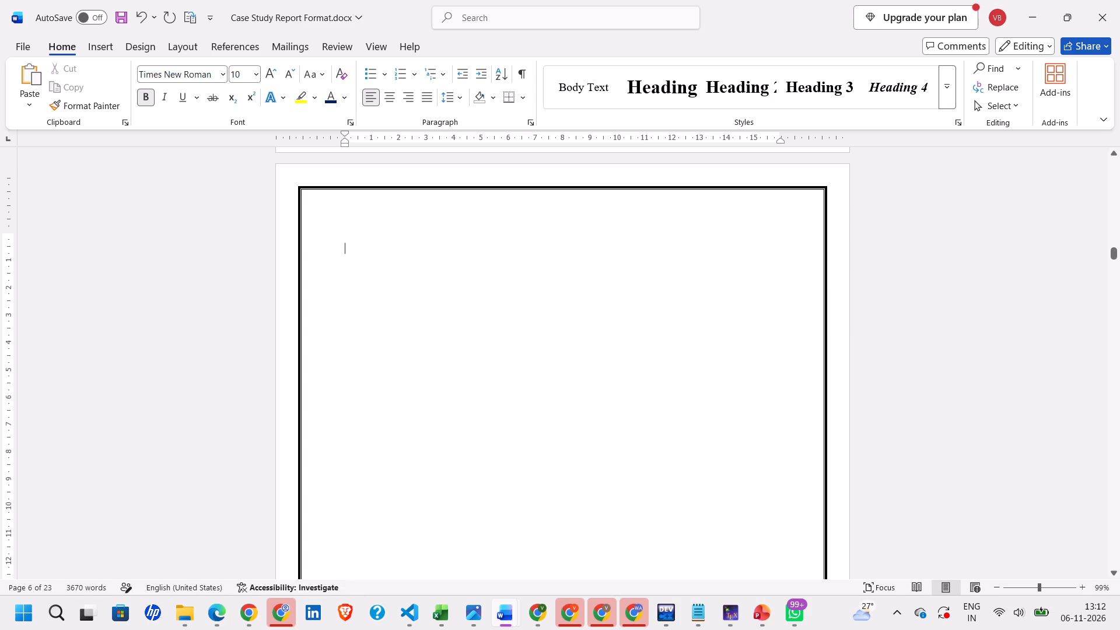
click(622, 185)
drag(622, 185, 679, 233)
drag(679, 233, 831, 188)
click(824, 189)
key(Delete)
key(Delete)
key(Delete)
key(Delete)
key(Delete)
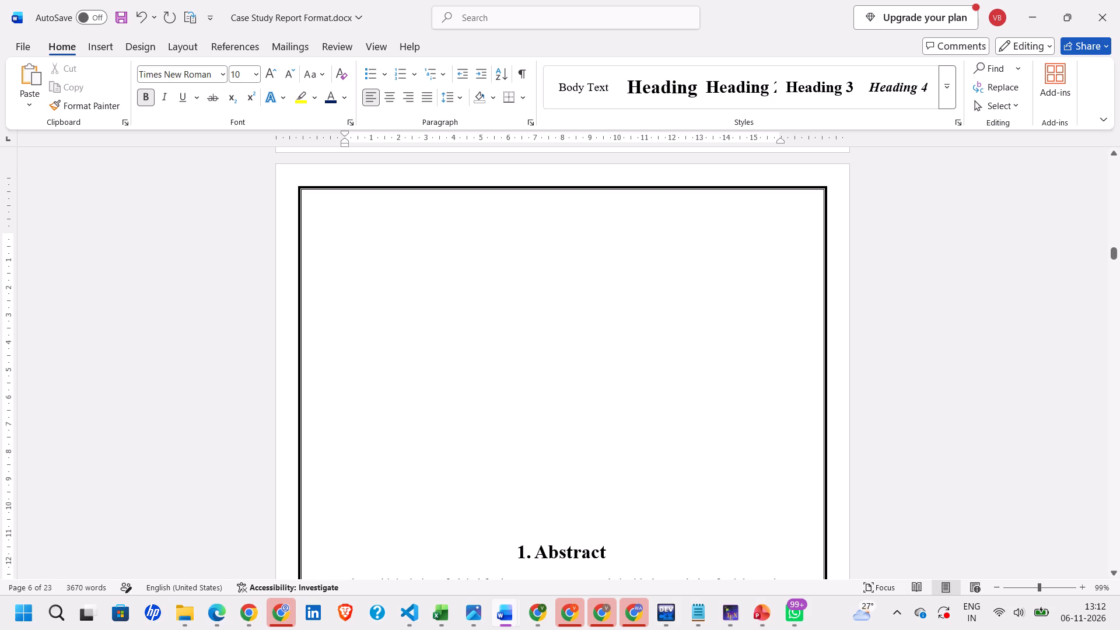
key(Delete)
key(Delete)
key(Delete)
key(Delete)
key(Delete)
key(Delete)
key(Delete)
key(Delete)
key(Delete)
key(Delete)
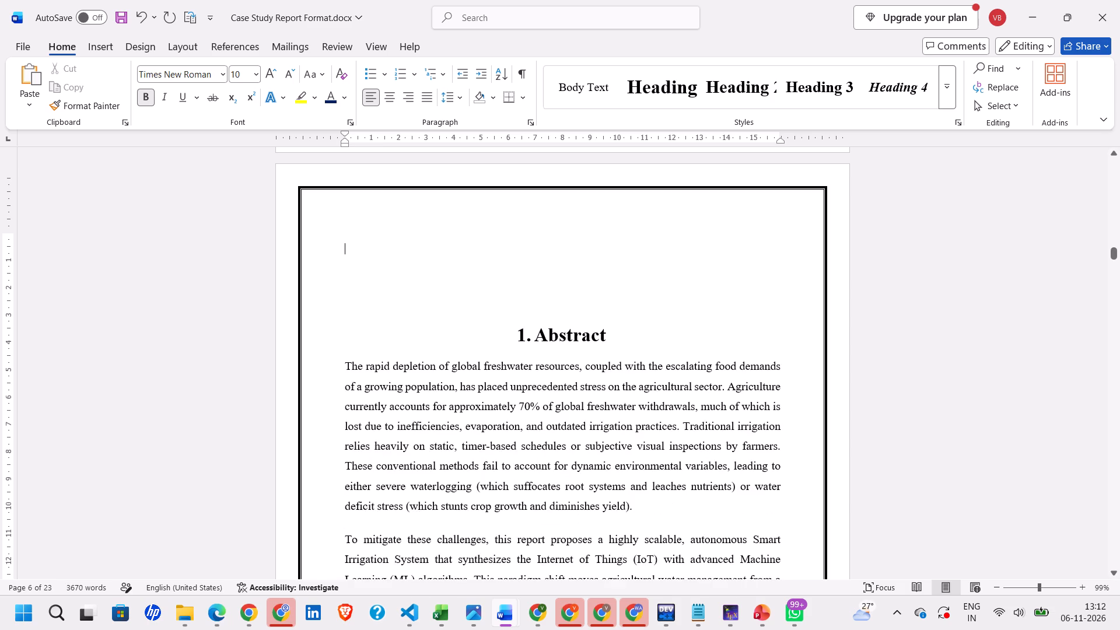
key(Delete)
key(Delete)
key(Delete)
key(Delete)
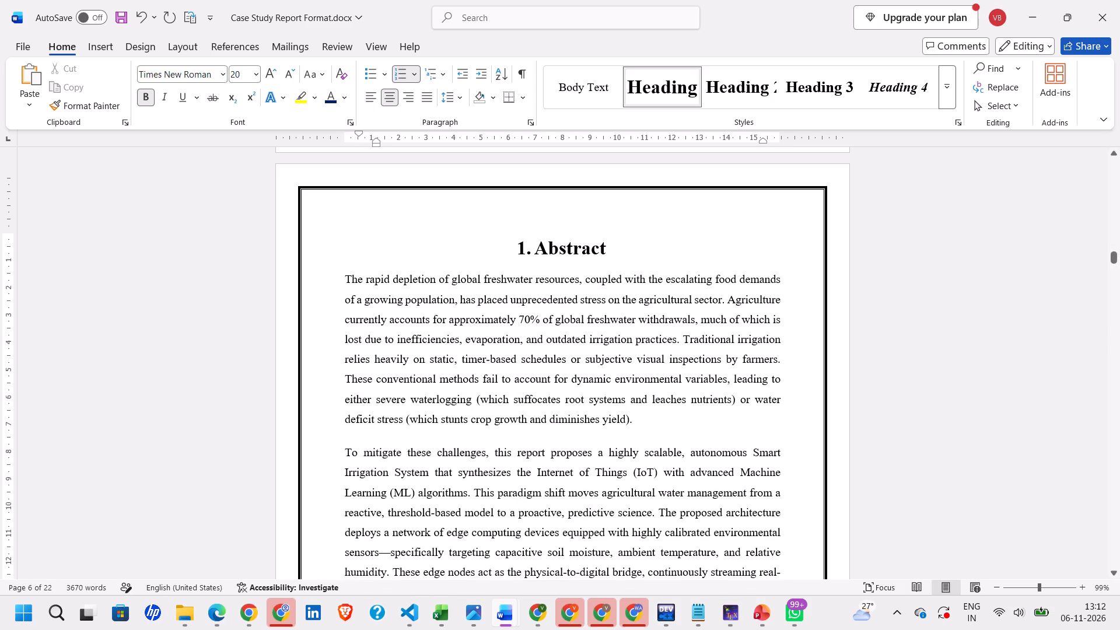
key(Left)
key(Left)
Review the Introduction and IoT design methodology pages for spacing, headings separated from their text, tables and page breaks.
scroll(824, 189, up, 2)
scroll(824, 189, down, 9)
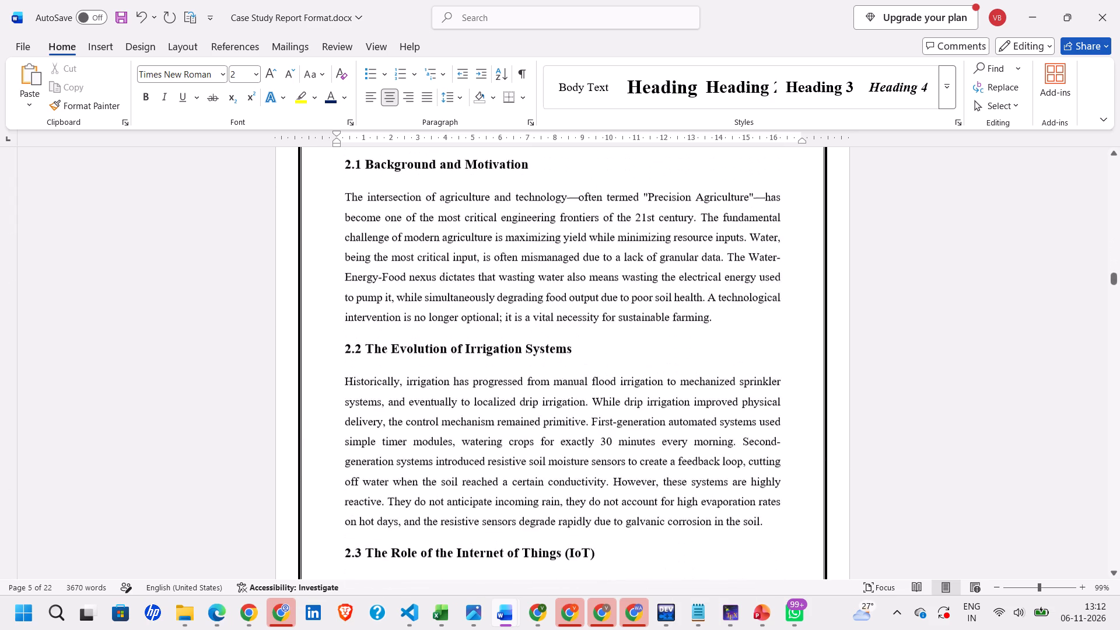
scroll(824, 189, down, 3)
scroll(824, 189, up, 5)
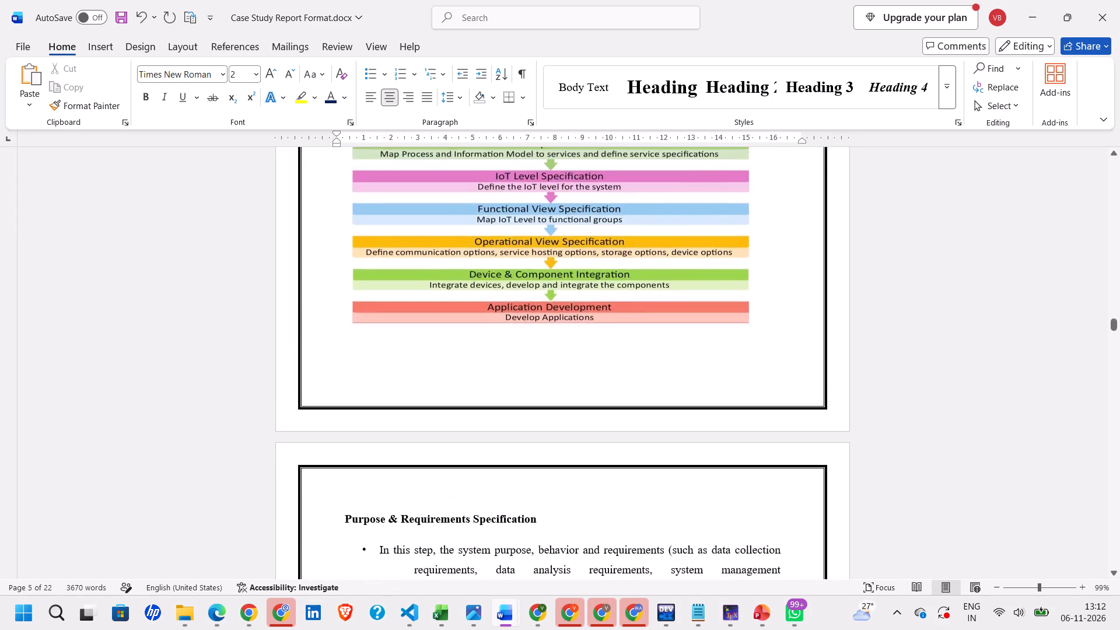
scroll(824, 189, down, 4)
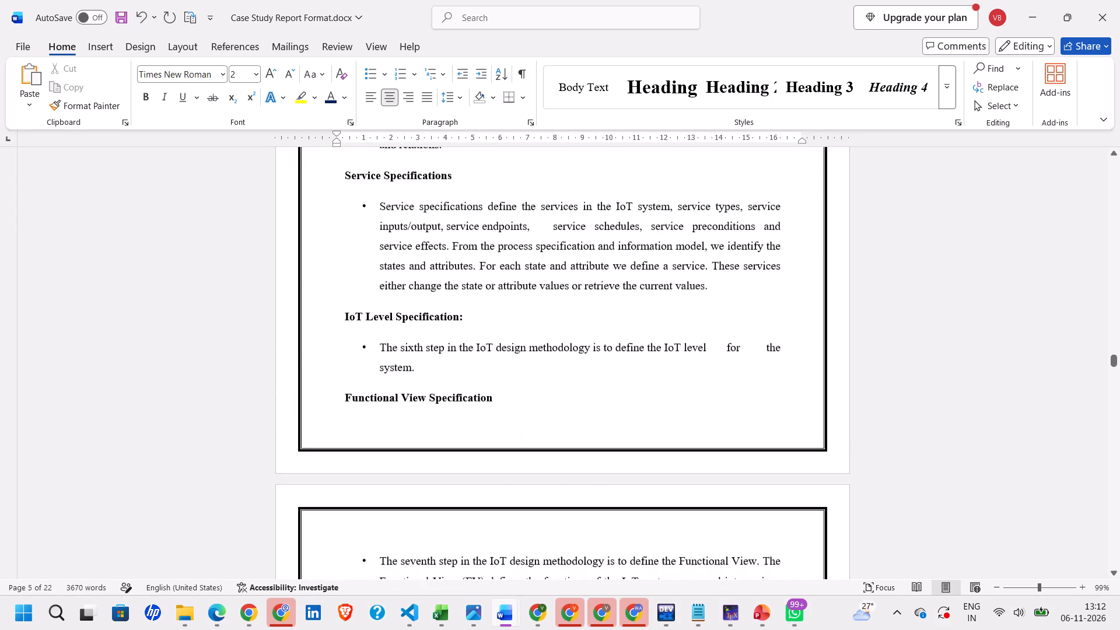
scroll(824, 189, down, 8)
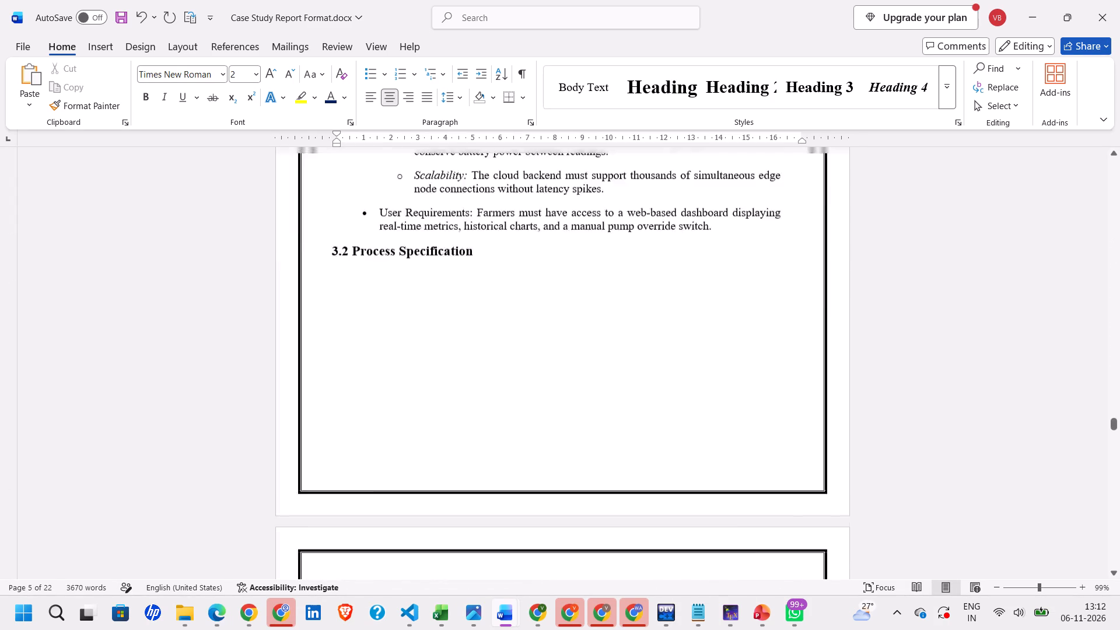
scroll(824, 189, up, 6)
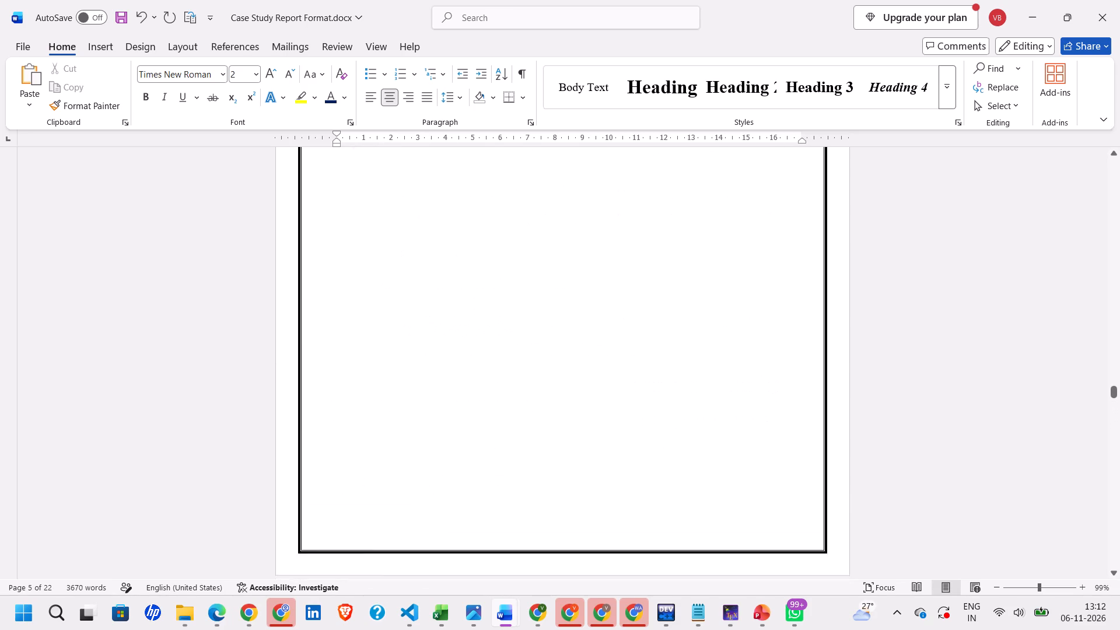
scroll(824, 189, up, 3)
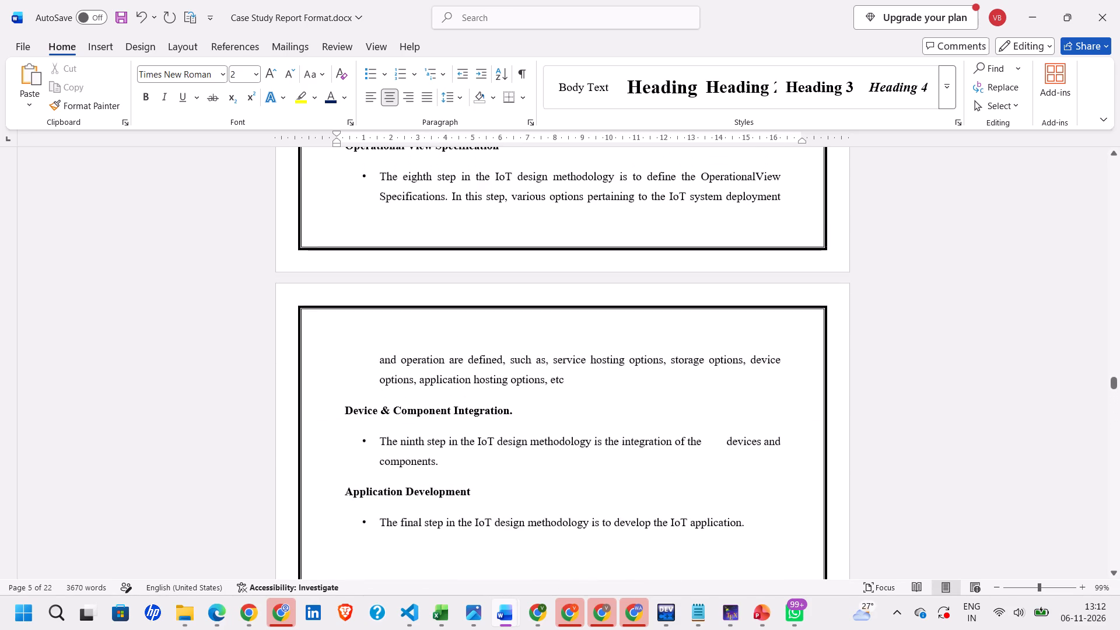
scroll(824, 189, up, 4)
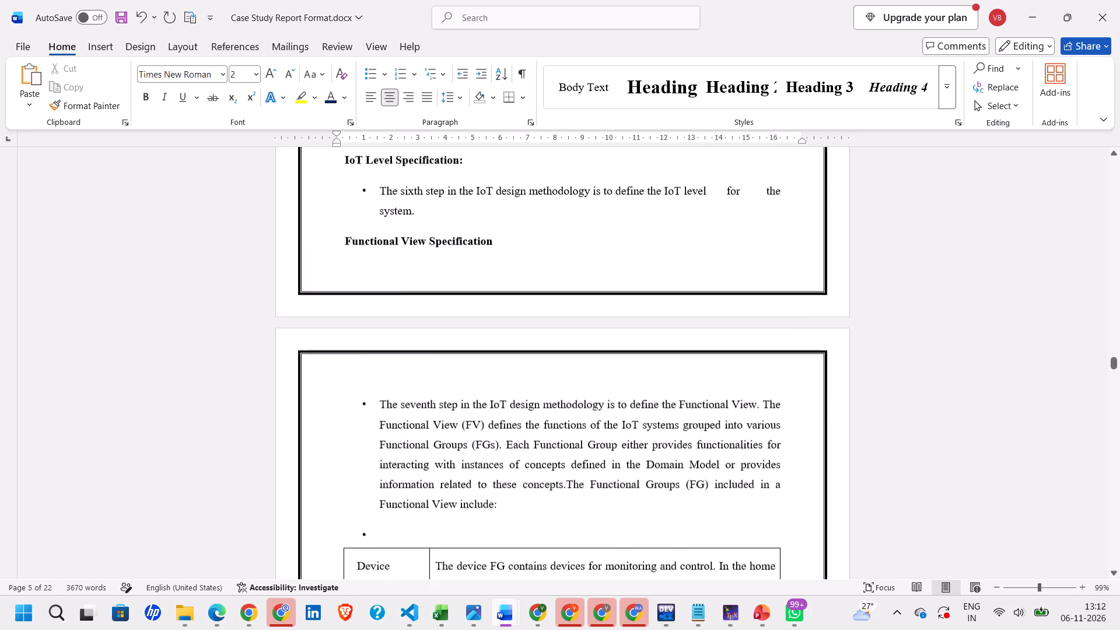
scroll(824, 189, up, 5)
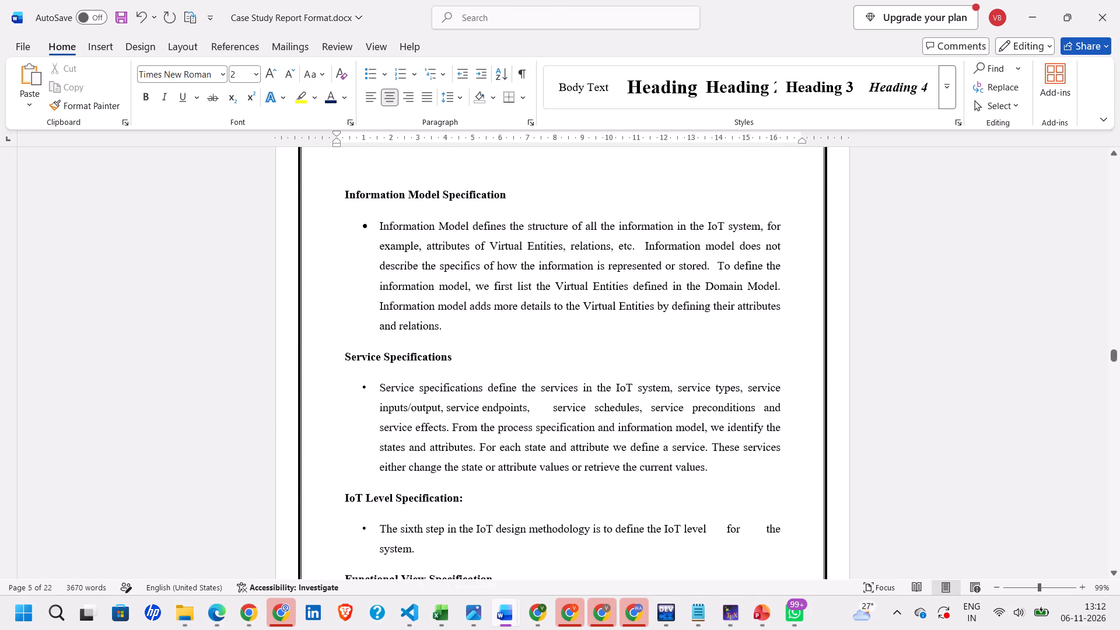
scroll(824, 189, up, 4)
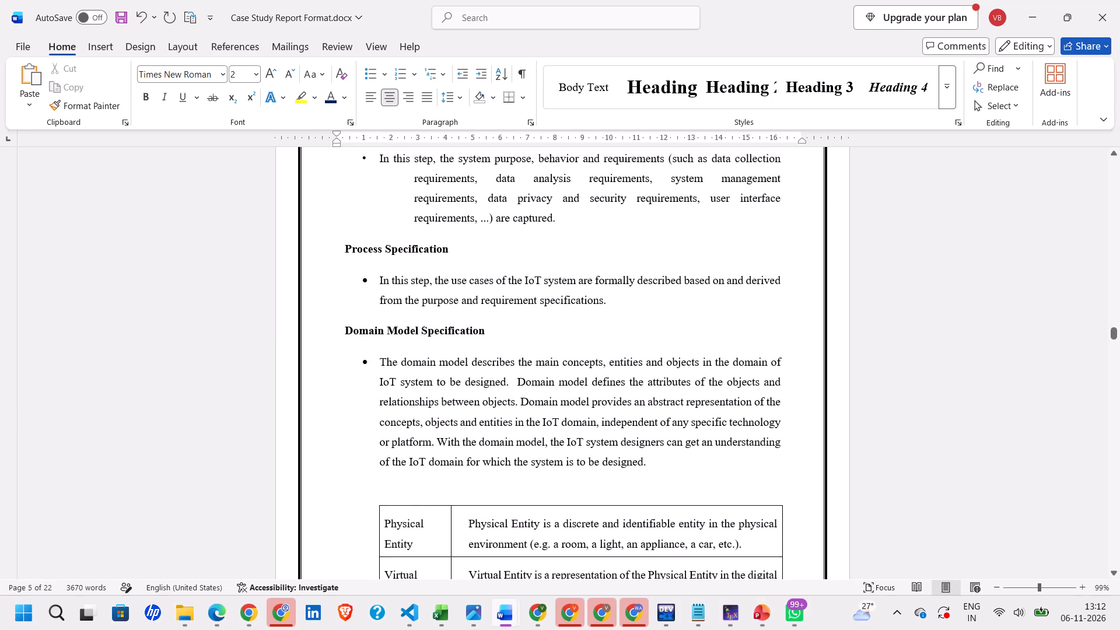
scroll(824, 189, up, 1)
Remove the empty lines above the "Functional View and Operational view Specification" heading so it directly follows the Level 4 architecture paragraph.
scroll(824, 189, down, 4)
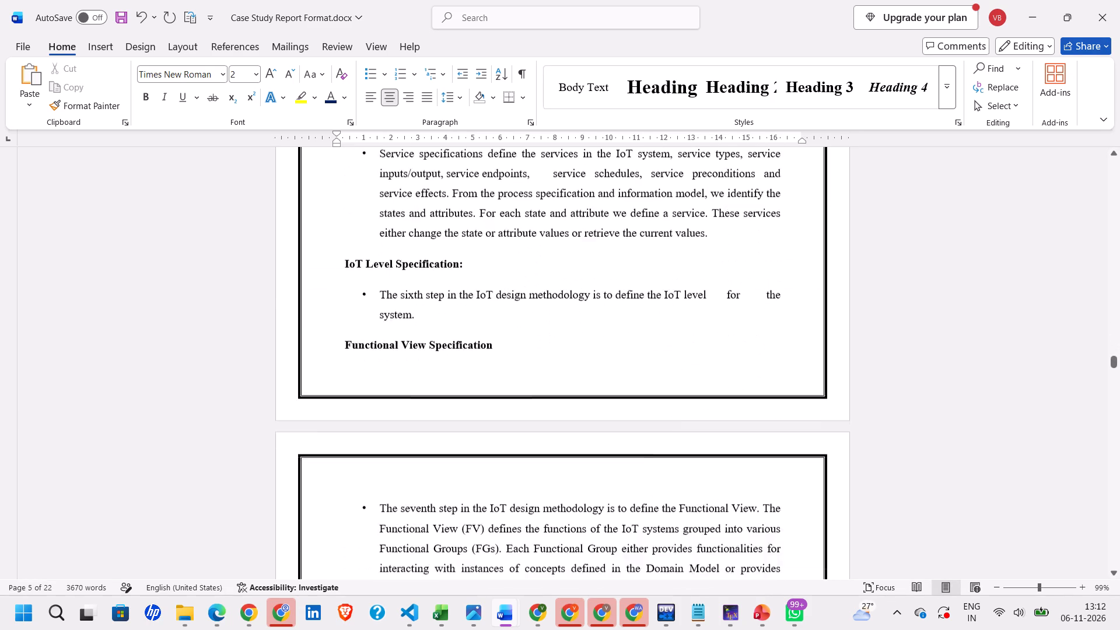
scroll(824, 189, down, 10)
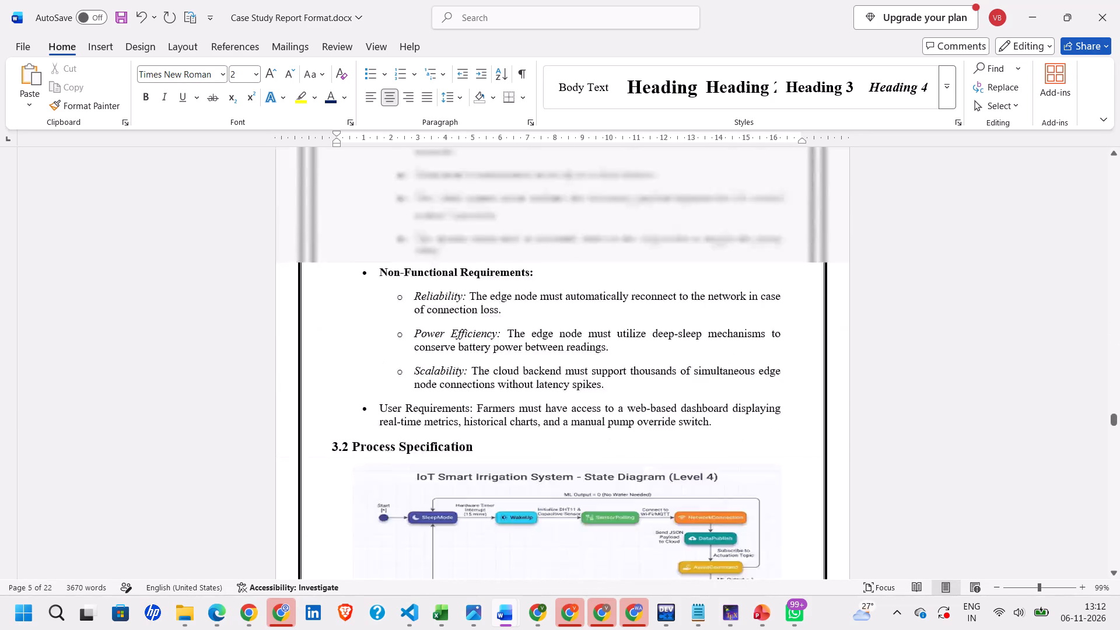
scroll(824, 189, down, 3)
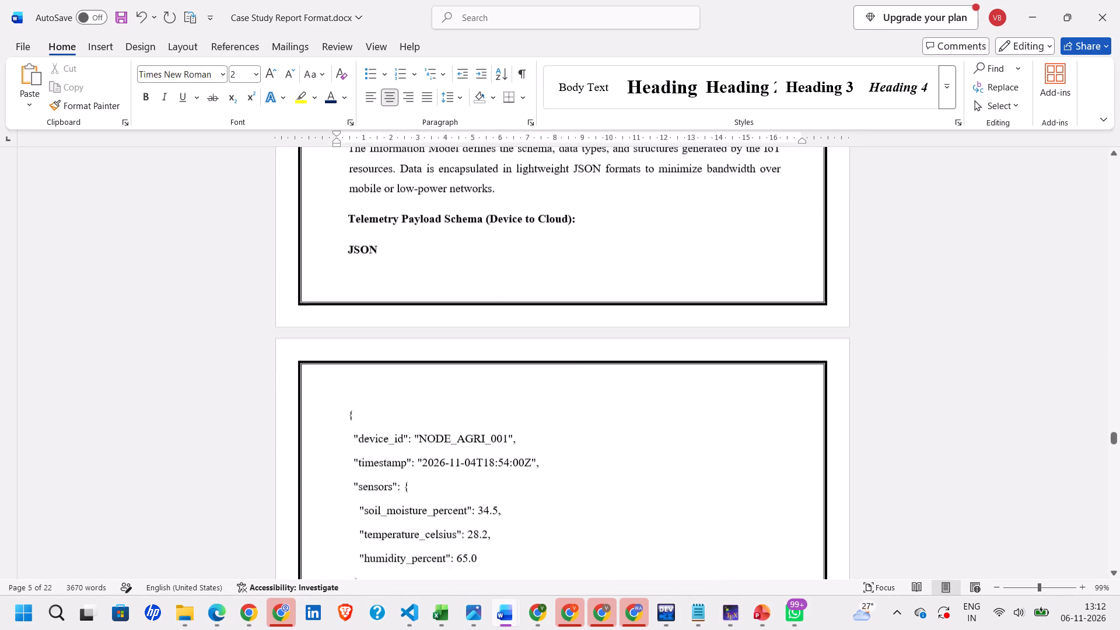
scroll(824, 189, down, 3)
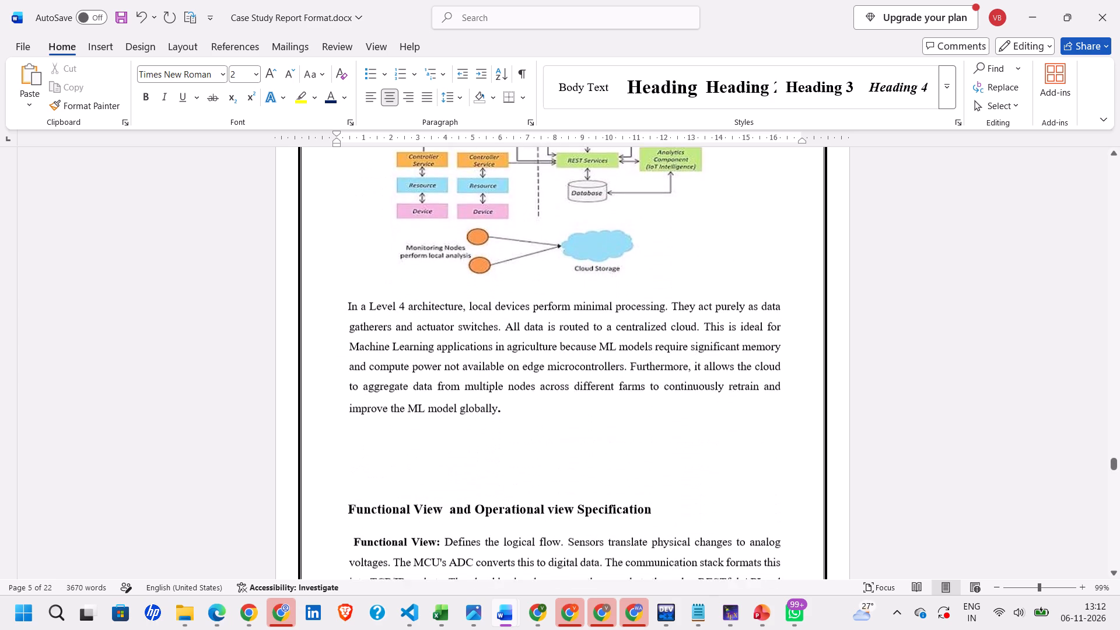
scroll(824, 189, down, 3)
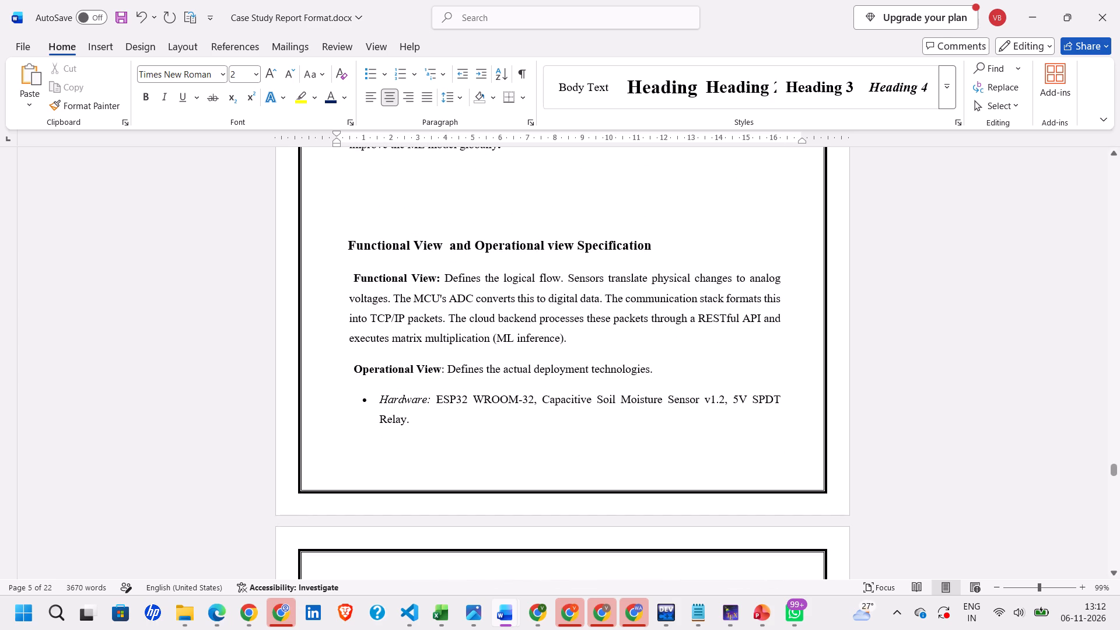
click(388, 208)
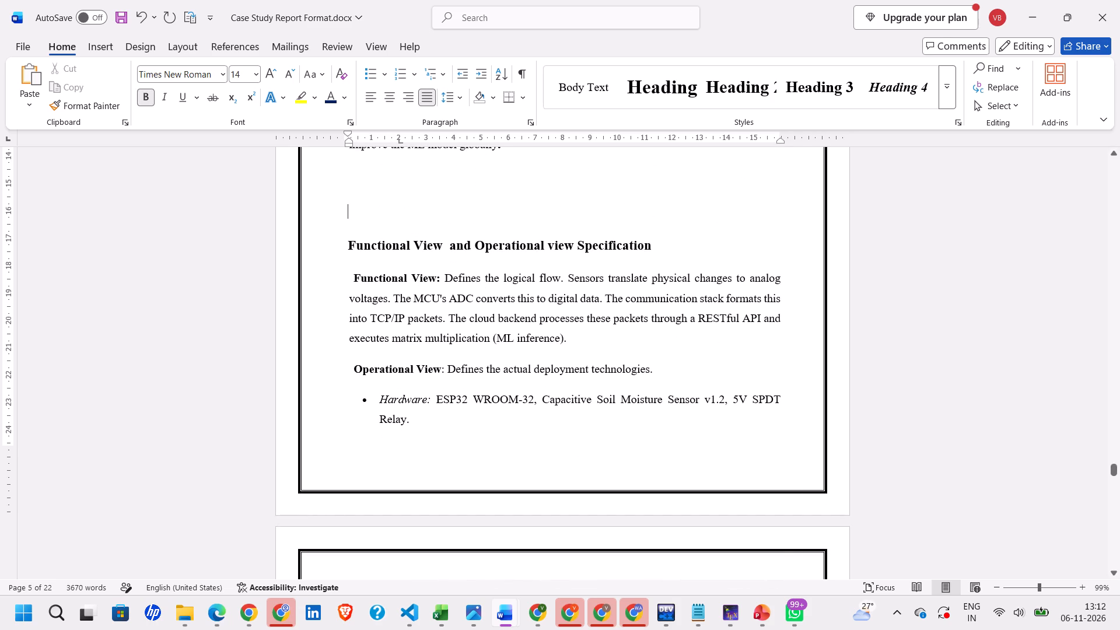
key(BackSpace)
key(BackSpace)
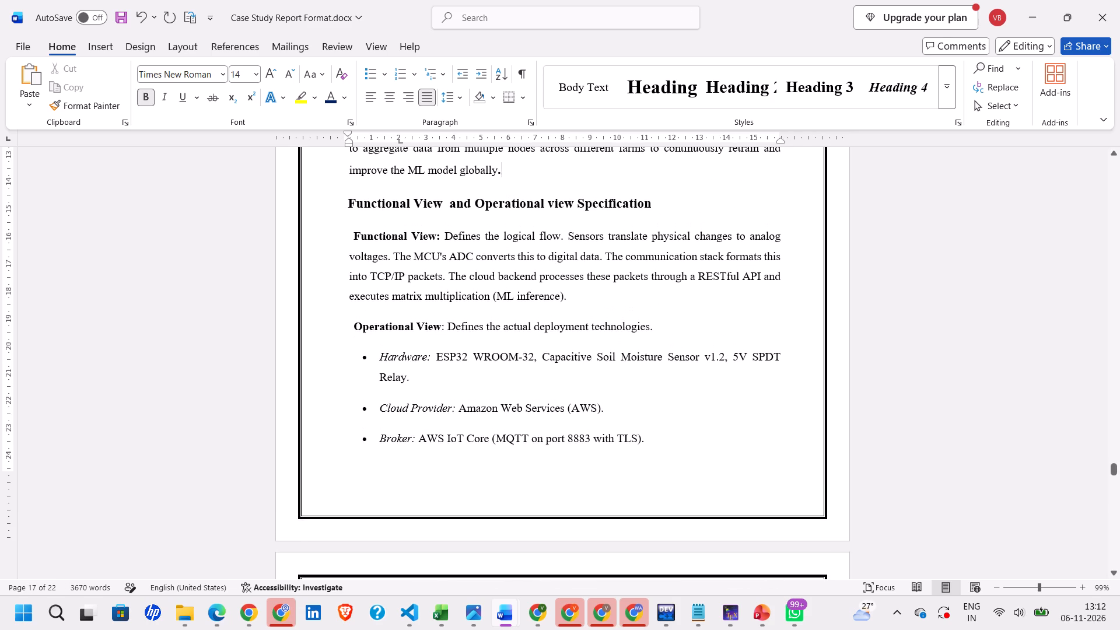
Insert two empty lines before "5. IMPLEMENTATION PLAN" to push the heading to the top of a new page.
scroll(341, 208, down, 5)
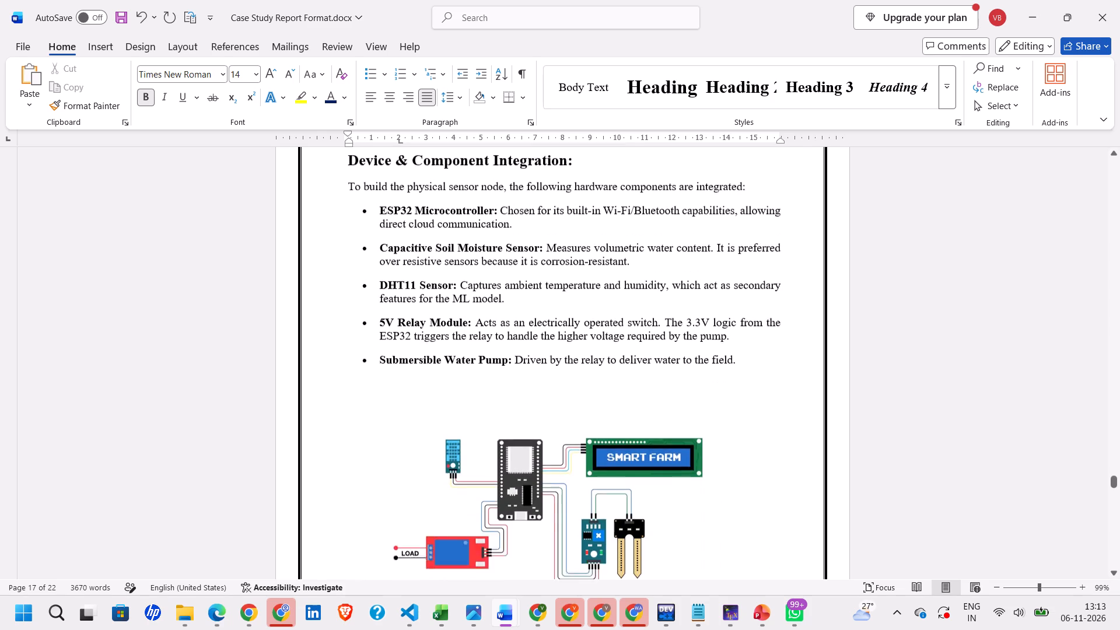
scroll(341, 208, down, 2)
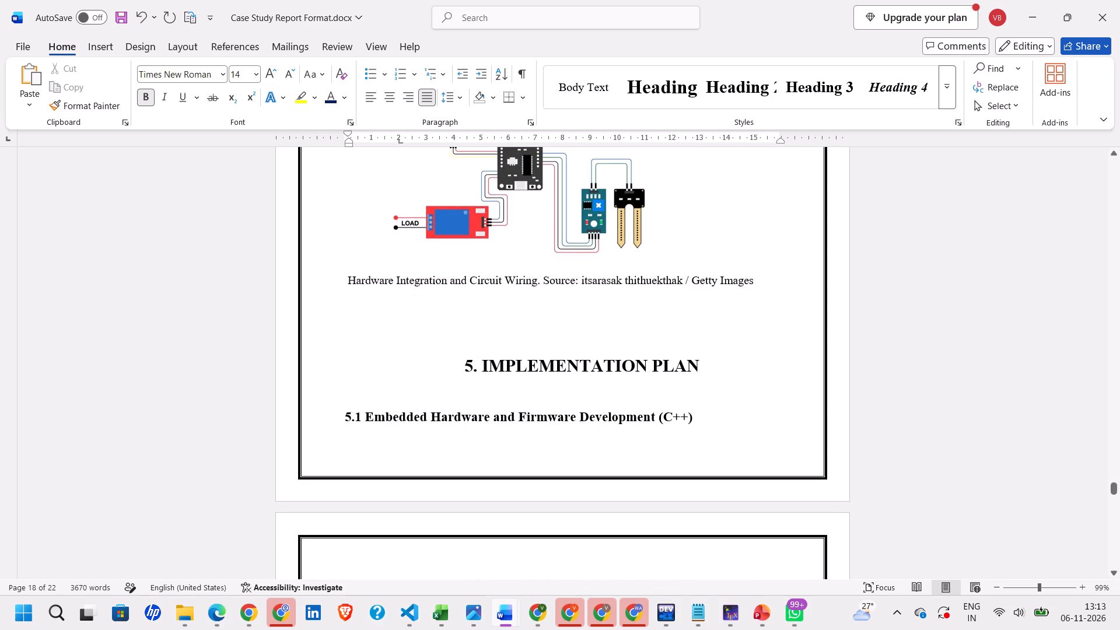
click(456, 366)
click(463, 364)
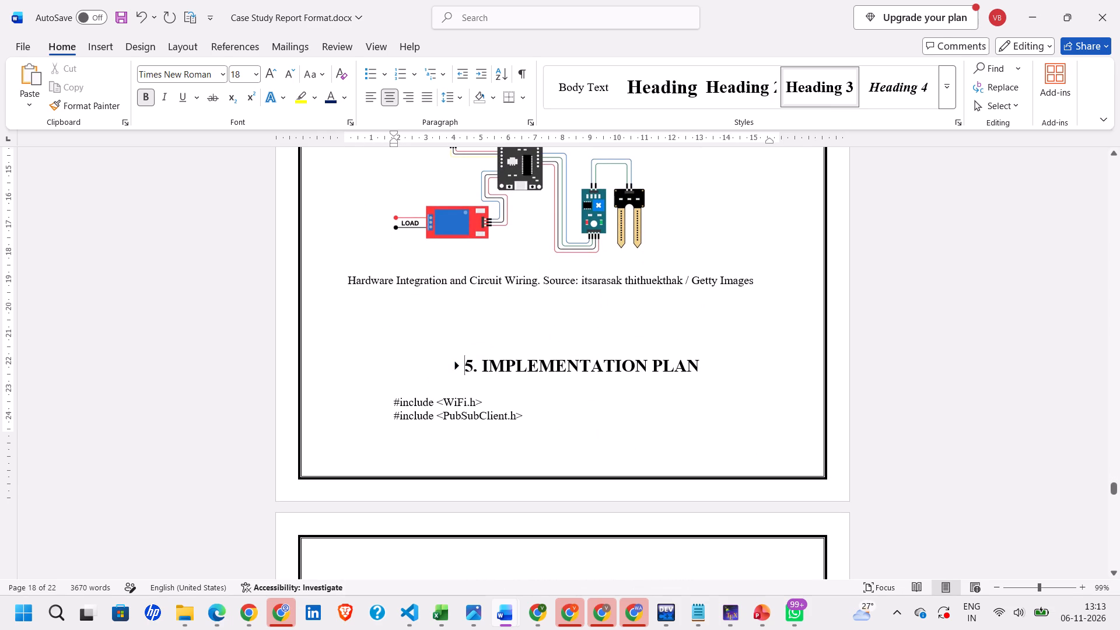
key(Return)
key(Return)
Insert four empty lines before "6.CONCLUSION" so that the chapter starts on a new page.
scroll(463, 364, down, 7)
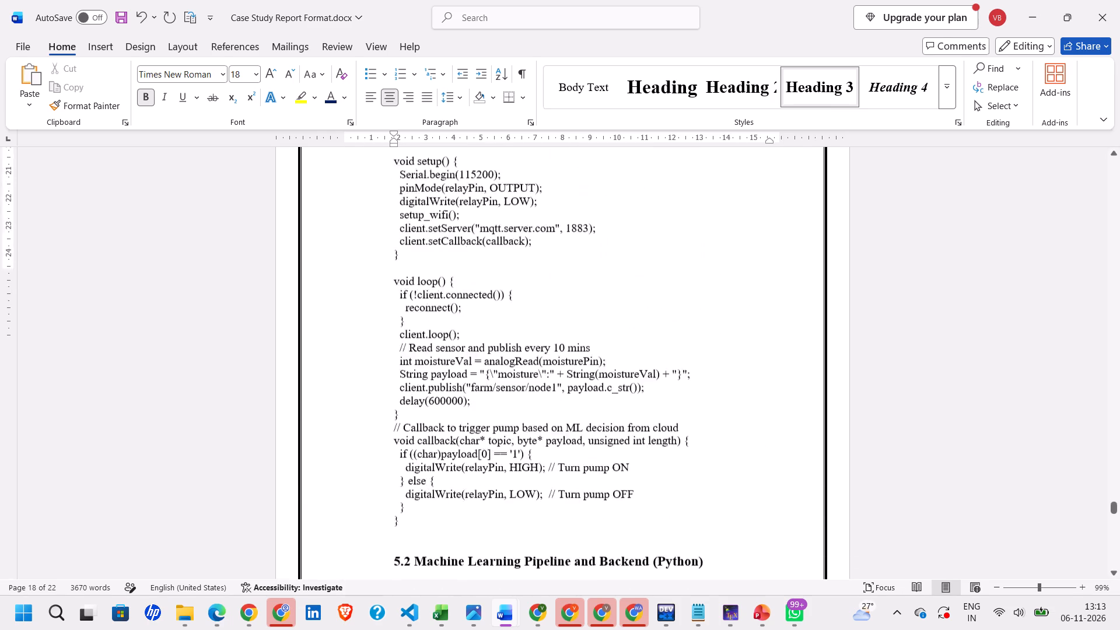
scroll(463, 364, up, 5)
scroll(420, 304, down, 5)
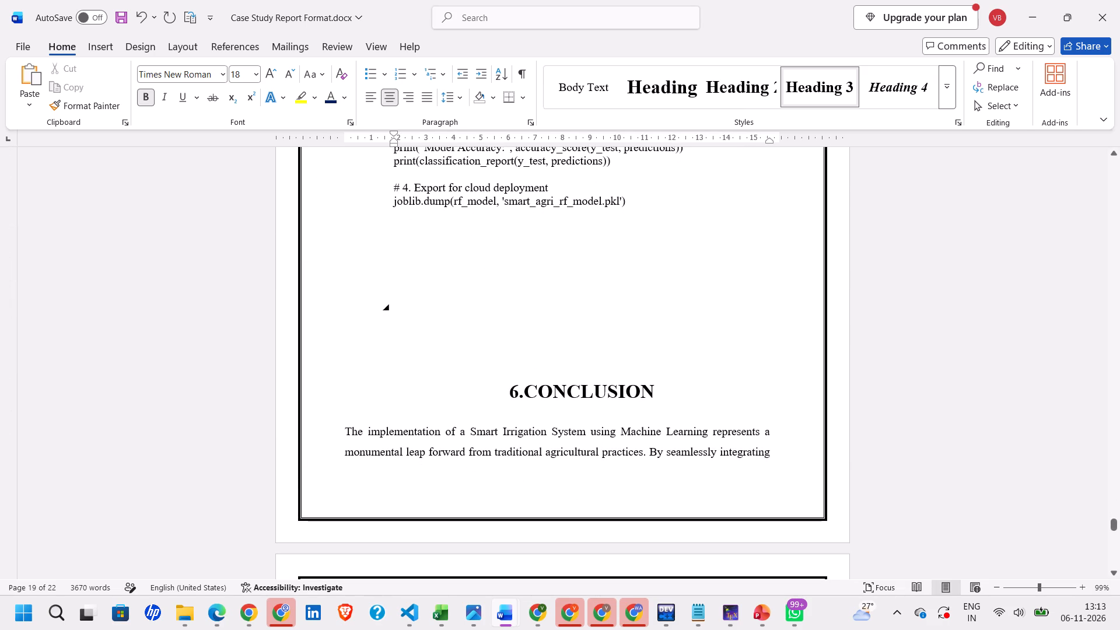
click(503, 400)
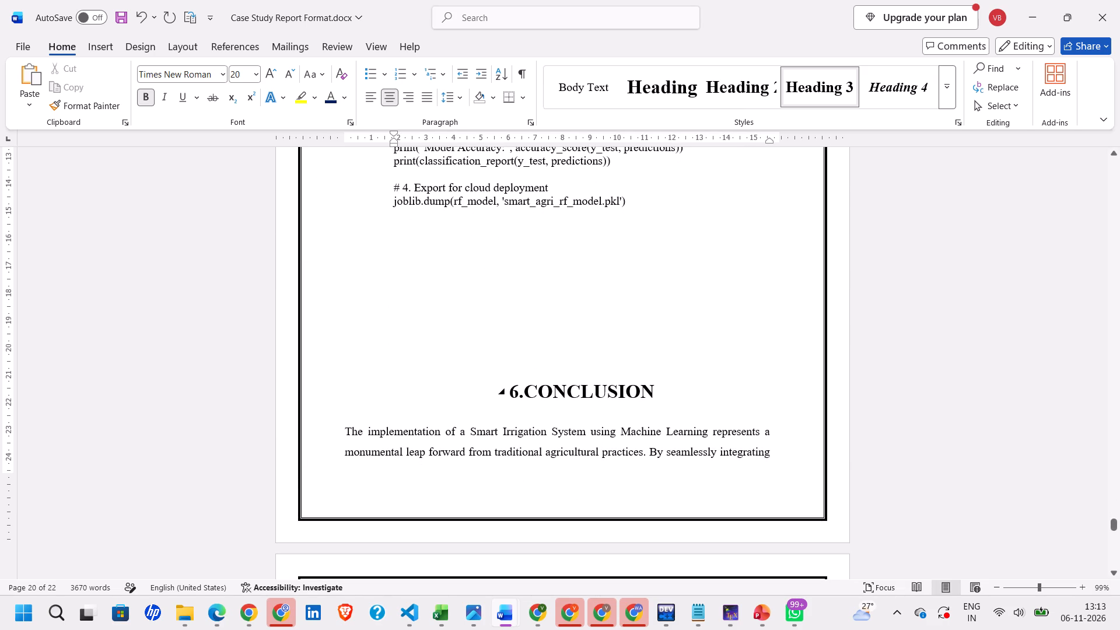
key(Return)
key(Return)
key(Return)
key(Return)
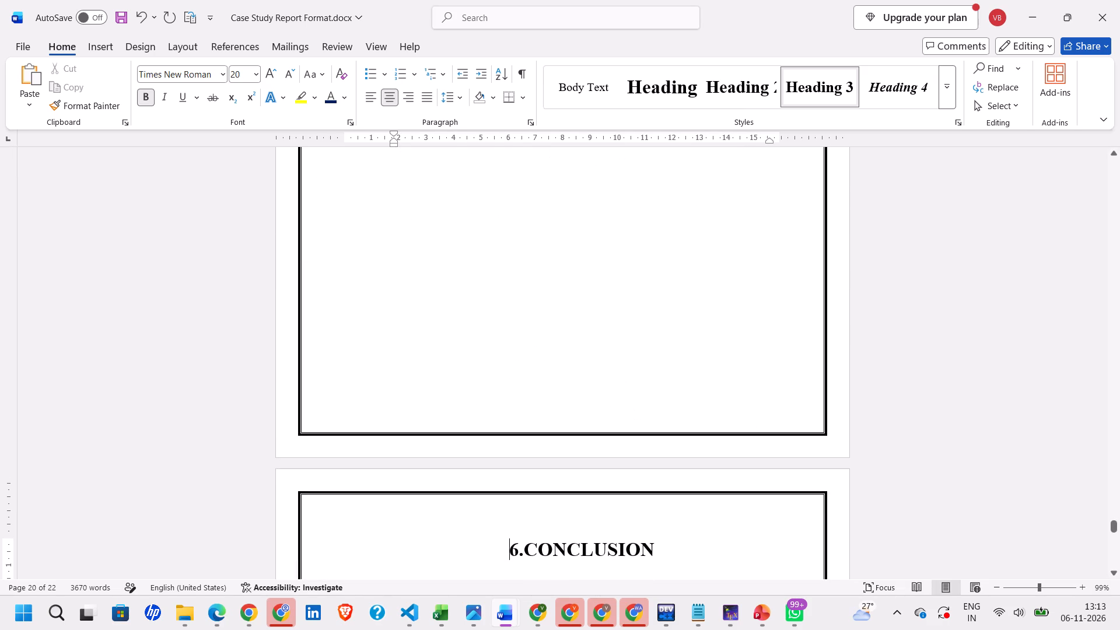
Insert an empty line before "7. REFERENCES" so that the heading moves onto the page with its reference list.
scroll(505, 399, down, 5)
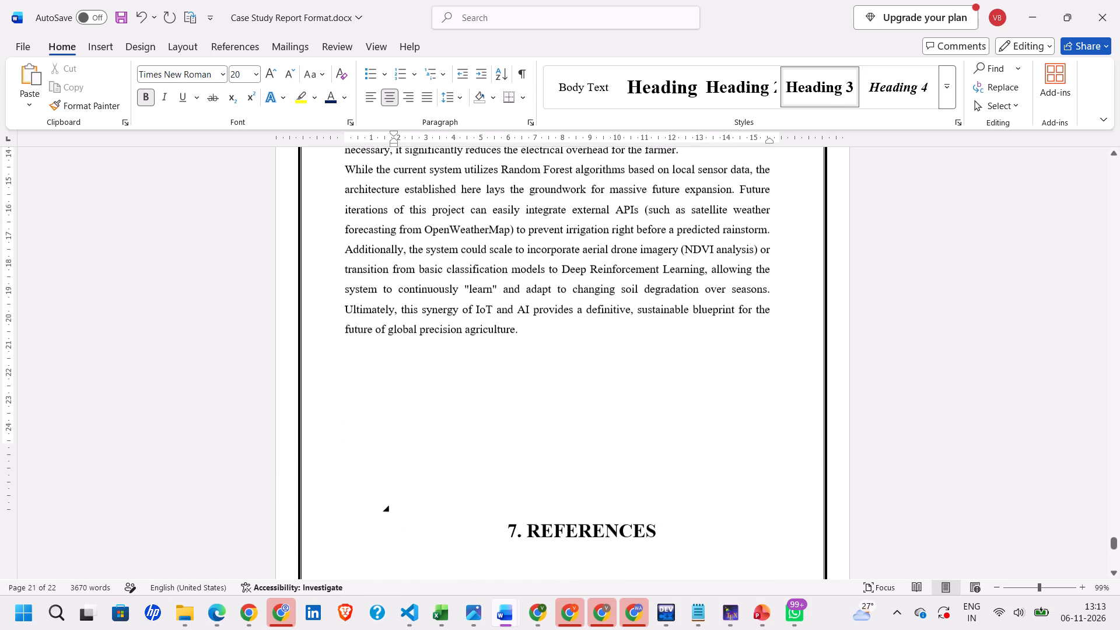
click(503, 352)
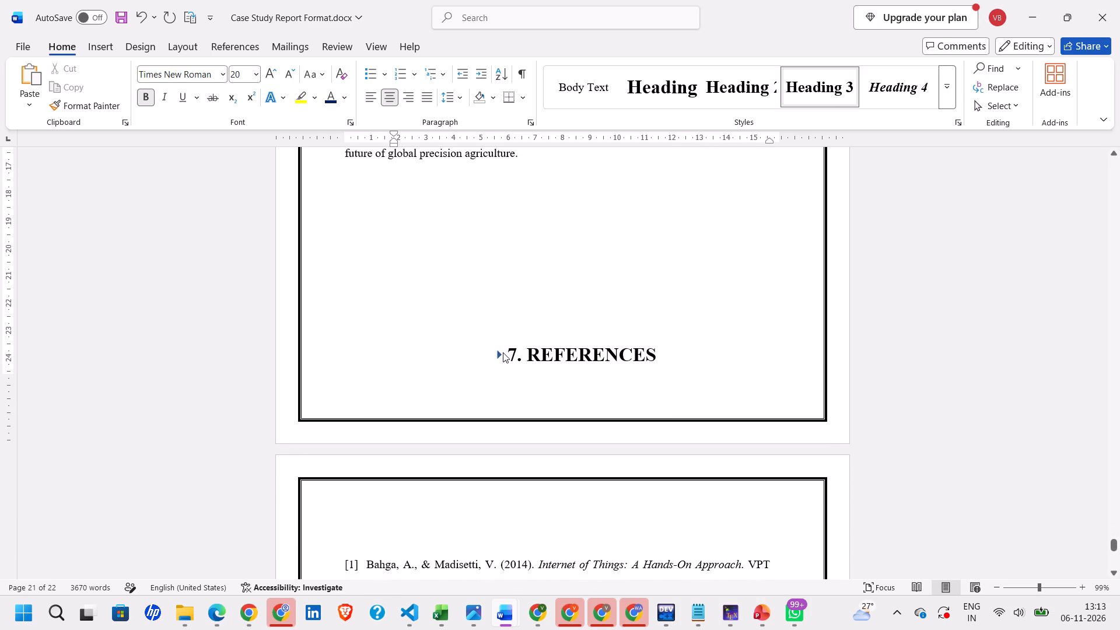
click(509, 351)
key(Return)
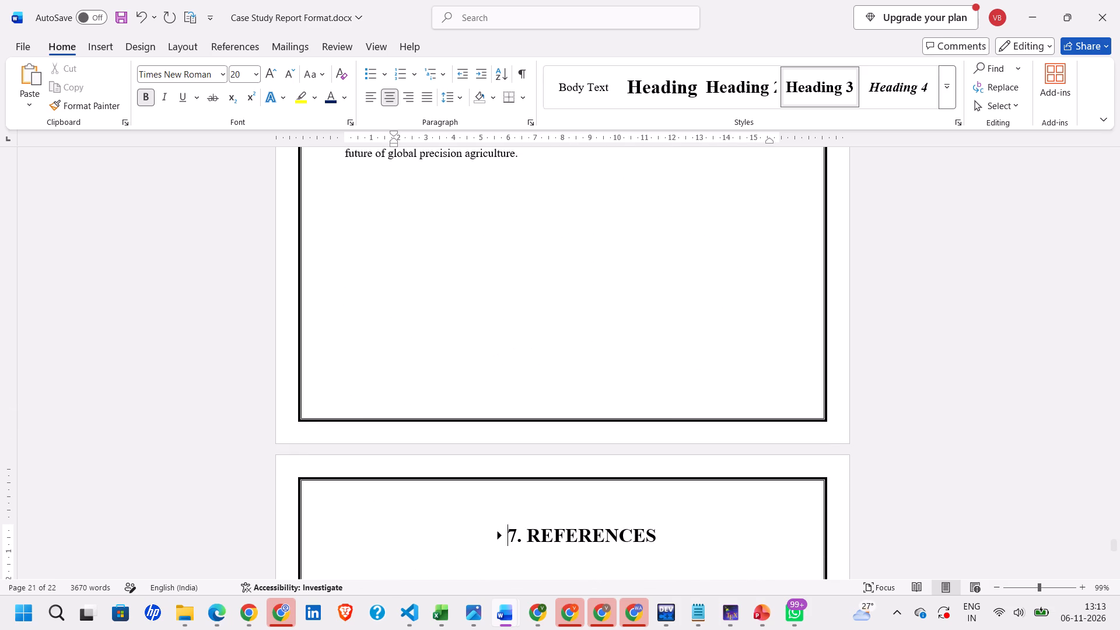
Review the pages from the references back to the Design Methodology chapter for page breaks, figure placement and heading numbering.
scroll(509, 351, down, 8)
scroll(509, 351, up, 20)
scroll(509, 351, up, 3)
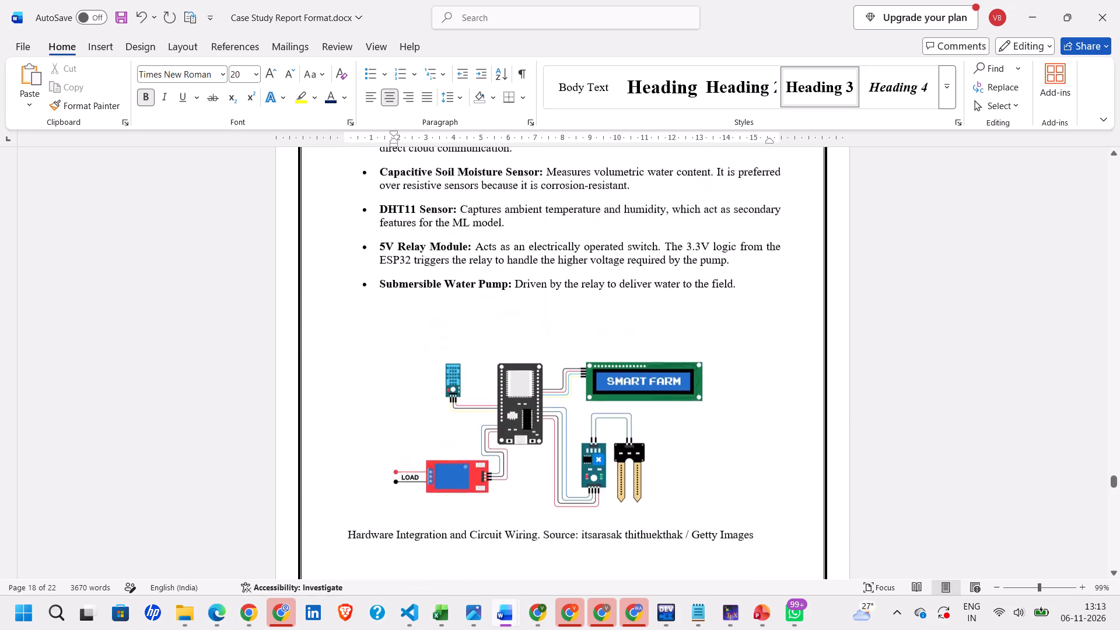
scroll(509, 351, up, 6)
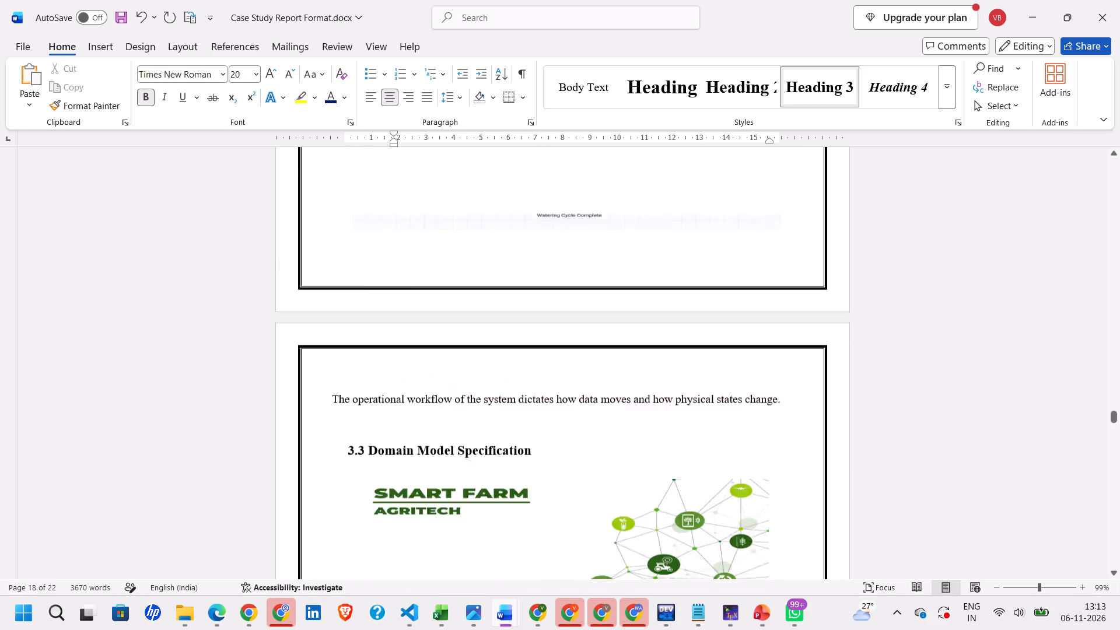
scroll(509, 351, down, 1)
scroll(509, 351, up, 3)
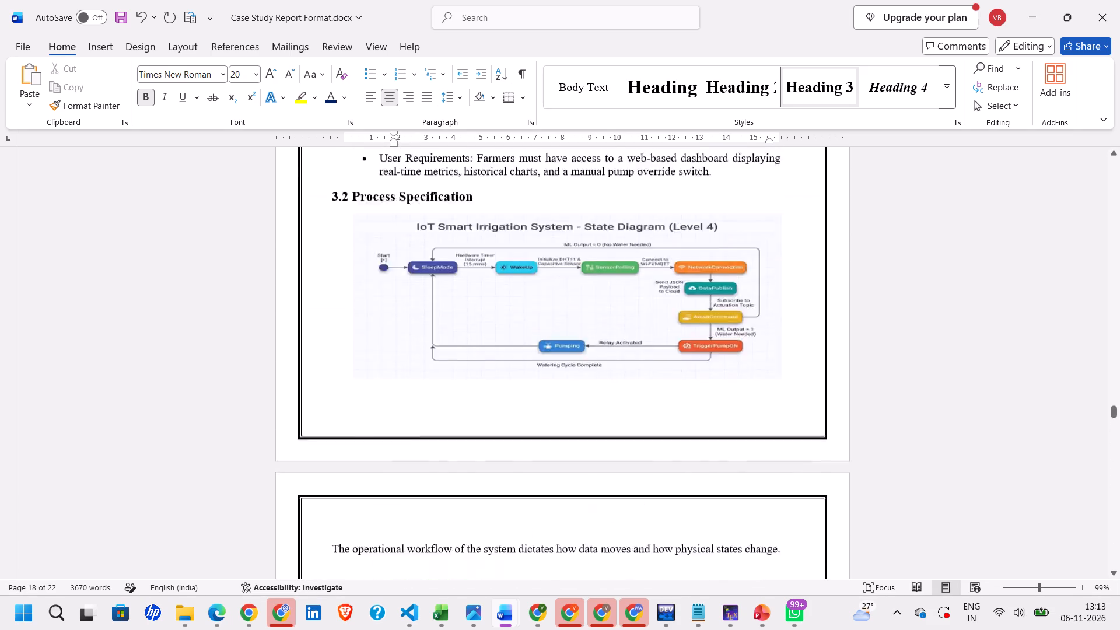
scroll(509, 351, up, 2)
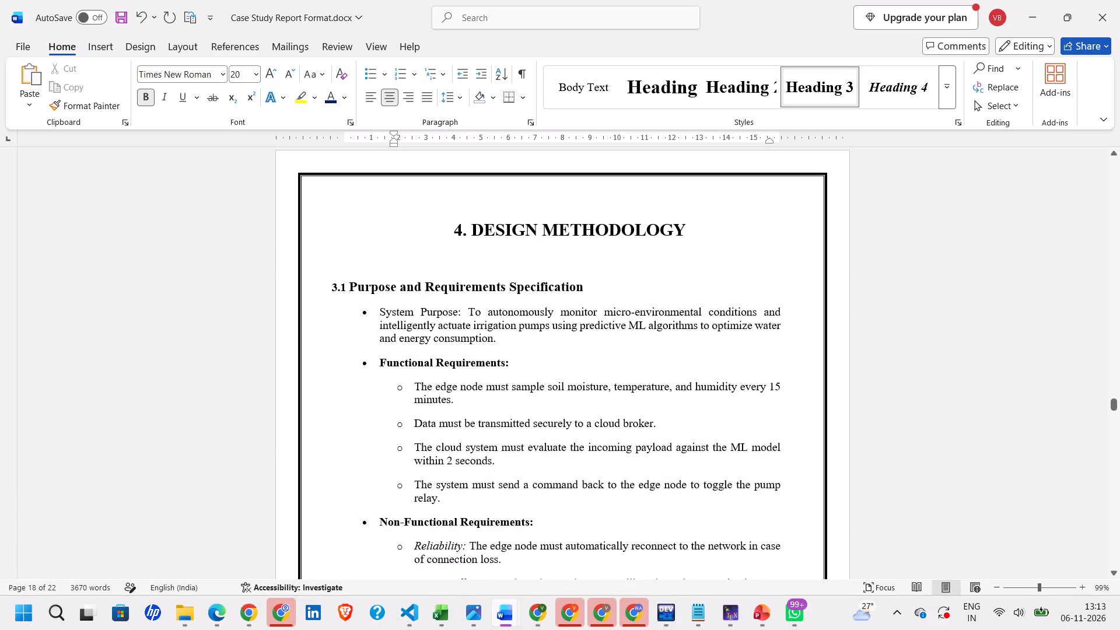
scroll(509, 351, up, 3)
scroll(509, 351, down, 1)
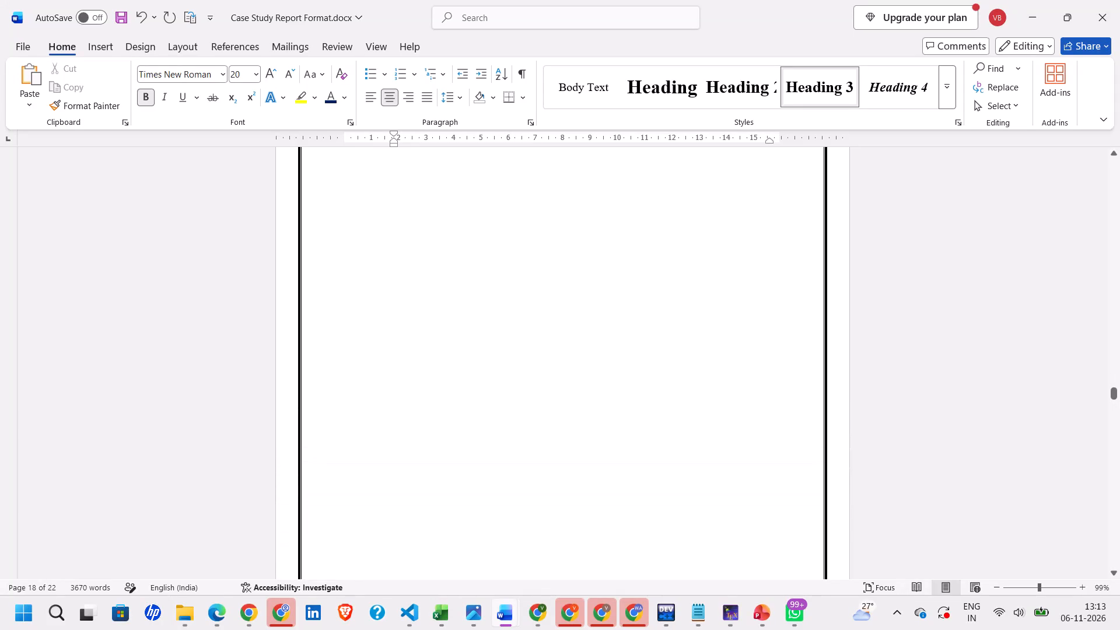
scroll(509, 351, down, 2)
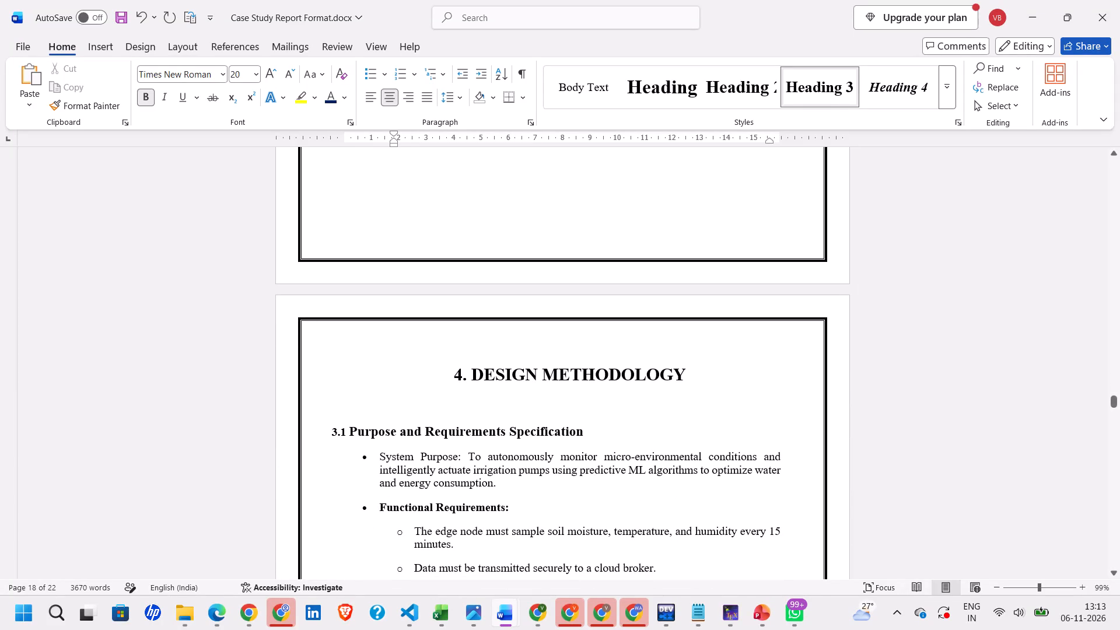
Renumber the Purpose and Requirements, Process, and Domain Model Specification headings in the Design Methodology chapter as 4.1, 4.2 and 4.3.
click(337, 433)
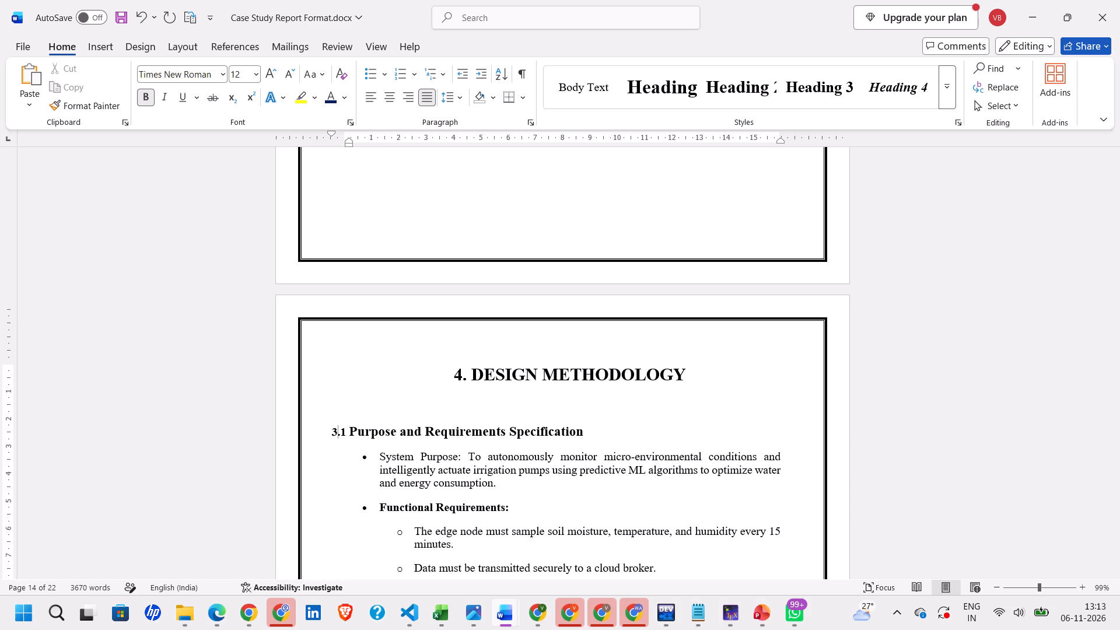
key(BackSpace)
key(4)
scroll(370, 484, down, 3)
click(338, 439)
key(BackSpace)
key(4)
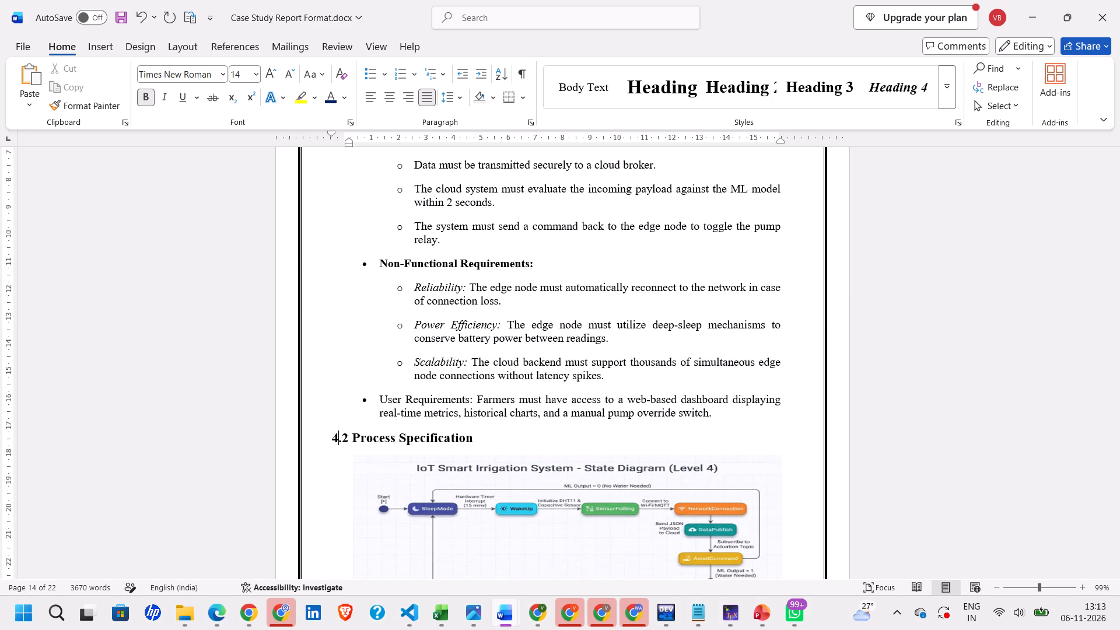
scroll(338, 439, down, 4)
scroll(338, 439, up, 1)
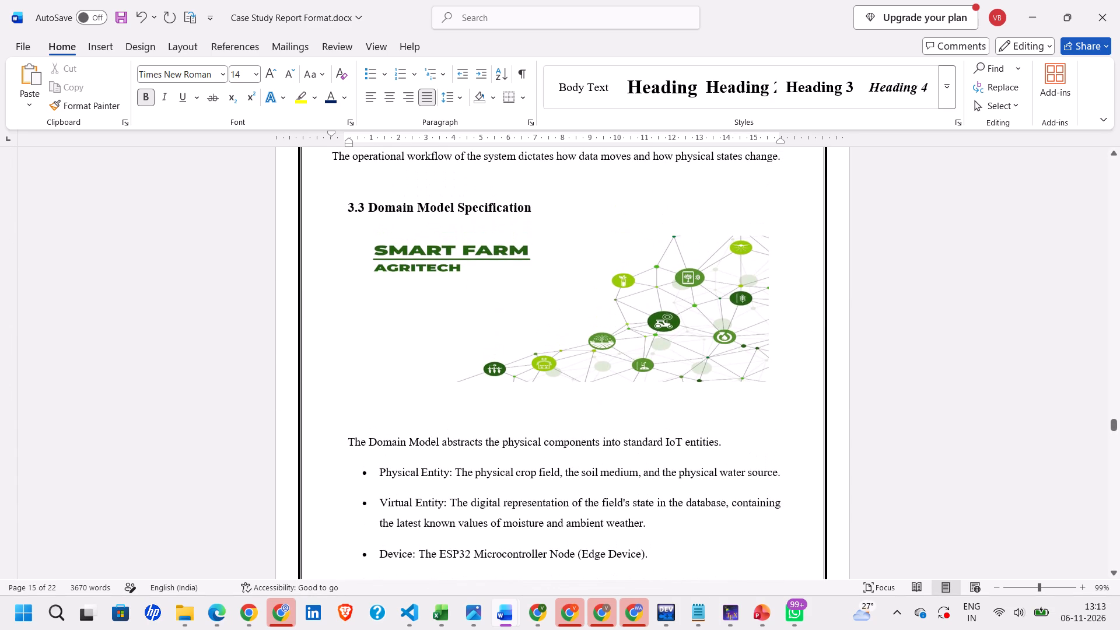
click(351, 207)
key(BackSpace)
key(4)
Review the pages from the Information Model Specification through the implementation plan code for heading numbering, spacing and page breaks.
scroll(351, 207, down, 3)
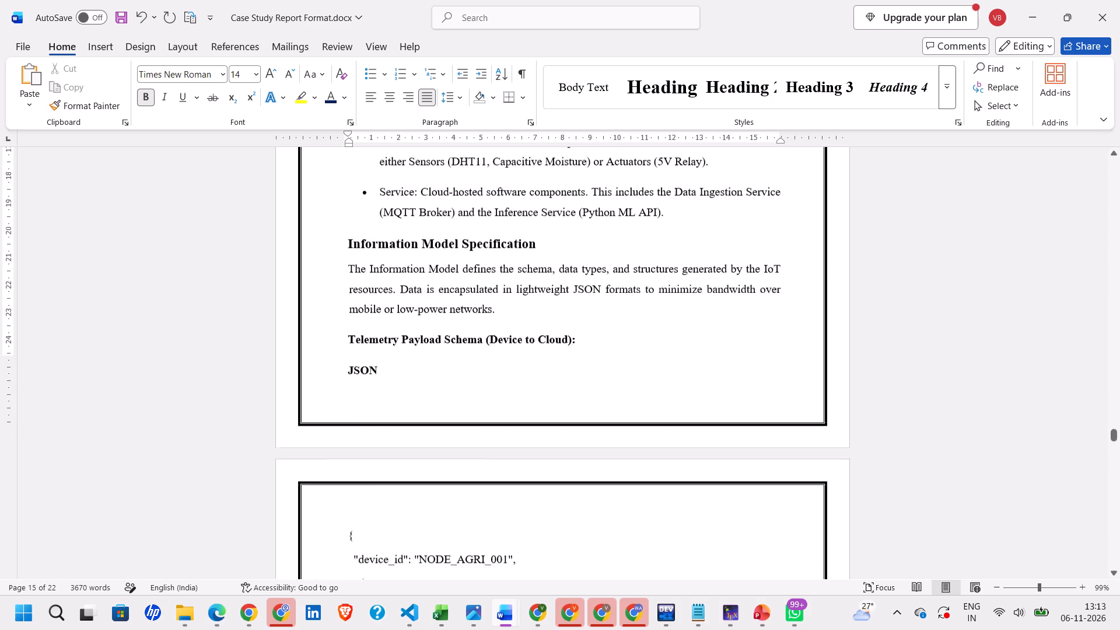
scroll(351, 207, down, 3)
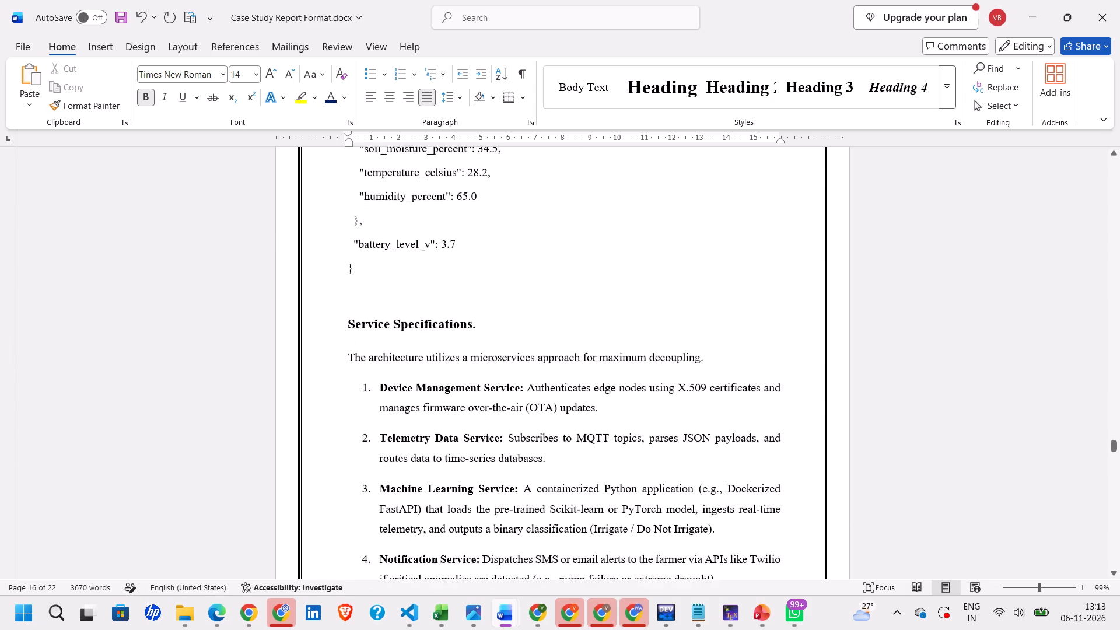
scroll(351, 207, down, 3)
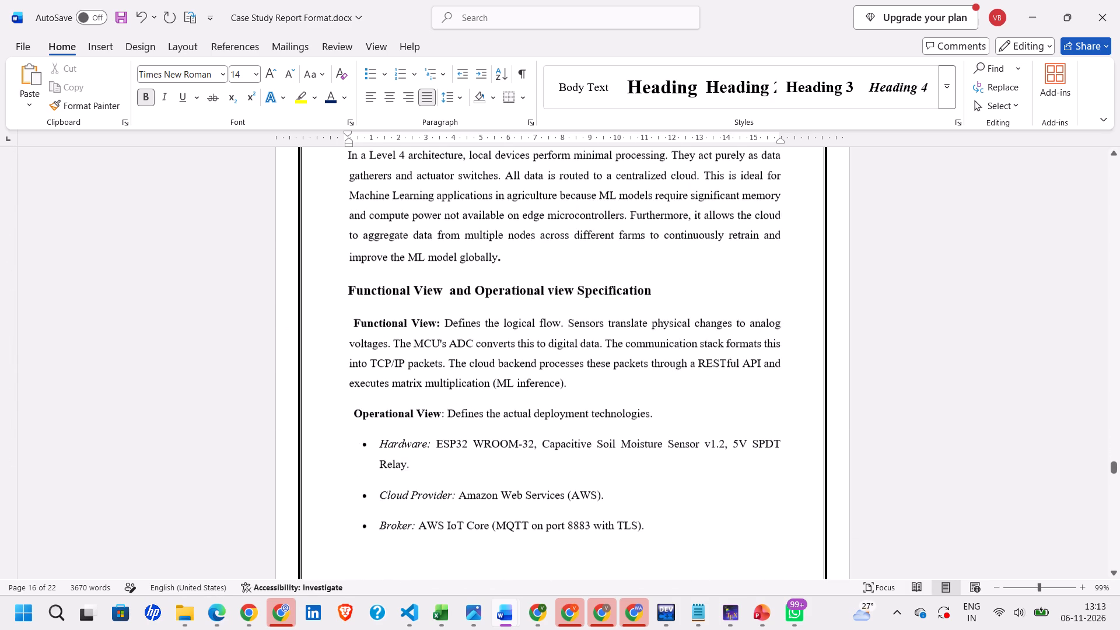
scroll(351, 207, down, 3)
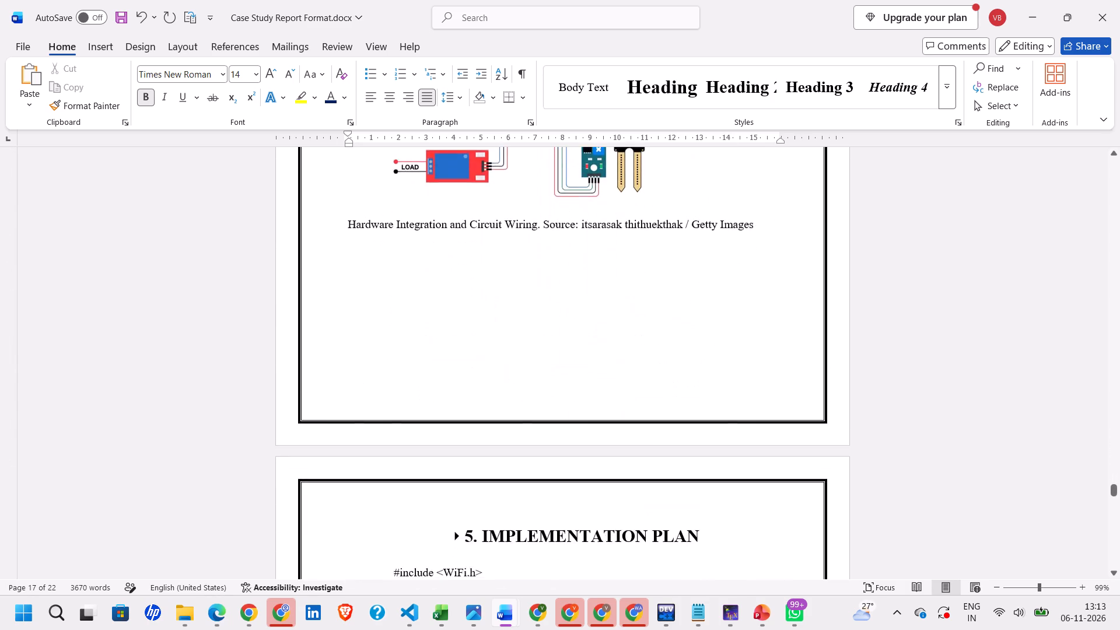
scroll(351, 207, up, 1)
scroll(351, 207, down, 2)
scroll(351, 207, up, 1)
scroll(351, 207, down, 1)
scroll(351, 207, up, 1)
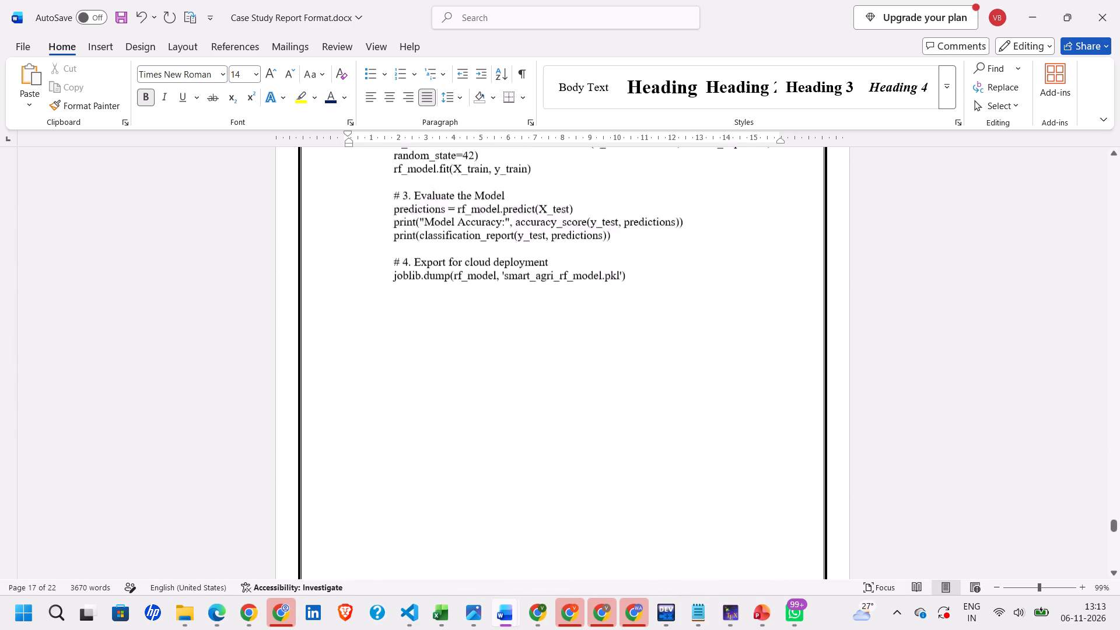
Review the pages back from the operational view to the IoT design methodology tables for layout and section starts.
scroll(351, 207, up, 6)
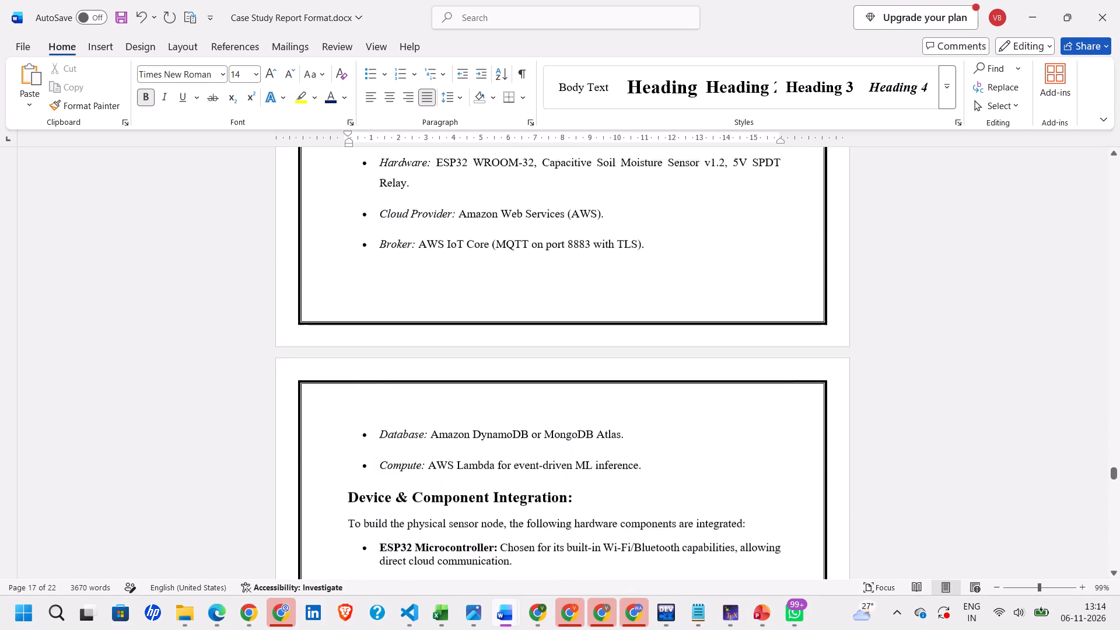
scroll(351, 207, up, 8)
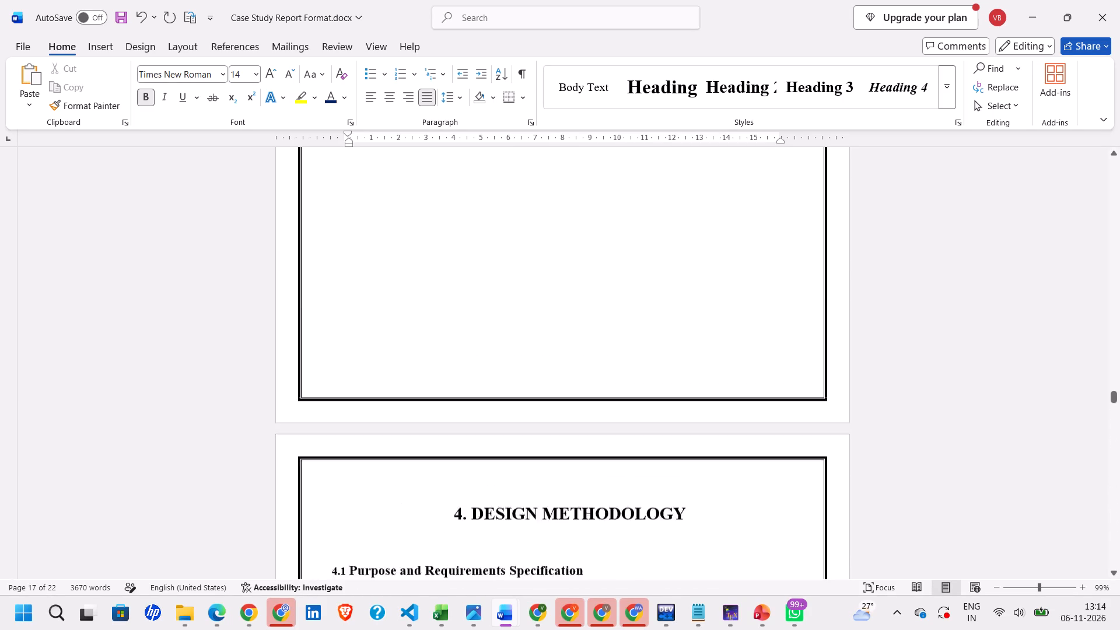
scroll(351, 207, up, 4)
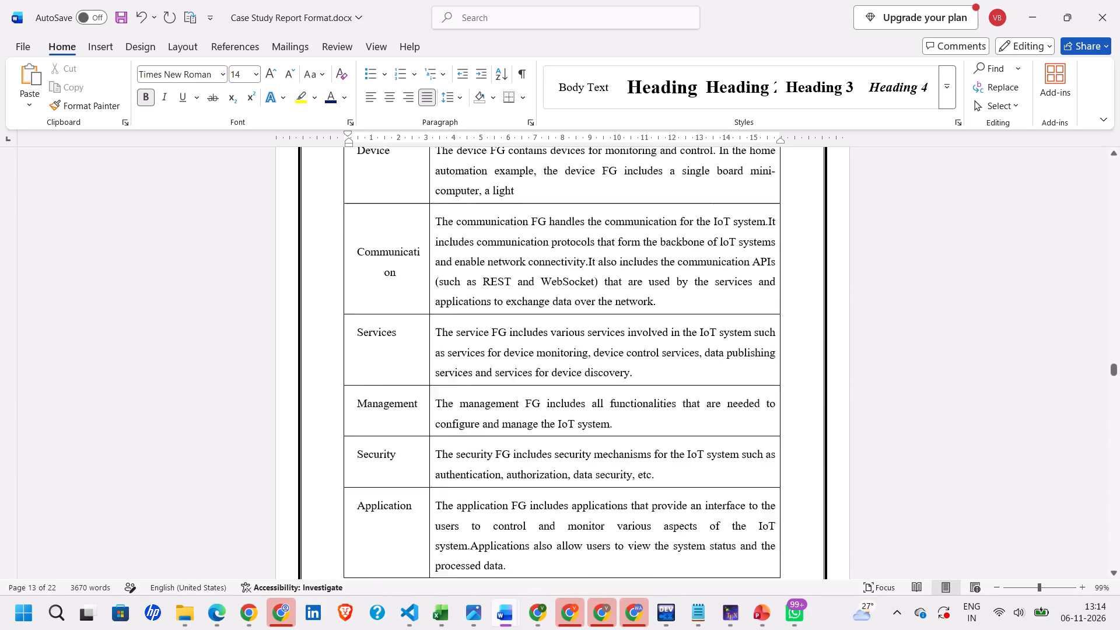
scroll(351, 207, up, 3)
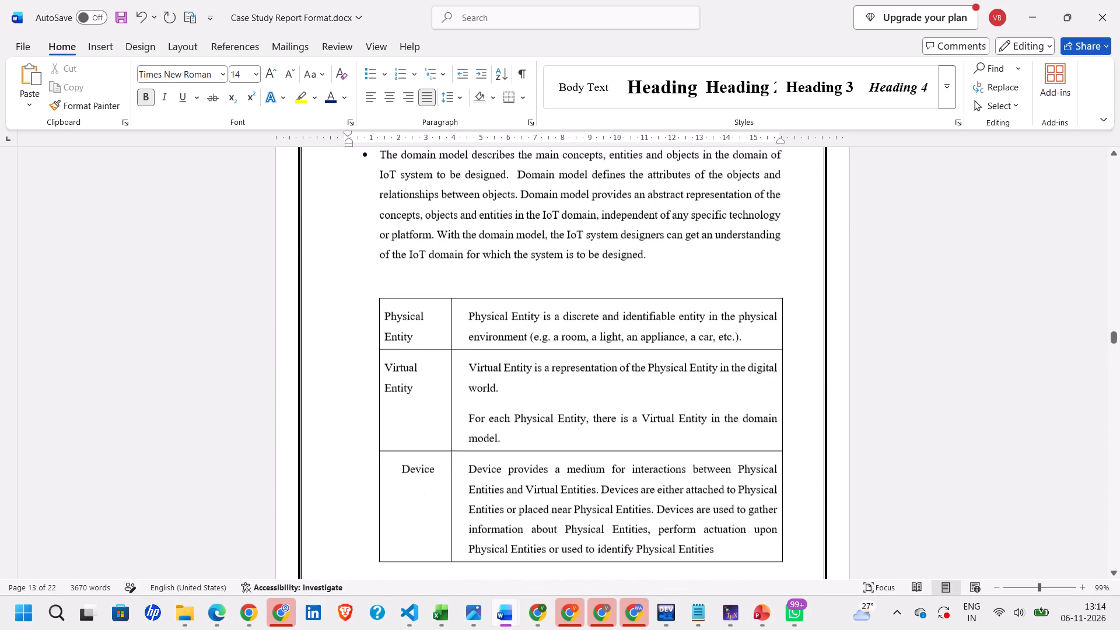
Enlarge the "3. IoT Design Methodology" chapter heading to 18 pt and centre it.
scroll(351, 207, up, 3)
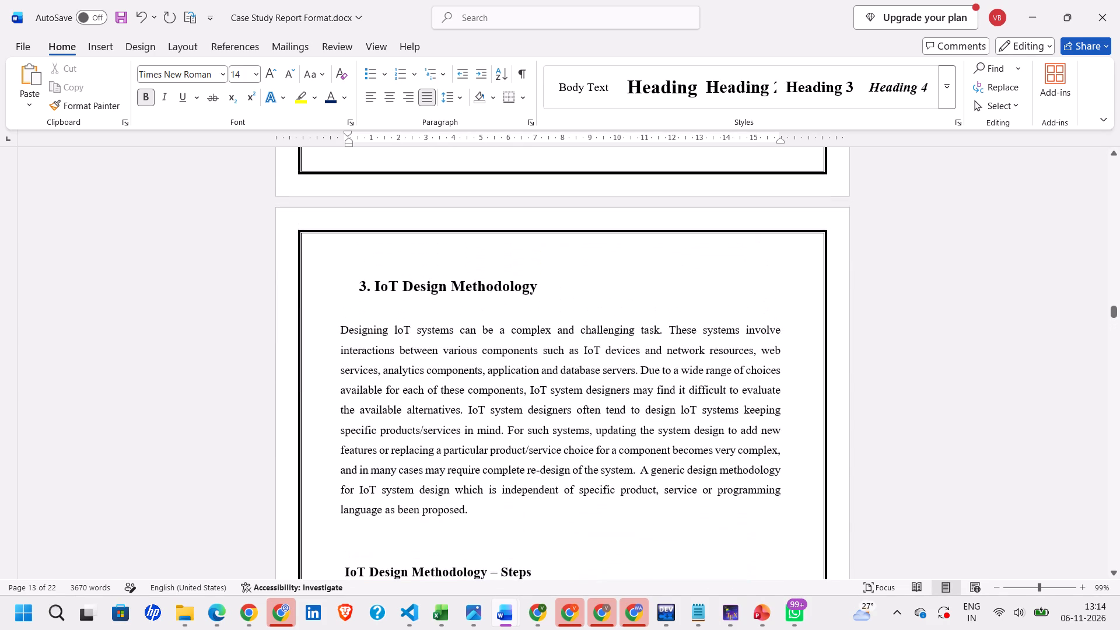
scroll(351, 207, up, 4)
scroll(351, 207, down, 1)
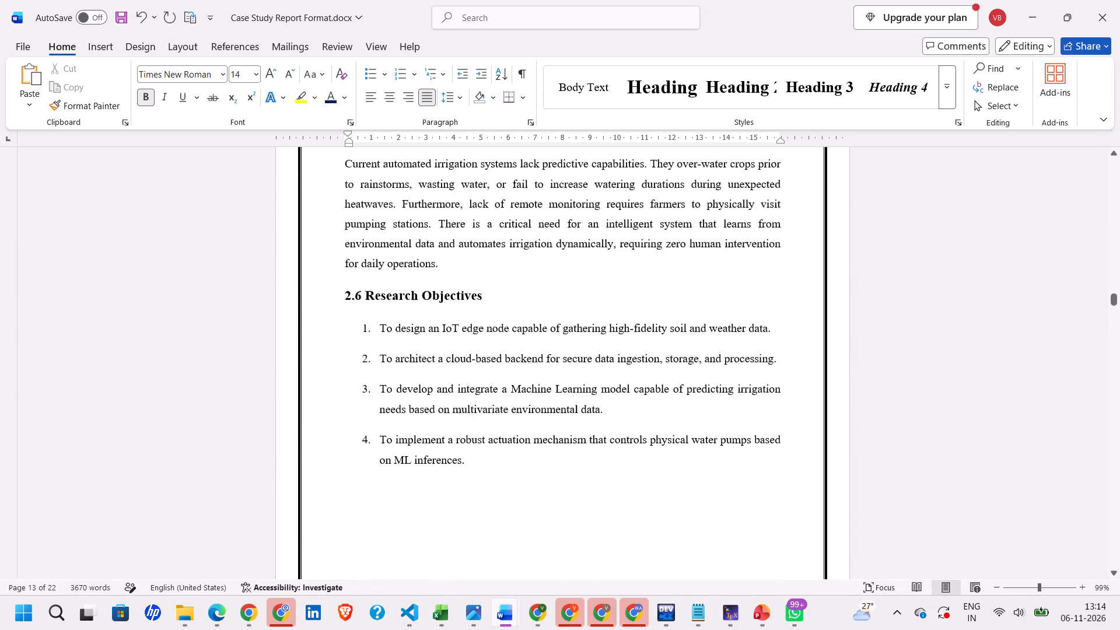
scroll(351, 207, down, 2)
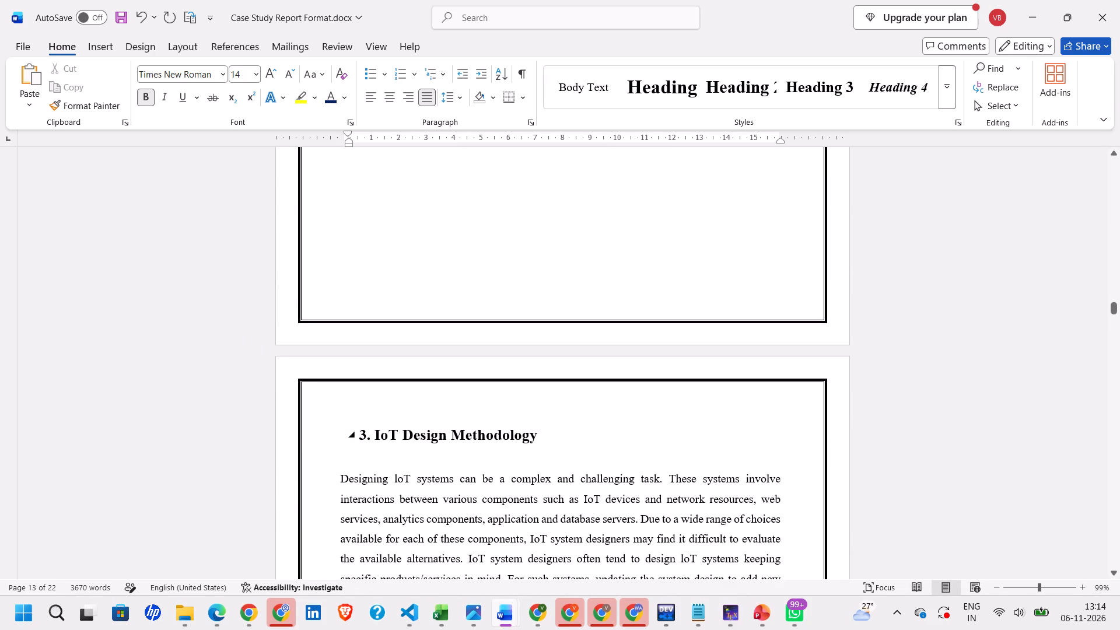
drag(363, 434, 551, 428)
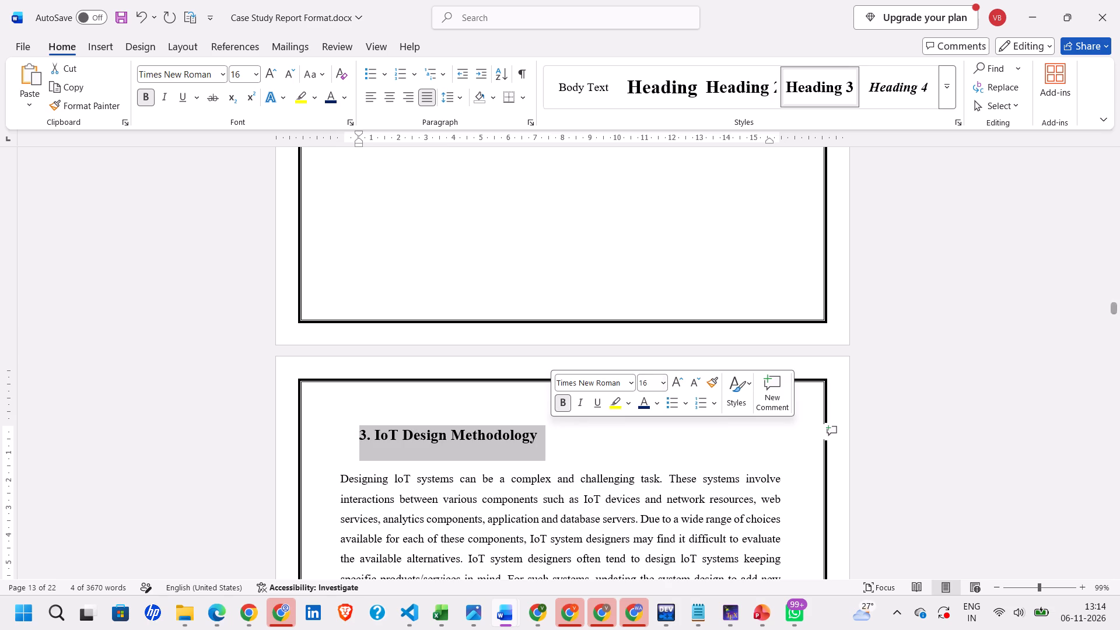
click(676, 383)
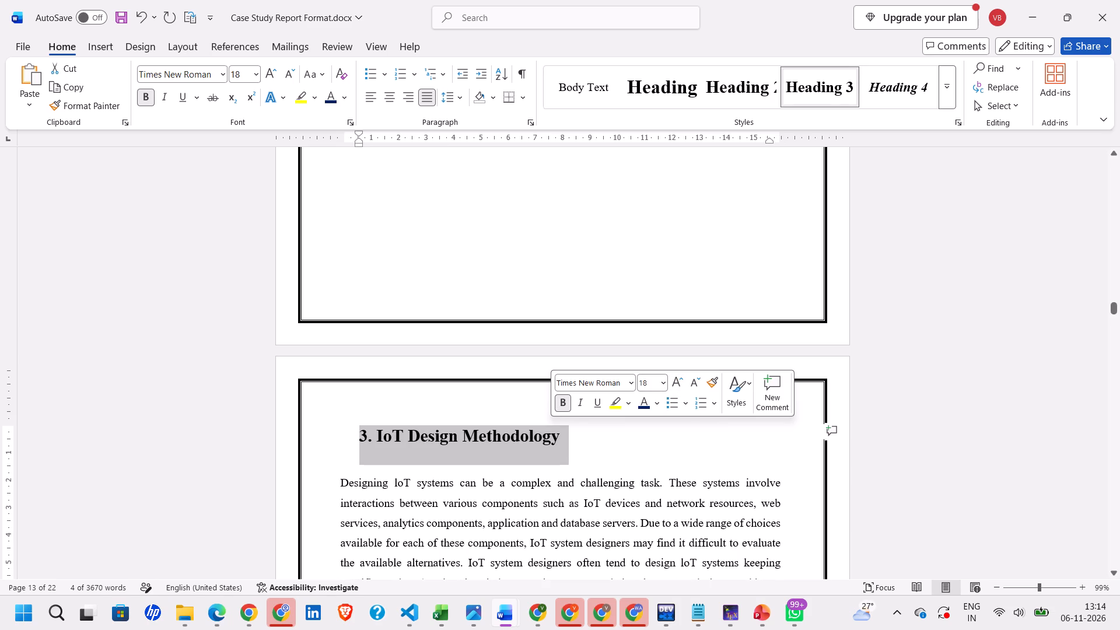
click(384, 93)
click(388, 383)
Review the introduction, design methodology and implementation plan chapters for consistent heading formatting and page layout.
scroll(388, 383, down, 1)
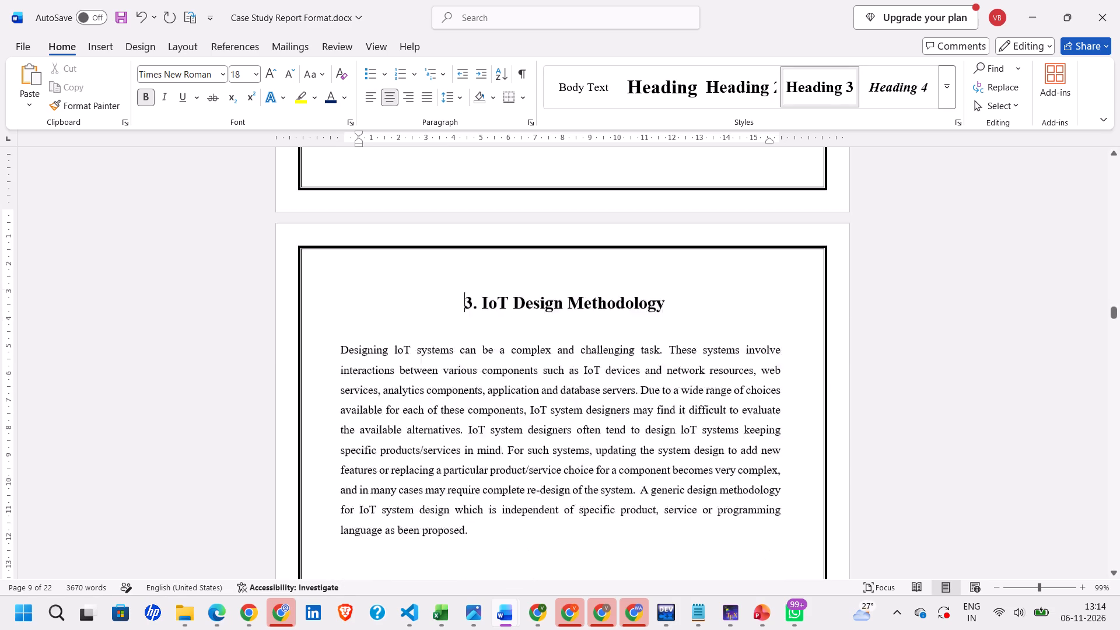
scroll(388, 383, down, 3)
scroll(388, 383, up, 5)
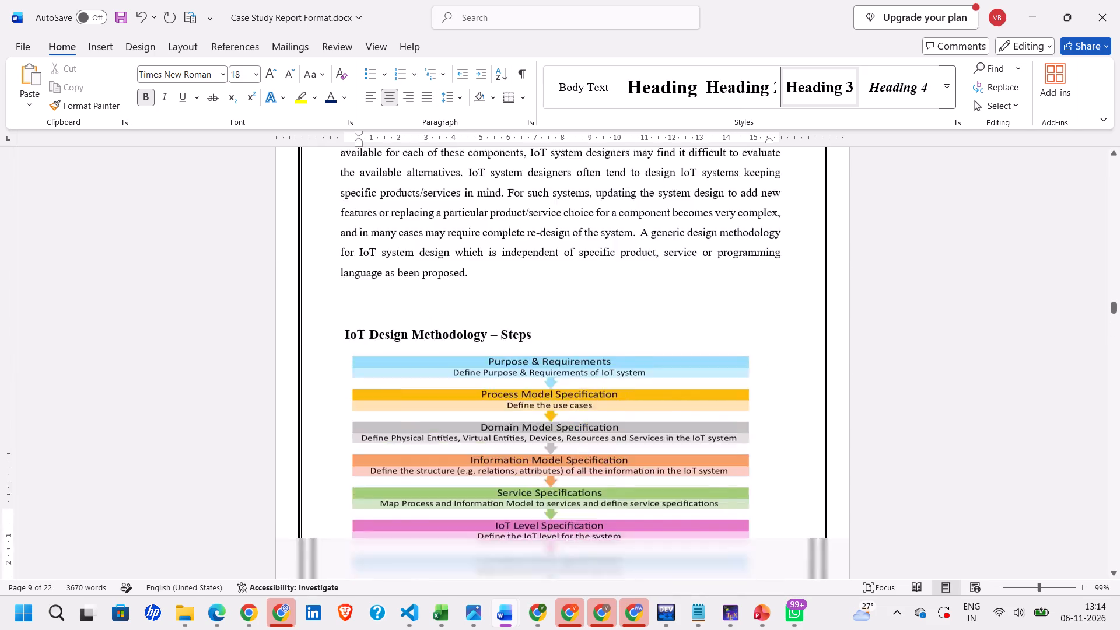
scroll(388, 383, up, 4)
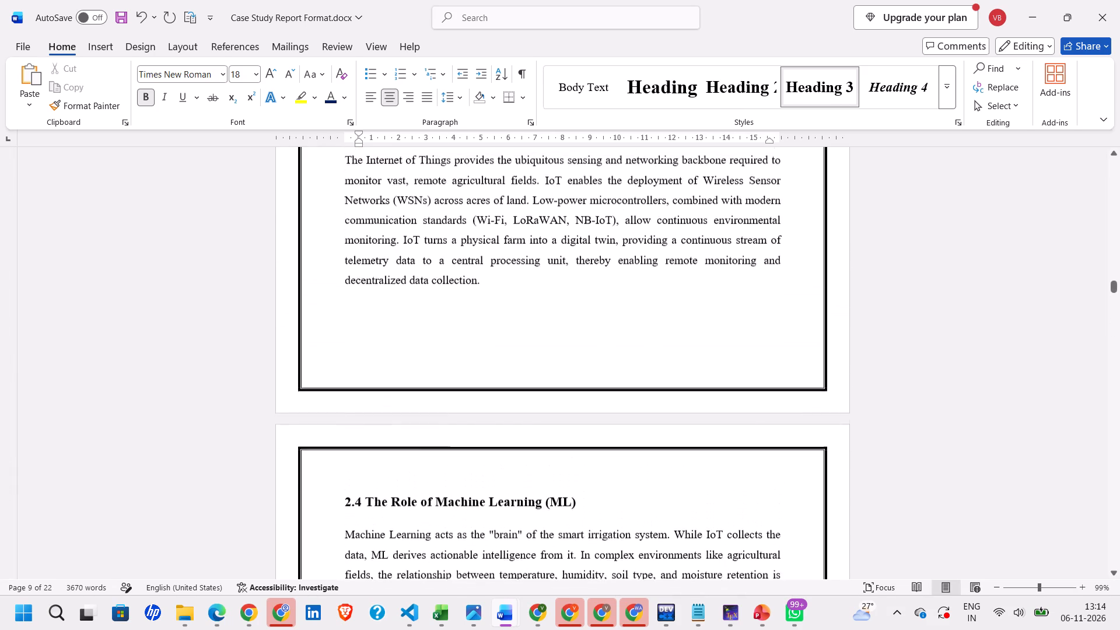
scroll(388, 383, up, 4)
scroll(388, 383, down, 19)
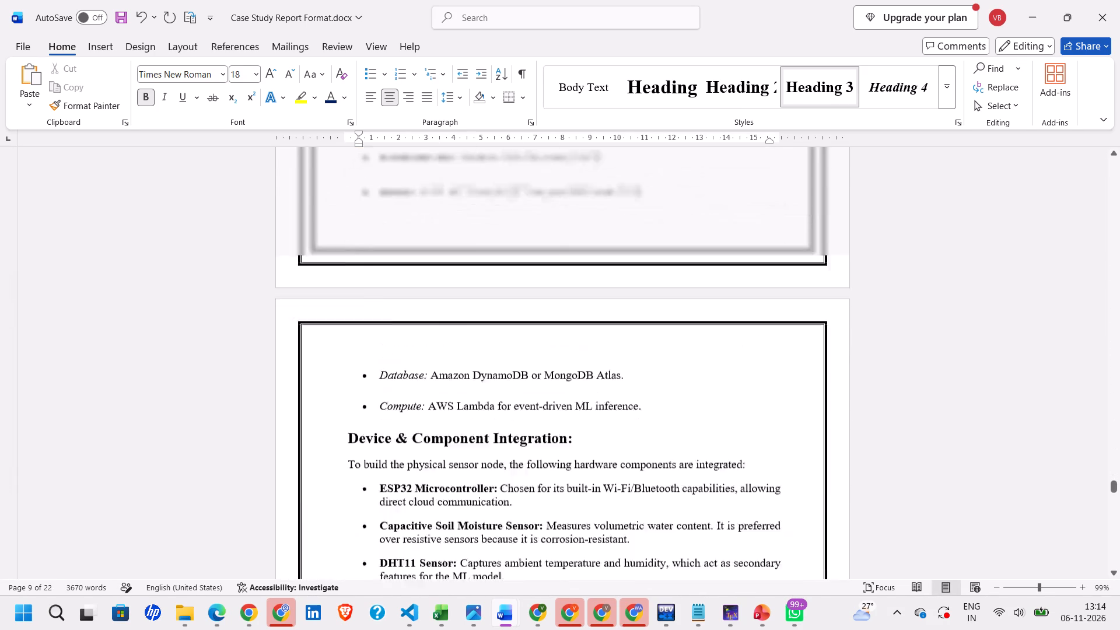
scroll(388, 383, up, 8)
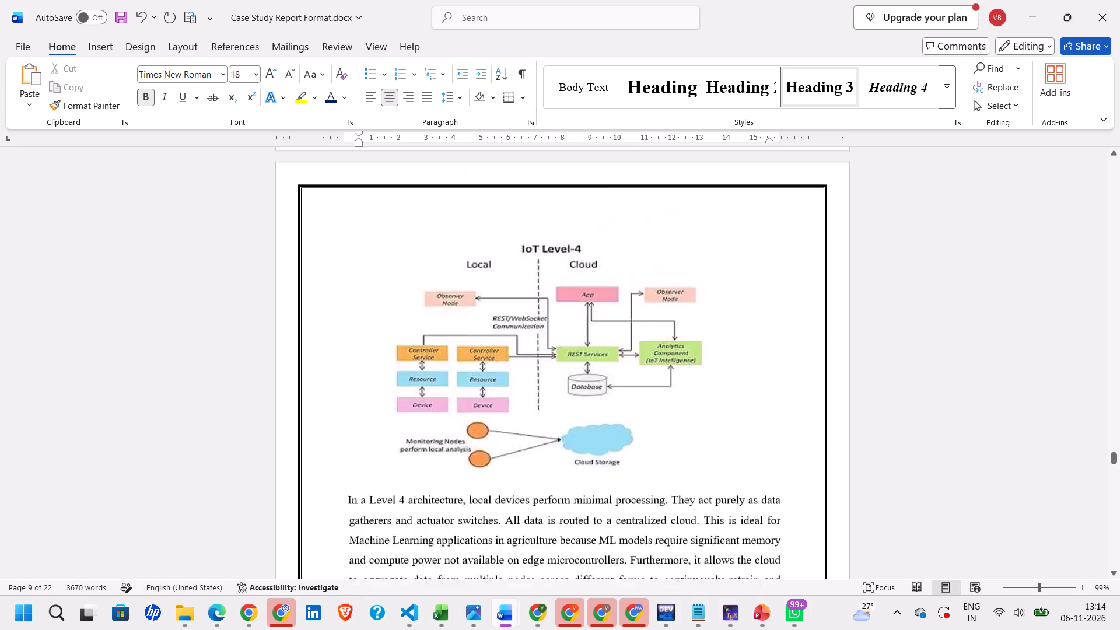
scroll(388, 383, up, 7)
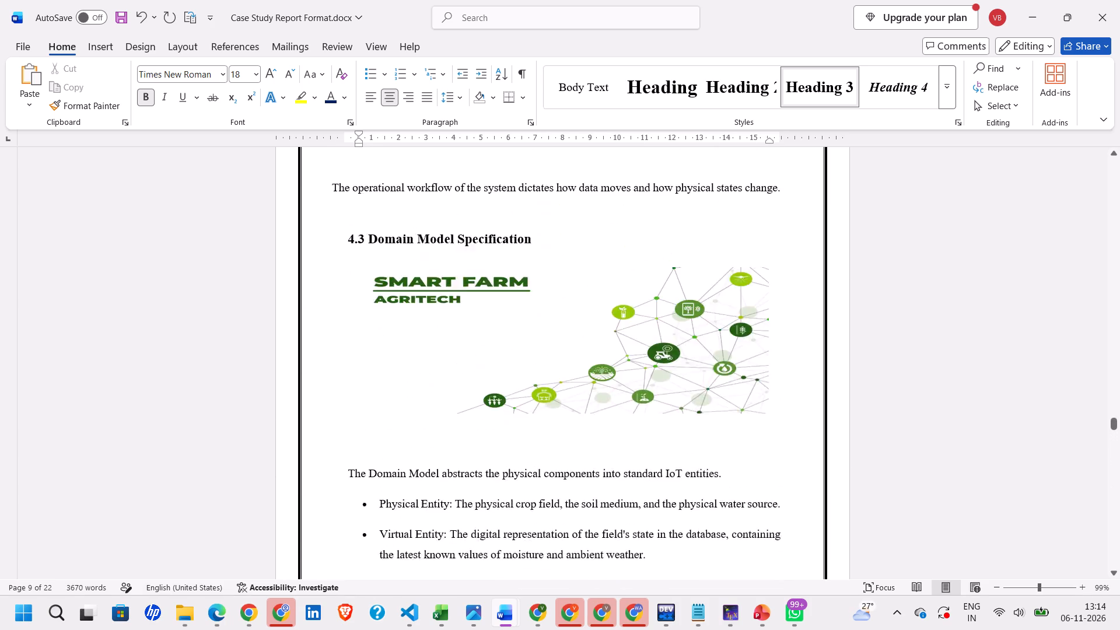
scroll(388, 383, up, 2)
scroll(388, 383, down, 1)
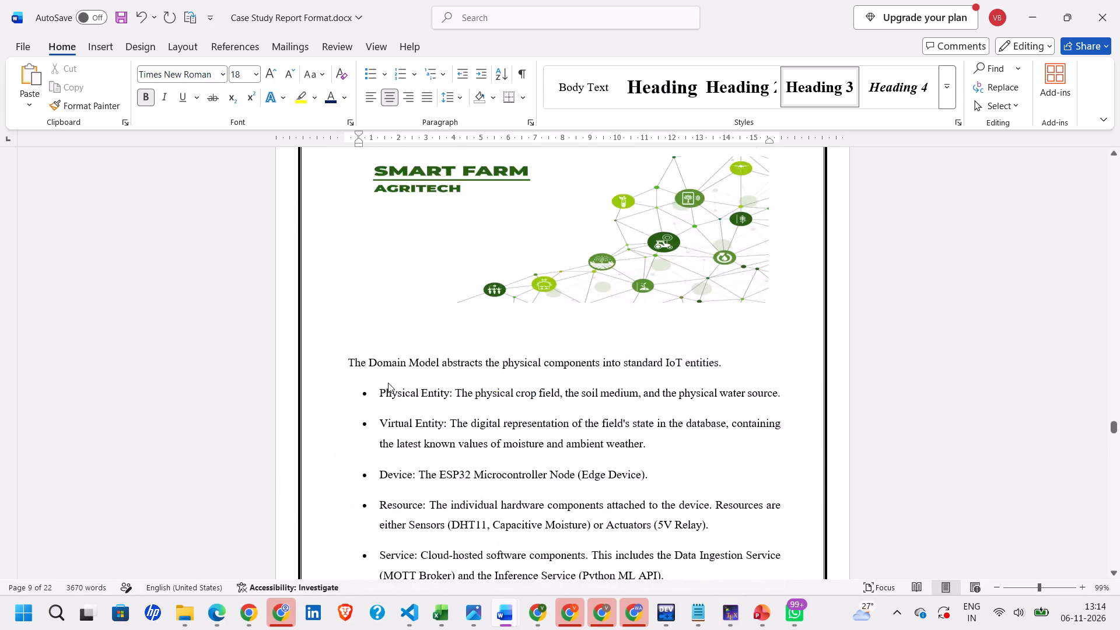
scroll(388, 383, down, 8)
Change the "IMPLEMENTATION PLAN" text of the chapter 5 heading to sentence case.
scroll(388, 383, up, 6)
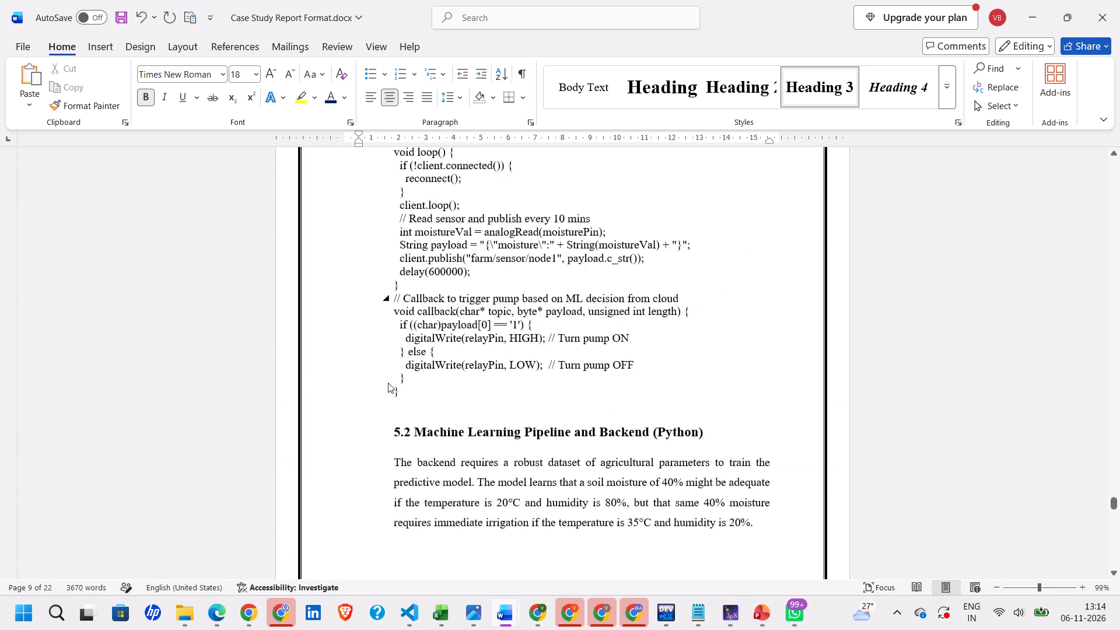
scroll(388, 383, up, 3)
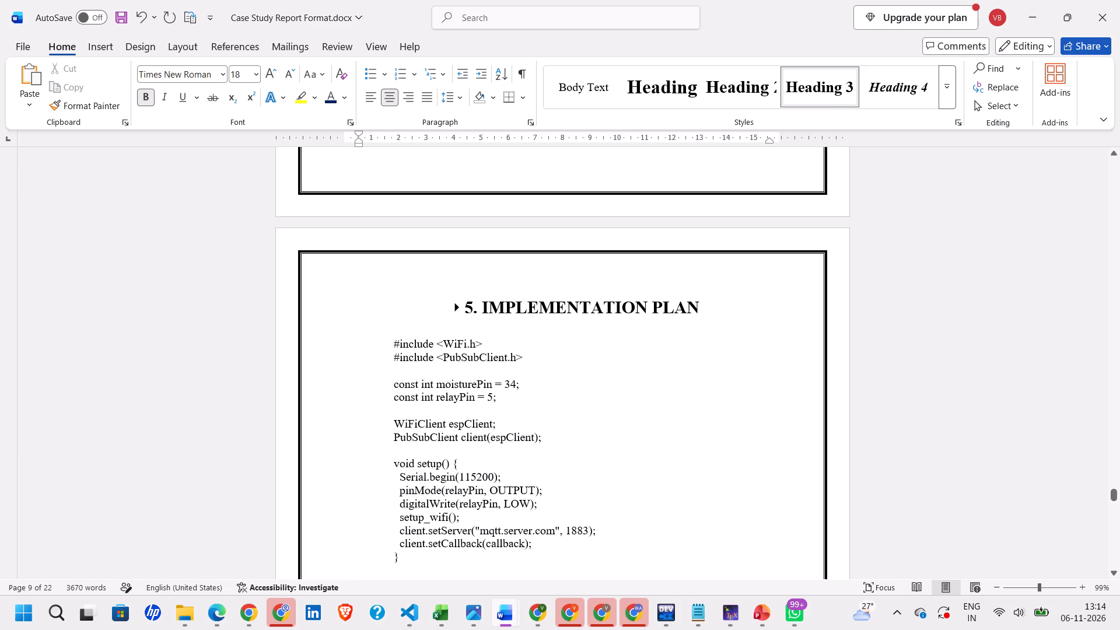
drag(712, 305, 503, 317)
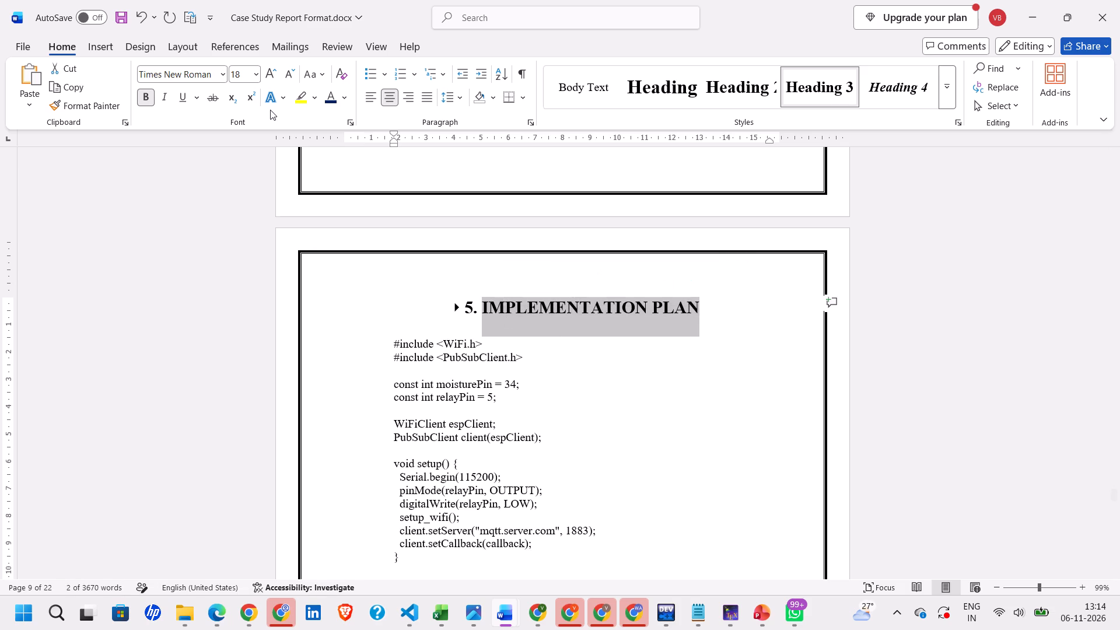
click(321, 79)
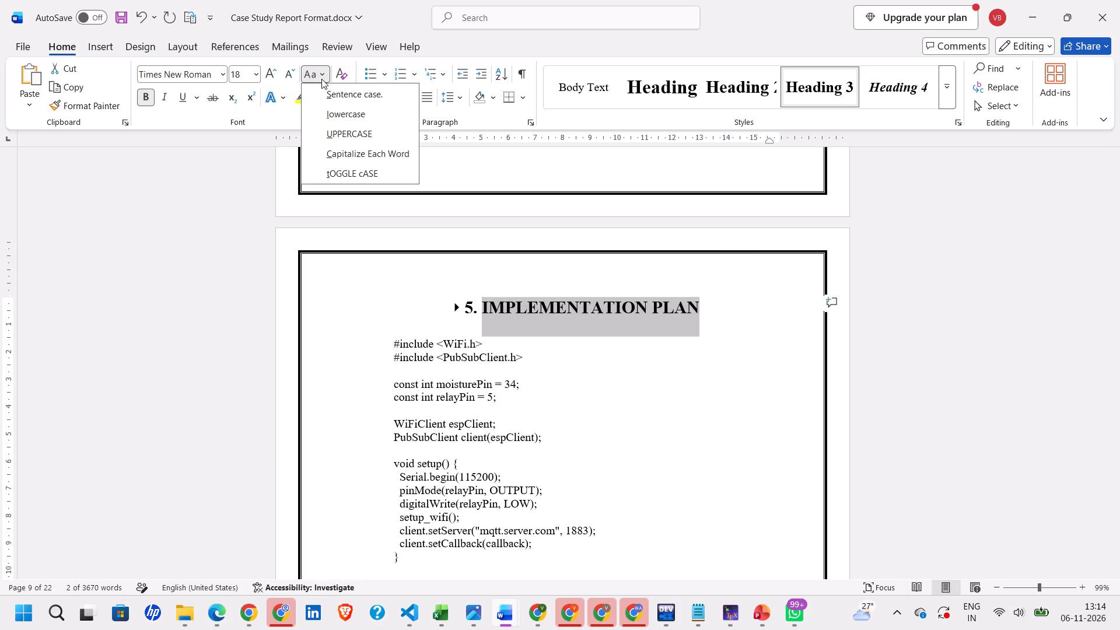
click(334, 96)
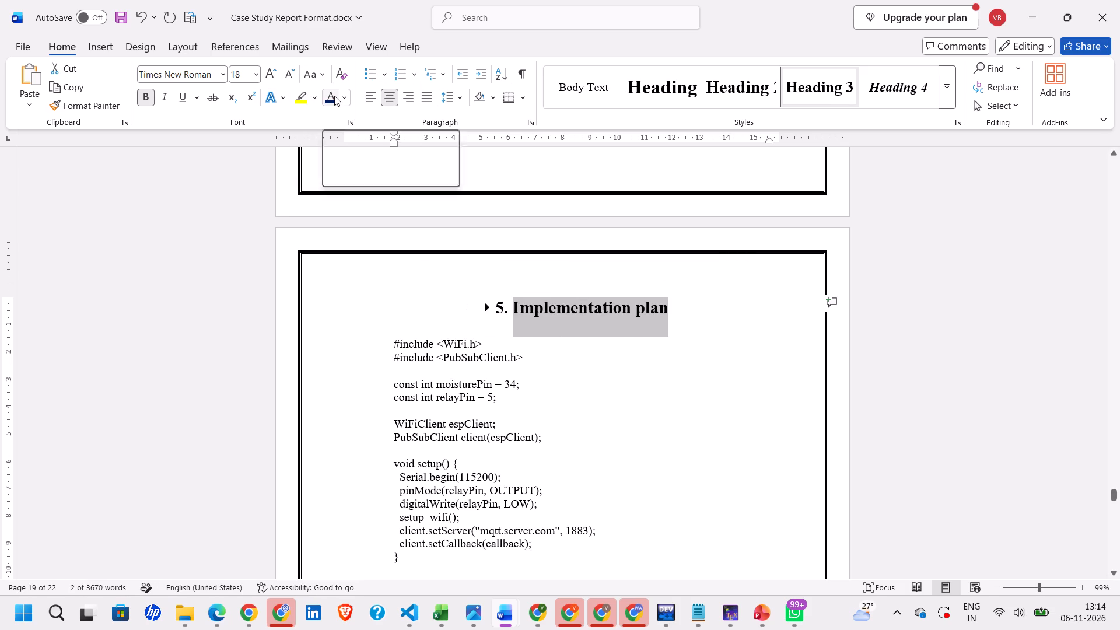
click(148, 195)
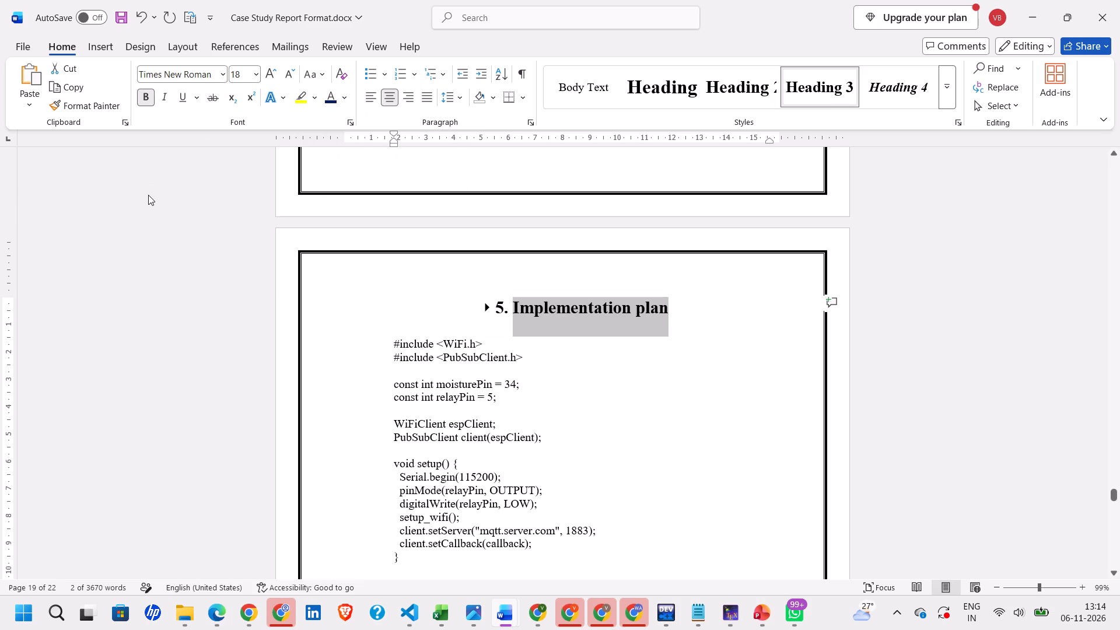
Check the capitalization of the Conclusion chapter heading against the Implementation Plan heading.
scroll(713, 325, down, 1)
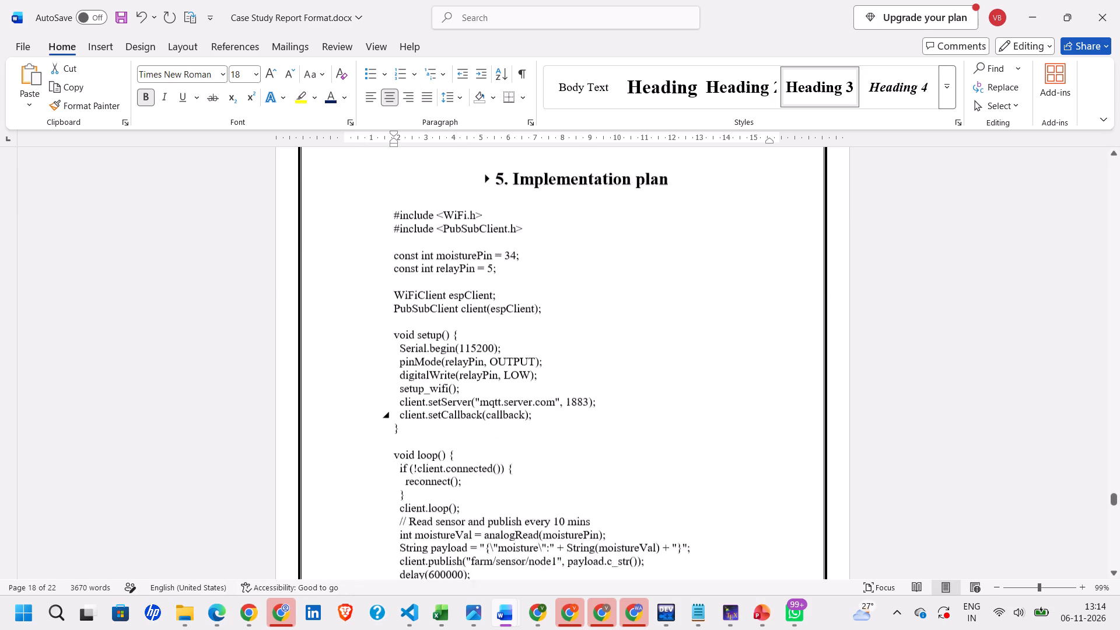
scroll(713, 325, down, 6)
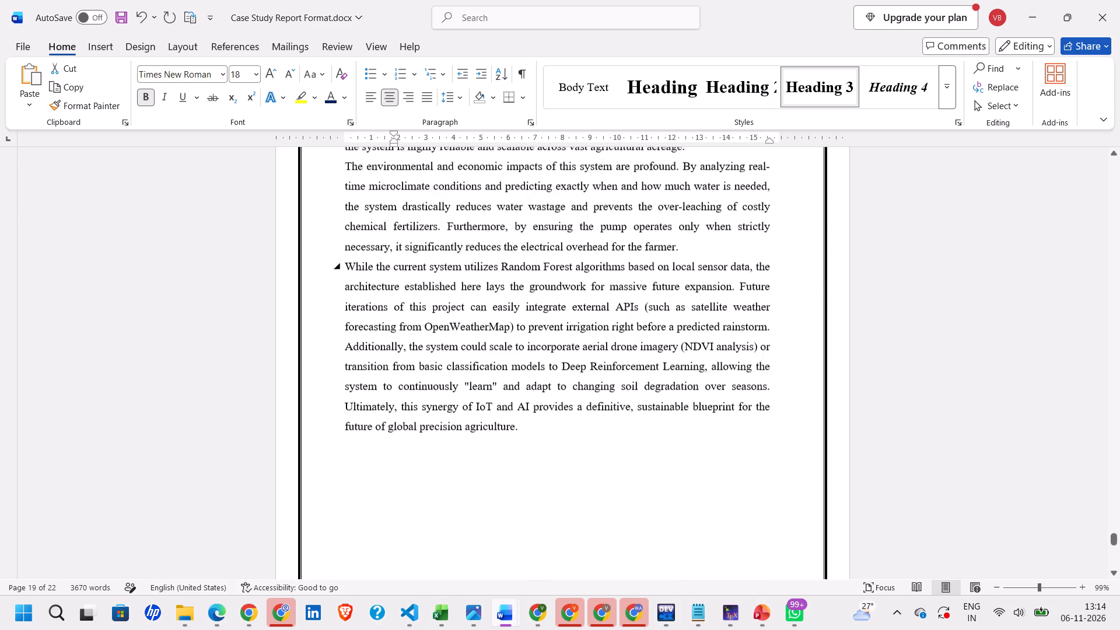
scroll(713, 325, up, 2)
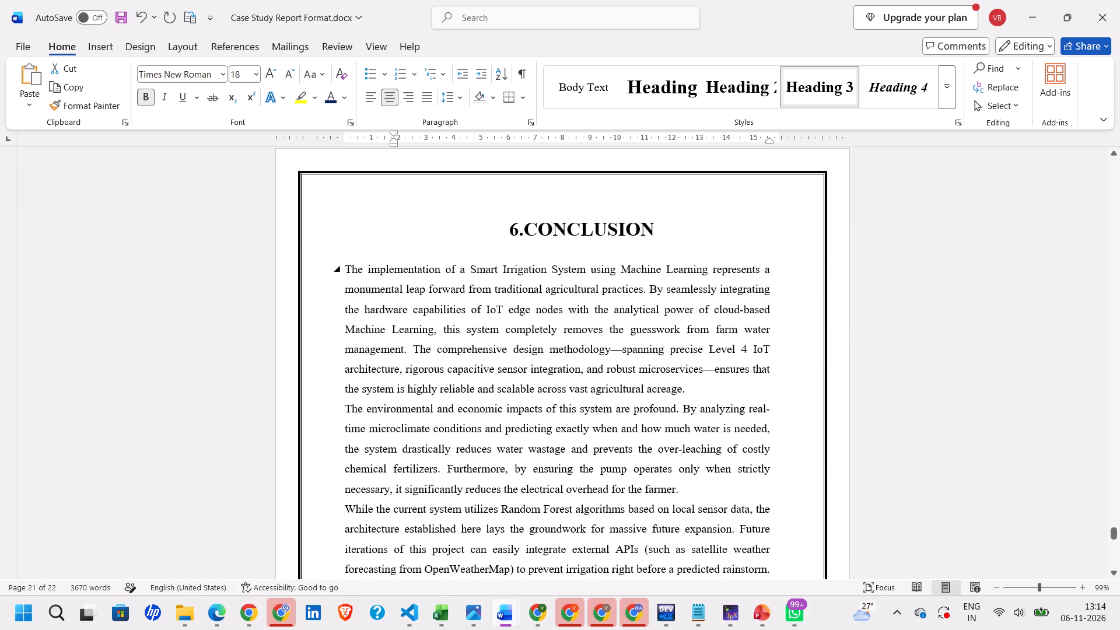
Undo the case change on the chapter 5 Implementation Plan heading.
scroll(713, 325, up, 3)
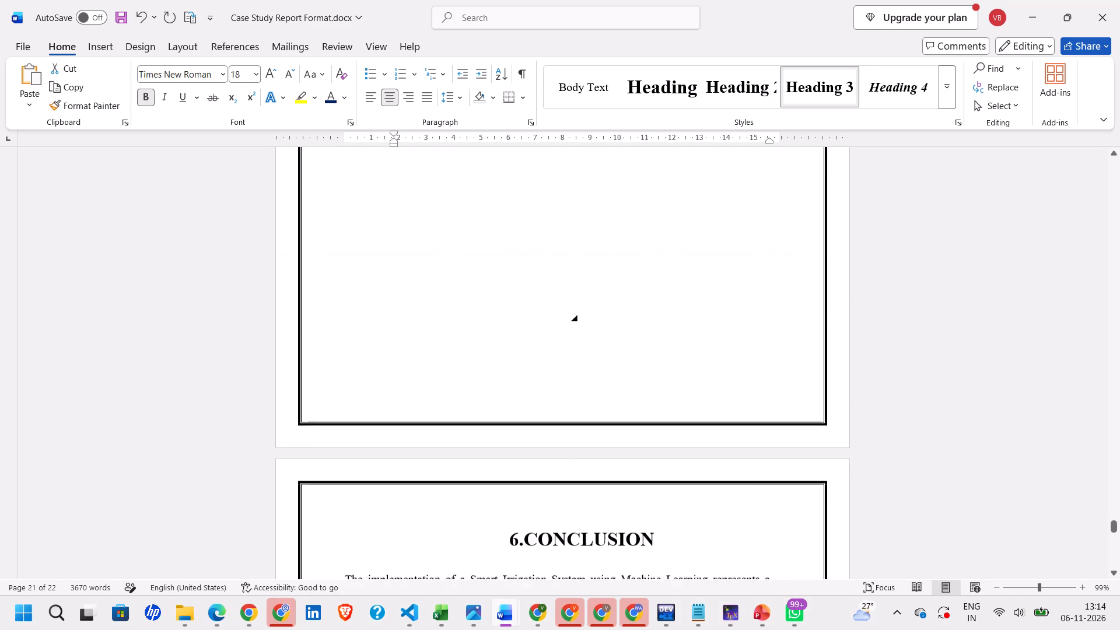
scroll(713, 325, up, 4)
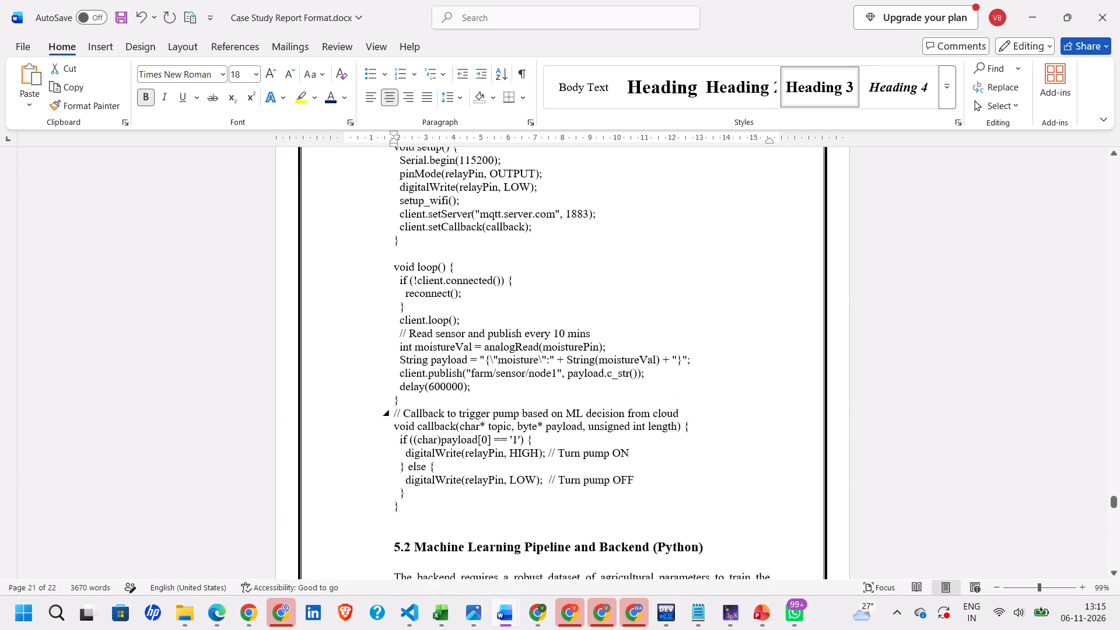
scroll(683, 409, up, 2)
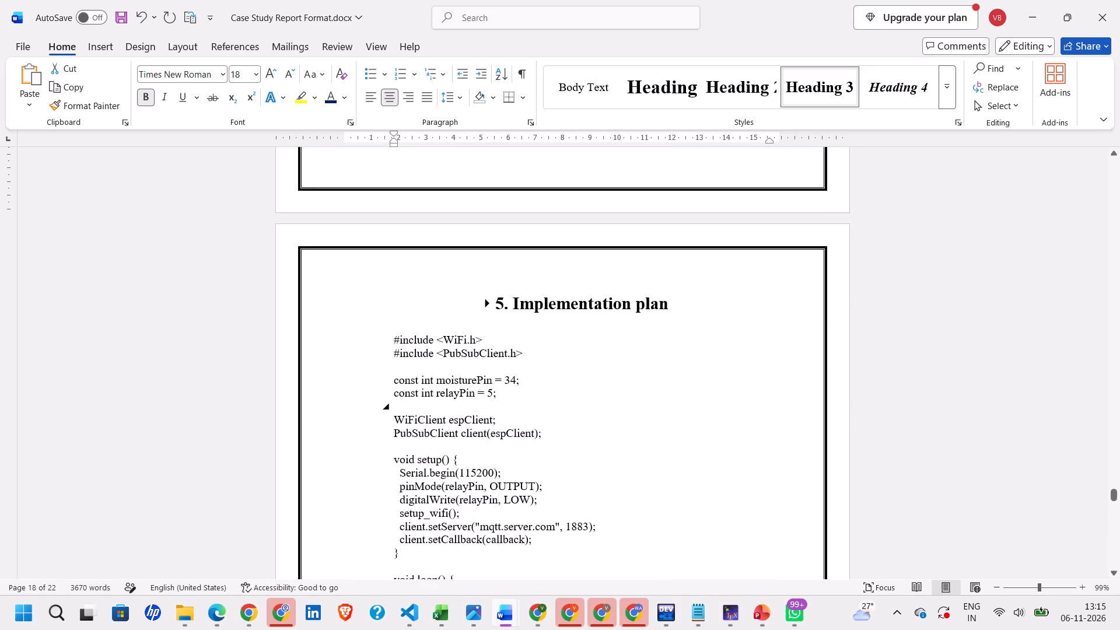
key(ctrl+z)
Convert the "3. IoT Design Methodology" chapter heading to uppercase.
scroll(626, 322, up, 5)
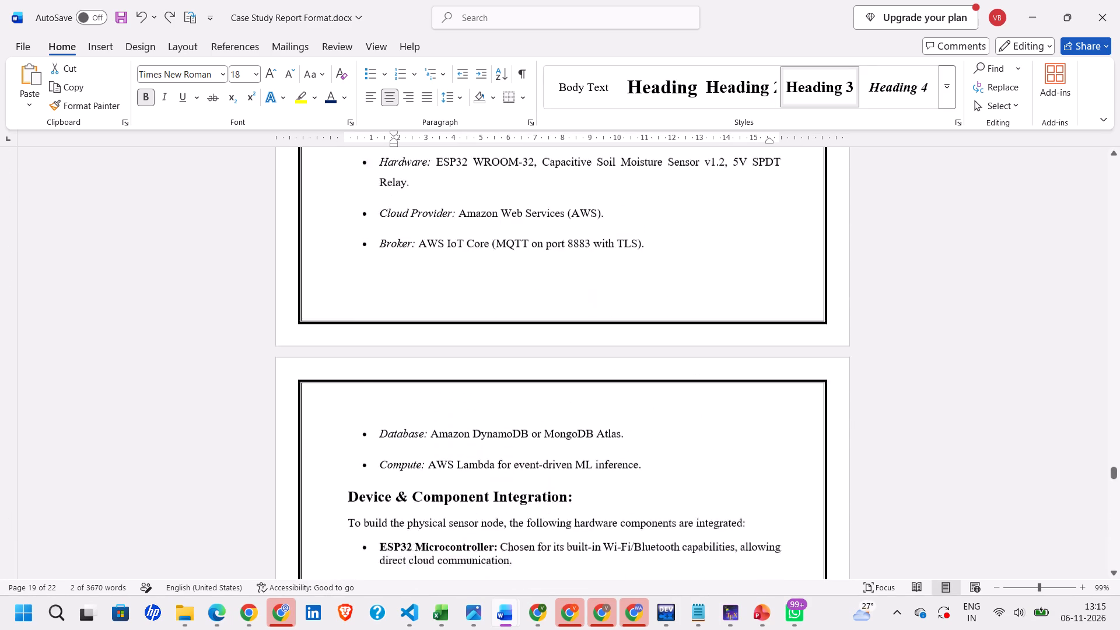
scroll(626, 322, up, 4)
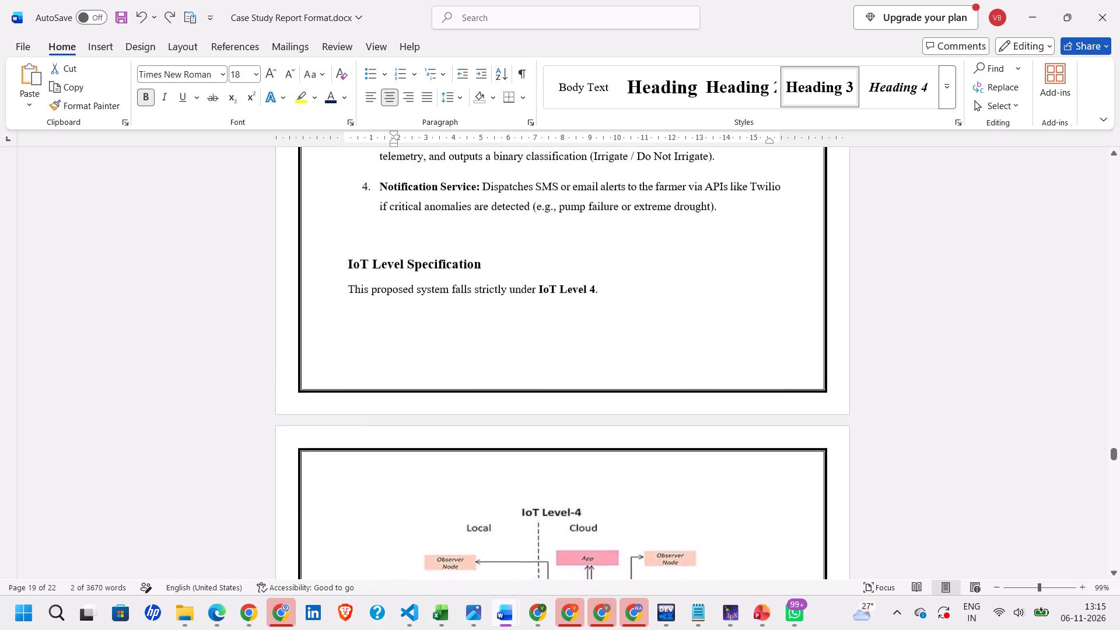
scroll(626, 322, up, 3)
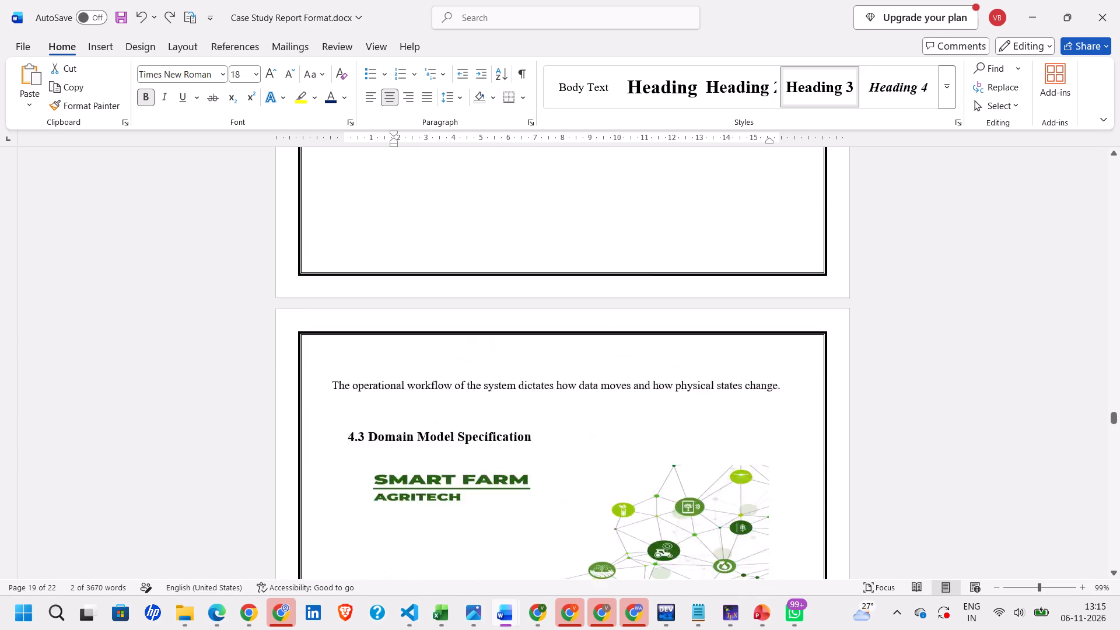
scroll(626, 322, up, 7)
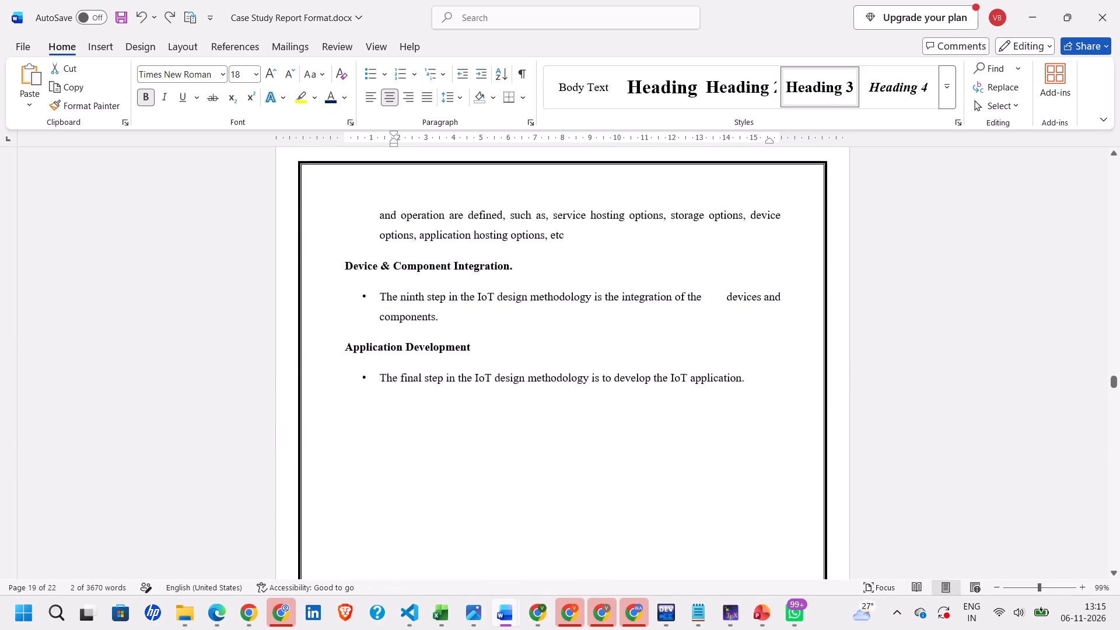
scroll(626, 322, up, 5)
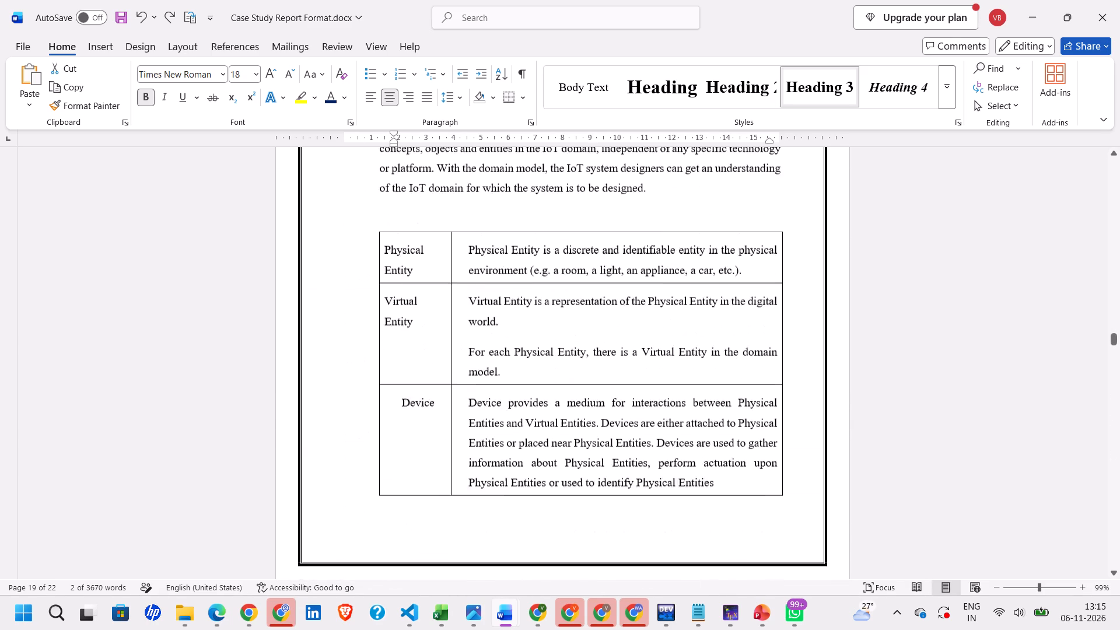
scroll(626, 322, up, 3)
scroll(626, 322, down, 1)
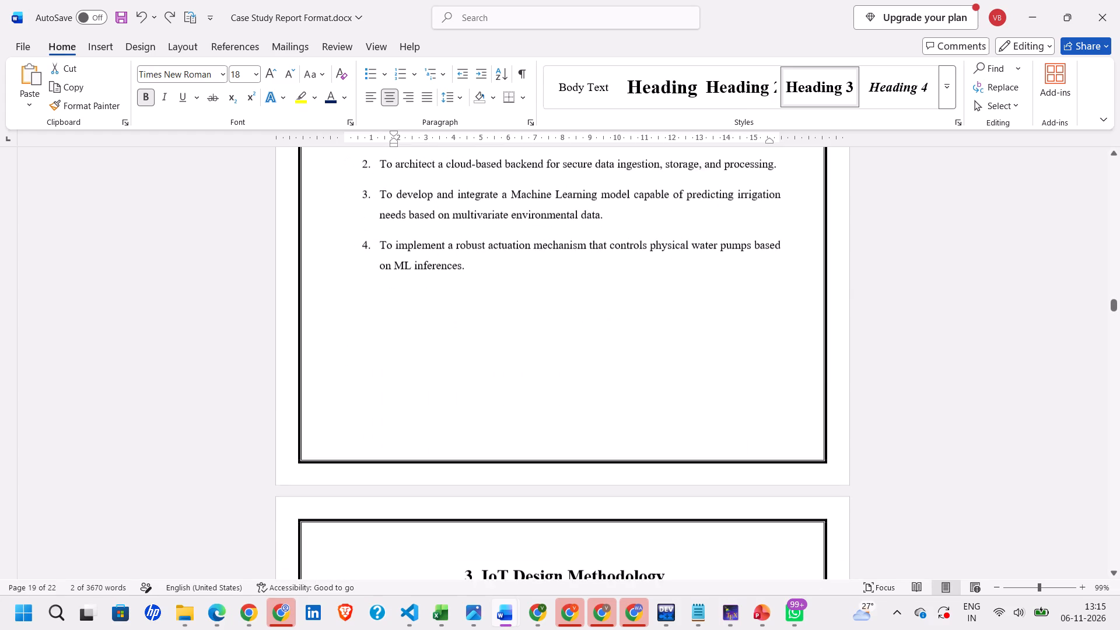
scroll(626, 322, down, 1)
drag(670, 434, 546, 426)
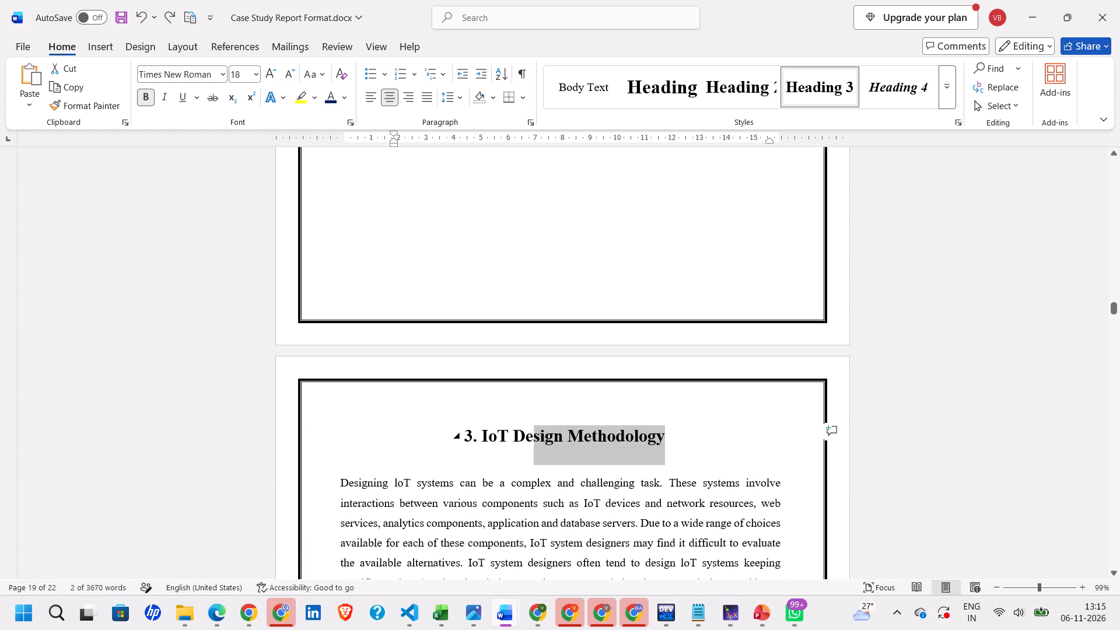
drag(546, 426, 464, 427)
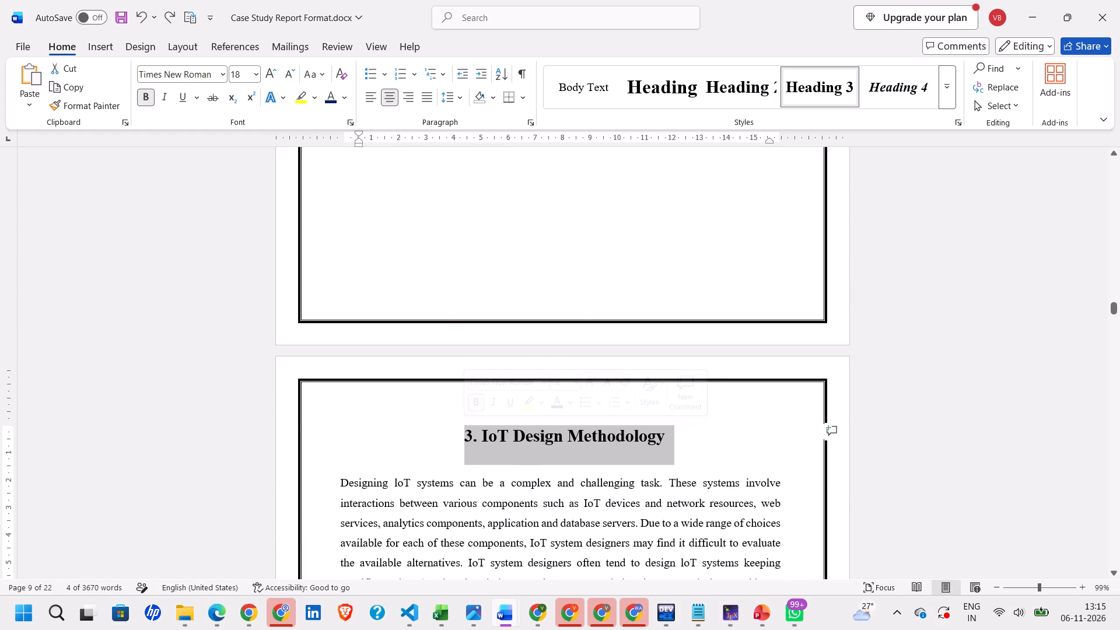
click(324, 79)
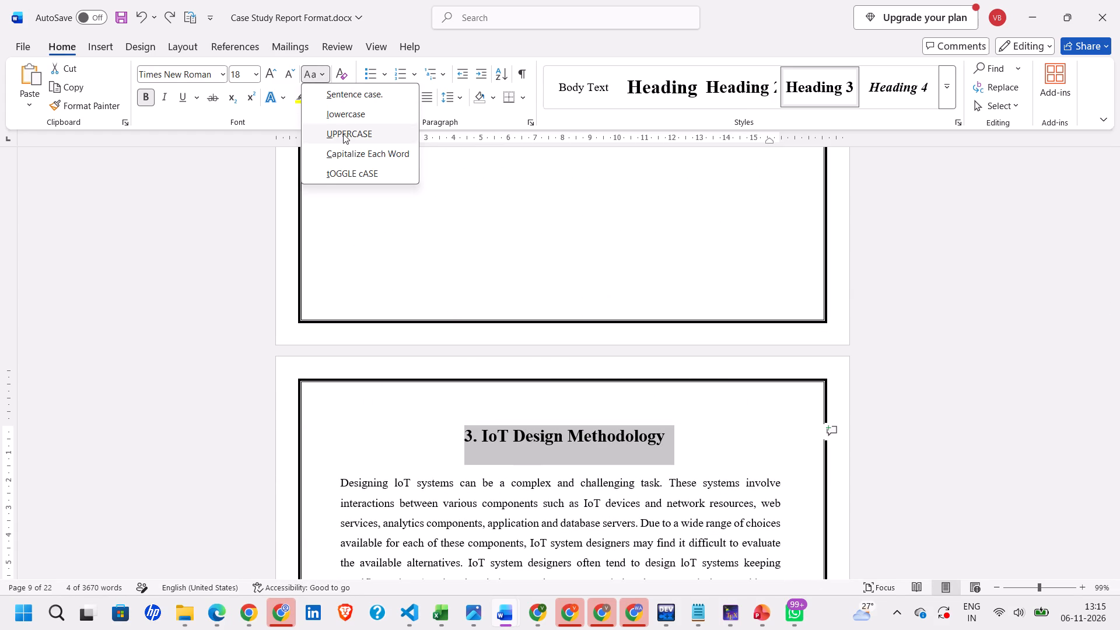
click(343, 134)
click(550, 276)
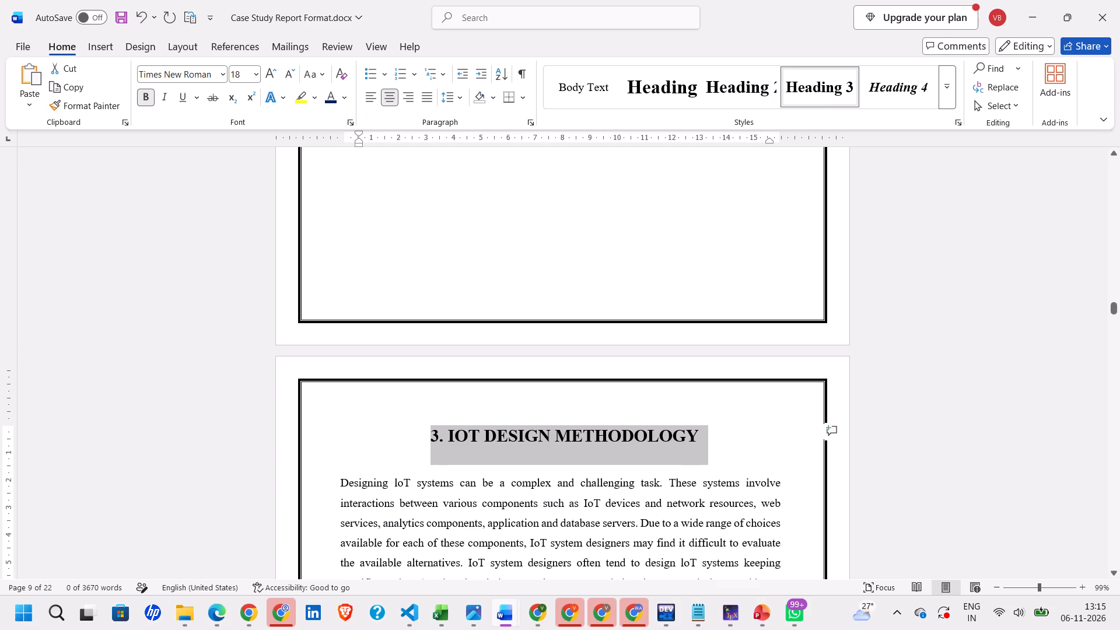
Convert the "2. Introduction" chapter heading to uppercase.
scroll(550, 276, up, 5)
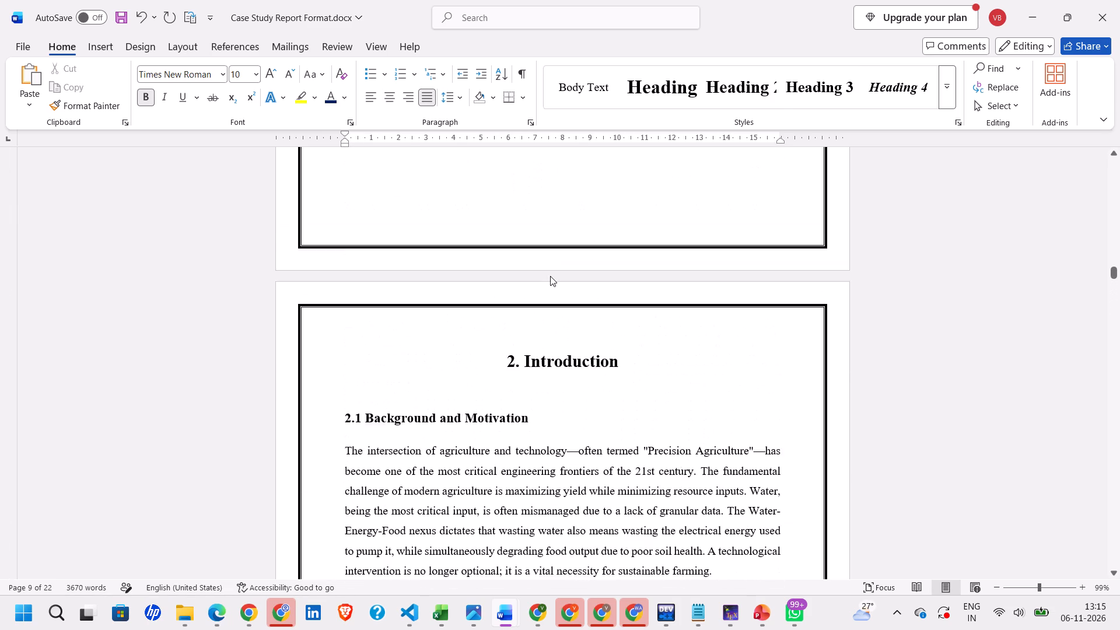
drag(630, 383, 496, 385)
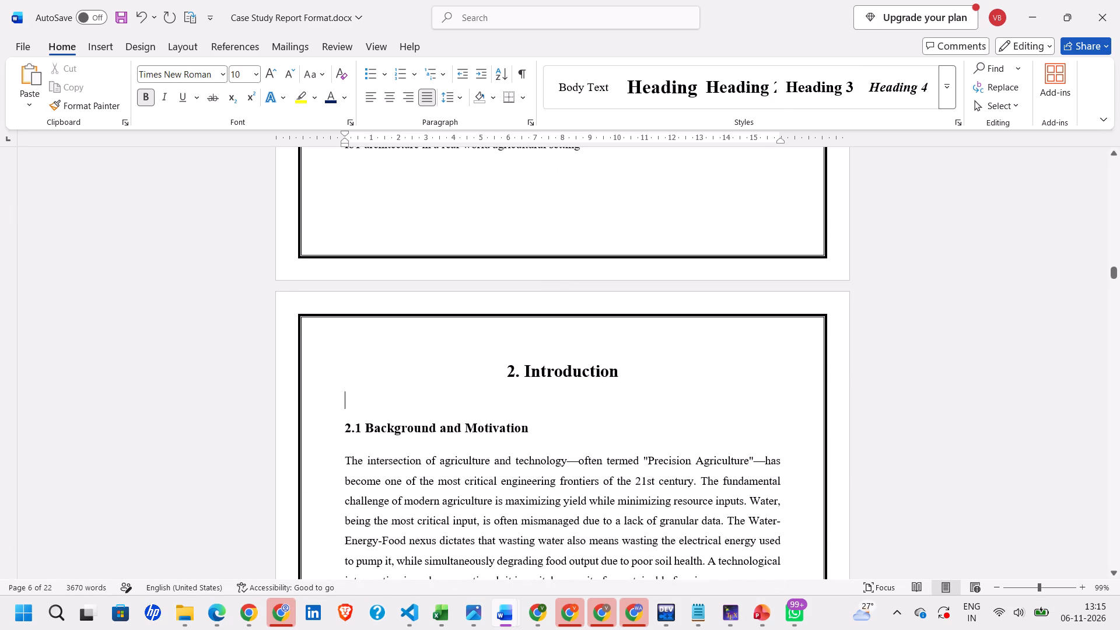
drag(496, 385, 631, 376)
click(631, 376)
drag(631, 376, 498, 396)
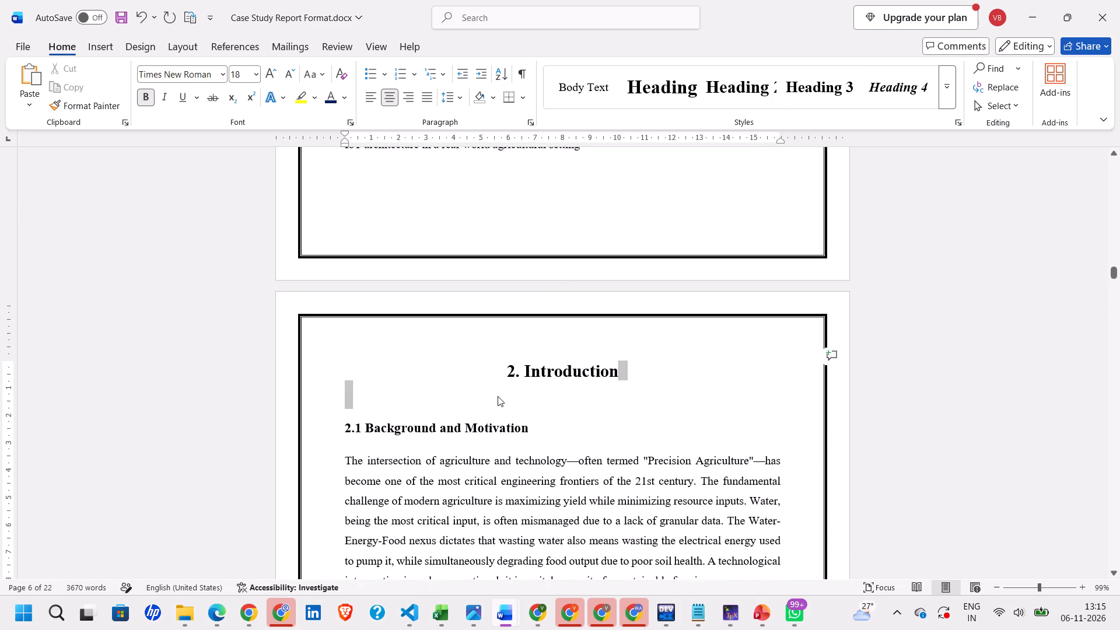
drag(498, 396, 491, 373)
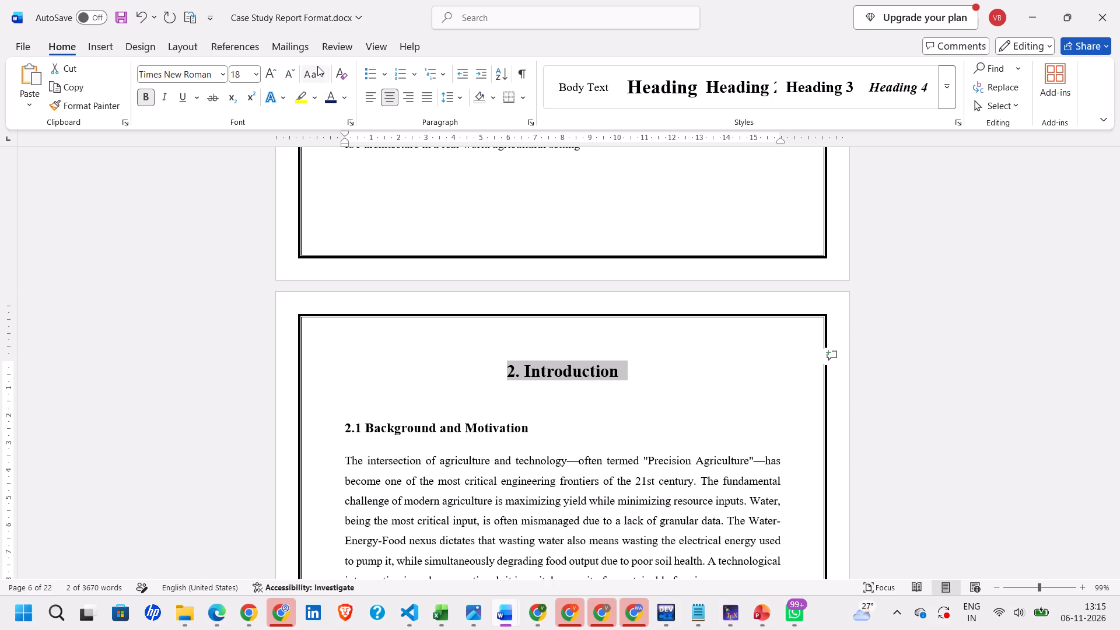
click(317, 66)
click(338, 140)
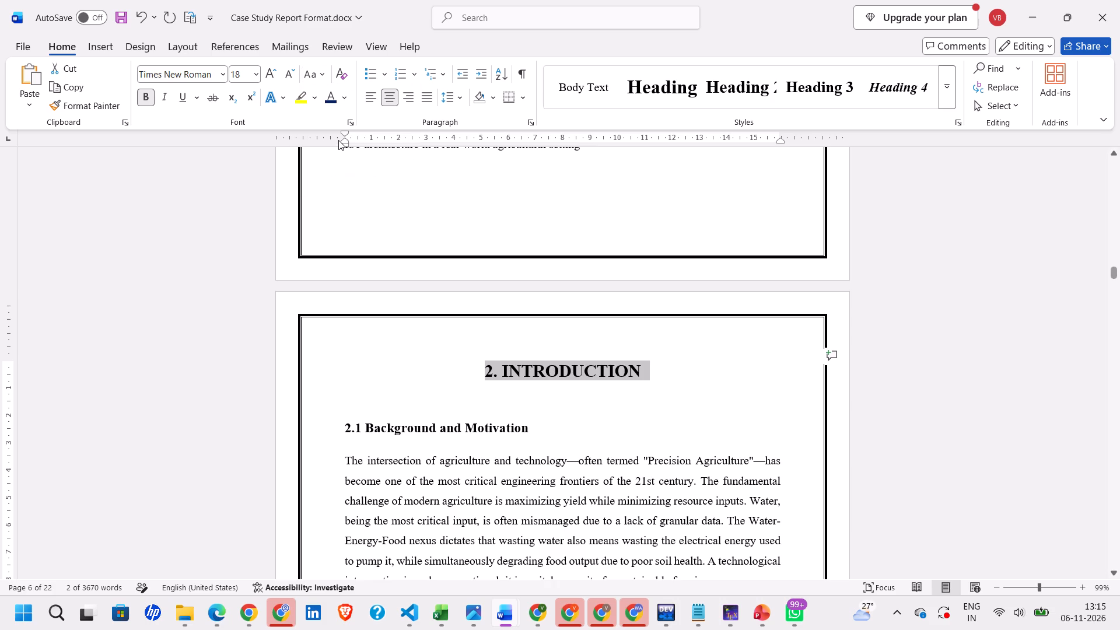
click(471, 361)
Convert the "Abstract" text of the chapter 1 heading to uppercase.
scroll(471, 361, up, 3)
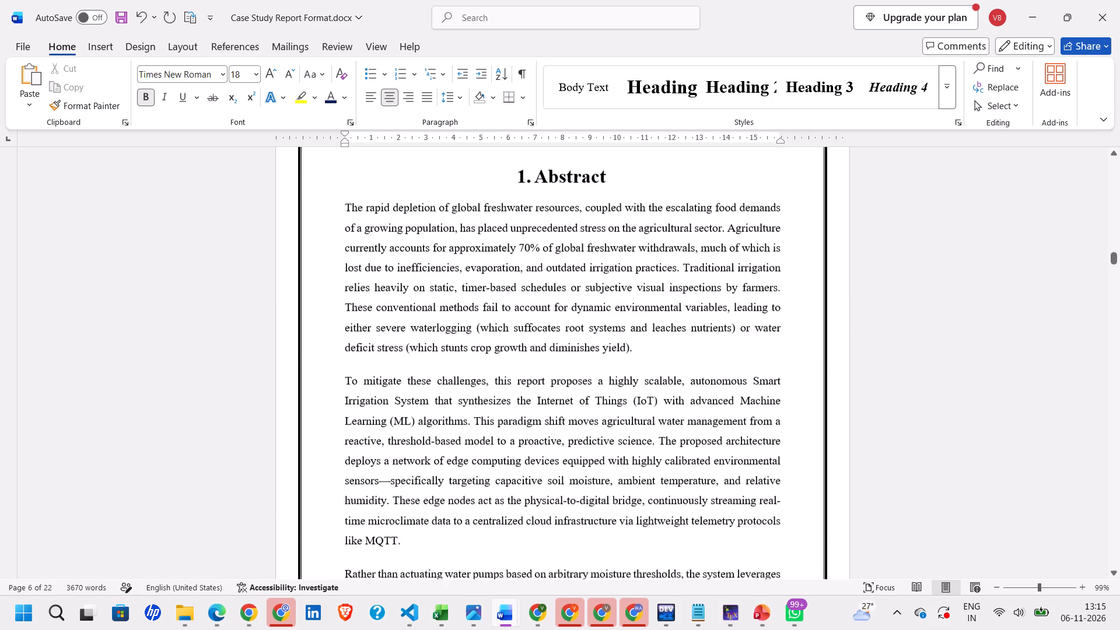
scroll(471, 361, up, 1)
drag(622, 267, 498, 254)
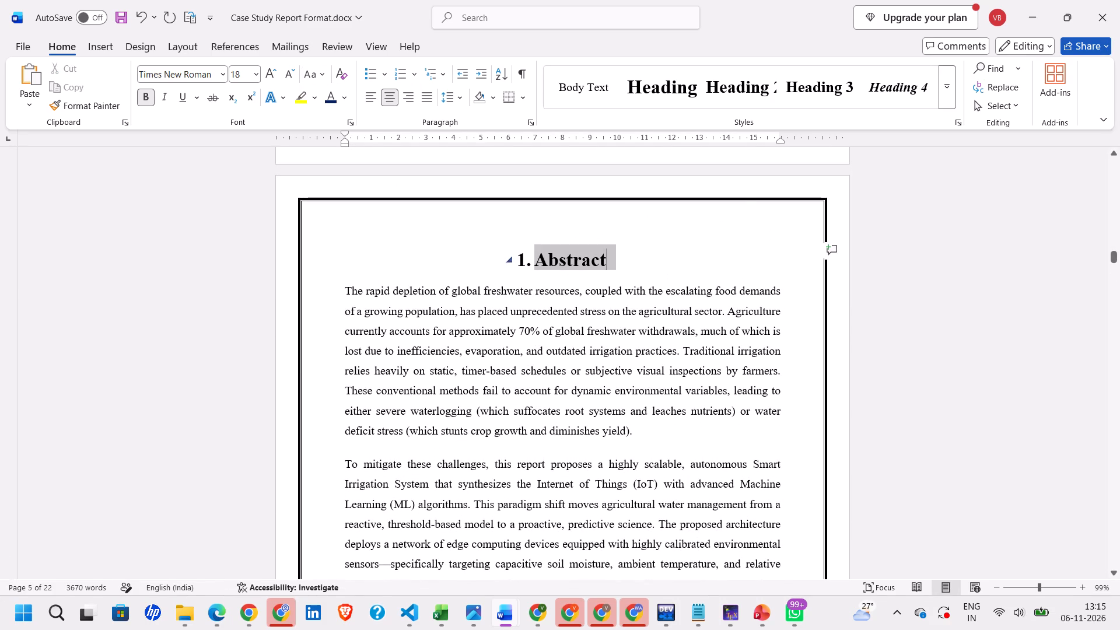
drag(498, 254, 498, 254)
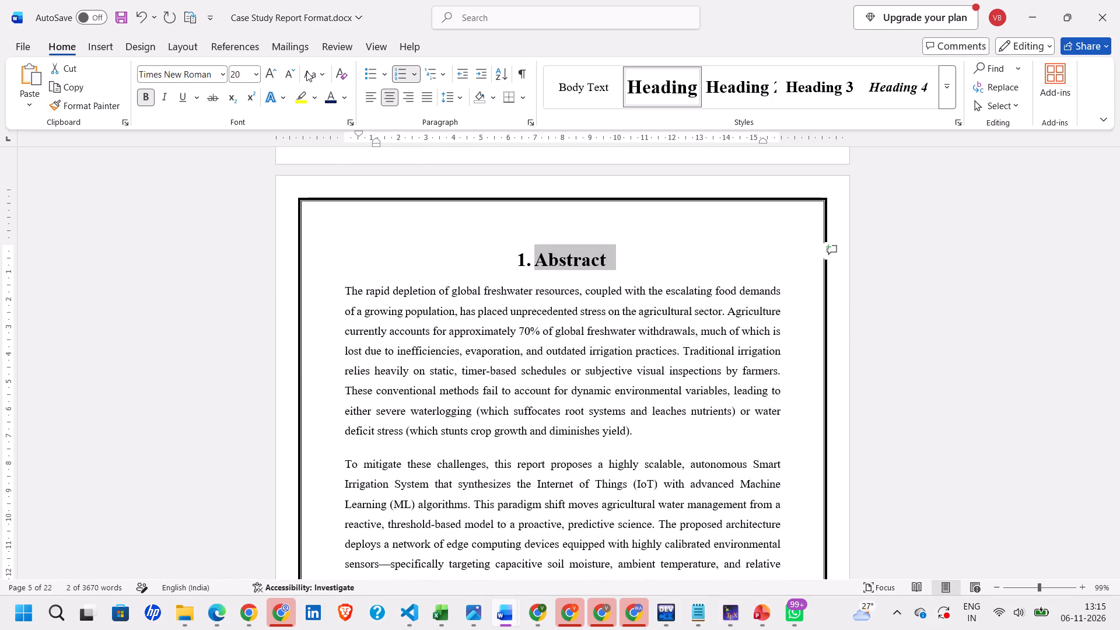
click(306, 71)
click(339, 136)
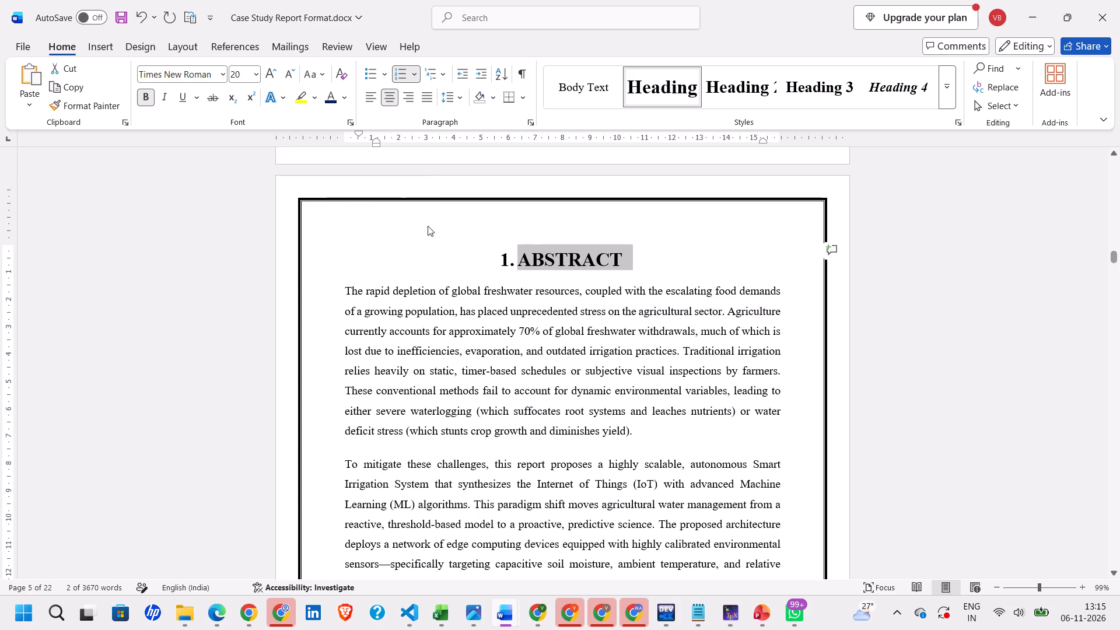
click(428, 226)
Look through the report's chapters and front matter, from the cover page down to the certificate page.
scroll(428, 226, down, 8)
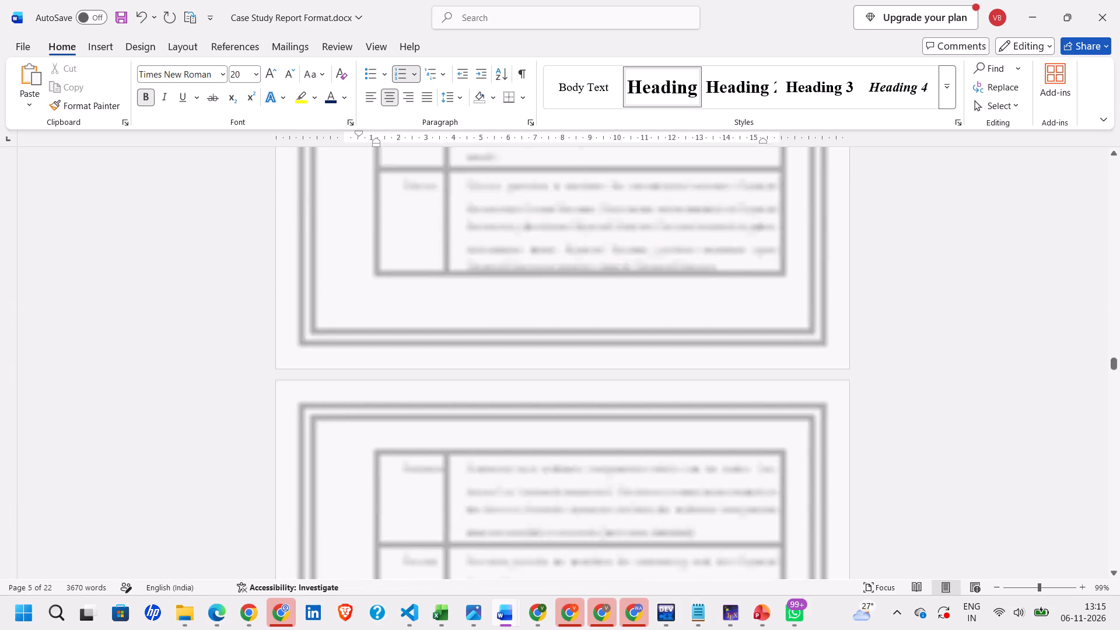
scroll(428, 226, down, 14)
scroll(428, 226, up, 16)
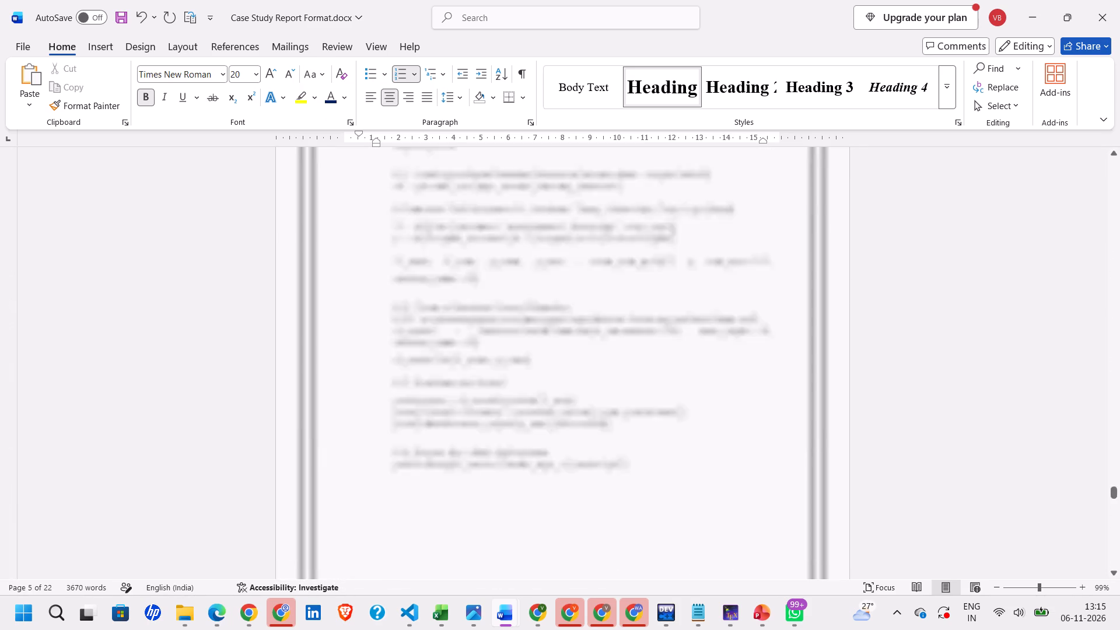
scroll(428, 226, up, 20)
scroll(428, 226, up, 4)
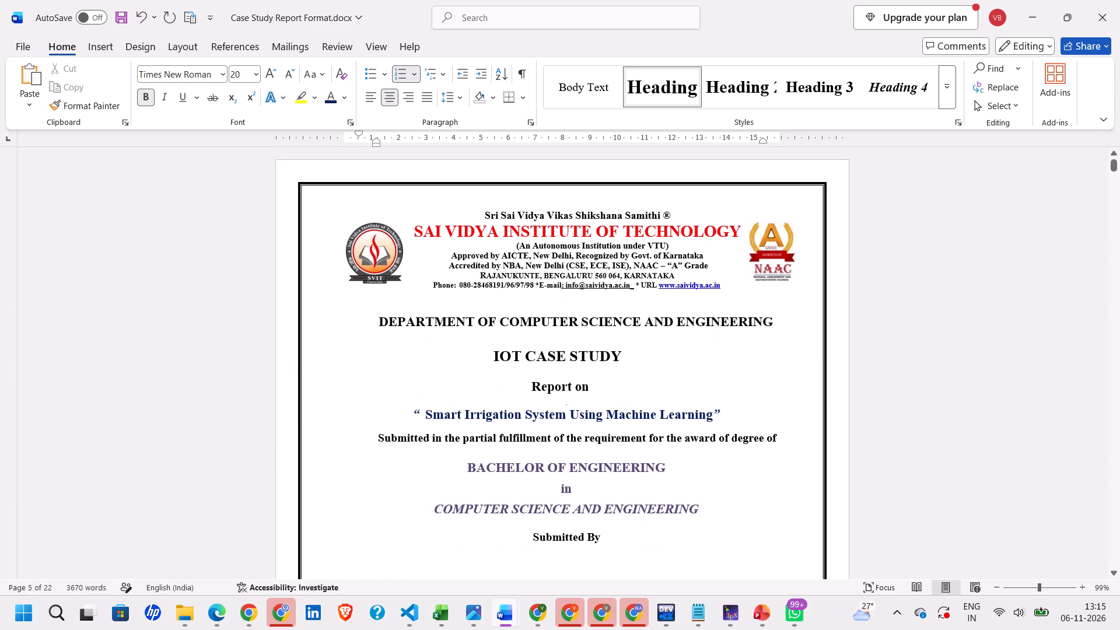
scroll(481, 399, down, 2)
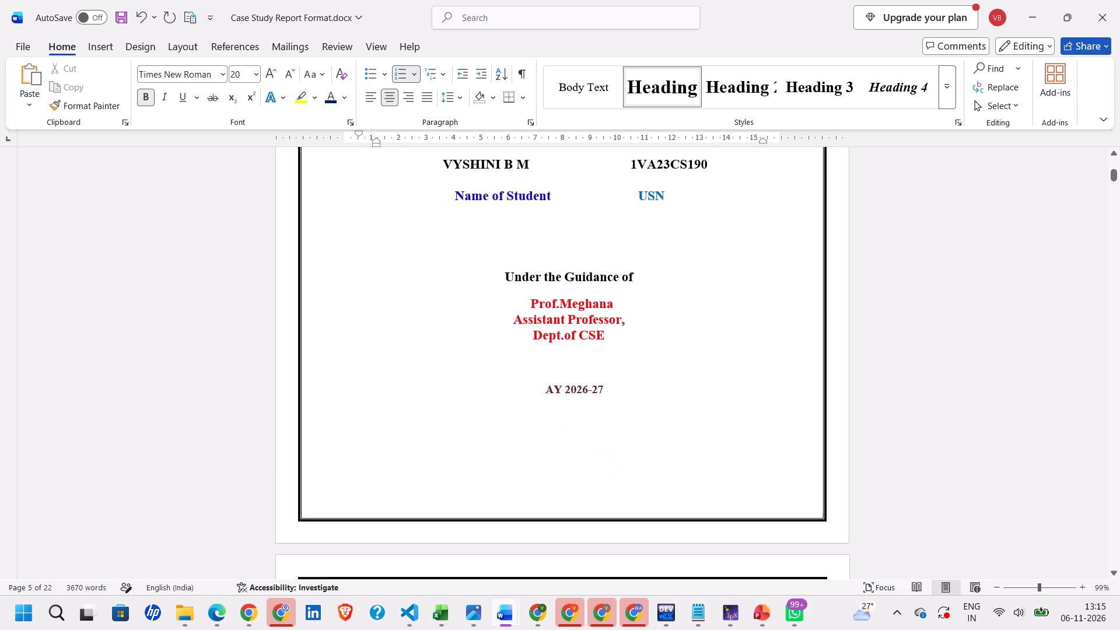
scroll(481, 399, down, 5)
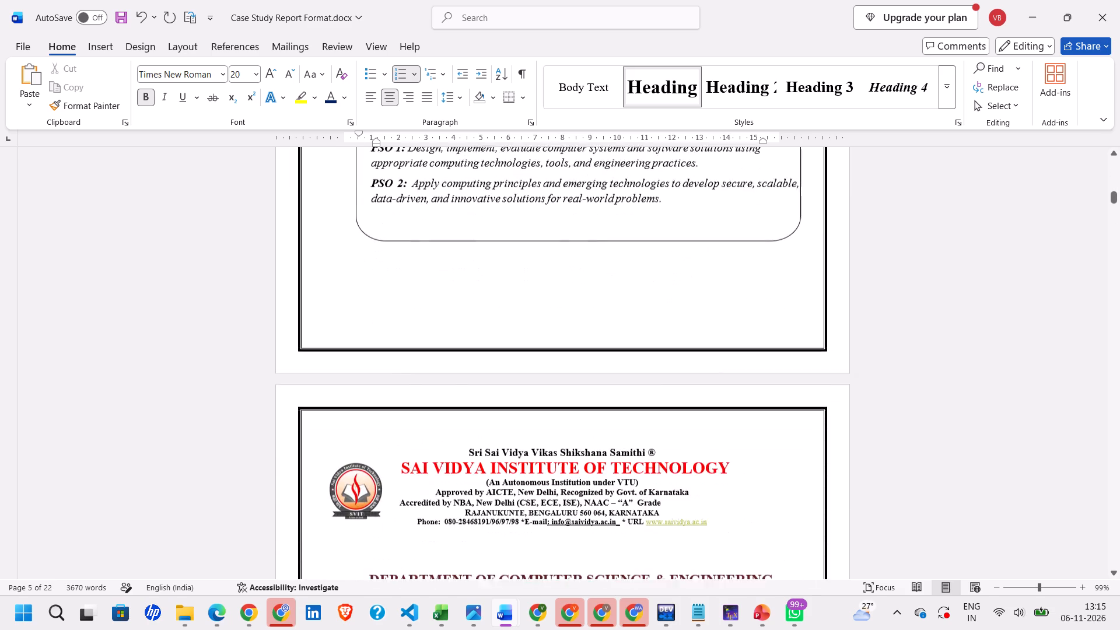
scroll(481, 399, down, 3)
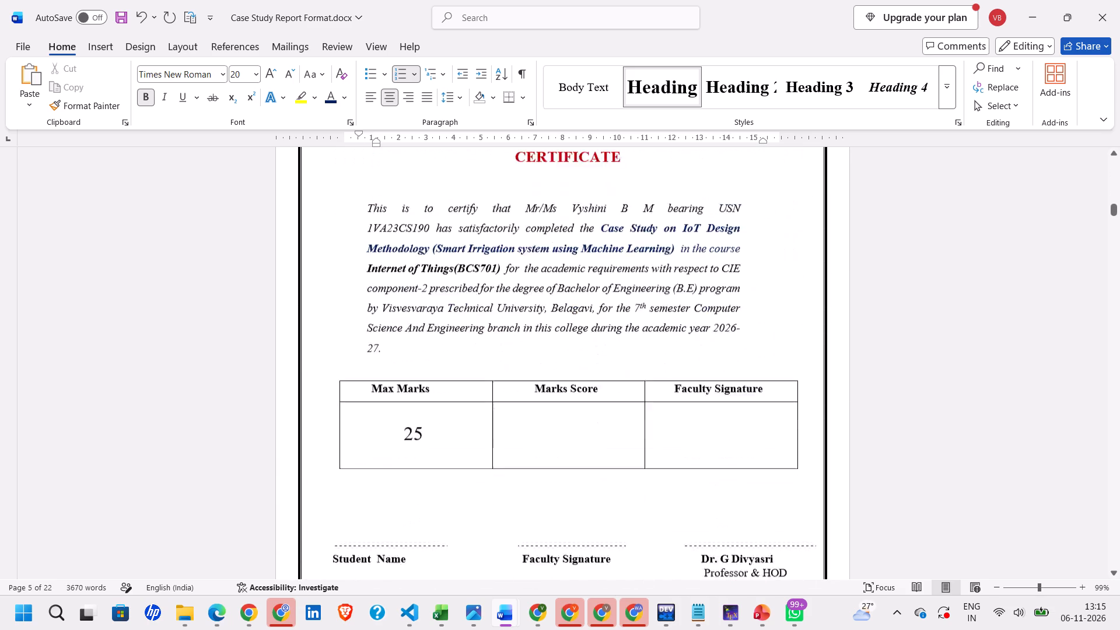
Replace the "Student Name" label under the certificate's signature line with the student's actual name.
click(408, 459)
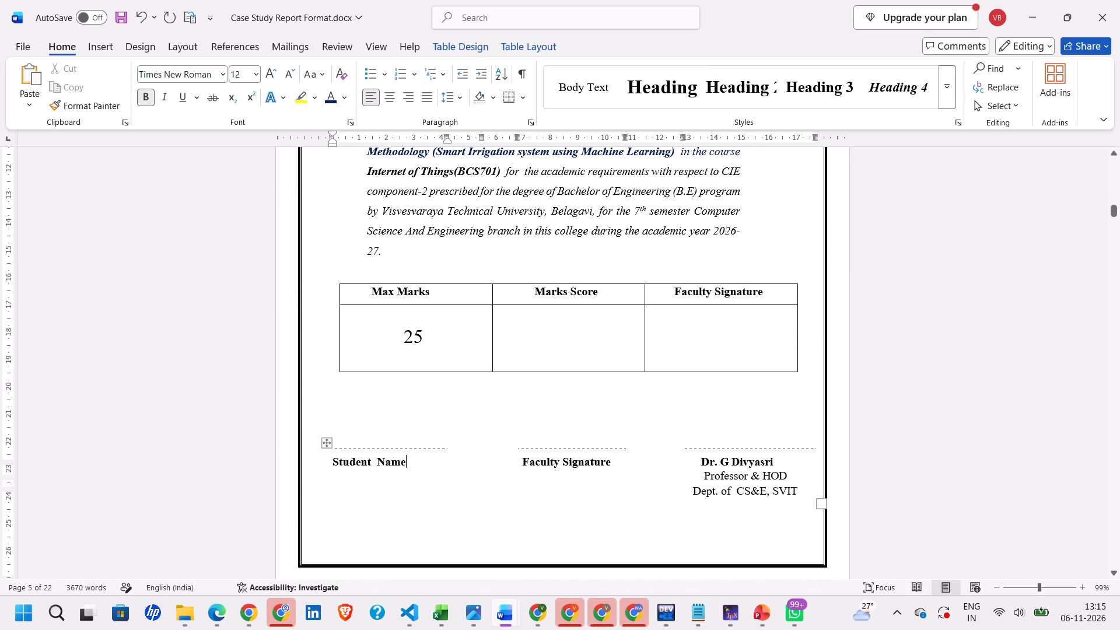
key(BackSpace)
key(BackSpace)
key(BackSpace)
key(BackSpace)
key(BackSpace)
key(BackSpace)
key(BackSpace)
key(BackSpace)
key(BackSpace)
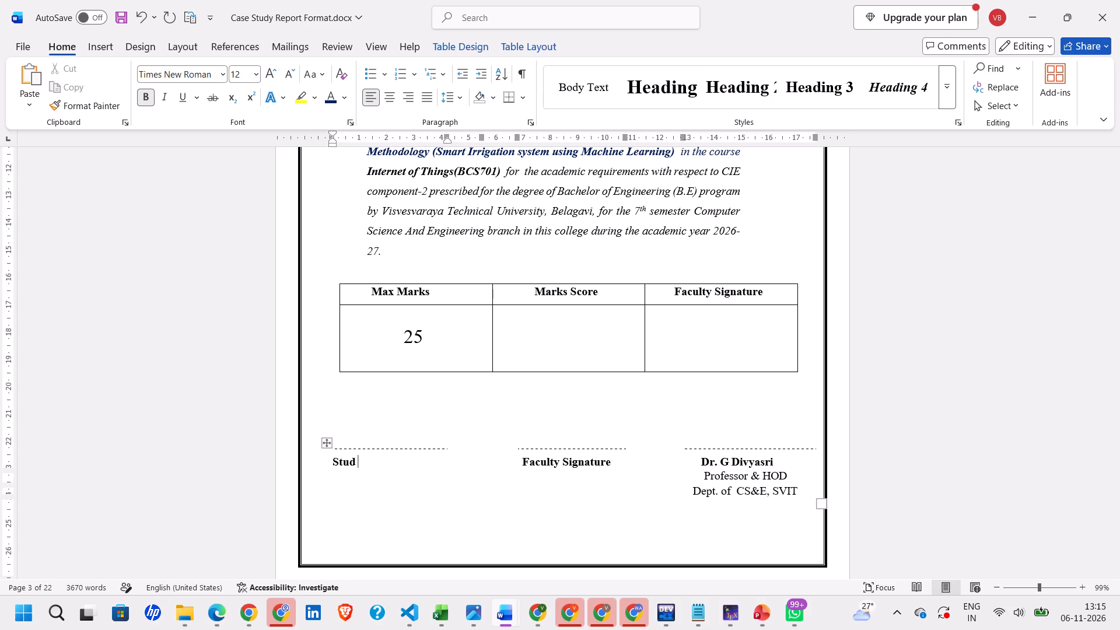
key(BackSpace)
key(BackSpace)
key(BackSpace)
key(BackSpace)
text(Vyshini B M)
Replace the "Faculty Signature" label under the certificate's middle signature line with the guiding professor's title and name.
scroll(442, 508, down, 2)
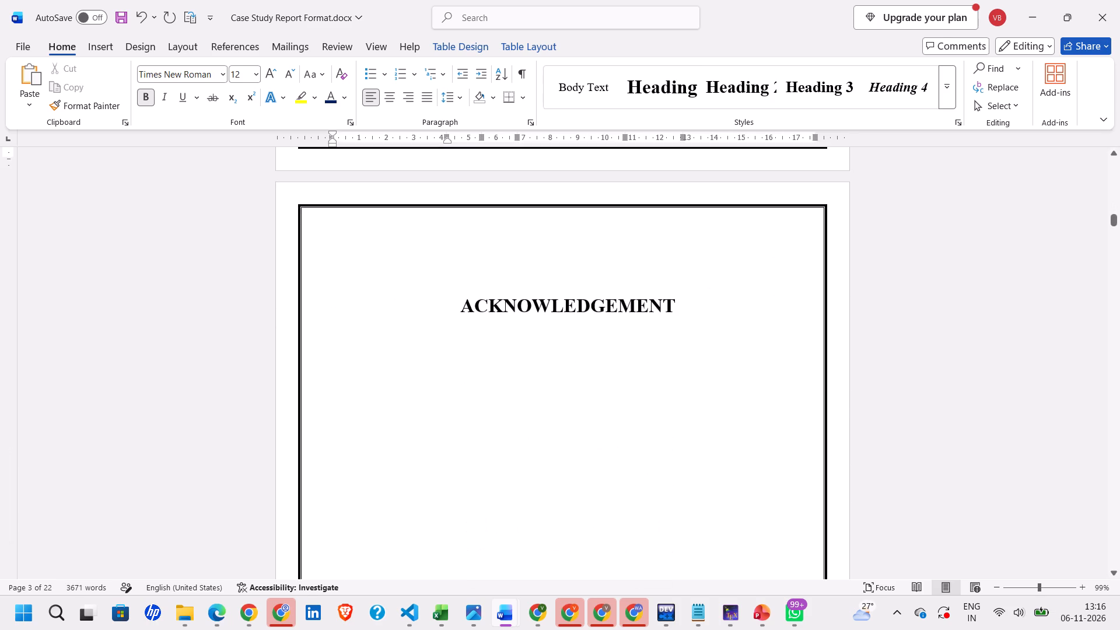
scroll(442, 508, up, 2)
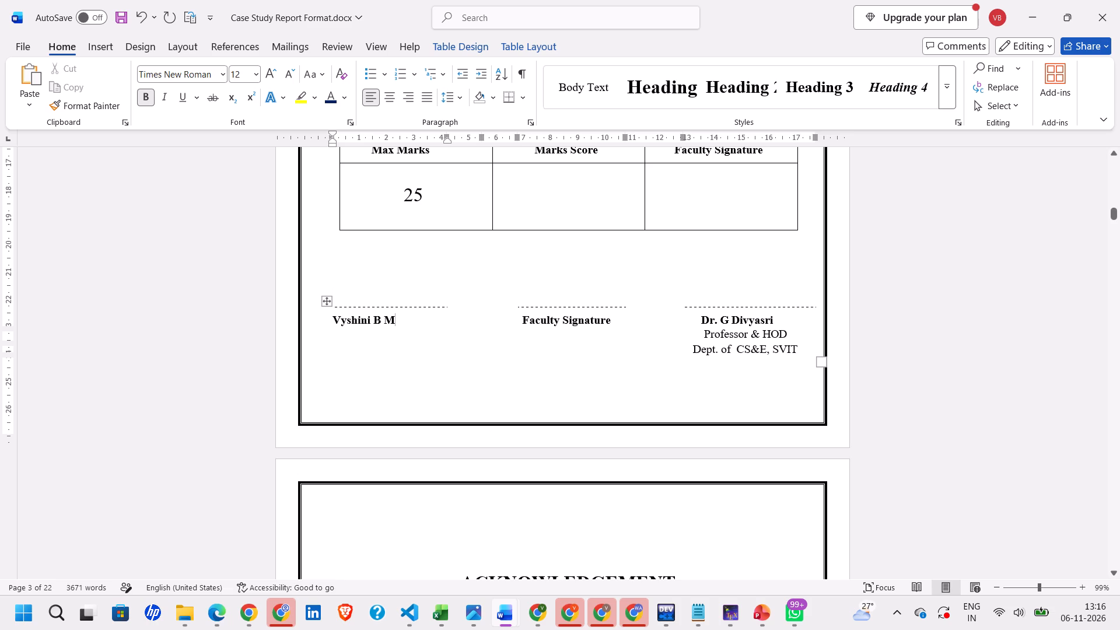
click(619, 320)
key(BackSpace)
key(BackSpace)
key(BackSpace)
key(BackSpace)
key(BackSpace)
key(BackSpace)
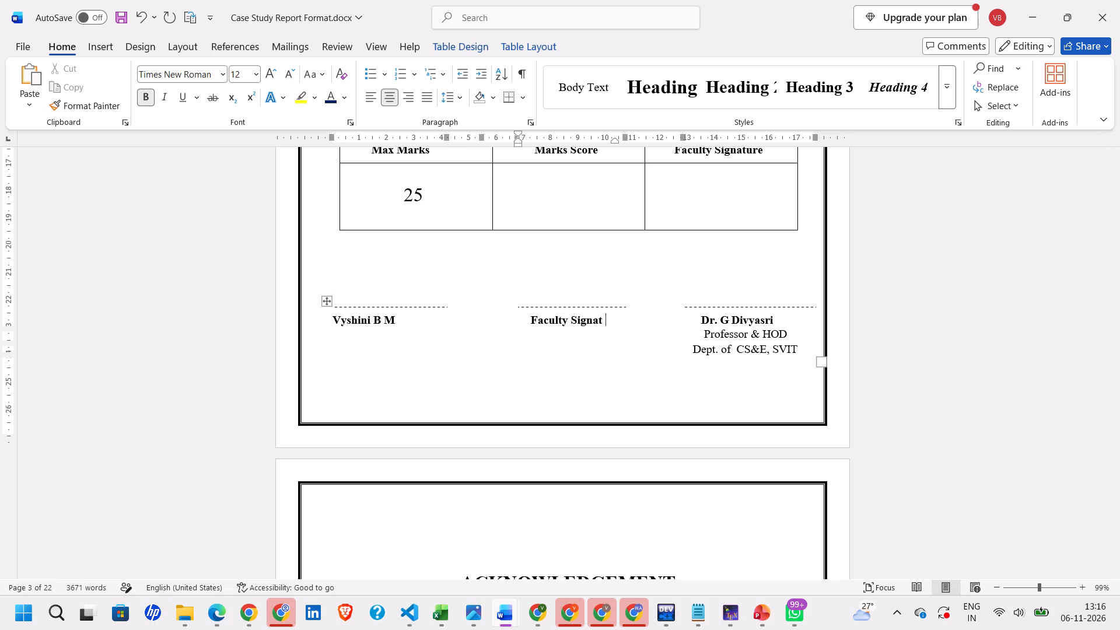
key(BackSpace)
key(BackSpace)
key(BackSpace)
key(BackSpace)
key(BackSpace)
key(BackSpace)
key(BackSpace)
key(BackSpace)
key(BackSpace)
key(BackSpace)
key(BackSpace)
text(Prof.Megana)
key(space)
Add the lines "Assistant professor" and "Dept of CSE" below the guiding professor's name on the certificate.
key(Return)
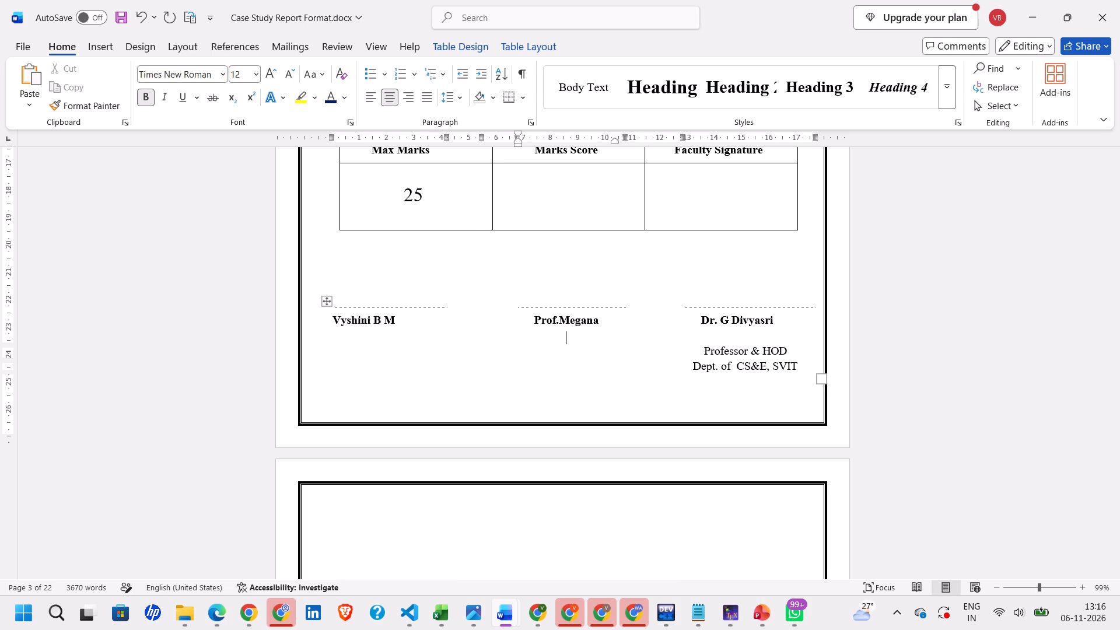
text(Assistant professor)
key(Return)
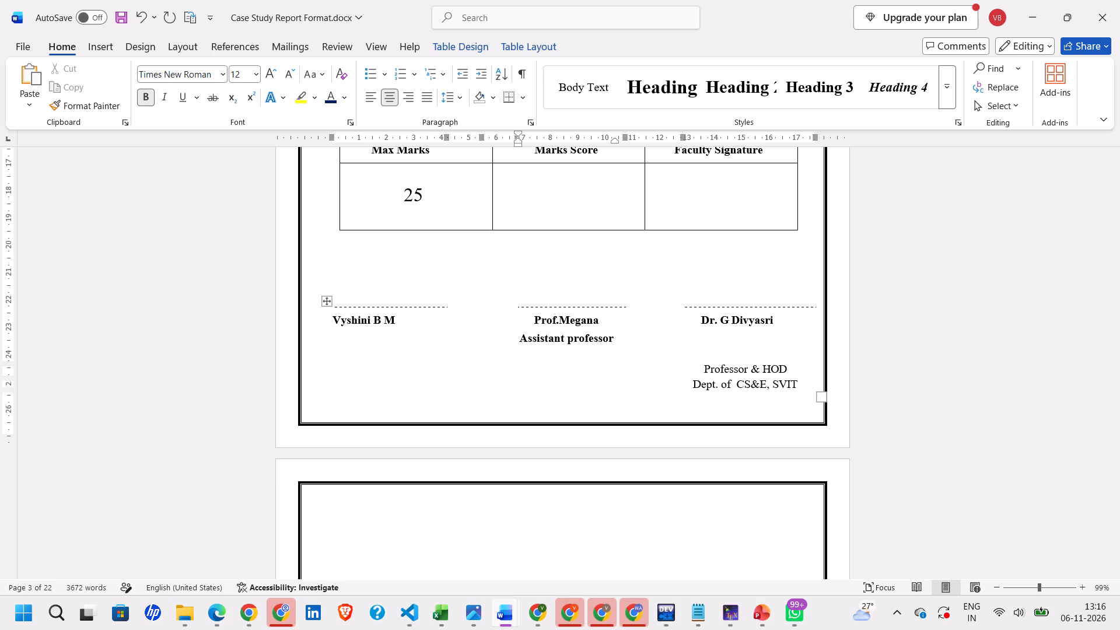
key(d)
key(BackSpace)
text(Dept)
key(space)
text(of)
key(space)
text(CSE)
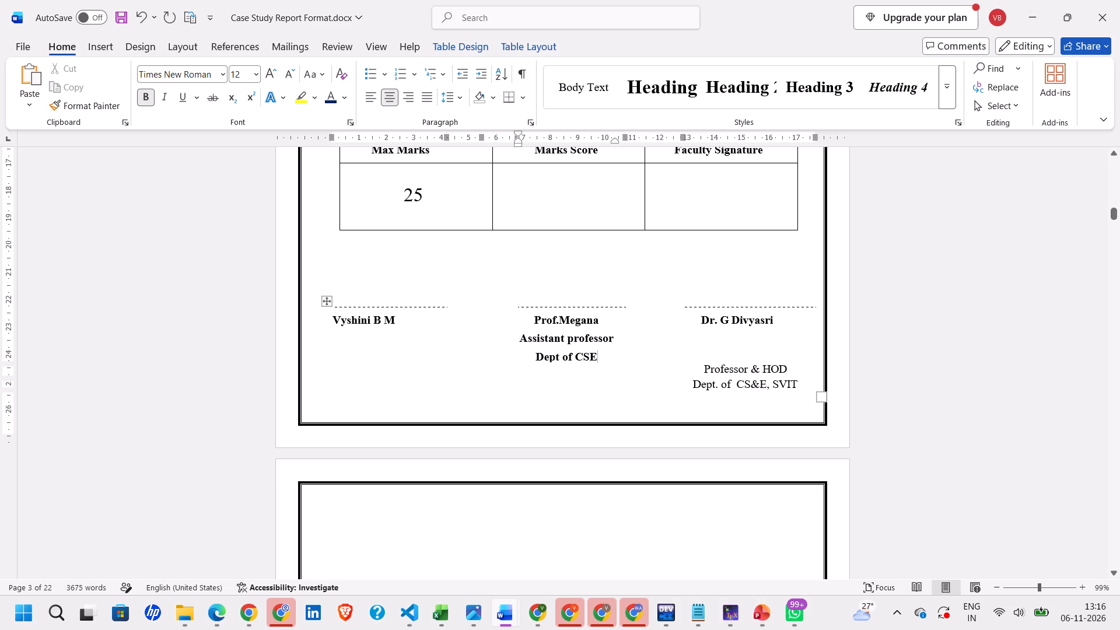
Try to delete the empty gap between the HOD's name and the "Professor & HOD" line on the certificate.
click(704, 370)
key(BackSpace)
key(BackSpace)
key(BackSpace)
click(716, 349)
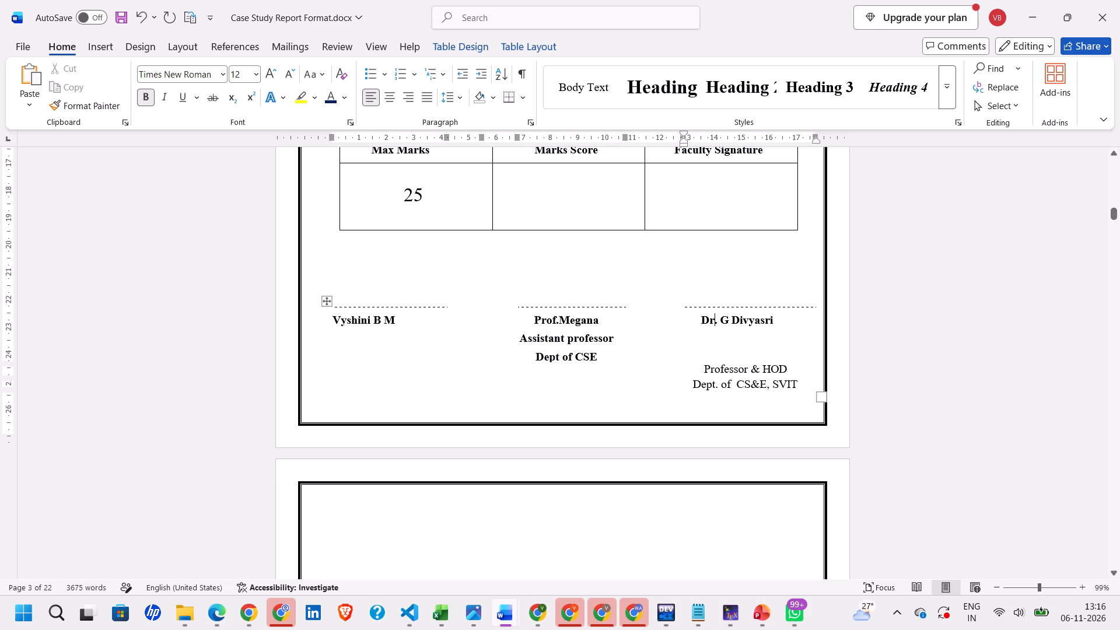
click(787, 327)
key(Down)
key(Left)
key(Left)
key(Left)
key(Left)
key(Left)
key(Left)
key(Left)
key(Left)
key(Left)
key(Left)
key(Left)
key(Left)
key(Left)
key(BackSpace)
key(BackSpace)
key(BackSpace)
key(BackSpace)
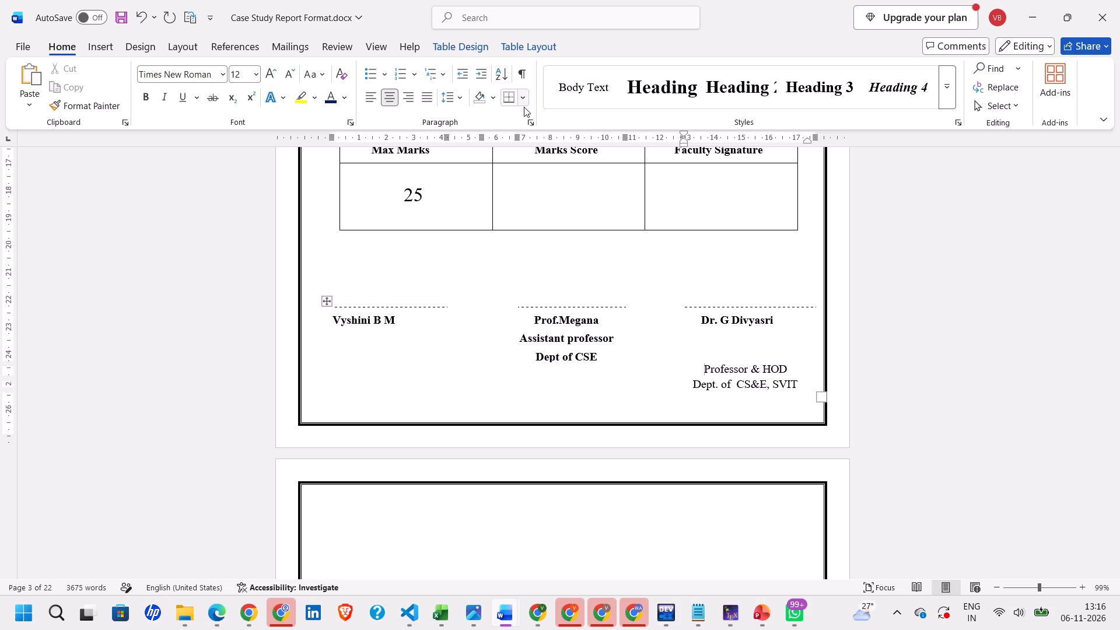
Set the line spacing of the "Professor & HOD" line in the certificate's signature block to 1.0.
click(460, 97)
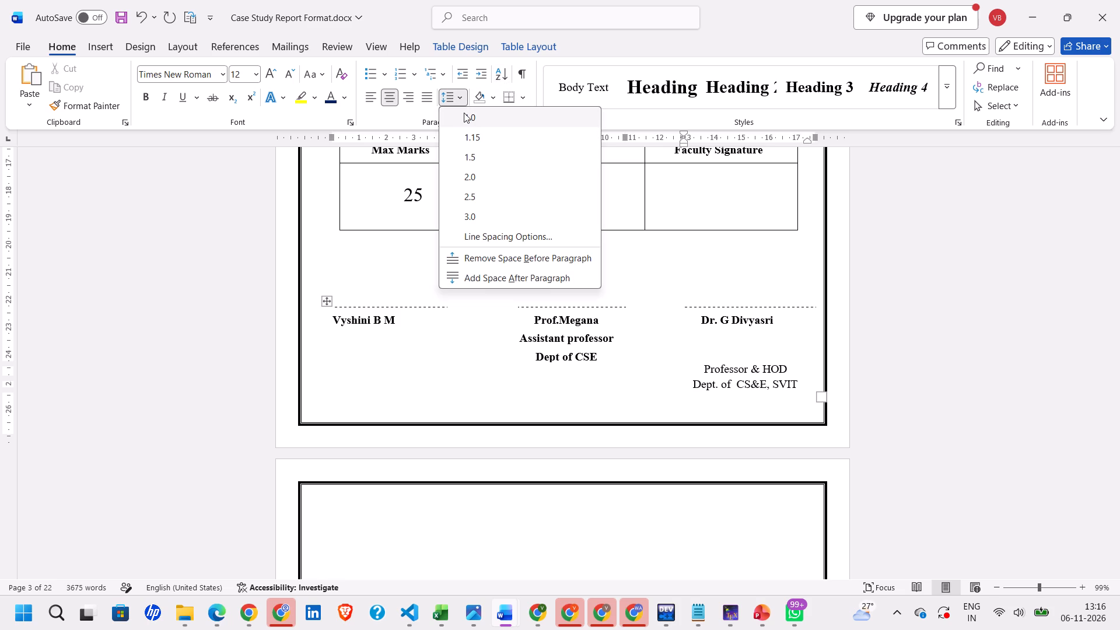
click(464, 113)
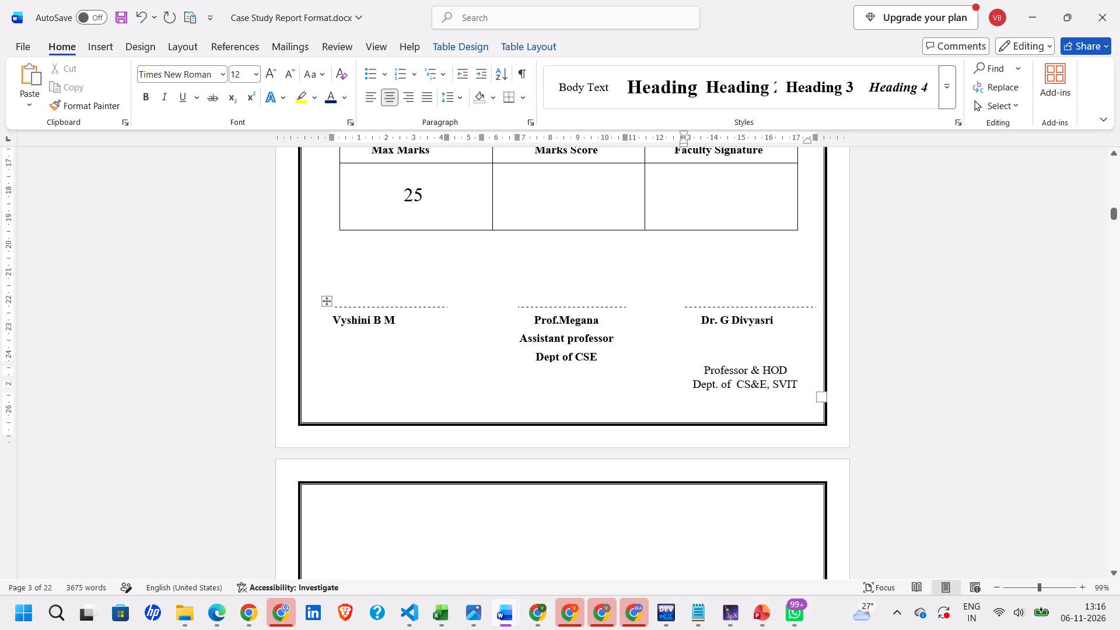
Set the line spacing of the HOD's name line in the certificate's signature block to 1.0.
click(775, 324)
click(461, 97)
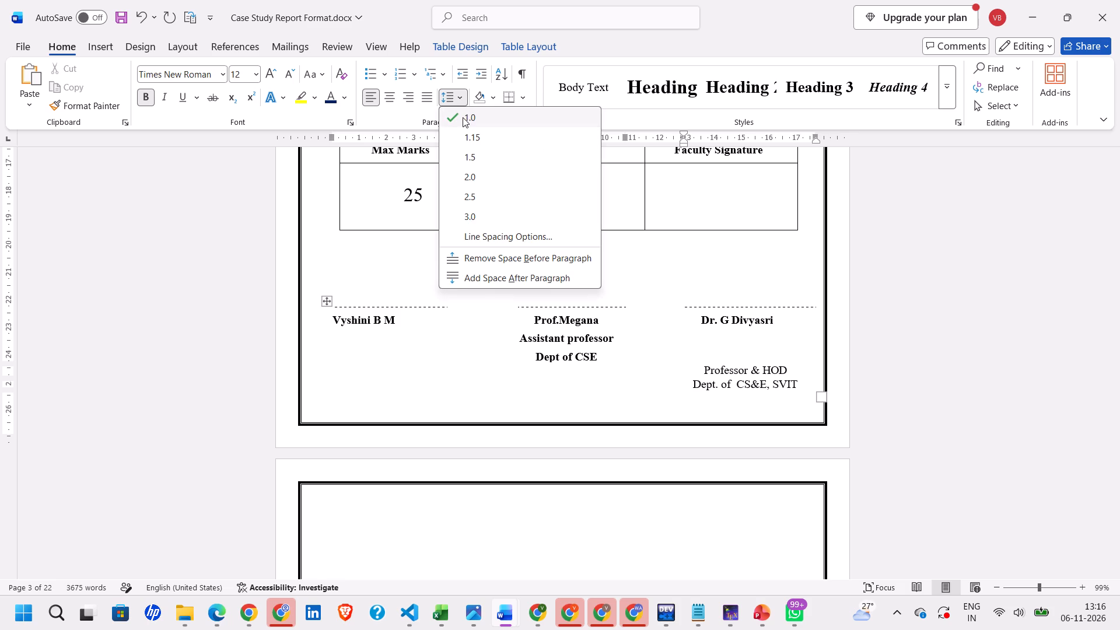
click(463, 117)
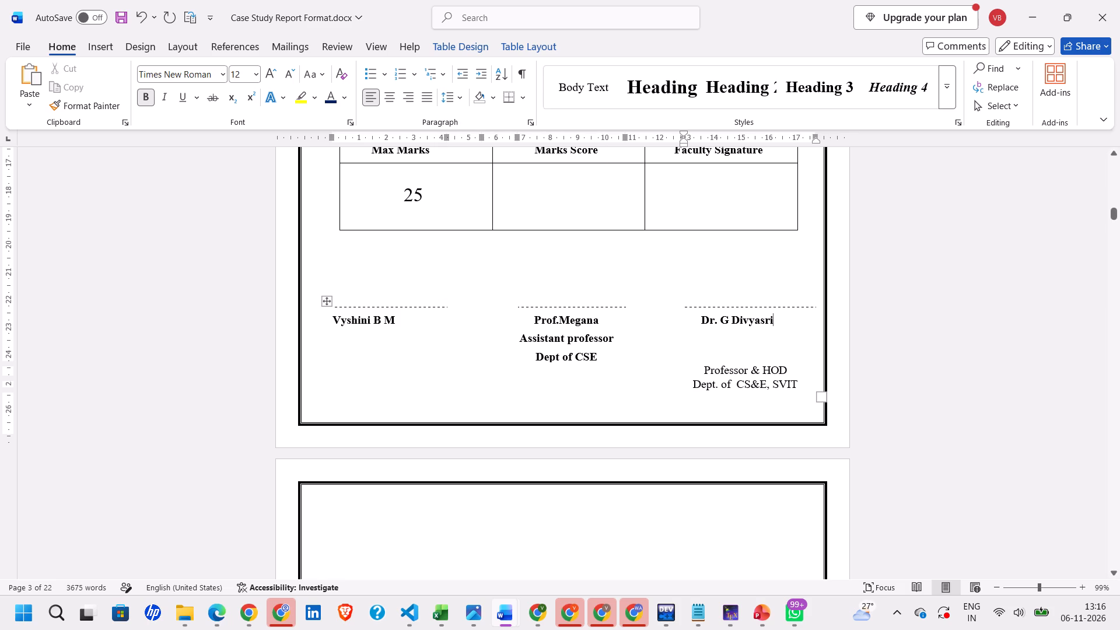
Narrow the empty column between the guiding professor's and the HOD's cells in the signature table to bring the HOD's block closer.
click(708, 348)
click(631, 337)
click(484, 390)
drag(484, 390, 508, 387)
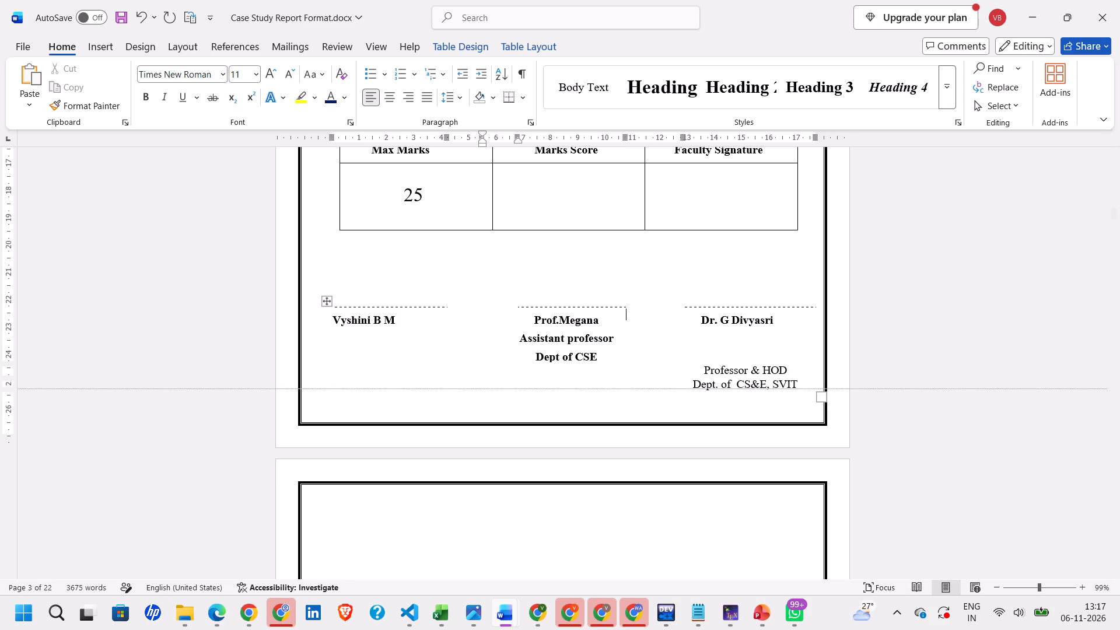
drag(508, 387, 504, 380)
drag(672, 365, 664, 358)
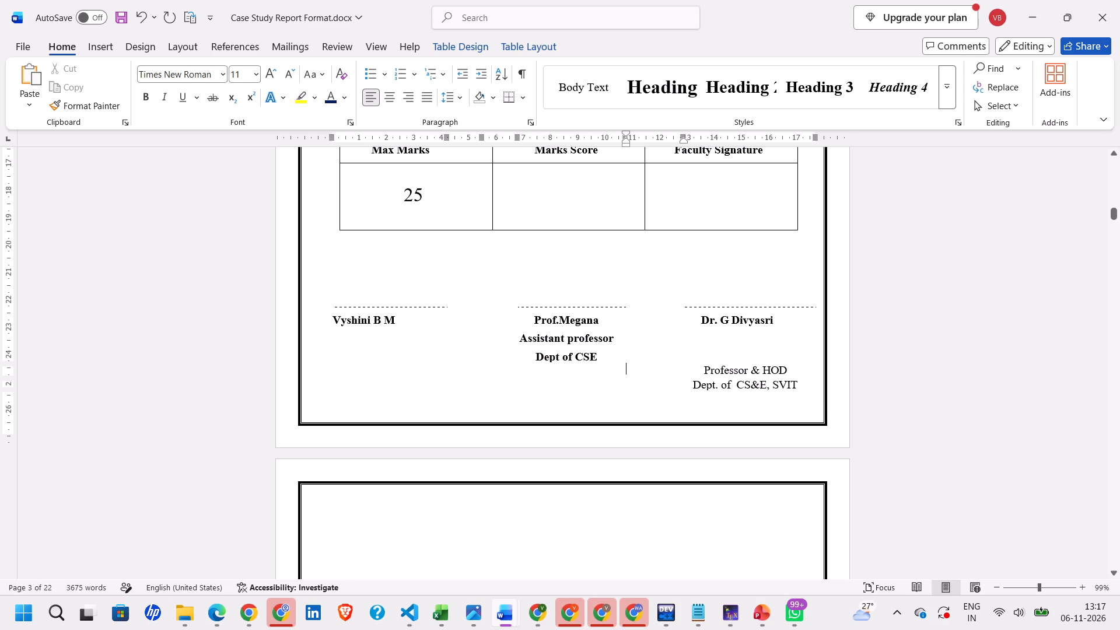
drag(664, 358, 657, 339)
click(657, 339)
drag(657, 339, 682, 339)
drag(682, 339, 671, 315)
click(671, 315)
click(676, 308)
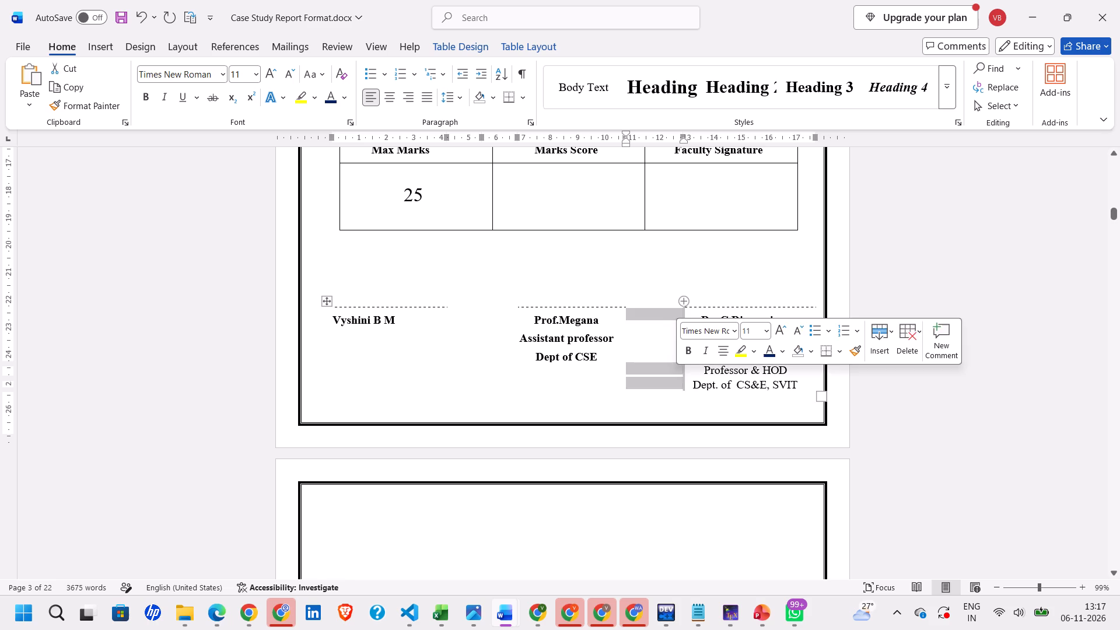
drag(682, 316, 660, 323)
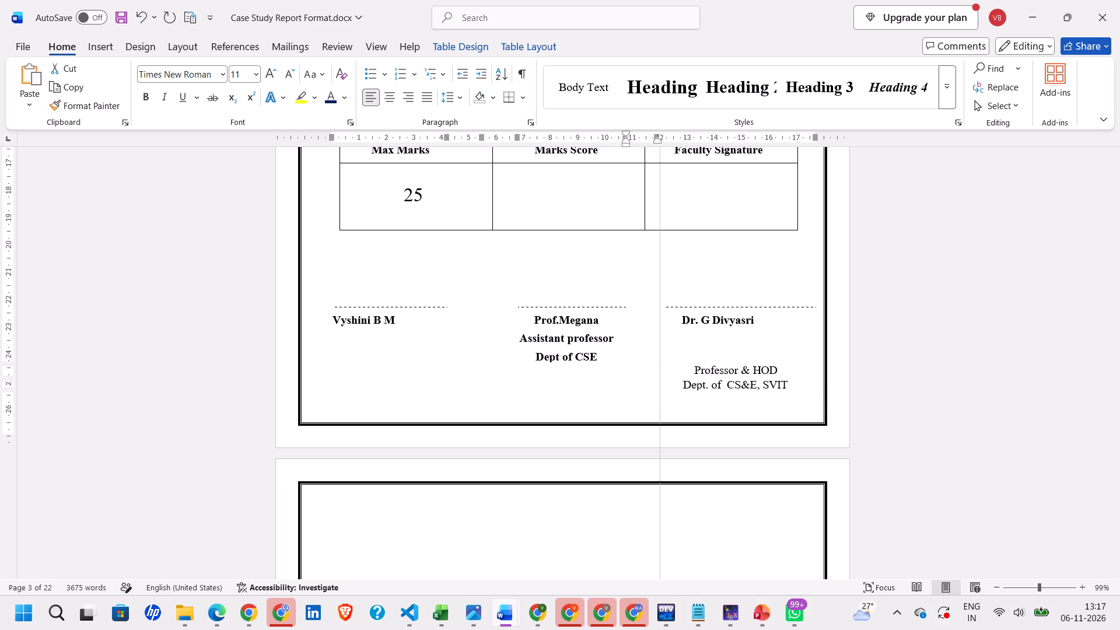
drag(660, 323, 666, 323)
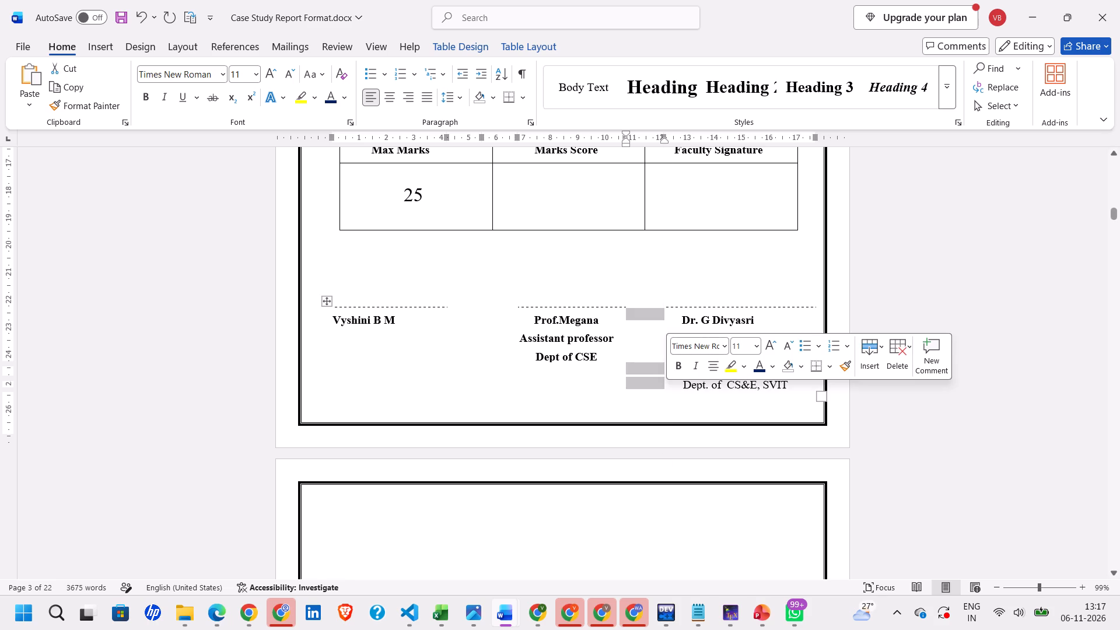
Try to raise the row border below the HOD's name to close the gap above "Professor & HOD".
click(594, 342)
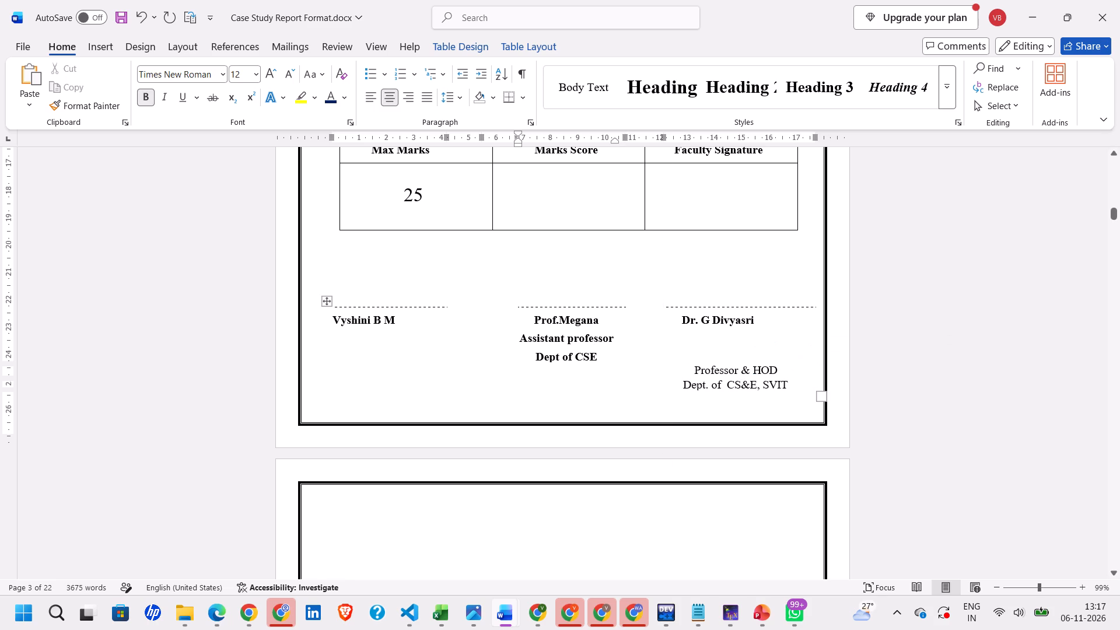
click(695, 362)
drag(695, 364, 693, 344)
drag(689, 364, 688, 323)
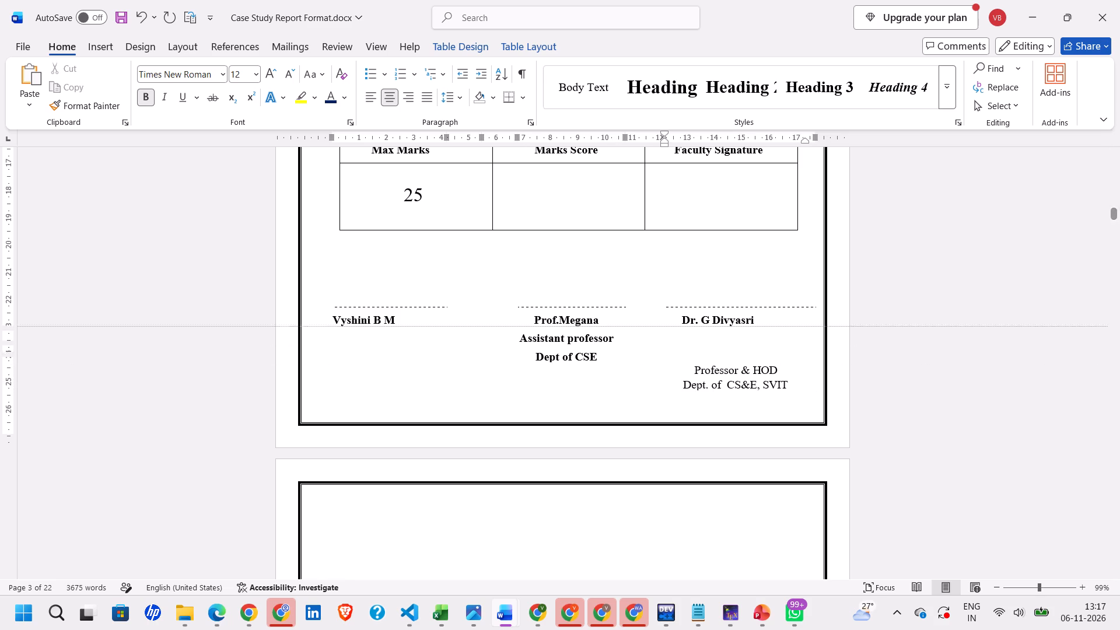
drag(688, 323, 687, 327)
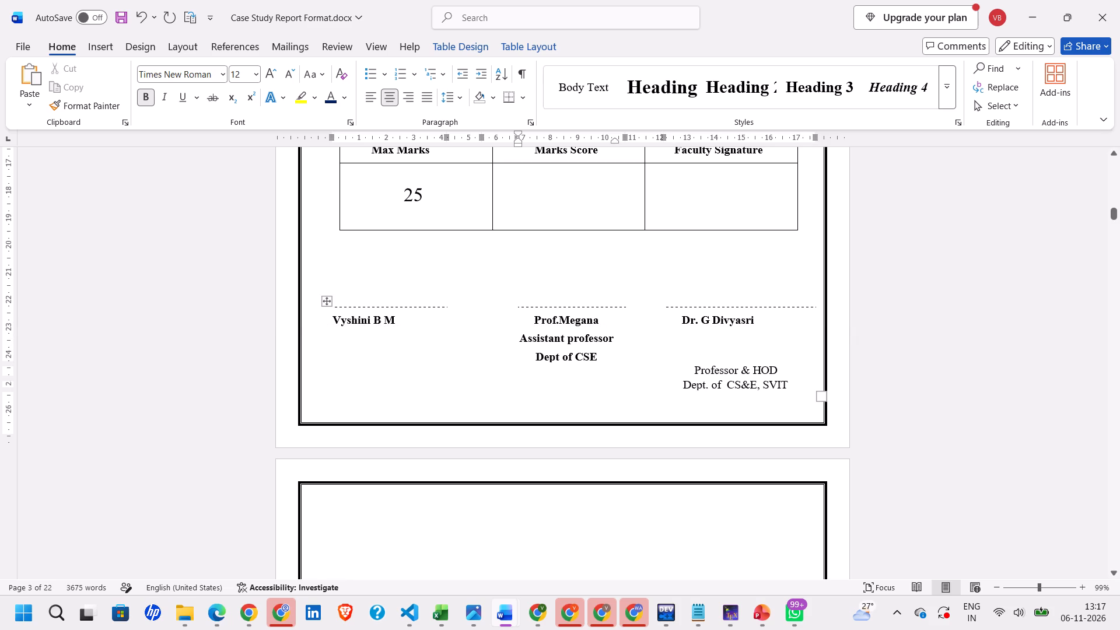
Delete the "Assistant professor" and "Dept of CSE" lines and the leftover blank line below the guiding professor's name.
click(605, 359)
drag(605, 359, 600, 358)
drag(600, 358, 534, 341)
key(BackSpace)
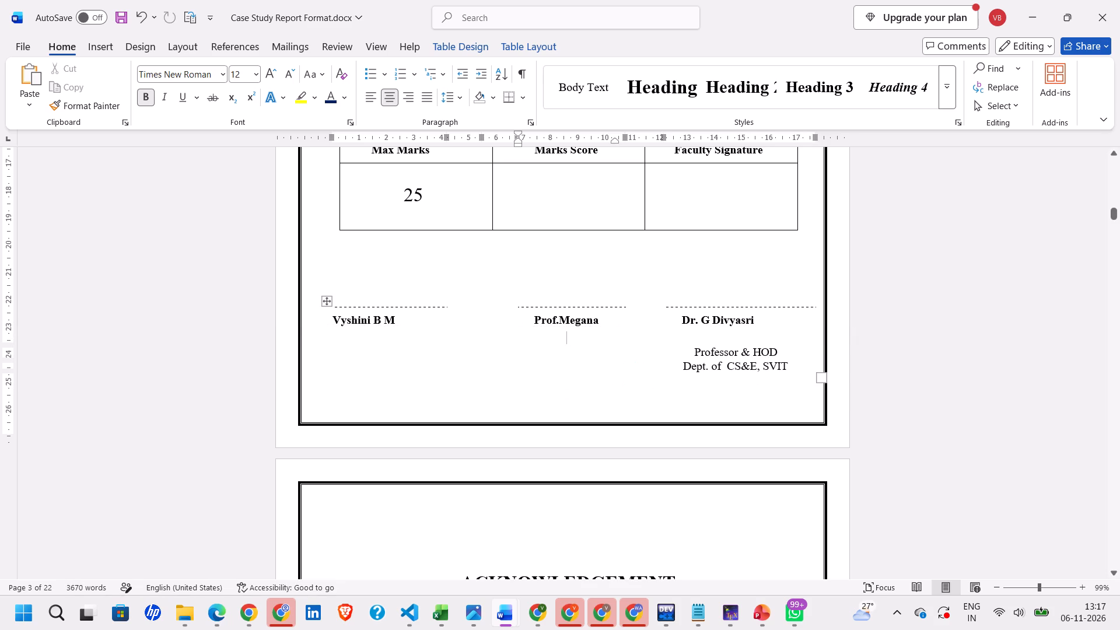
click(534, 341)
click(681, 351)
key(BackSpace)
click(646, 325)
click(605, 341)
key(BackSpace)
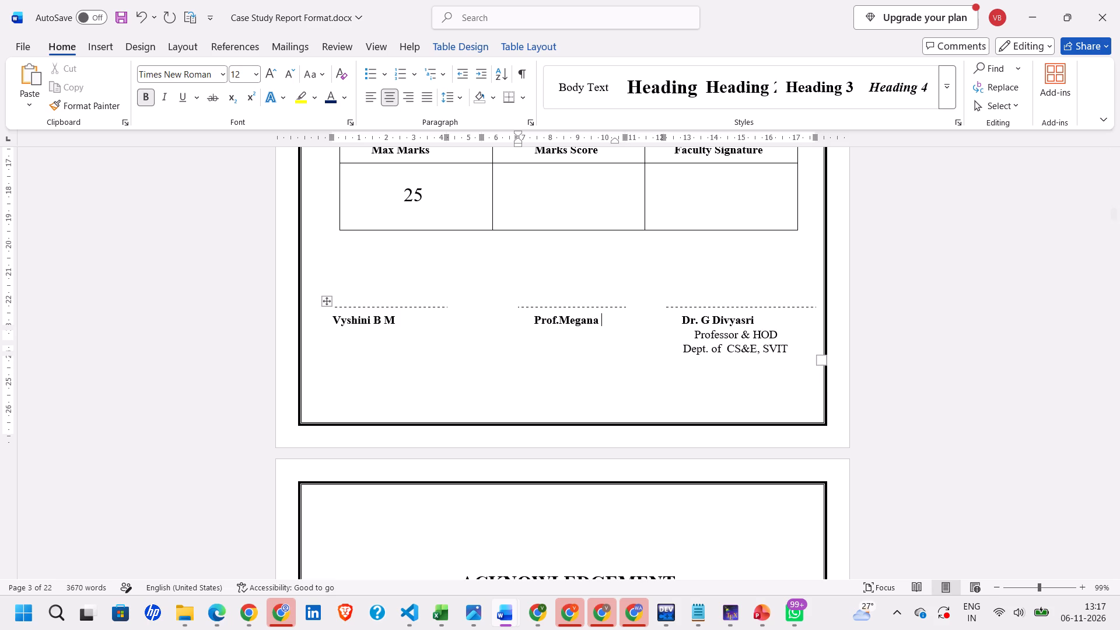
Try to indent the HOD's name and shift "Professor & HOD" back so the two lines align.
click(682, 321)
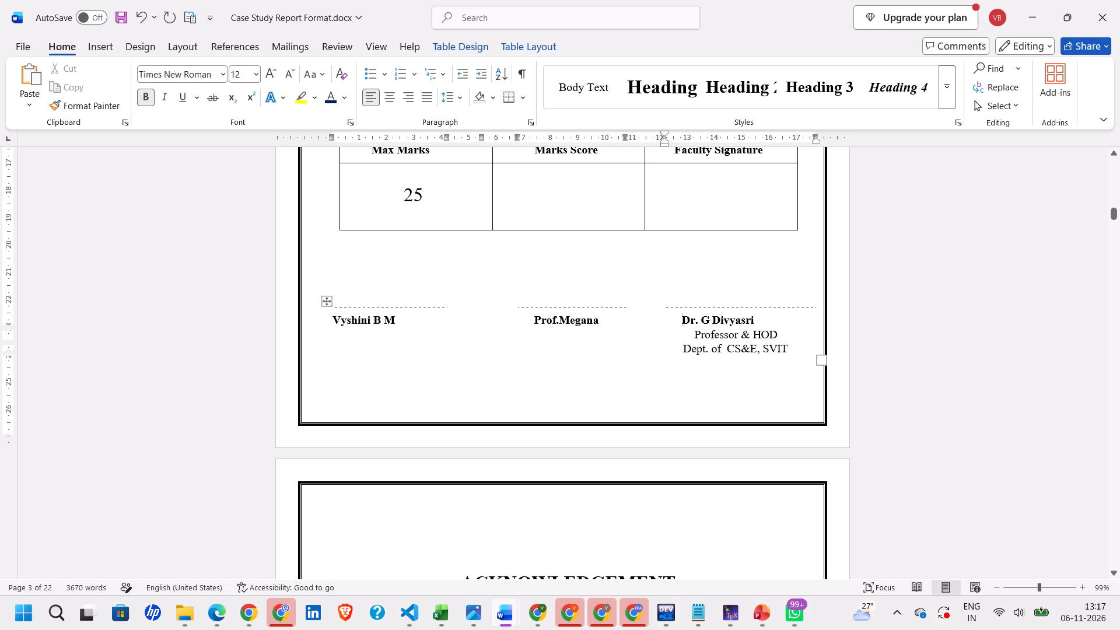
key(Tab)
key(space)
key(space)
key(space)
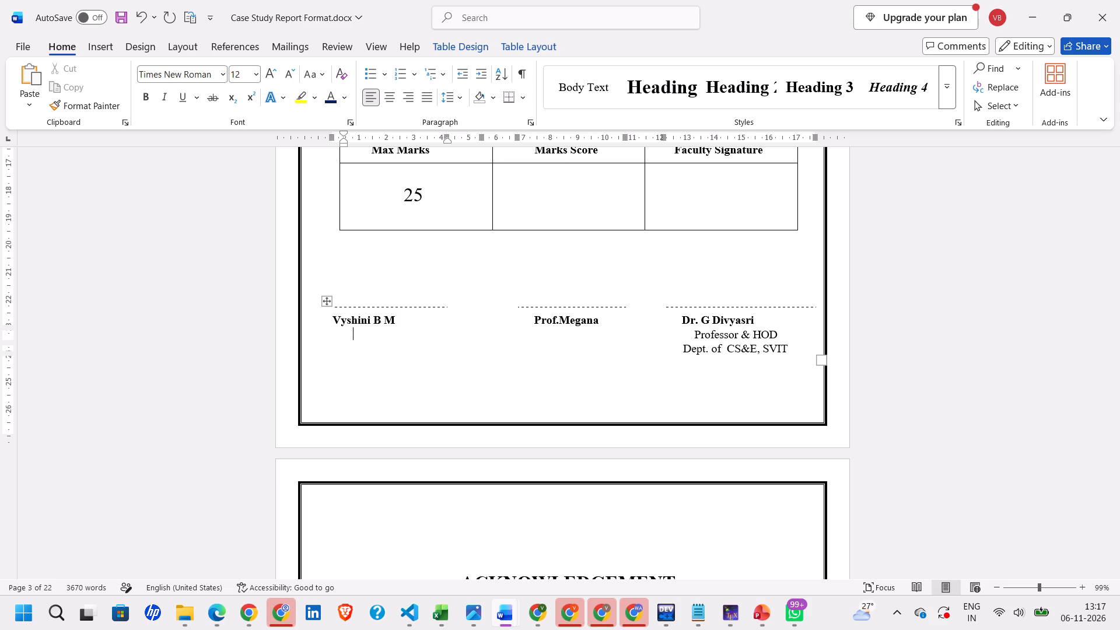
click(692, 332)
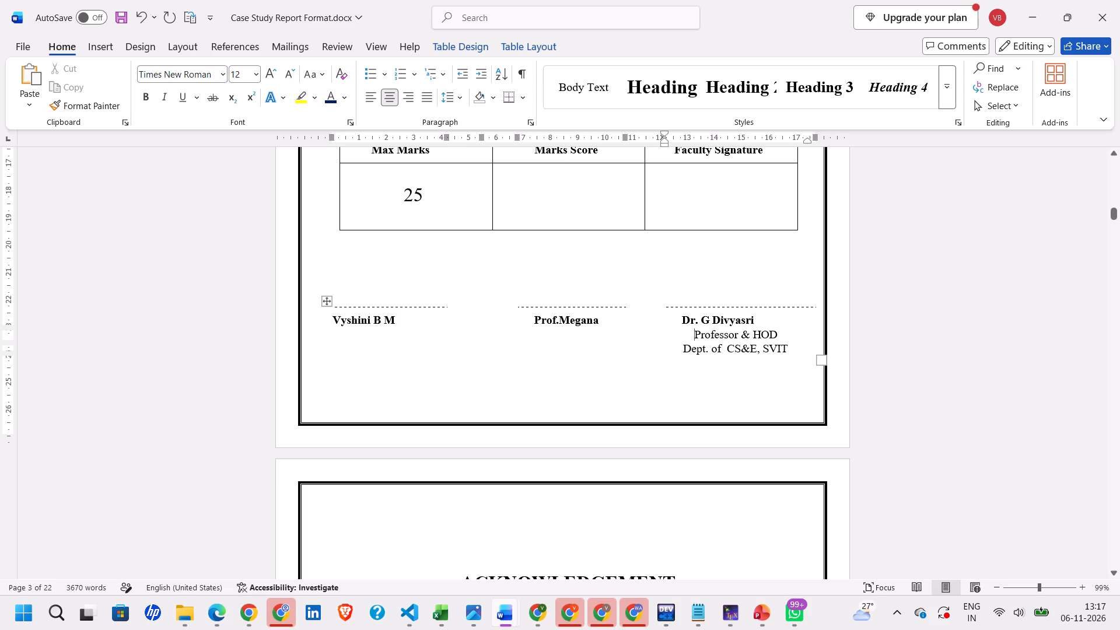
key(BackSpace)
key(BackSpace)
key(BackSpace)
Undo the recent signature-block edits back to before the two lines were added below the guiding professor's name, keeping that name in place.
key(ctrl+z)
key(ctrl+z)
key(ctrl+z)
key(ctrl+z)
key(ctrl+z)
key(ctrl+z)
key(ctrl+z)
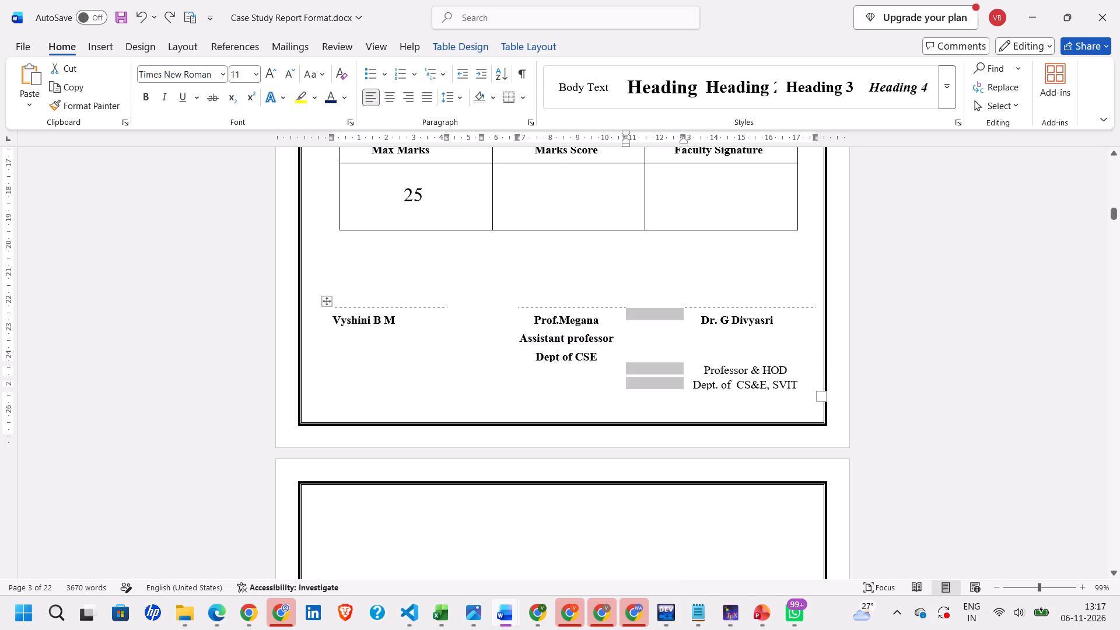
key(ctrl+z)
key(ctrl+z)
key(ctrl+z)
key(ctrl+z)
key(ctrl+z)
key(ctrl+z)
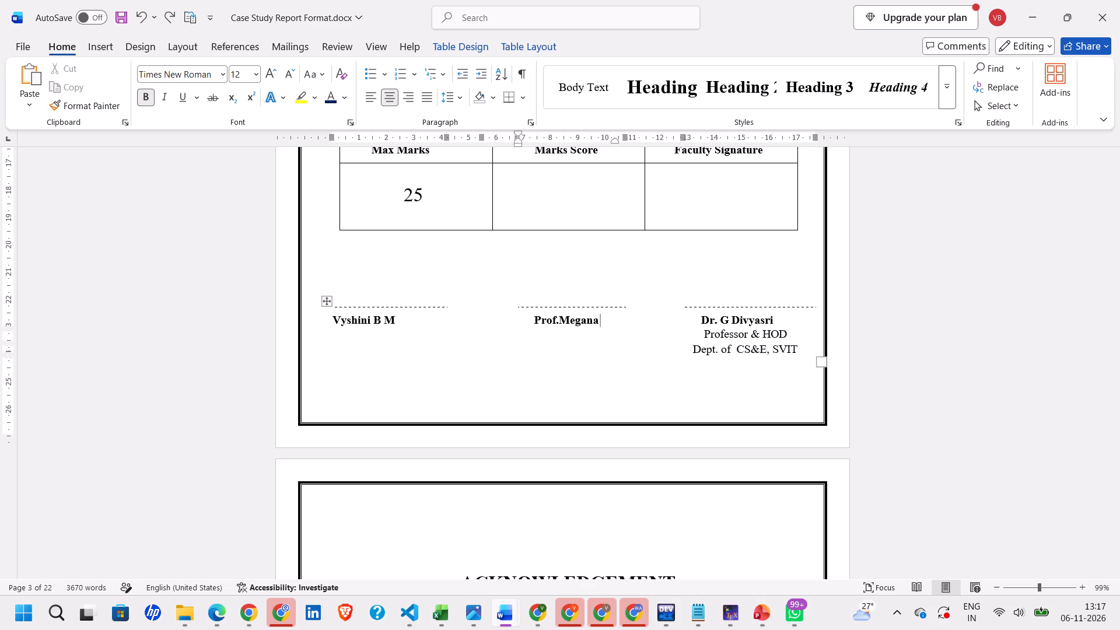
key(ctrl+z)
key(ctrl+z)
key(ctrl+z)
key(ctrl+z)
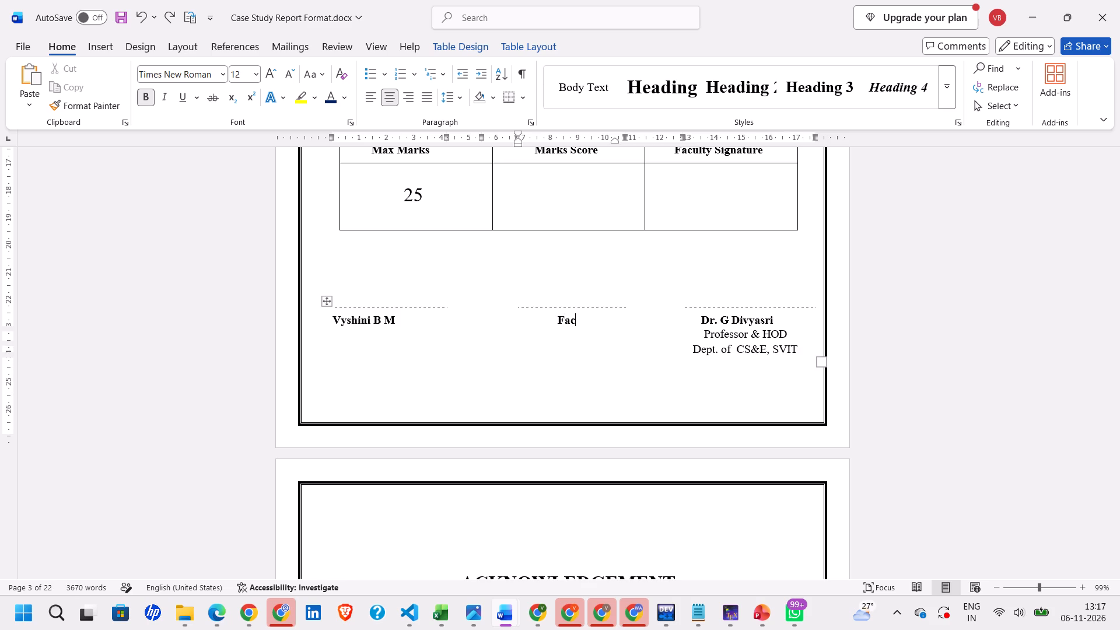
key(ctrl+y)
key(ctrl+y)
key(ctrl+y)
key(ctrl+y)
Resize the certificate's signature table slightly narrower and a little taller so it sits inside the page border with evenly spaced rows.
click(661, 319)
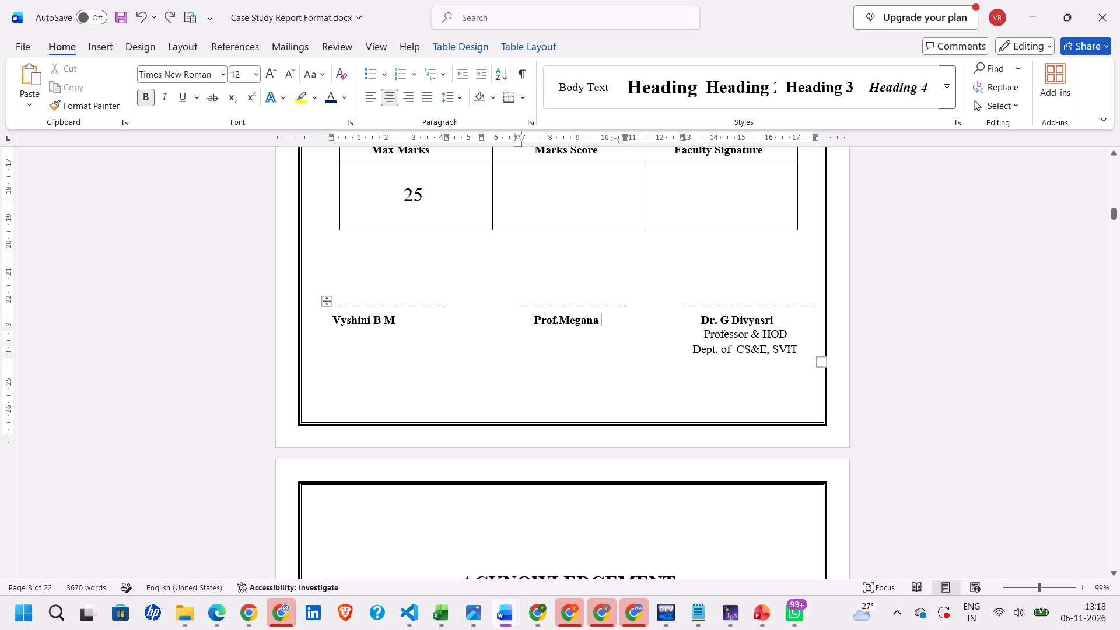
double_click(617, 290)
double_click(605, 342)
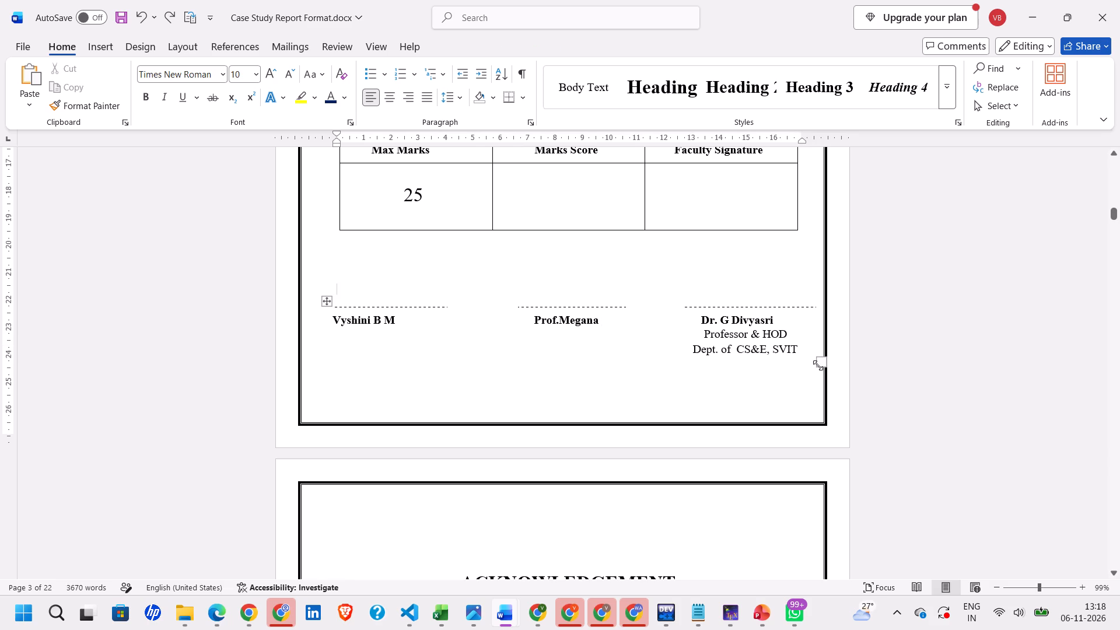
drag(818, 365, 806, 378)
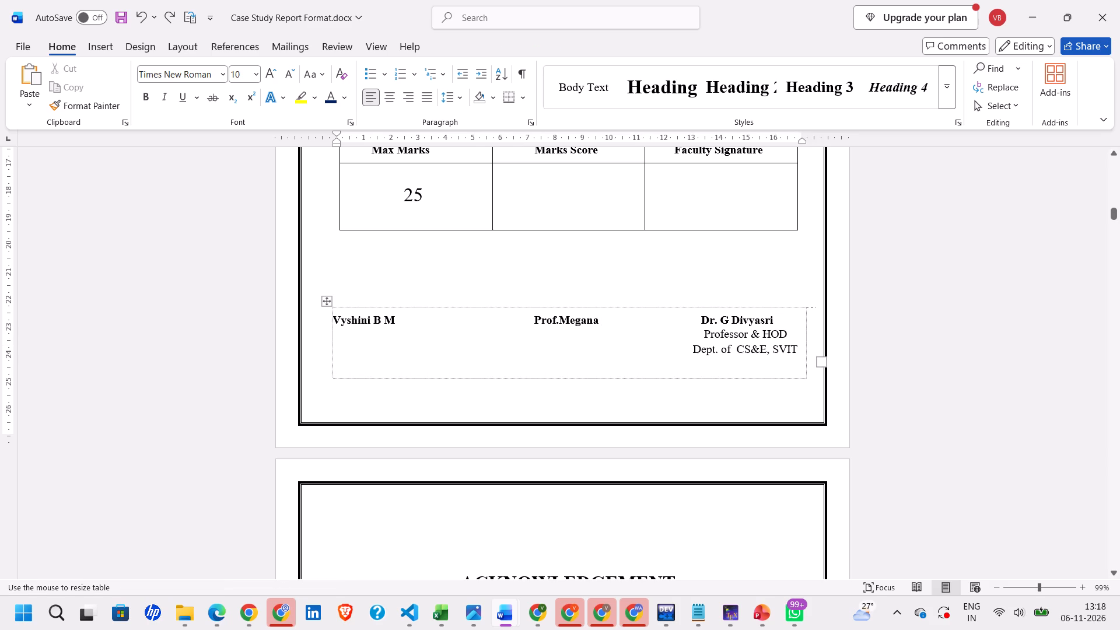
drag(806, 378, 799, 391)
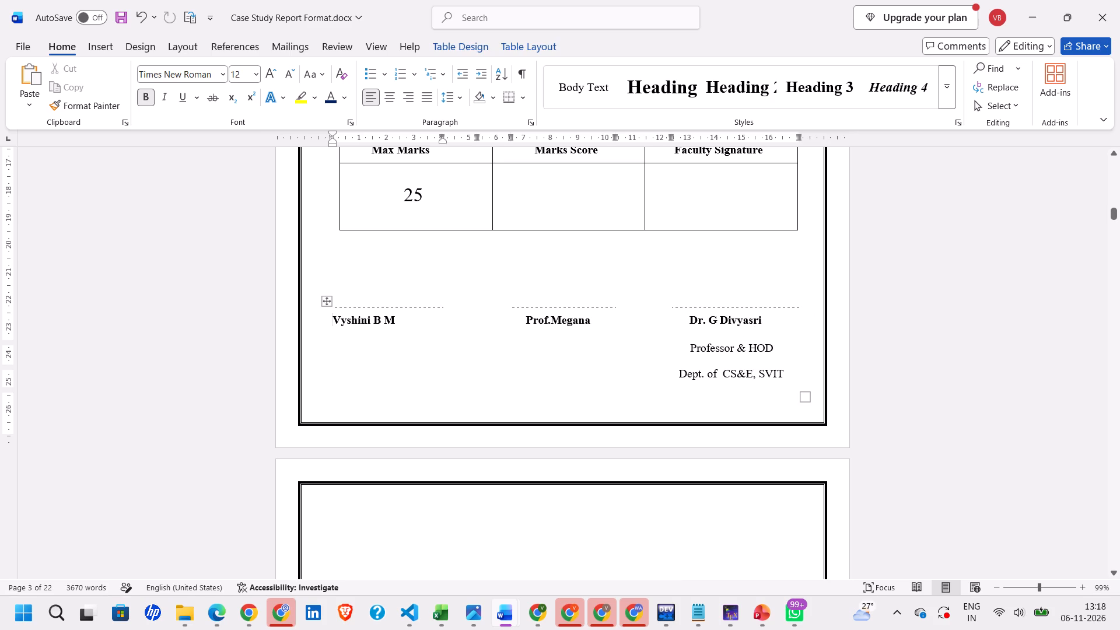
drag(804, 394, 807, 379)
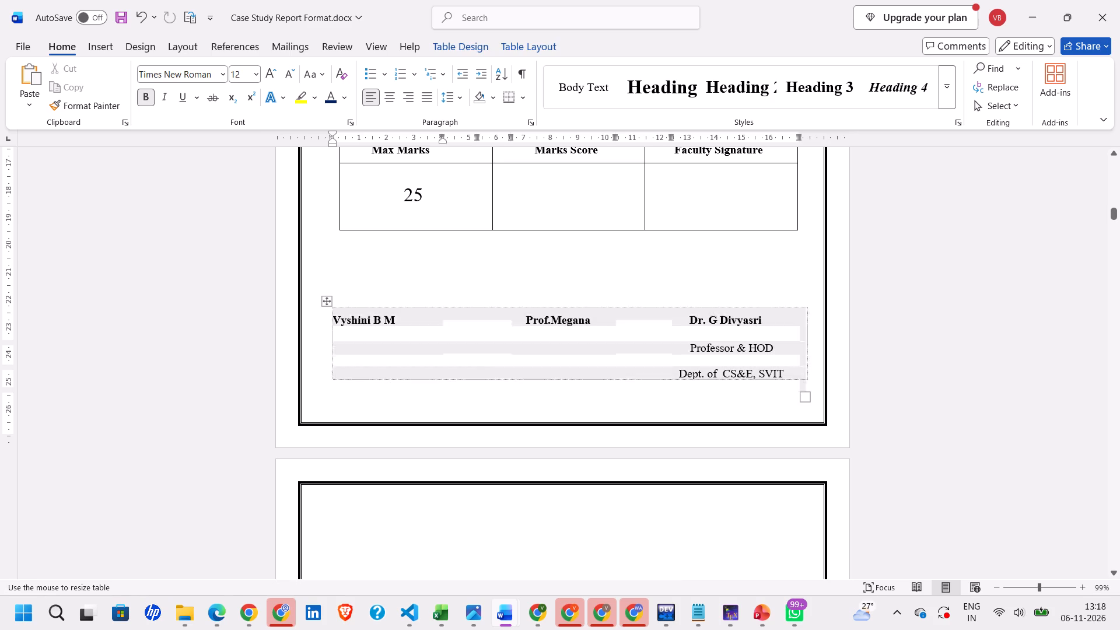
drag(807, 379, 808, 368)
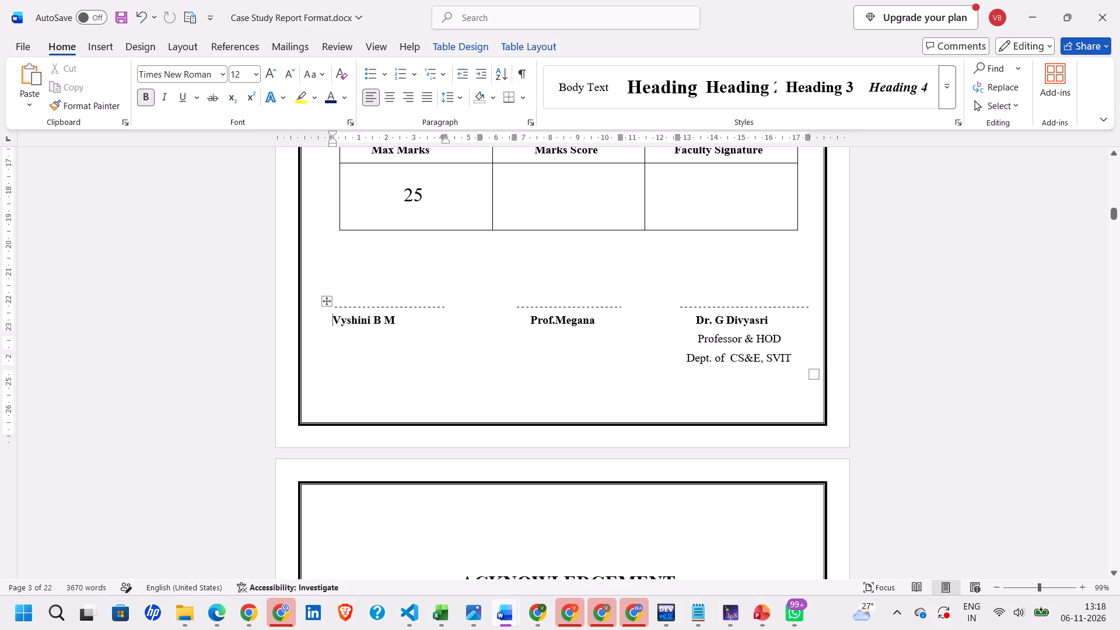
Add a left-aligned "Assistant Professor" line below the guiding professor's name in the certificate's signature table.
click(572, 342)
click(460, 73)
click(460, 73)
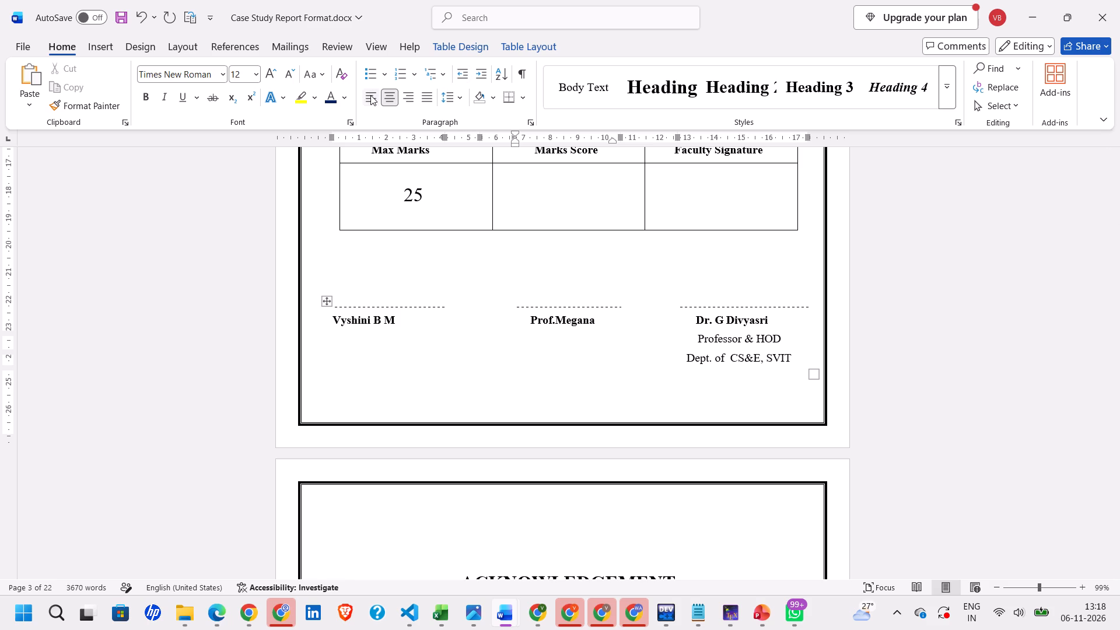
click(370, 95)
text(Ais)
key(BackSpace)
key(BackSpace)
text(ssistant Prode)
key(BackSpace)
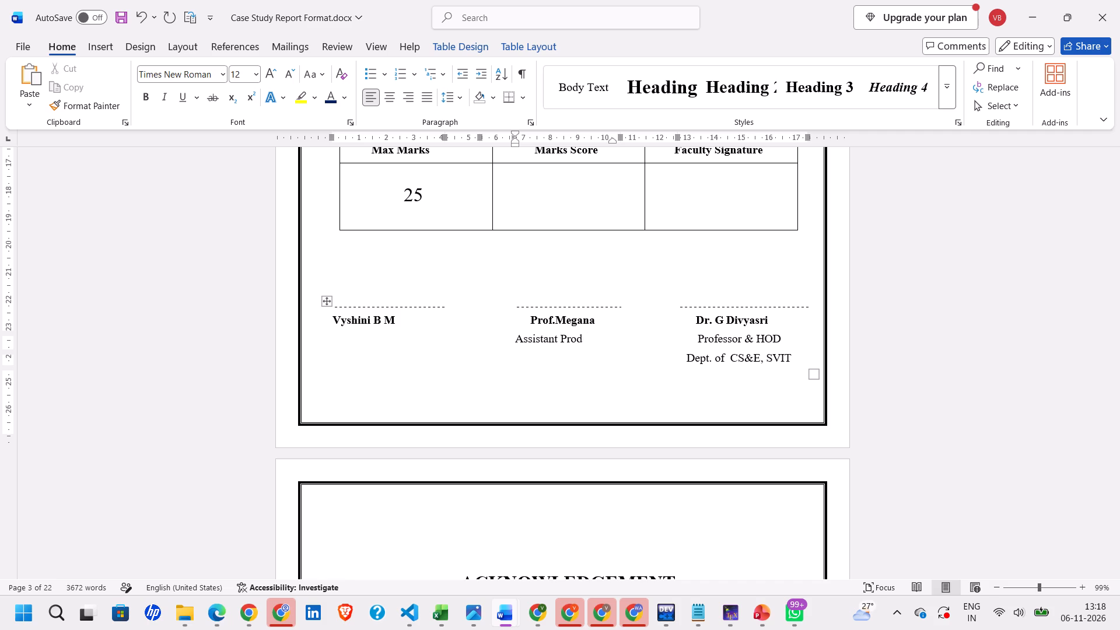
key(BackSpace)
text(fessor)
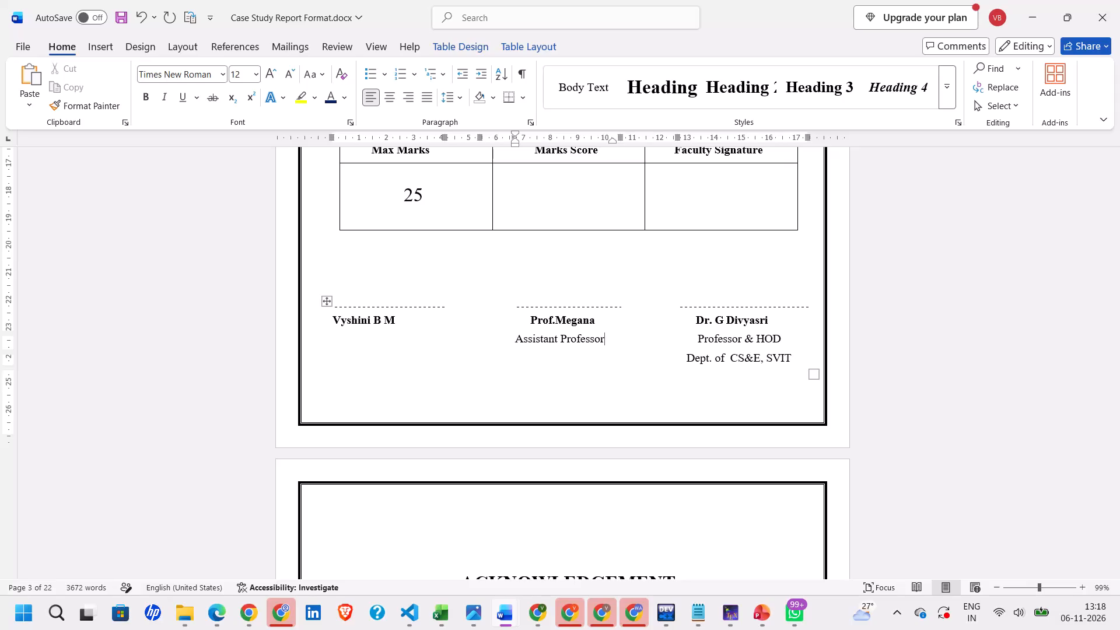
key(Return)
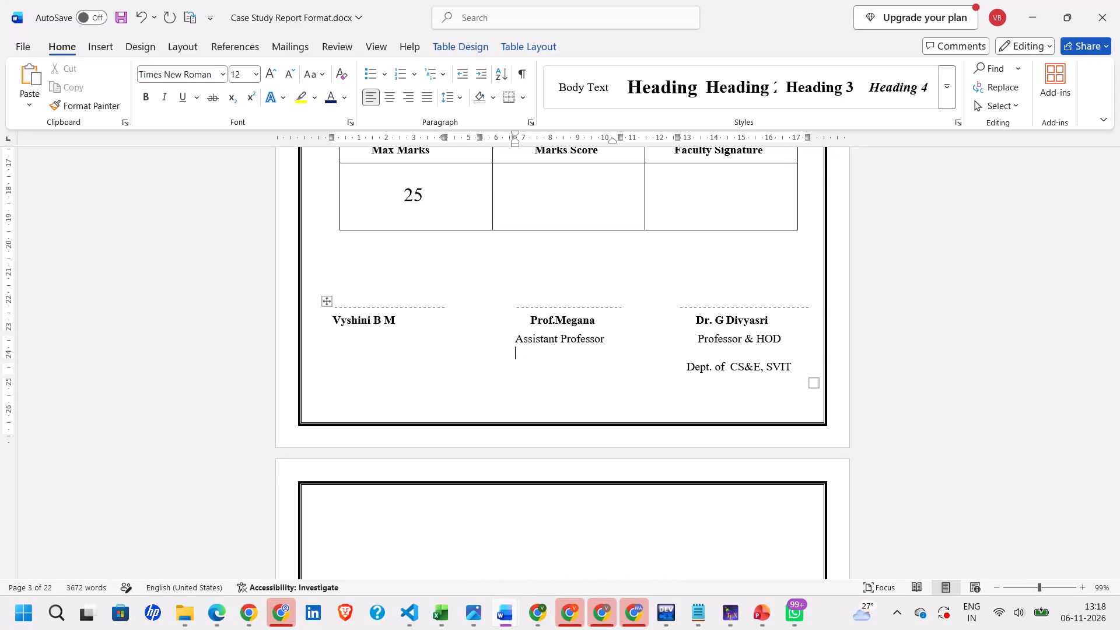
key(ctrl+z)
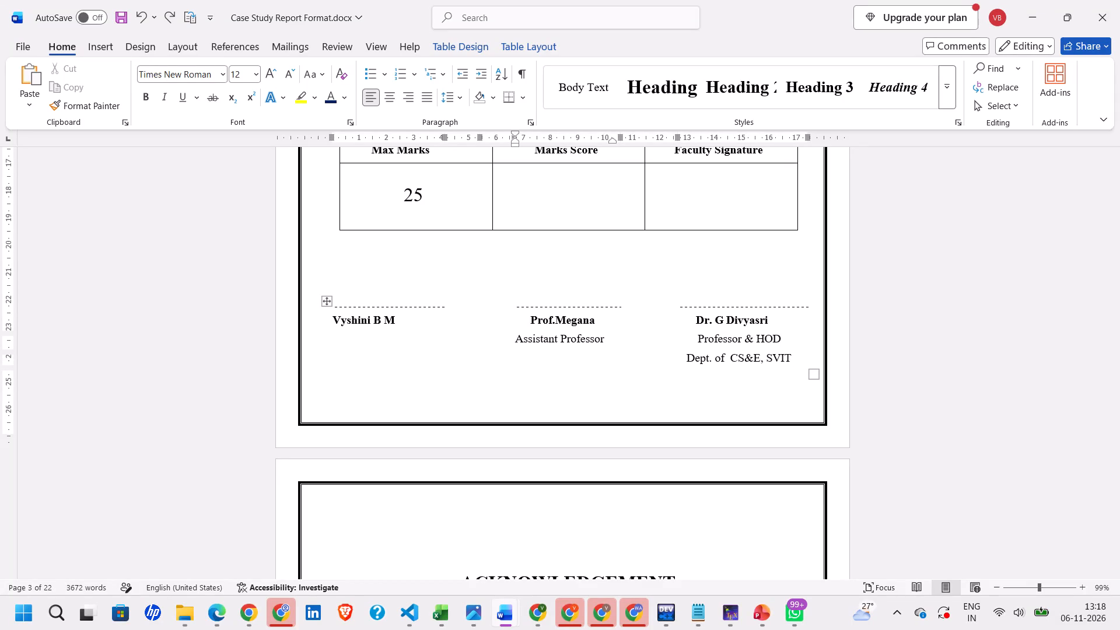
Add a left-aligned "Dept.of CSE" line in the table row below "Assistant Professor".
click(520, 352)
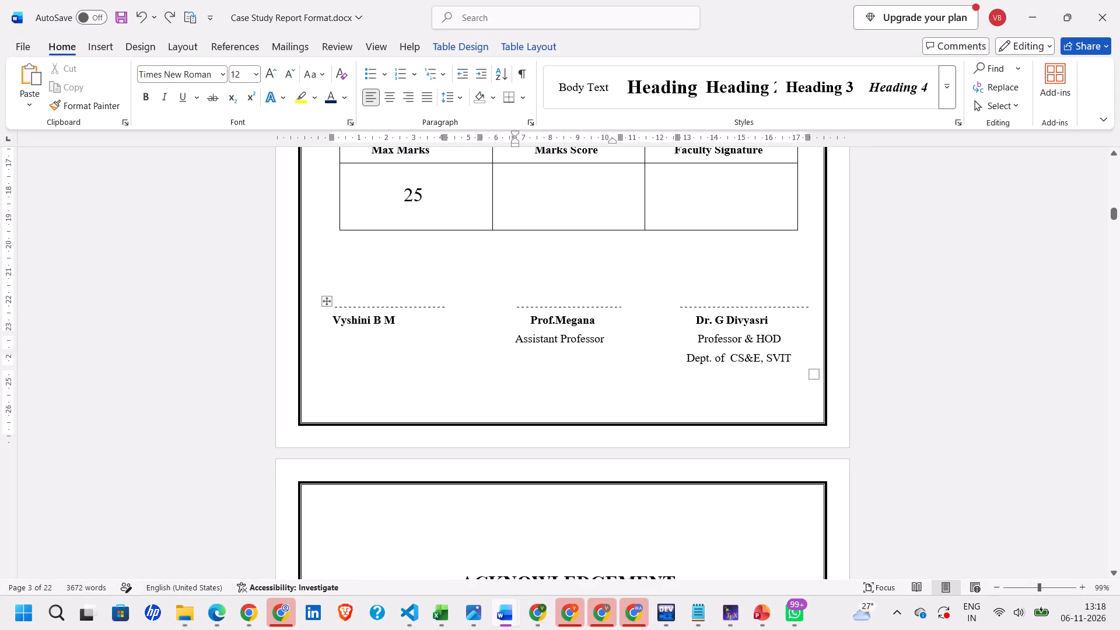
click(527, 353)
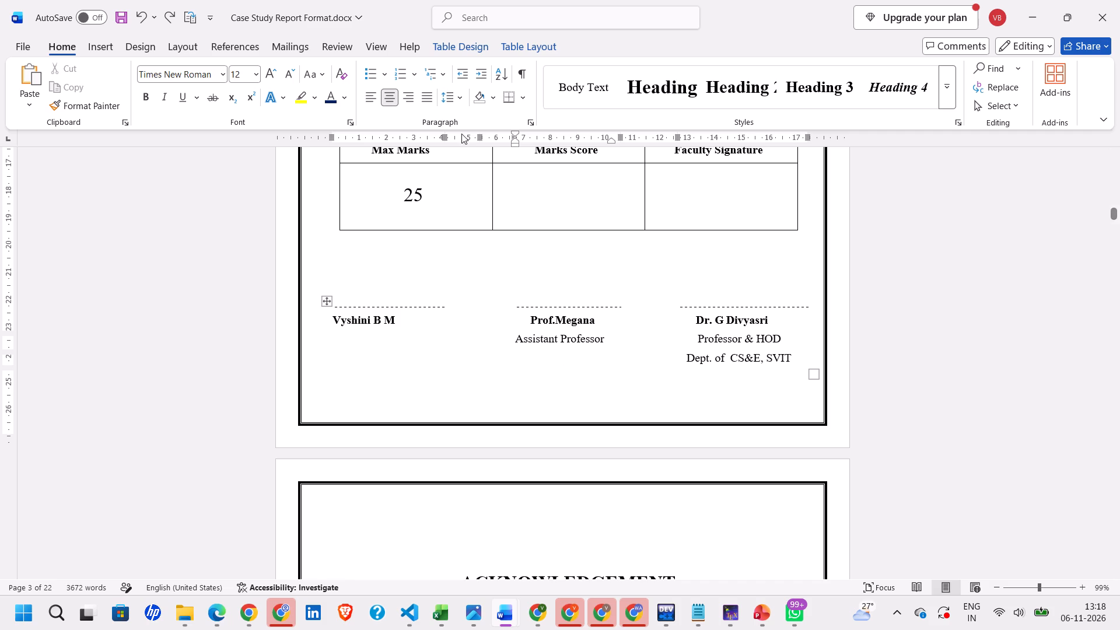
click(372, 100)
text(Dept)
text(.od)
key(space)
key(BackSpace)
key(BackSpace)
text(f CSE)
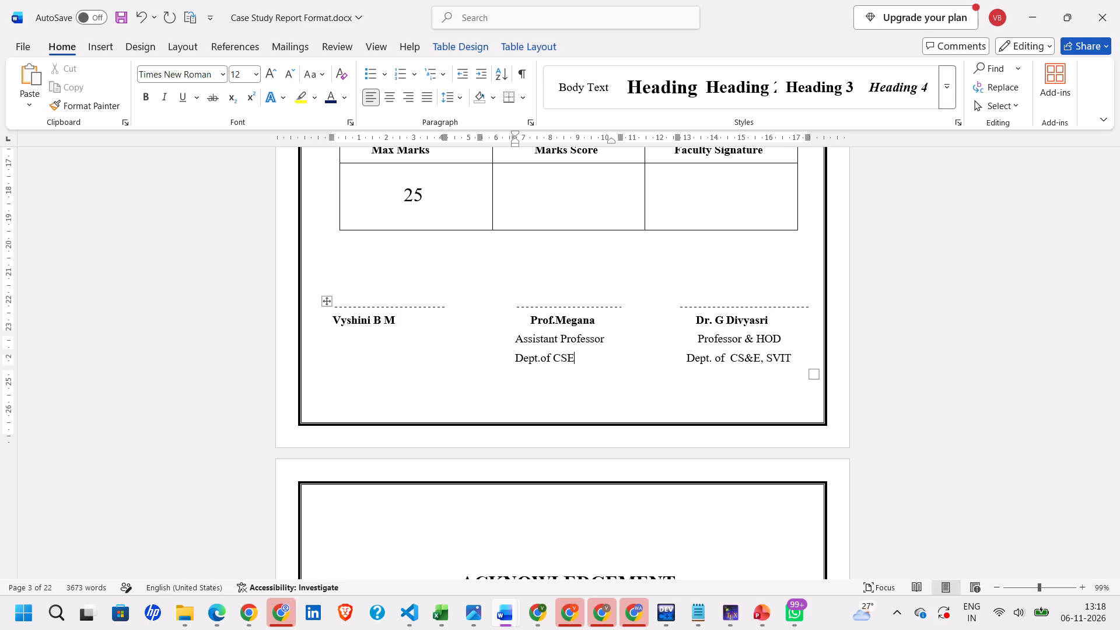
Insert four leading spaces before "Dept.of CSE" to centre it under "Assistant Professor".
click(514, 358)
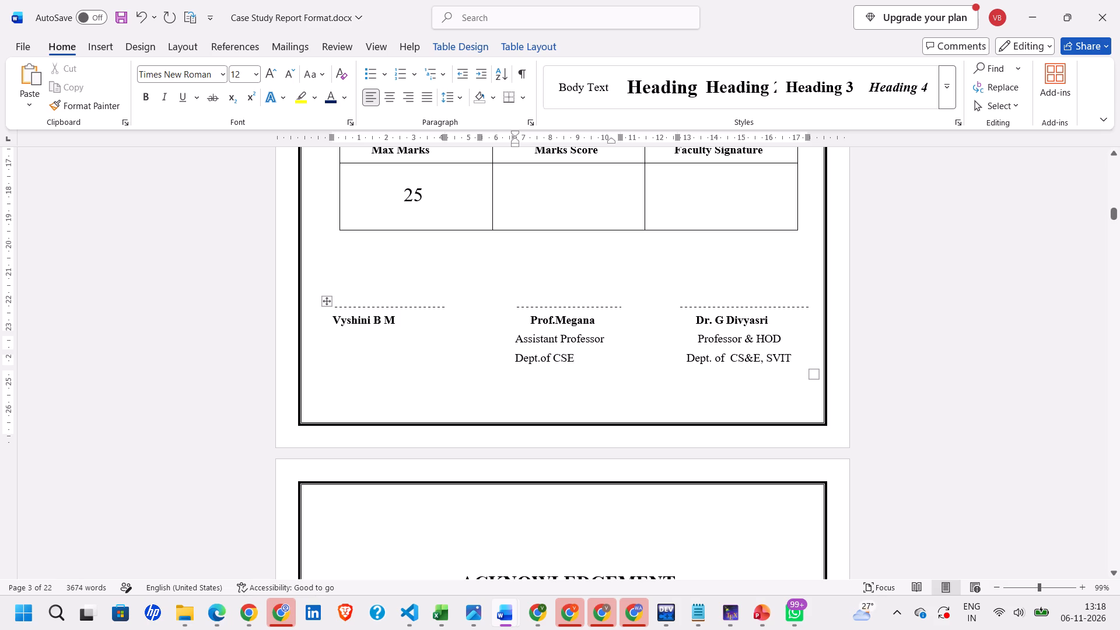
click(516, 358)
key(space)
key(space)
key(space)
key(space)
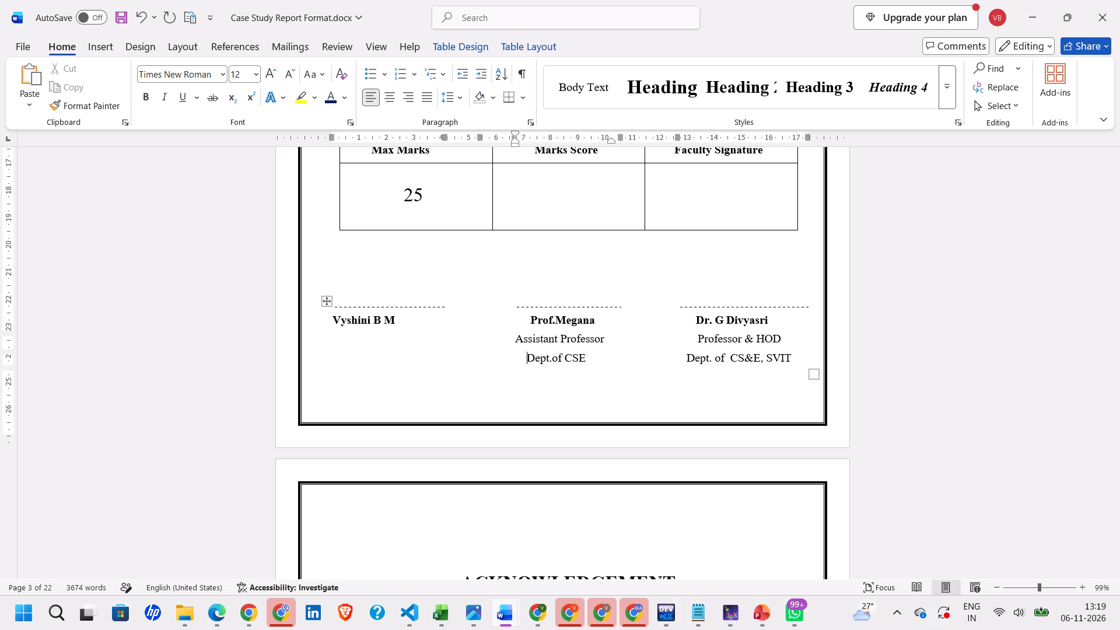
Copy the full acknowledgement text, including the student's name and USN line, from IOT_Micro_Project_Report_Waste_Classification_Updated.docx.
scroll(516, 358, down, 2)
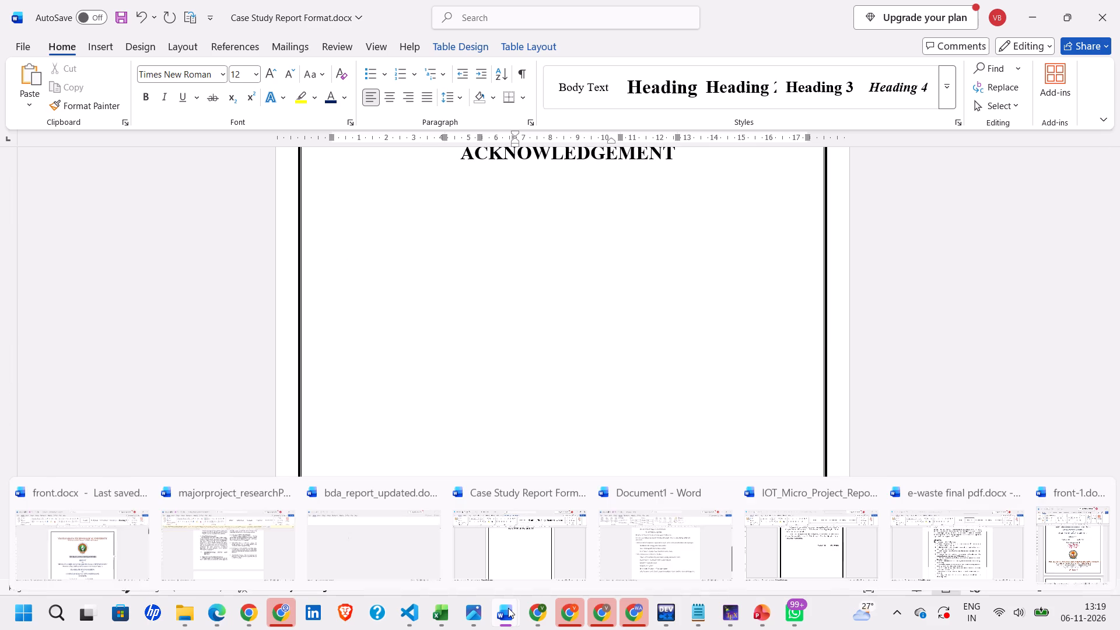
click(808, 537)
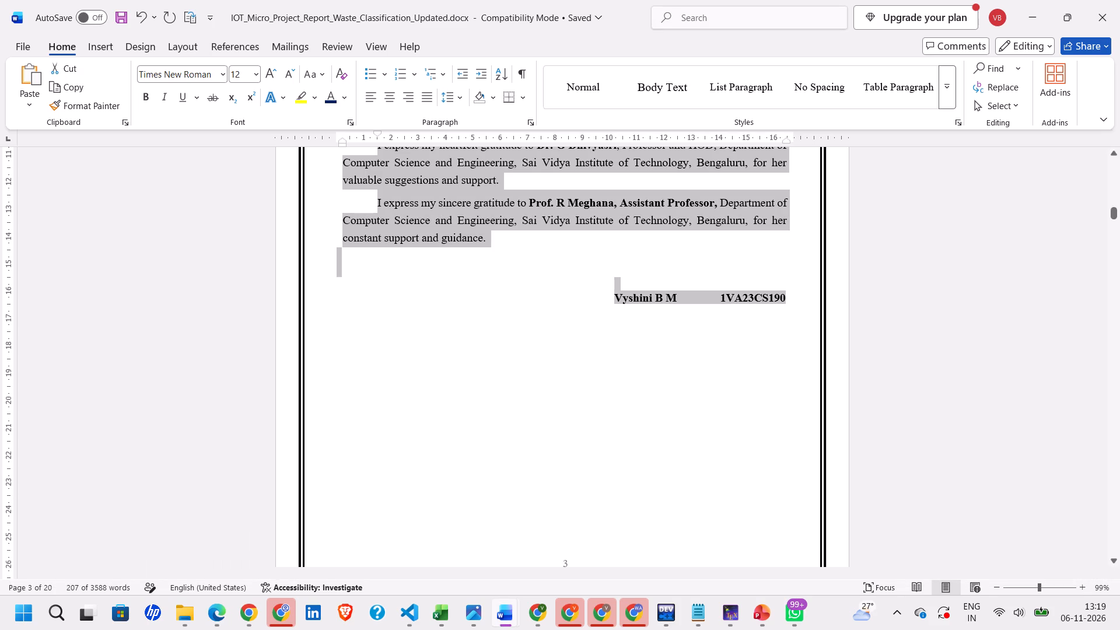
scroll(547, 388, up, 2)
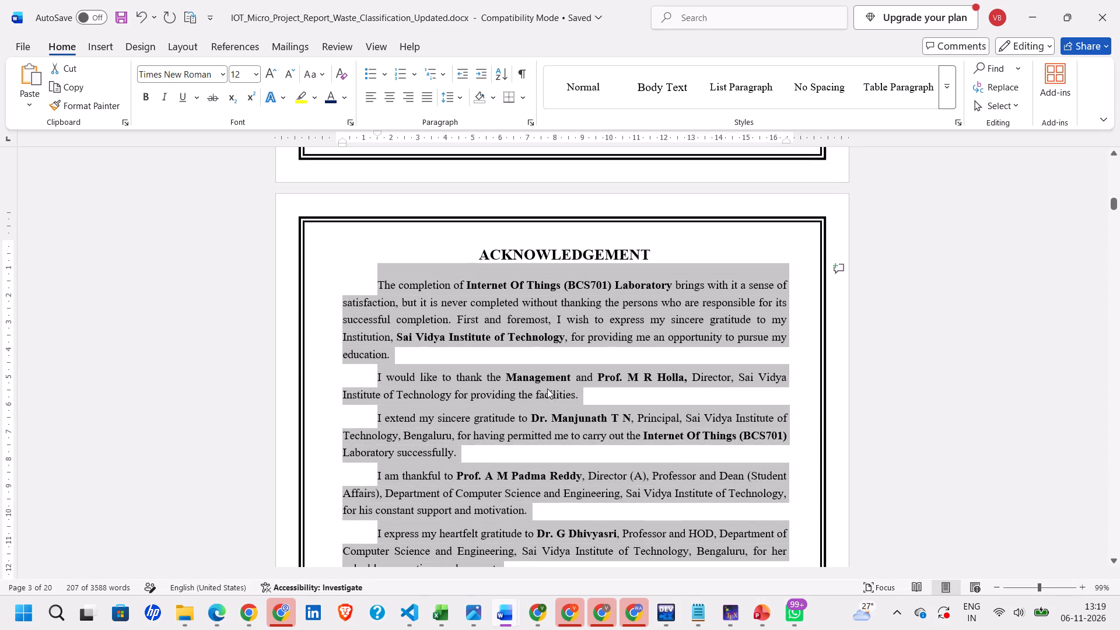
click(547, 388)
drag(380, 283, 455, 328)
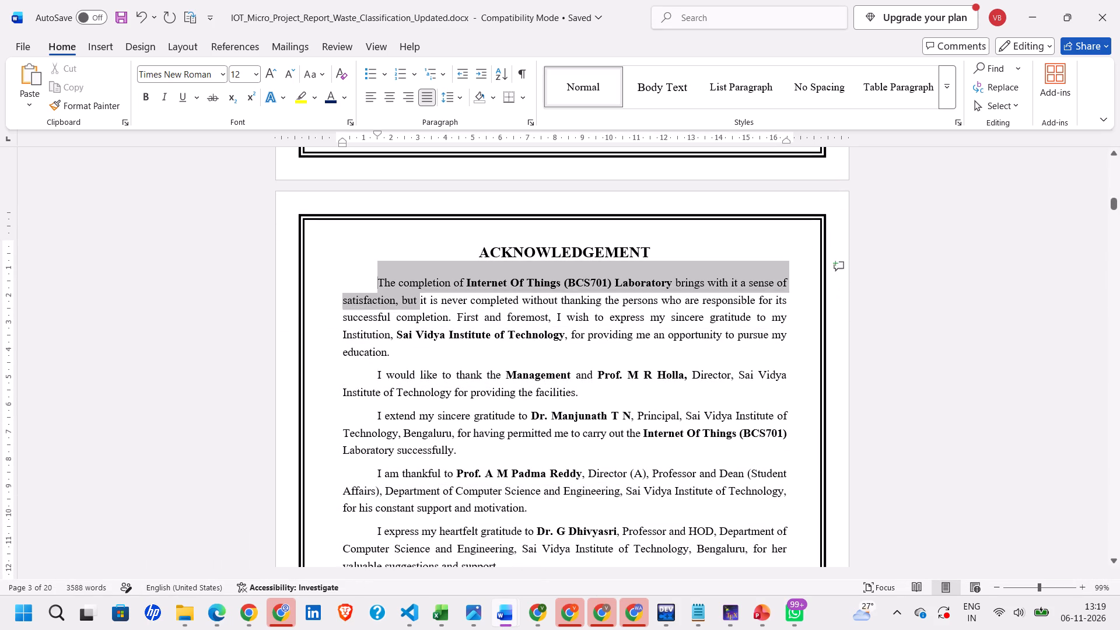
drag(455, 328, 696, 505)
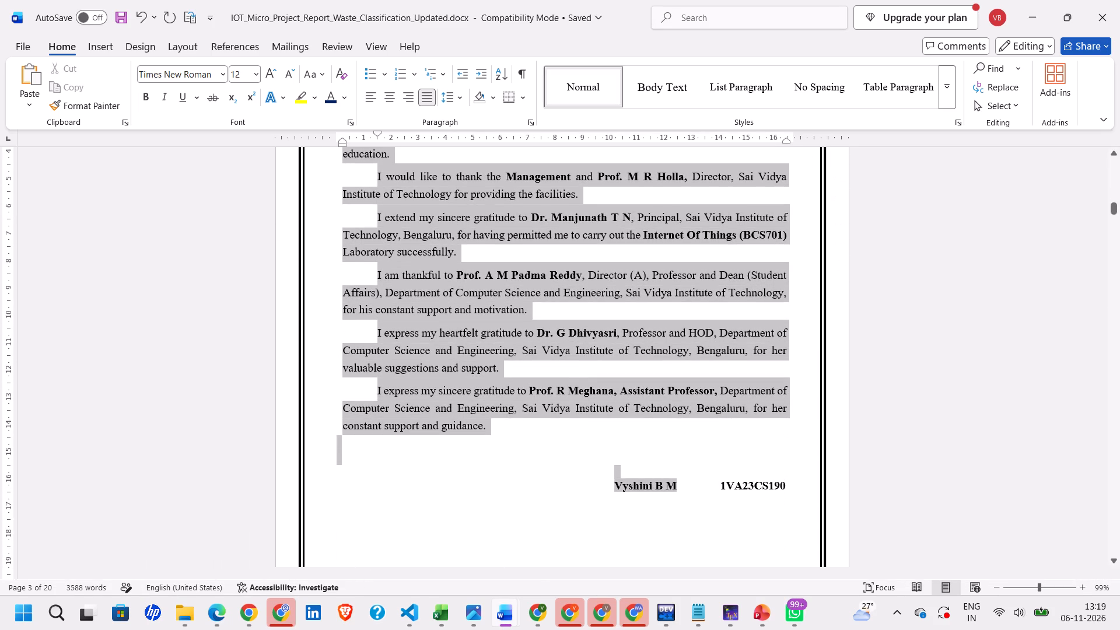
drag(696, 505, 784, 502)
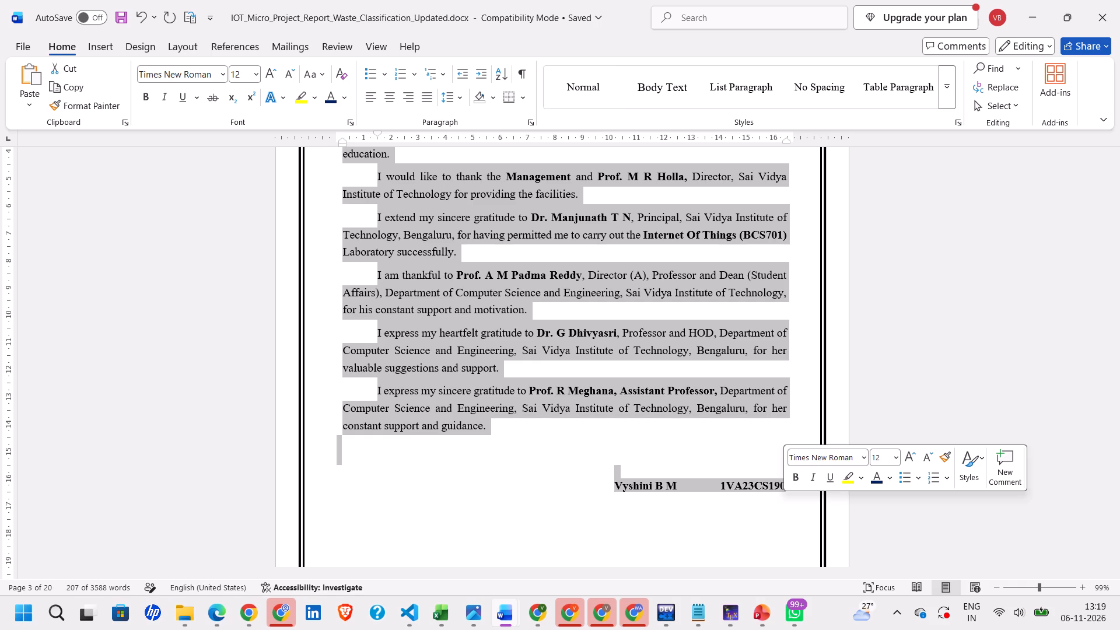
key(ctrl+c)
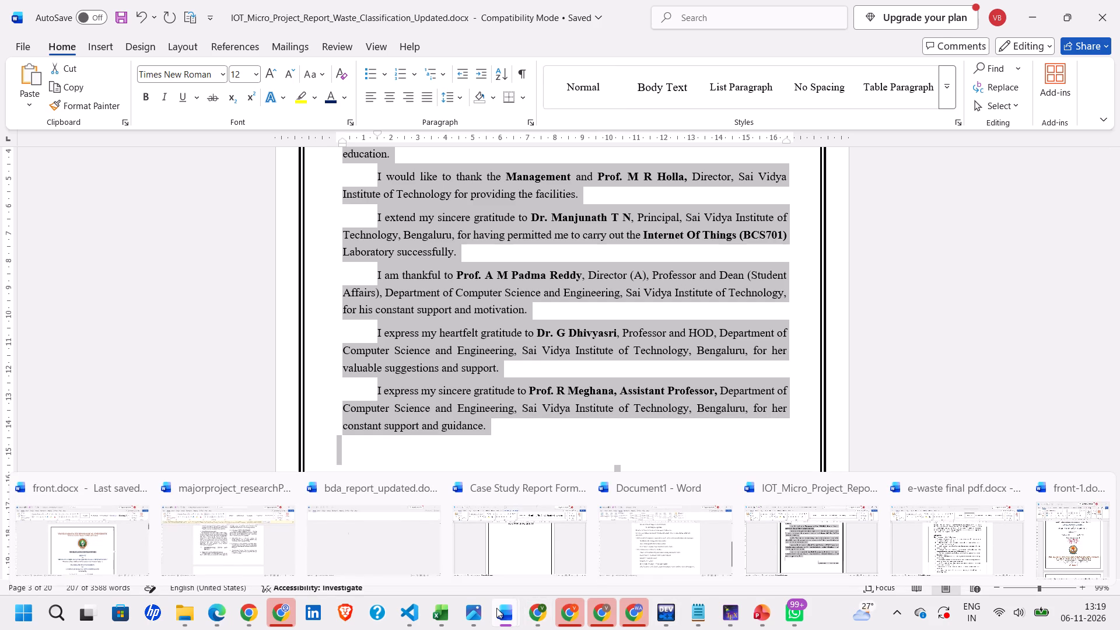
In Case Study Report Format.docx, paste the copied text left-aligned on the blank area below the ACKNOWLEDGEMENT heading.
click(530, 547)
click(489, 374)
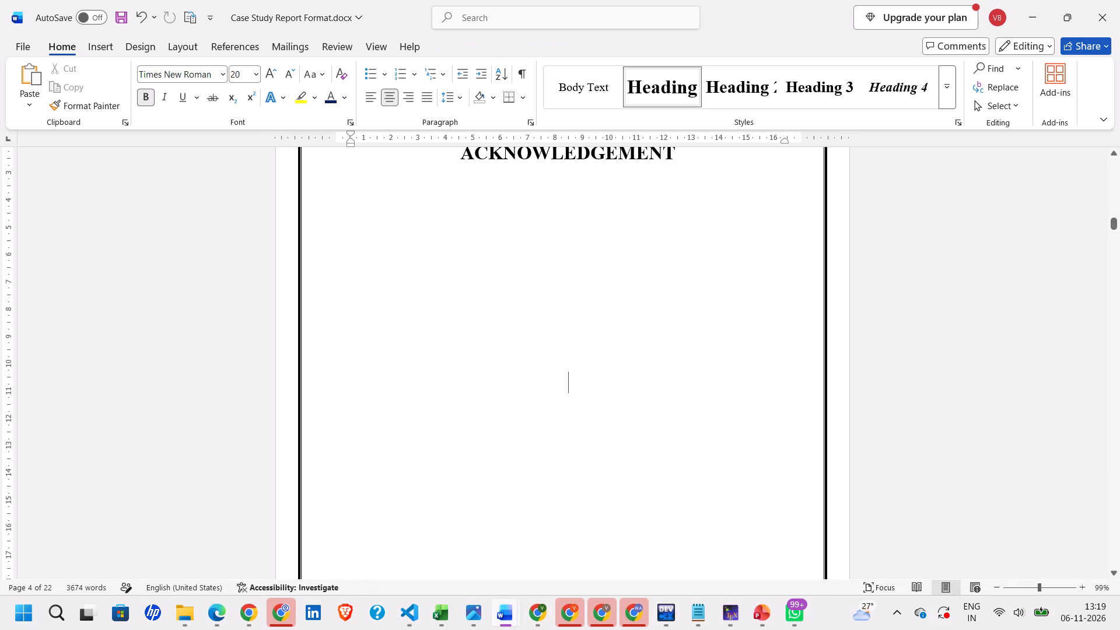
click(342, 191)
click(368, 103)
key(ctrl+v)
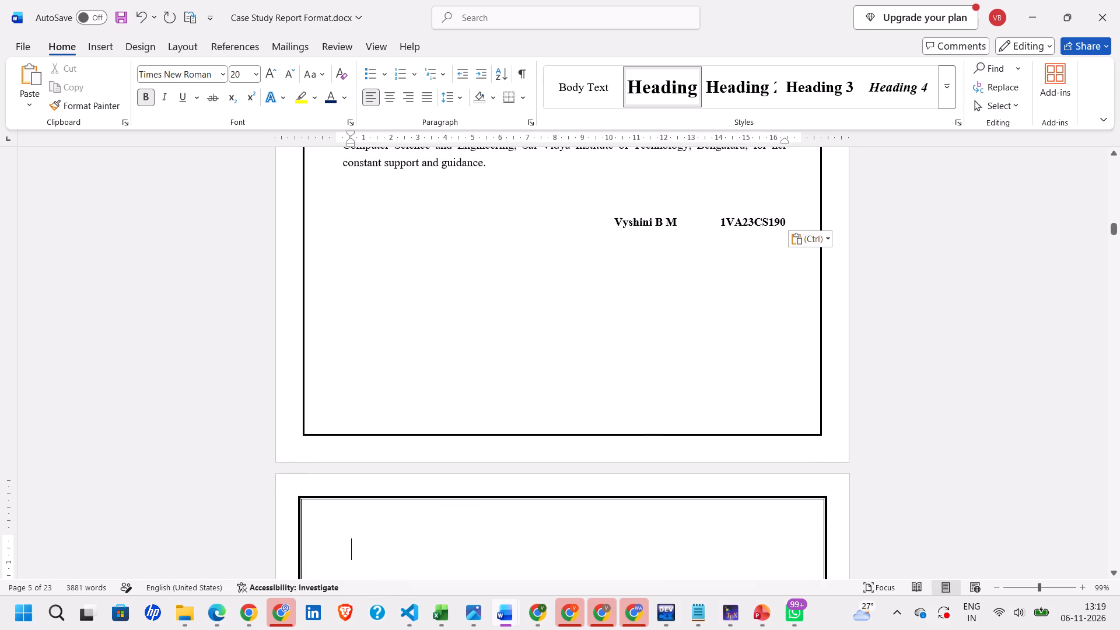
Examine the page borders and layout of the certificate page, the acknowledgement page and the blank page following it.
scroll(365, 217, up, 5)
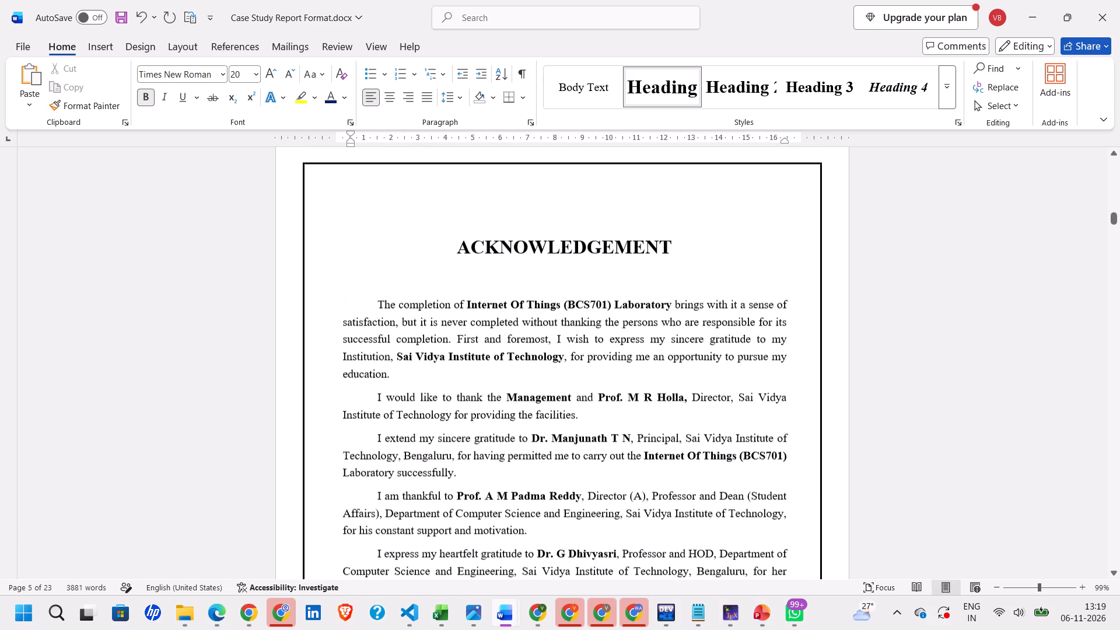
scroll(365, 217, up, 4)
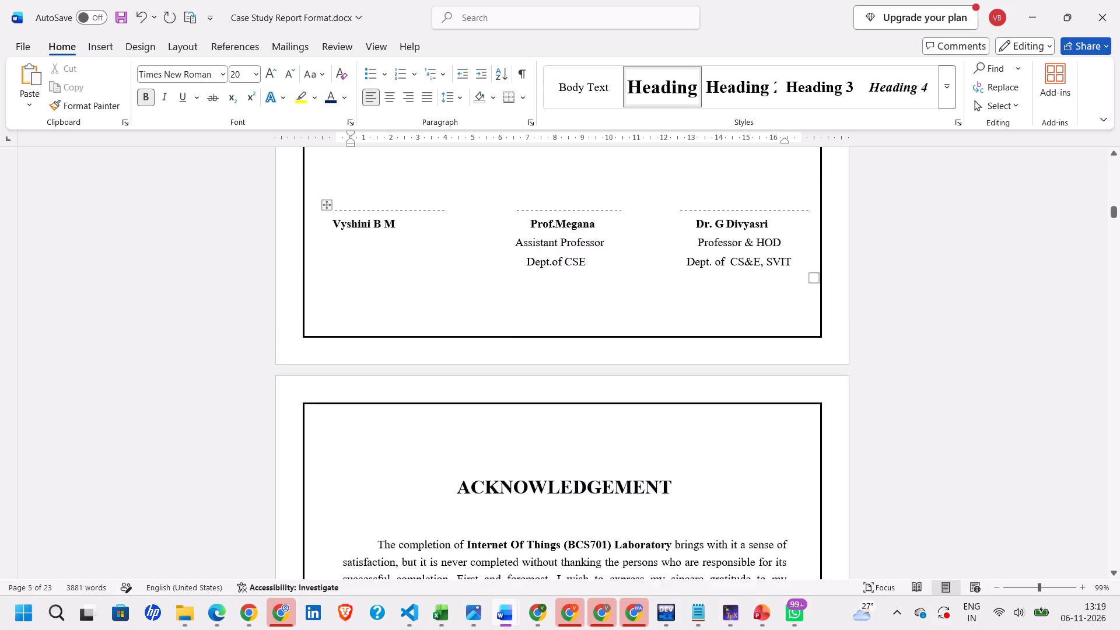
scroll(365, 217, up, 5)
ctrl+scroll(365, 217, down, 1)
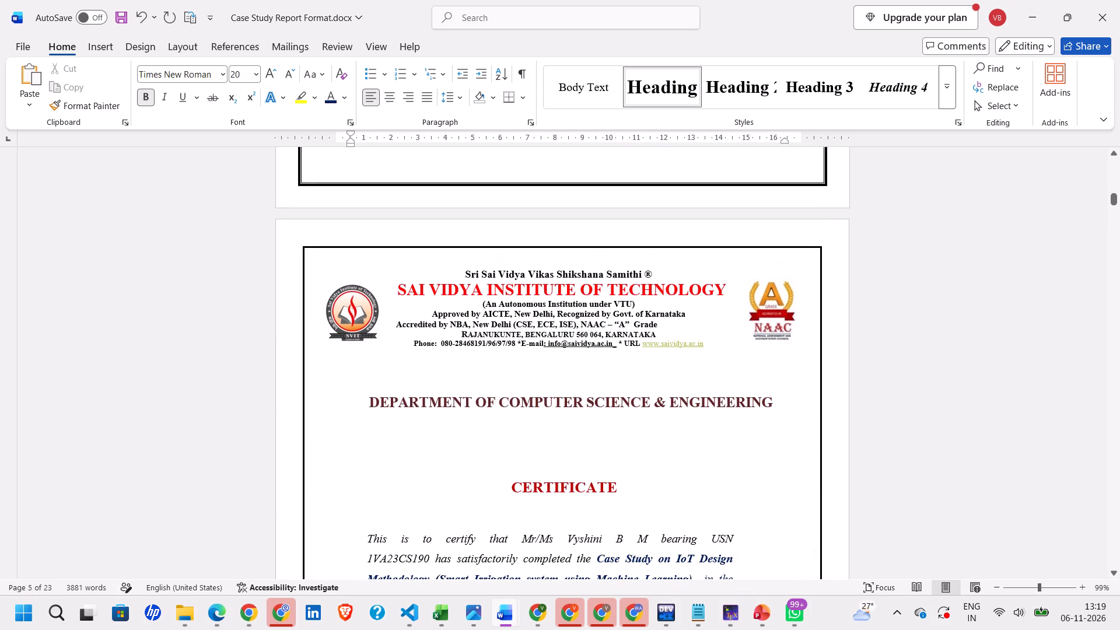
ctrl+scroll(365, 217, down, 1)
scroll(331, 245, up, 6)
scroll(331, 245, down, 1)
scroll(331, 245, up, 1)
scroll(331, 245, down, 2)
scroll(331, 245, up, 3)
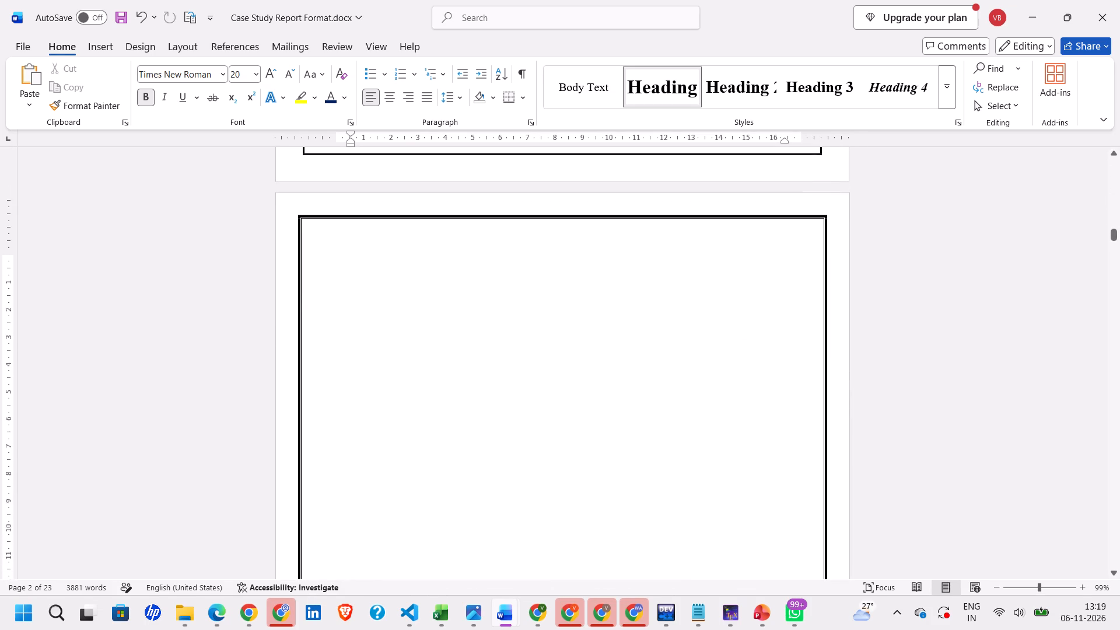
scroll(331, 245, down, 4)
scroll(331, 245, up, 3)
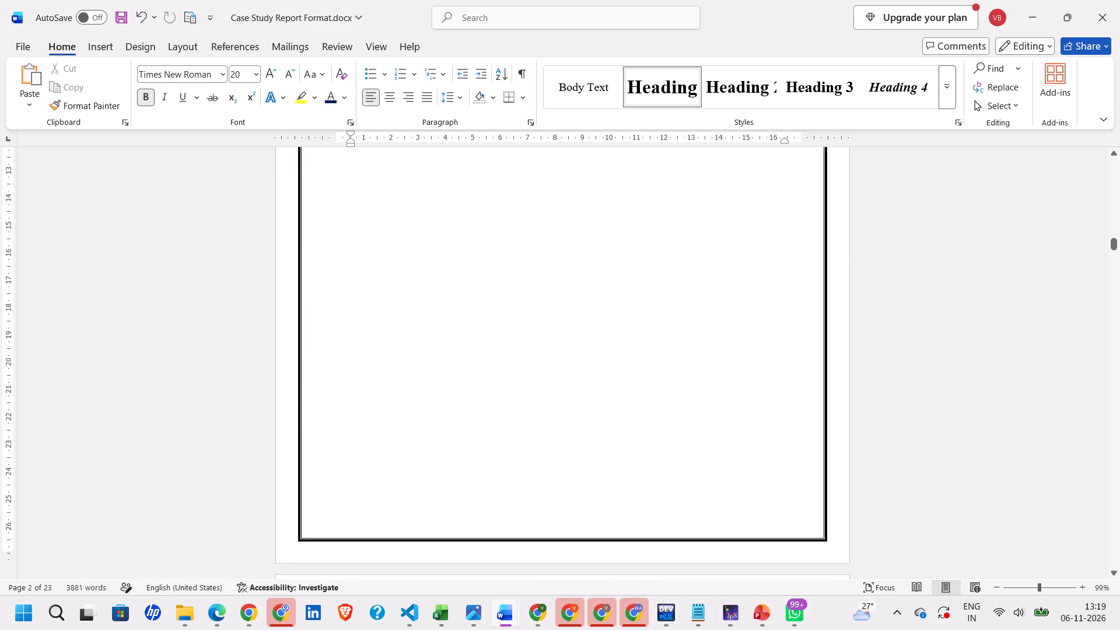
scroll(331, 245, up, 4)
scroll(331, 245, down, 3)
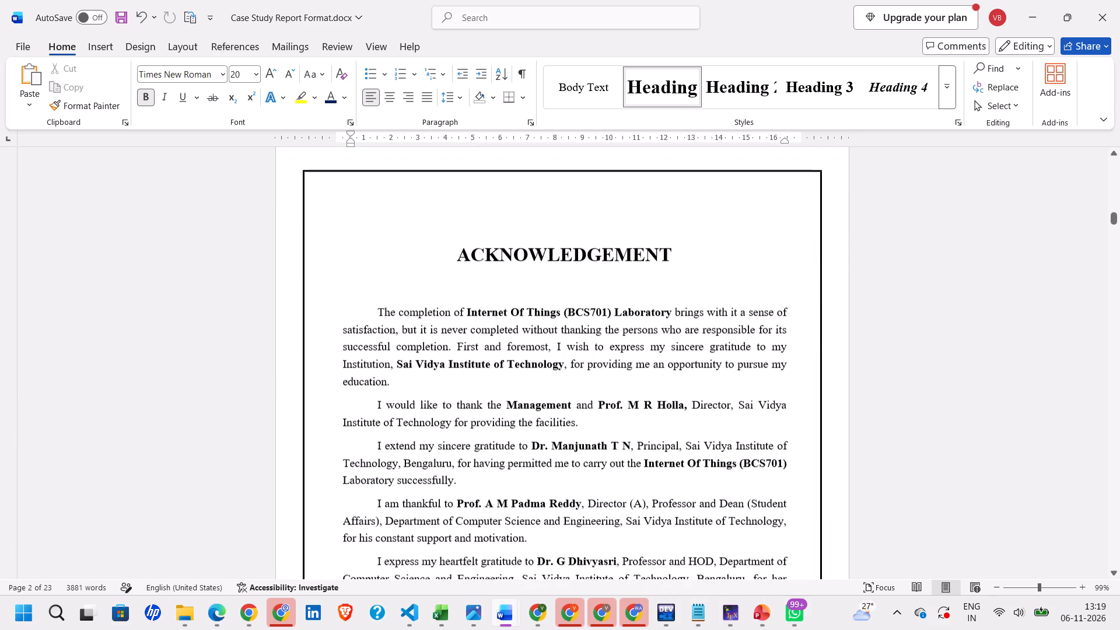
scroll(331, 245, down, 1)
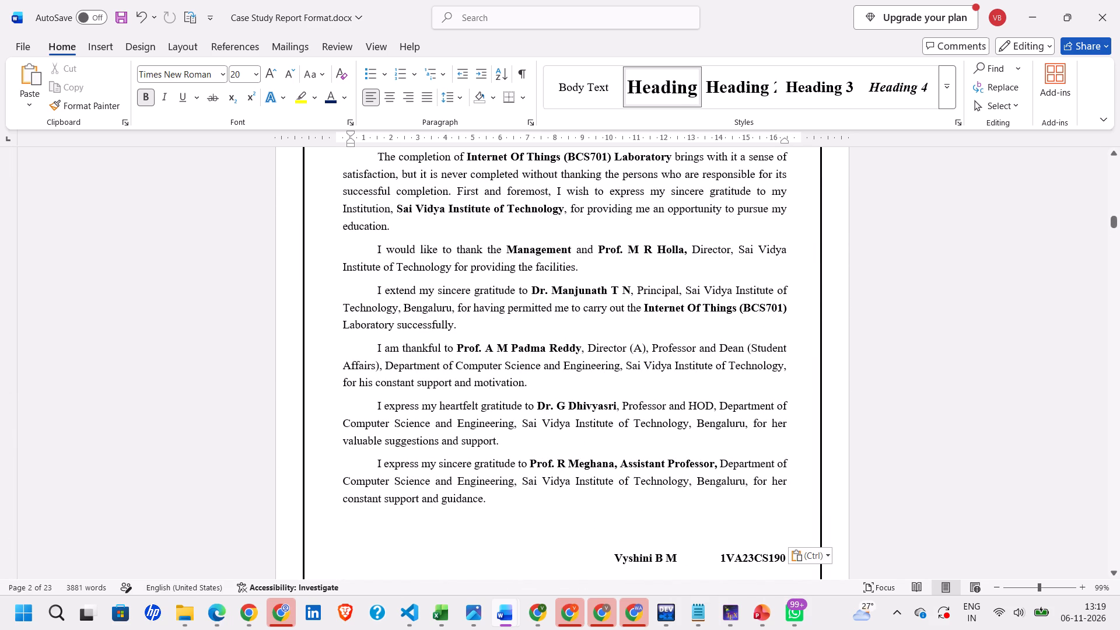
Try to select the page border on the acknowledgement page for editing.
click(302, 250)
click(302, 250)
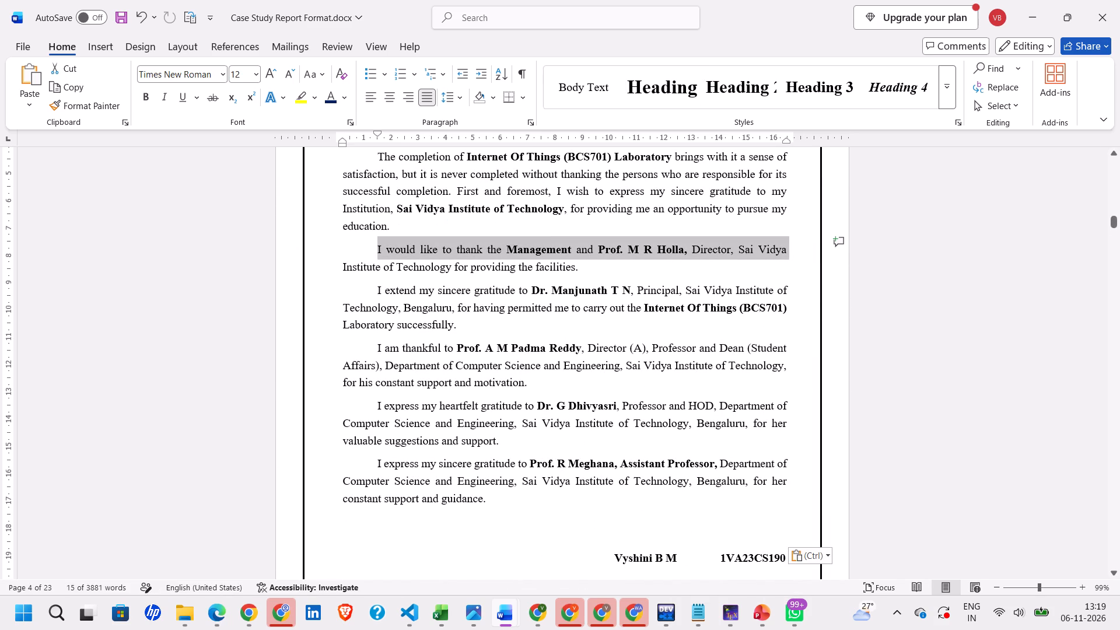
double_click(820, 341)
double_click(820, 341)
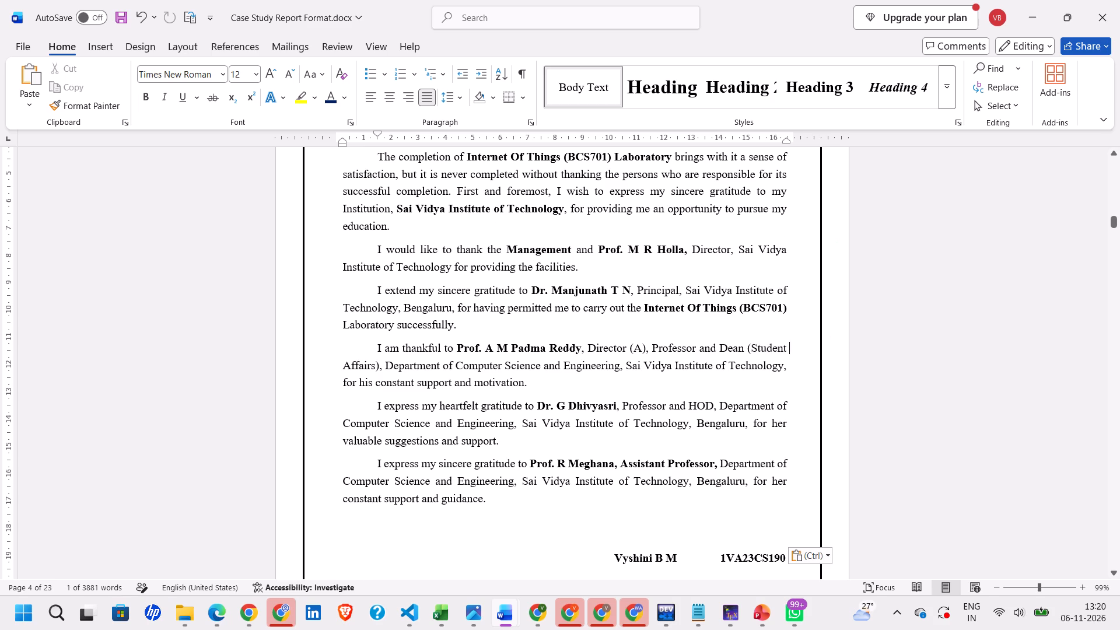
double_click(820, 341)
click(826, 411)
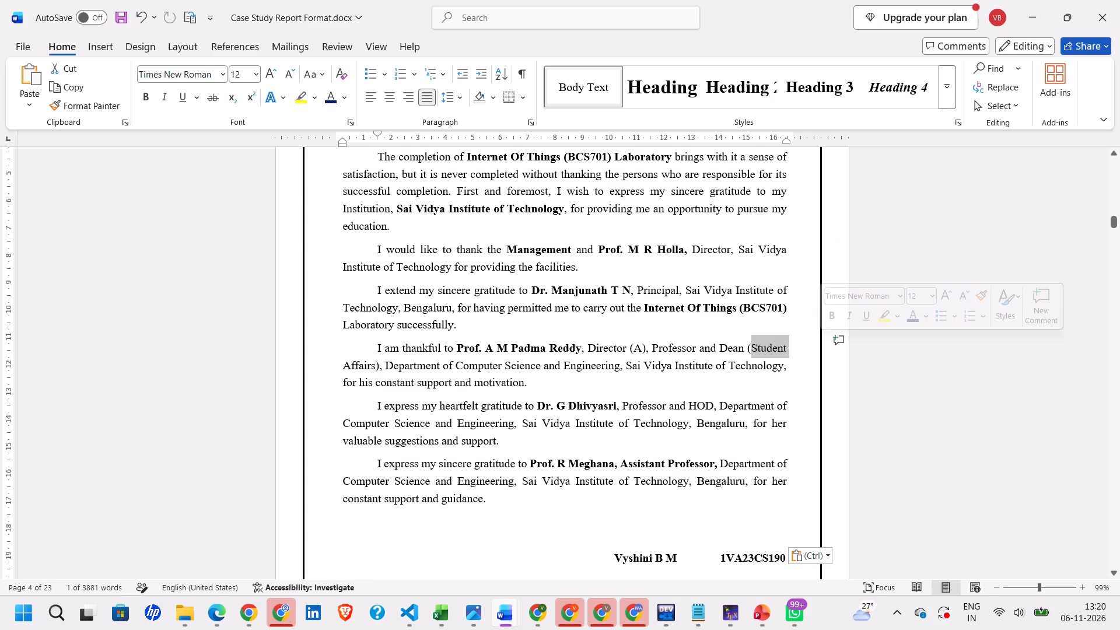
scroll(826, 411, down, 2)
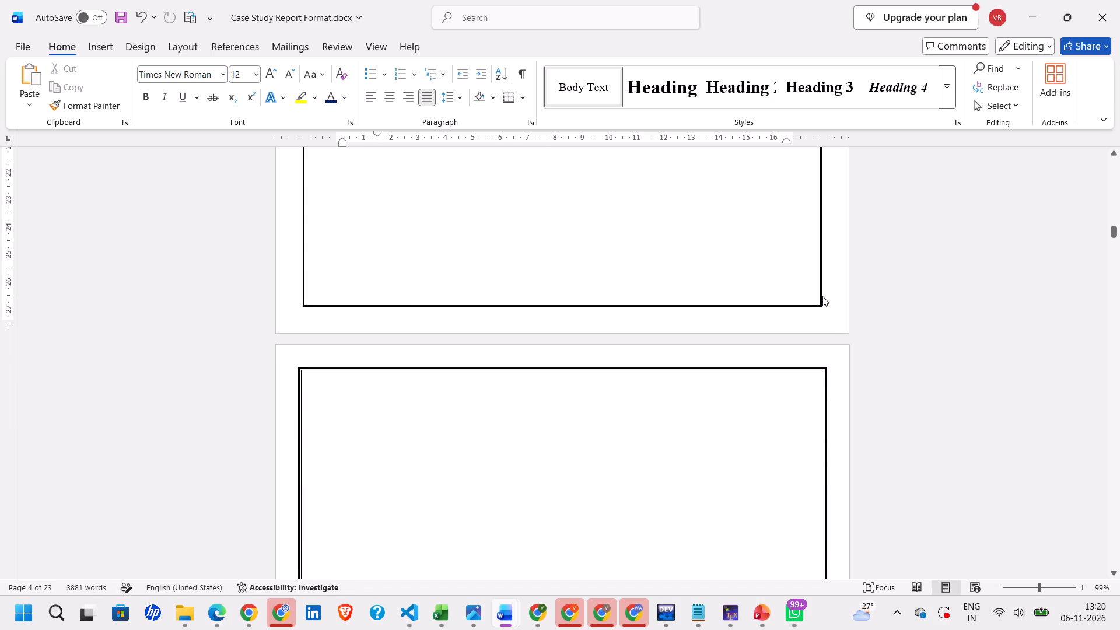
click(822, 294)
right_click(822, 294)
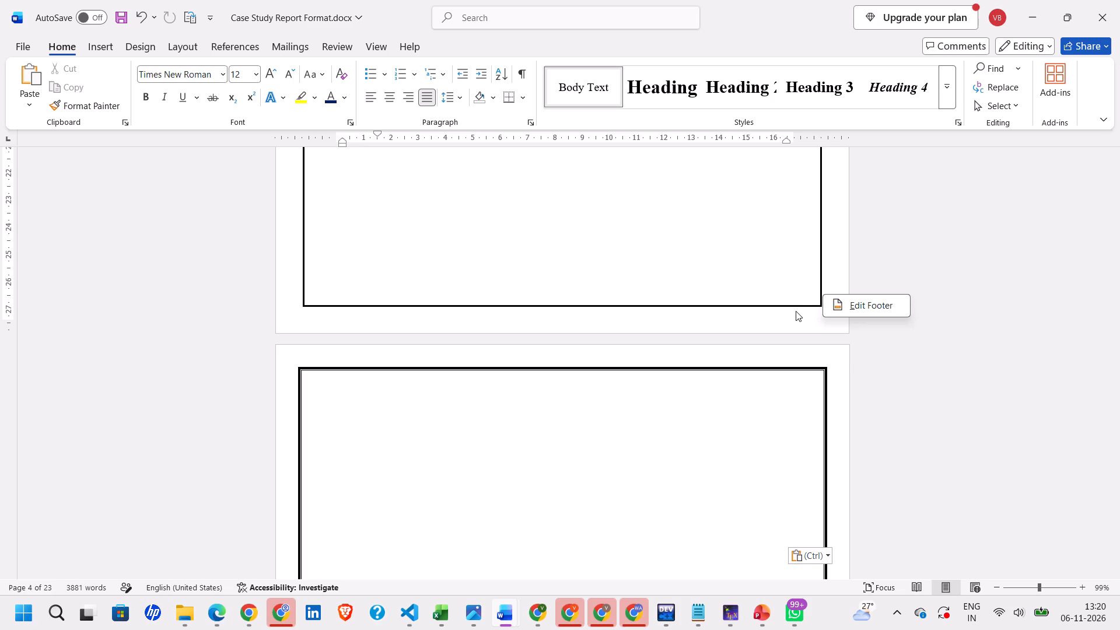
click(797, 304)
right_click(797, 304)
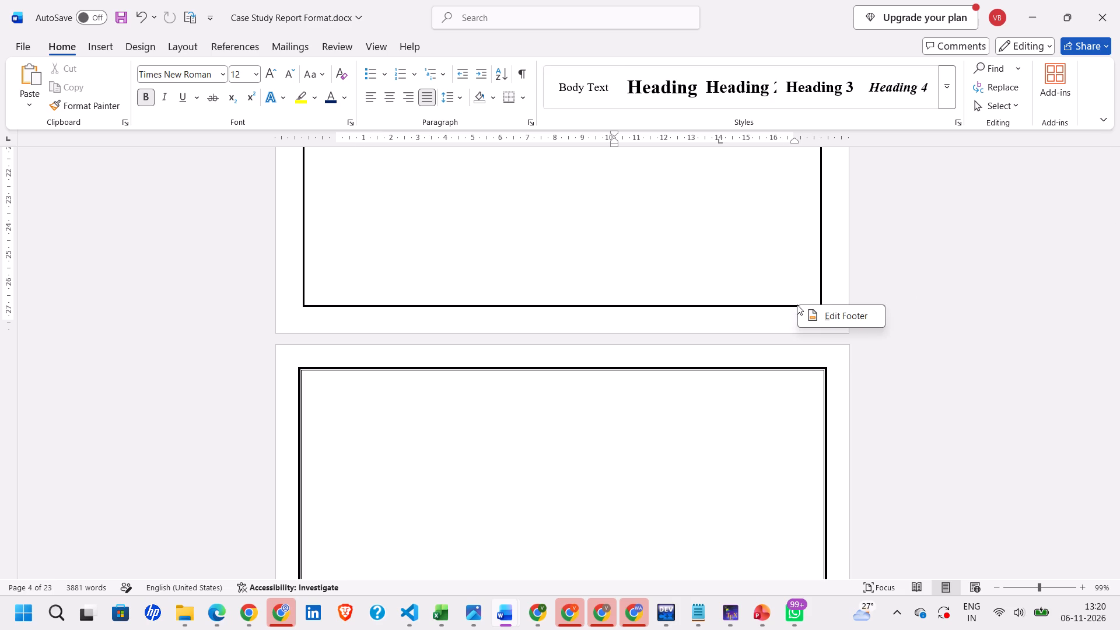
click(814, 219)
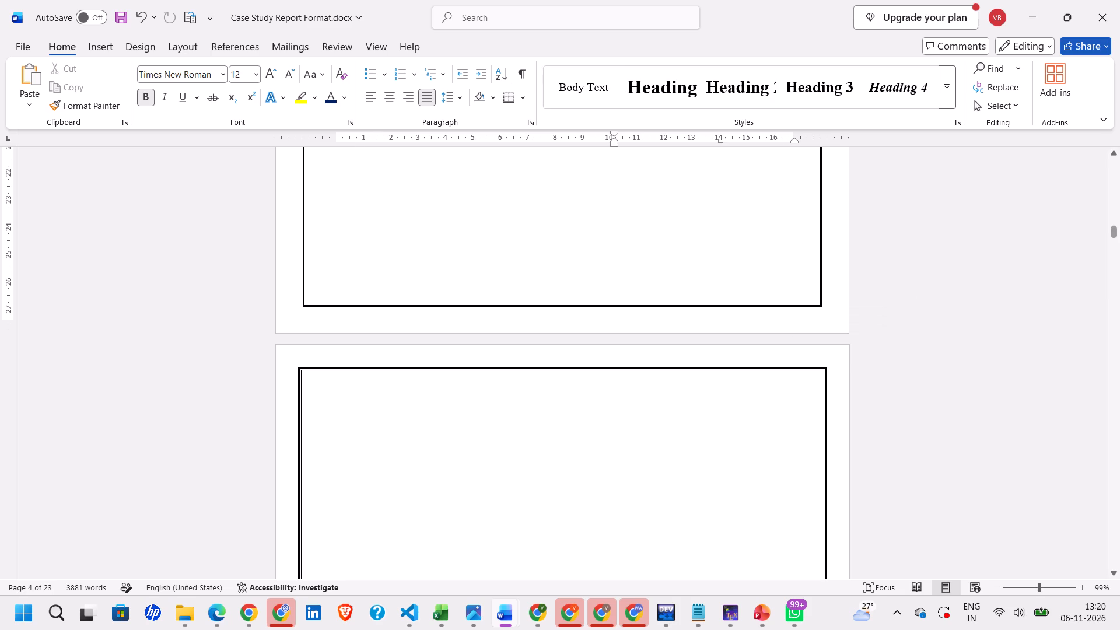
Undo the paste of the acknowledgement text that brought in the other document's page border.
scroll(712, 211, up, 4)
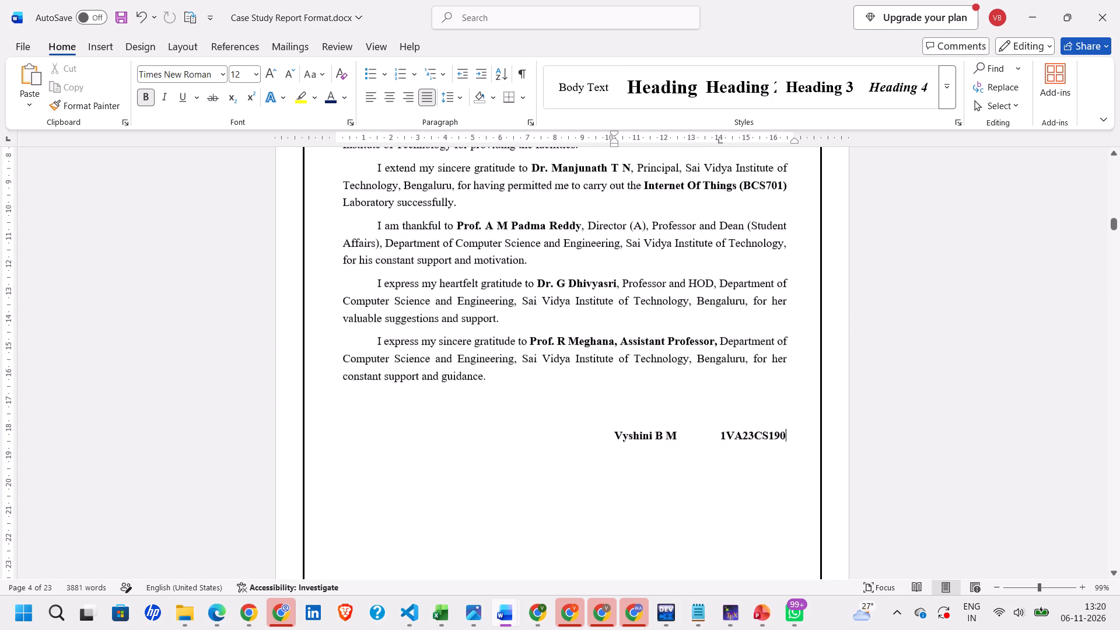
key(ctrl+z)
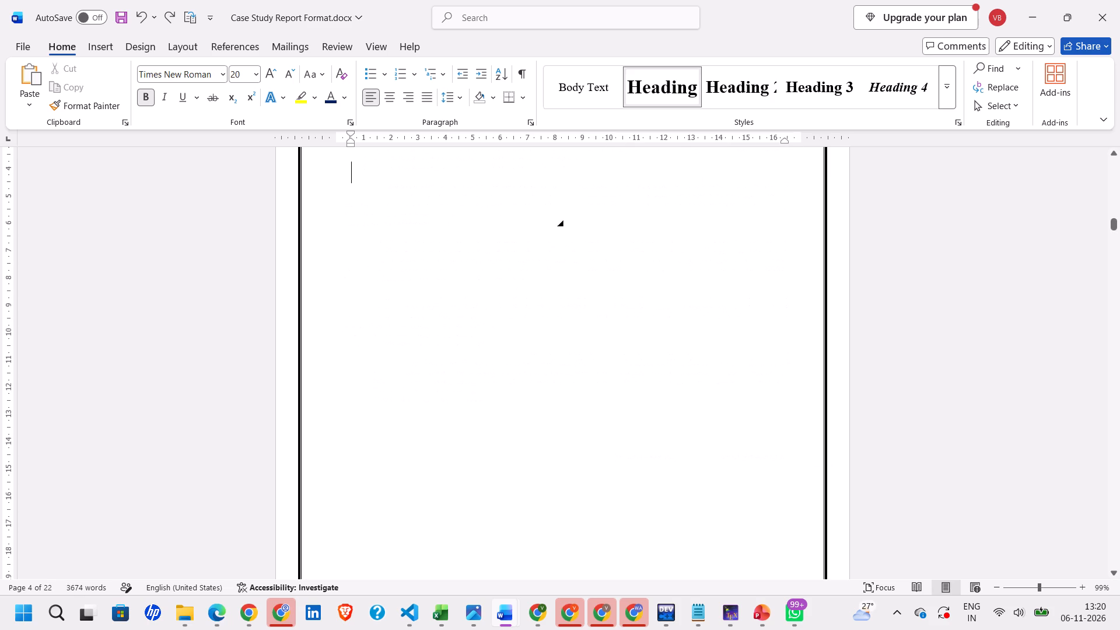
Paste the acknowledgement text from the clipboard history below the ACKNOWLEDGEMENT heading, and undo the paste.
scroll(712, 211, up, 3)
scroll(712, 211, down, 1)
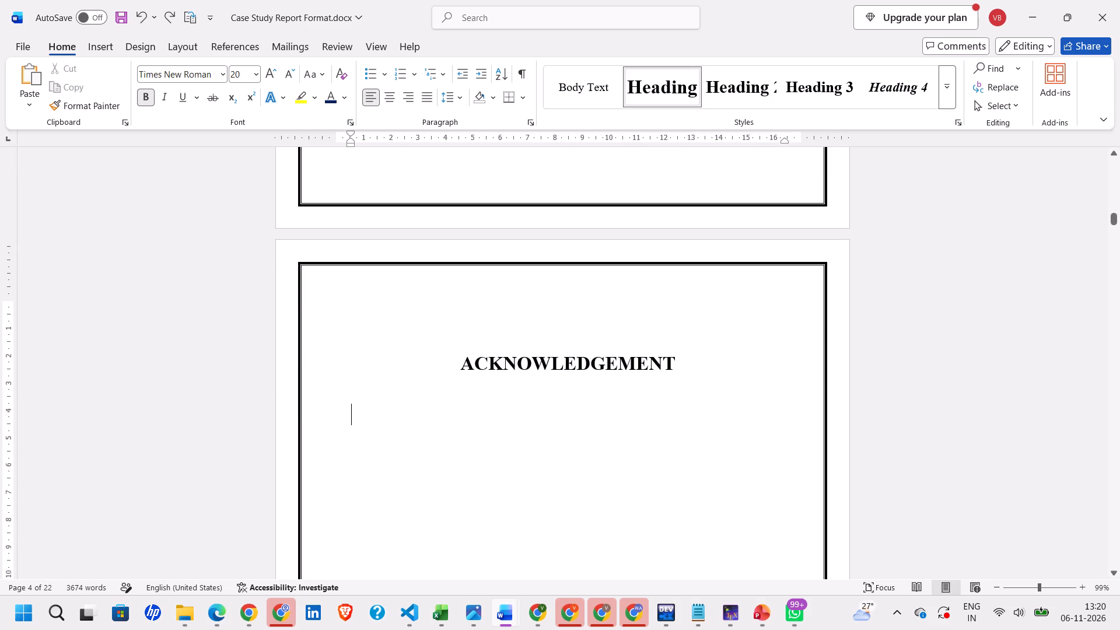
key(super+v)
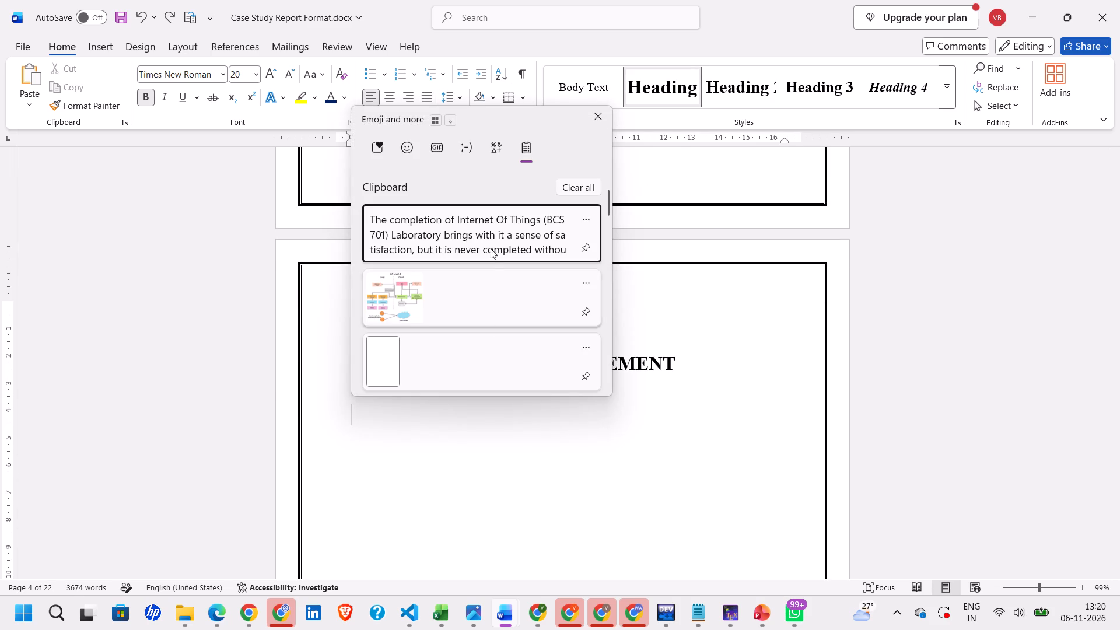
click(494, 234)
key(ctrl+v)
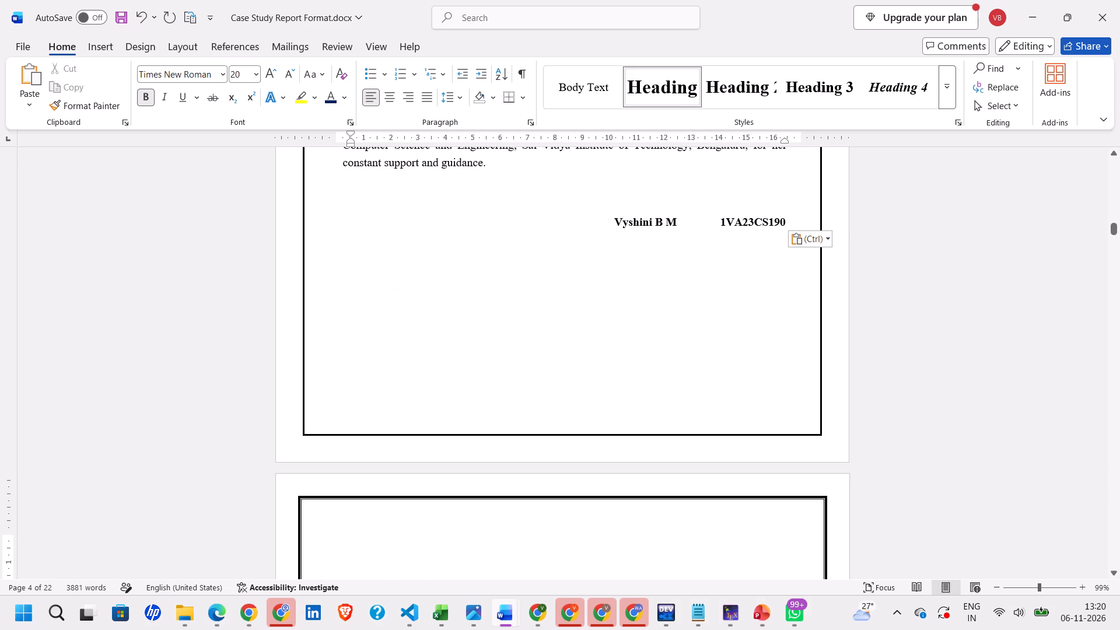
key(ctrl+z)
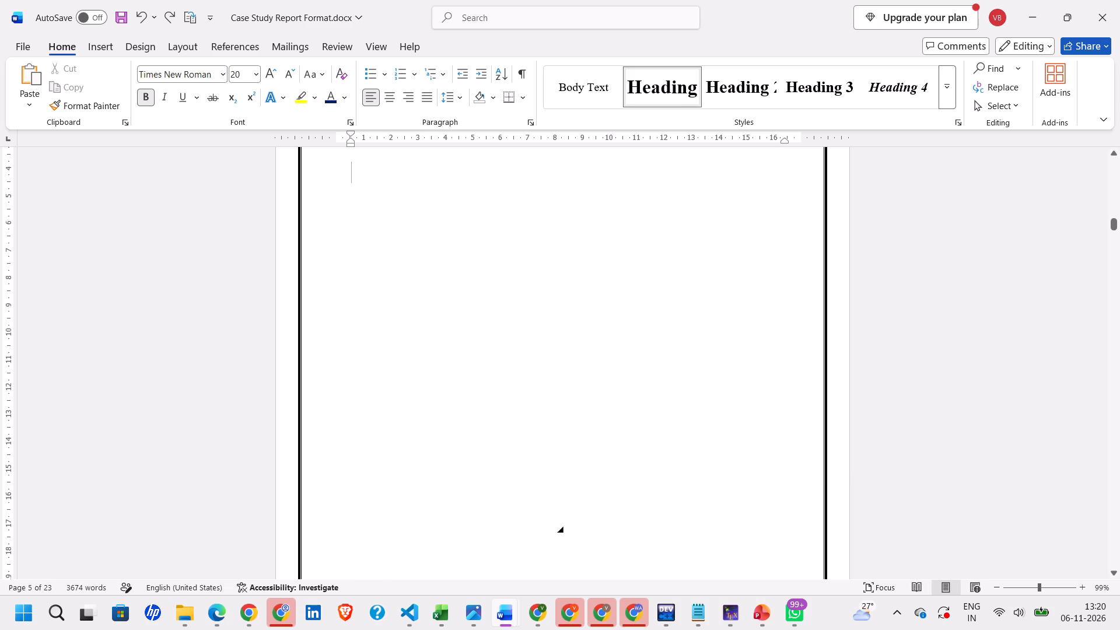
In Notepad, replace the "critical section: Fig2:" note with the acknowledgement text and copy all of it as plain text.
click(702, 606)
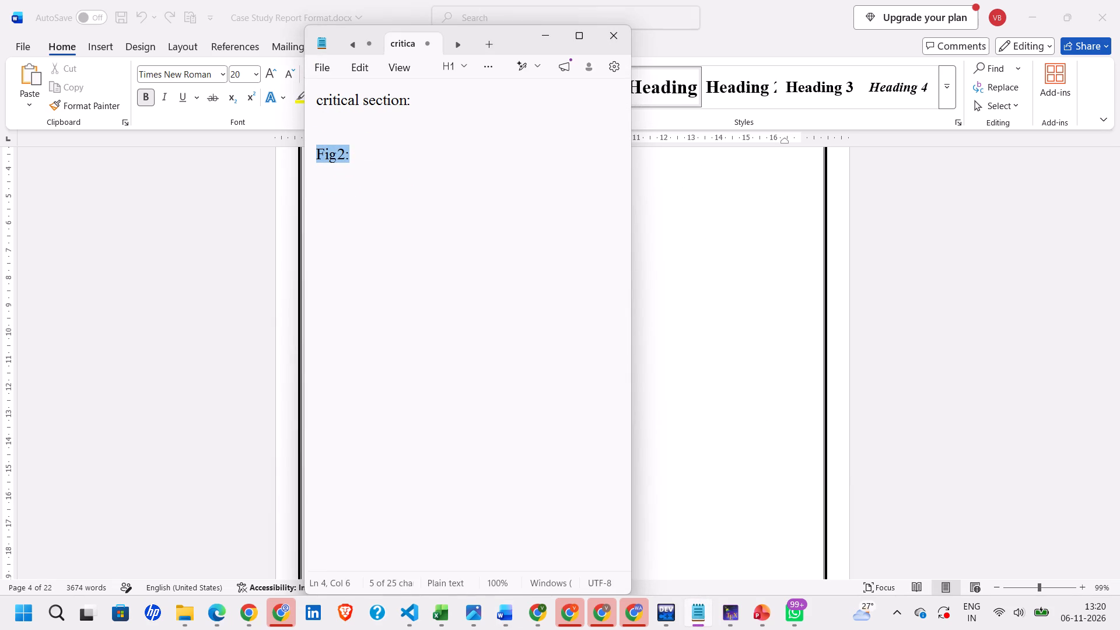
drag(363, 167, 297, 83)
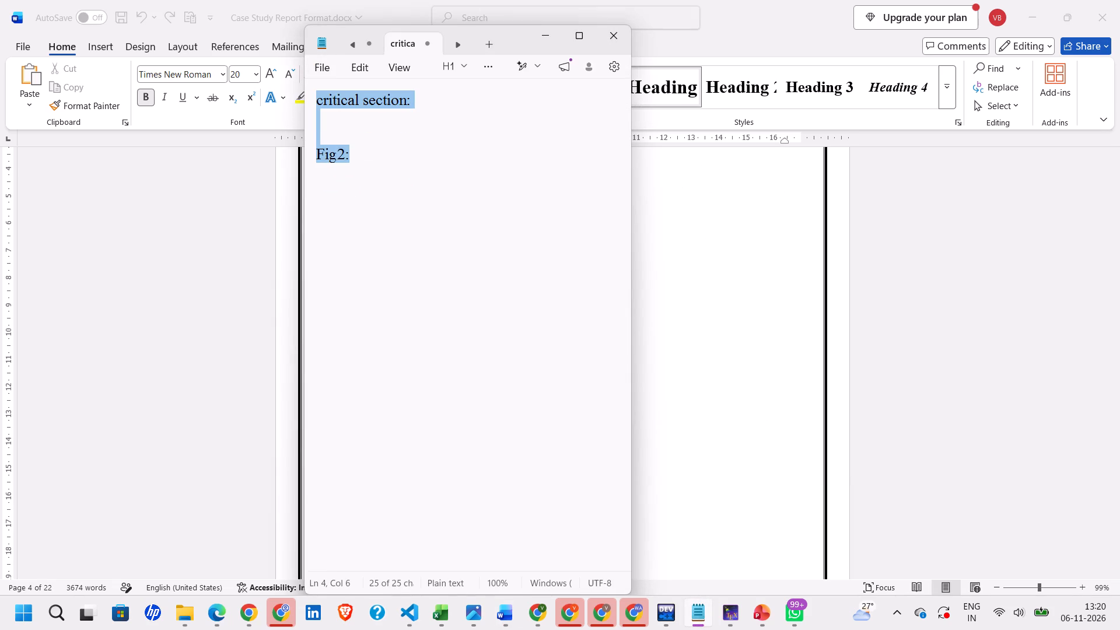
drag(297, 83, 298, 85)
key(BackSpace)
key(ctrl+v)
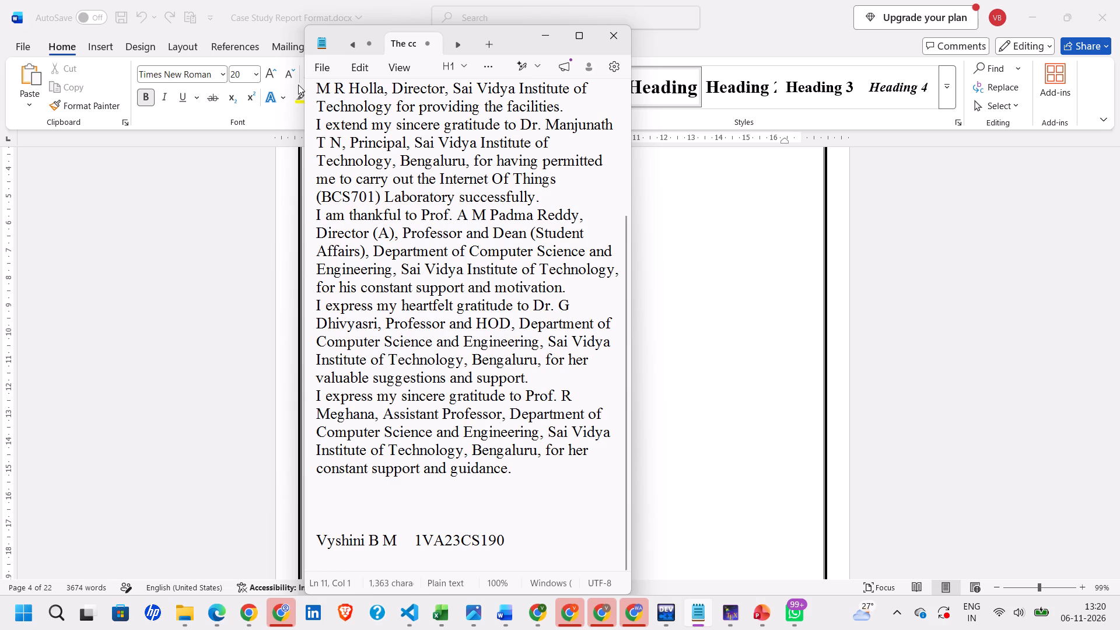
click(585, 33)
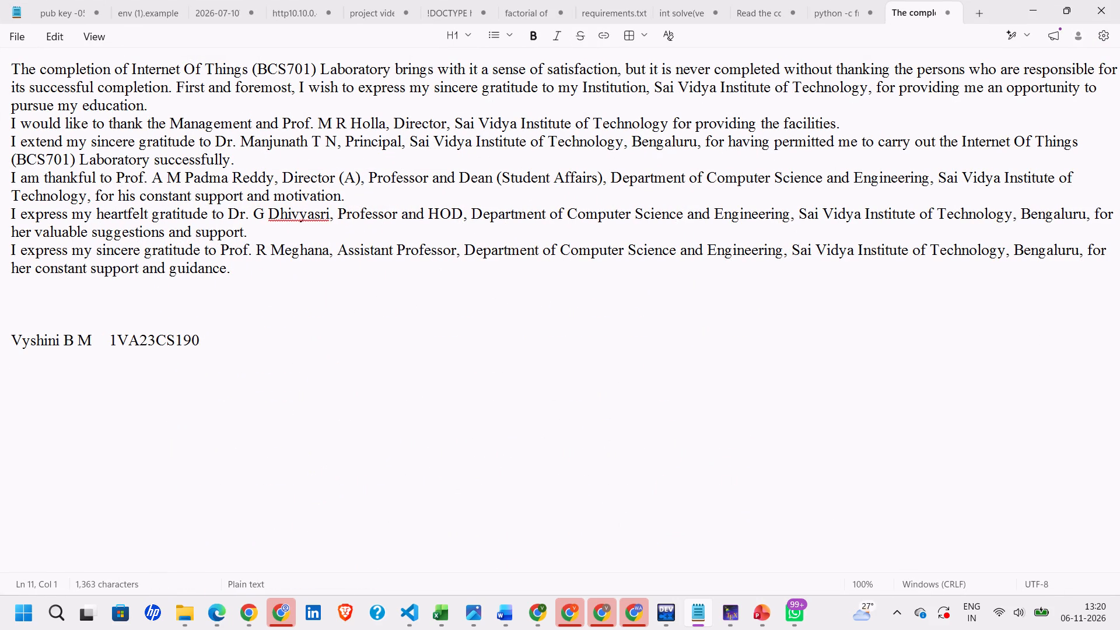
drag(202, 342, 0, 72)
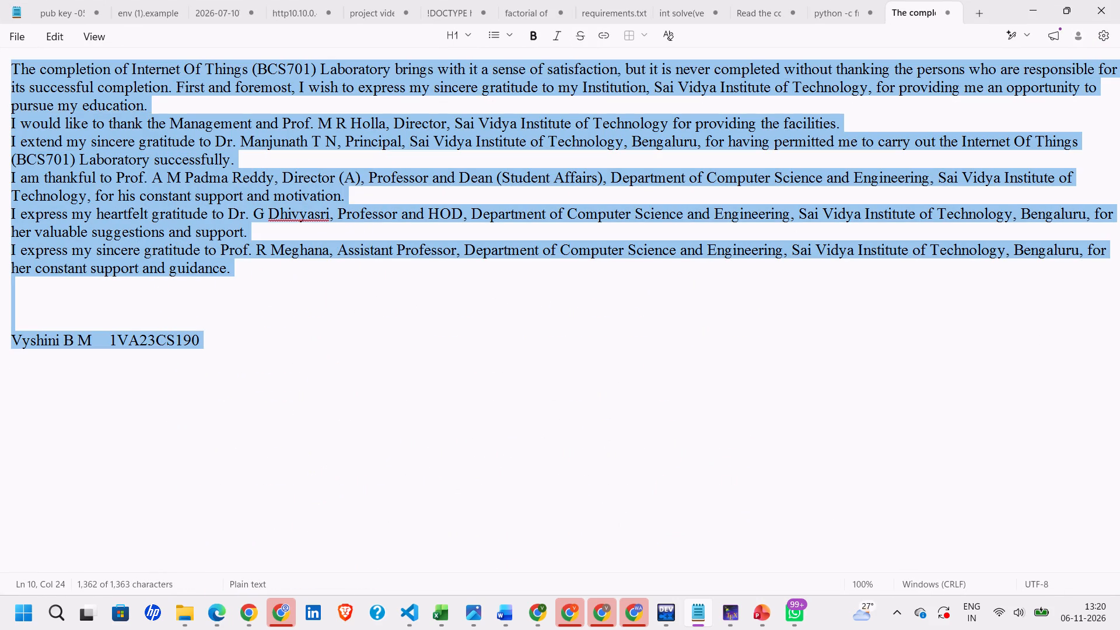
key(ctrl+c)
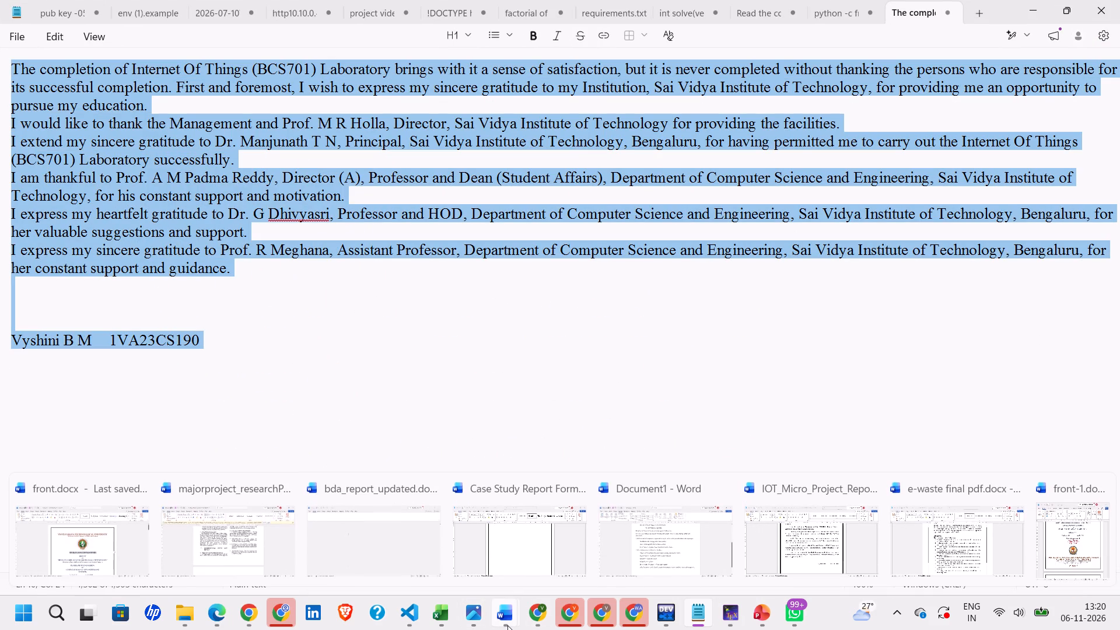
In Case Study Report Format.docx, paste the plain acknowledgement text on the blank line below the ACKNOWLEDGEMENT heading.
click(510, 533)
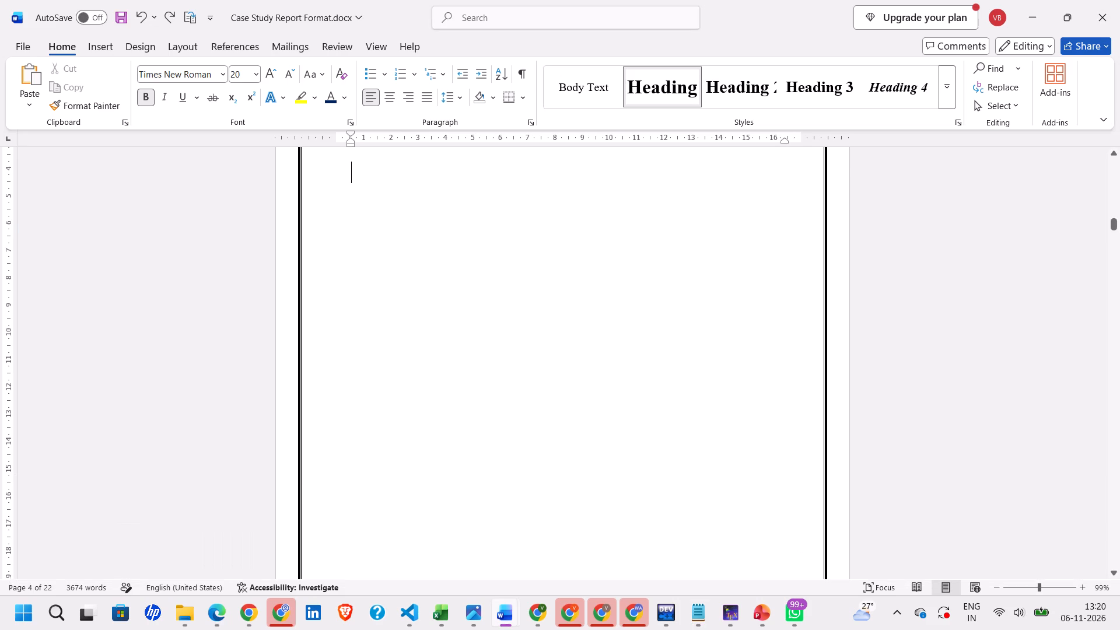
key(ctrl+v)
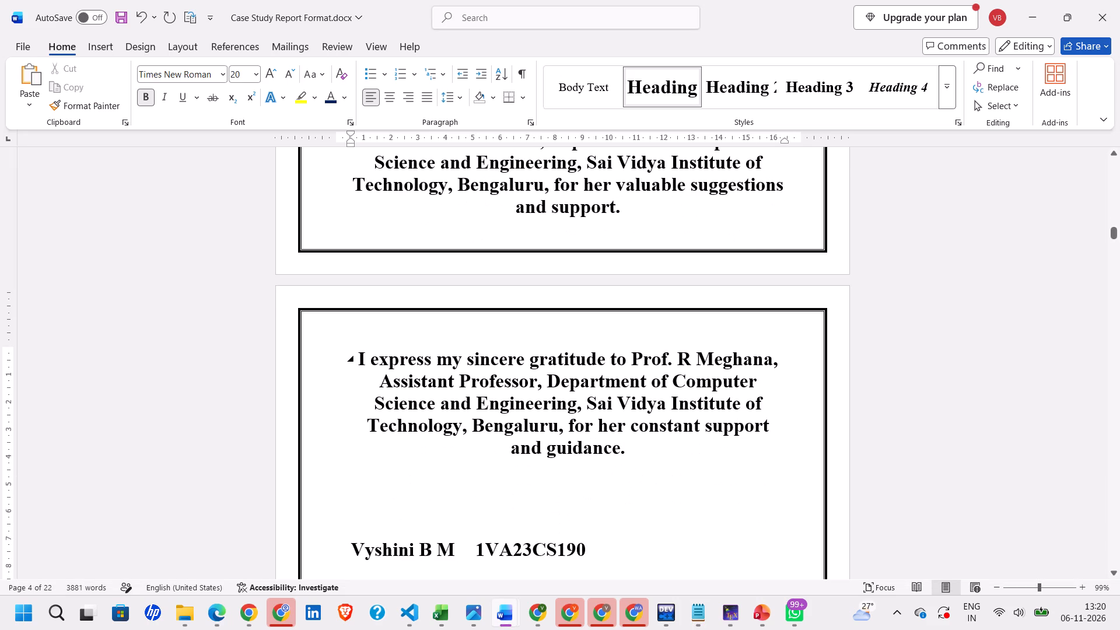
Set the whole pasted acknowledgement text, including the name and USN line, to font size 12 and remove its bold formatting.
scroll(522, 359, up, 4)
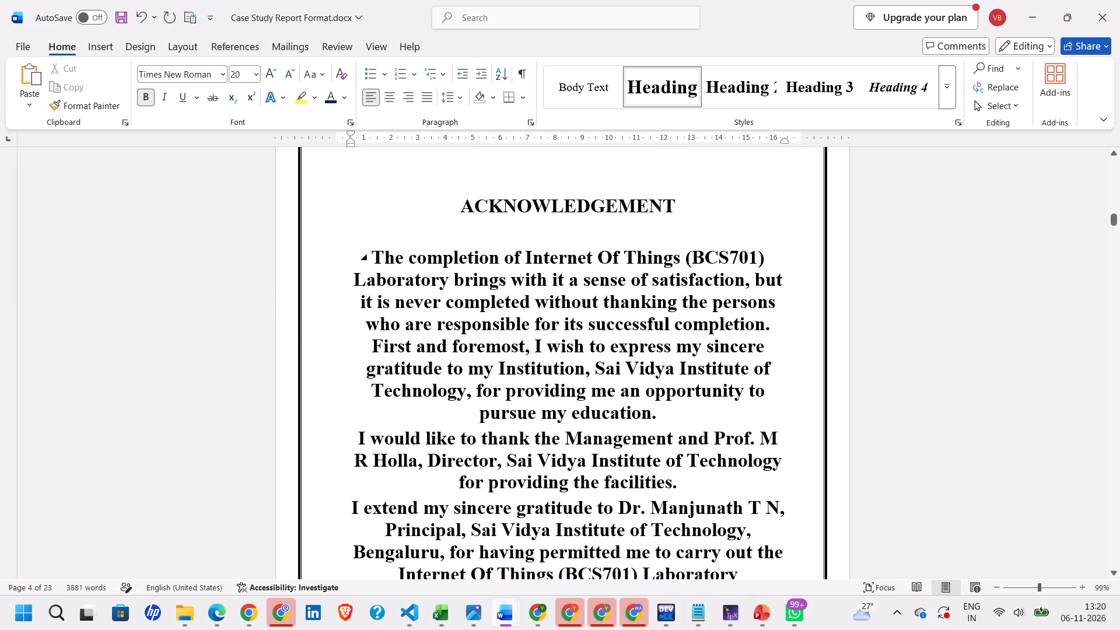
drag(376, 243, 595, 462)
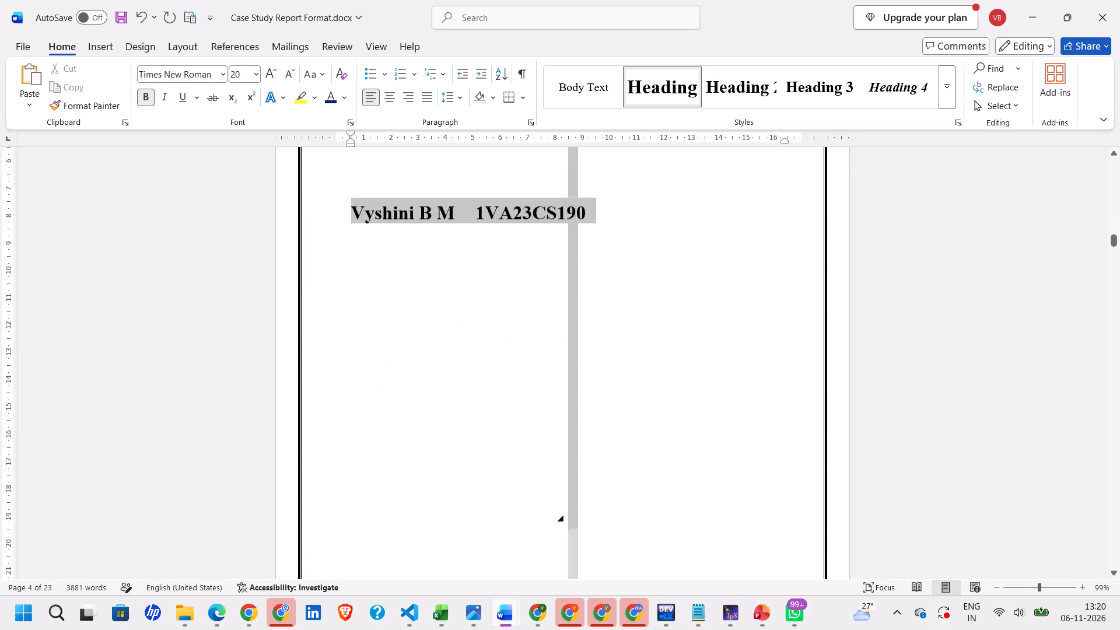
drag(595, 462, 597, 218)
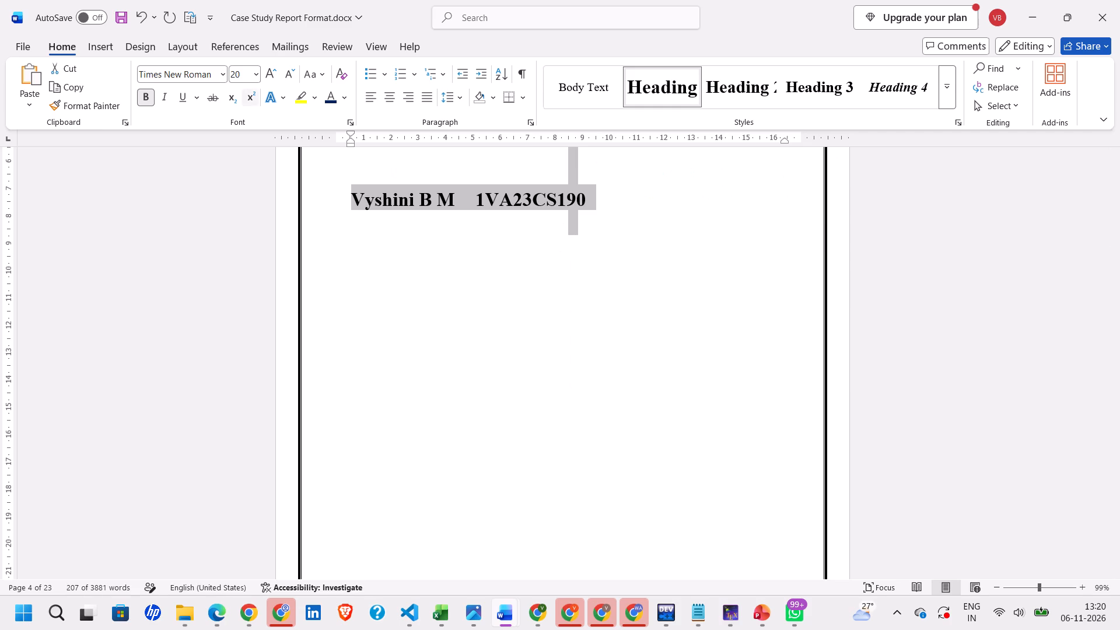
triple_click(289, 77)
click(289, 77)
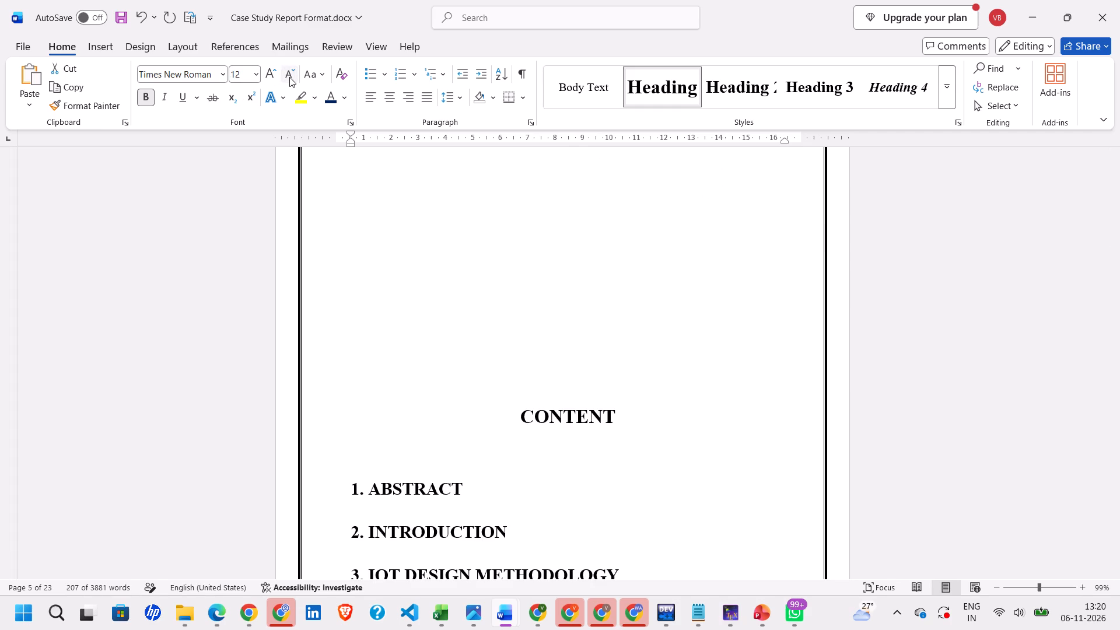
click(144, 99)
Justify the selected acknowledgement text and increase its line spacing.
scroll(428, 237, up, 1)
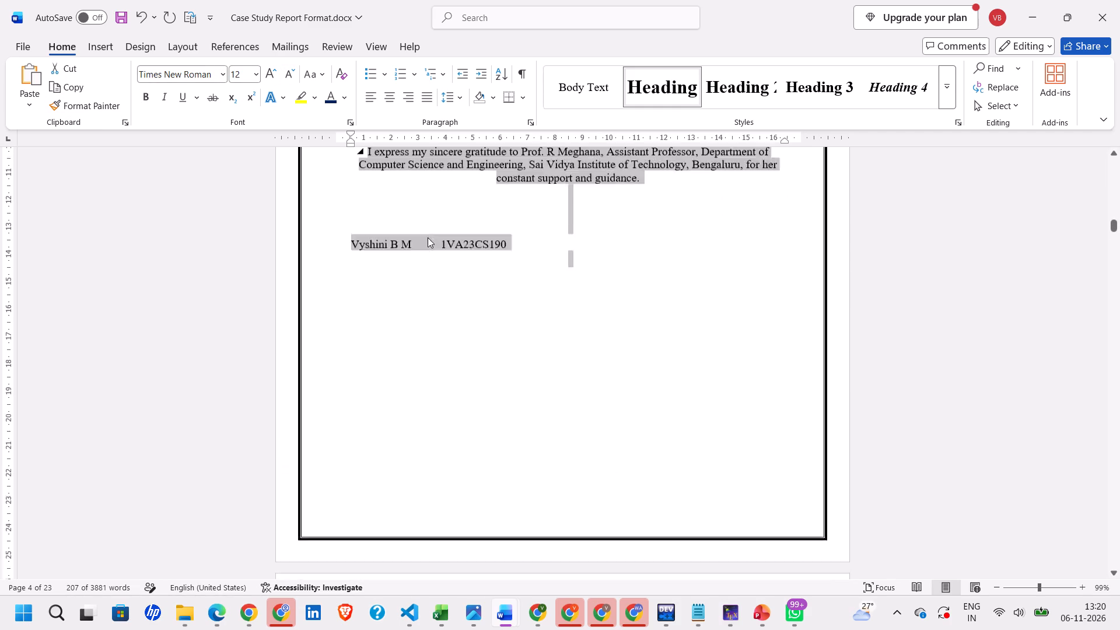
scroll(428, 237, up, 2)
click(432, 100)
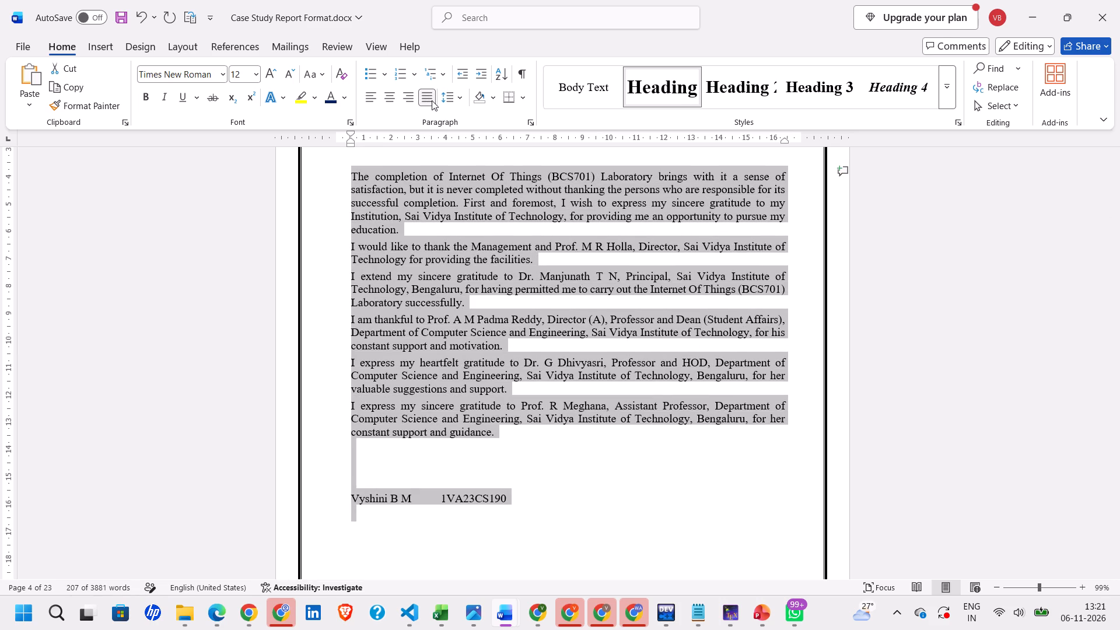
click(466, 99)
click(477, 156)
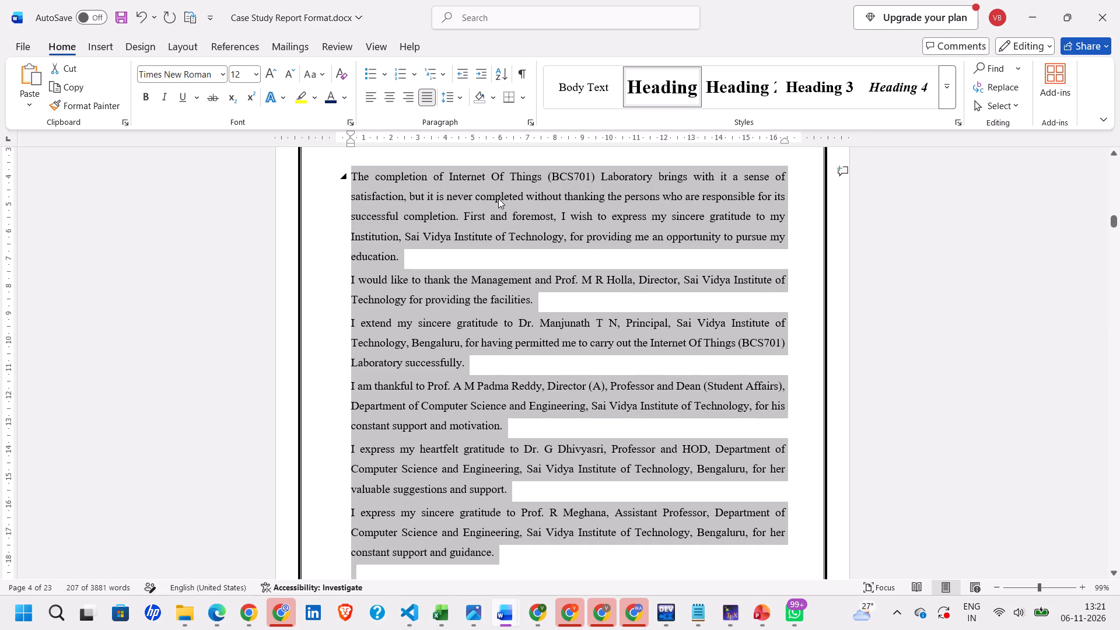
click(584, 283)
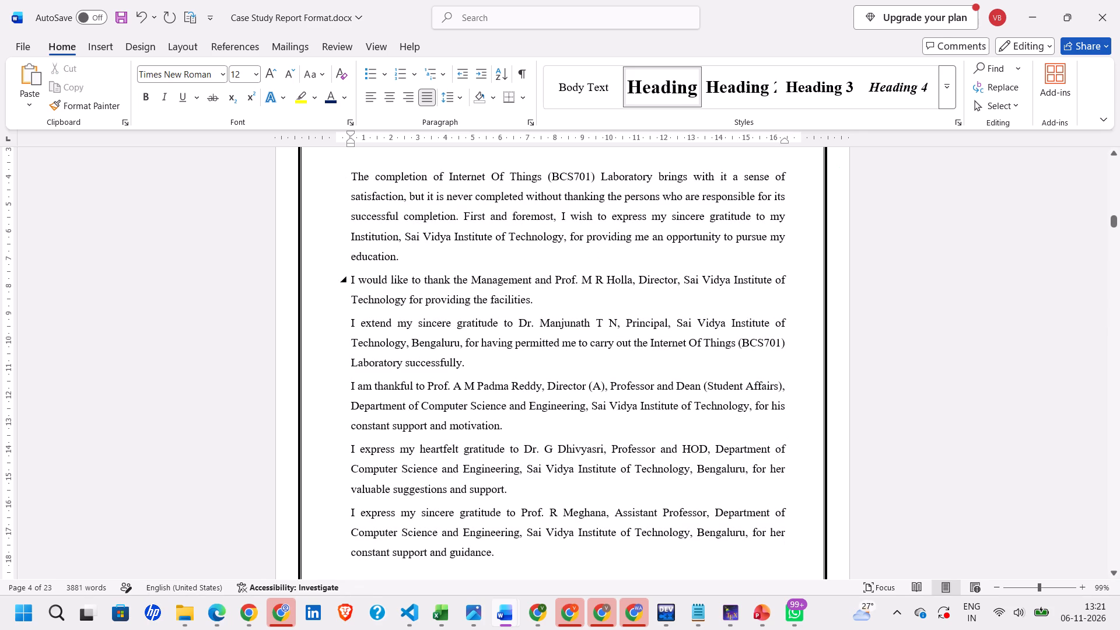
Examine which phrases are bold in the acknowledgement of IOT_Micro_Project_Report_Waste_Classification_Updated.docx.
scroll(584, 283, down, 1)
scroll(584, 283, up, 1)
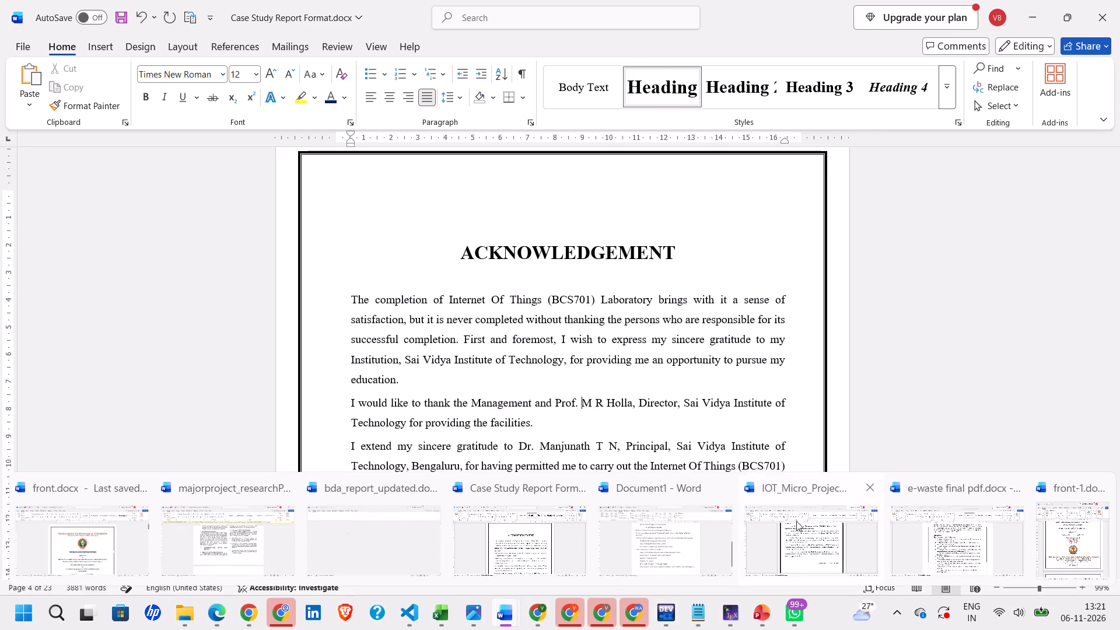
click(800, 522)
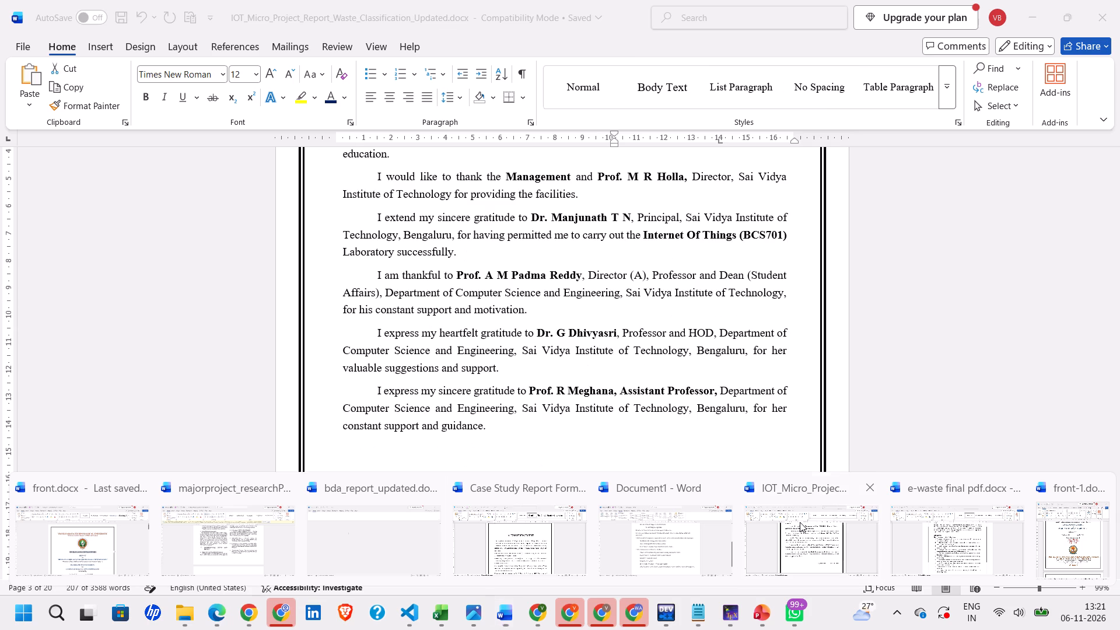
scroll(634, 384, up, 2)
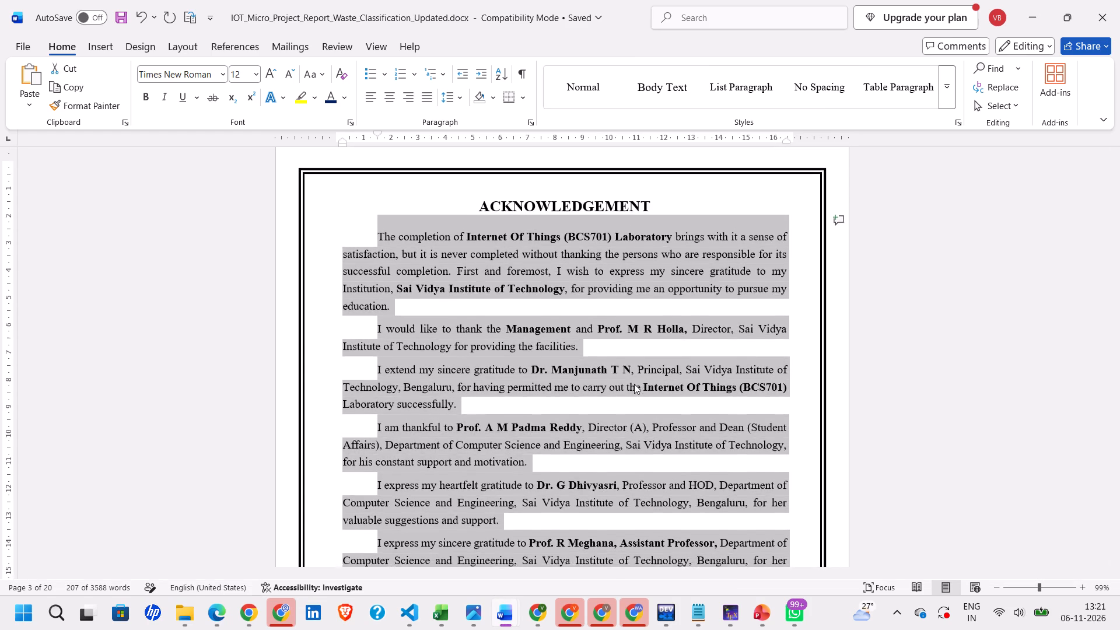
scroll(634, 384, up, 1)
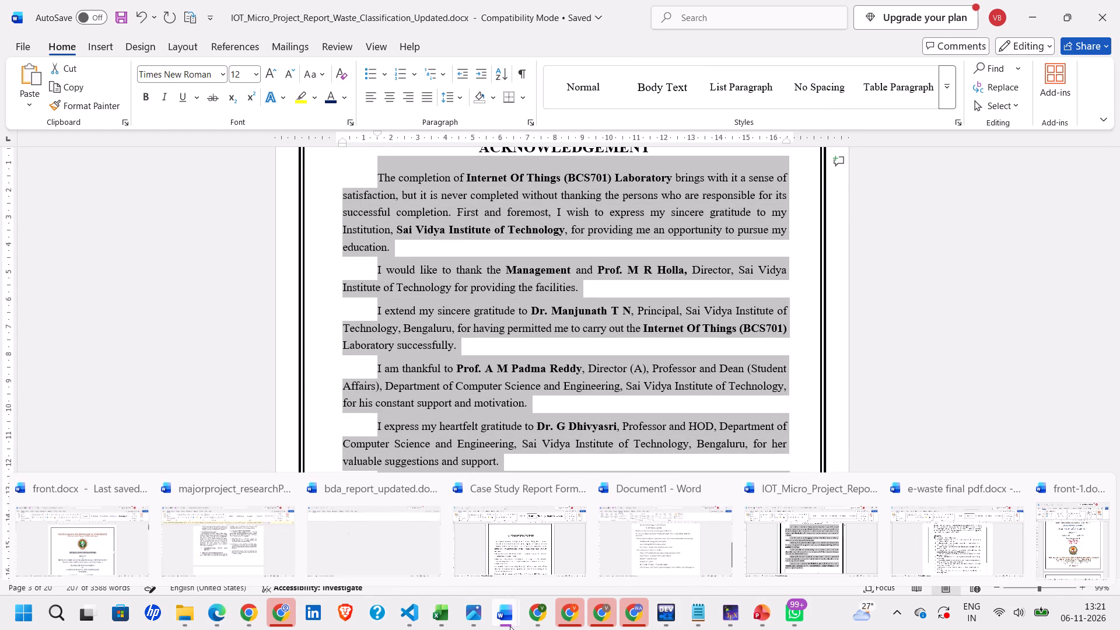
In Case Study Report Format.docx's acknowledgement, bold "Internet Of Things (BCS701) Laboratory" in the first paragraph and "Management" and the Director's titled name in the second.
click(506, 558)
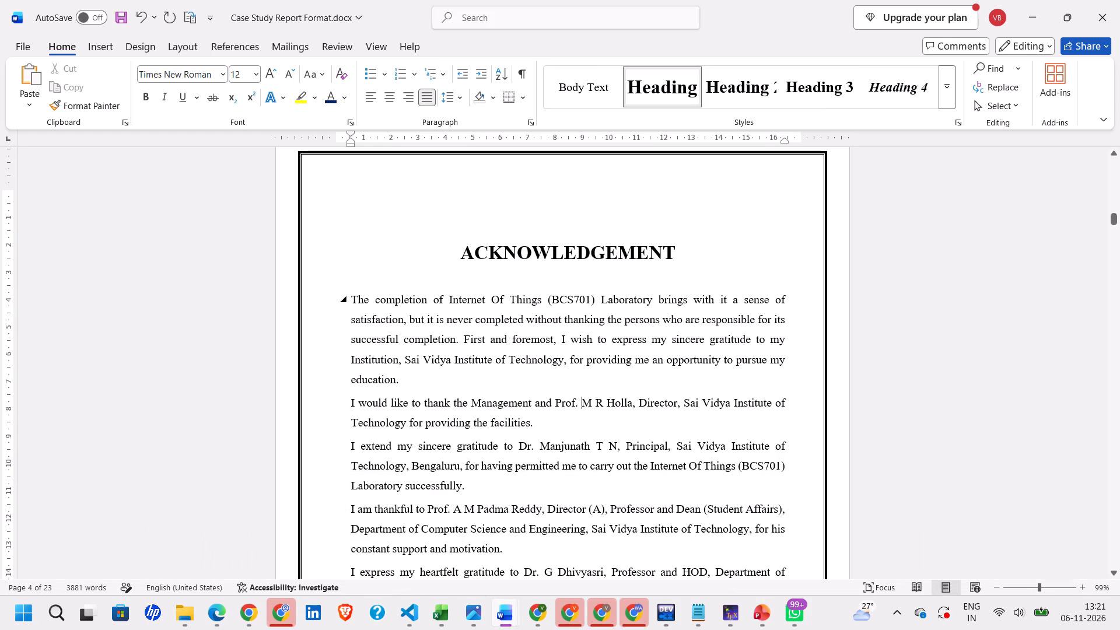
drag(447, 297, 626, 299)
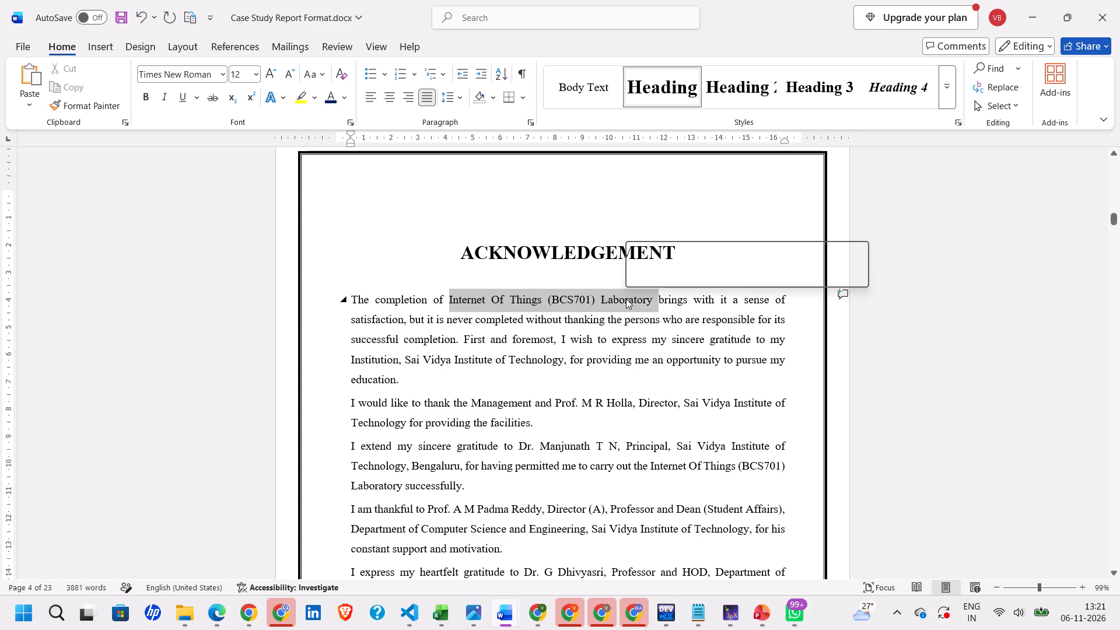
click(636, 271)
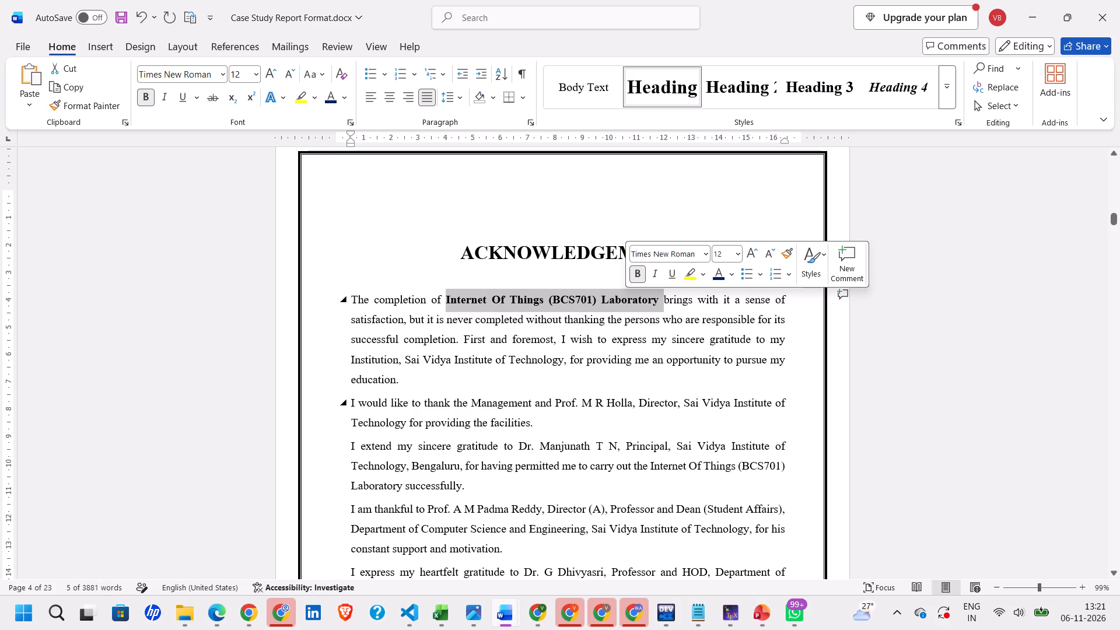
drag(470, 406, 544, 404)
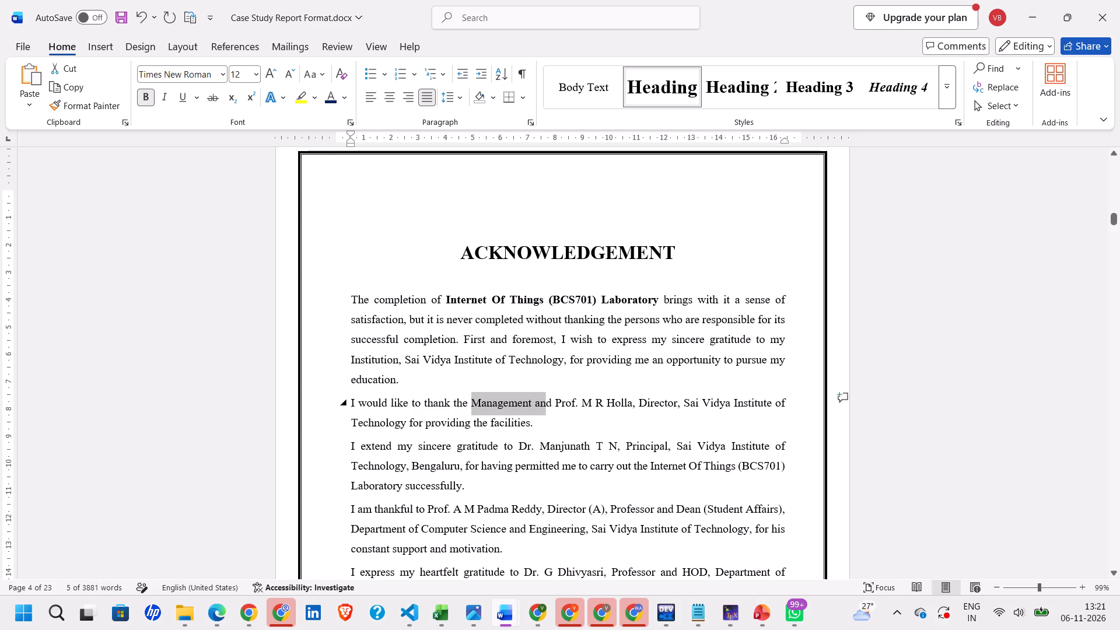
drag(544, 404, 535, 403)
click(548, 377)
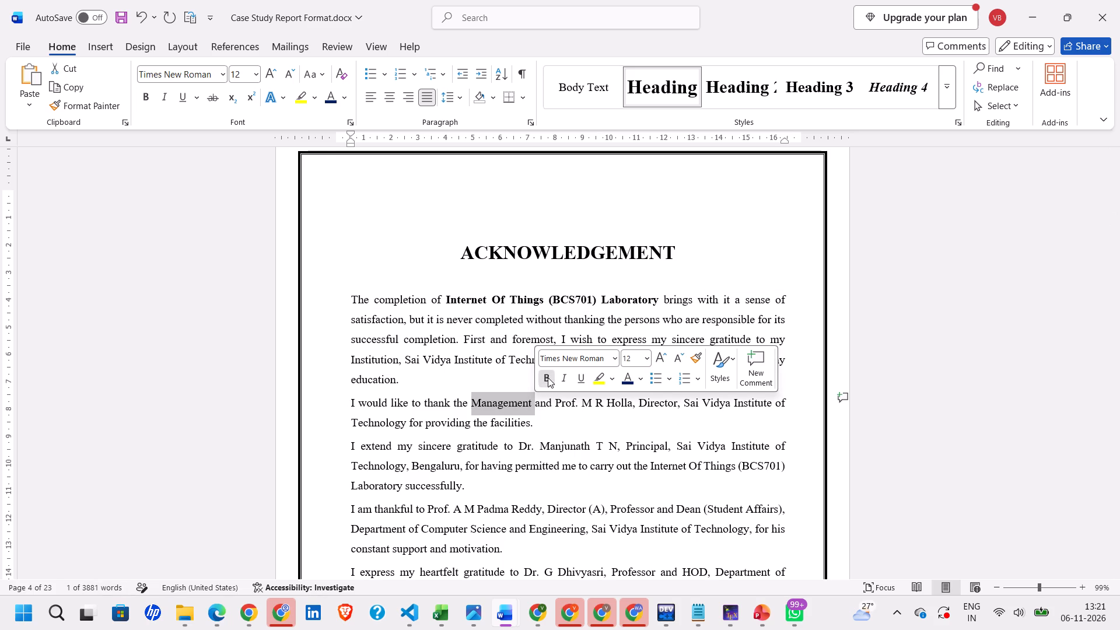
drag(558, 401, 639, 404)
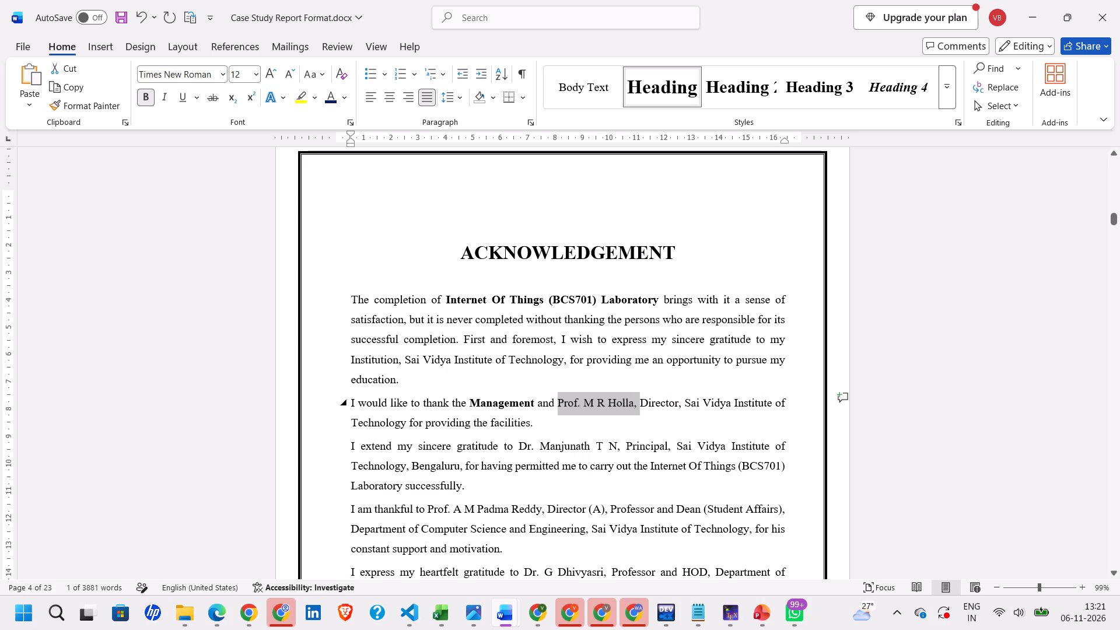
drag(639, 404, 632, 401)
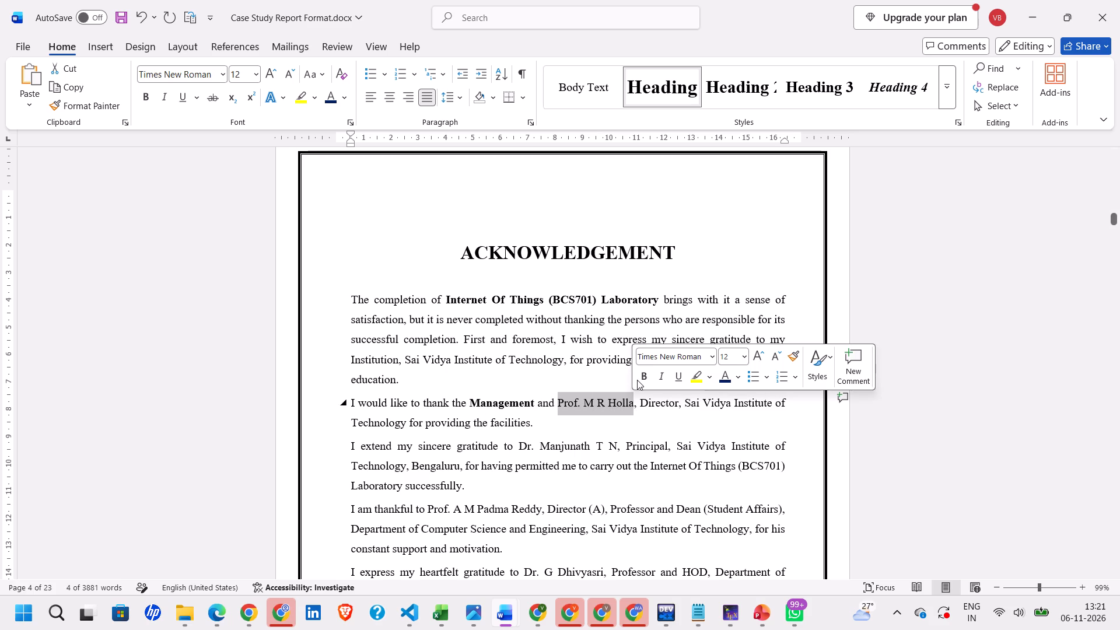
click(638, 378)
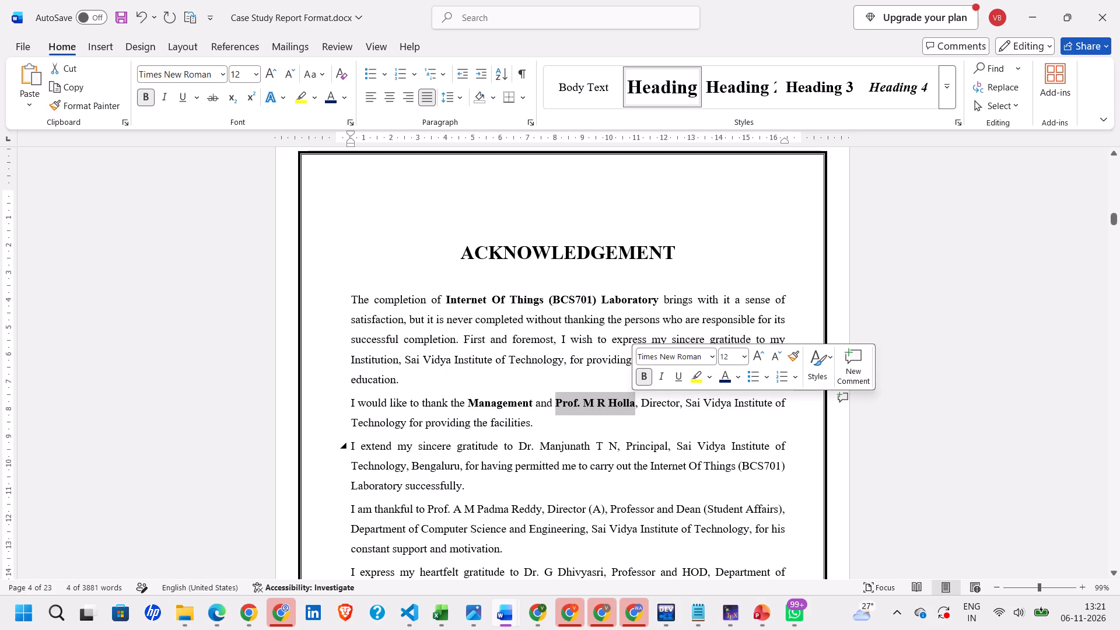
Bold the titled names of the Principal and the Director (A) in the third and fourth acknowledgement paragraphs, including the preceding "to".
drag(514, 450, 614, 445)
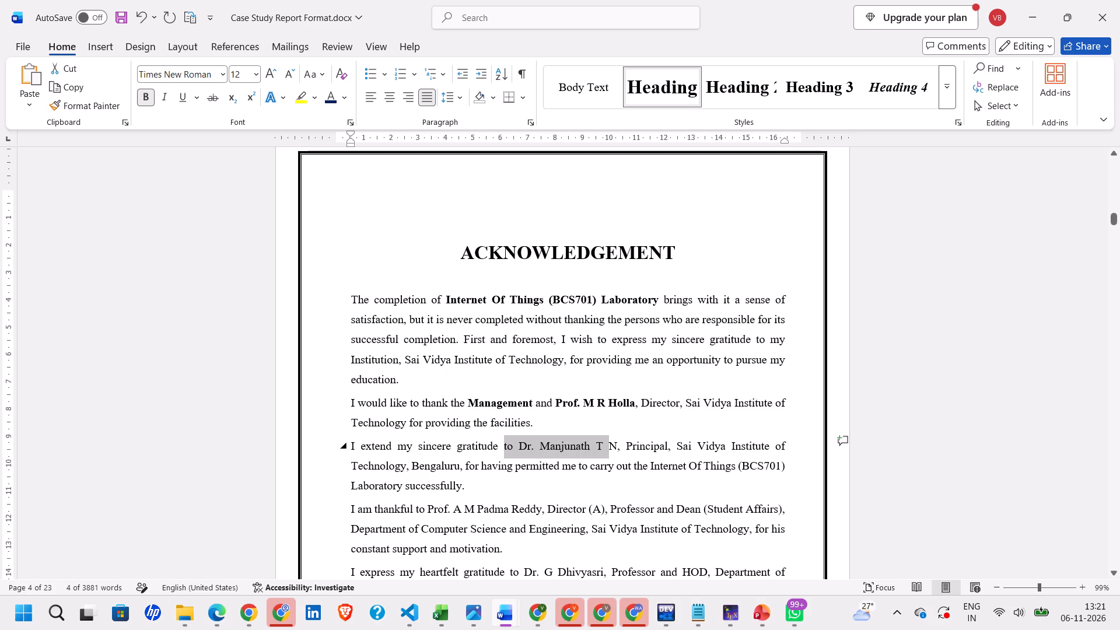
drag(614, 445, 615, 446)
click(627, 422)
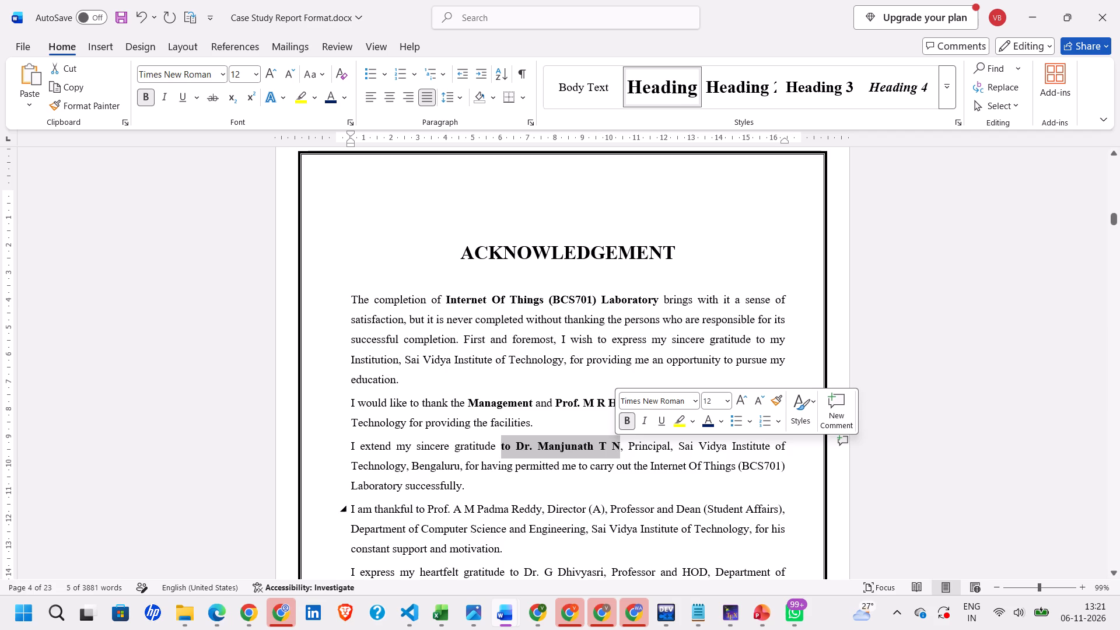
scroll(575, 528, down, 1)
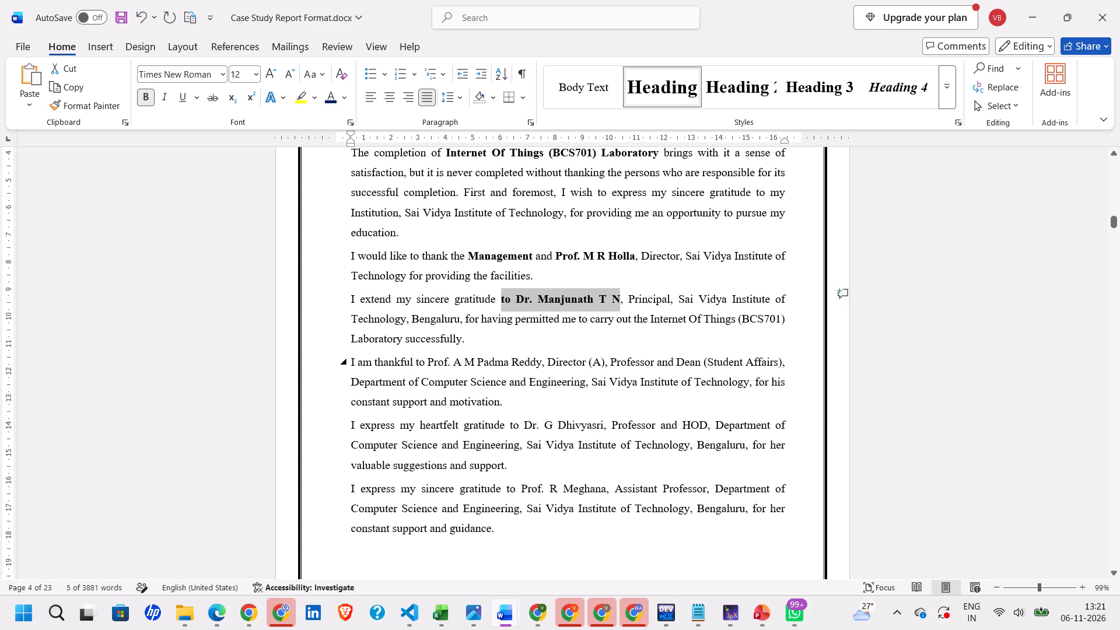
drag(425, 358, 546, 365)
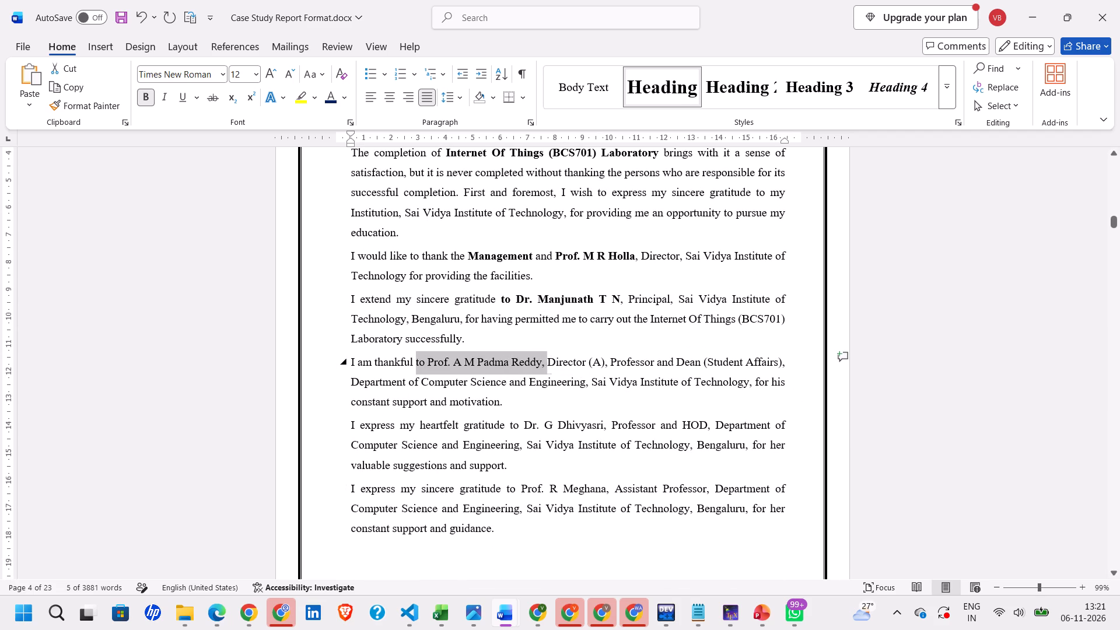
drag(546, 365, 540, 365)
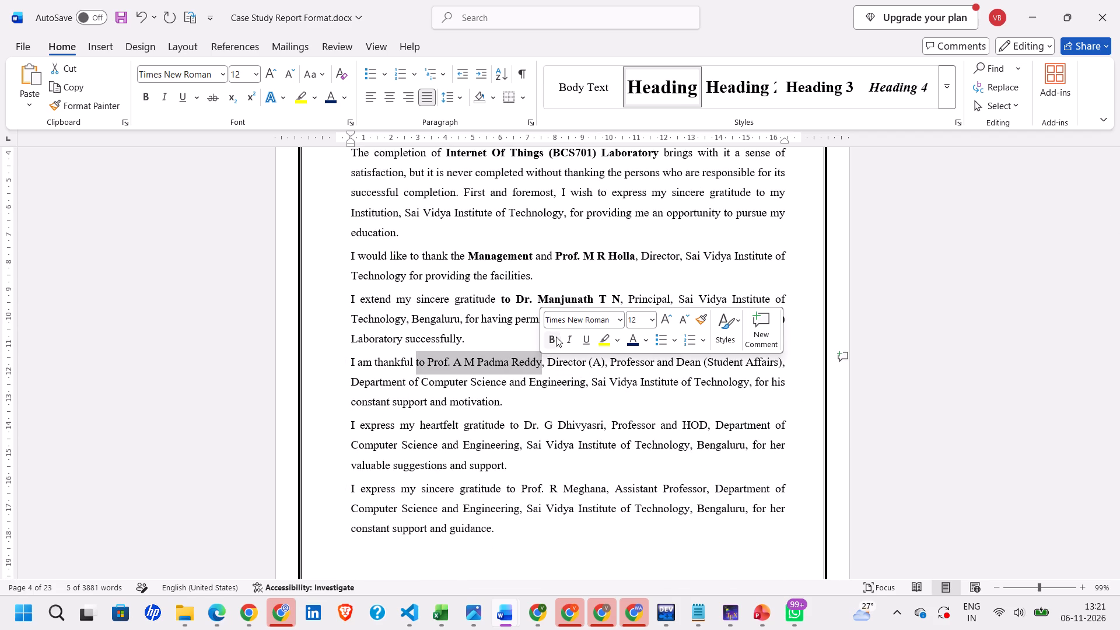
click(555, 337)
click(639, 416)
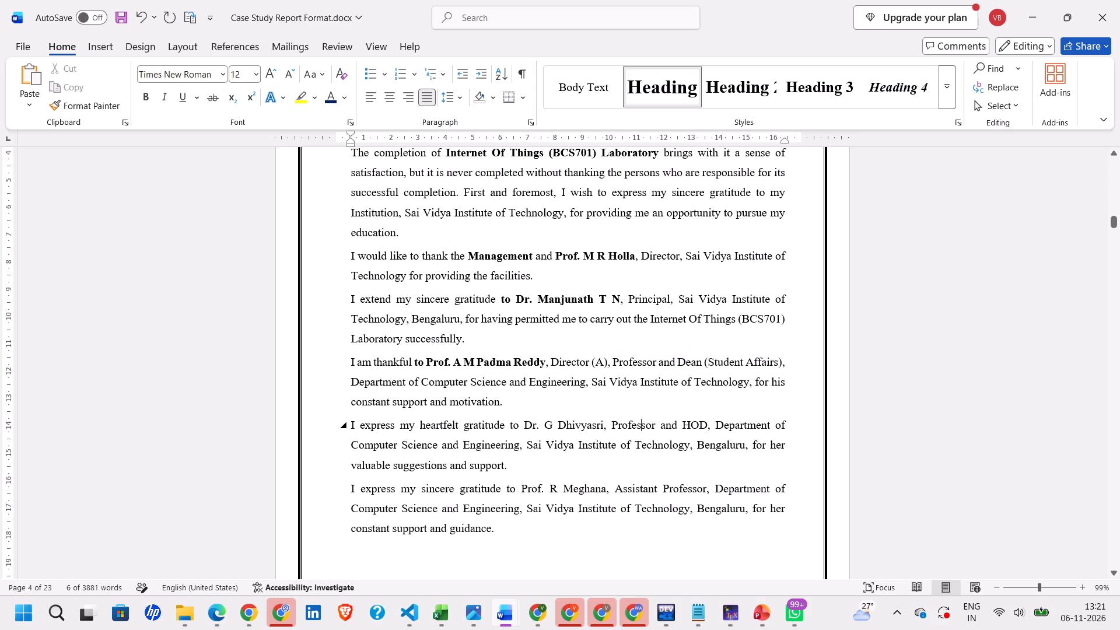
Bold the HOD's titled name together with the word "Professor" in the heartfelt gratitude paragraph.
scroll(639, 416, down, 1)
drag(524, 394, 534, 394)
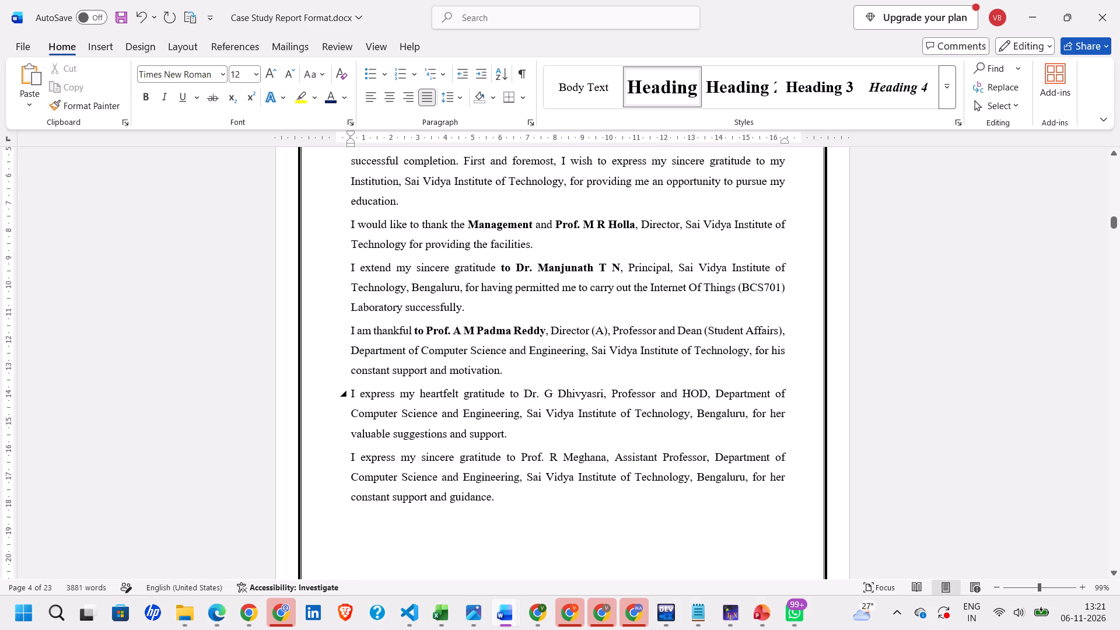
drag(534, 394, 641, 397)
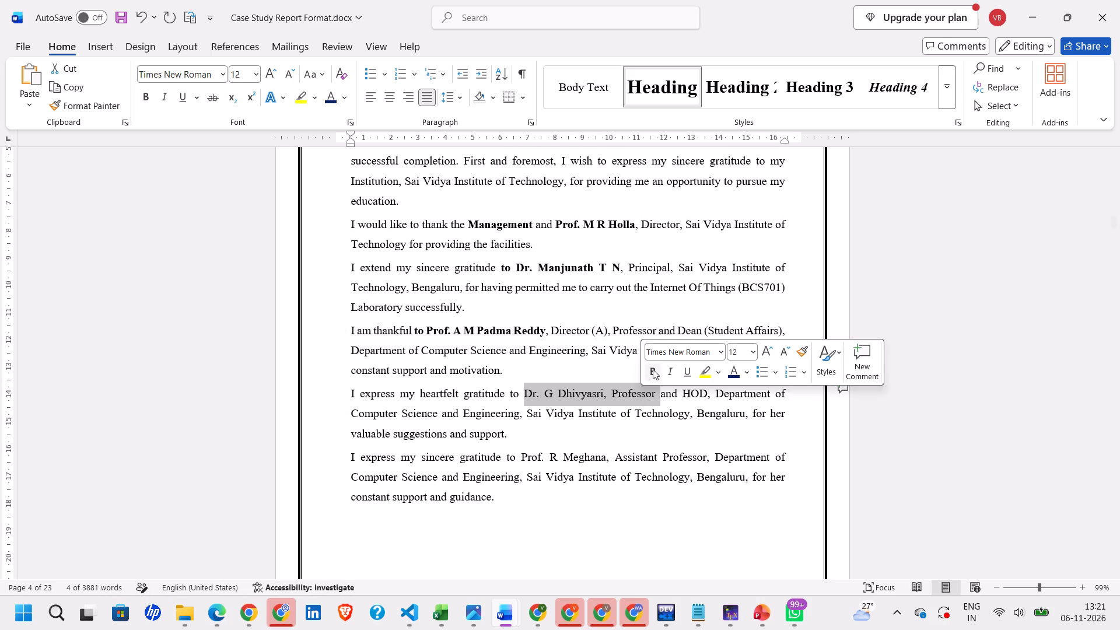
click(653, 369)
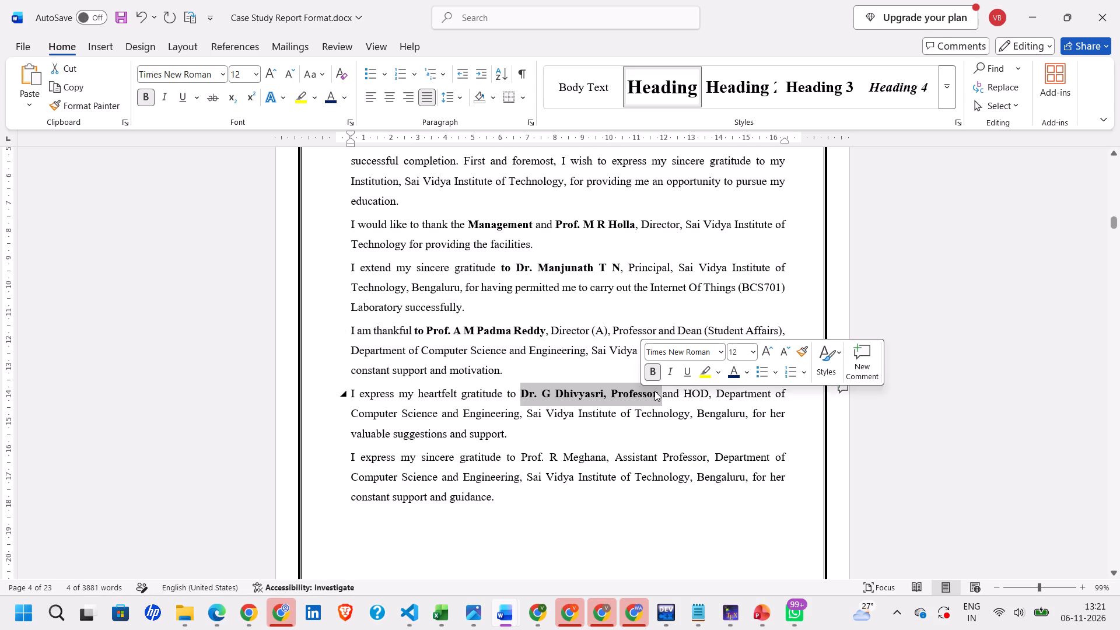
Remove the bold from "Professor" in the heartfelt gratitude paragraph and keep only the HOD's name in bold.
click(651, 378)
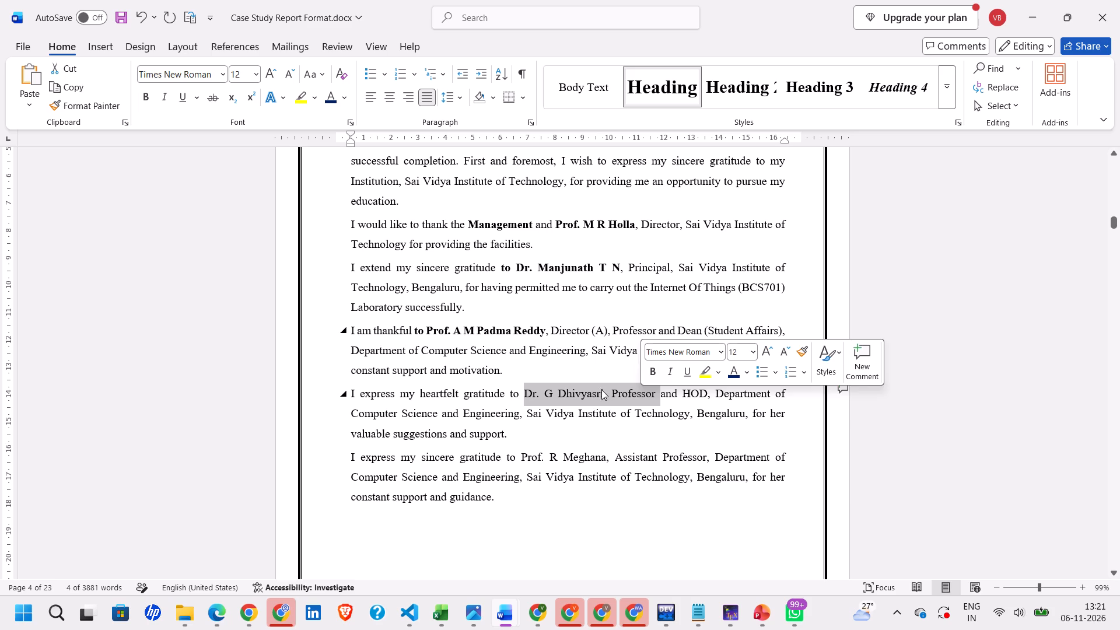
click(601, 390)
drag(527, 393, 583, 391)
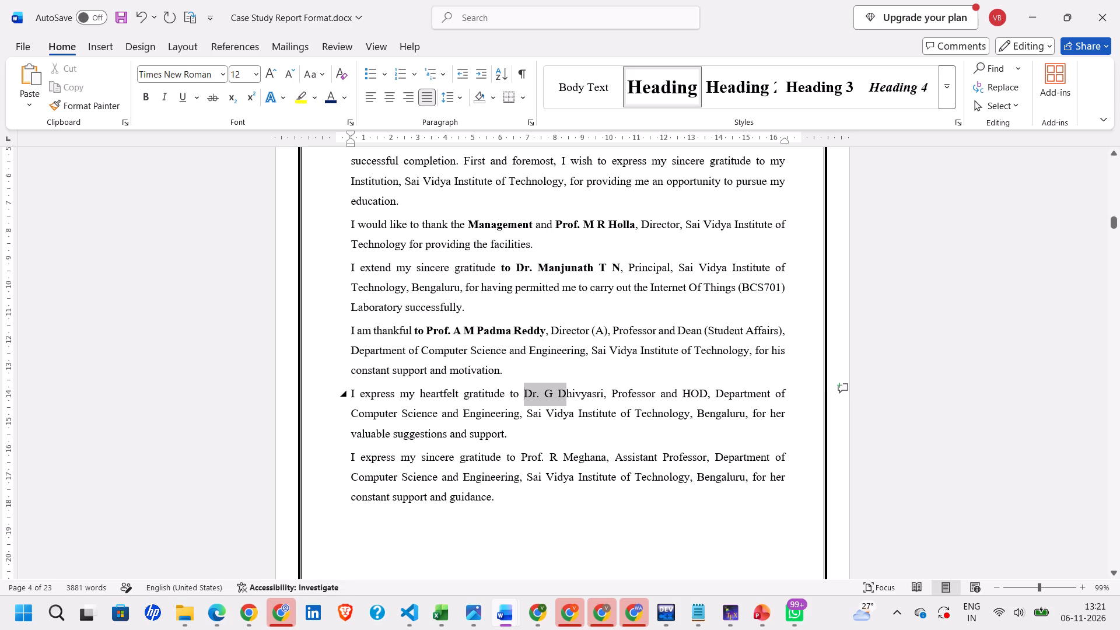
drag(583, 391, 587, 391)
click(600, 362)
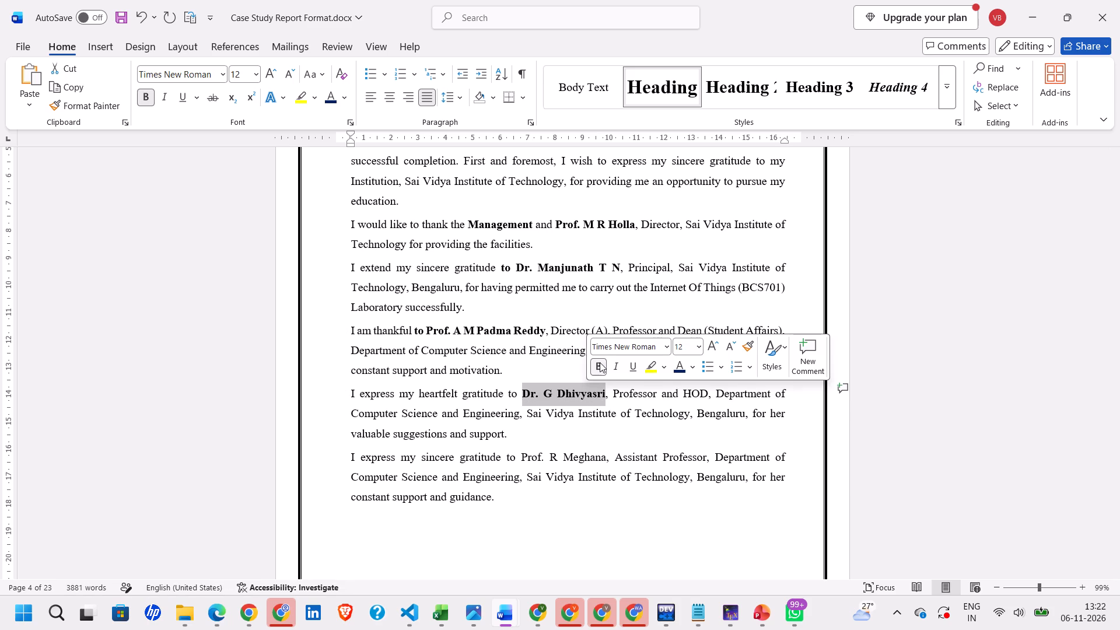
click(584, 429)
Bold the assistant professor's name in the last paragraph of the acknowledgement.
scroll(584, 429, down, 1)
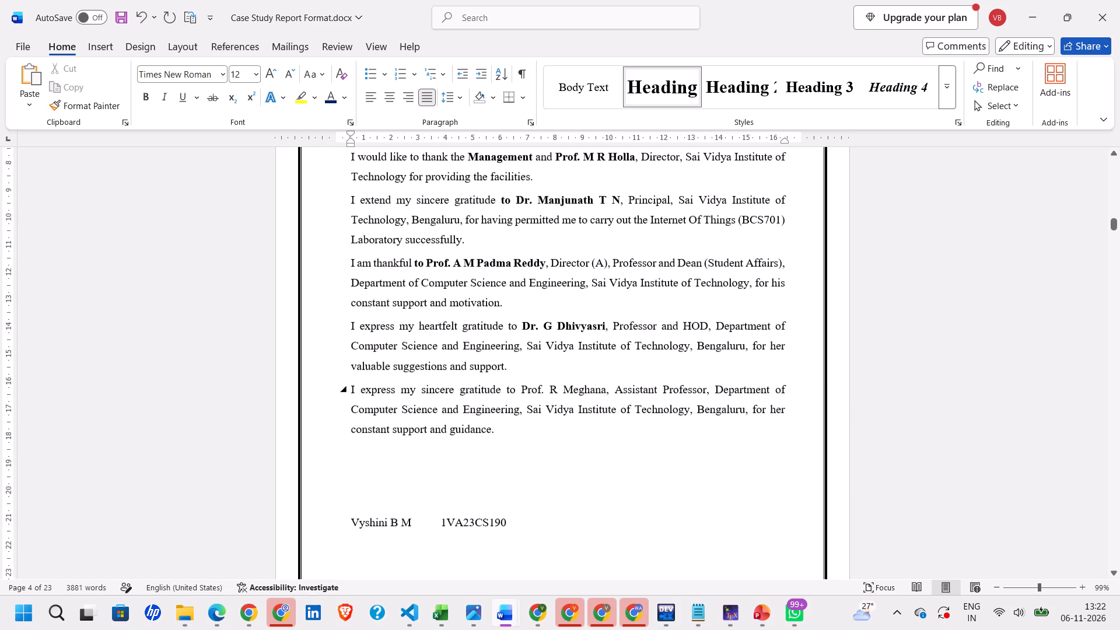
drag(521, 388, 590, 386)
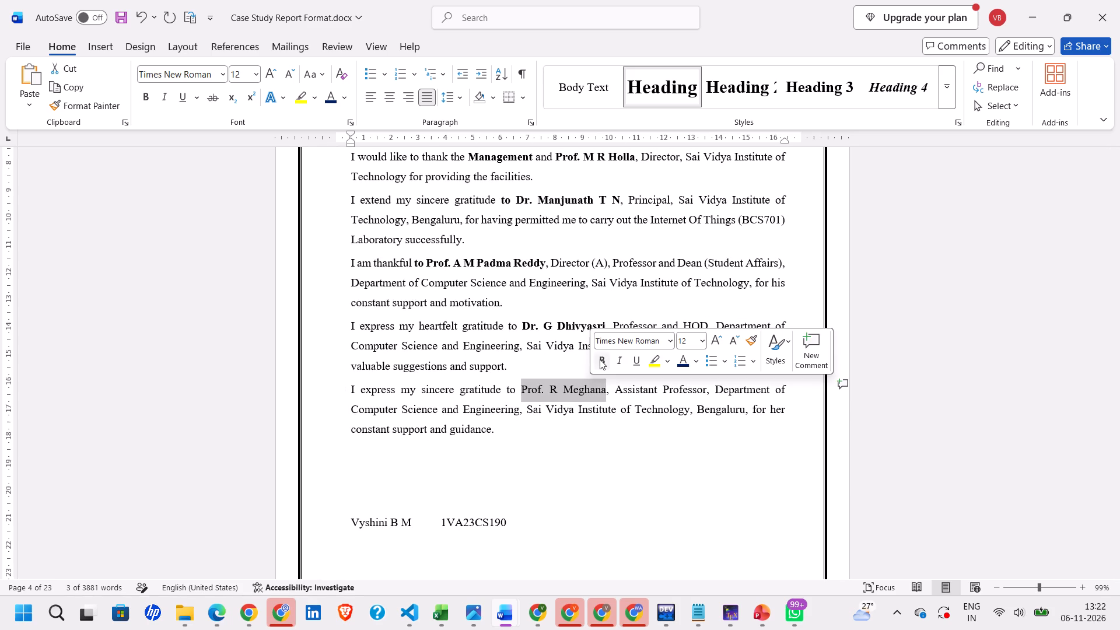
click(600, 359)
click(578, 463)
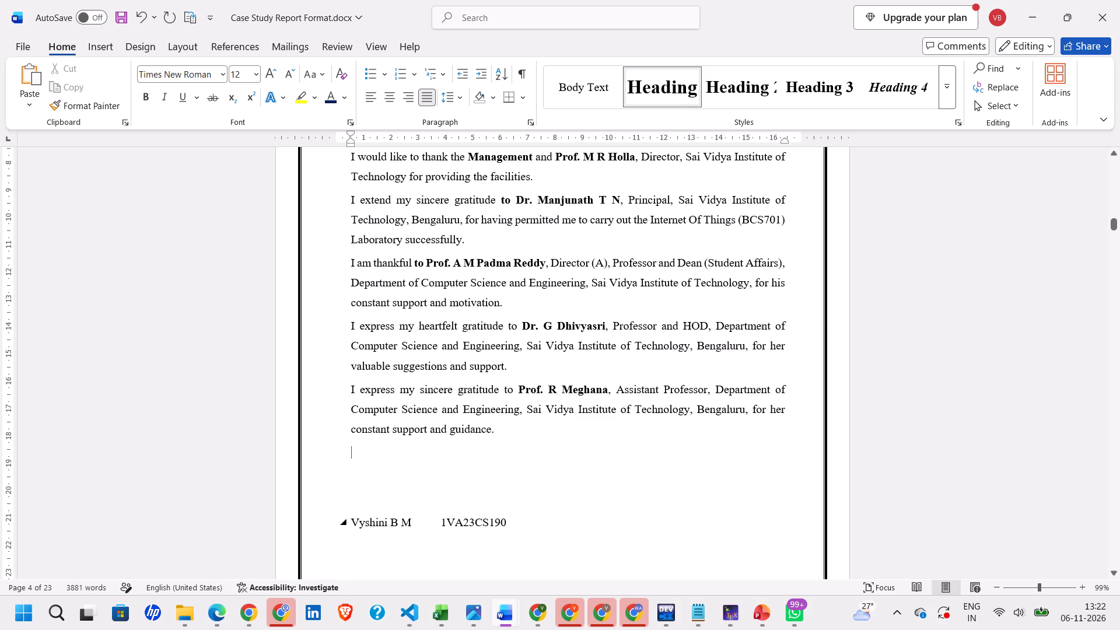
Increase the indent of the name and USN line until it sits against the right margin.
click(353, 523)
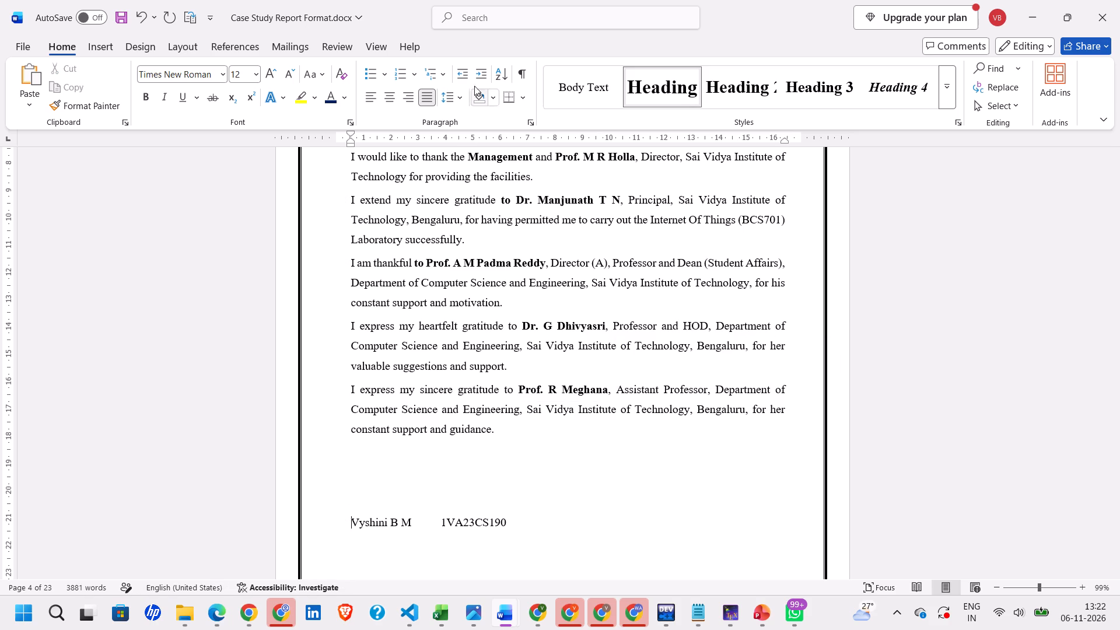
triple_click(475, 74)
triple_click(475, 74)
triple_click(475, 74)
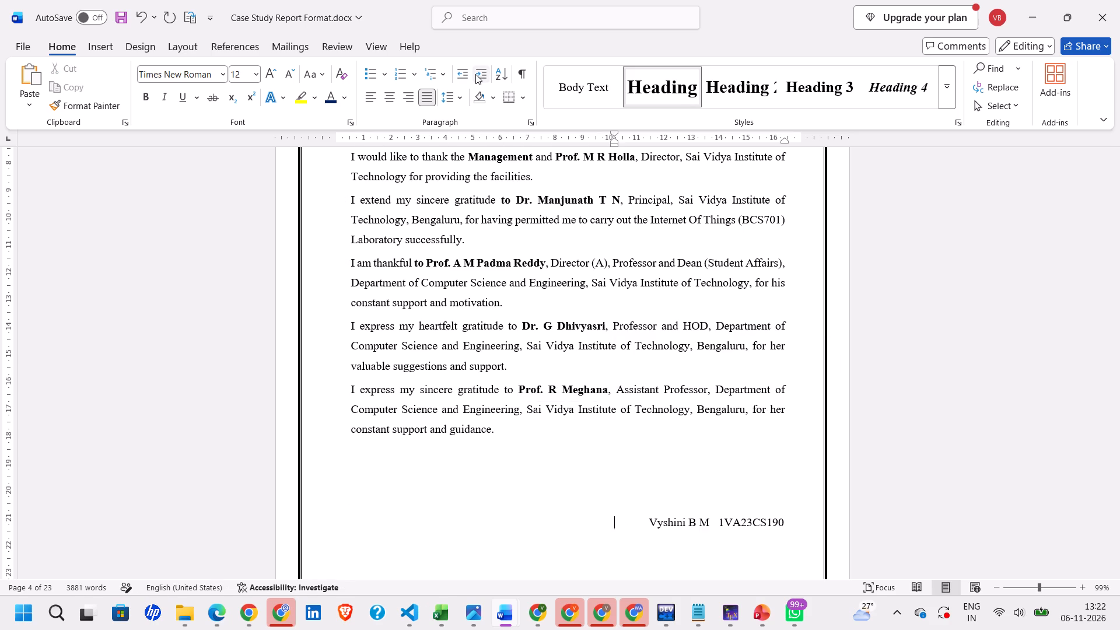
Remove two blank lines above the name and USN line at the end of the acknowledgement.
scroll(509, 410, up, 1)
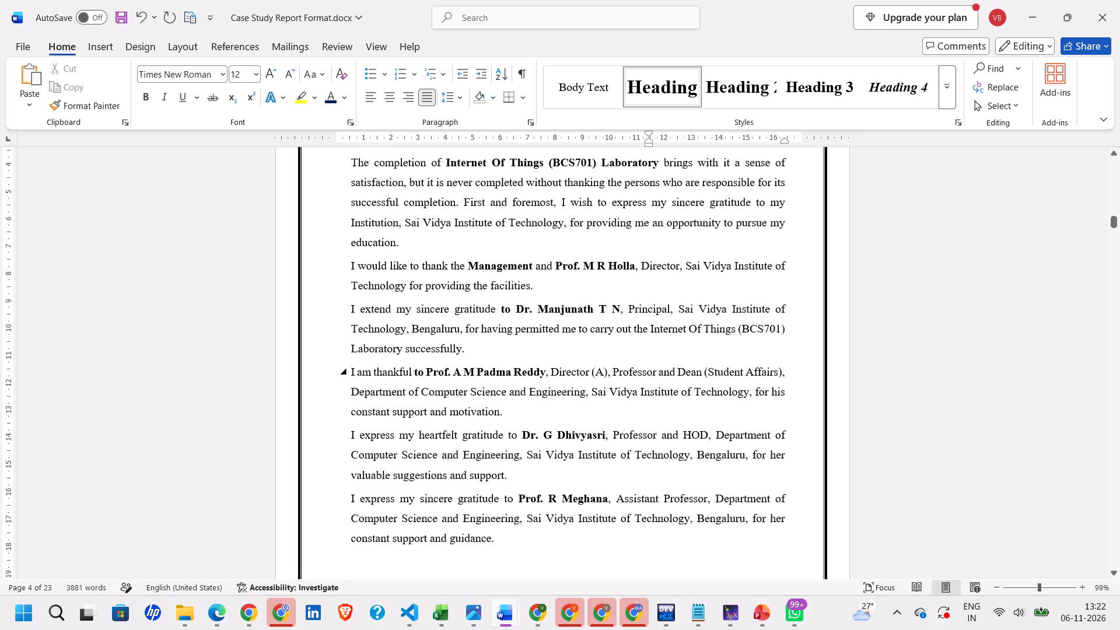
scroll(509, 410, up, 1)
scroll(509, 410, down, 2)
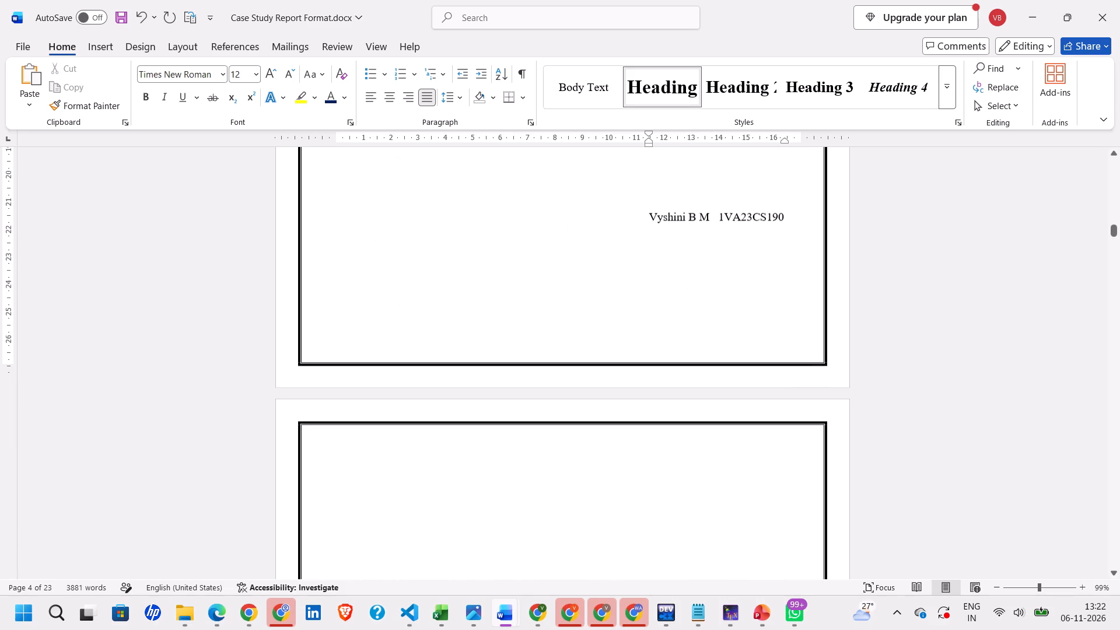
scroll(509, 410, up, 1)
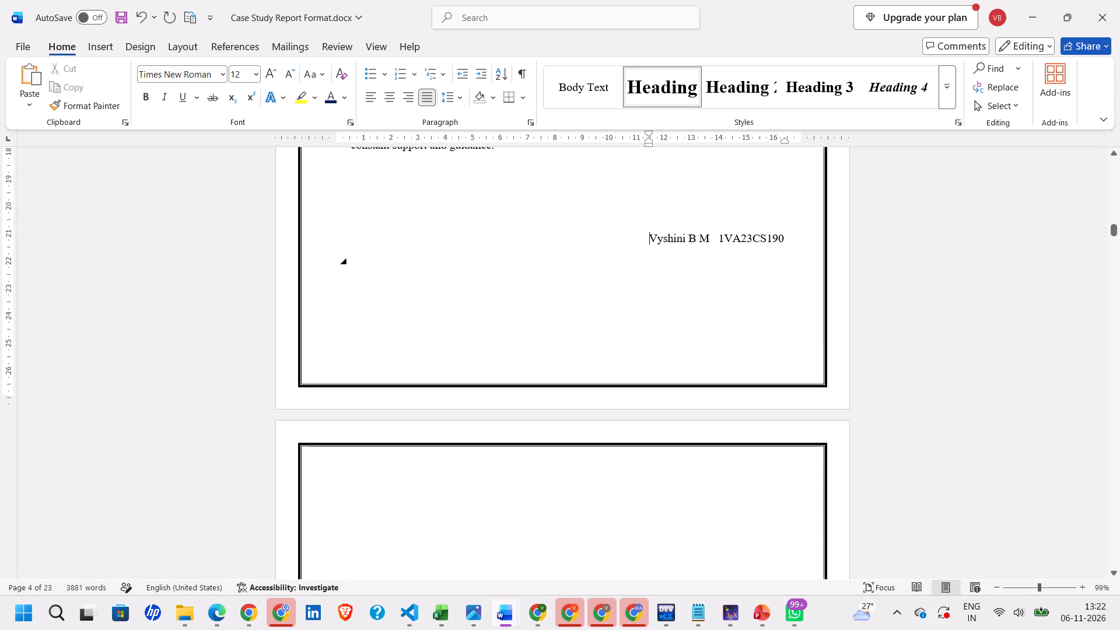
key(BackSpace)
key(BackSpace)
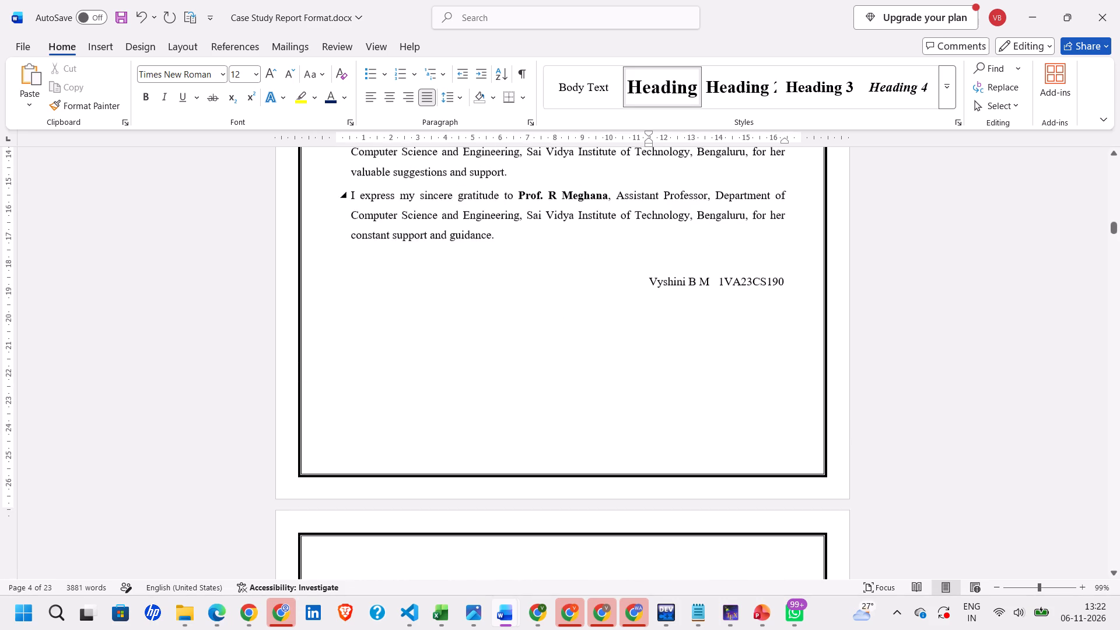
Delete the run of blank lines on the empty page before the CONTENT heading, keeping the heading's text intact.
scroll(580, 266, down, 1)
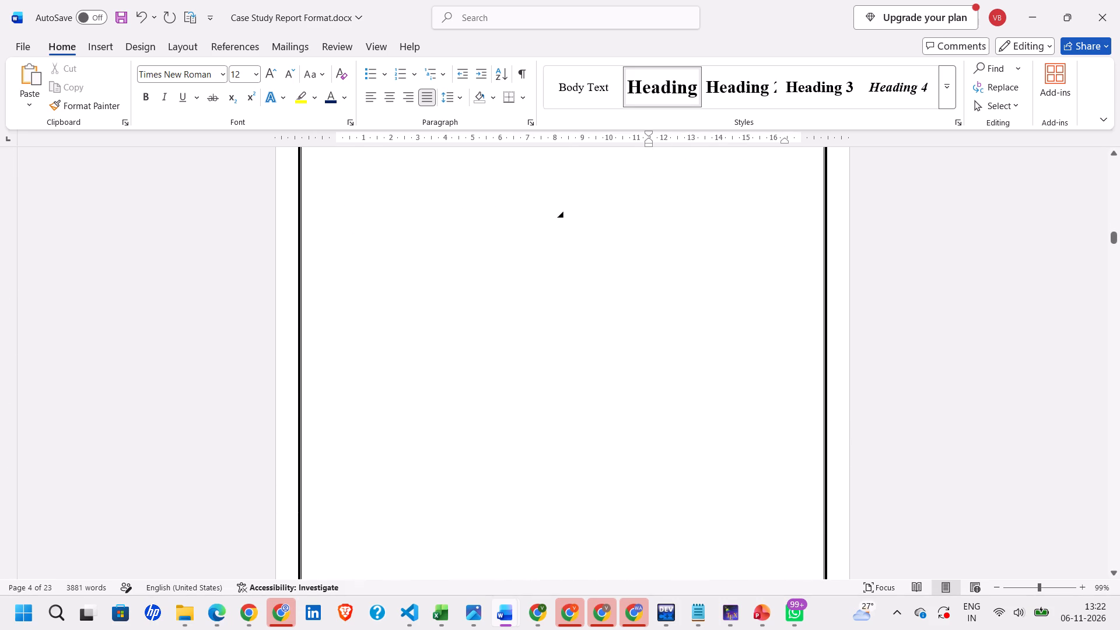
click(665, 233)
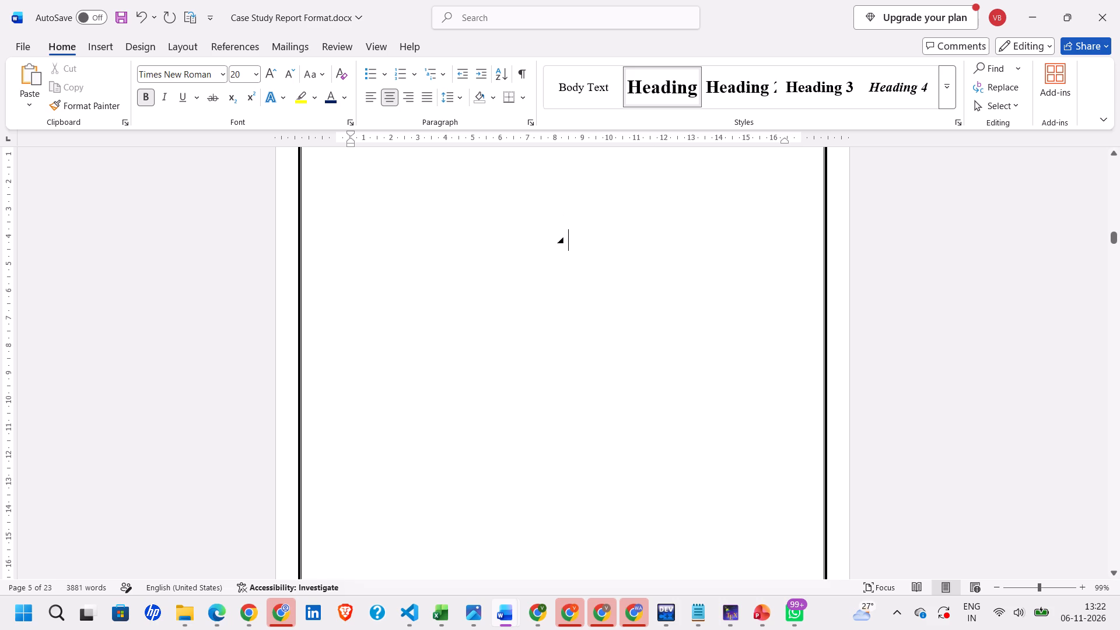
key(Delete)
key(Delete)
key(Delete)
key(Delete)
key(Delete)
key(Delete)
key(Delete)
key(Delete)
key(Delete)
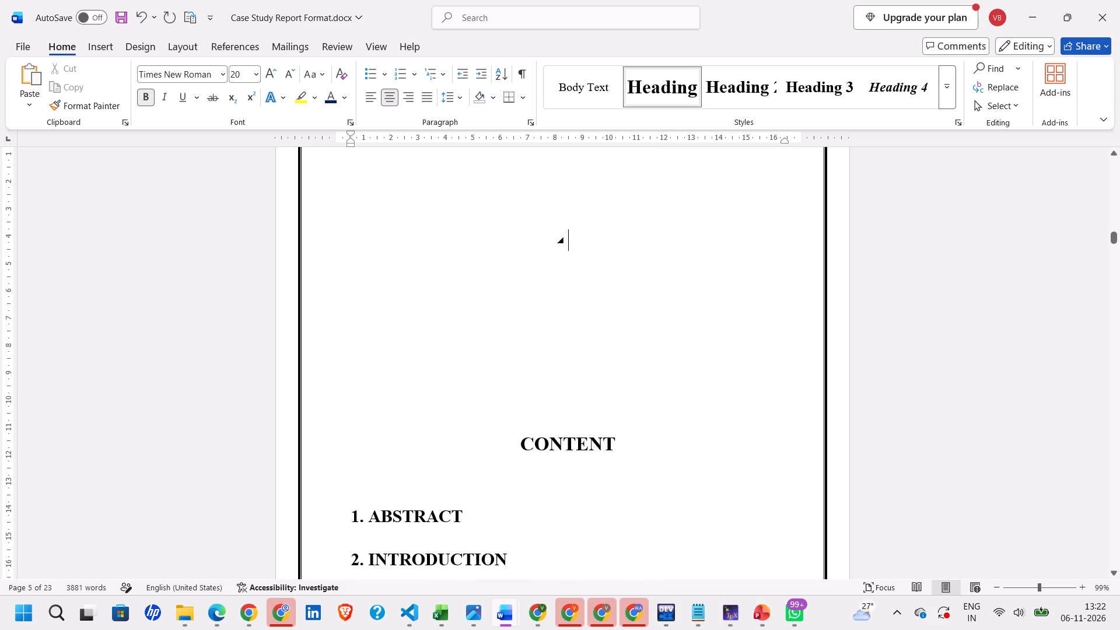
key(Delete)
key(Delete)
key(Delete)
key(Delete)
key(Delete)
key(Delete)
key(Delete)
key(Delete)
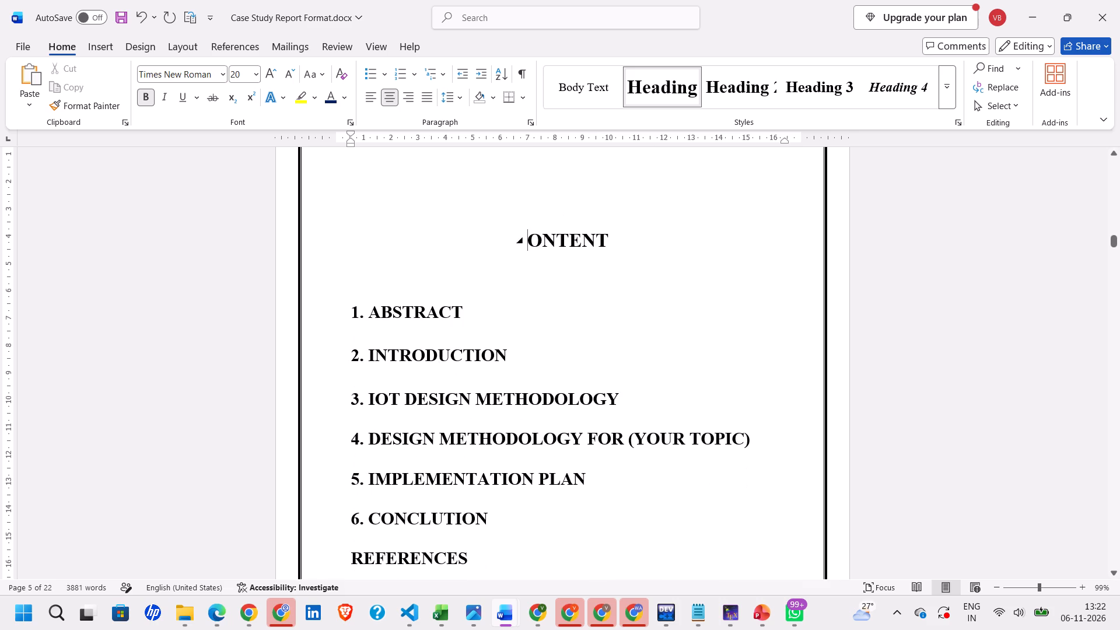
key(ctrl+z)
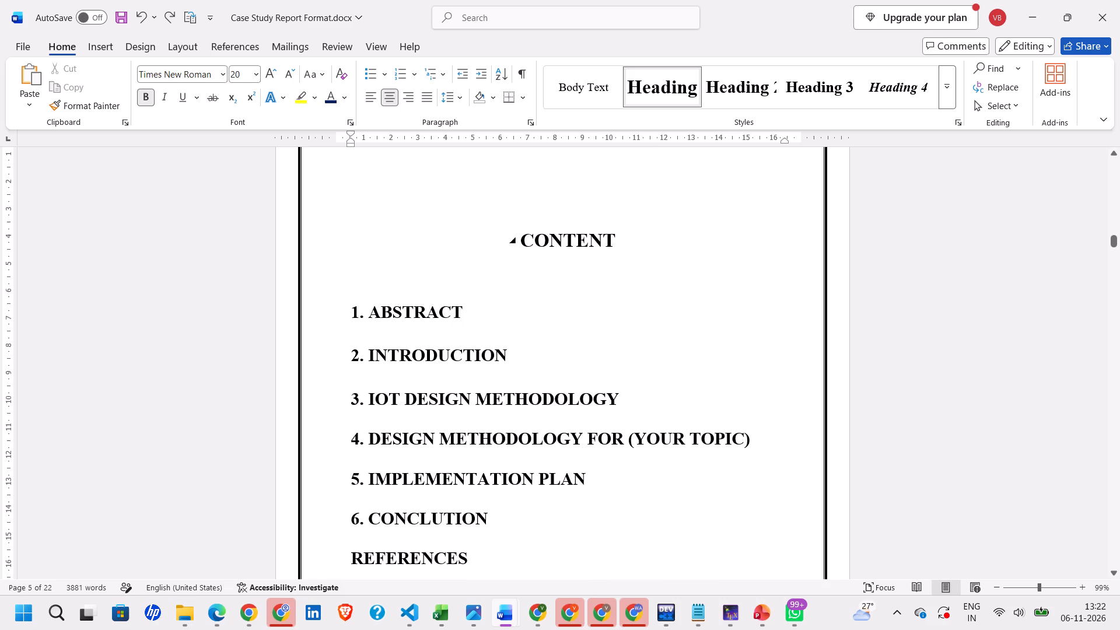
Remove the remaining blank lines above CONTENT so that the heading starts directly at the top of its page.
scroll(661, 303, up, 1)
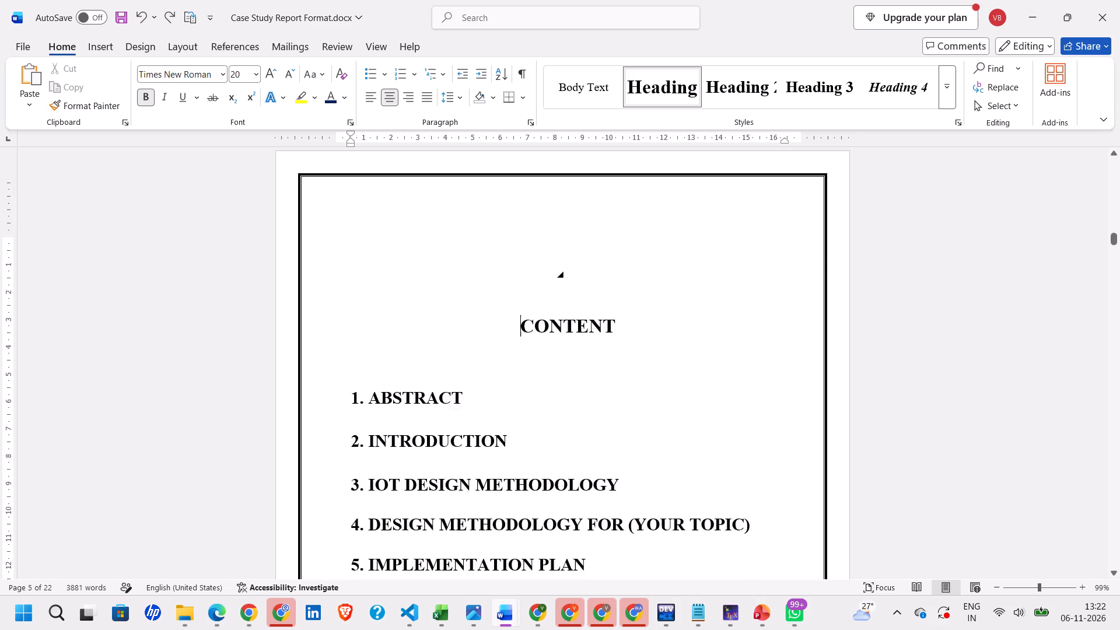
scroll(661, 303, up, 1)
click(525, 338)
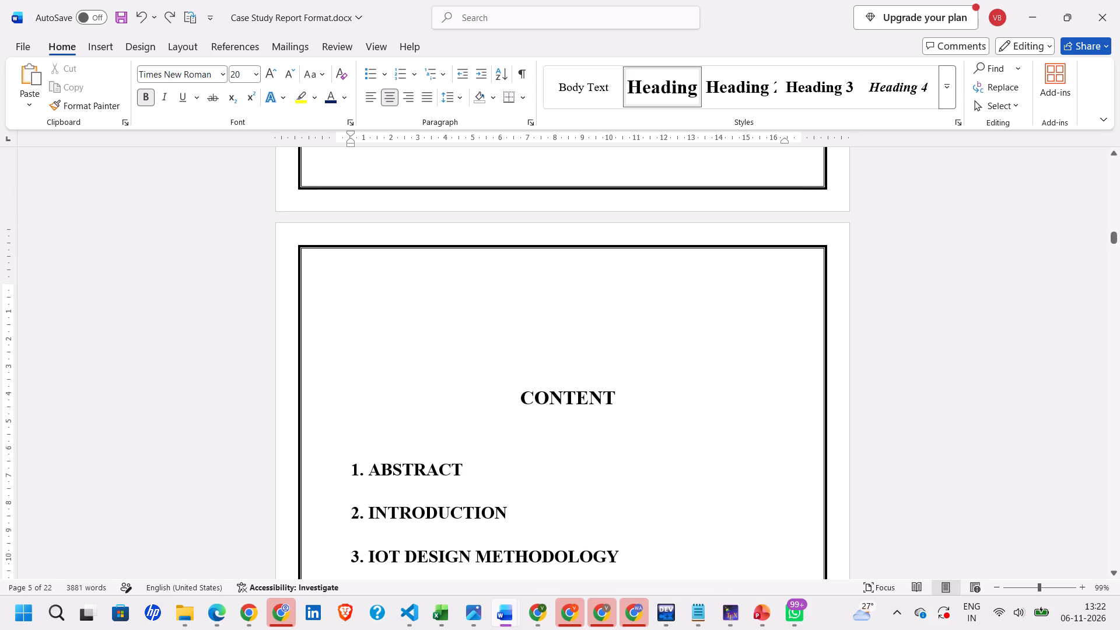
key(BackSpace)
key(BackSpace)
key(BackSpace)
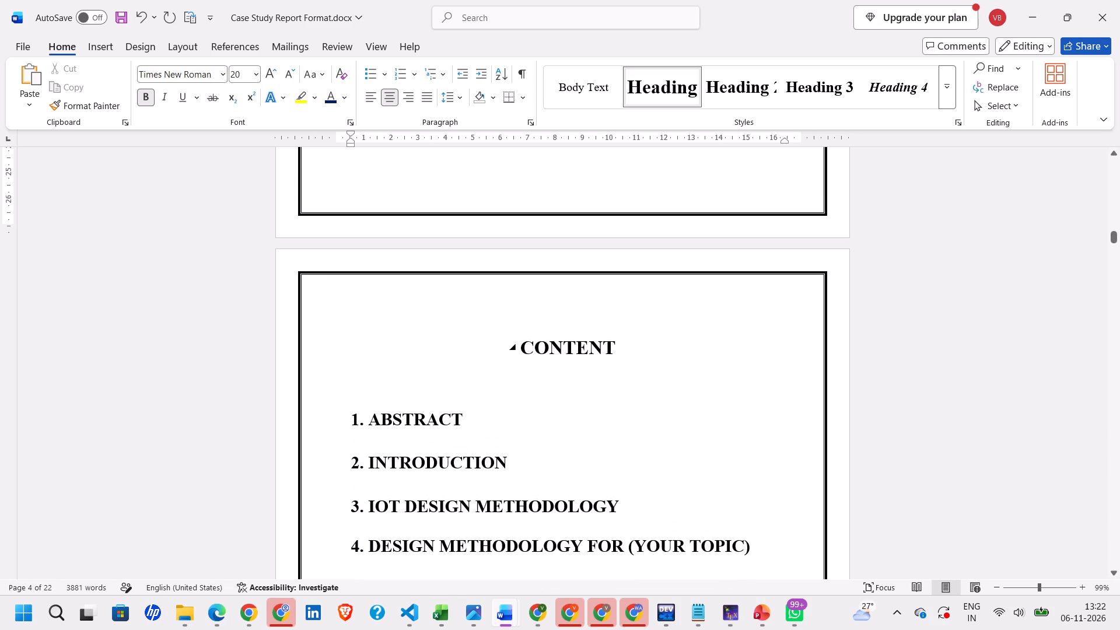
key(Down)
key(BackSpace)
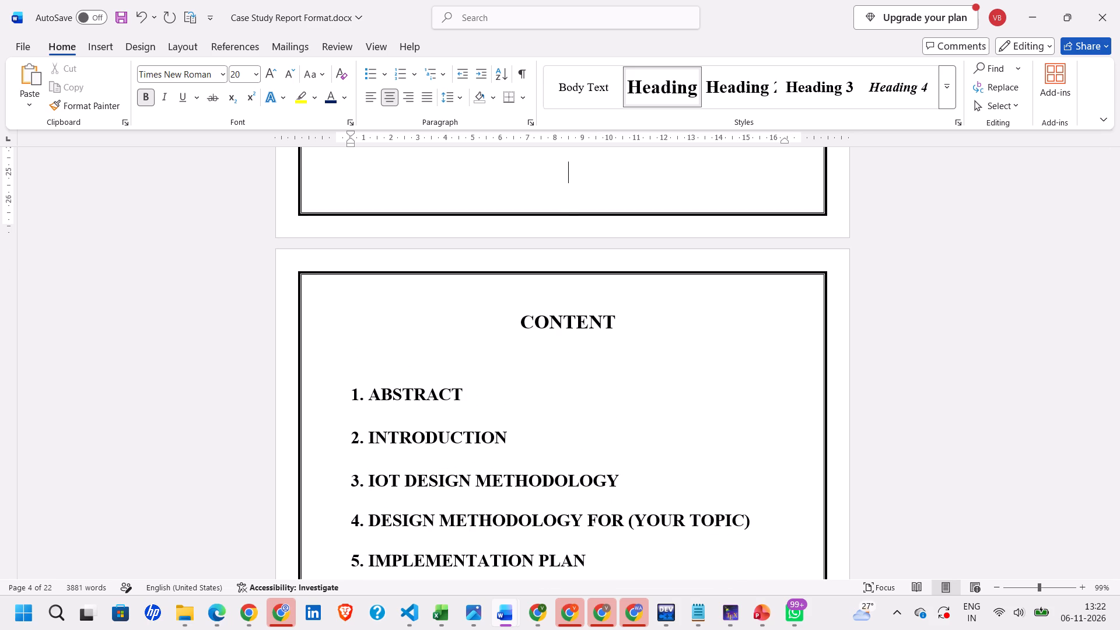
key(Down)
Review the page layout, headings and borders from the CONTENT page through the implementation plan section.
scroll(525, 338, down, 1)
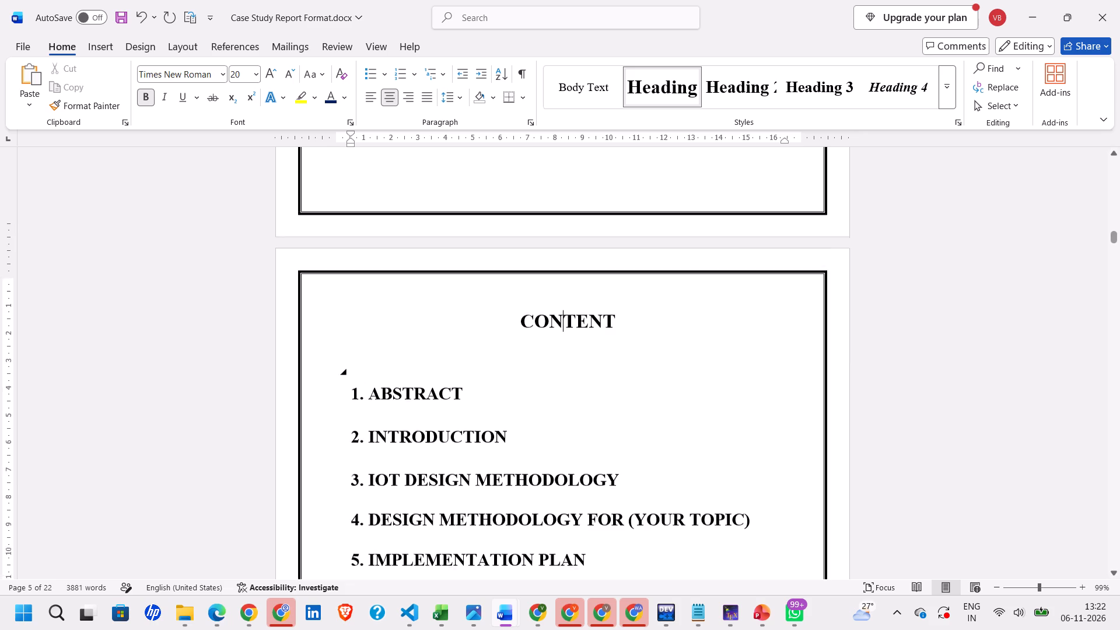
scroll(525, 338, down, 1)
scroll(525, 338, up, 1)
scroll(525, 338, down, 2)
scroll(525, 338, up, 3)
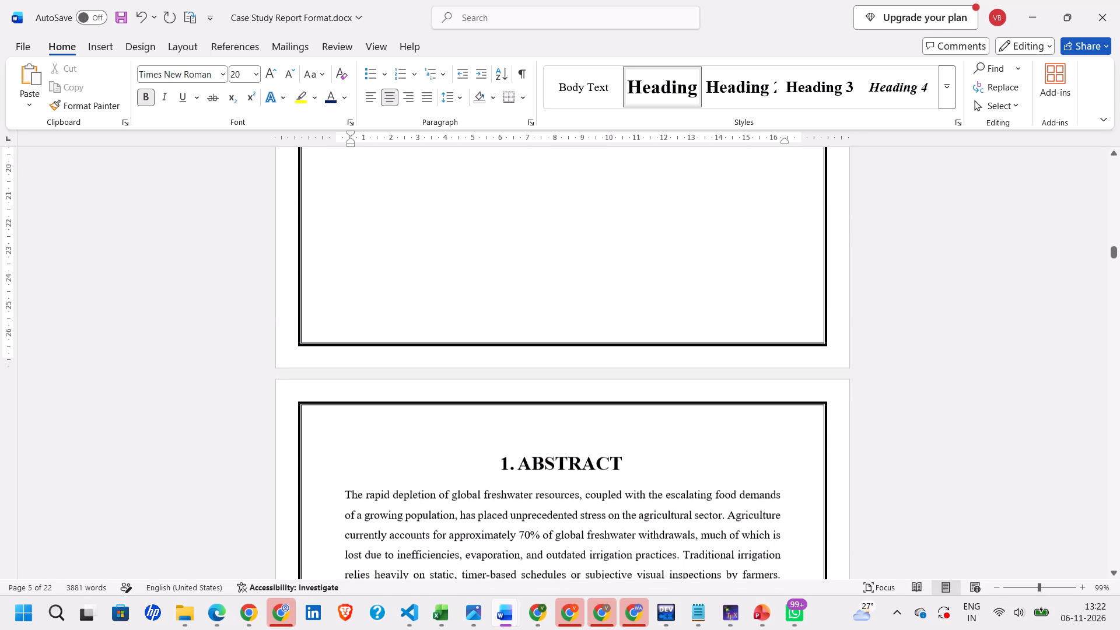
scroll(525, 338, up, 4)
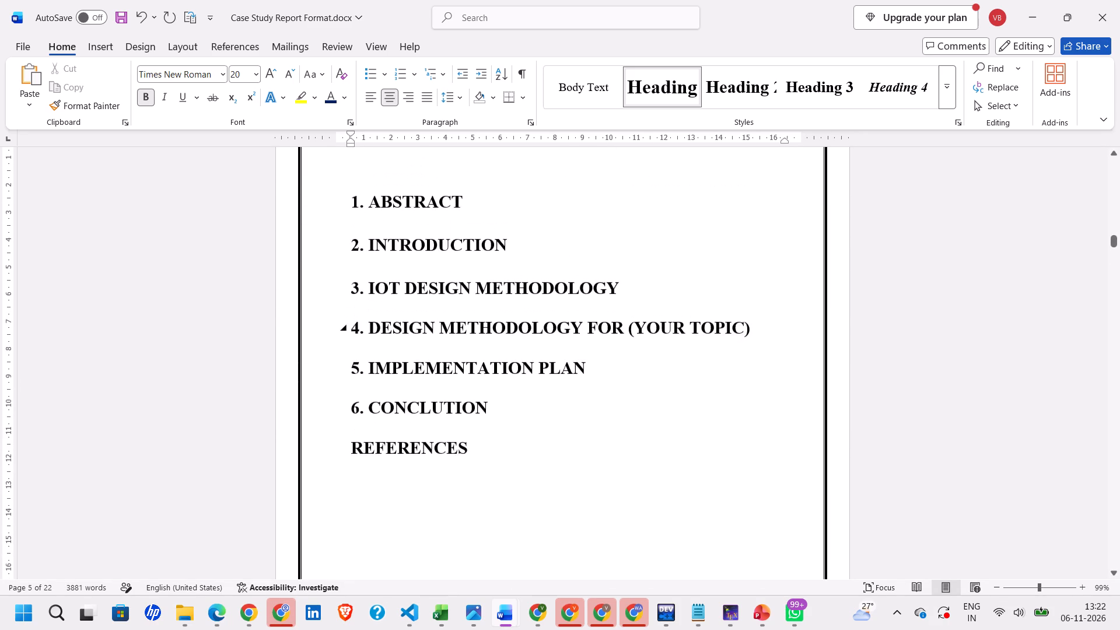
scroll(525, 338, up, 1)
scroll(525, 338, down, 6)
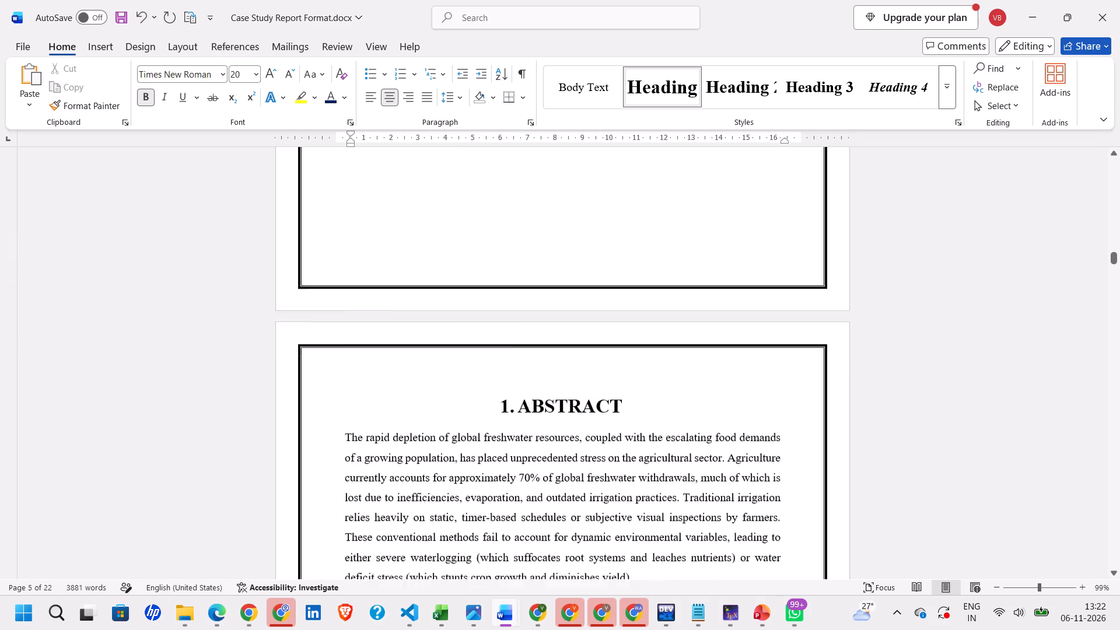
scroll(525, 338, down, 5)
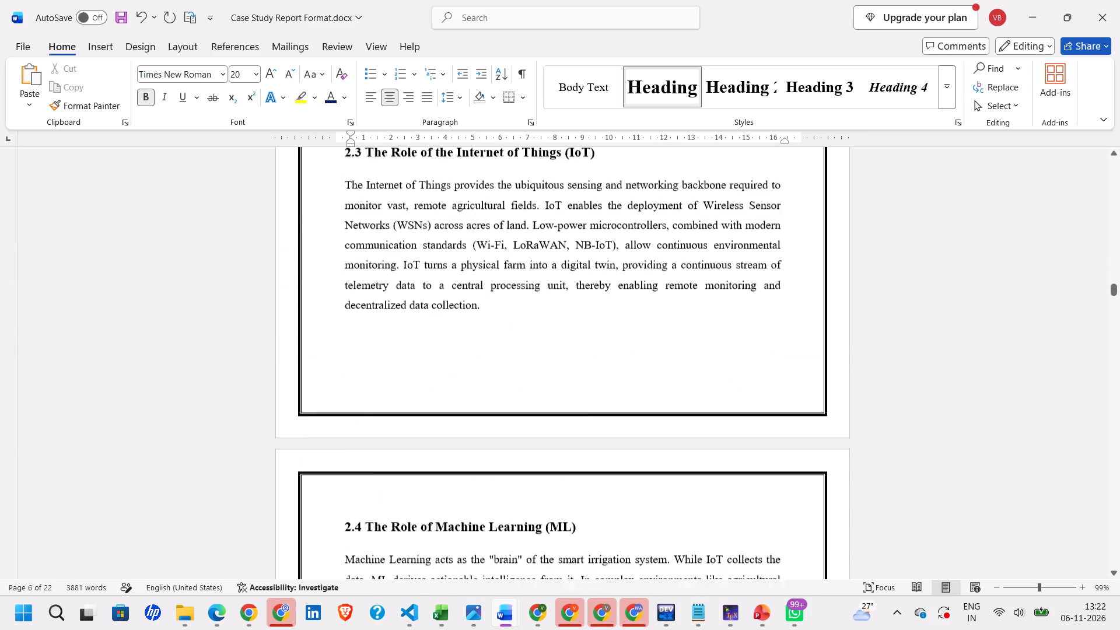
scroll(525, 338, down, 3)
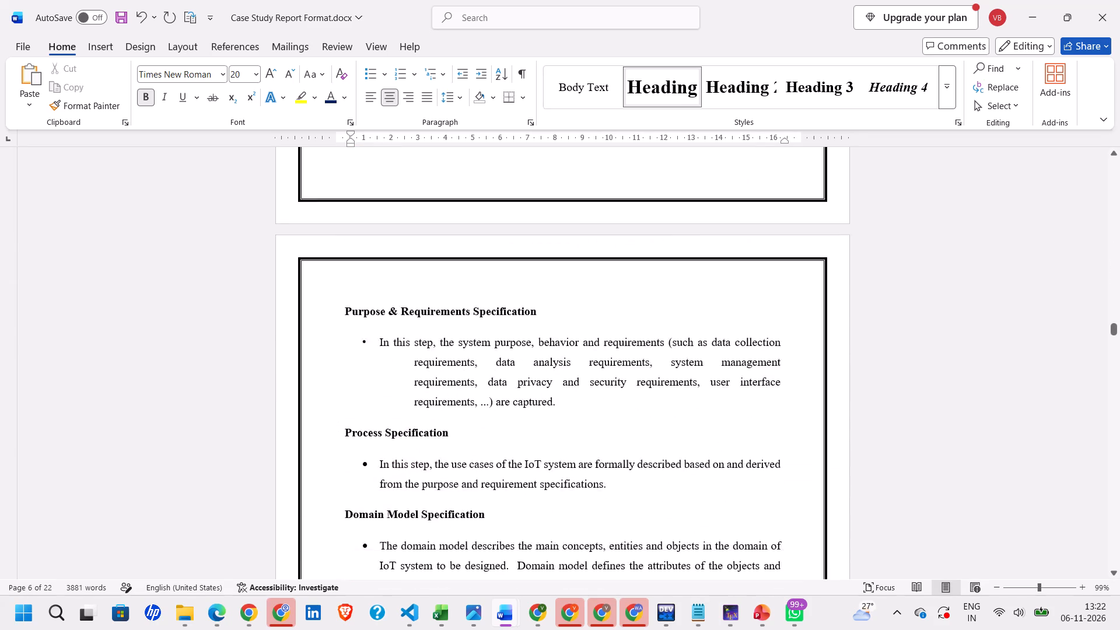
scroll(525, 338, down, 5)
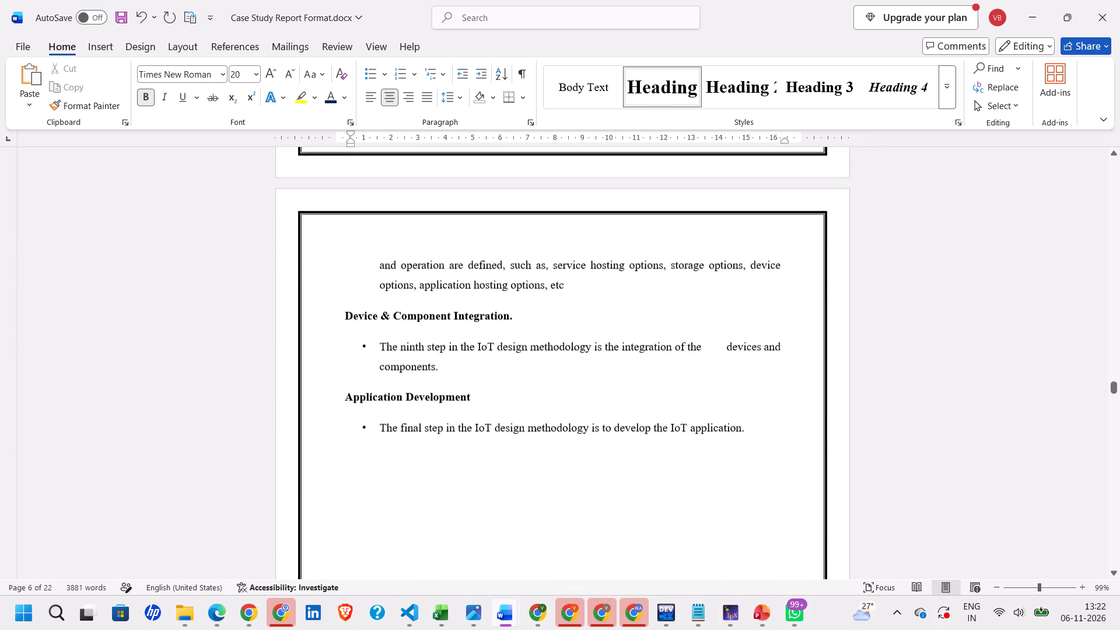
scroll(525, 338, down, 3)
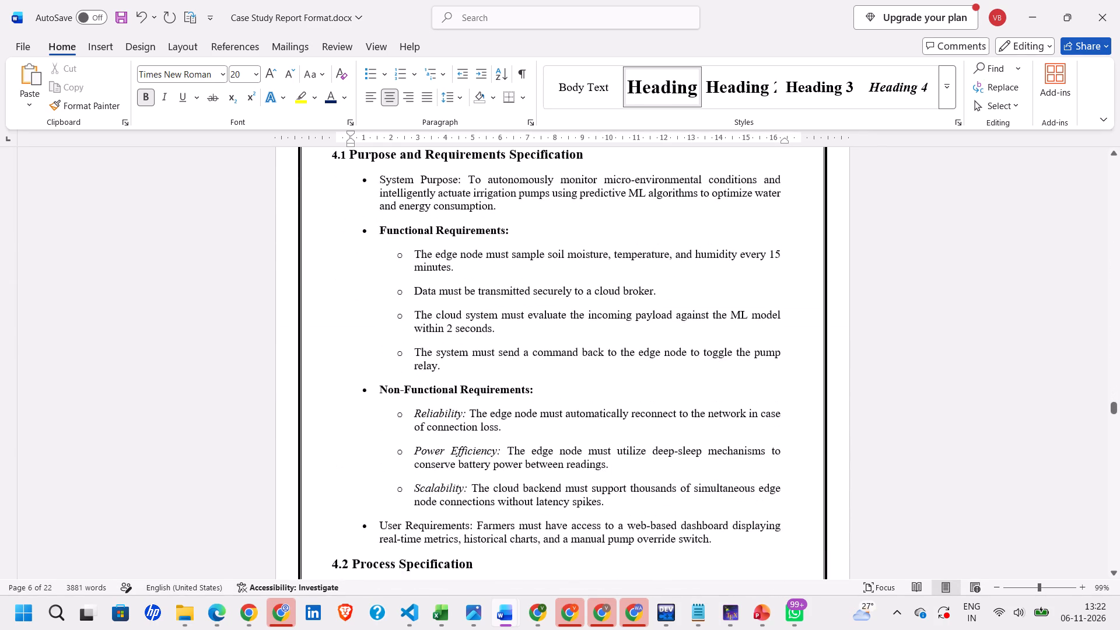
scroll(525, 338, down, 4)
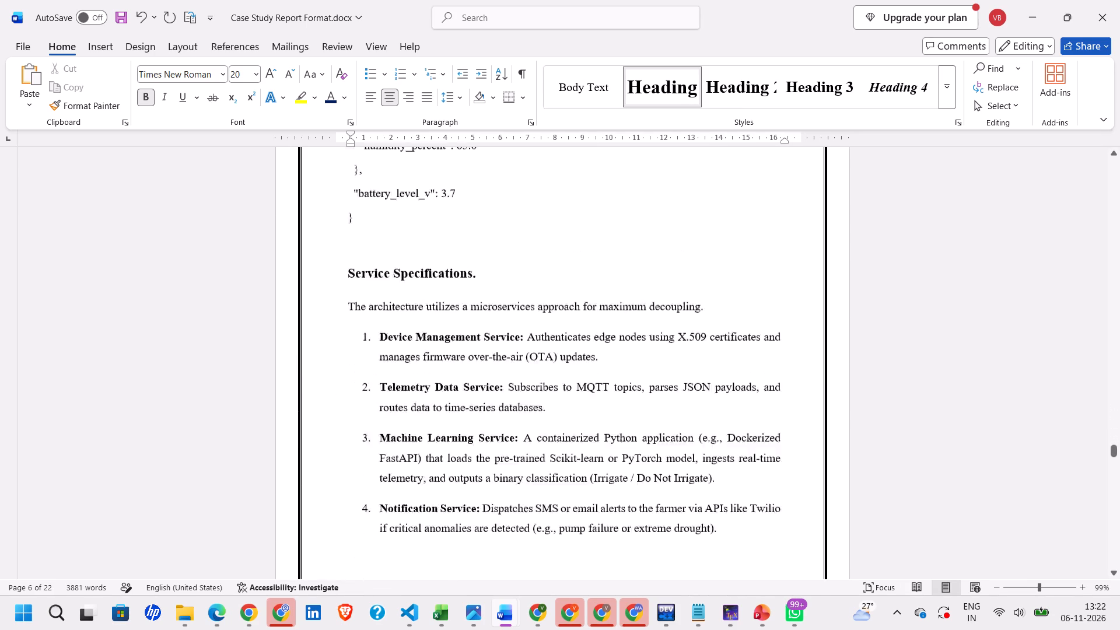
scroll(525, 338, down, 3)
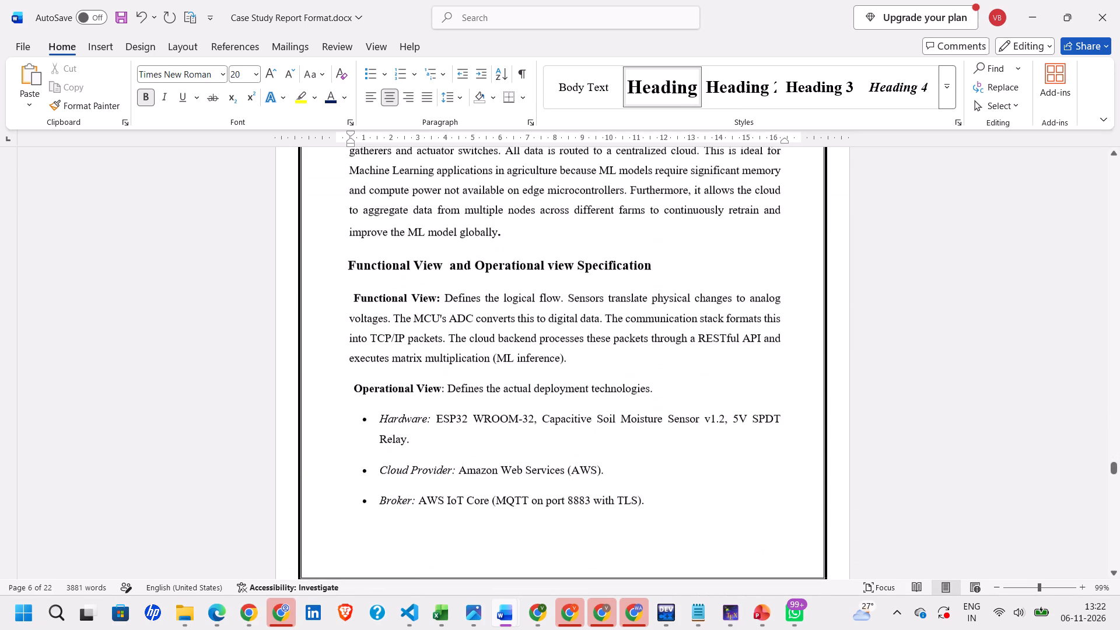
scroll(525, 338, down, 3)
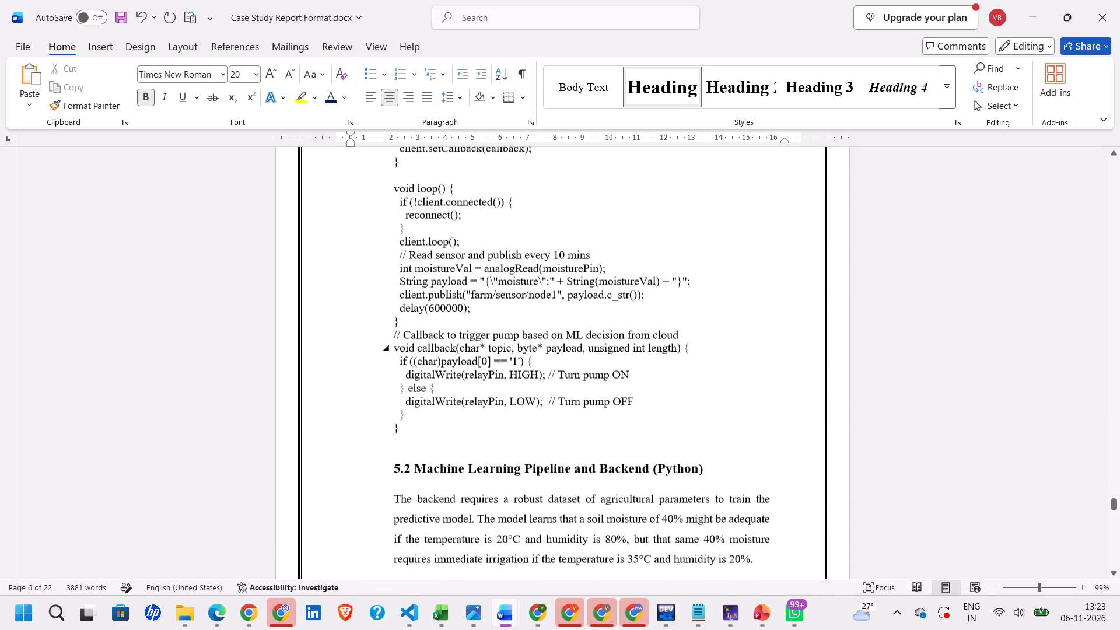
Expand the collapsed text under the heading 5. IMPLEMENTATION PLAN.
scroll(525, 338, up, 3)
click(459, 263)
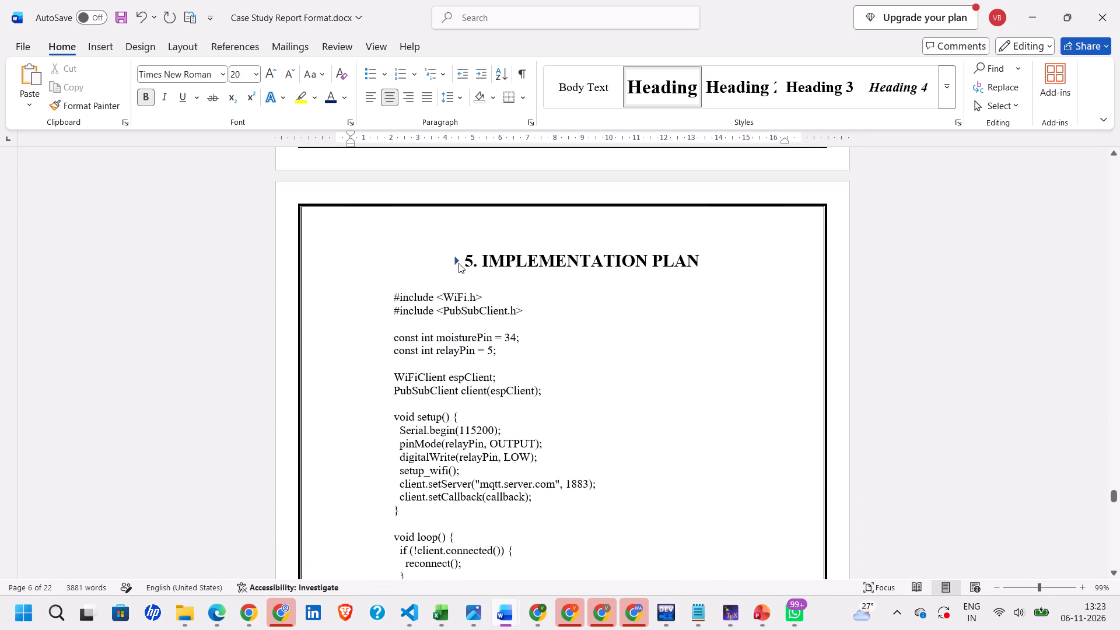
click(555, 398)
Delete the blank lines above the 7. REFERENCES heading so that it starts at the top of its page.
scroll(555, 398, down, 1)
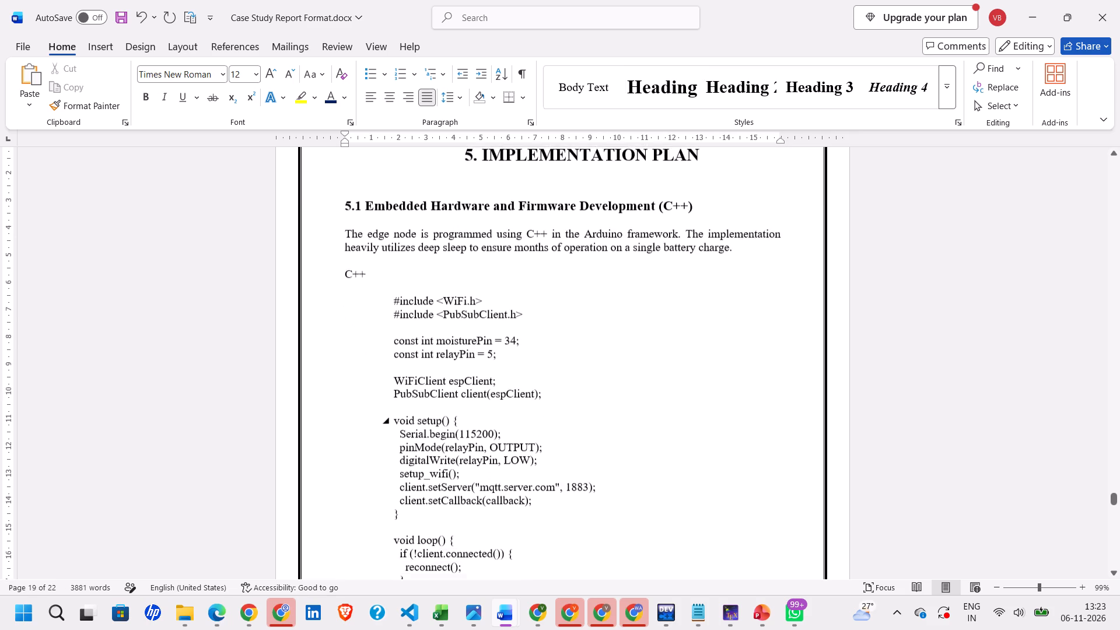
scroll(555, 398, down, 4)
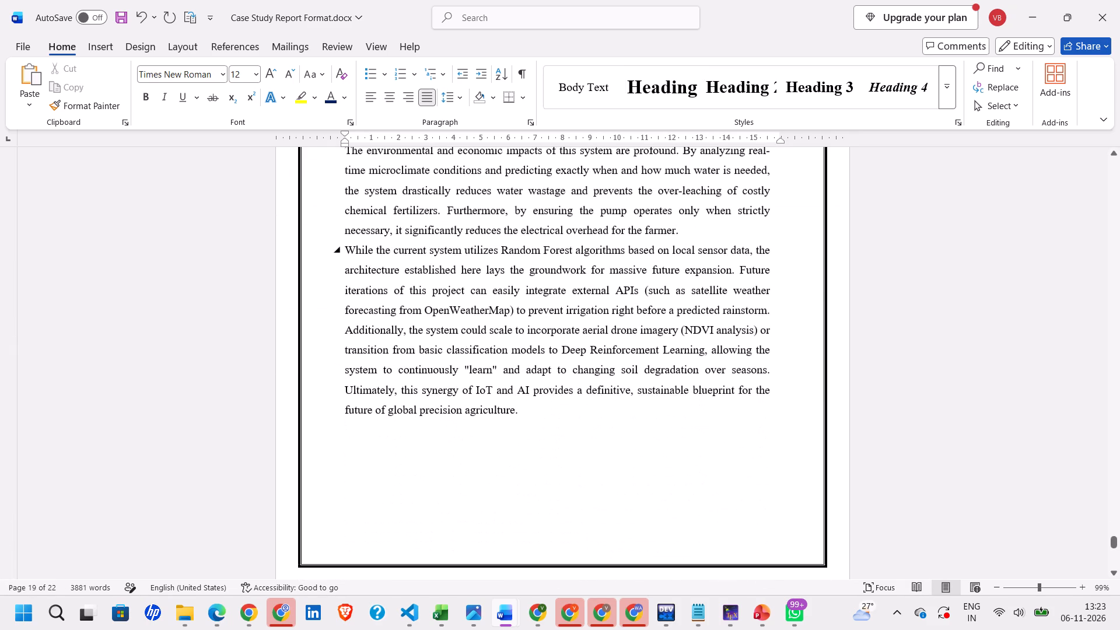
scroll(555, 398, down, 2)
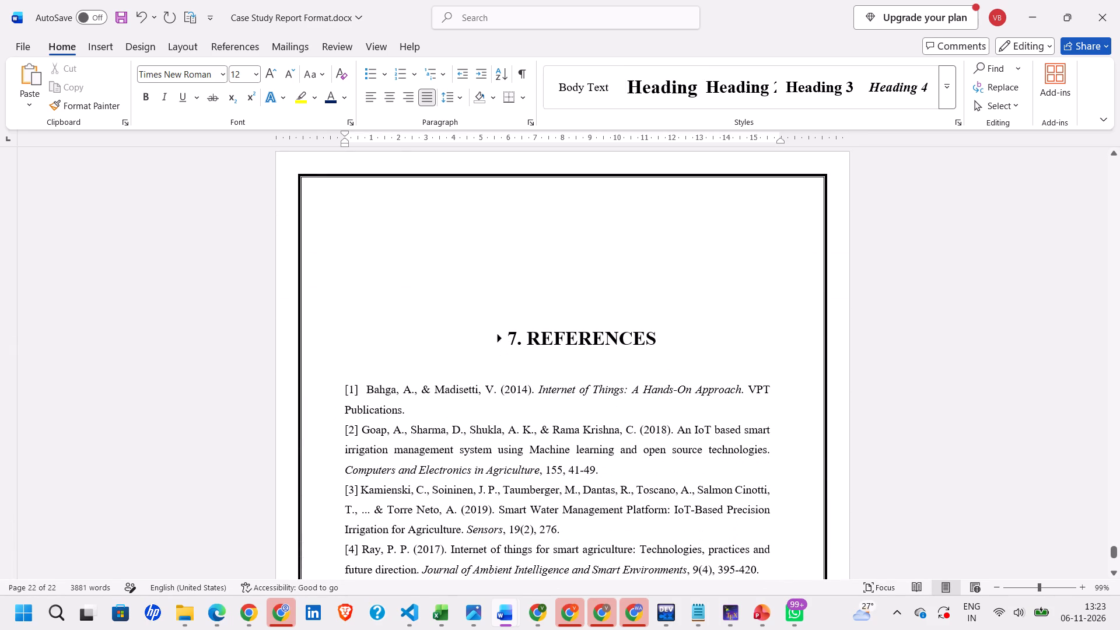
click(494, 294)
key(BackSpace)
key(BackSpace)
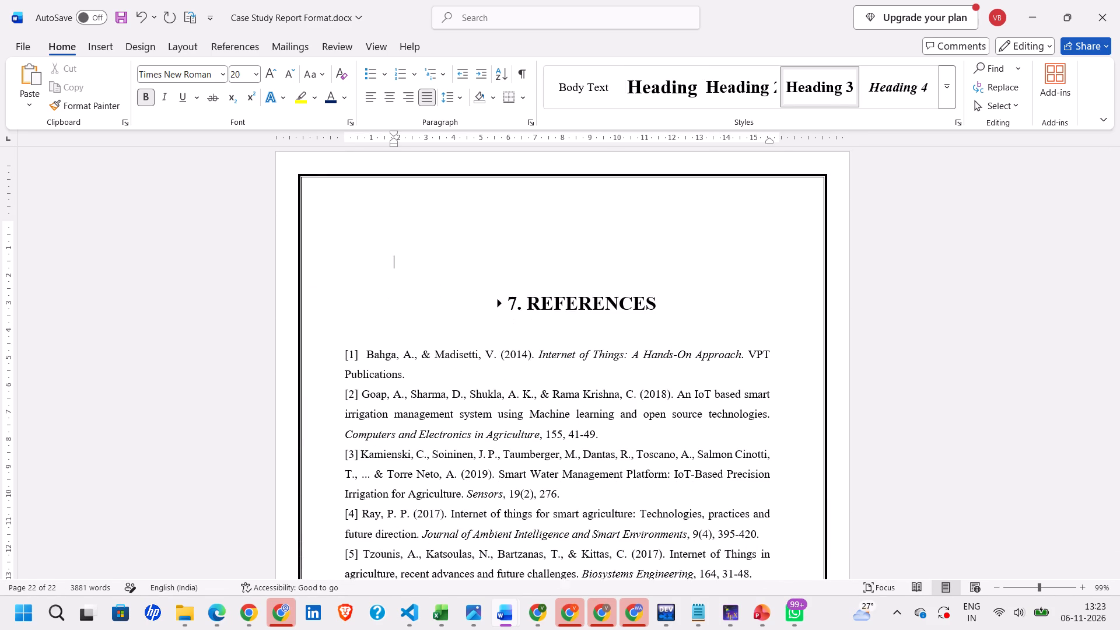
key(BackSpace)
key(BackSpace)
key(BackSpace)
key(BackSpace)
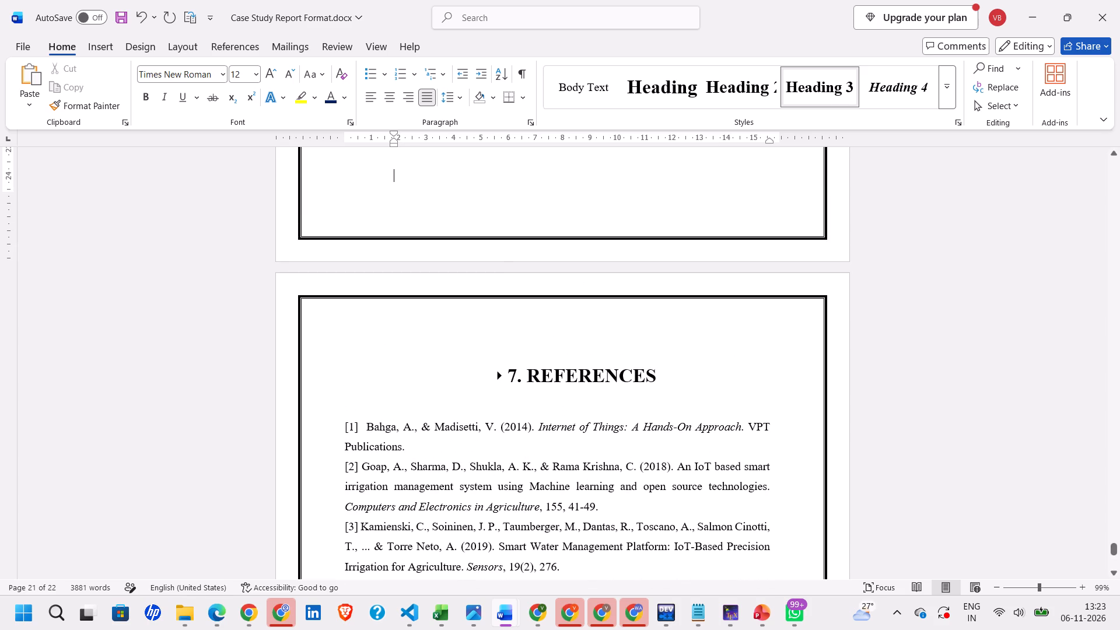
key(Down)
key(BackSpace)
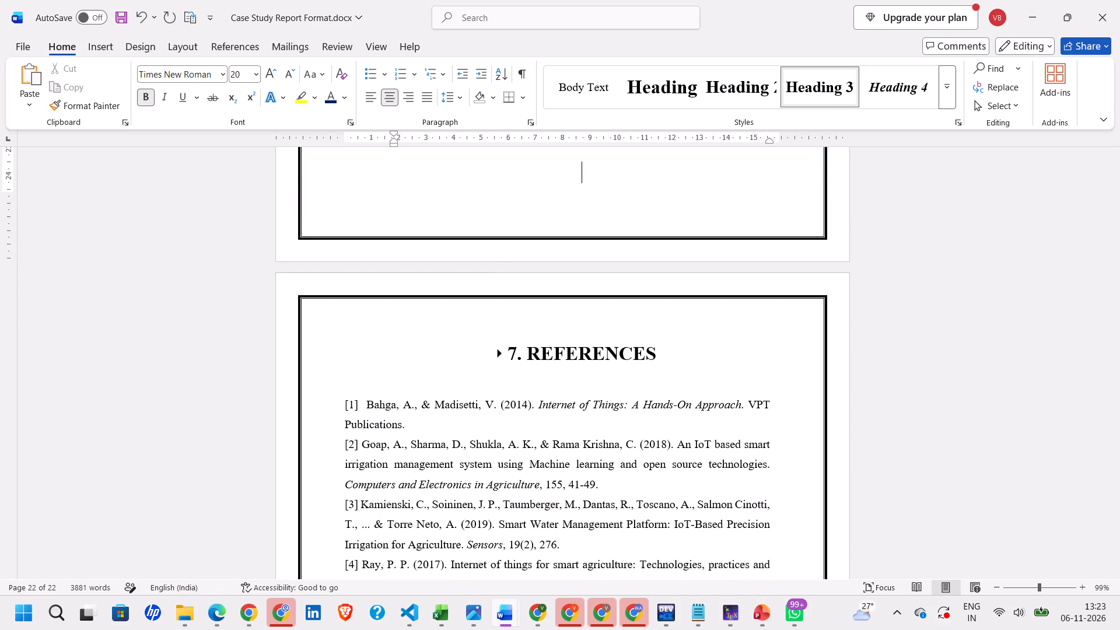
Review the references list and the preceding pages back to the cover page for layout and spacing.
scroll(494, 294, down, 4)
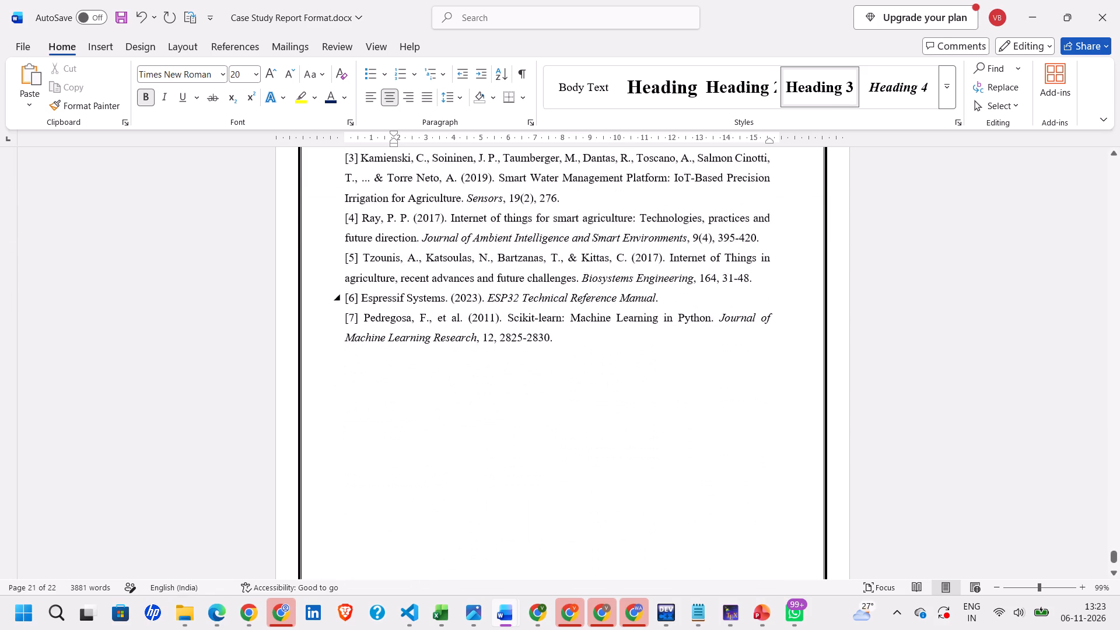
scroll(494, 294, down, 1)
scroll(494, 294, up, 12)
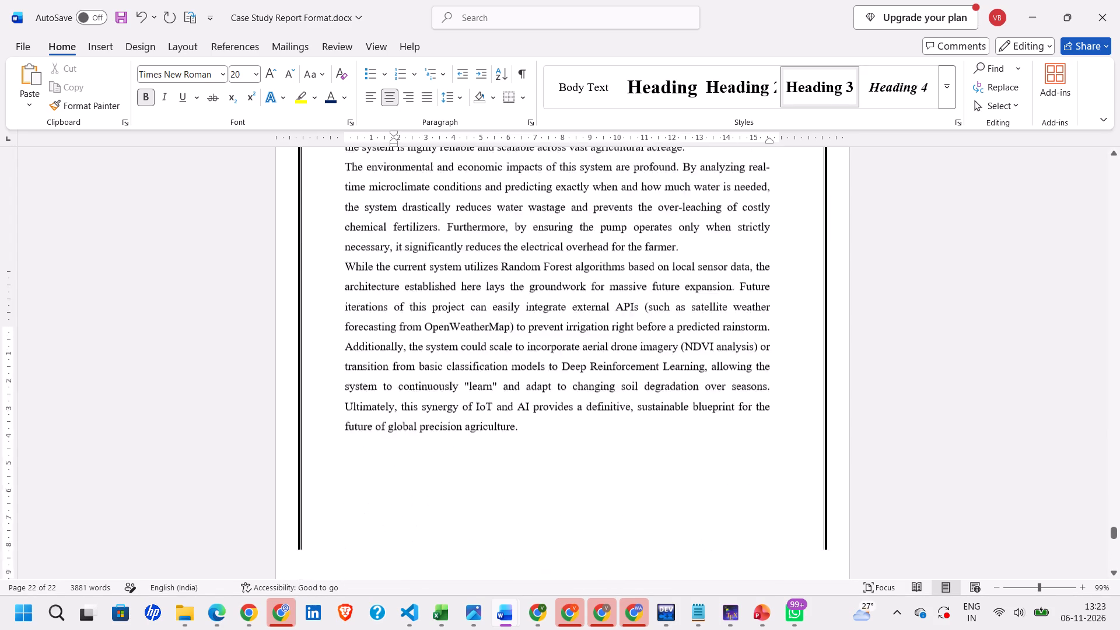
scroll(494, 294, up, 6)
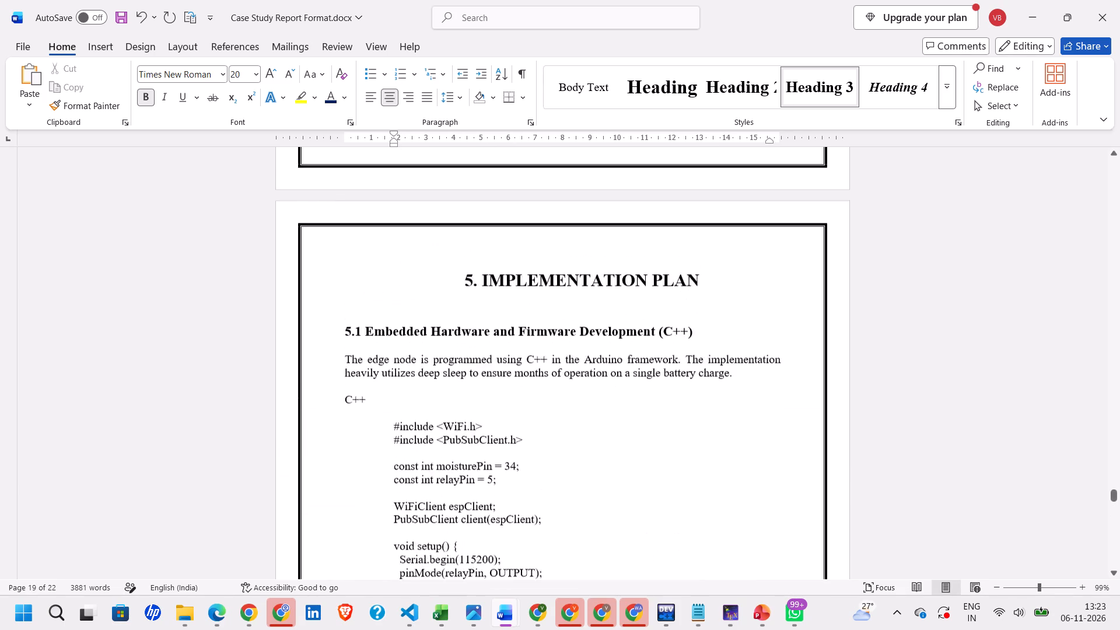
scroll(494, 294, up, 16)
scroll(494, 294, up, 9)
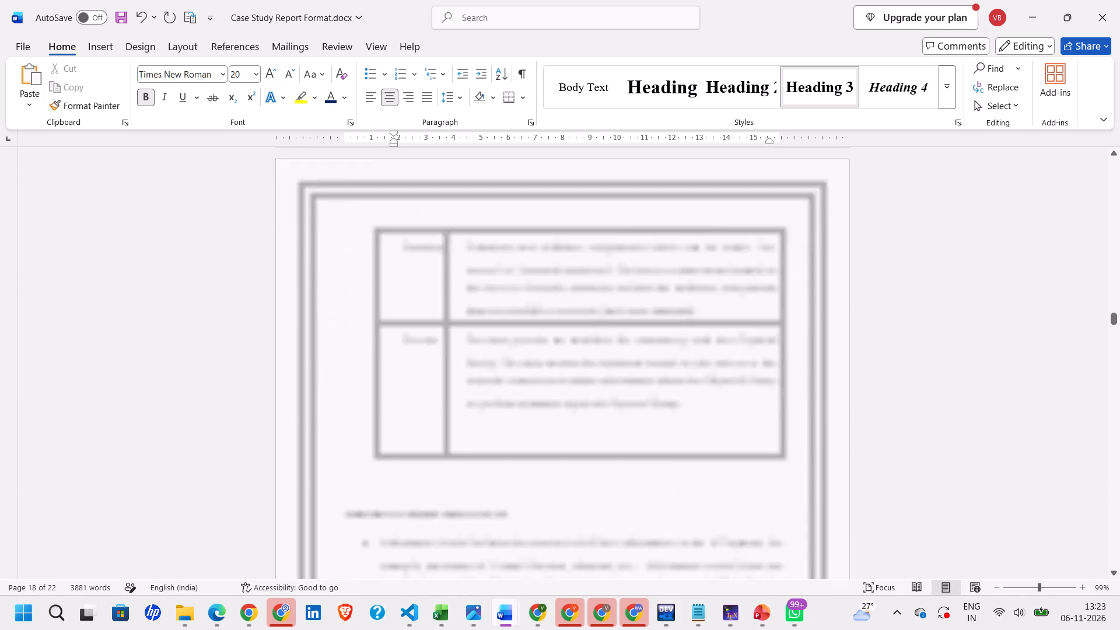
scroll(494, 294, up, 19)
Delete the "Name of Student" and "USN" label line beneath the student details on the cover page.
click(494, 294)
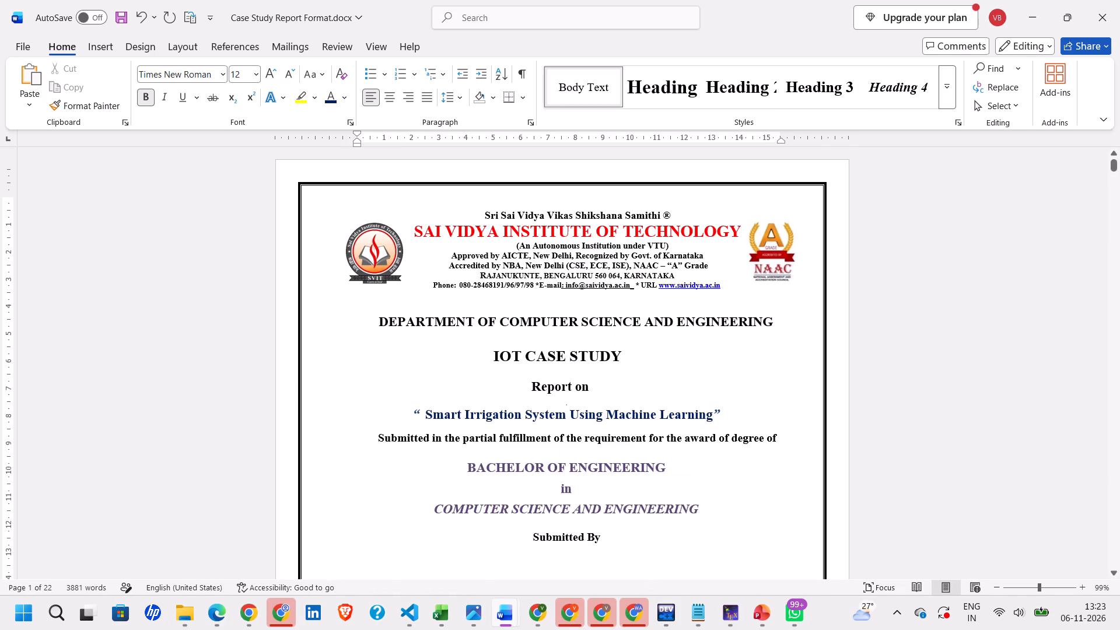
scroll(758, 367, down, 2)
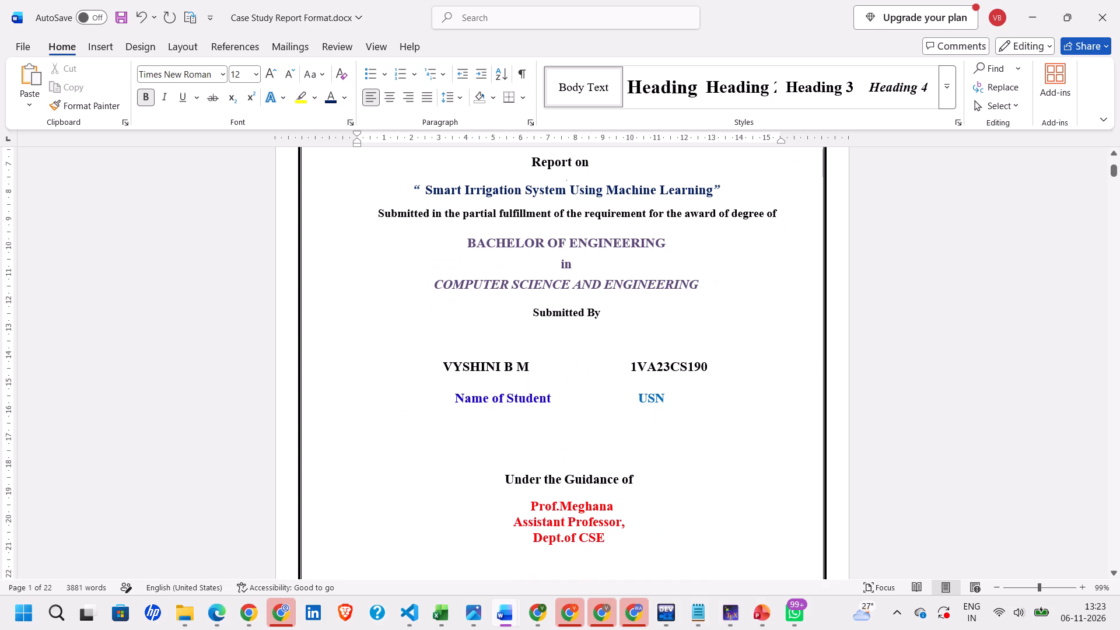
scroll(758, 367, down, 1)
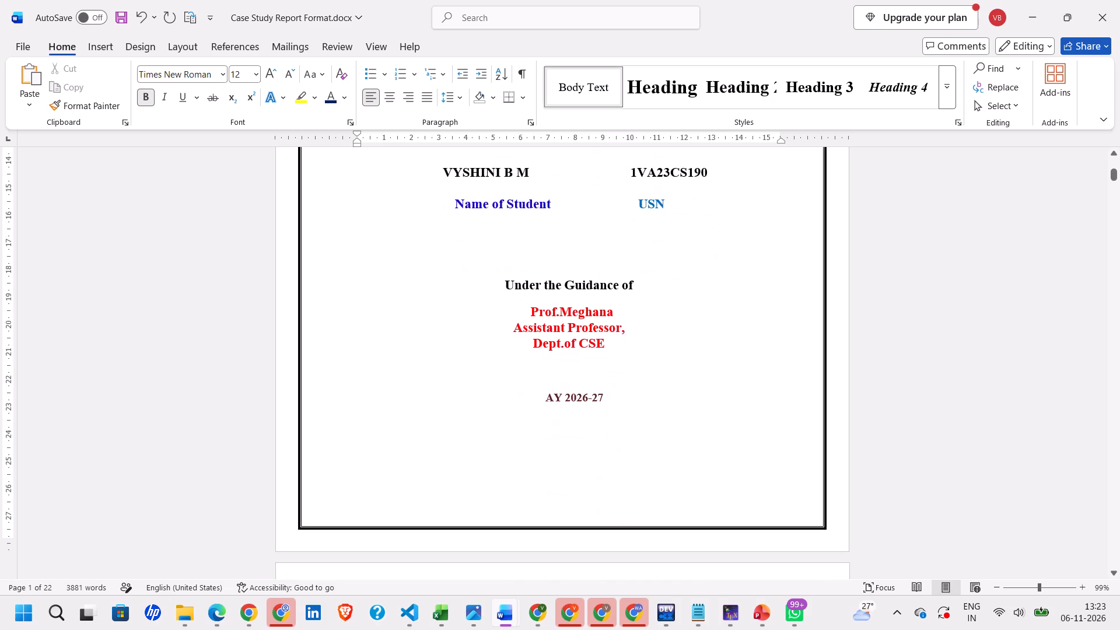
drag(672, 201, 454, 204)
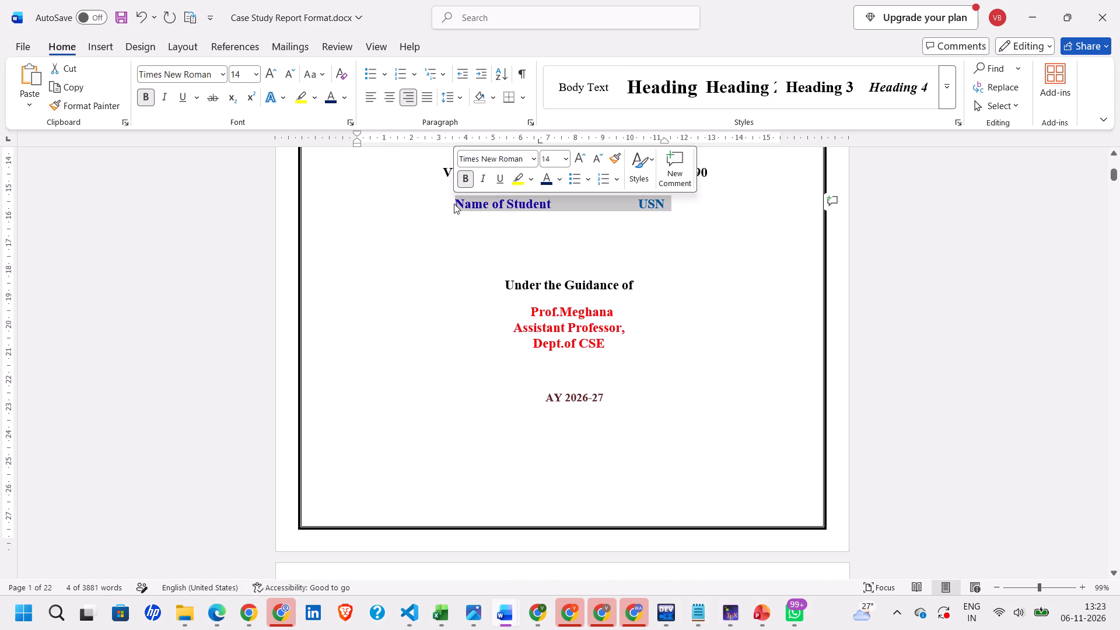
key(BackSpace)
Delete the extra blank lines between the student details and "Under the Guidance of" on the cover page.
click(493, 255)
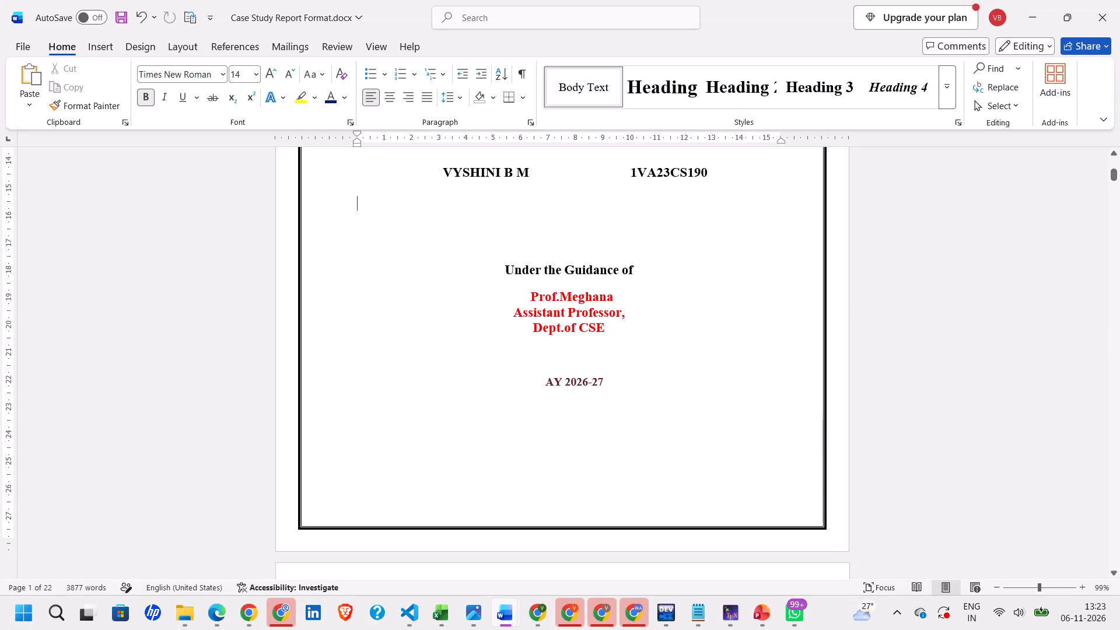
click(478, 242)
key(BackSpace)
key(BackSpace)
key(BackSpace)
Delete the blank line between "Submitted By" and the student details on the cover page.
scroll(478, 242, up, 1)
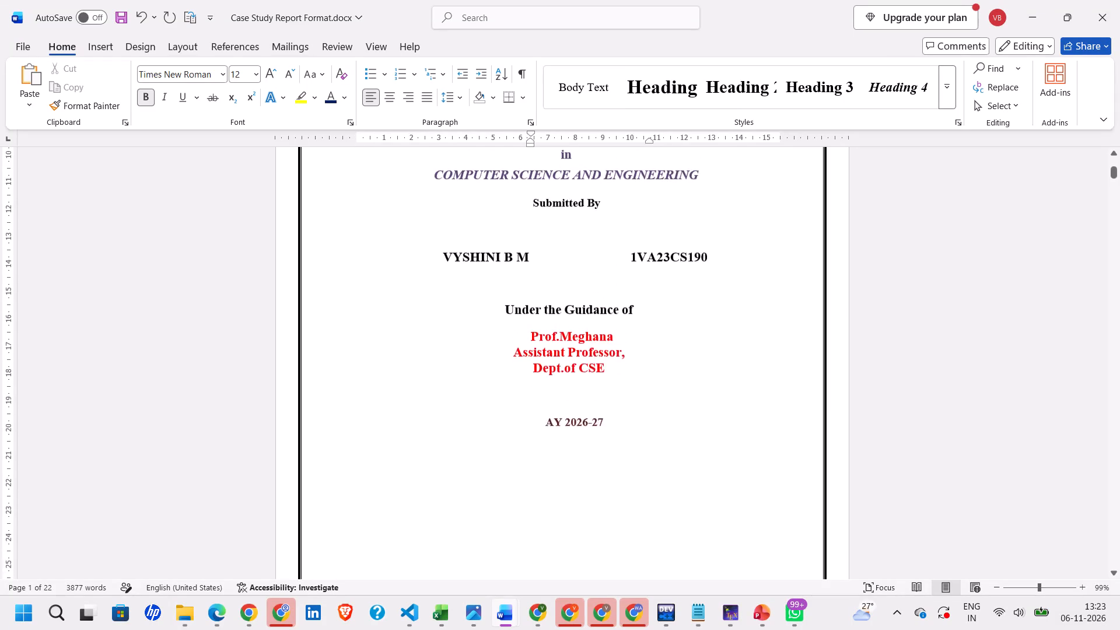
scroll(478, 242, up, 1)
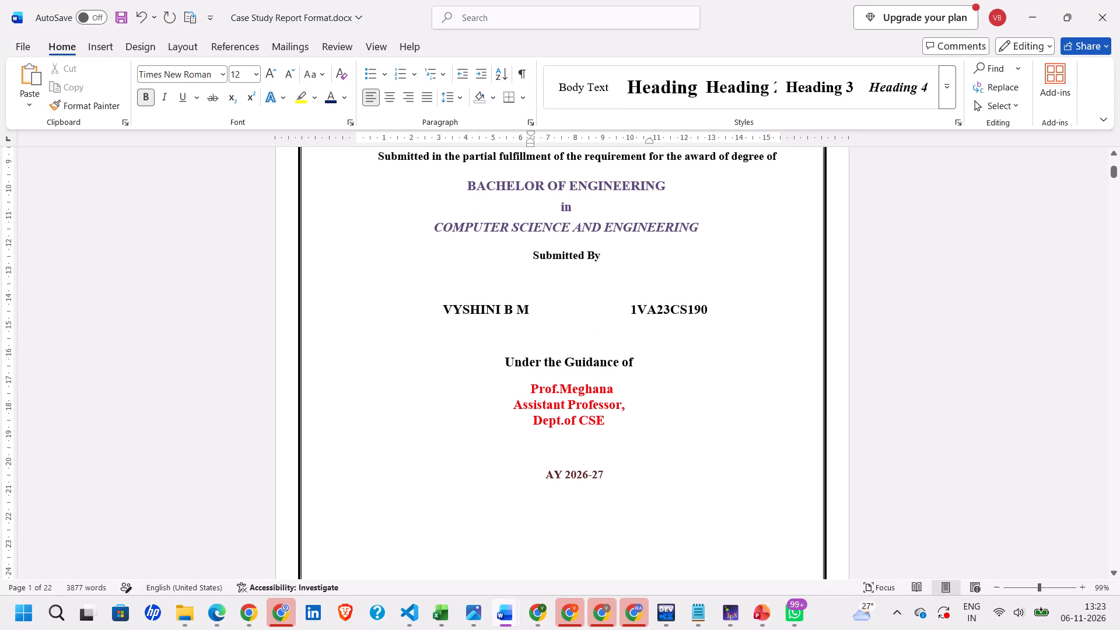
click(447, 283)
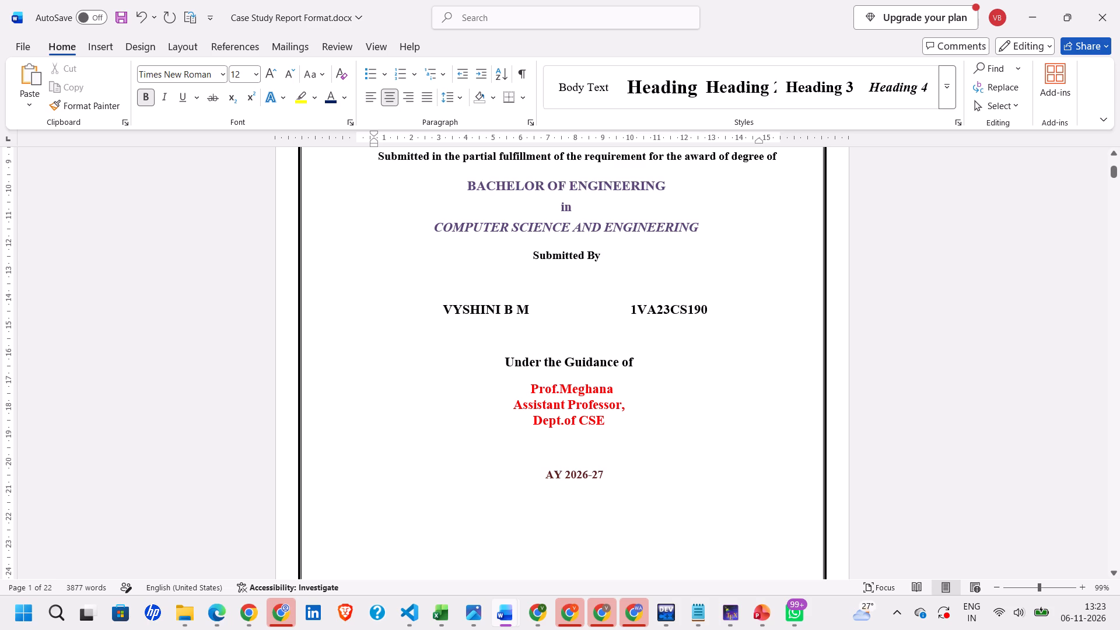
key(BackSpace)
Add two blank lines above "Under the Guidance of" on the cover page to move the guide details and academic year down.
scroll(452, 312, down, 1)
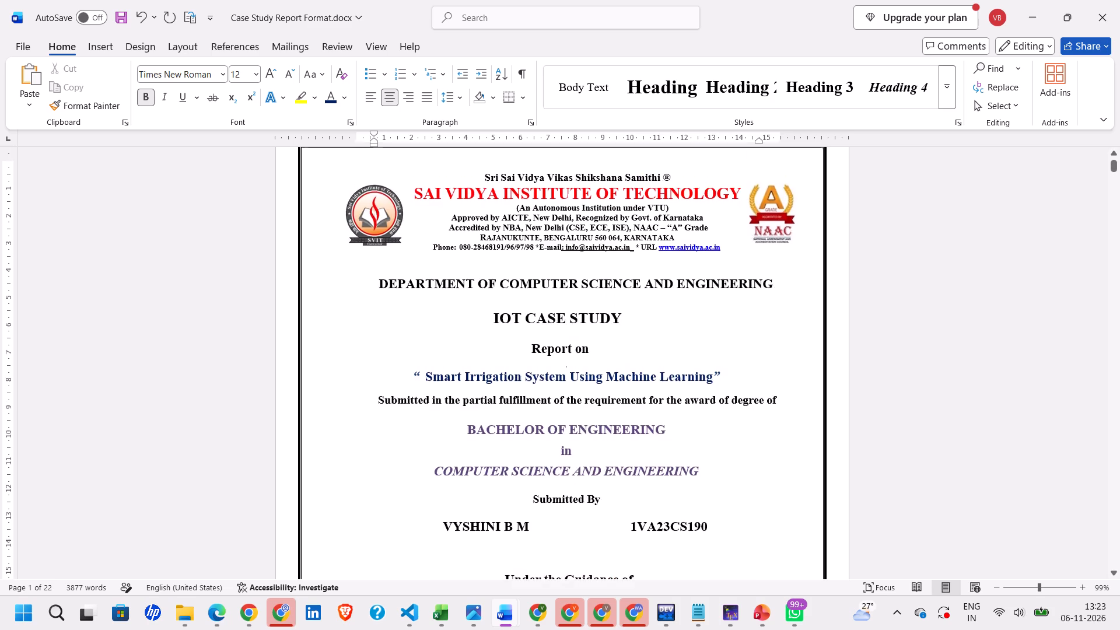
scroll(452, 312, down, 2)
ctrl+scroll(452, 312, down, 1)
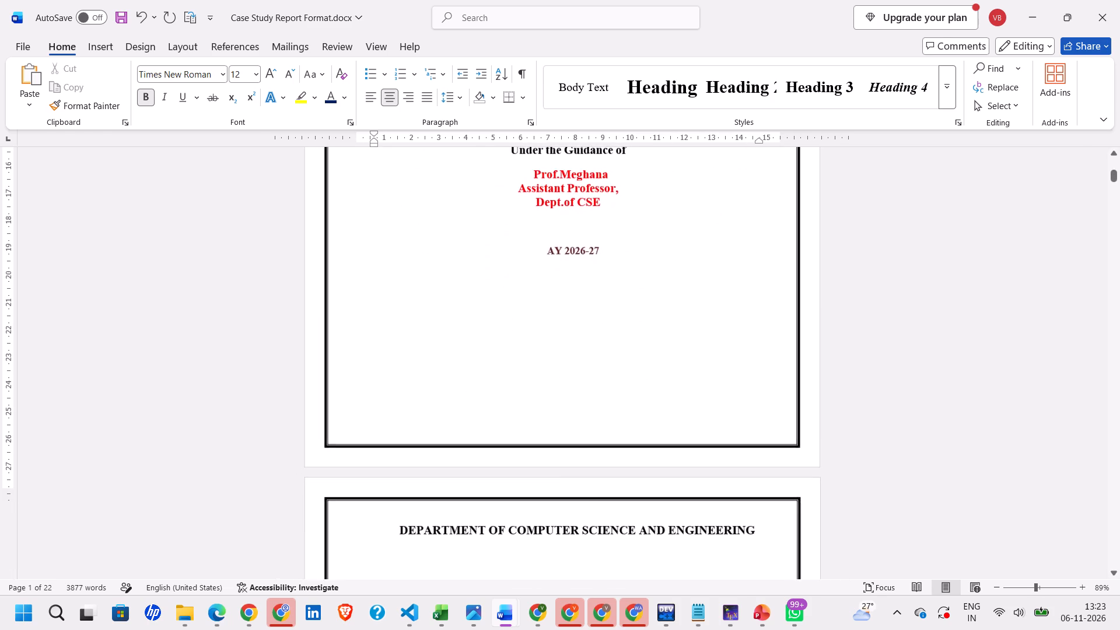
scroll(452, 312, up, 2)
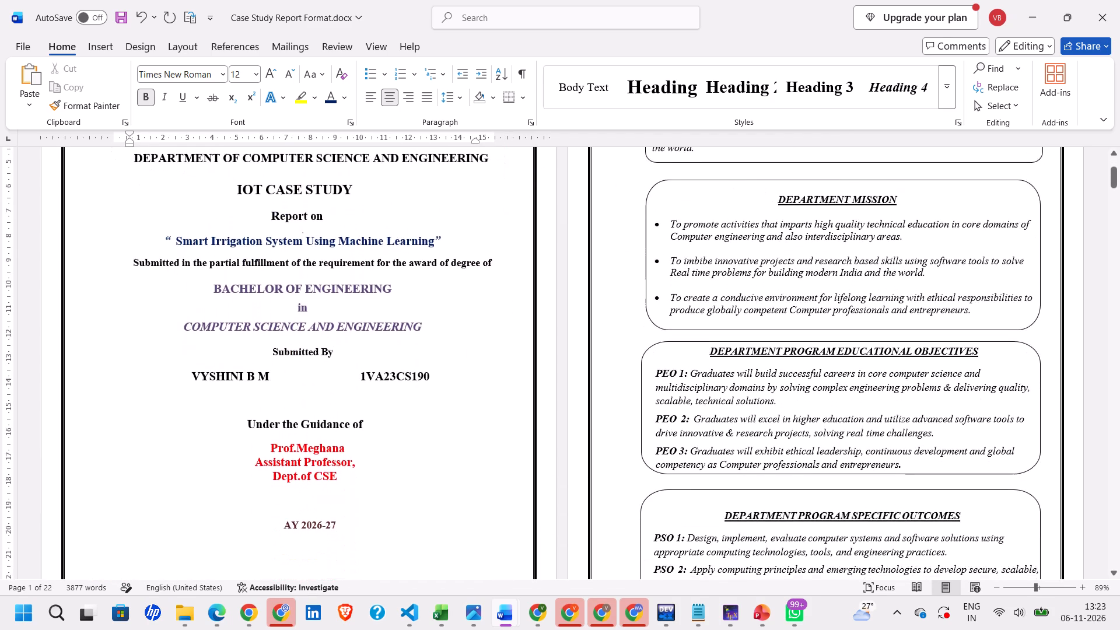
scroll(452, 312, up, 1)
ctrl+scroll(452, 312, down, 2)
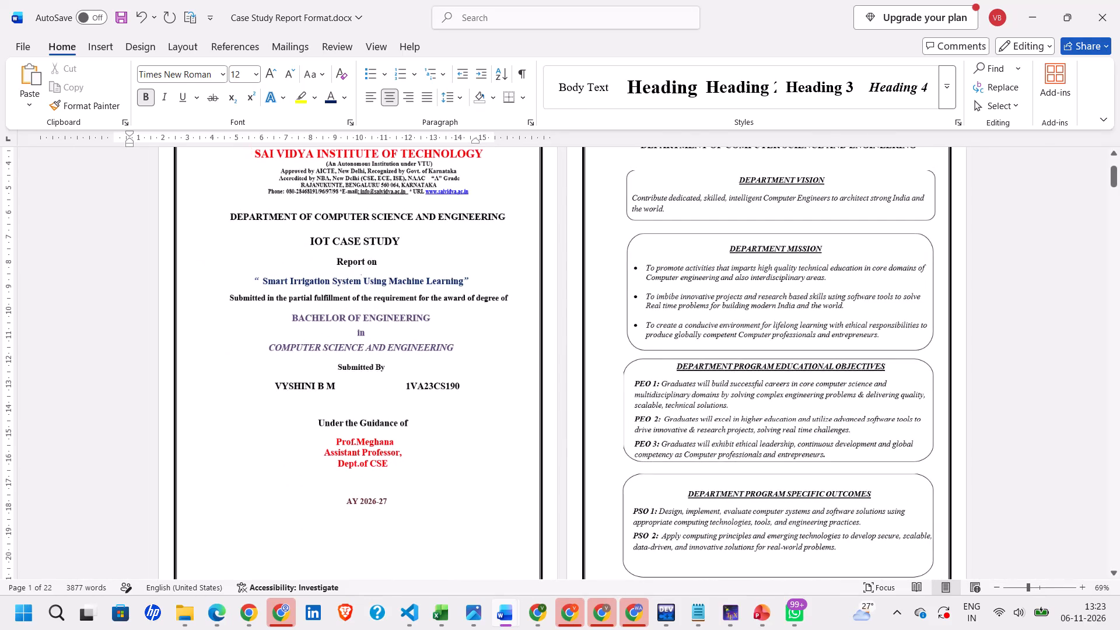
click(357, 405)
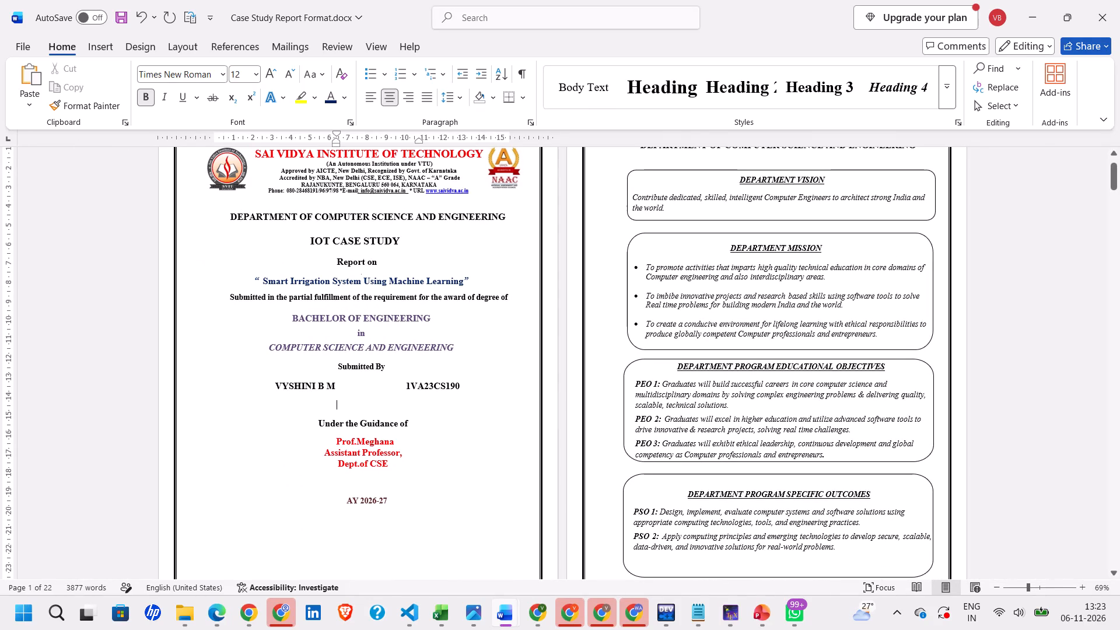
key(Return)
key(Return)
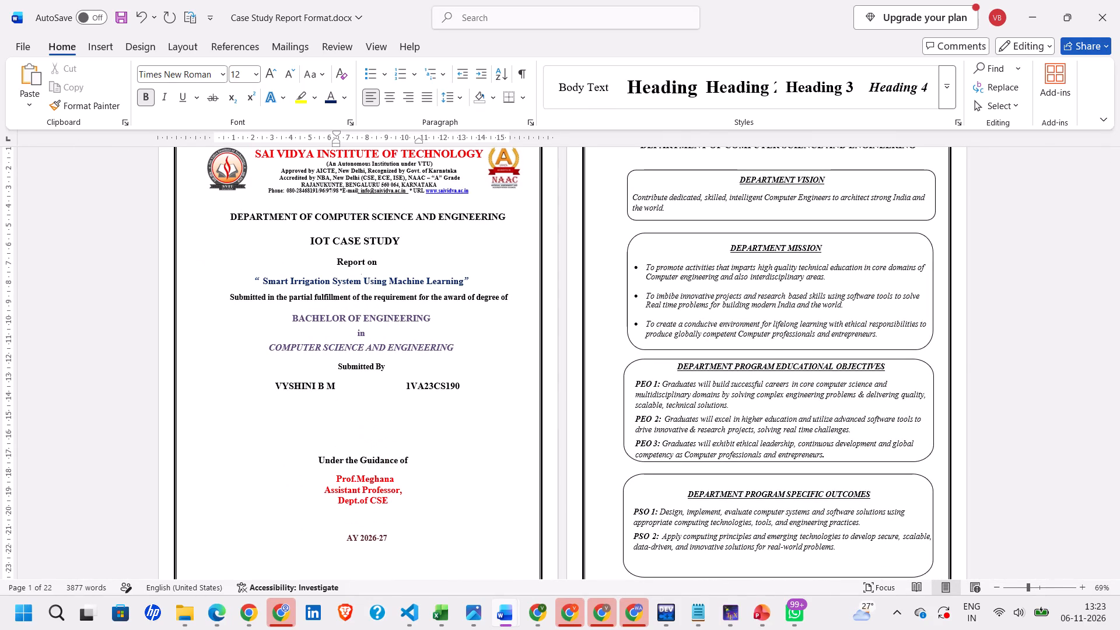
Review the cover page's vertical spacing from the report title down to the academic year.
ctrl+scroll(357, 405, up, 4)
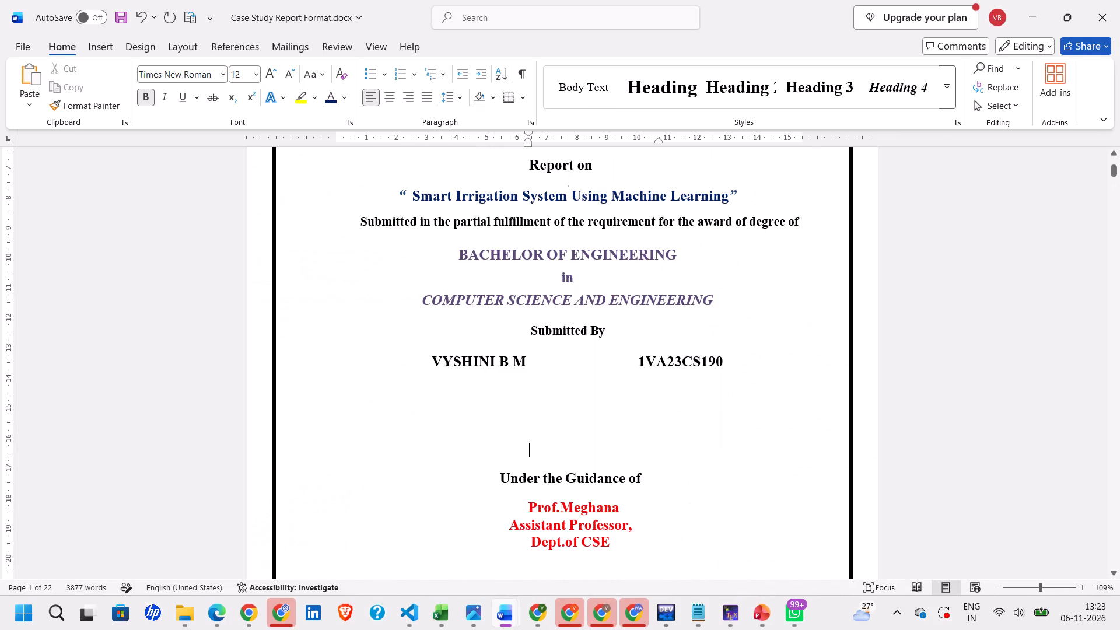
scroll(357, 405, up, 2)
scroll(357, 405, down, 3)
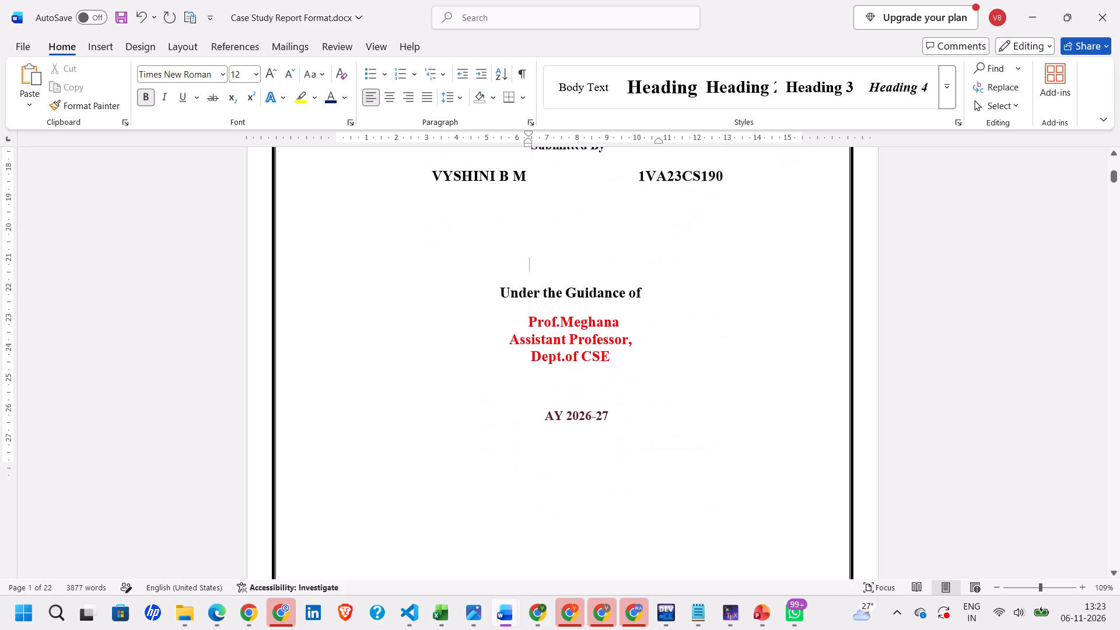
scroll(357, 405, down, 1)
scroll(357, 405, up, 1)
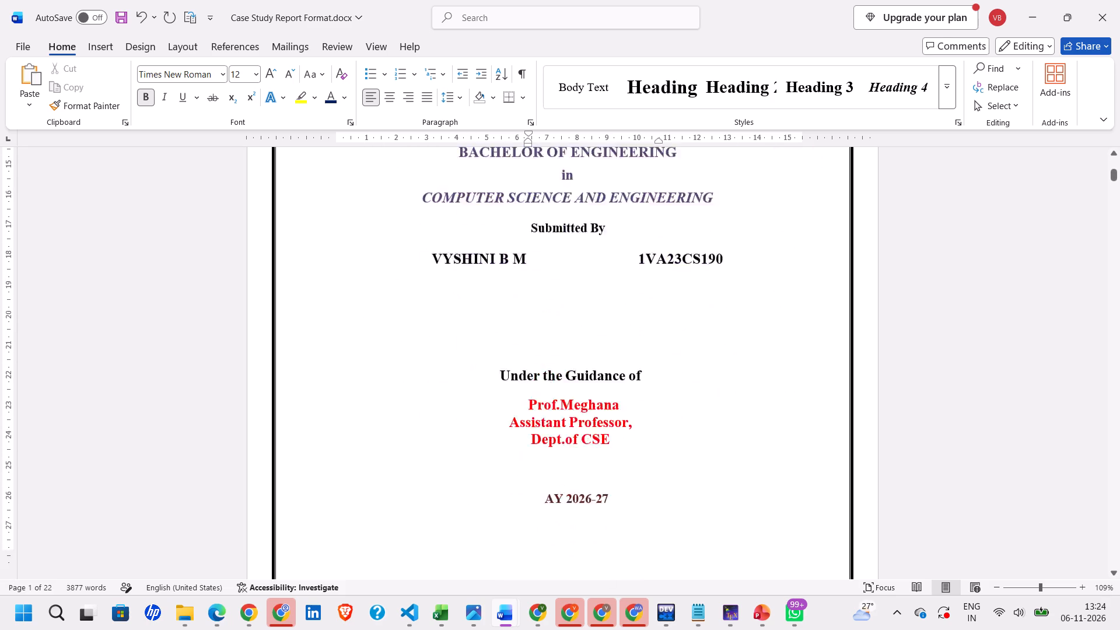
scroll(357, 405, up, 1)
Delete the extra blank lines between the department heading and the CERTIFICATE heading on the certificate page.
scroll(357, 405, down, 3)
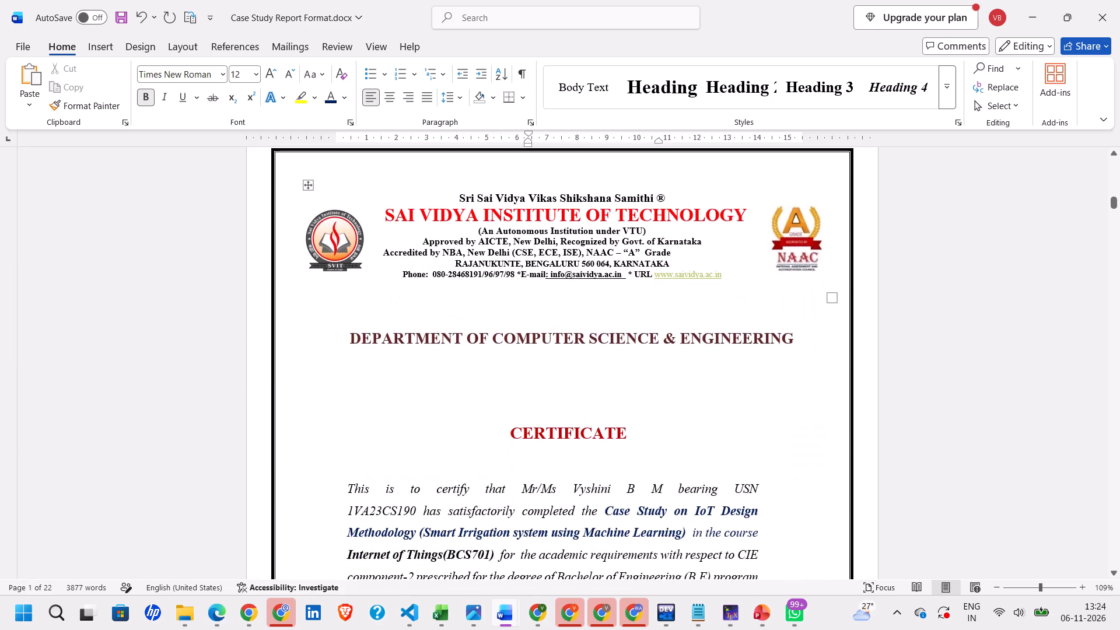
scroll(357, 405, down, 1)
click(512, 302)
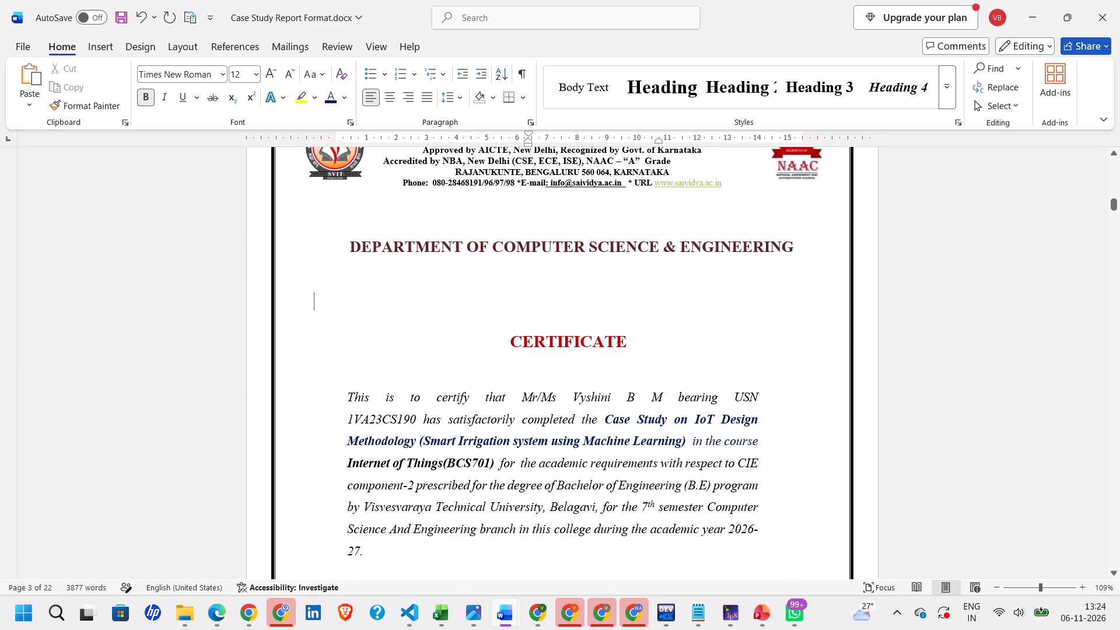
key(BackSpace)
key(BackSpace)
key(BackSpace)
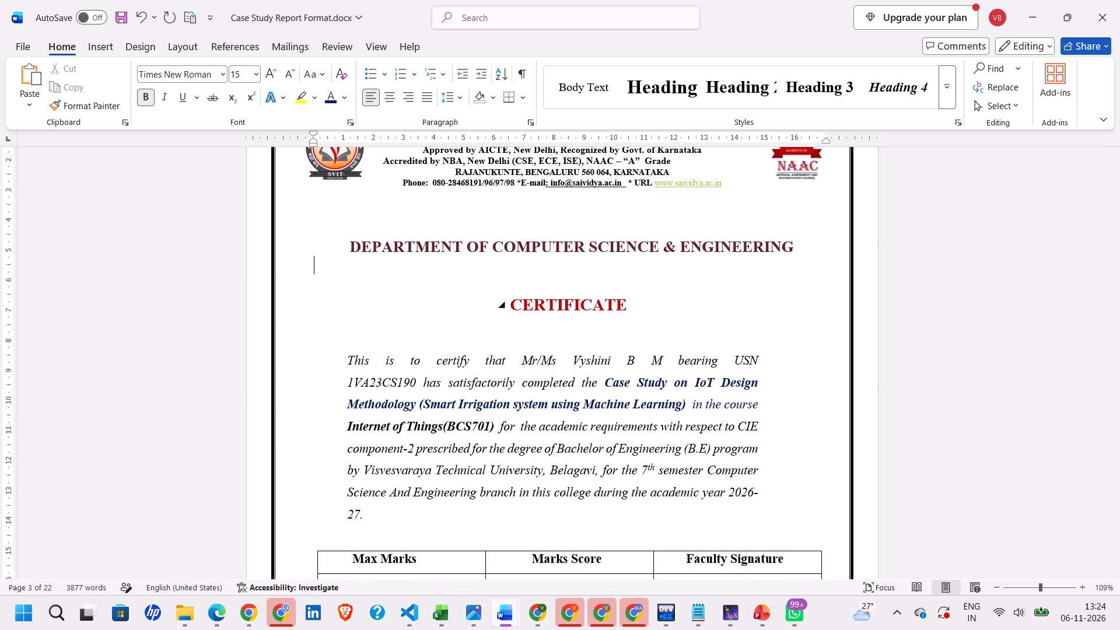
Remove the italic formatting from the whole "This is to certify" paragraph on the certificate page.
scroll(543, 335, down, 1)
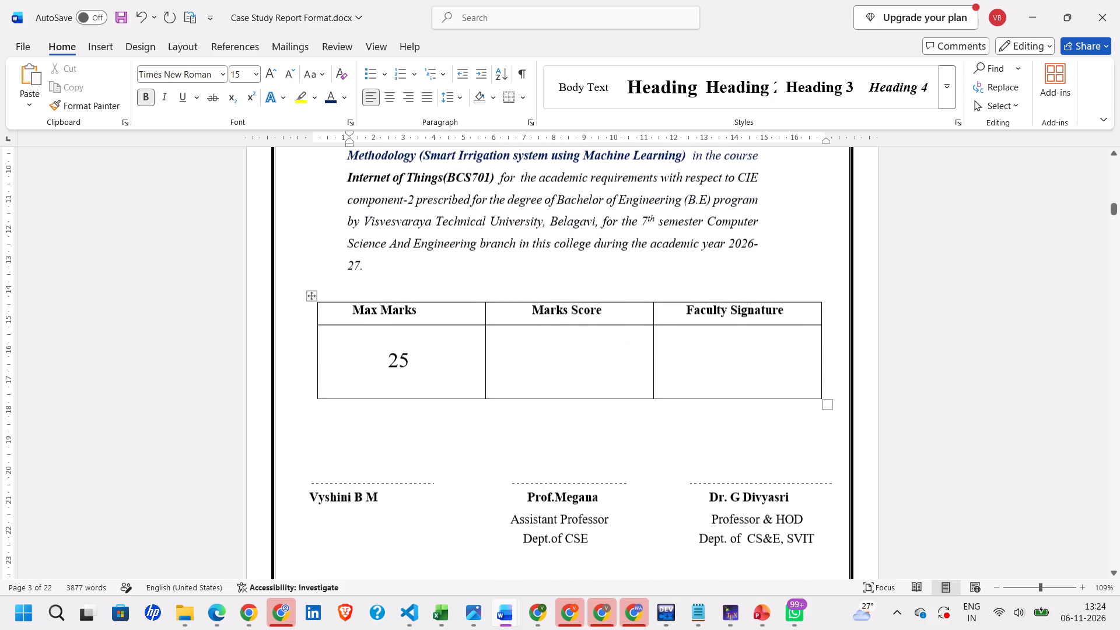
scroll(543, 335, down, 2)
scroll(543, 335, up, 4)
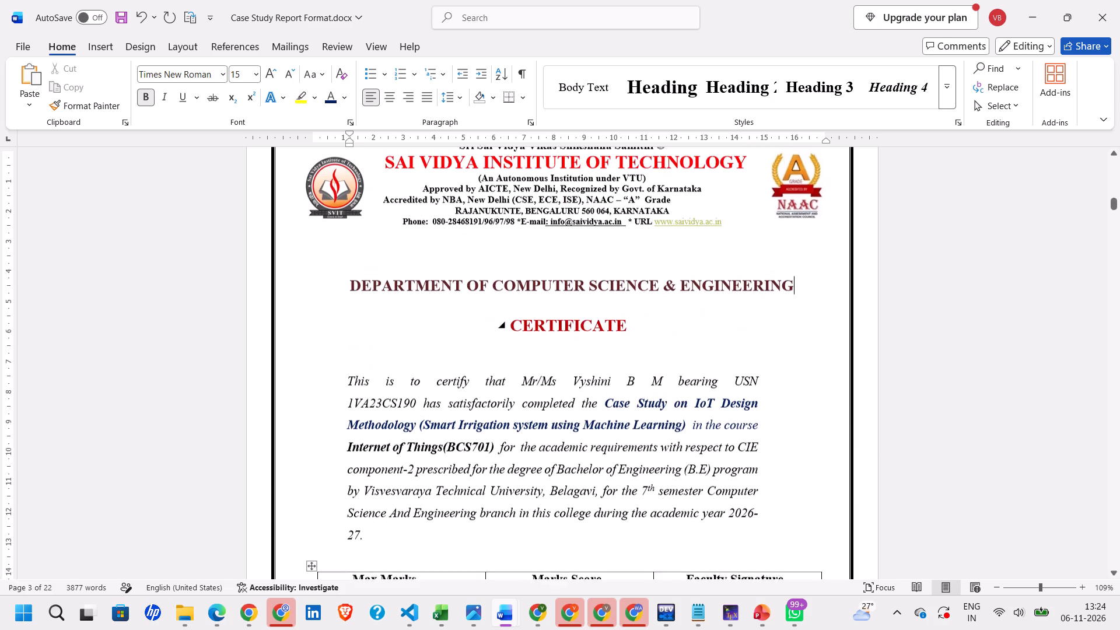
scroll(543, 335, down, 1)
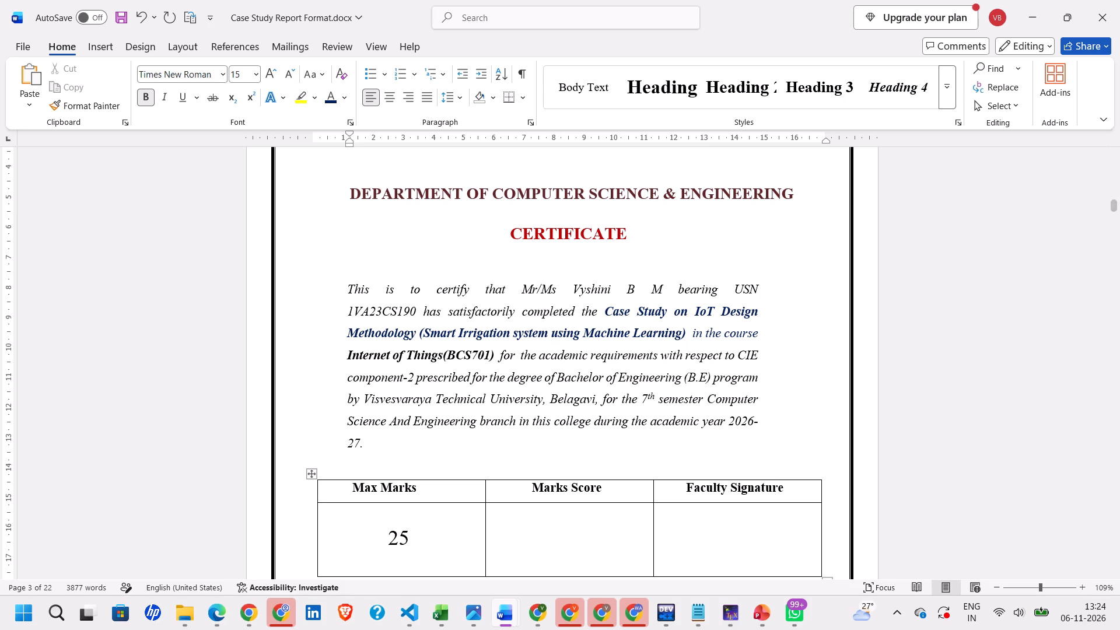
scroll(543, 335, down, 1)
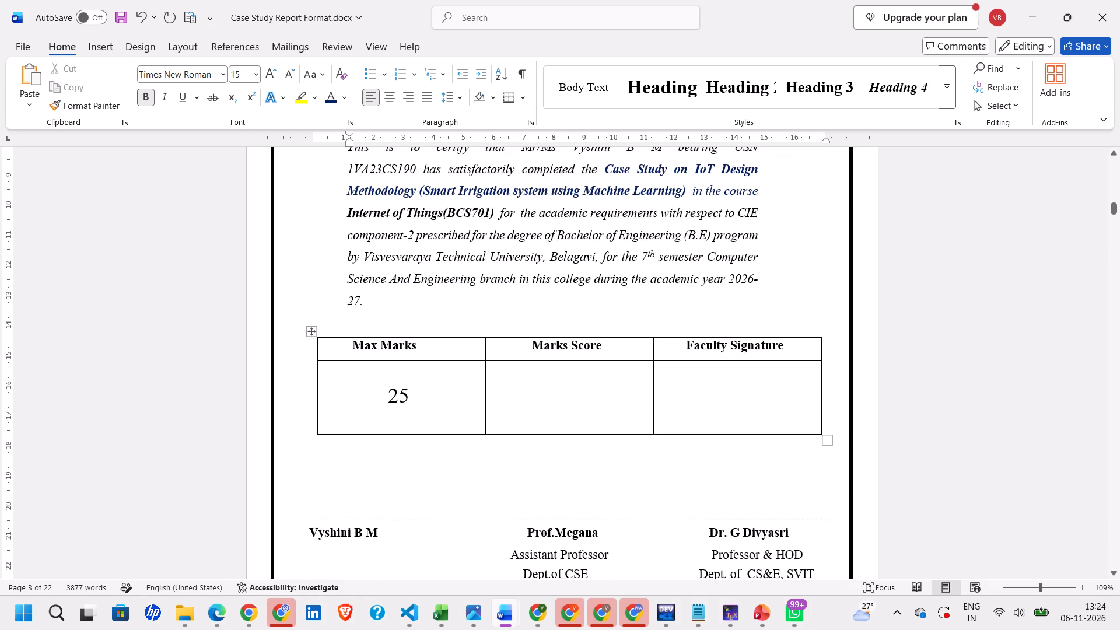
scroll(543, 335, up, 1)
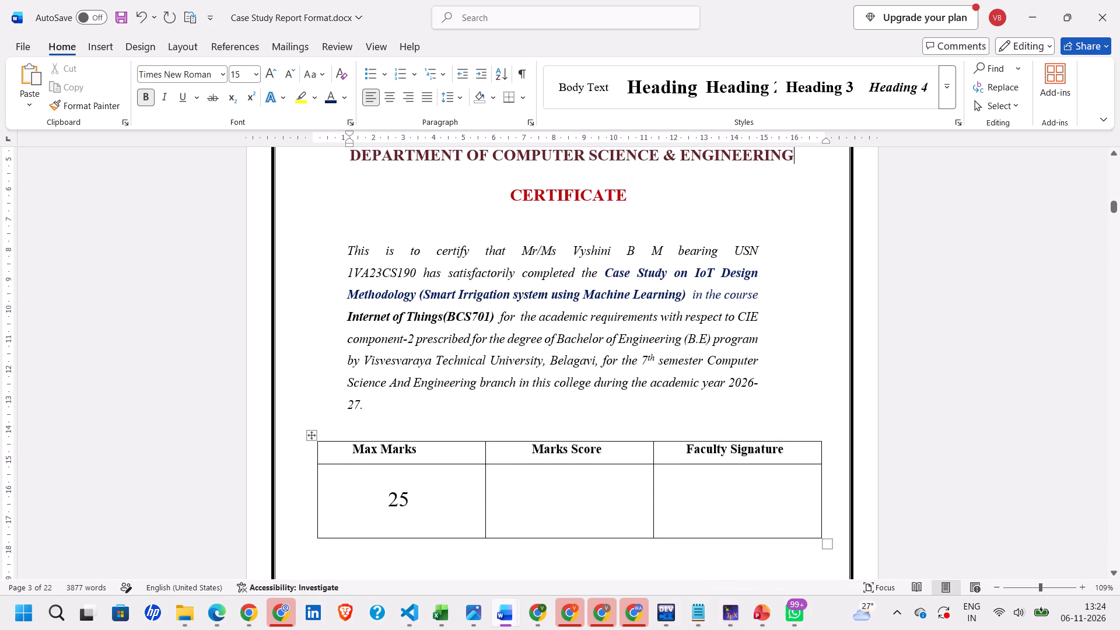
drag(341, 254, 485, 334)
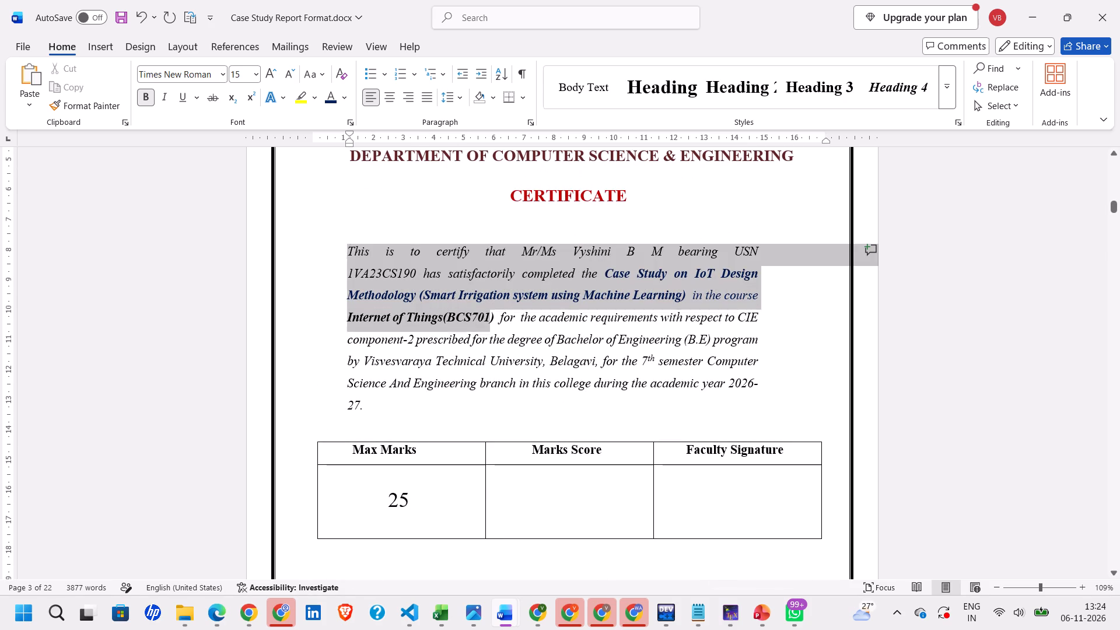
drag(485, 334, 453, 414)
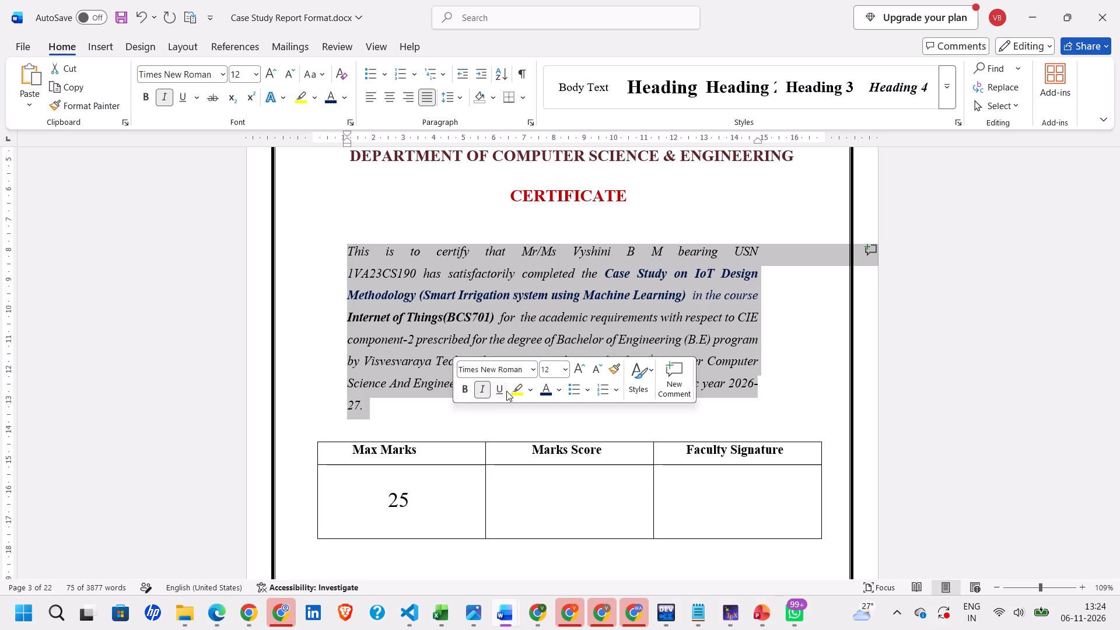
click(482, 392)
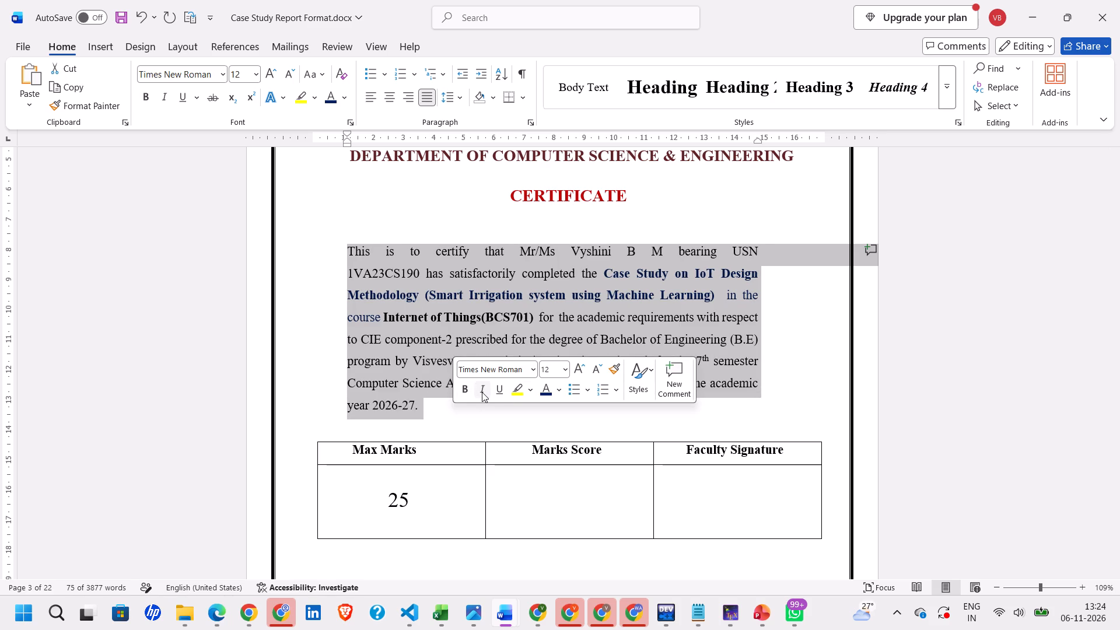
Widen the certificate paragraph by decreasing its left indent and extending its right indent almost to the marks table's right edge.
click(460, 73)
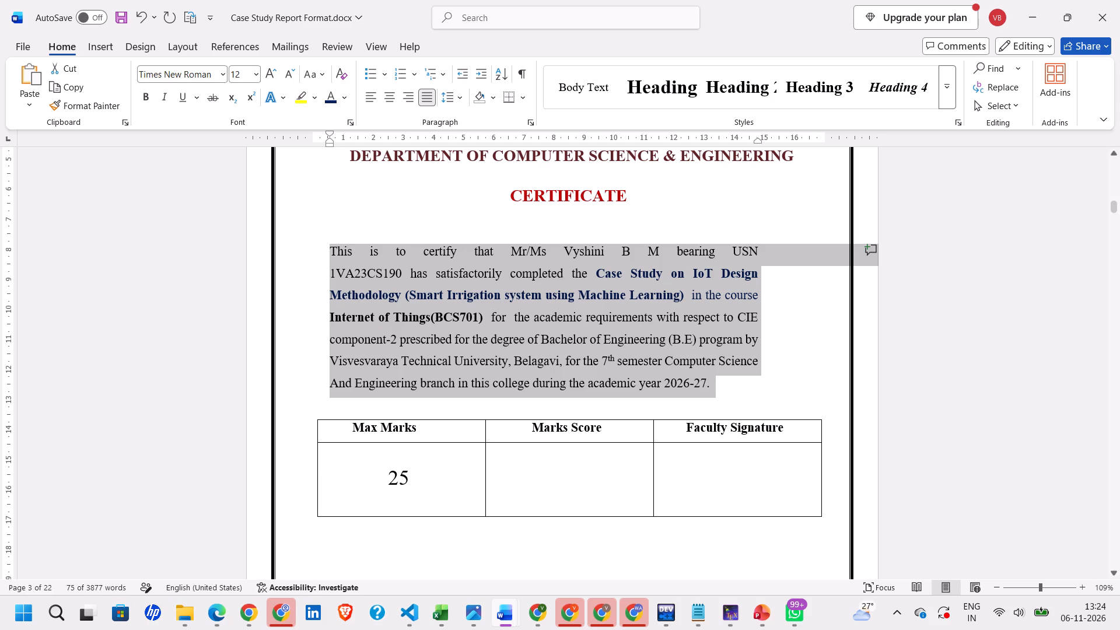
click(752, 247)
drag(755, 142, 796, 139)
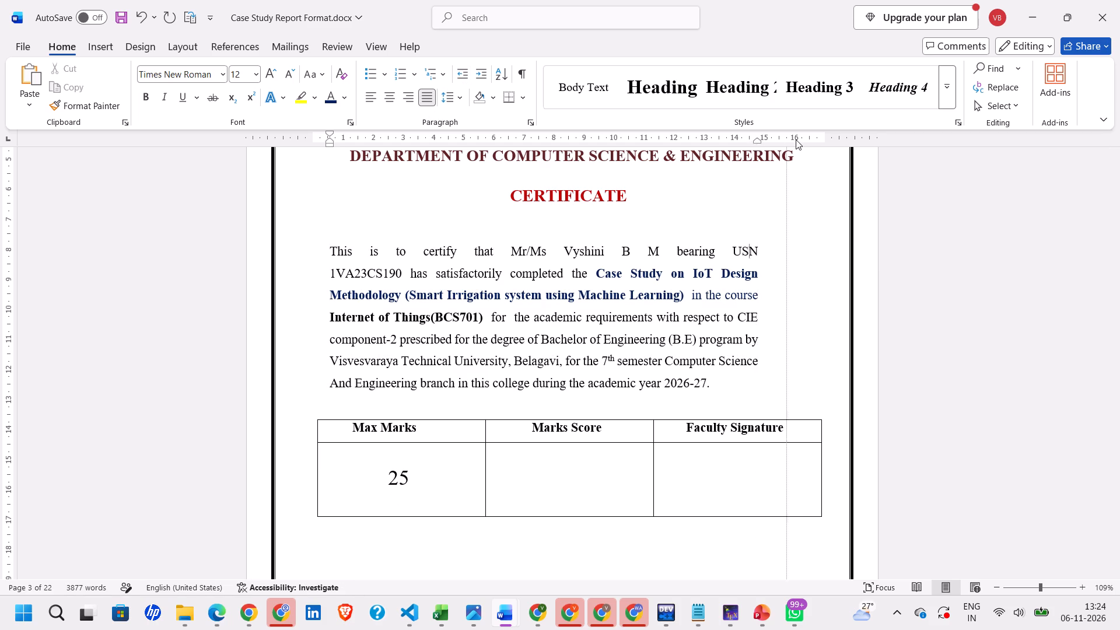
drag(796, 139, 821, 141)
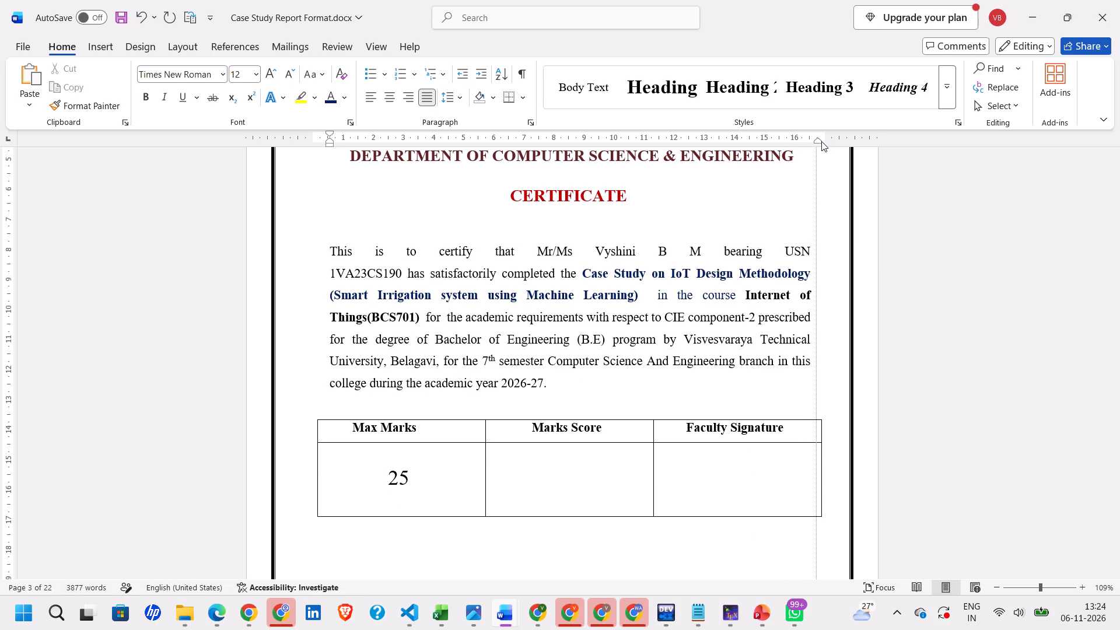
drag(821, 141, 827, 143)
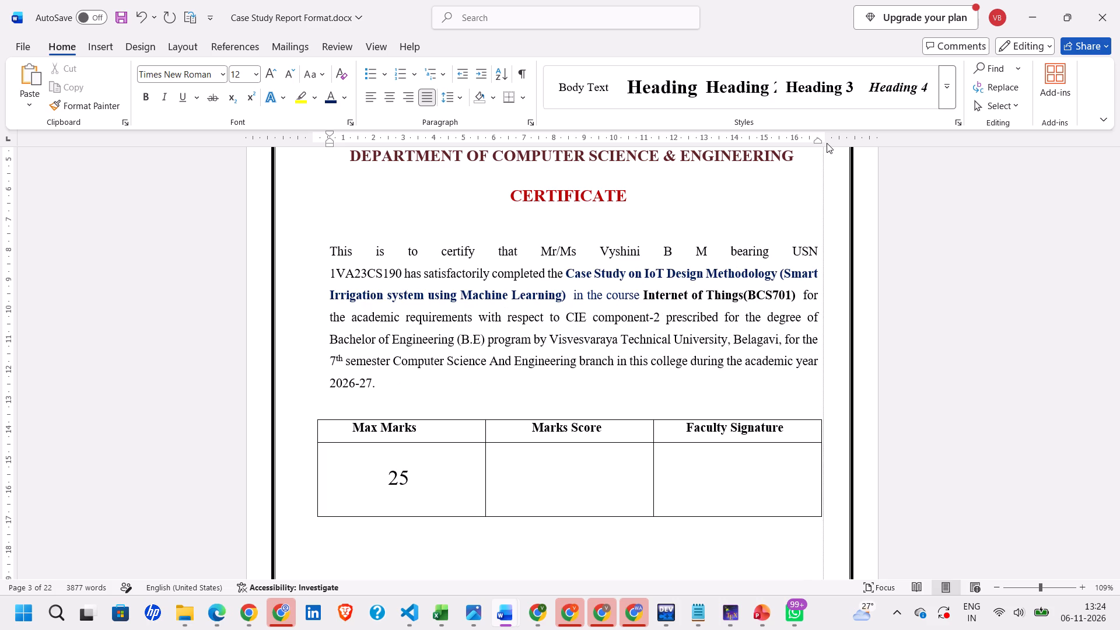
drag(827, 143, 820, 143)
Check the certificate page down to the ACKNOWLEDGEMENT heading and insert one blank line above the CERTIFICATE heading.
scroll(645, 547, down, 1)
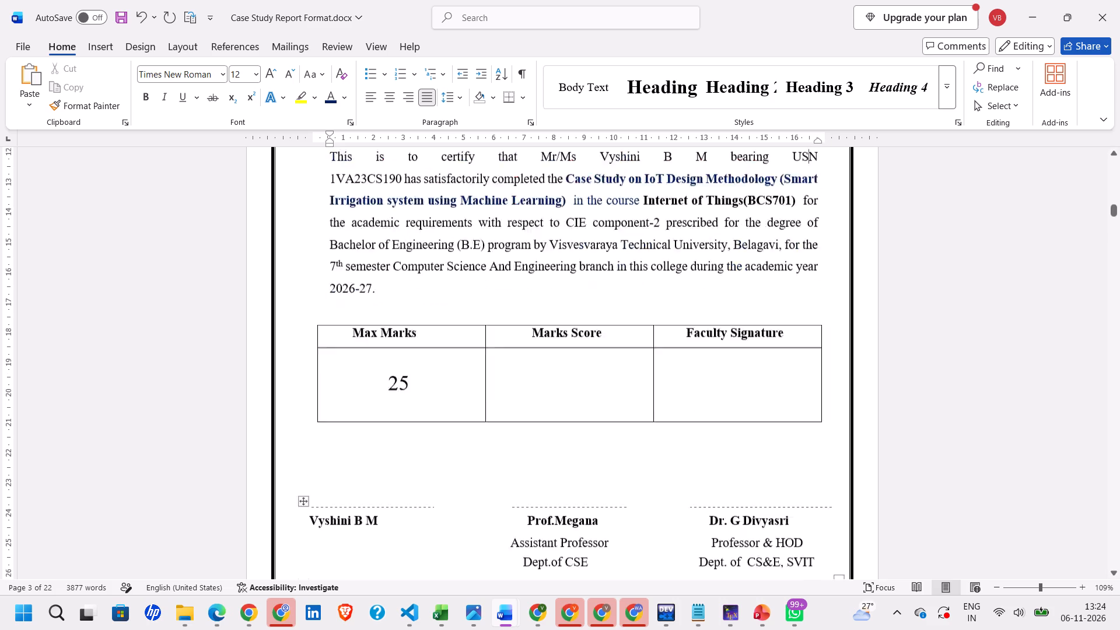
scroll(645, 547, down, 1)
click(596, 473)
scroll(596, 473, down, 3)
scroll(596, 473, up, 3)
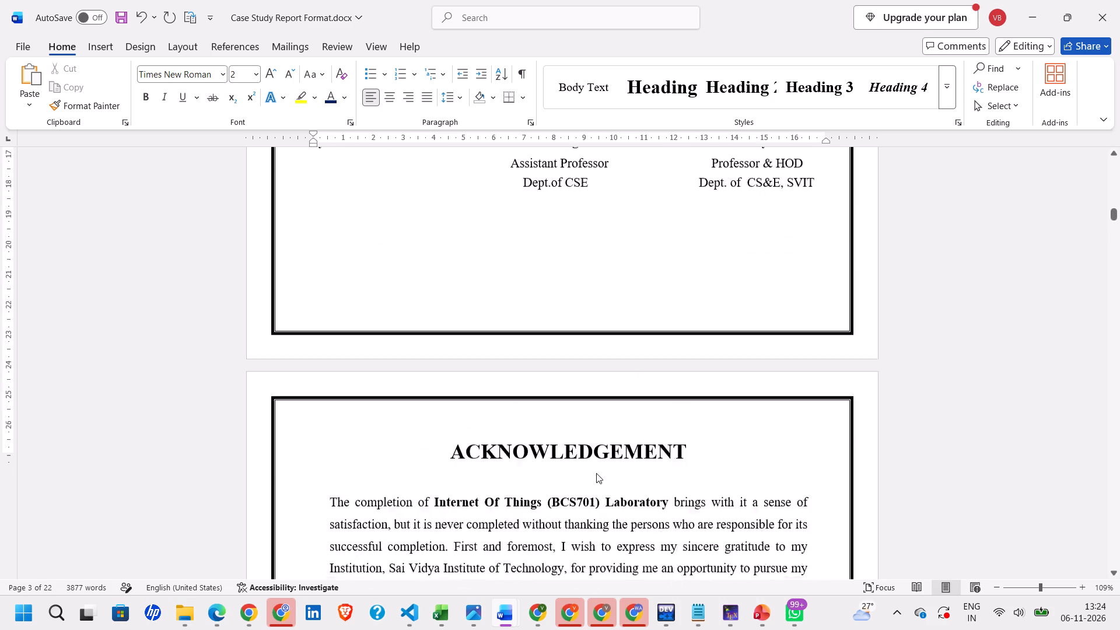
scroll(596, 473, up, 2)
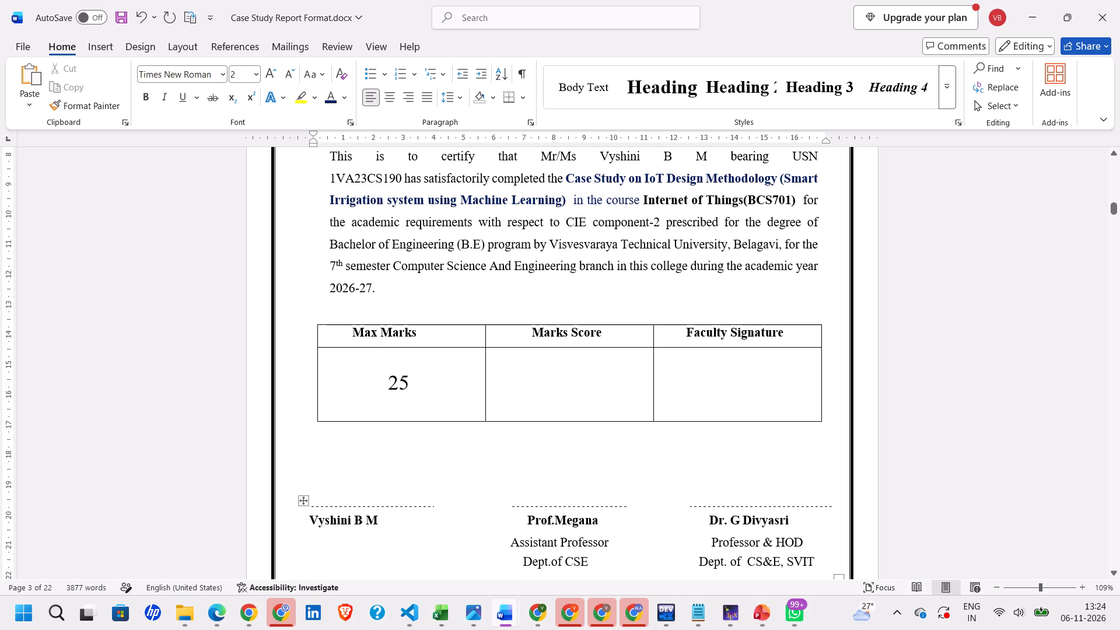
scroll(596, 473, up, 2)
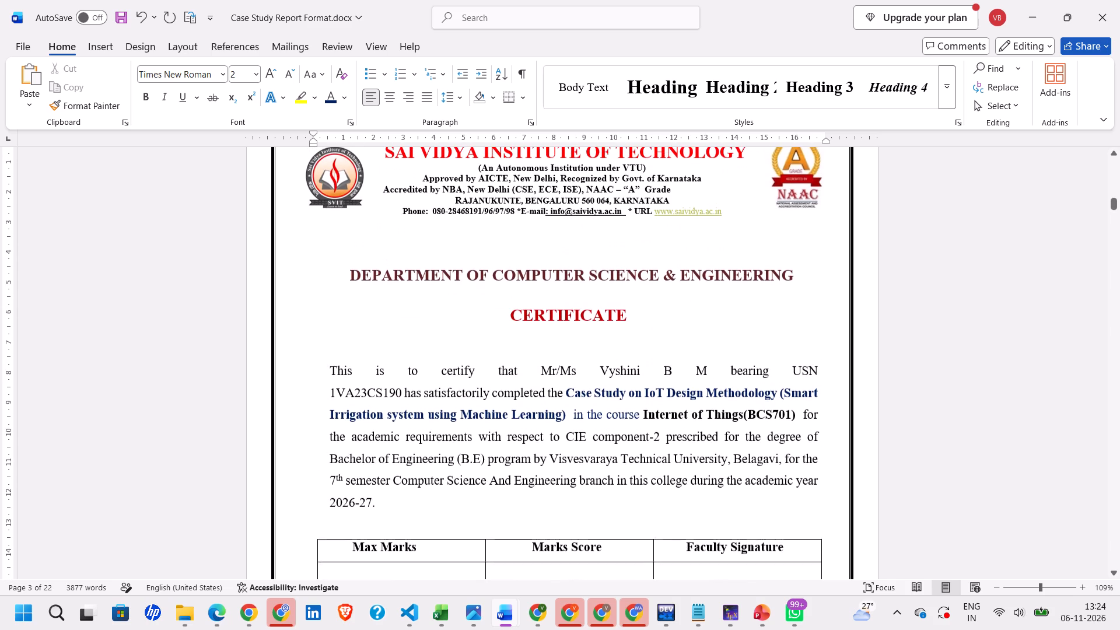
click(512, 316)
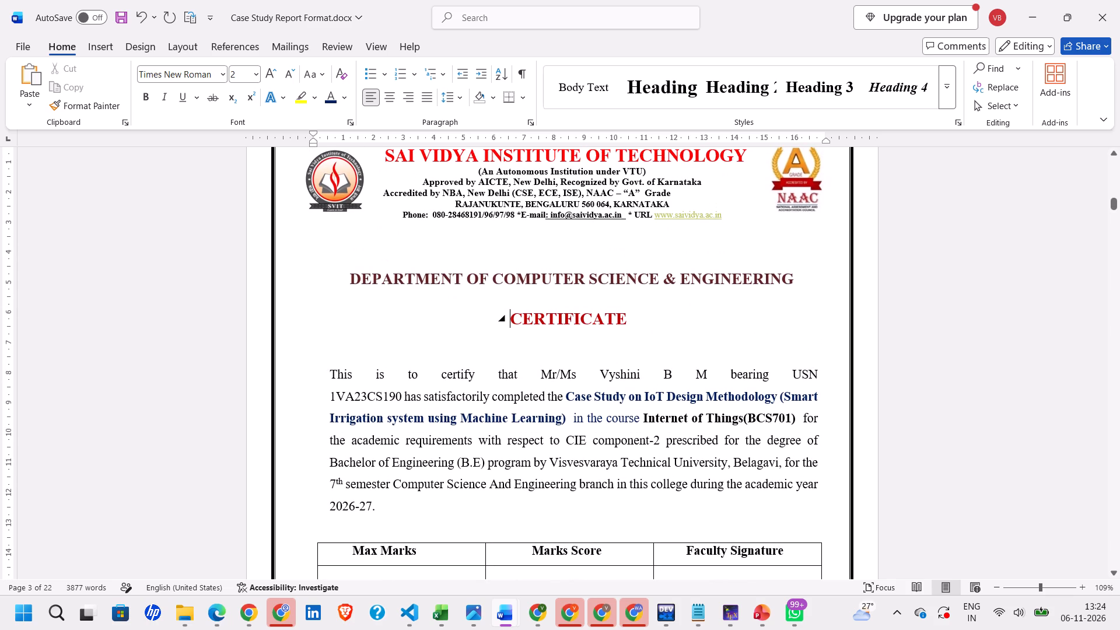
key(Return)
scroll(512, 316, down, 2)
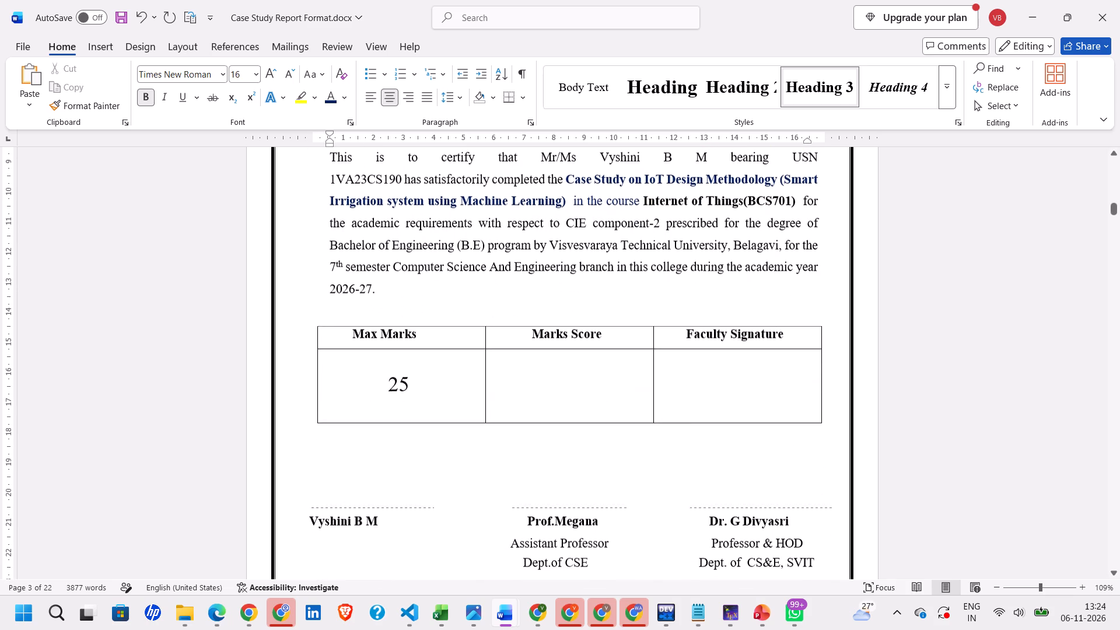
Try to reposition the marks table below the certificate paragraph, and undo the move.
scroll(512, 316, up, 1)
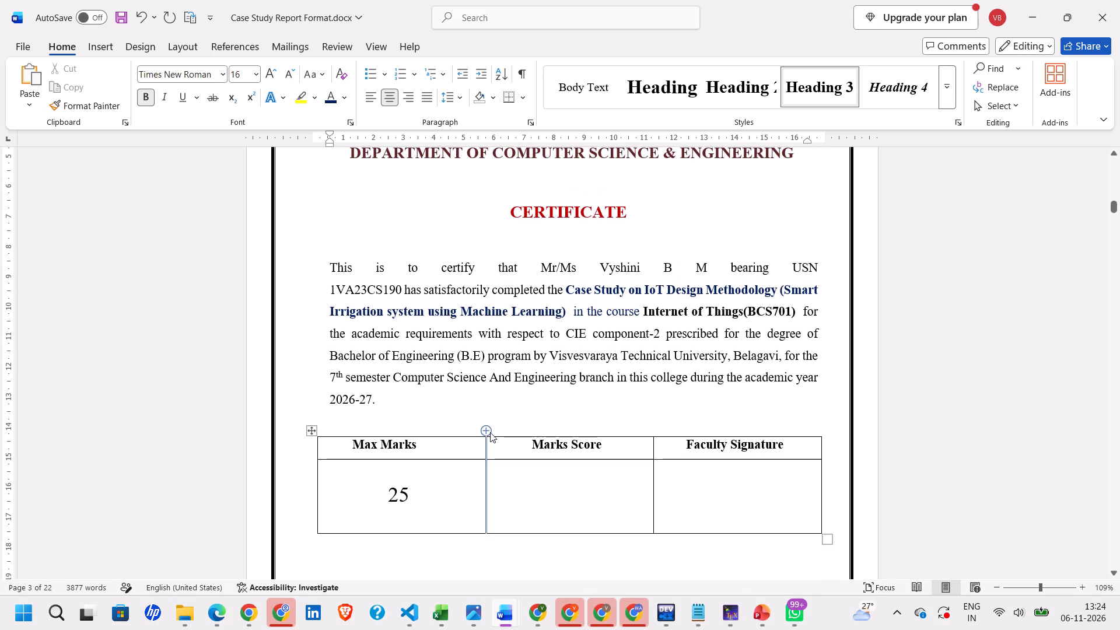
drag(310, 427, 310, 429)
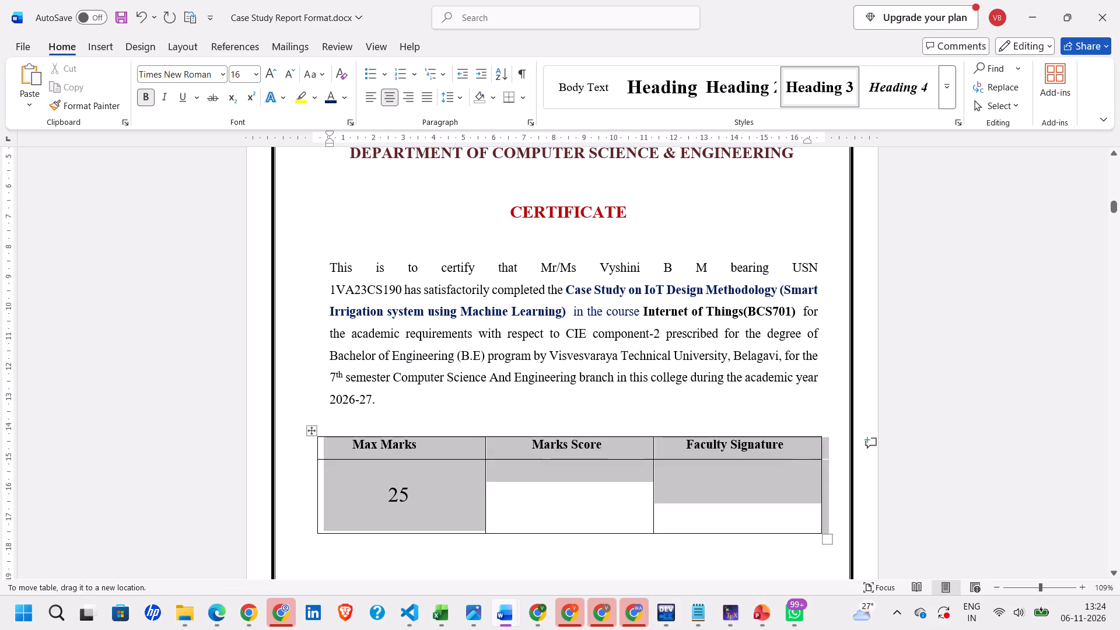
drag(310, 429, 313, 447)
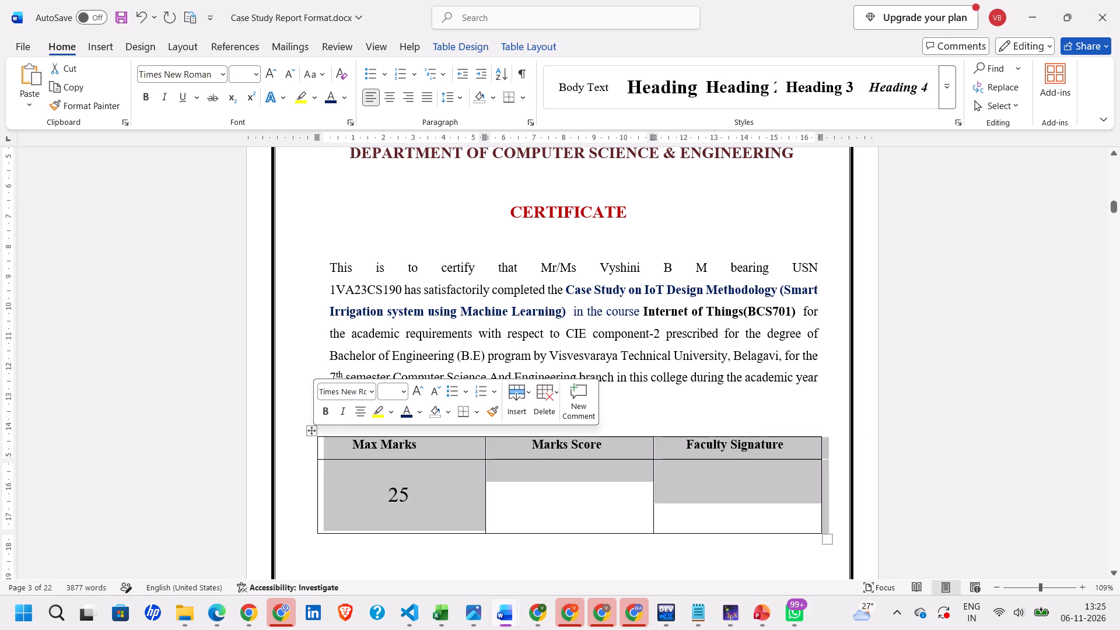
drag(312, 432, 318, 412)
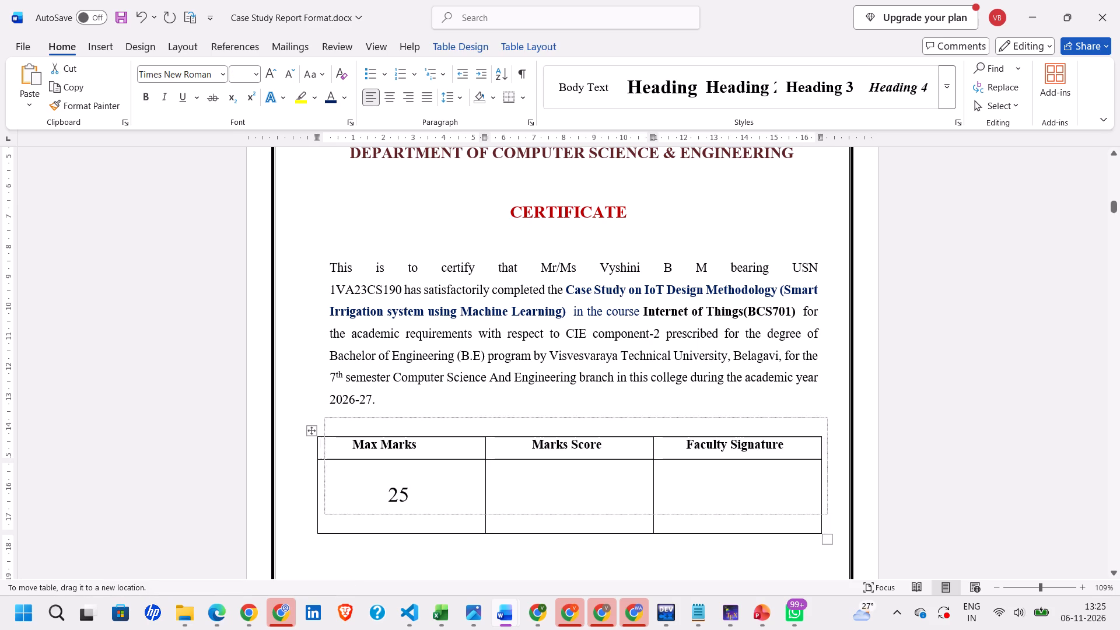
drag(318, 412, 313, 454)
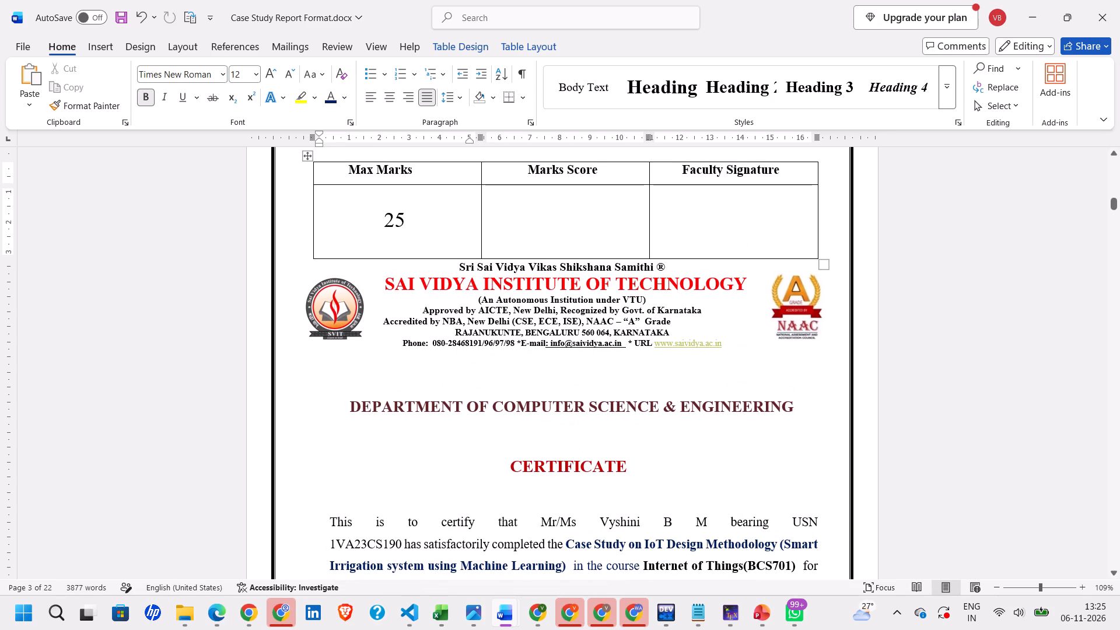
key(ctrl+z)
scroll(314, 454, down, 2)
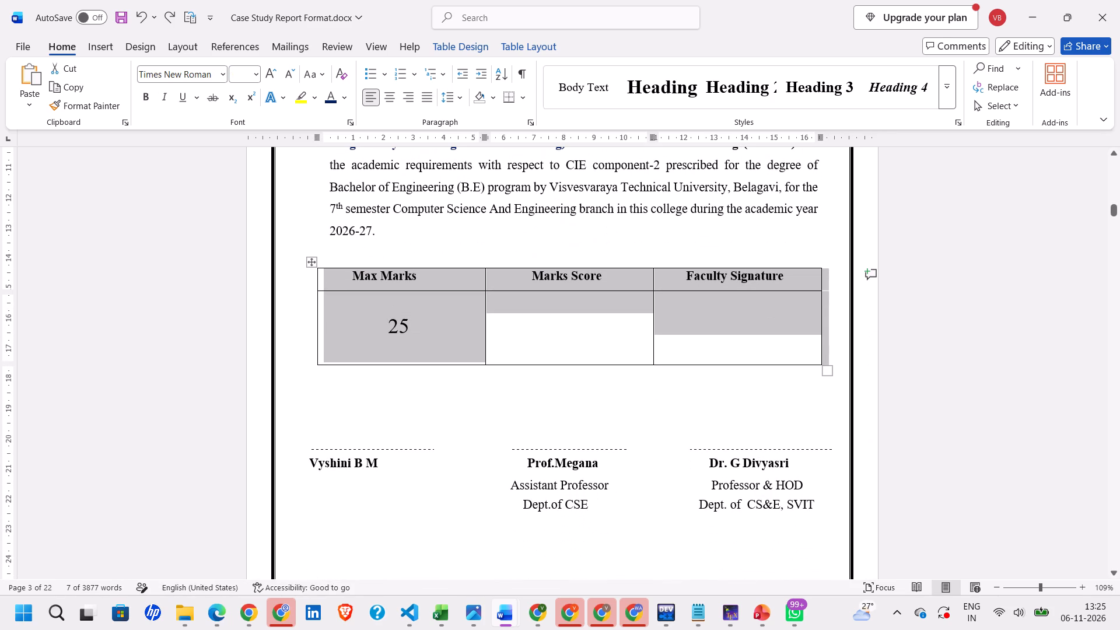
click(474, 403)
Insert two blank lines above the CONTENT heading after the acknowledgement to push it onto the following page.
scroll(474, 403, up, 1)
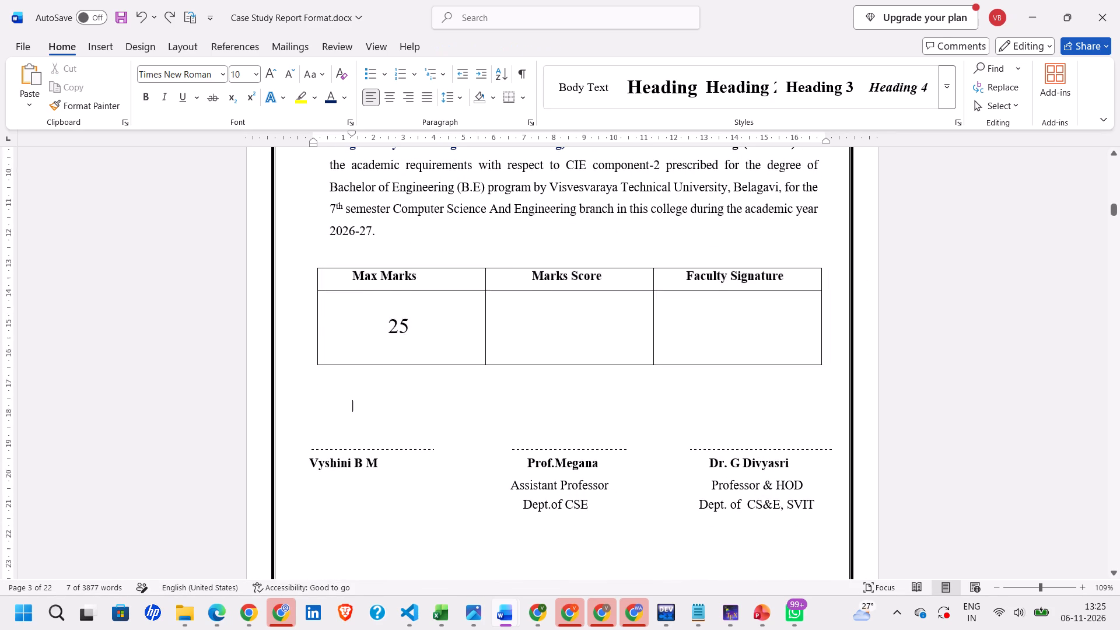
scroll(474, 403, up, 1)
scroll(474, 403, down, 1)
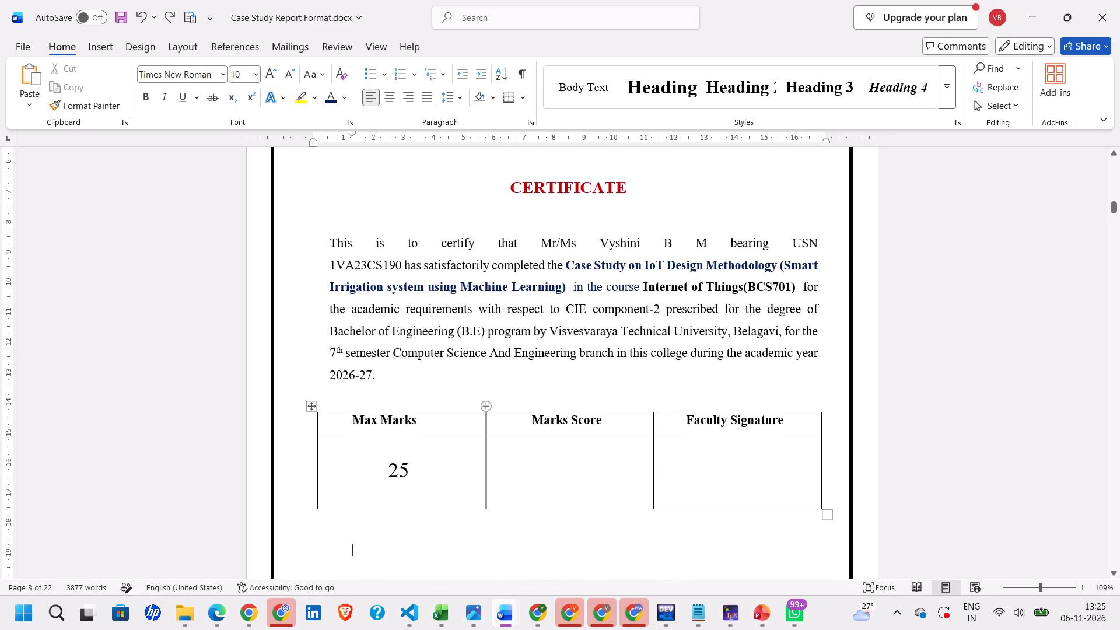
scroll(474, 403, down, 4)
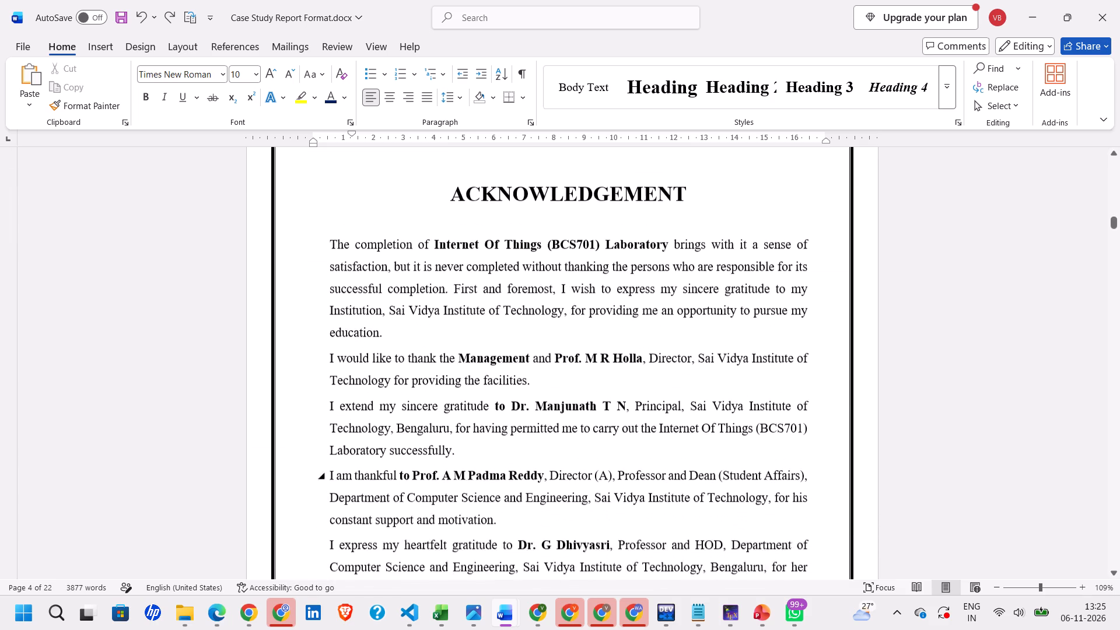
scroll(474, 403, down, 4)
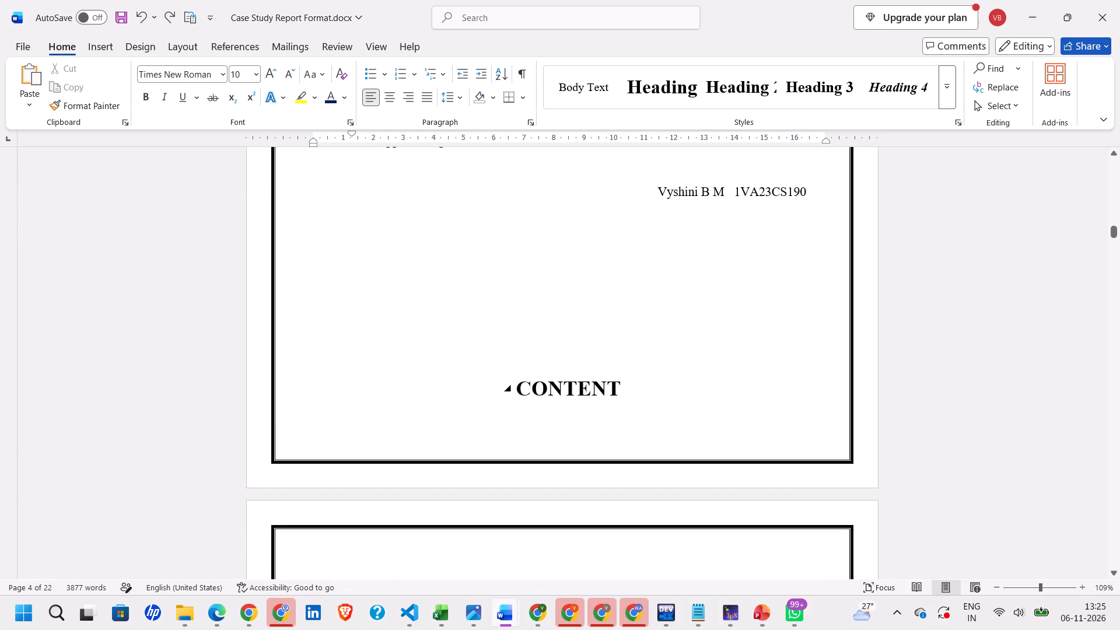
click(513, 386)
key(Return)
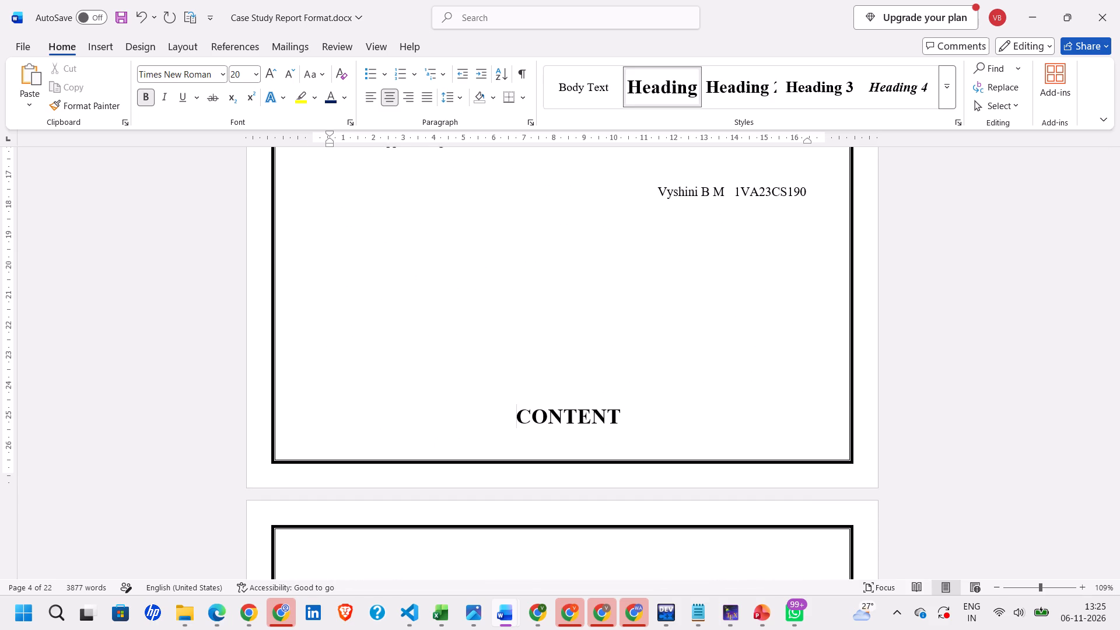
key(Return)
Delete the blank lines above the 6.CONCLUSION heading so it sits at the top of its page.
scroll(513, 386, down, 7)
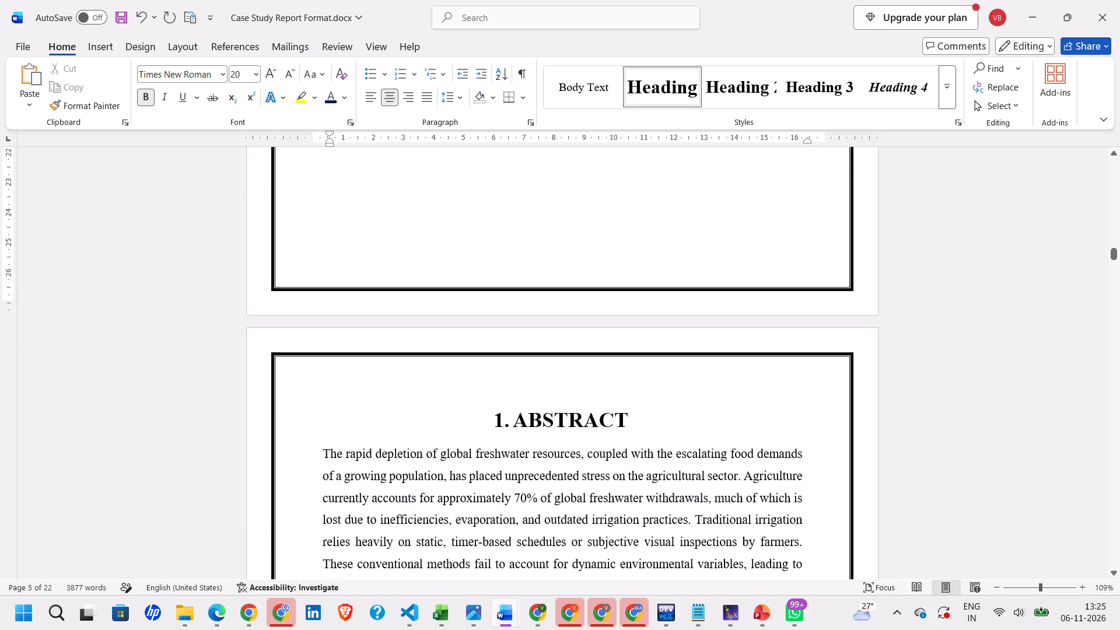
scroll(513, 386, down, 2)
scroll(513, 386, down, 20)
scroll(513, 386, down, 6)
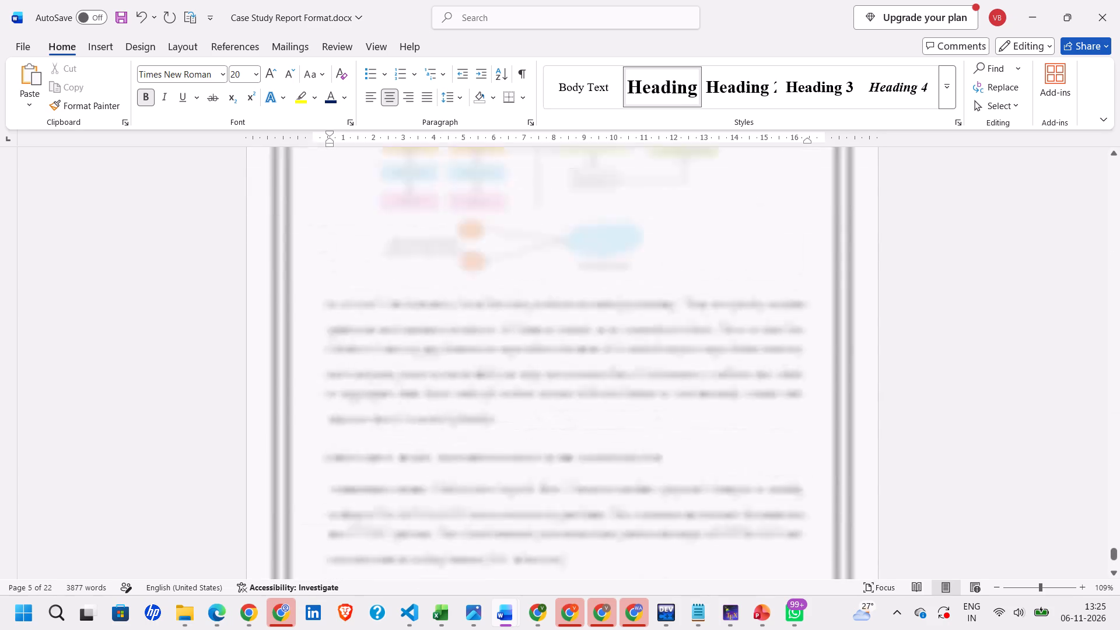
scroll(513, 386, down, 15)
scroll(513, 386, up, 3)
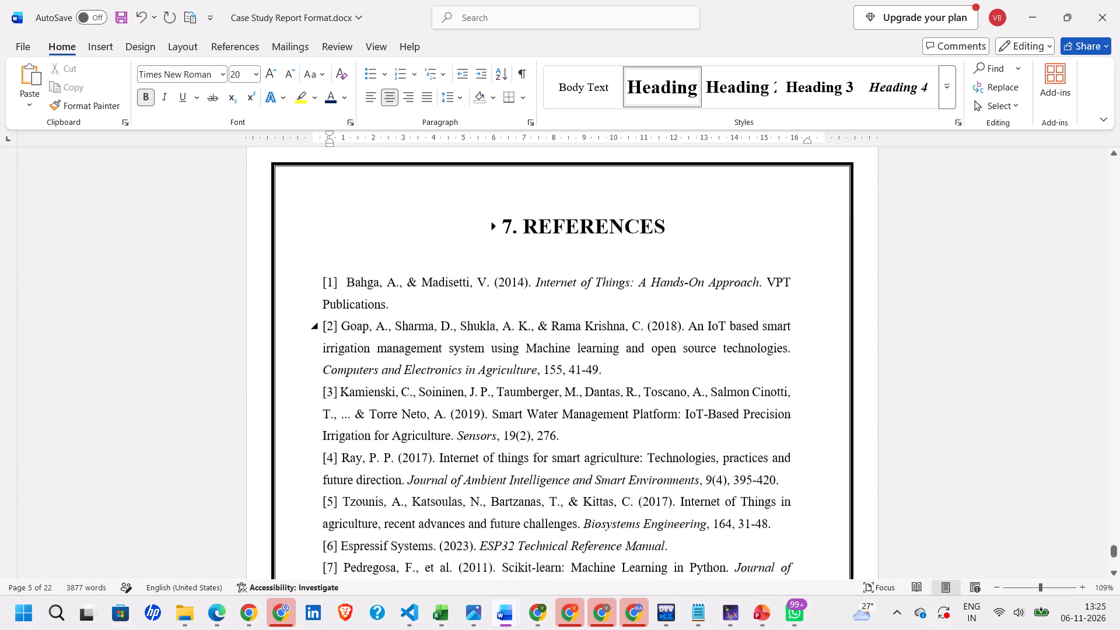
scroll(513, 386, up, 3)
scroll(513, 386, down, 1)
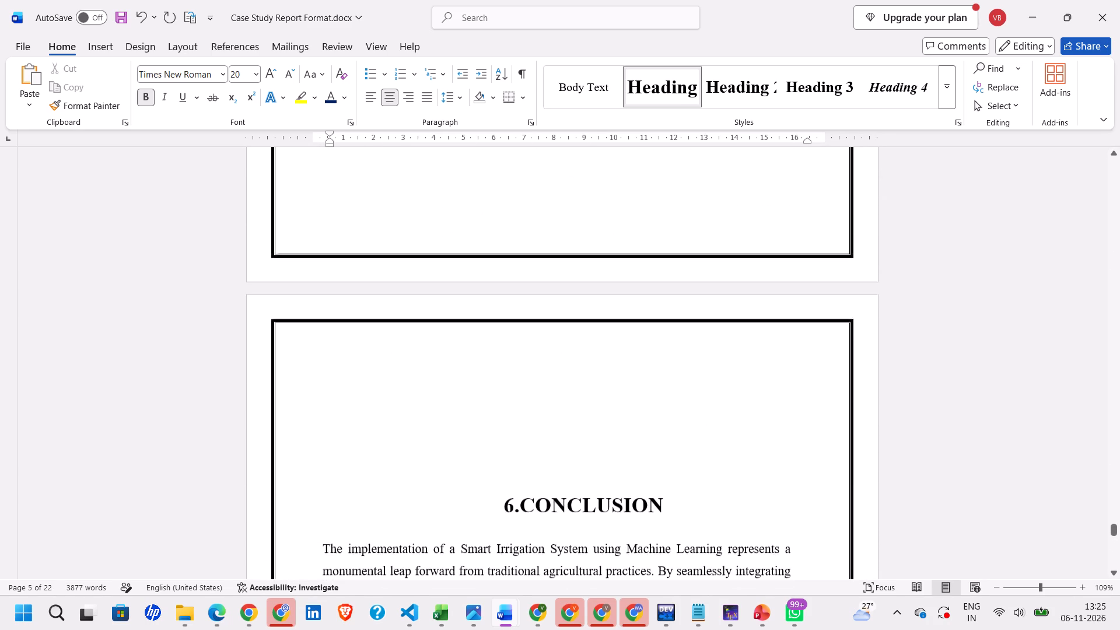
scroll(513, 386, down, 1)
click(528, 439)
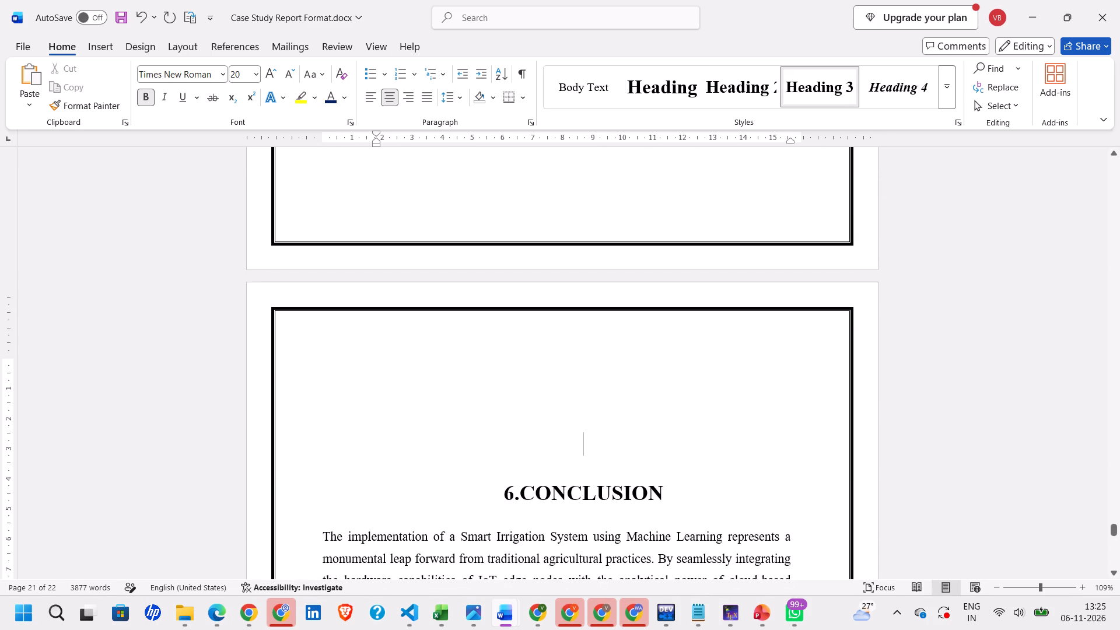
key(BackSpace)
key(BackSpace)
key(BackSpace)
key(BackSpace)
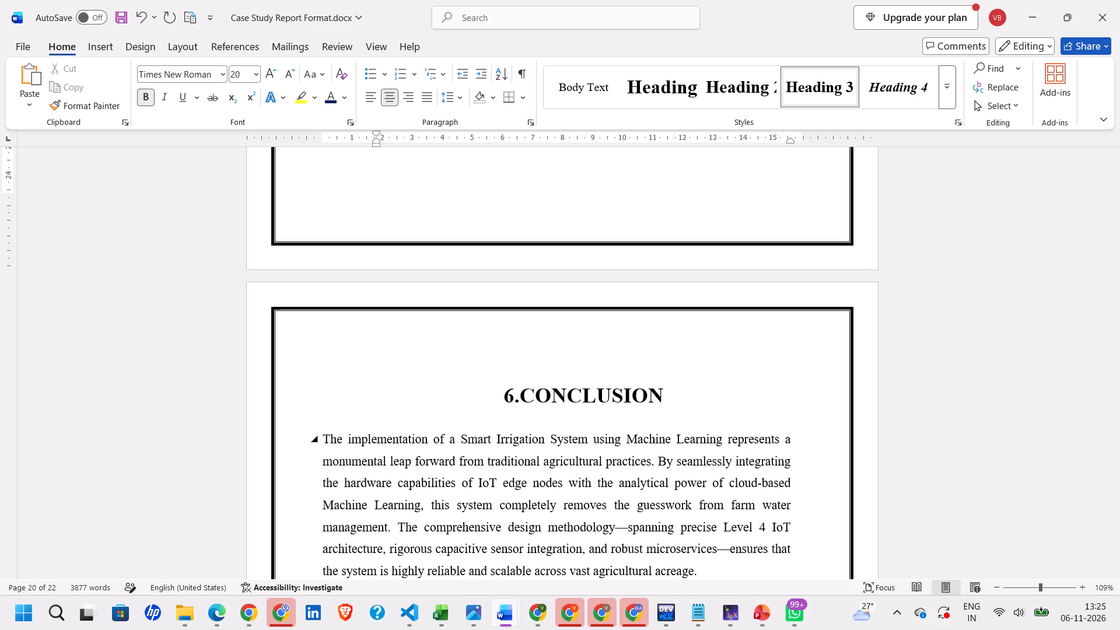
key(Down)
key(BackSpace)
key(Down)
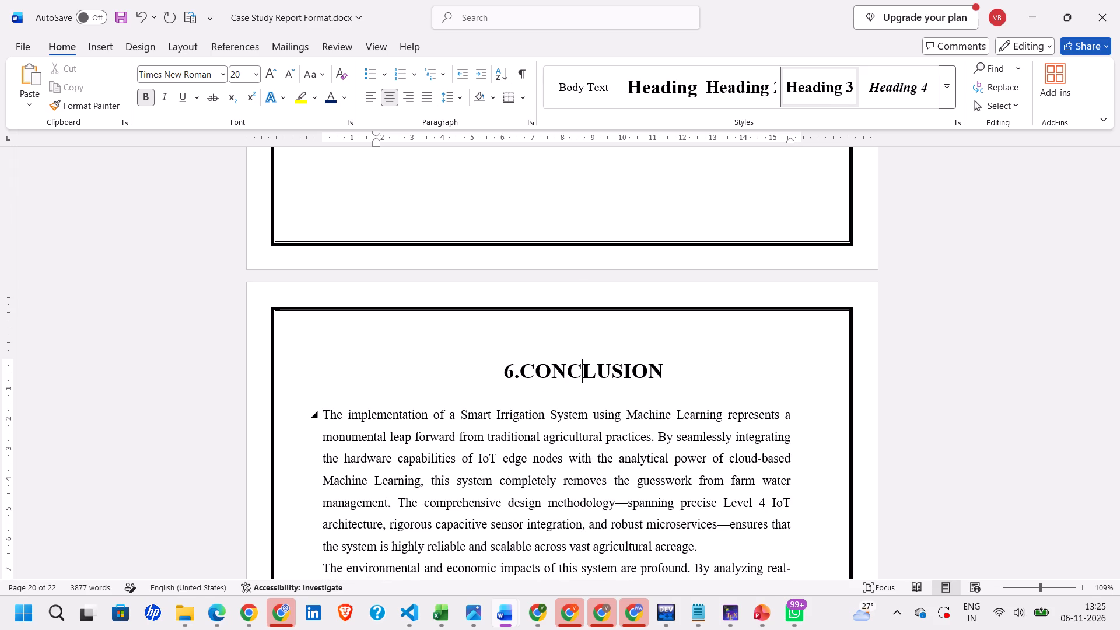
Review the report's pages from the conclusion back to the acknowledgement, checking heading placement, spacing and page borders.
scroll(528, 439, up, 4)
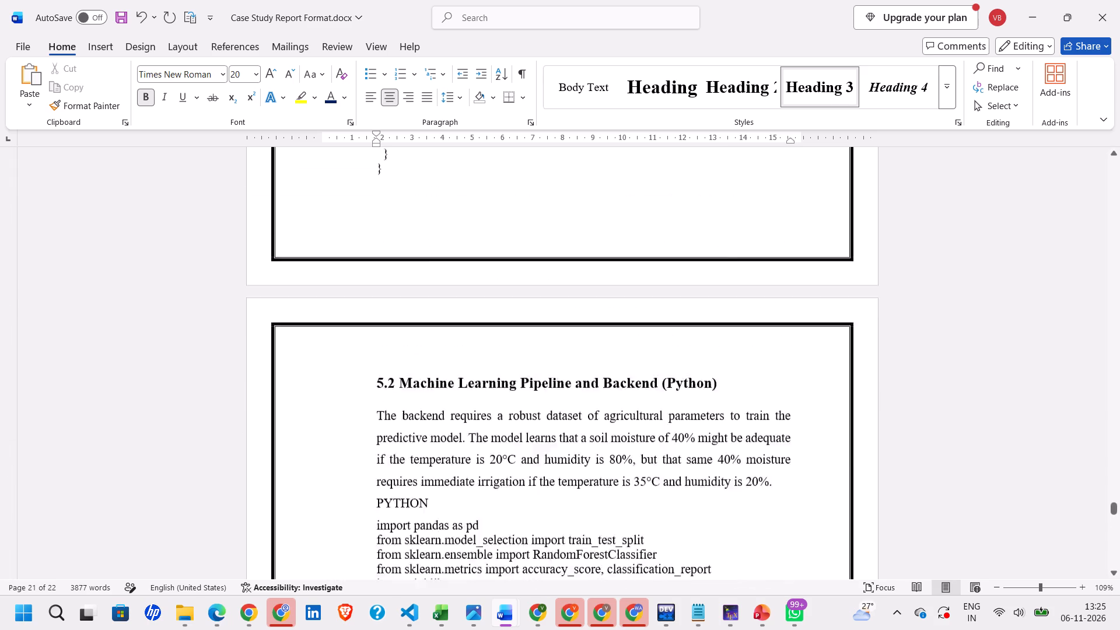
scroll(528, 439, up, 4)
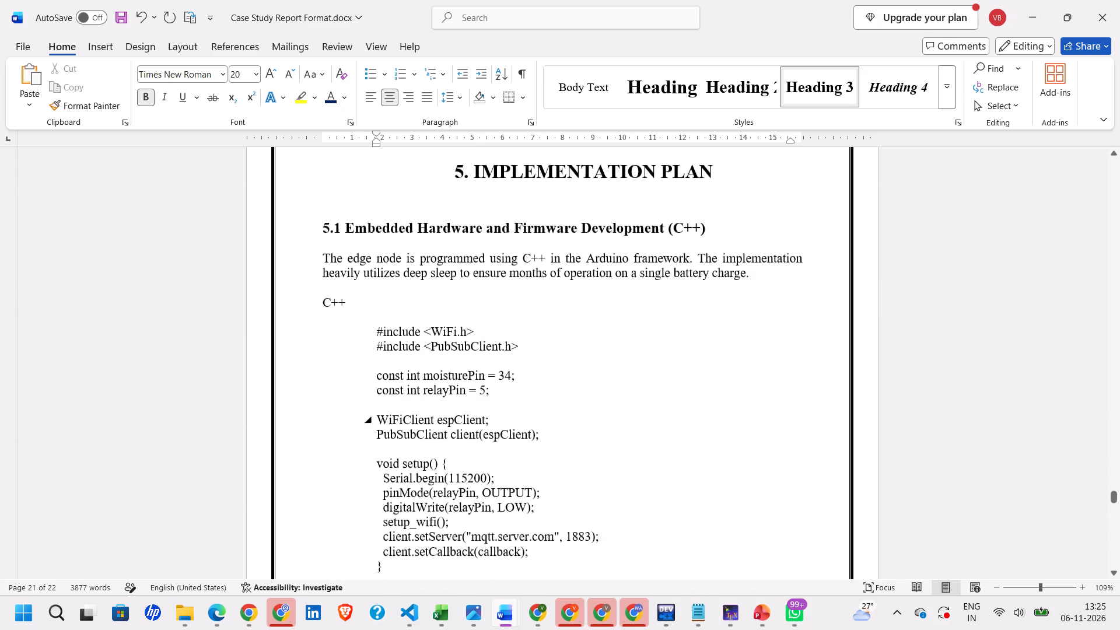
scroll(528, 439, up, 9)
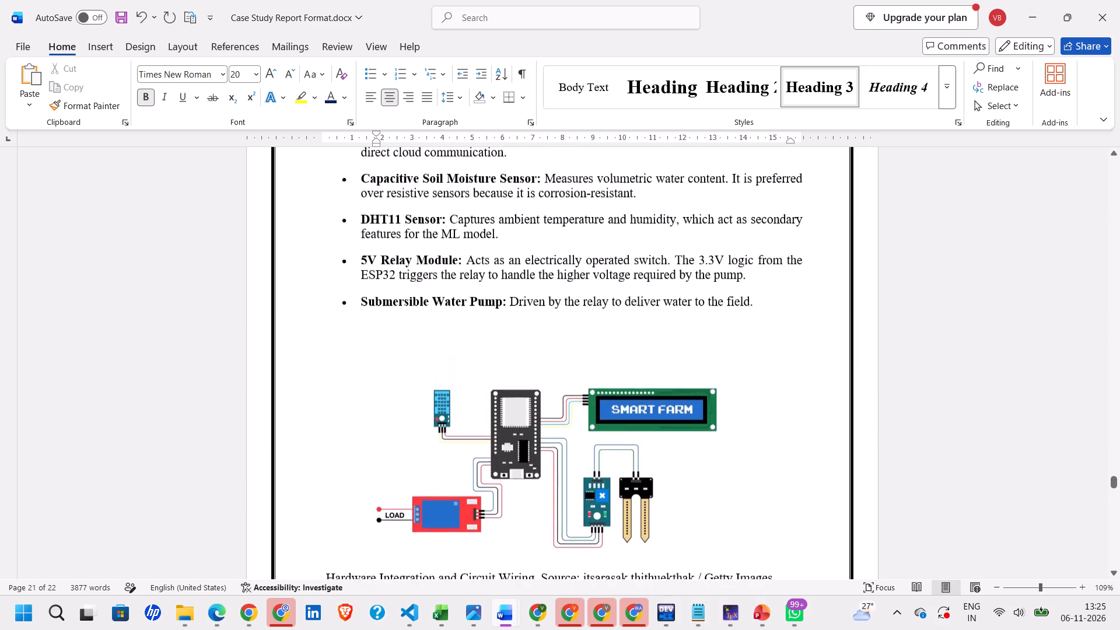
scroll(528, 439, up, 9)
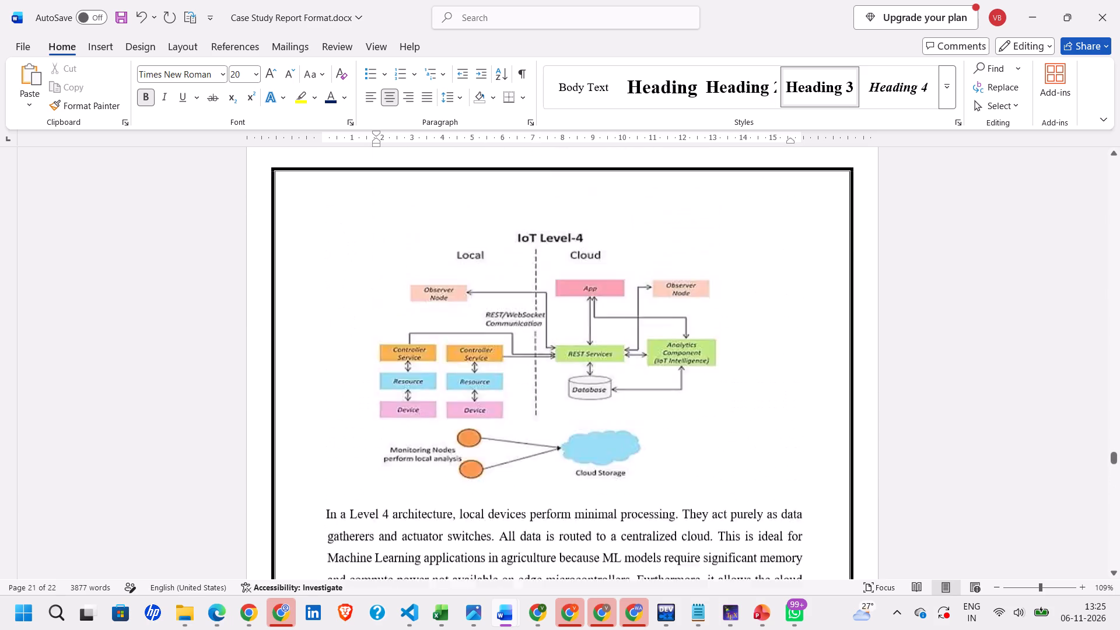
scroll(528, 439, up, 9)
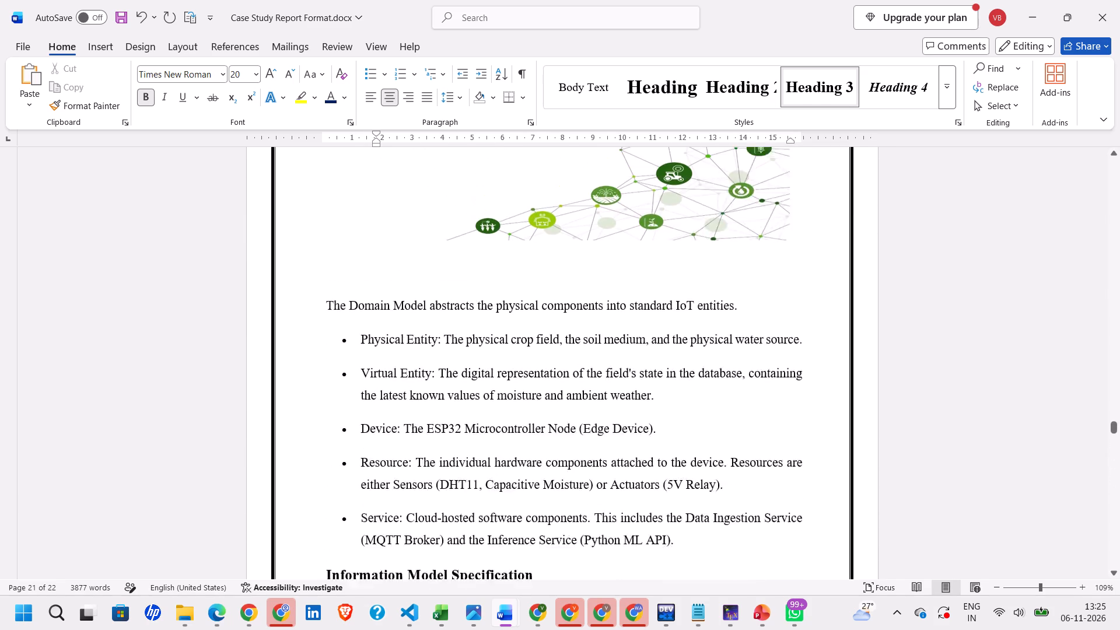
scroll(528, 439, up, 9)
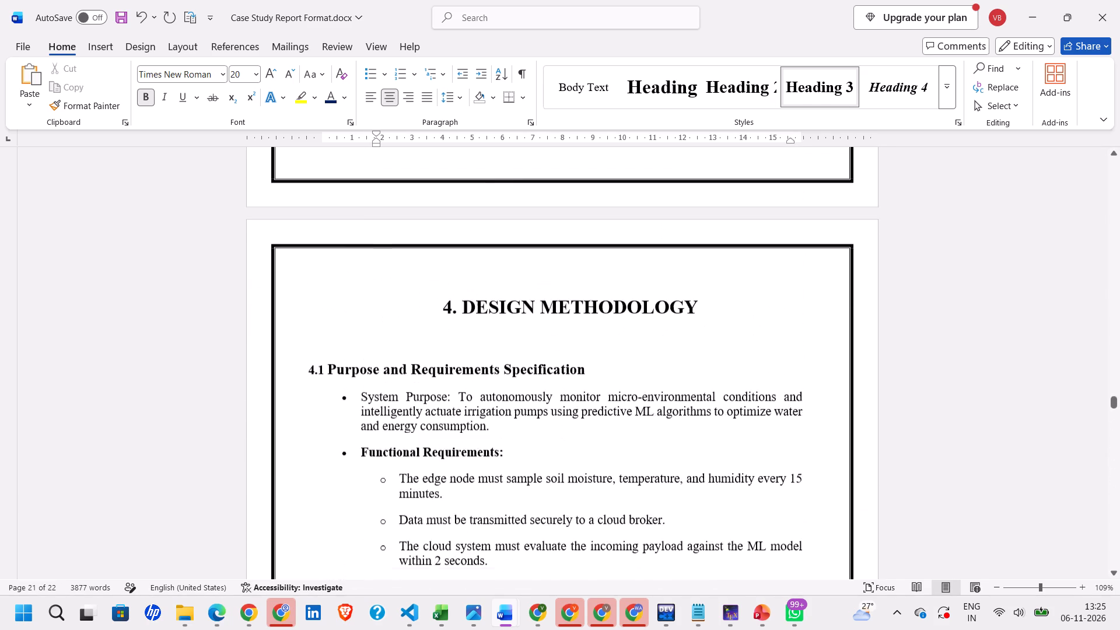
scroll(528, 439, up, 11)
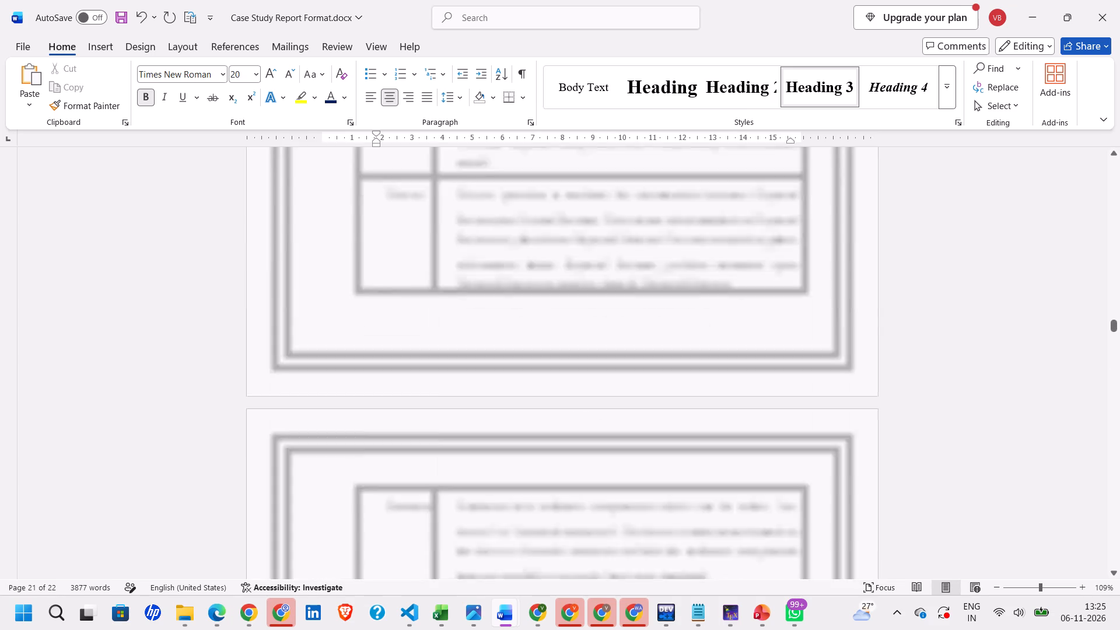
scroll(528, 439, up, 14)
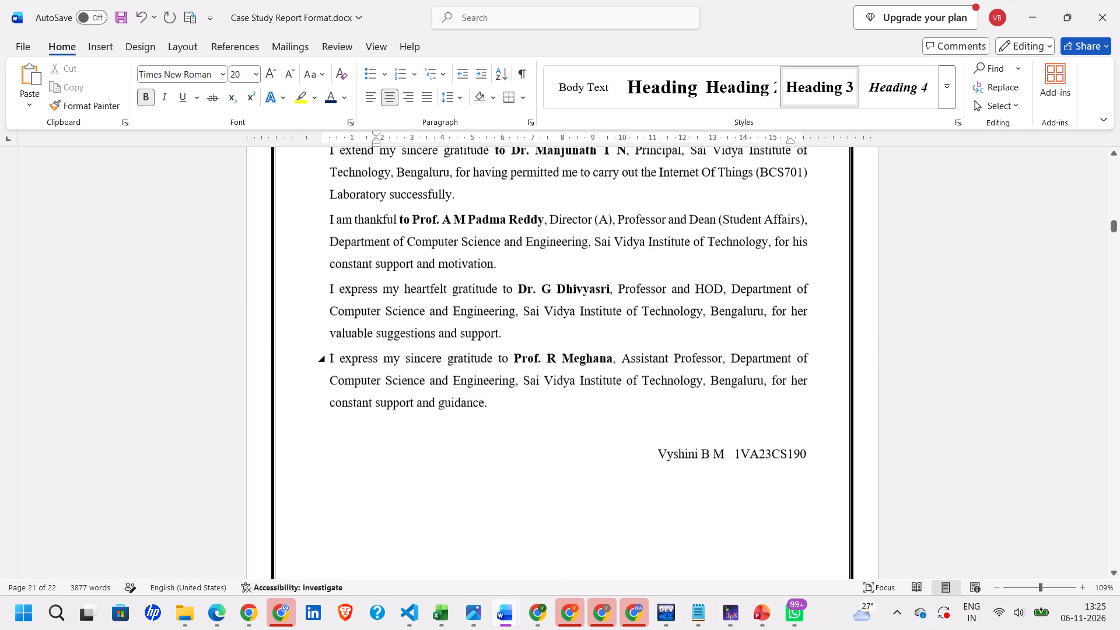
scroll(528, 439, up, 4)
scroll(528, 439, down, 4)
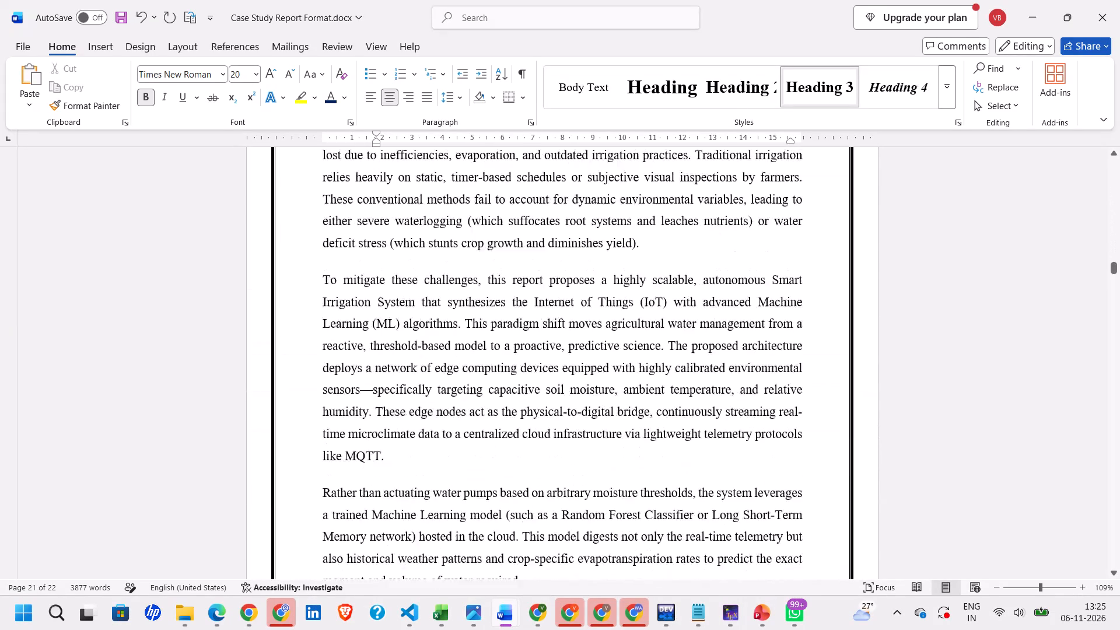
scroll(528, 439, down, 3)
scroll(528, 439, up, 4)
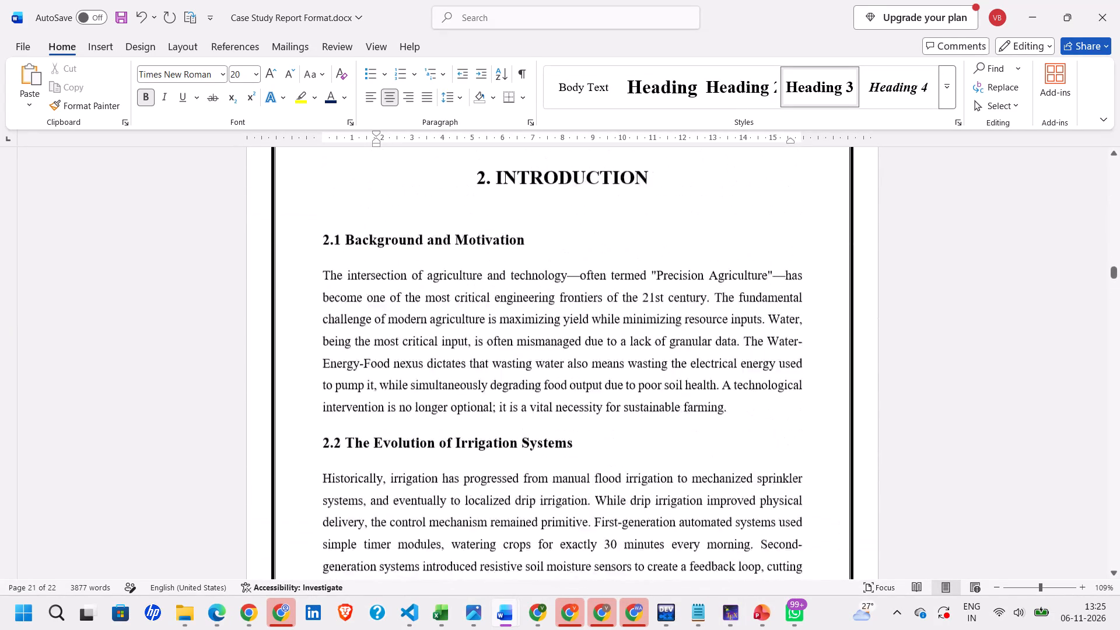
scroll(528, 439, up, 8)
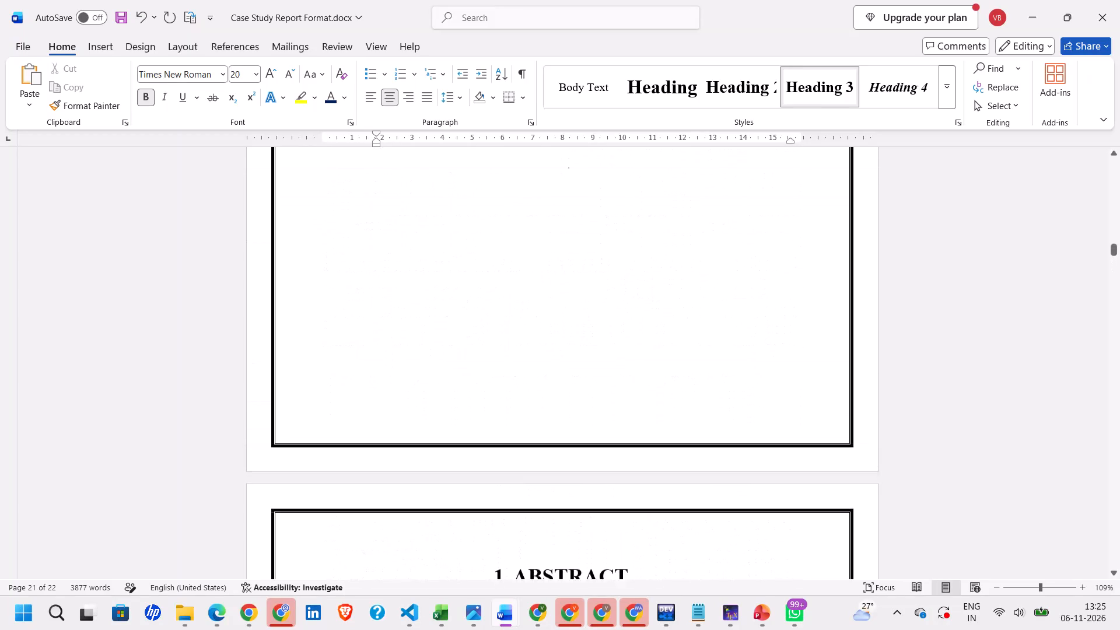
scroll(528, 439, up, 6)
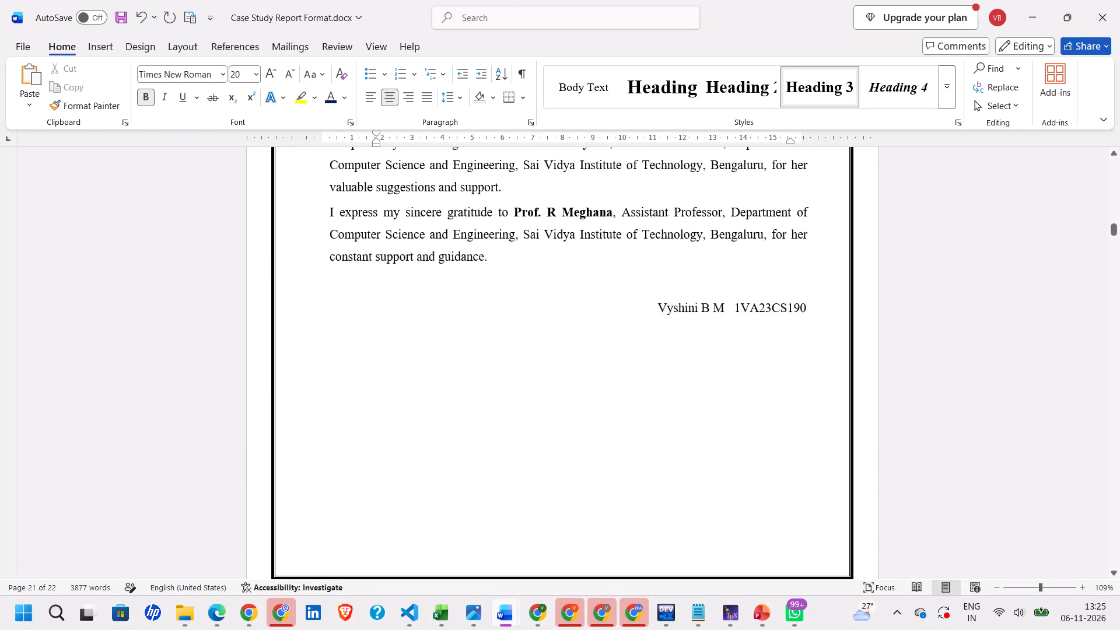
scroll(528, 439, up, 1)
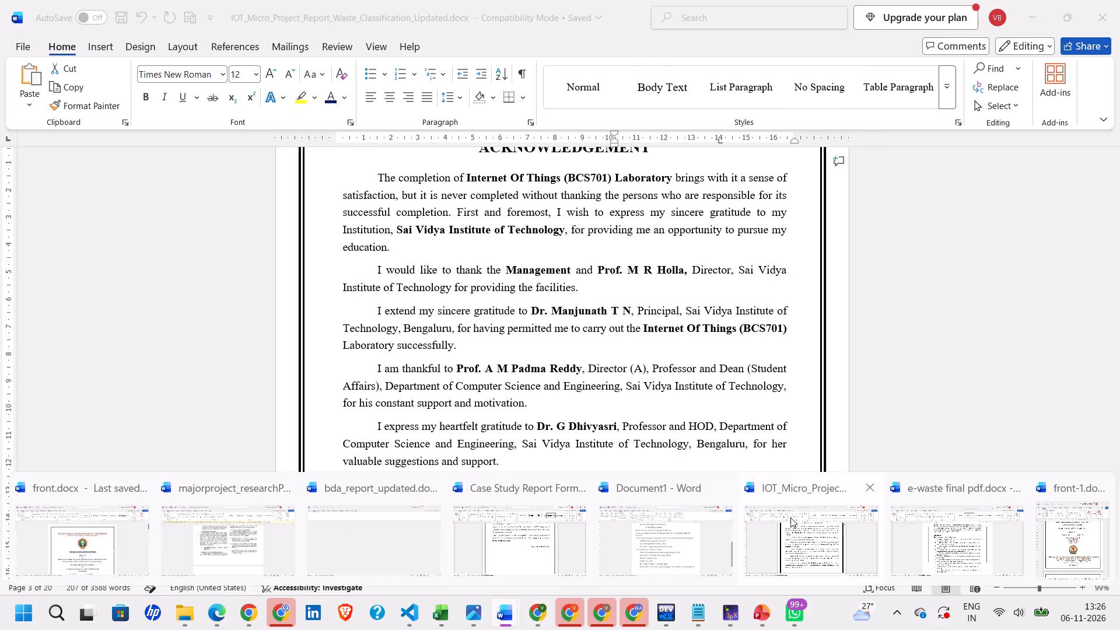
Switch to the IOT_Micro_Project_Report_Waste_Classification_Updated document and examine how the name and USN line closing its acknowledgement is formatted.
click(803, 551)
scroll(737, 502, down, 1)
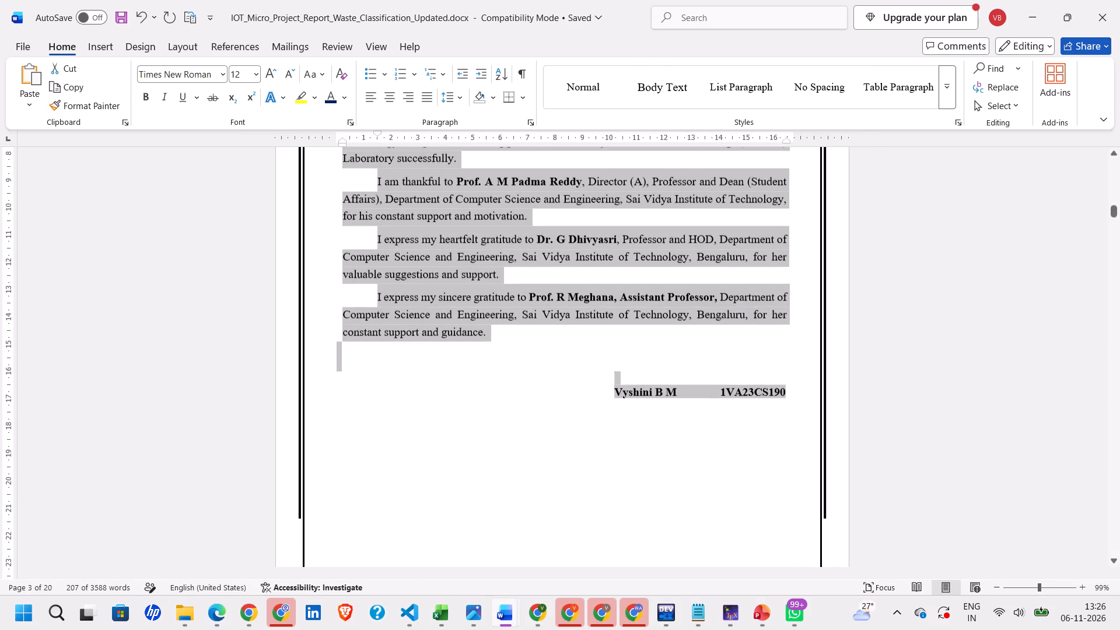
scroll(737, 502, down, 1)
click(737, 502)
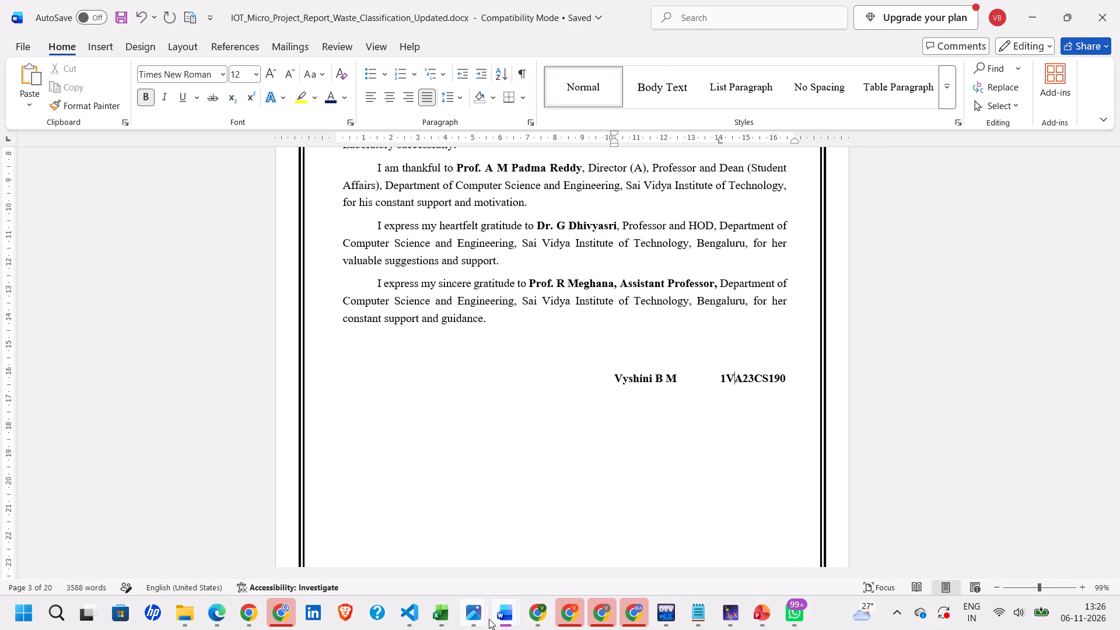
Switch back to the Case Study Report Format document, bold the name and USN line closing the acknowledgement, and save.
click(504, 561)
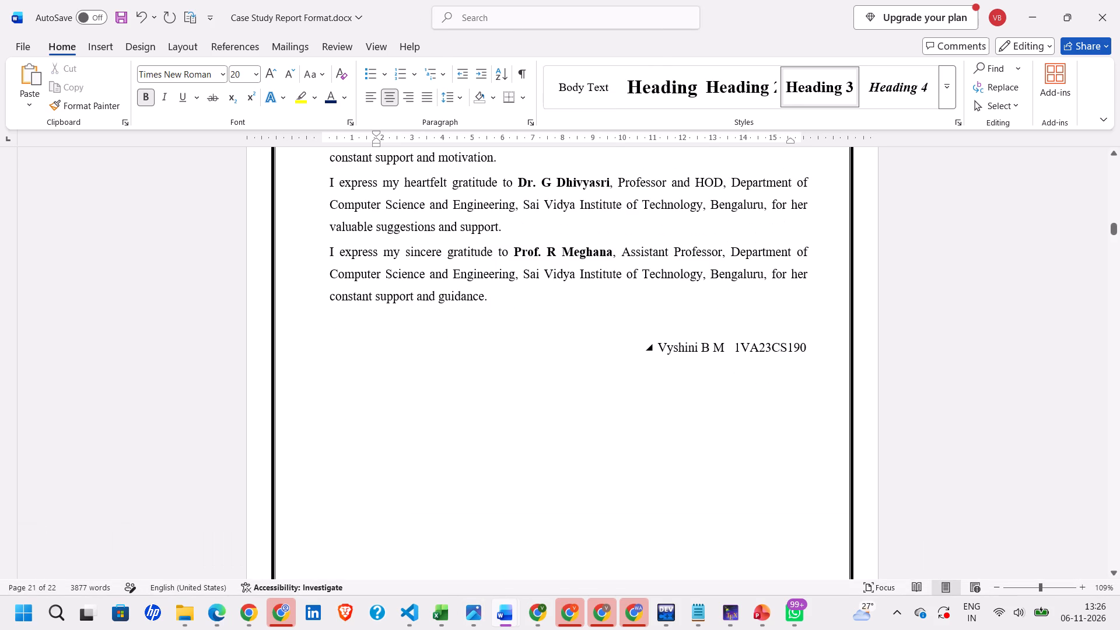
drag(810, 345, 674, 345)
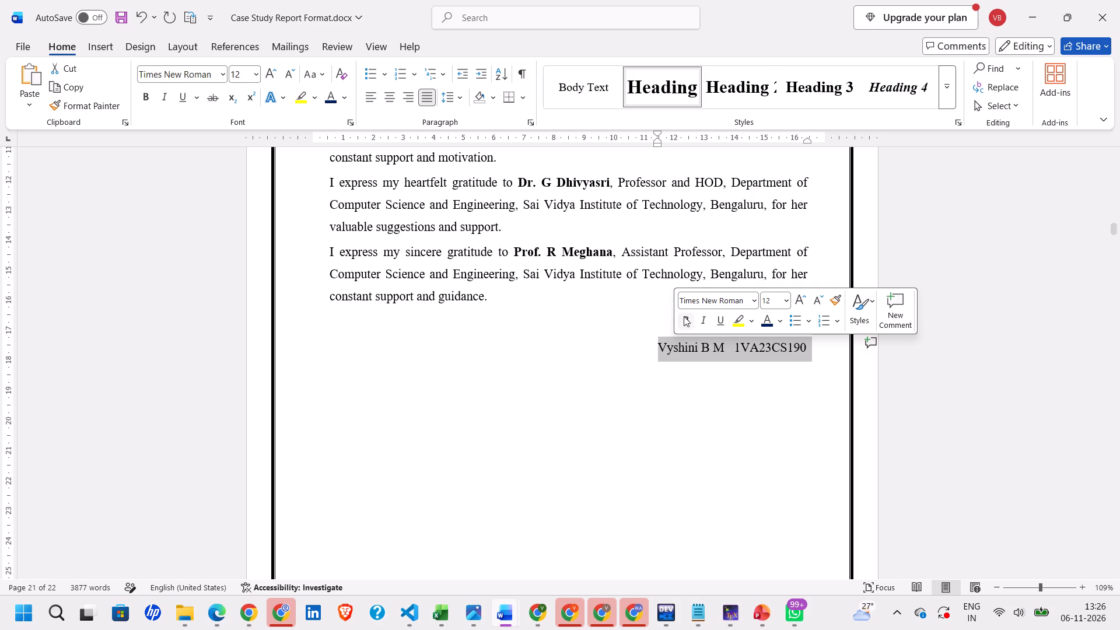
click(684, 316)
click(567, 397)
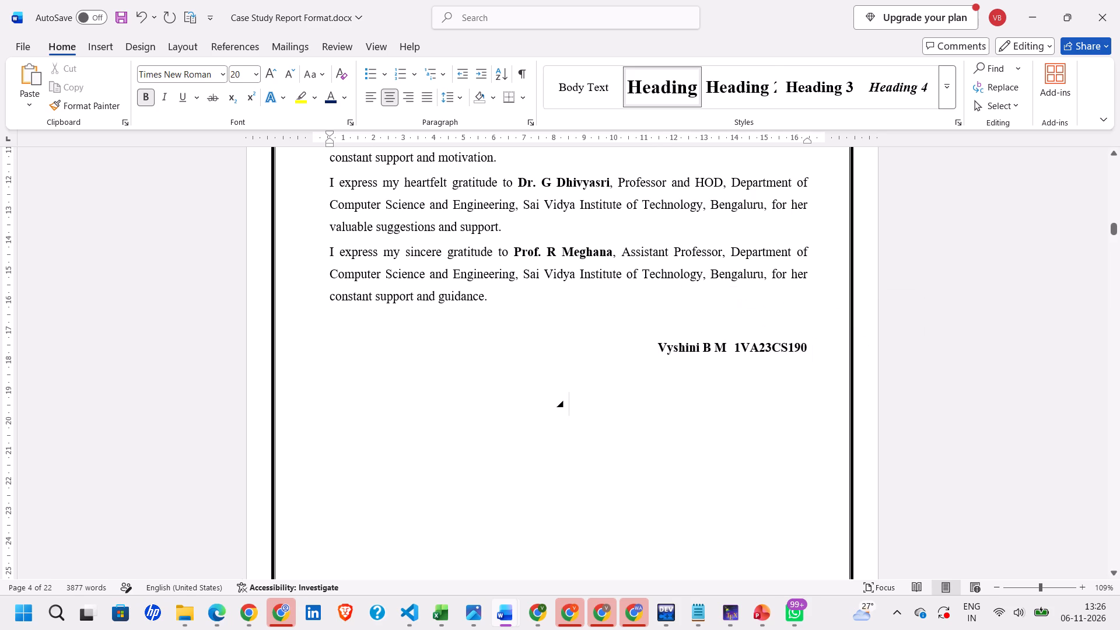
key(ctrl+s)
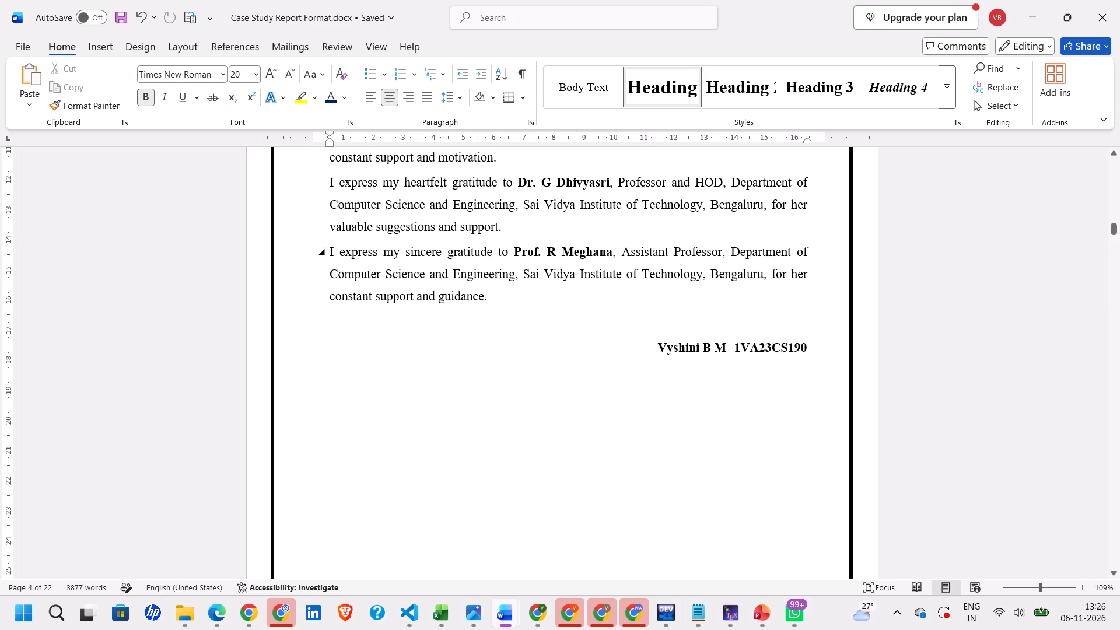
Export the report as a PDF named "iot casestudy" in the Downloads folder, opening it after publishing.
click(28, 45)
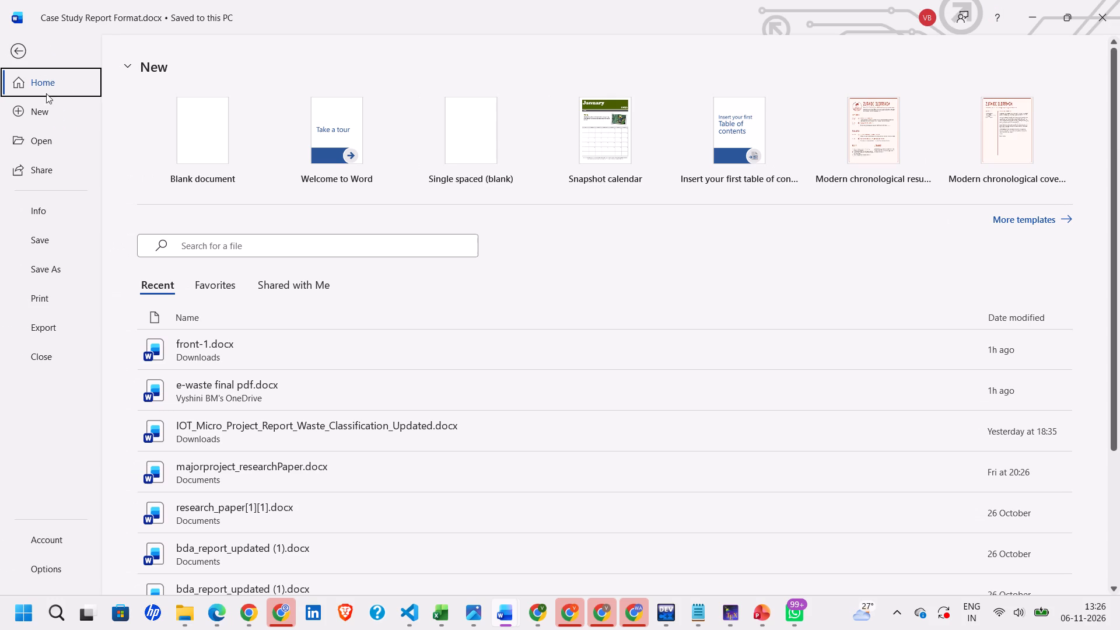
click(41, 320)
click(402, 206)
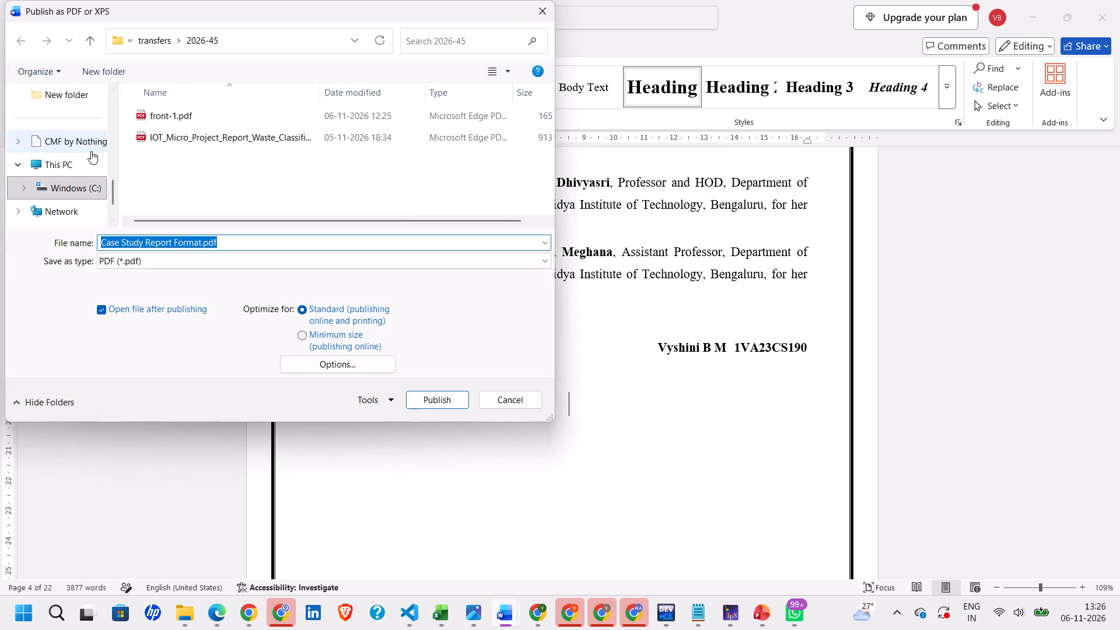
scroll(91, 151, up, 9)
scroll(68, 196, down, 1)
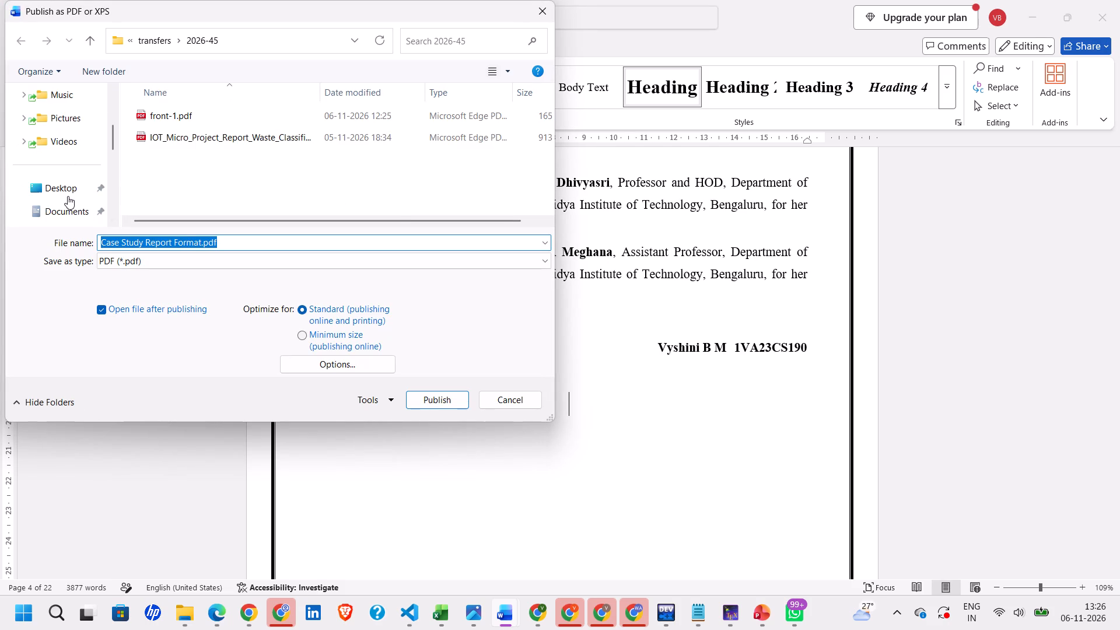
click(68, 171)
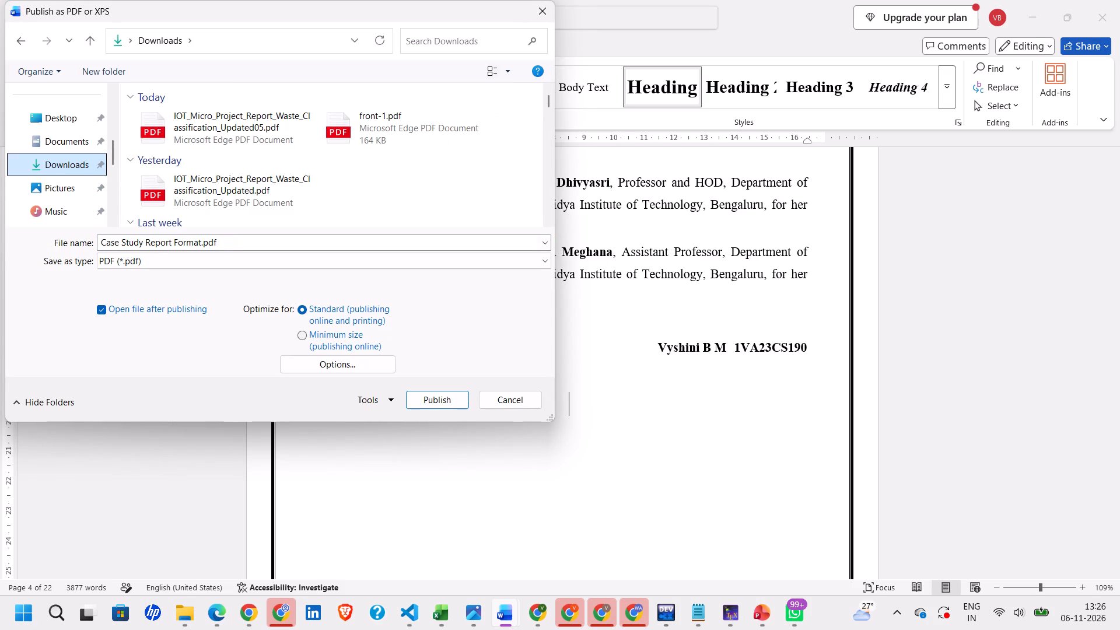
drag(223, 244, 218, 243)
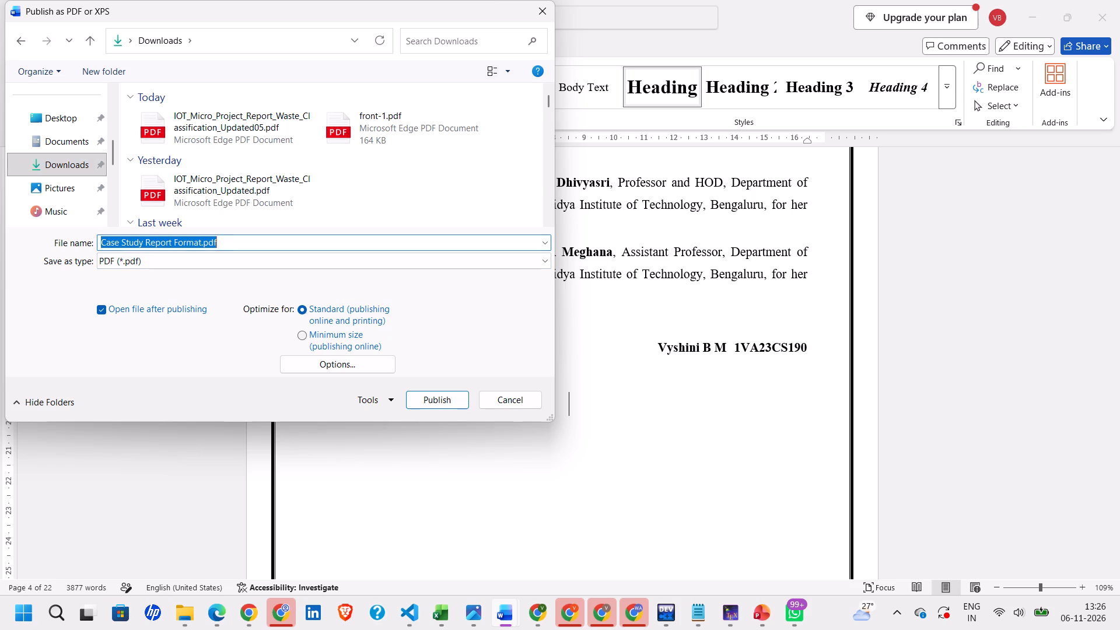
key(BackSpace)
key(i)
key(BackSpace)
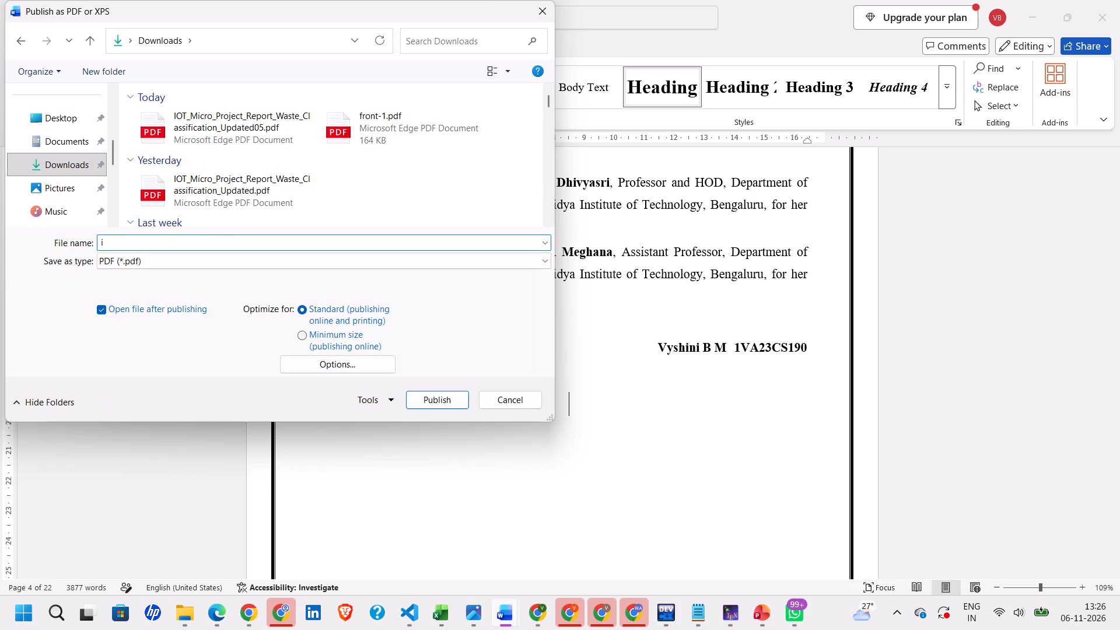
text(iot case)
text(study)
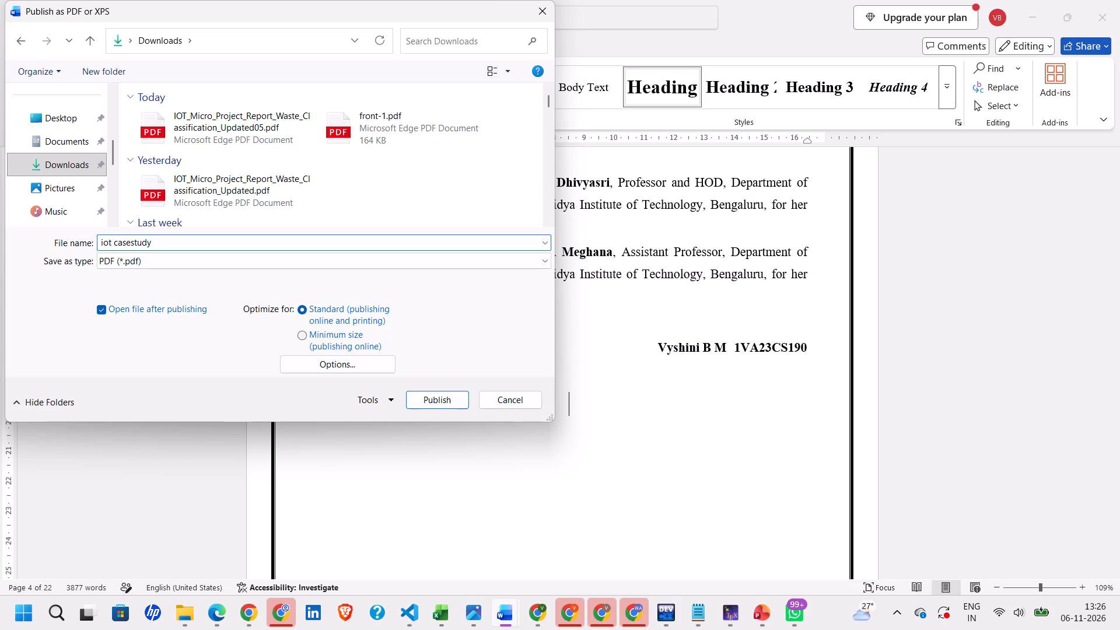
click(430, 401)
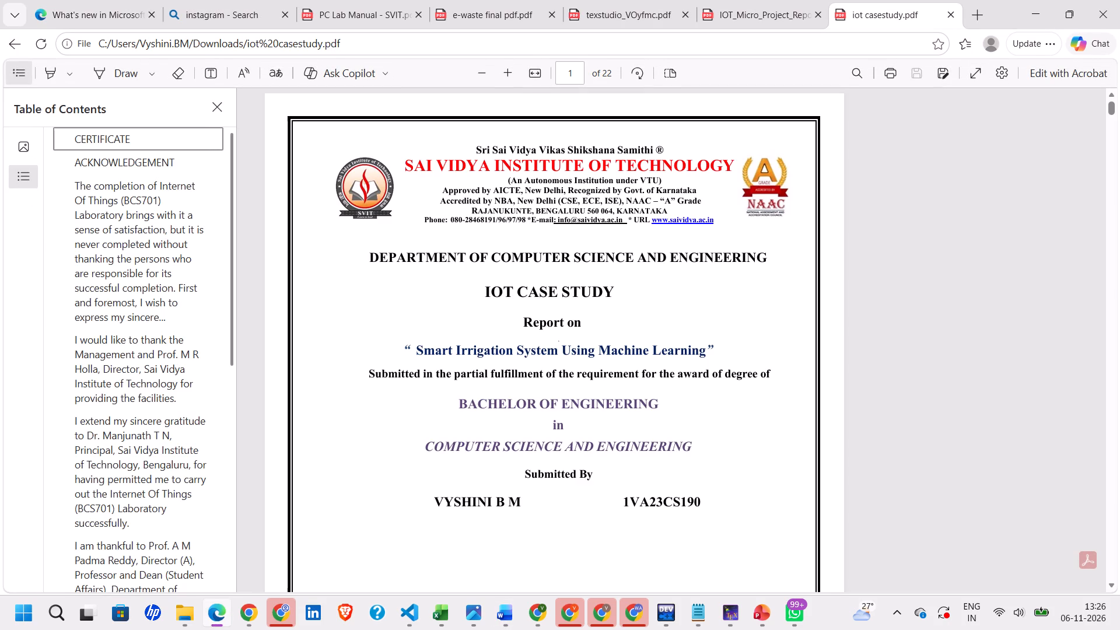
Review the exported PDF's front pages from the cover to the CONTENT page, hiding the table of contents pane.
scroll(475, 340, down, 3)
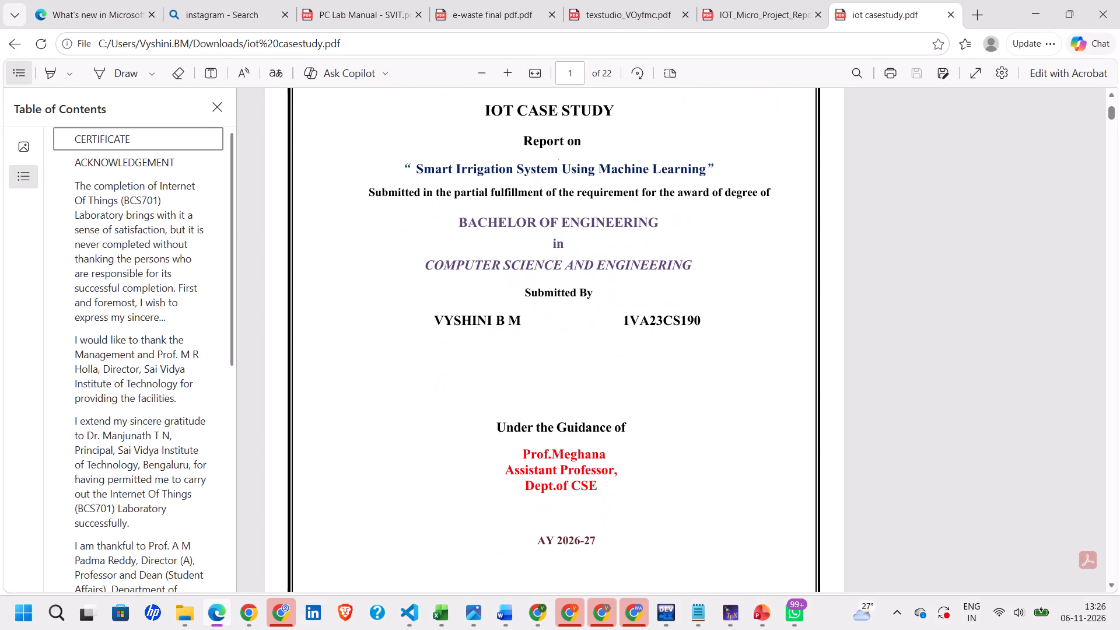
click(215, 107)
scroll(446, 233, up, 2)
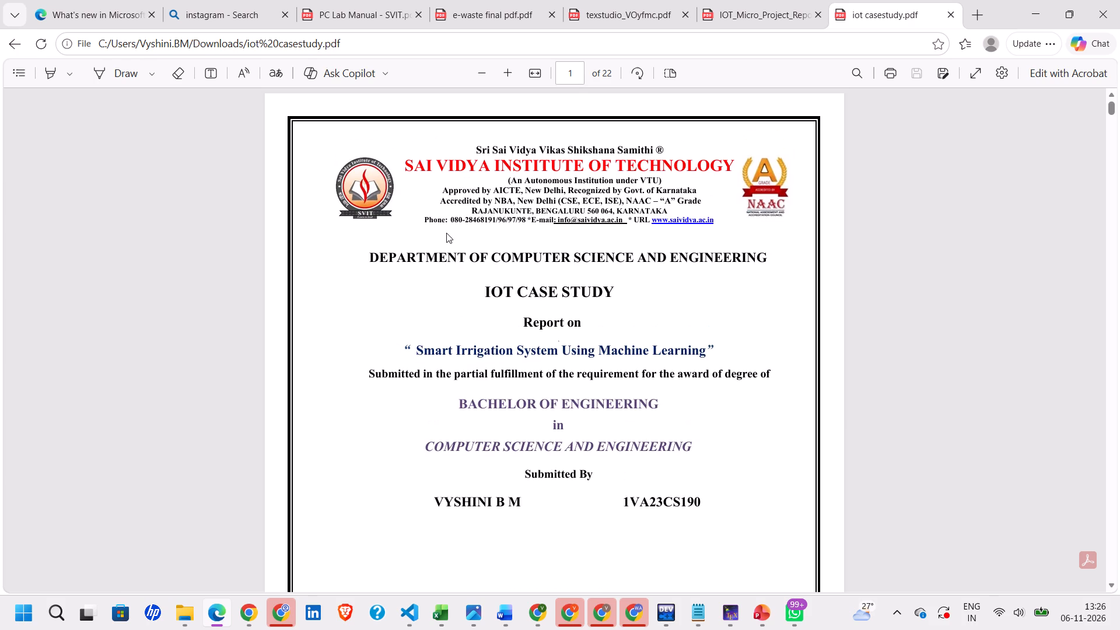
scroll(446, 233, down, 3)
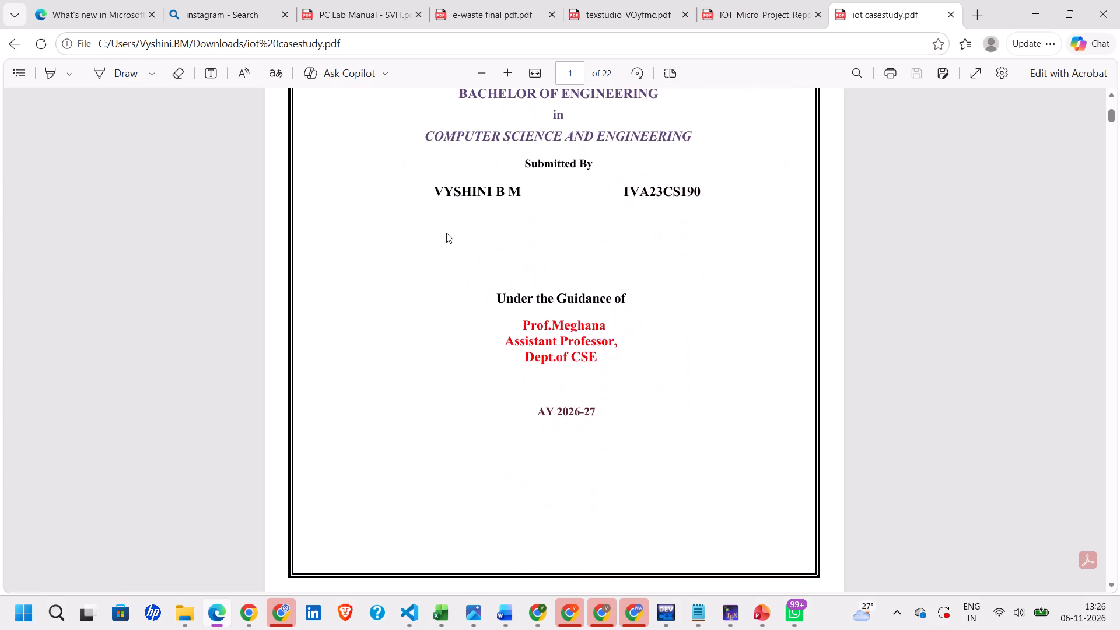
scroll(446, 233, up, 2)
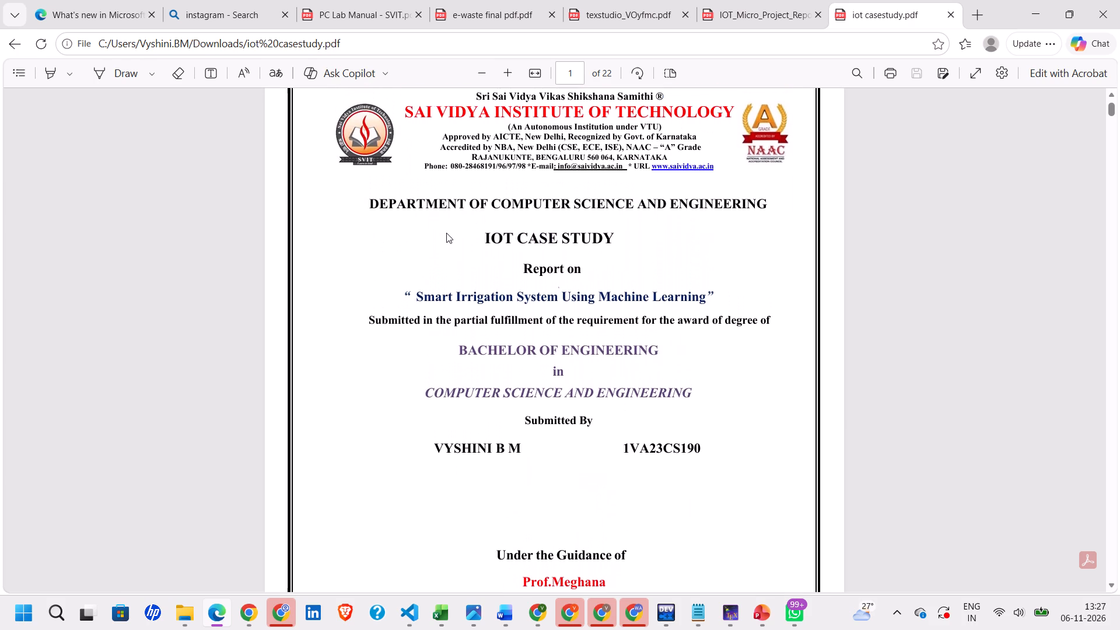
scroll(446, 233, up, 1)
scroll(446, 233, down, 3)
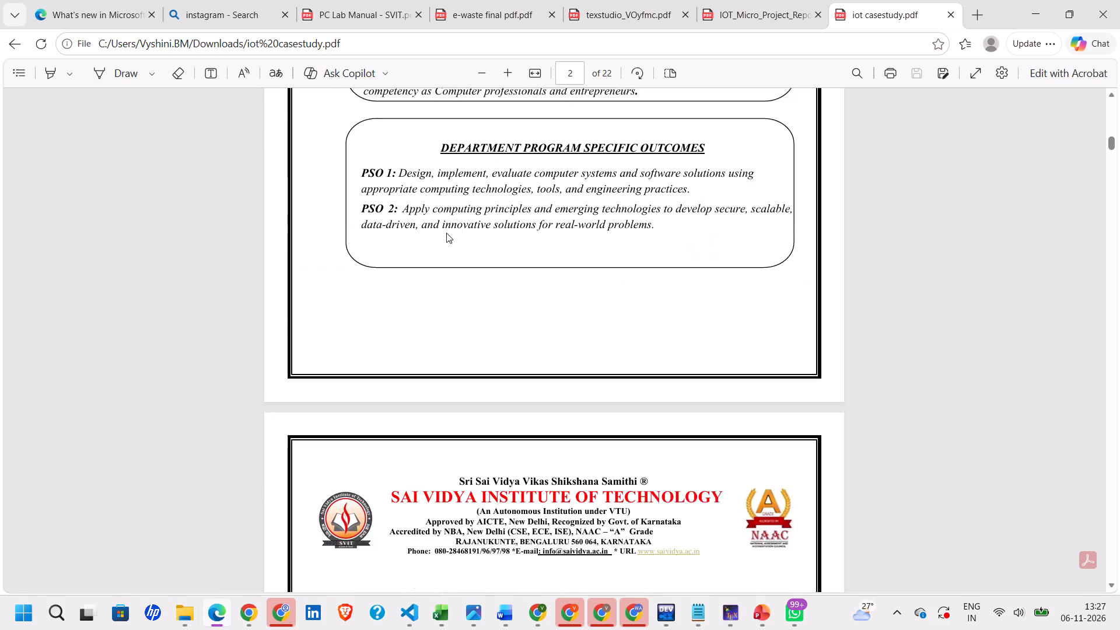
scroll(446, 233, down, 2)
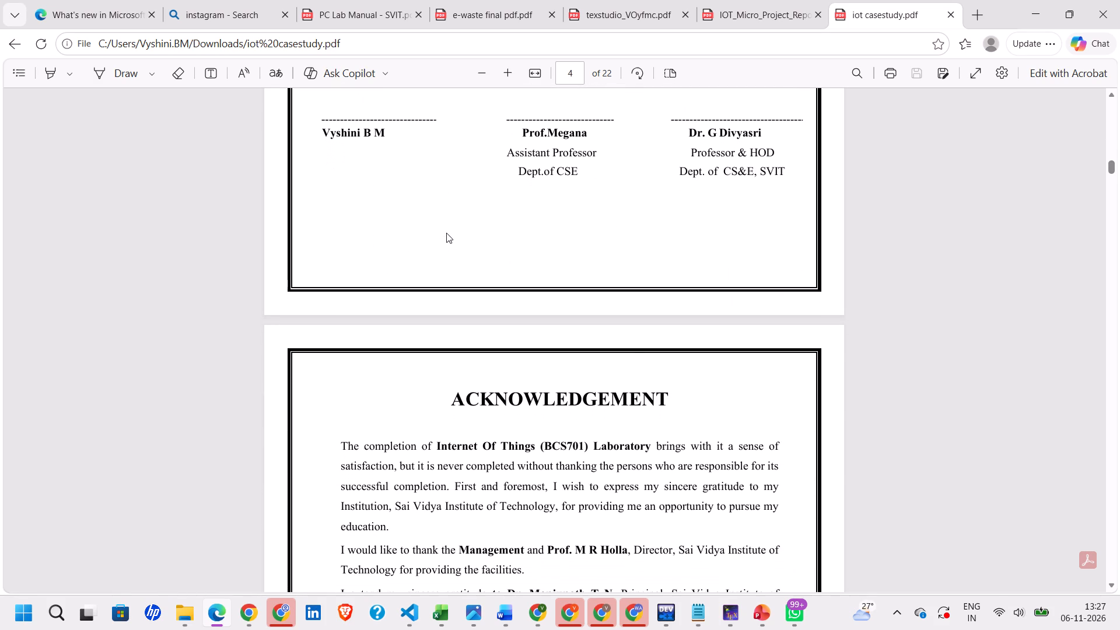
scroll(446, 233, down, 2)
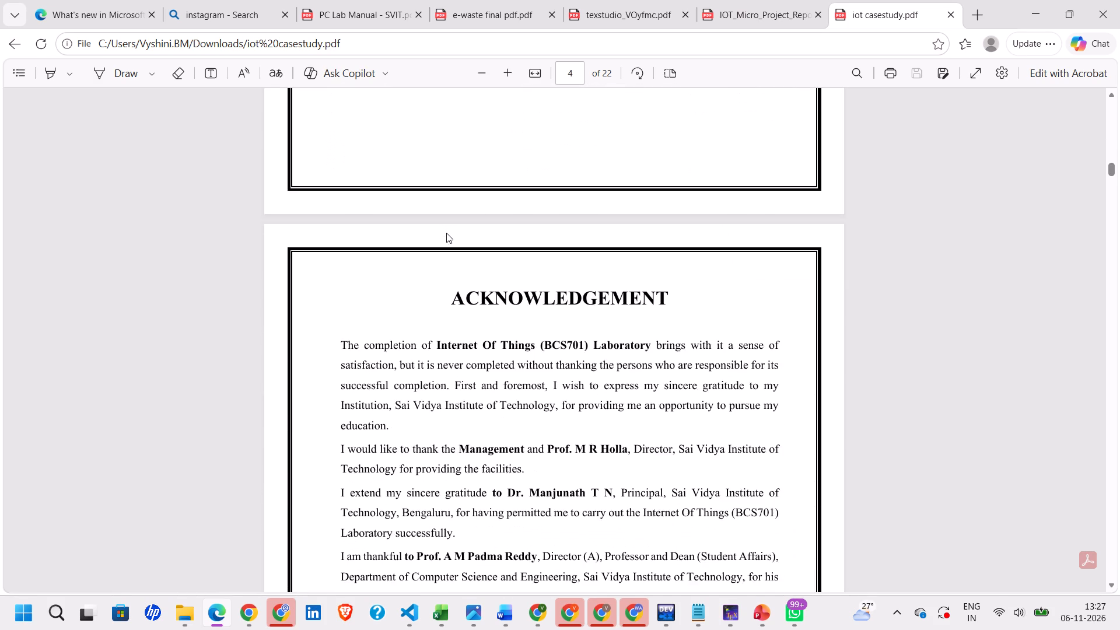
scroll(446, 233, down, 3)
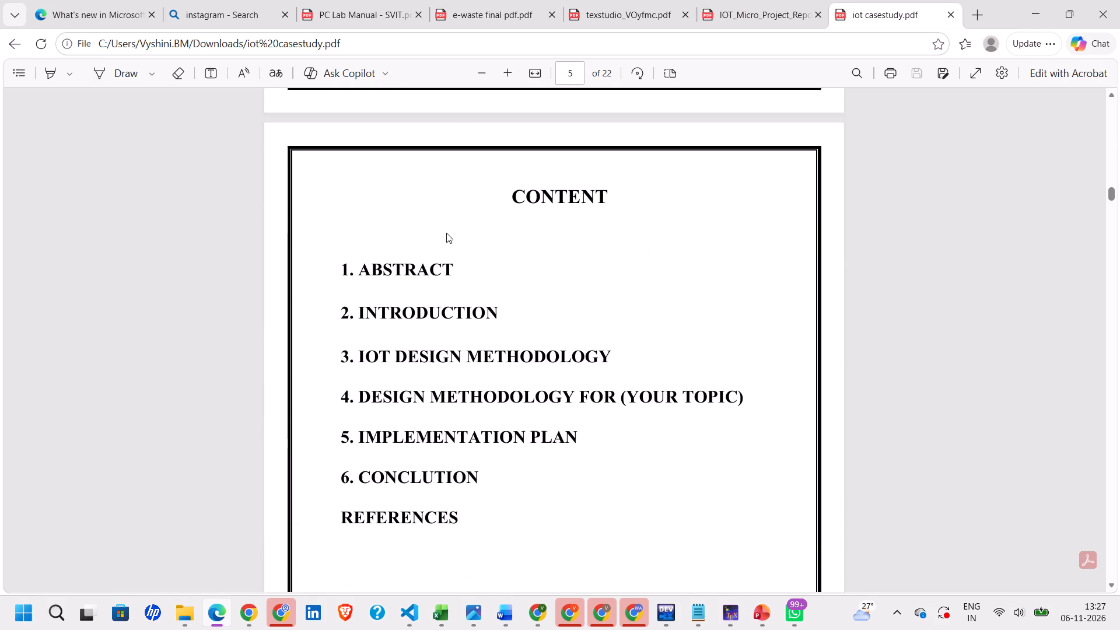
Review the exported PDF's body pages from the introduction through the design methodology, checking headings, tables, figures and page borders.
scroll(446, 233, down, 3)
scroll(446, 233, up, 2)
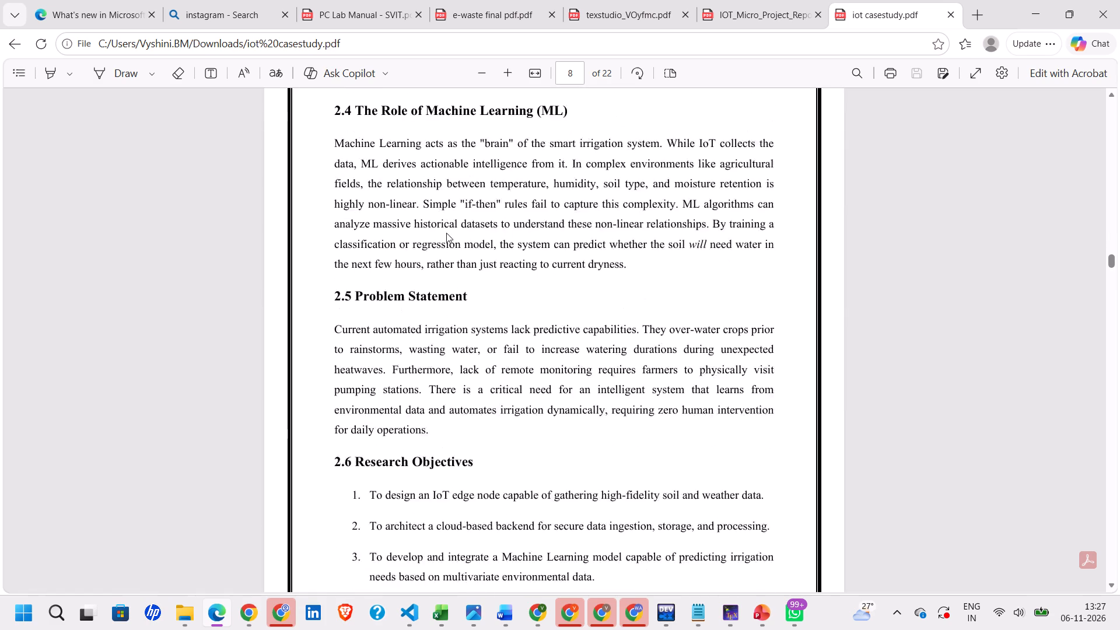
scroll(446, 233, up, 7)
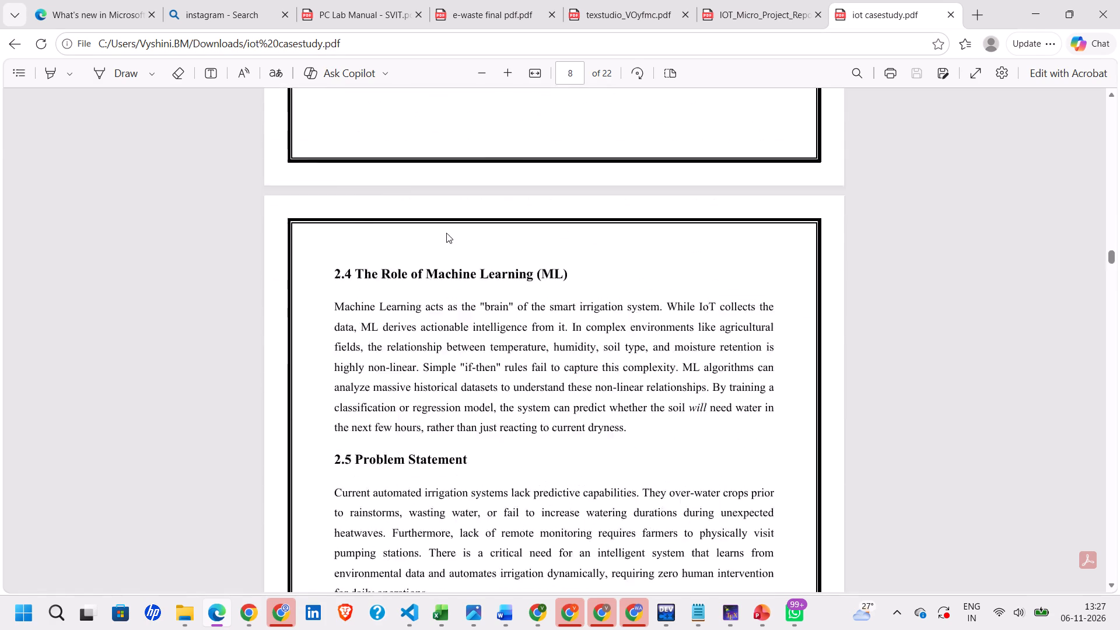
scroll(446, 233, up, 1)
scroll(446, 233, down, 1)
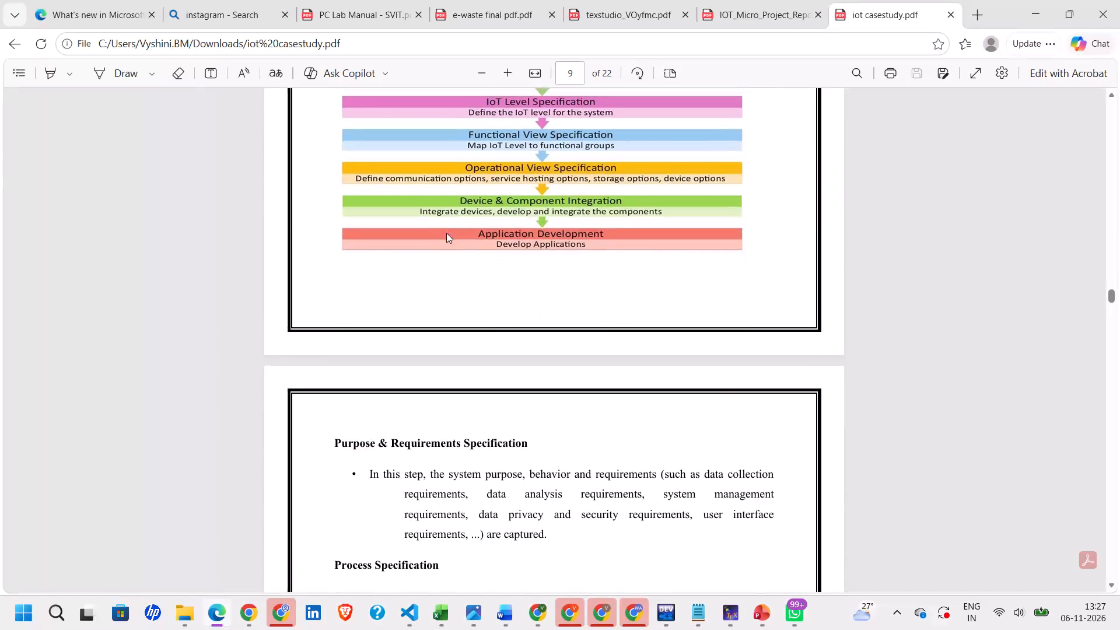
scroll(446, 233, down, 3)
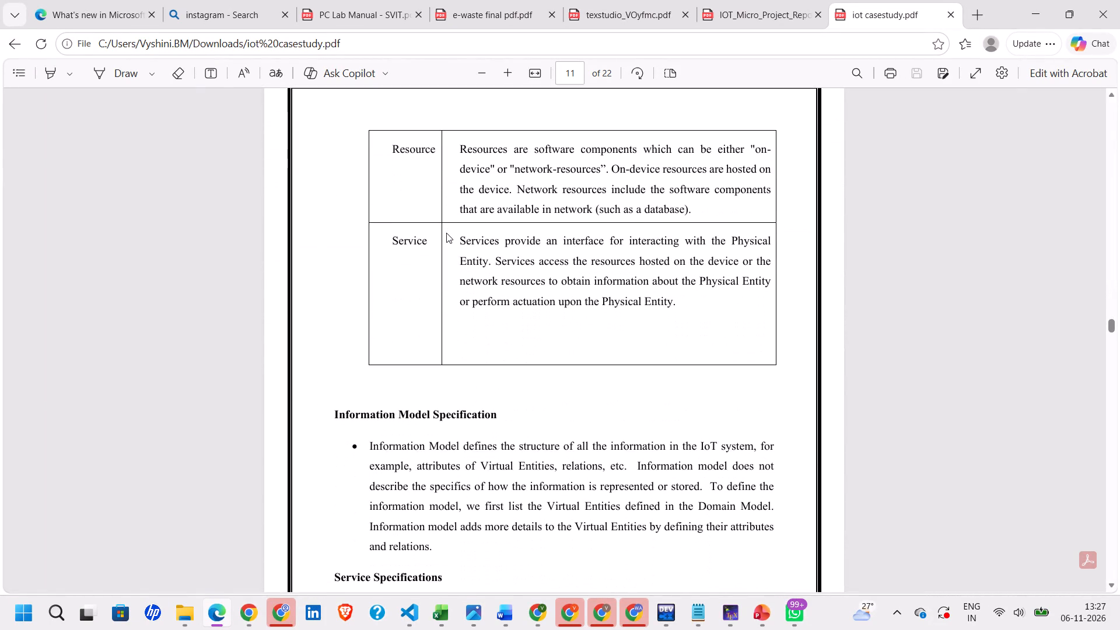
scroll(446, 233, down, 4)
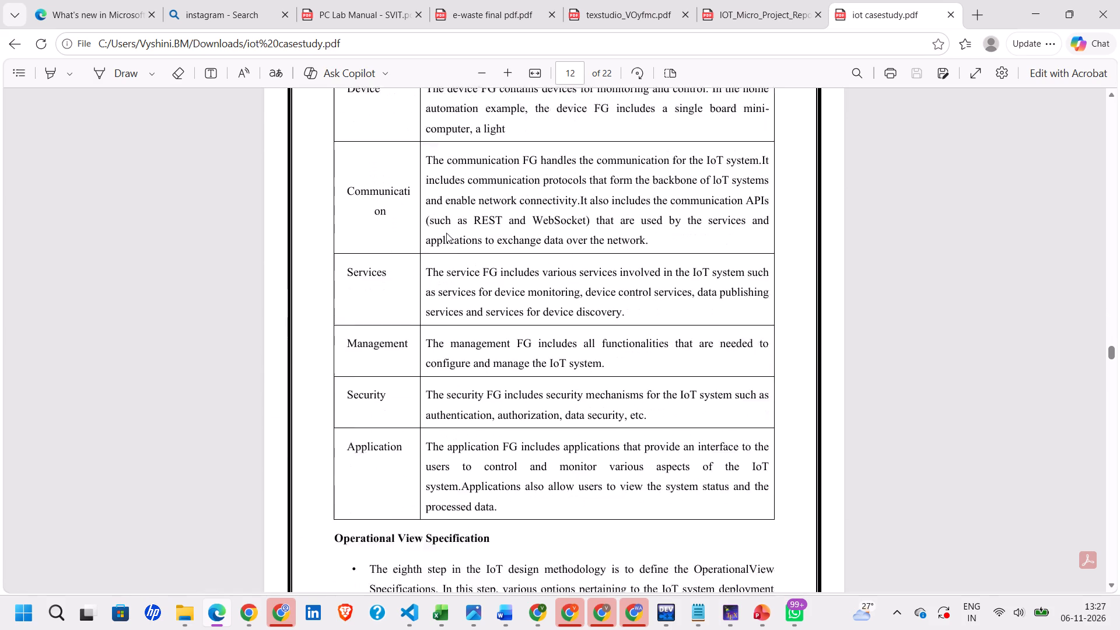
scroll(446, 233, down, 8)
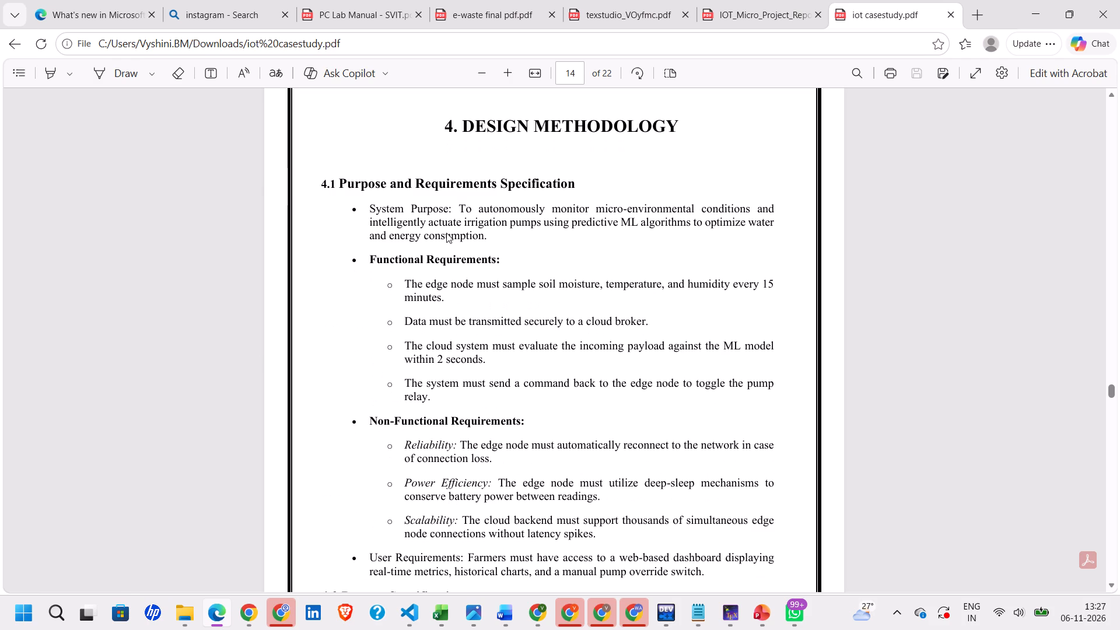
scroll(446, 233, down, 4)
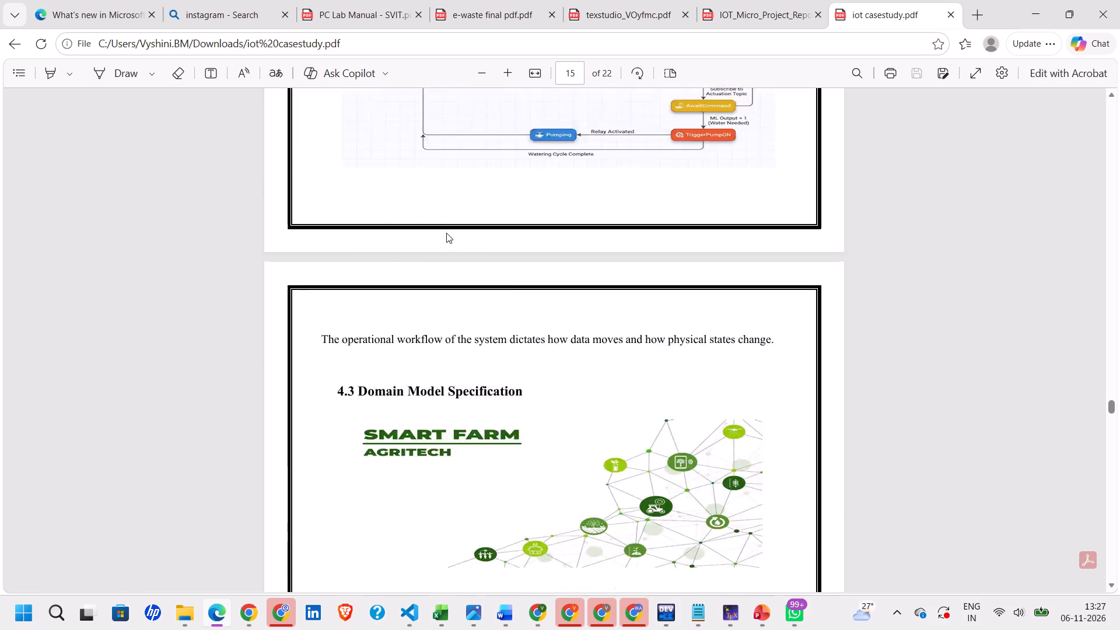
scroll(446, 233, down, 6)
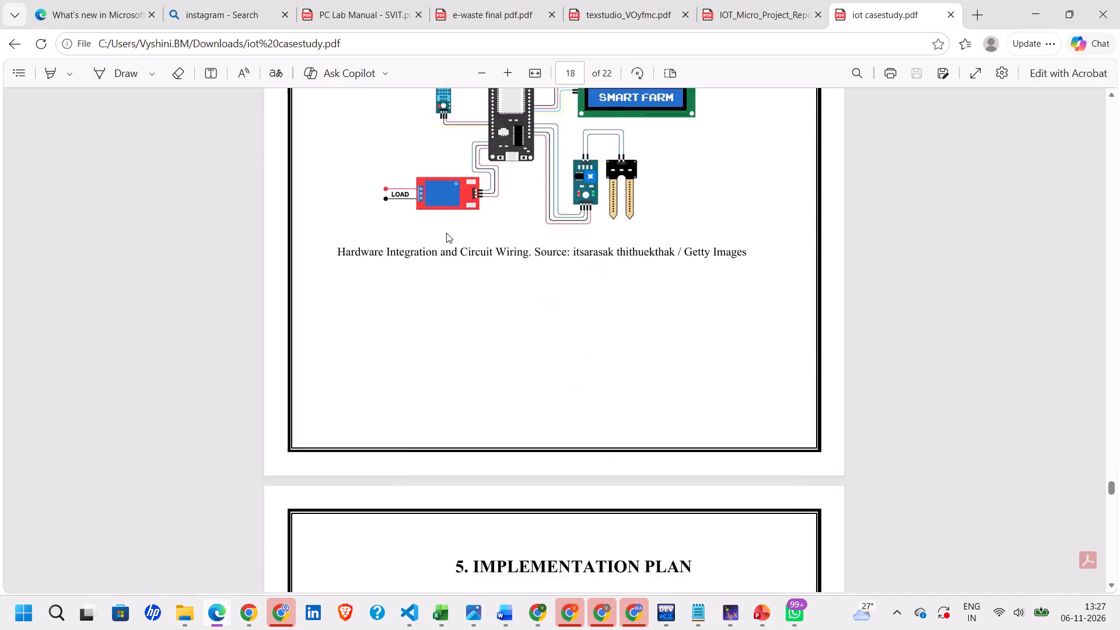
Review the exported PDF's remaining pages, from the implementation plan's C++ and Python code to the conclusion, checking indentation and layout.
scroll(446, 233, up, 1)
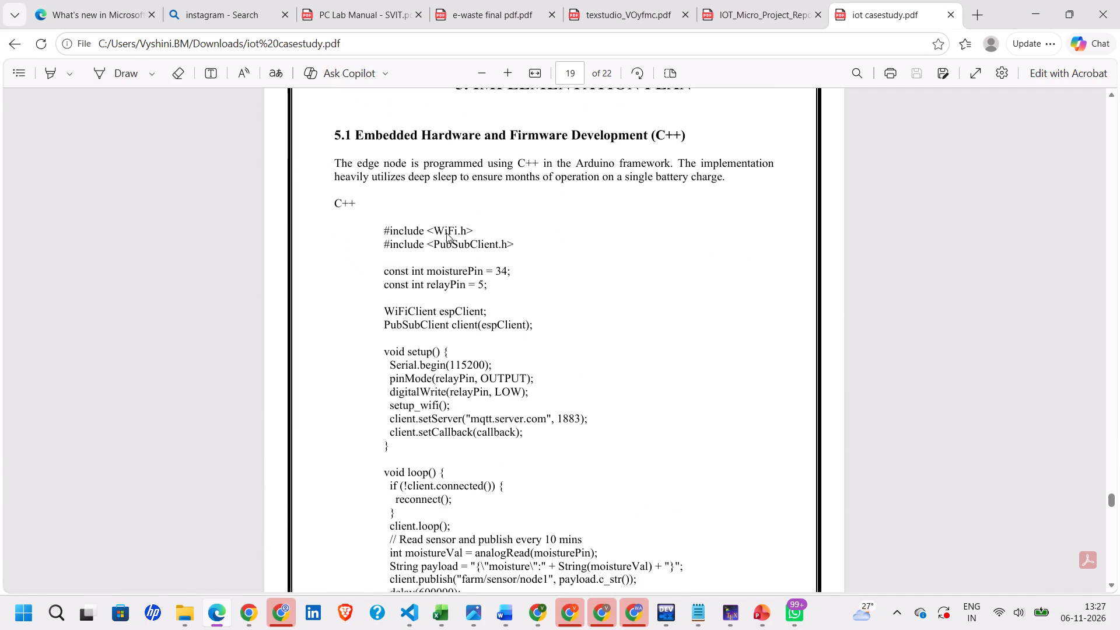
scroll(446, 233, up, 2)
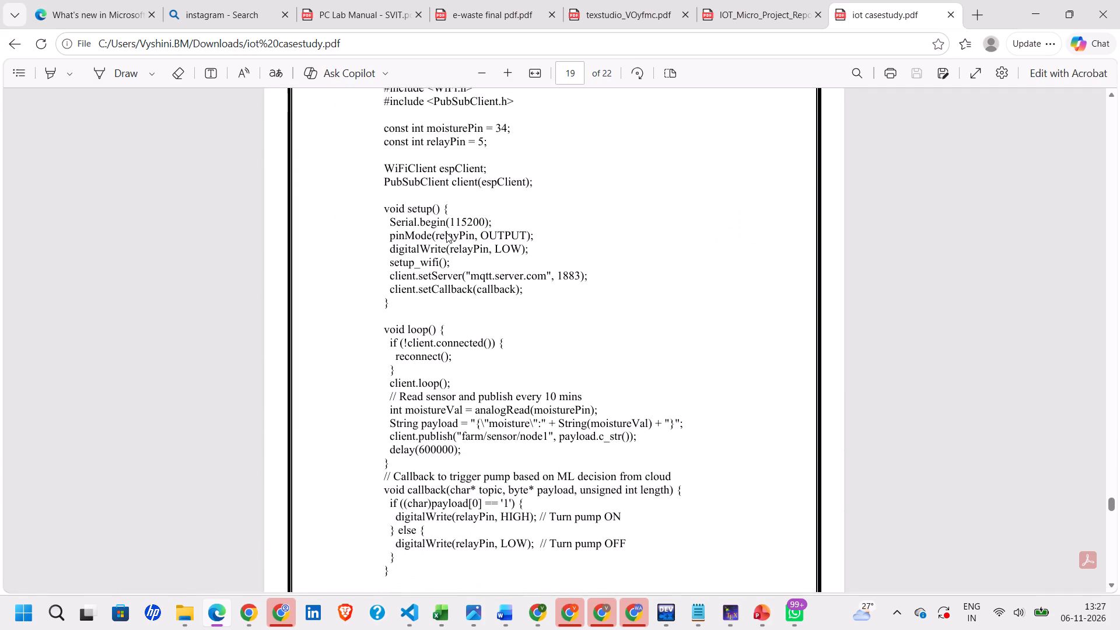
scroll(446, 233, down, 5)
scroll(446, 233, up, 1)
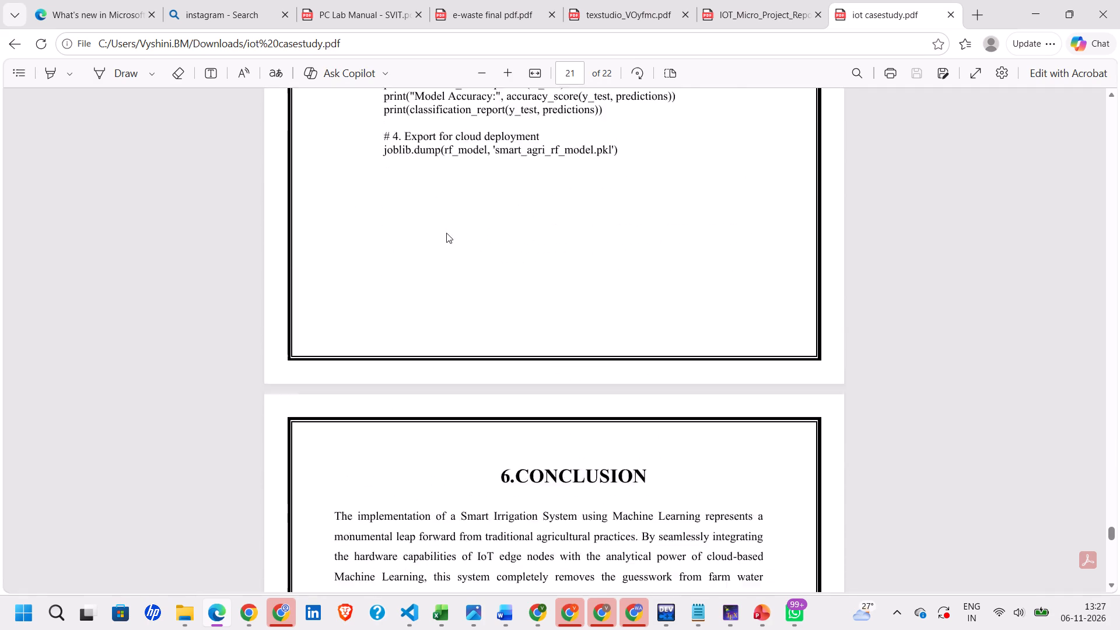
scroll(446, 233, up, 4)
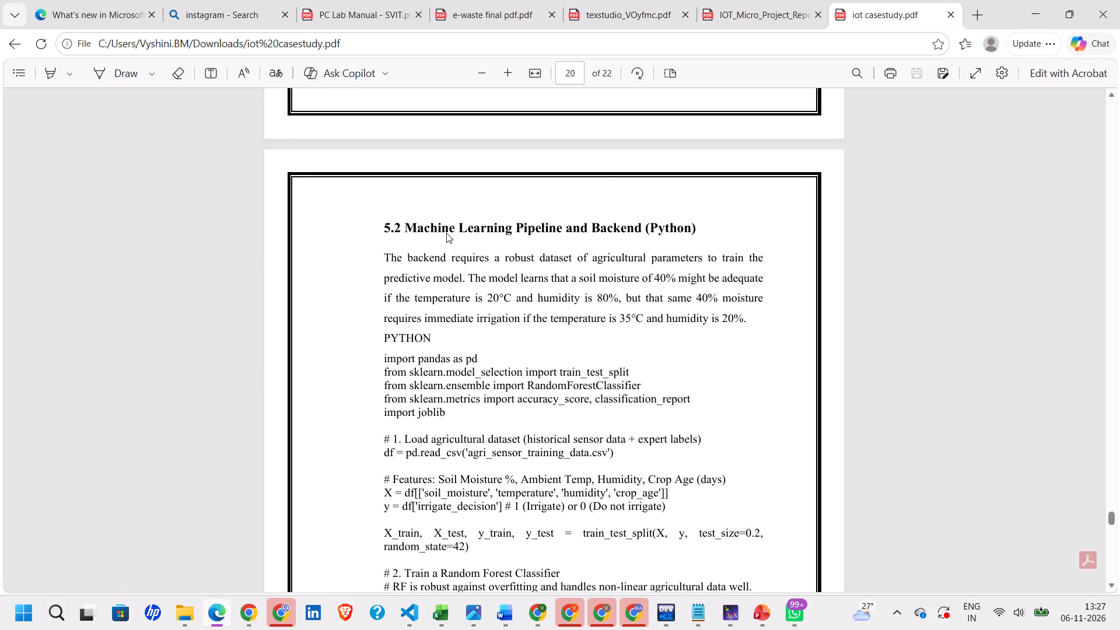
scroll(446, 233, up, 5)
scroll(446, 233, down, 1)
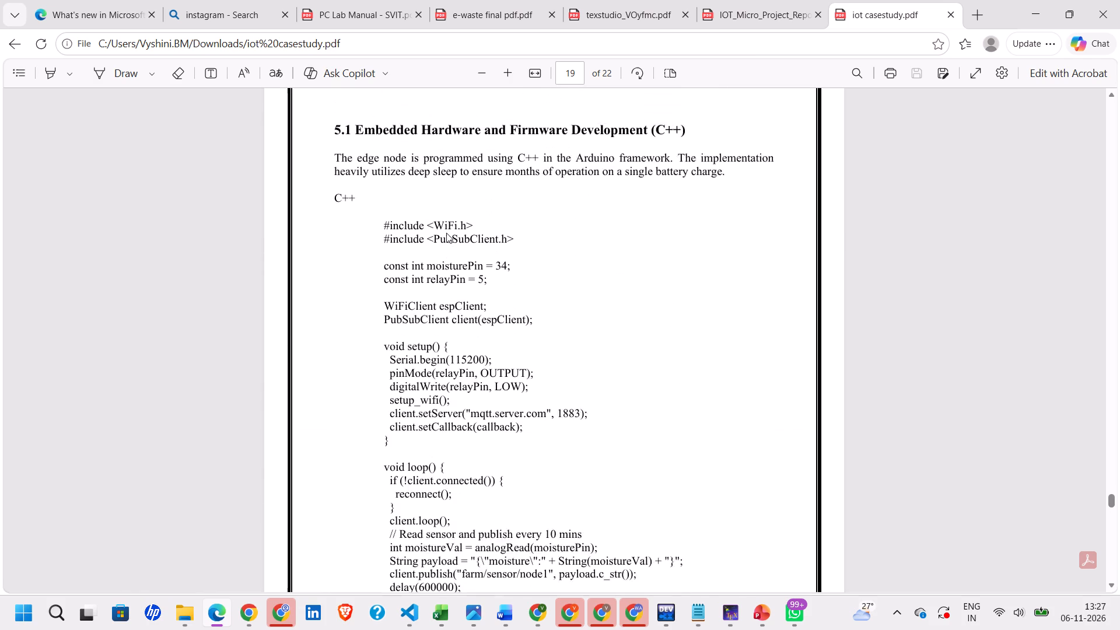
scroll(446, 233, down, 1)
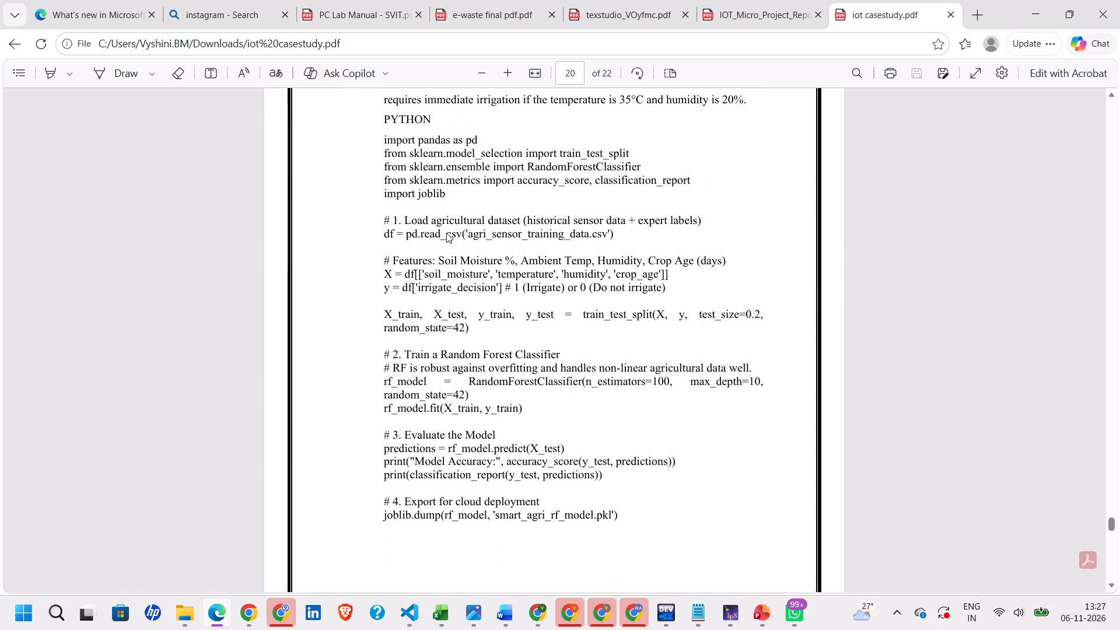
scroll(446, 233, down, 3)
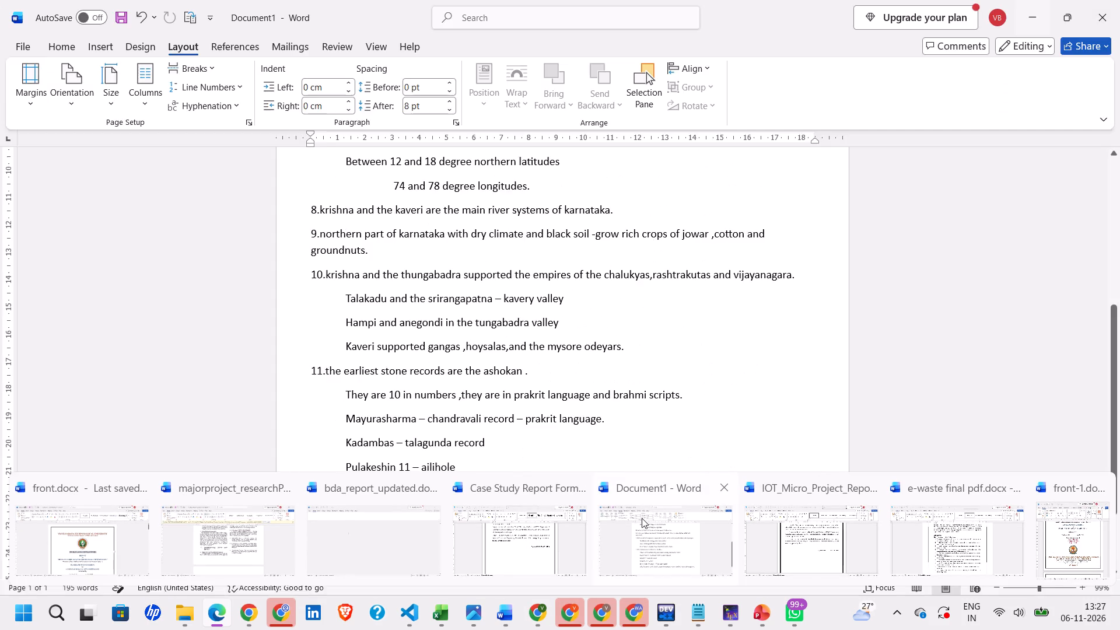
Switch to the Case Study Report Format document in Word and decrease section 5.2's indent, heading through Python code, to the left margin.
click(548, 533)
scroll(538, 454, down, 20)
scroll(538, 454, down, 4)
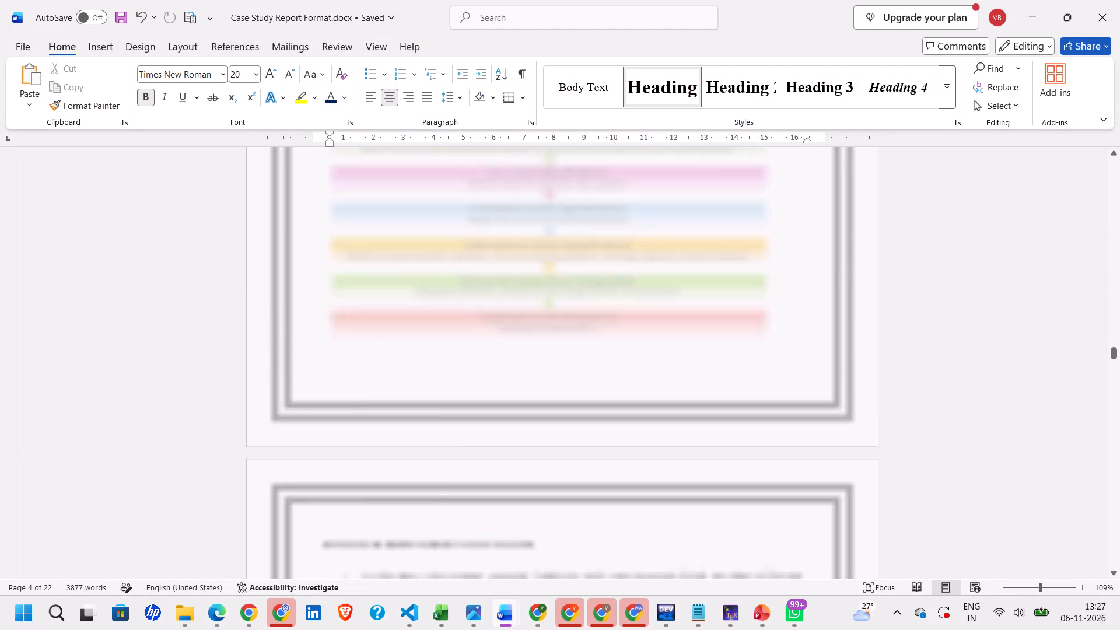
scroll(538, 454, down, 6)
scroll(538, 454, up, 8)
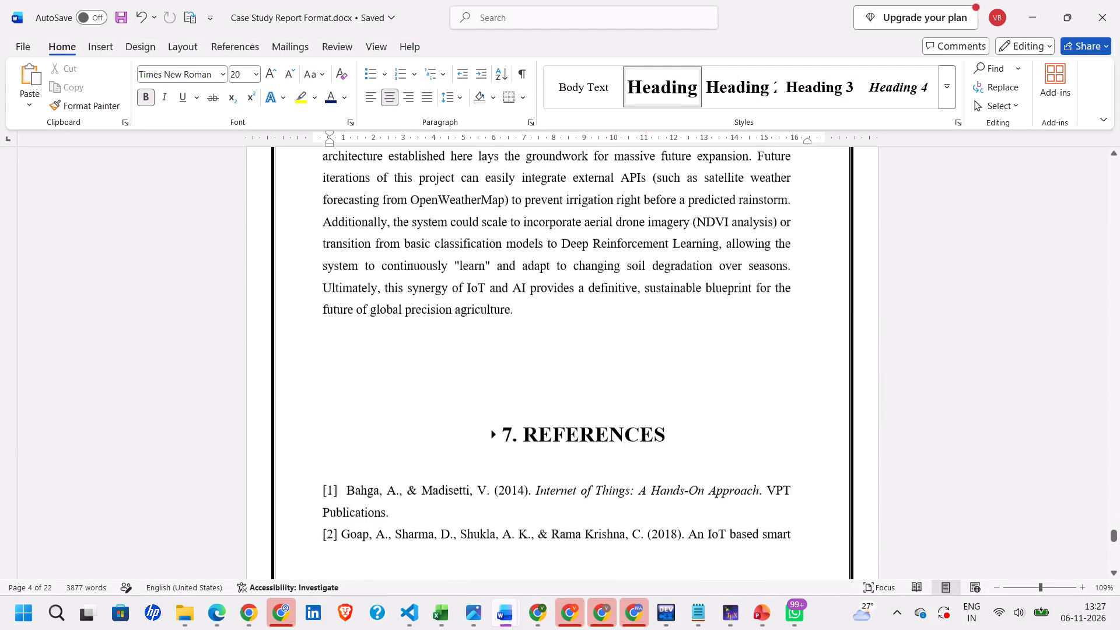
scroll(538, 454, up, 7)
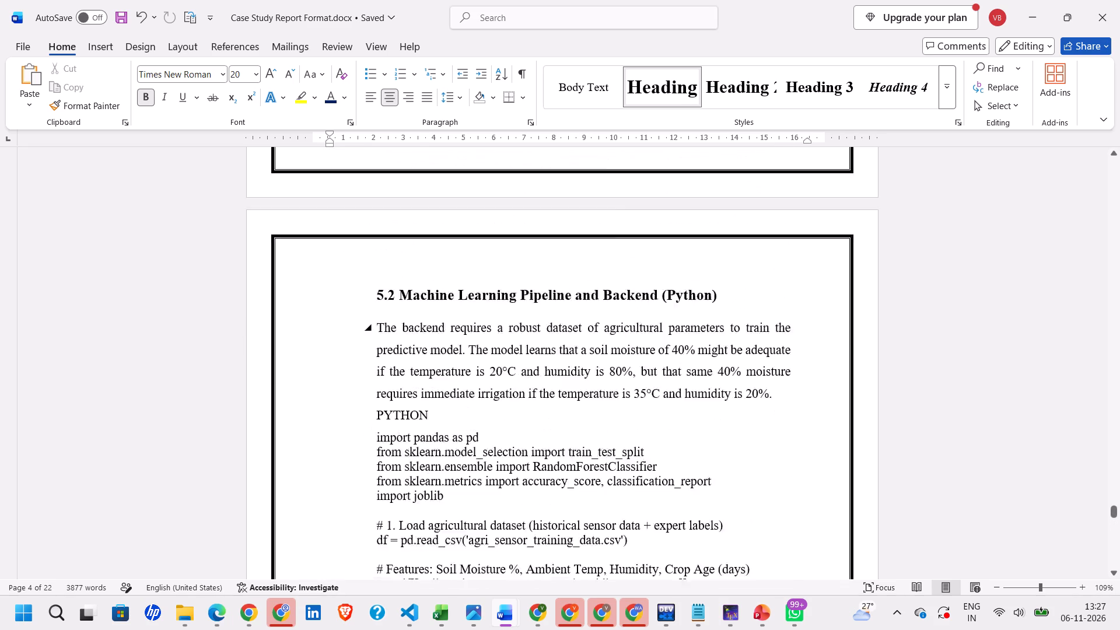
scroll(538, 454, up, 1)
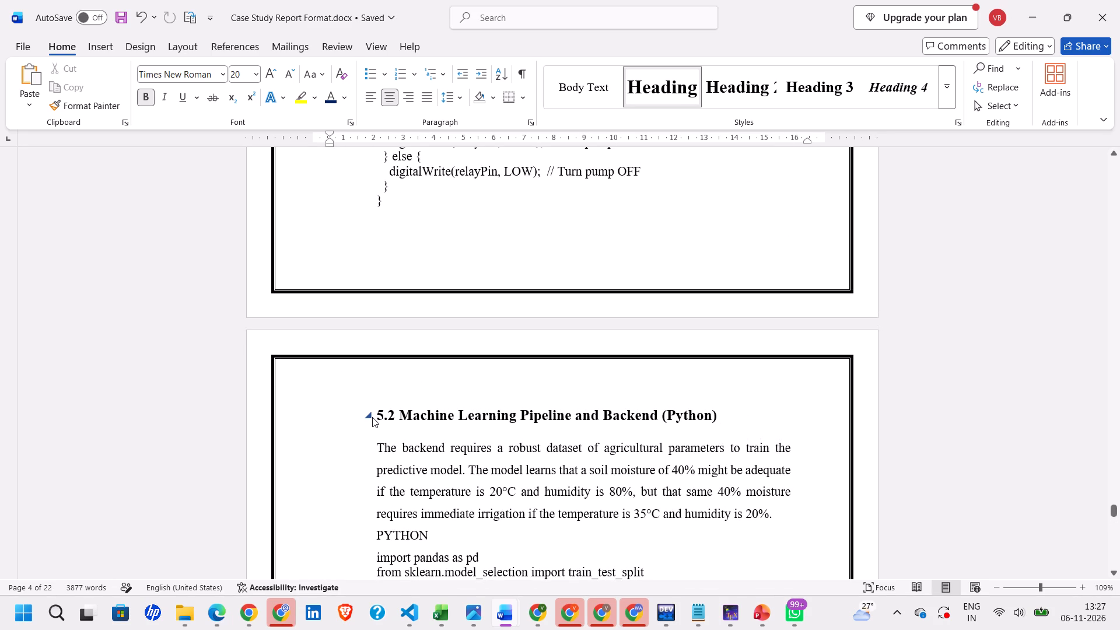
click(372, 417)
drag(376, 410, 505, 576)
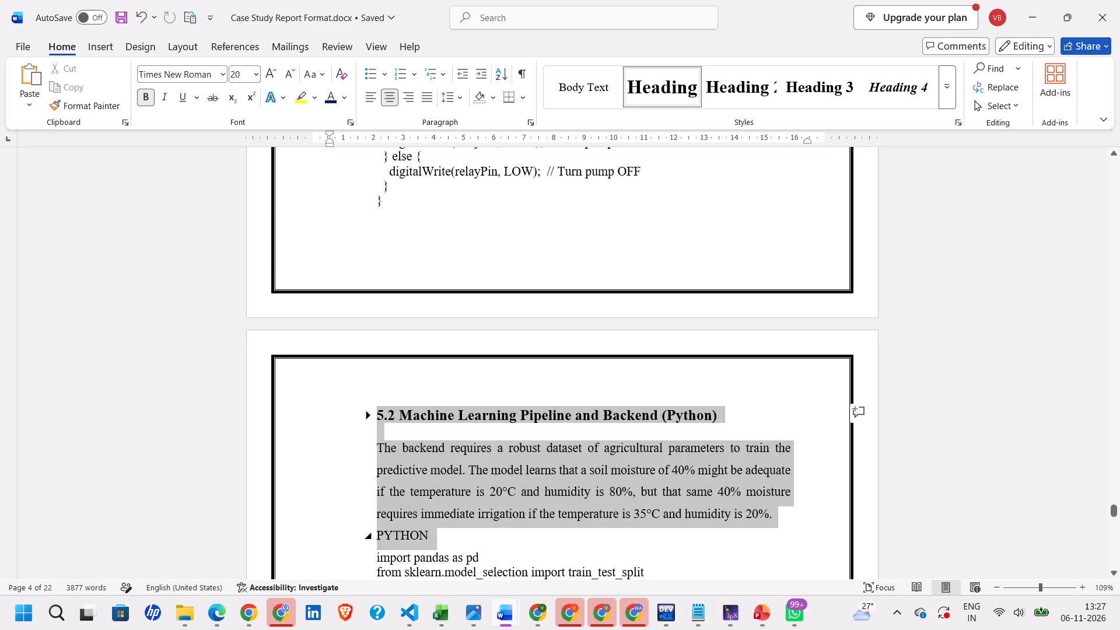
drag(505, 576, 531, 257)
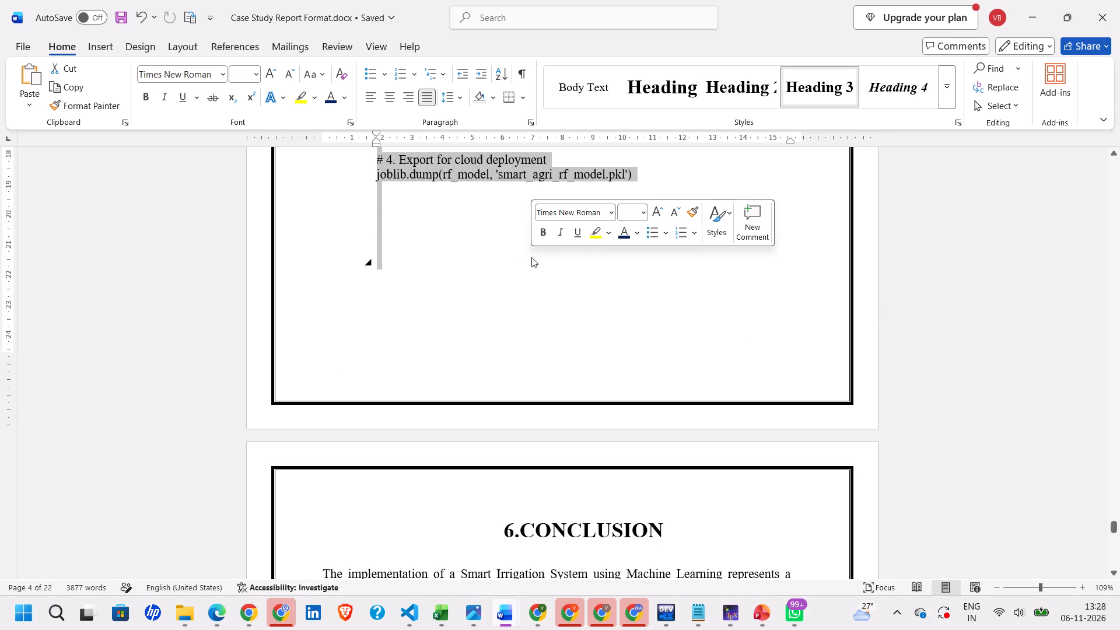
click(462, 71)
scroll(407, 282, up, 3)
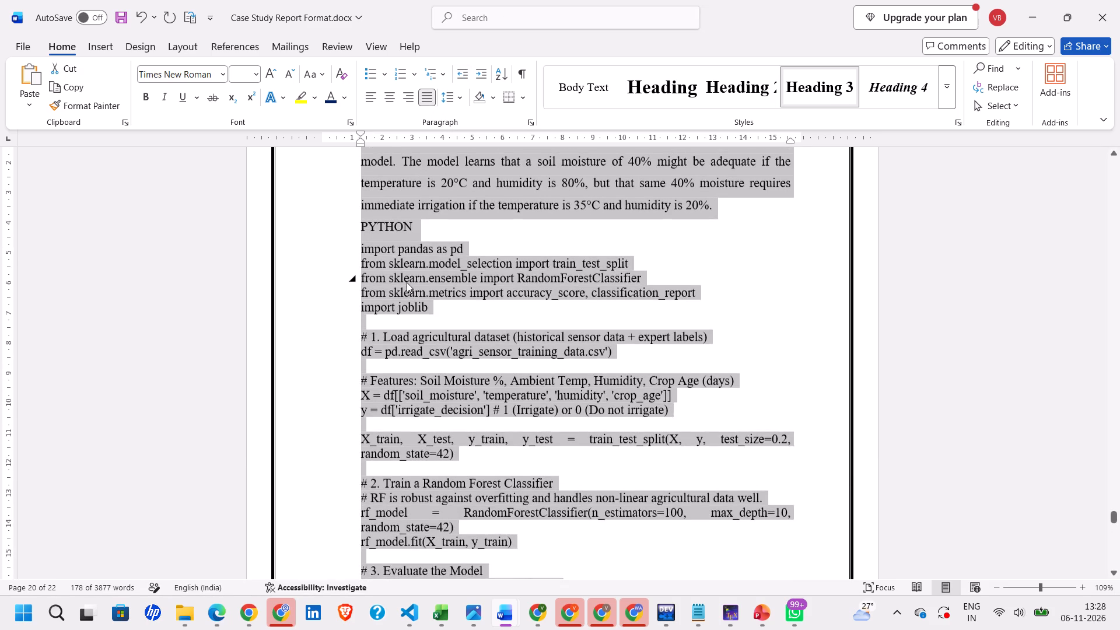
scroll(407, 282, up, 1)
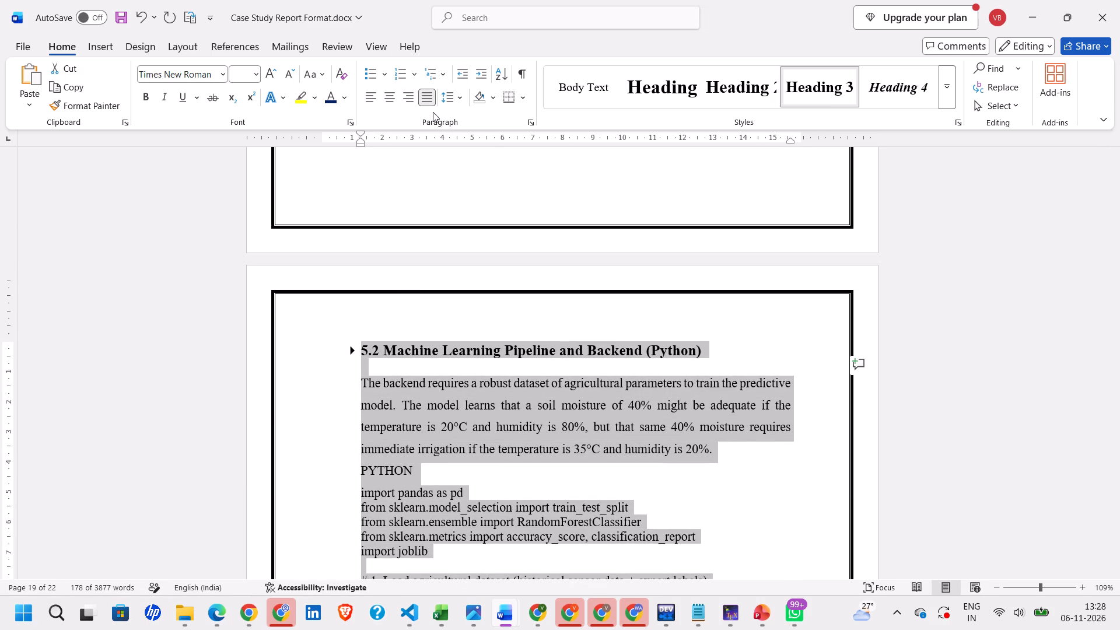
click(428, 97)
click(428, 97)
click(456, 73)
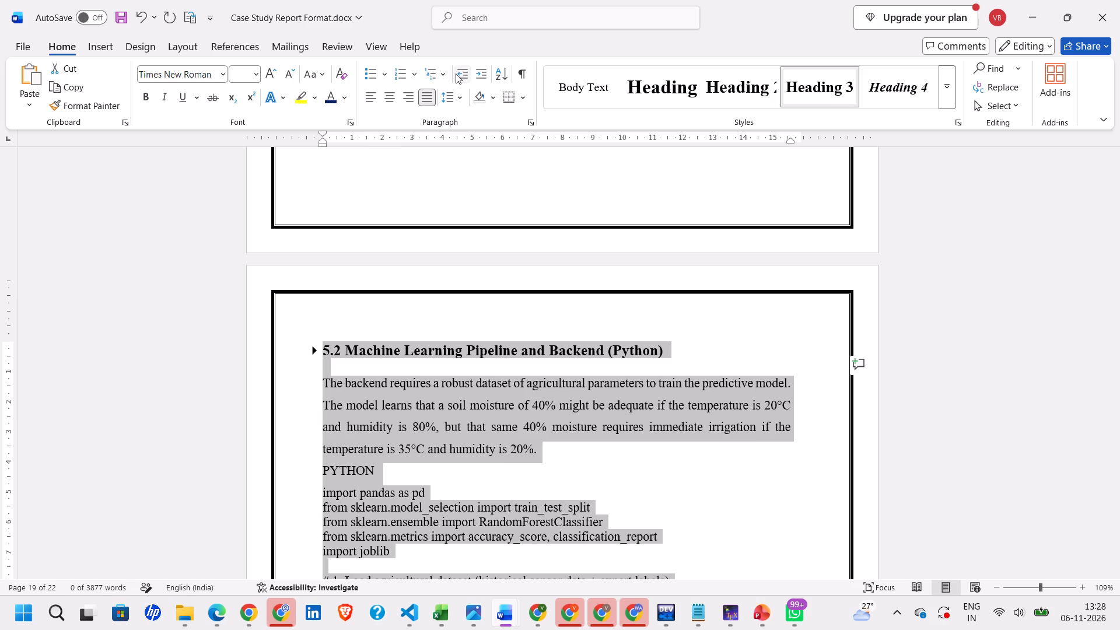
click(573, 477)
Insert a blank line between section 5.2's introductory paragraph and the PYTHON label.
scroll(573, 477, down, 1)
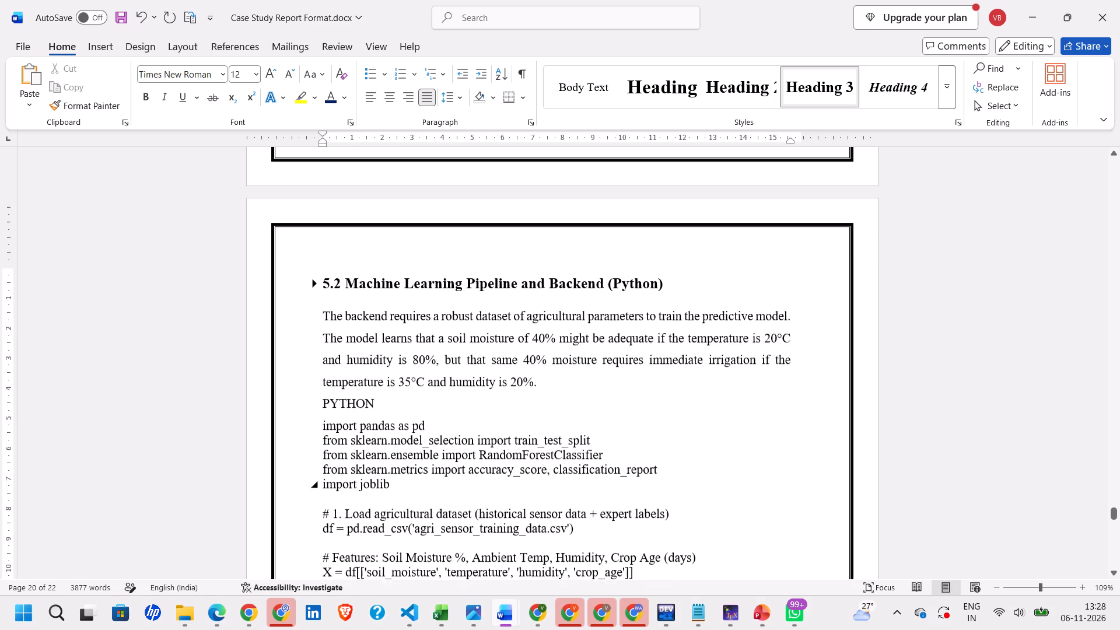
click(548, 383)
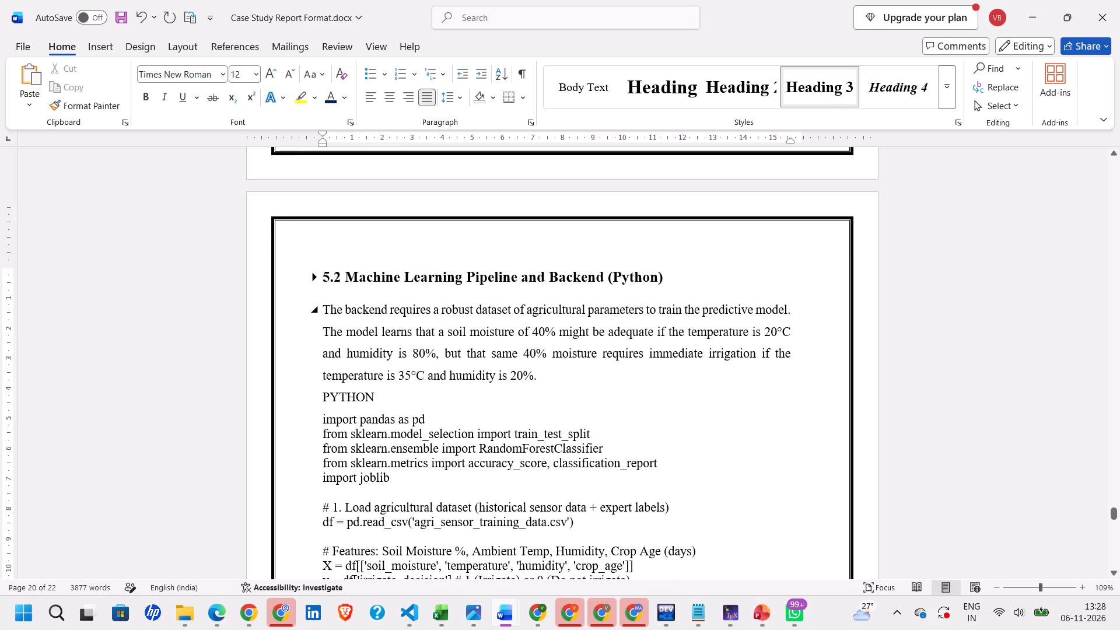
key(Return)
Set the line spacing of section 5.1's introductory paragraph about the edge node to 1.5.
scroll(548, 383, down, 2)
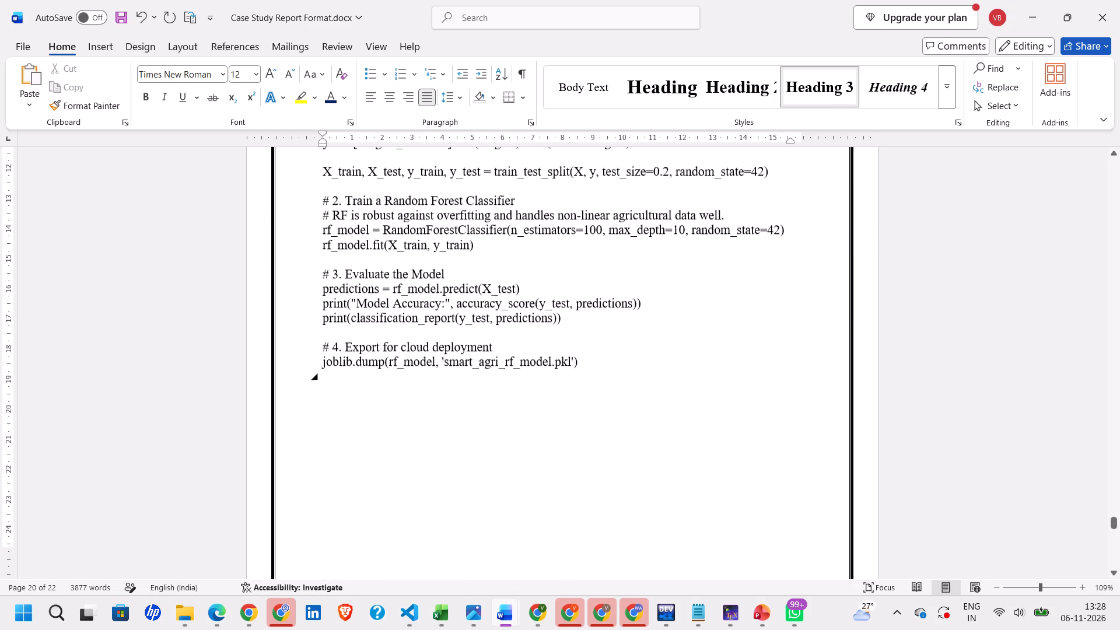
scroll(548, 383, up, 6)
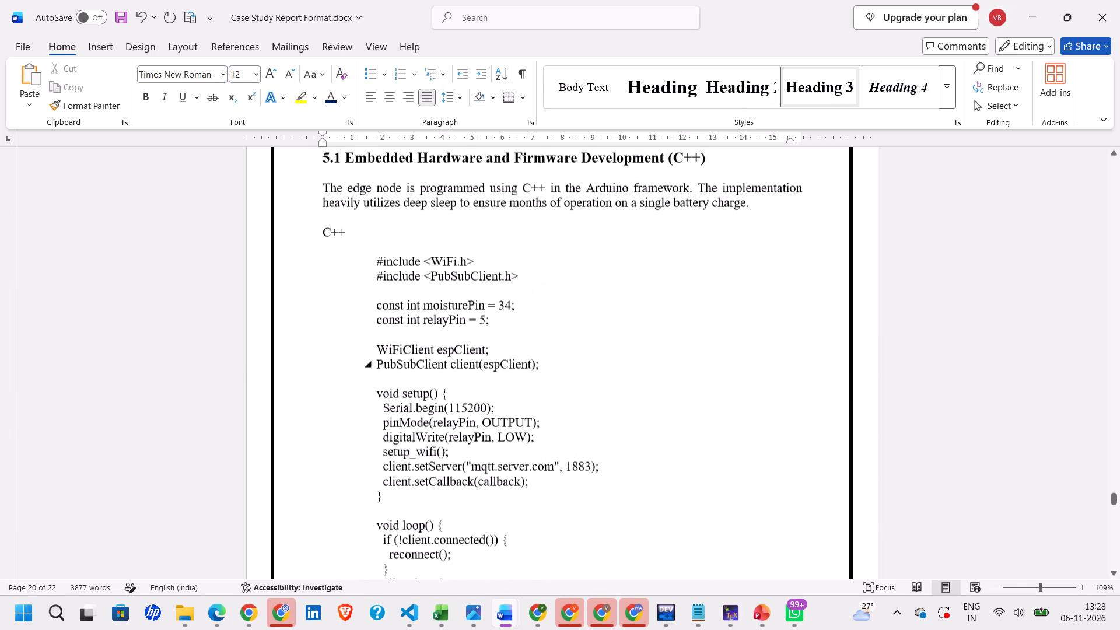
scroll(548, 383, up, 1)
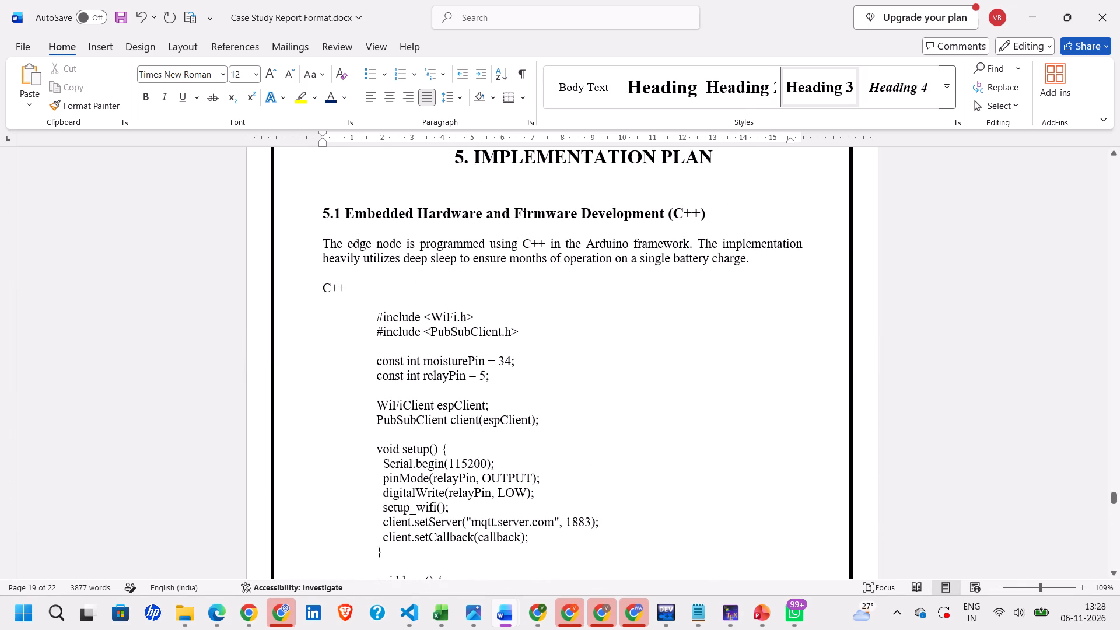
drag(323, 239, 728, 257)
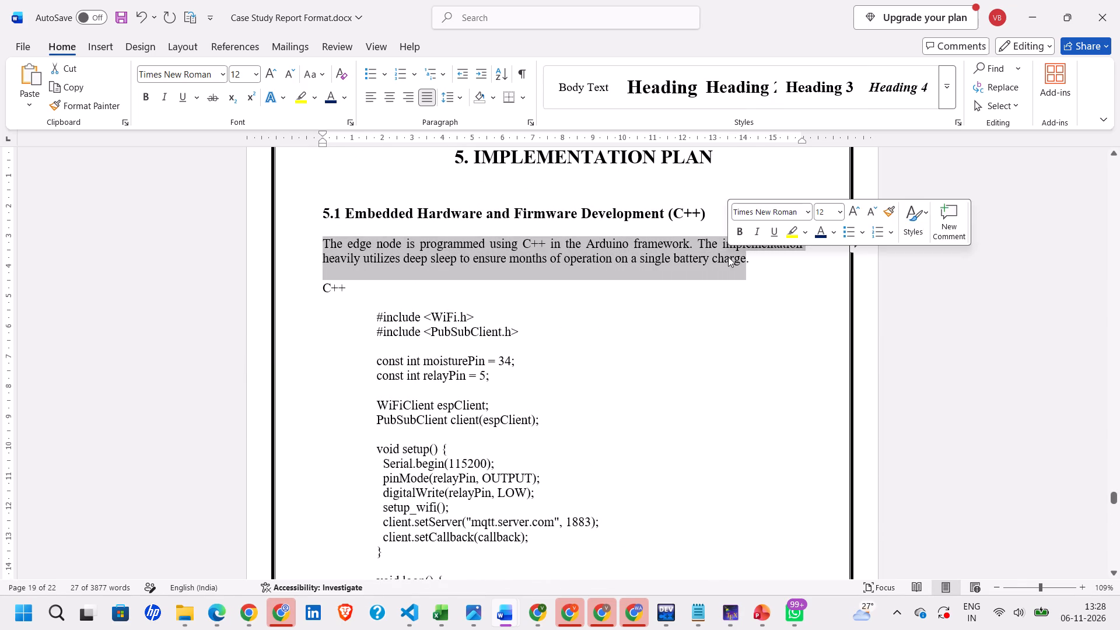
click(464, 100)
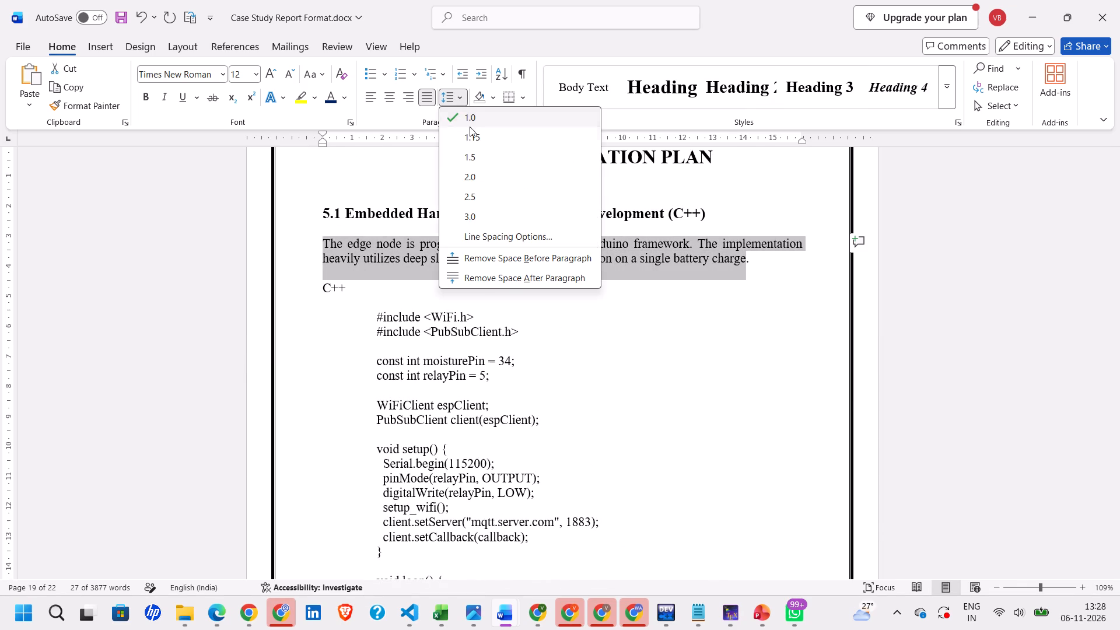
click(474, 153)
click(583, 368)
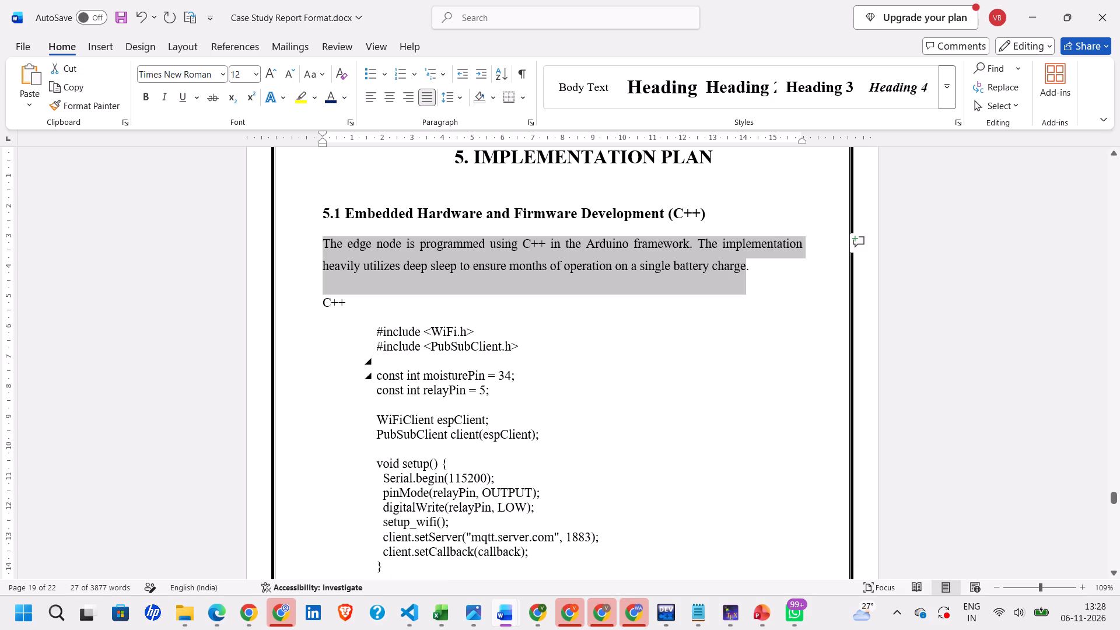
Check the layout of the implementation plan's code pages and the conclusion in the Word document.
scroll(583, 368, down, 3)
scroll(583, 368, up, 1)
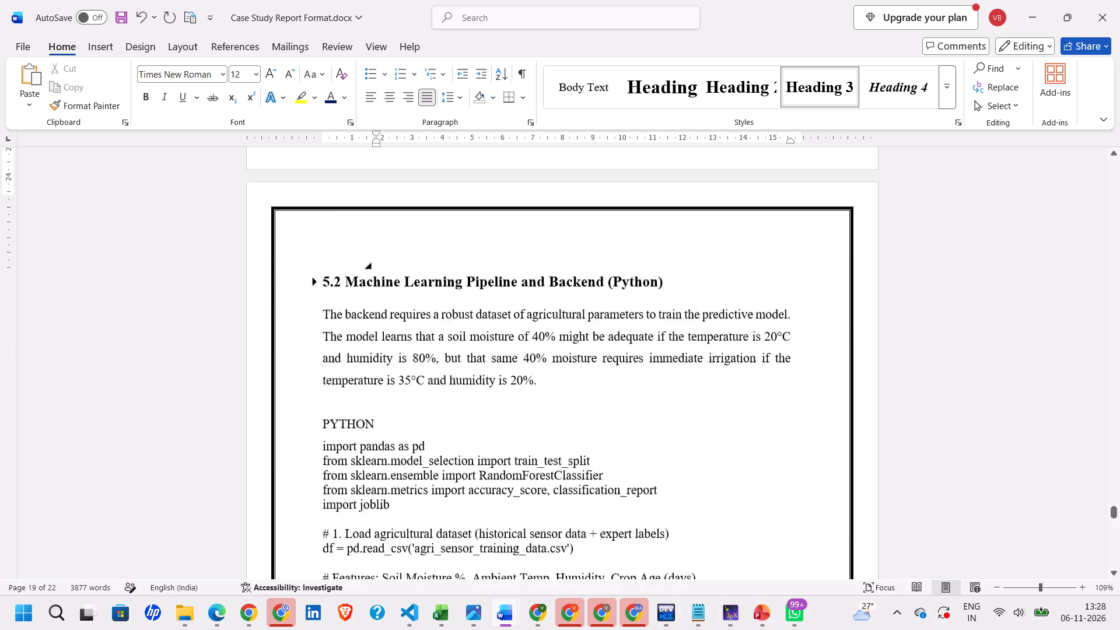
scroll(583, 368, up, 1)
scroll(583, 368, down, 4)
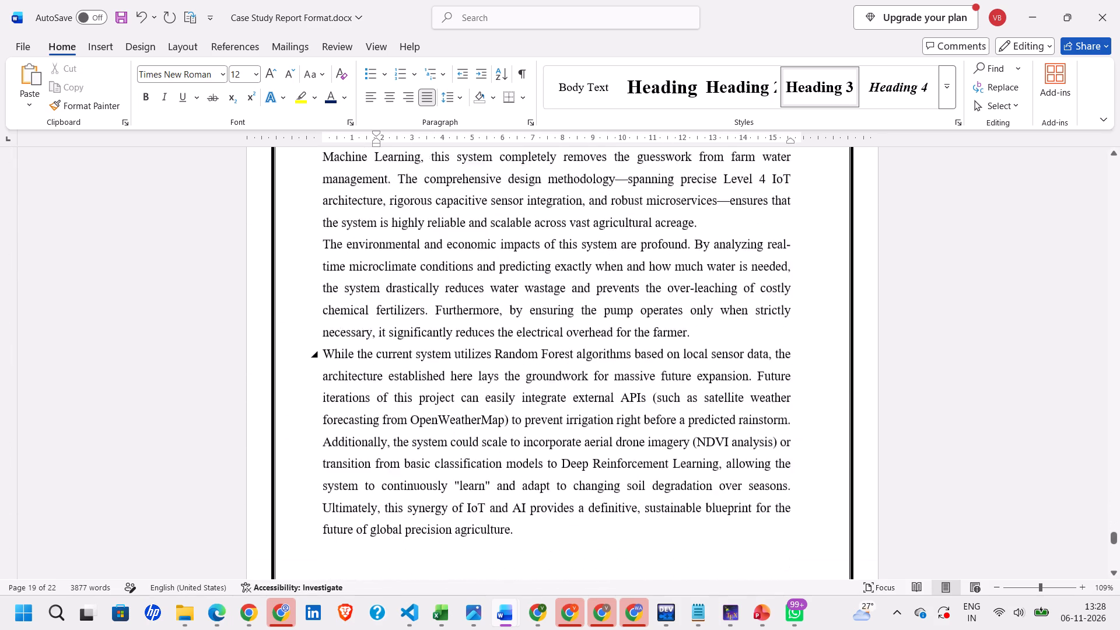
scroll(583, 368, down, 1)
scroll(583, 368, up, 10)
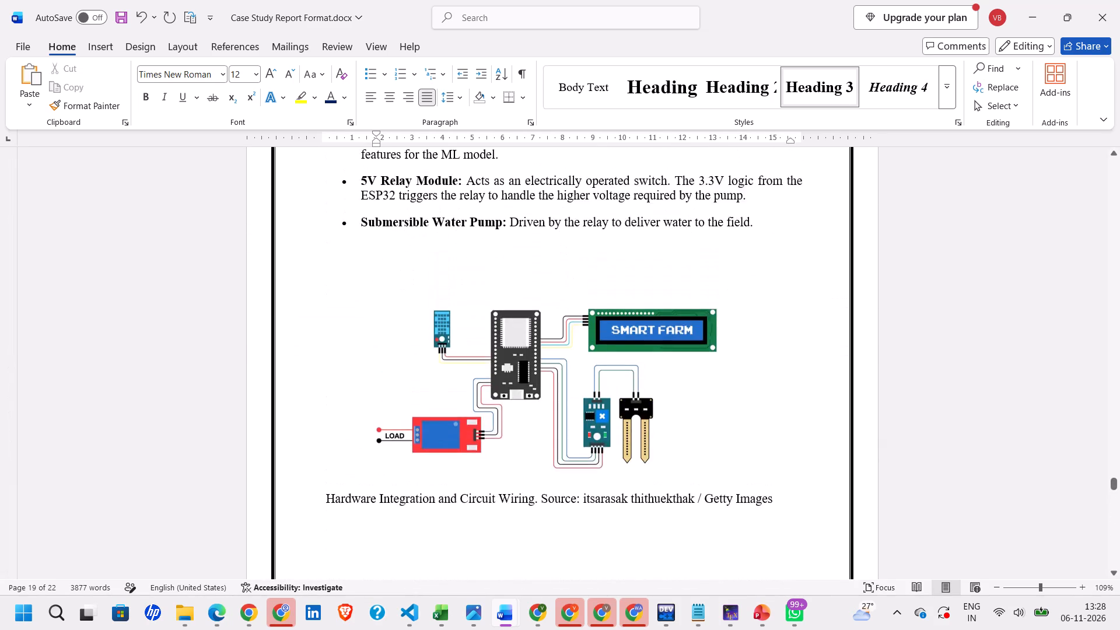
Set the line spacing of the System Purpose bullet under 4.1 Purpose and Requirements Specification to 1.5.
scroll(583, 368, up, 15)
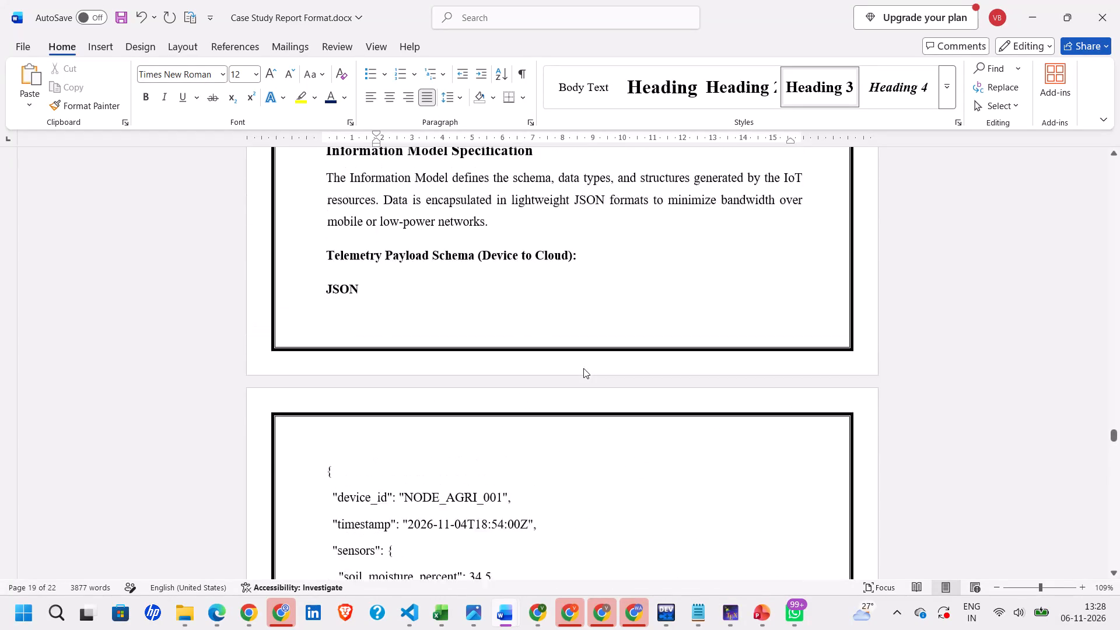
scroll(583, 368, up, 5)
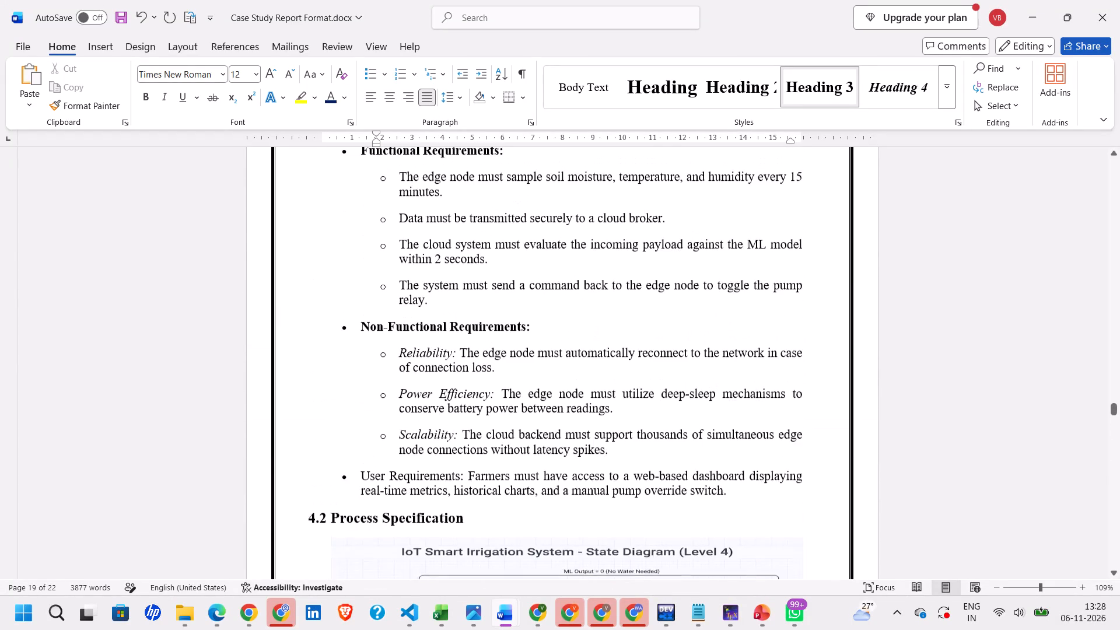
scroll(583, 368, up, 1)
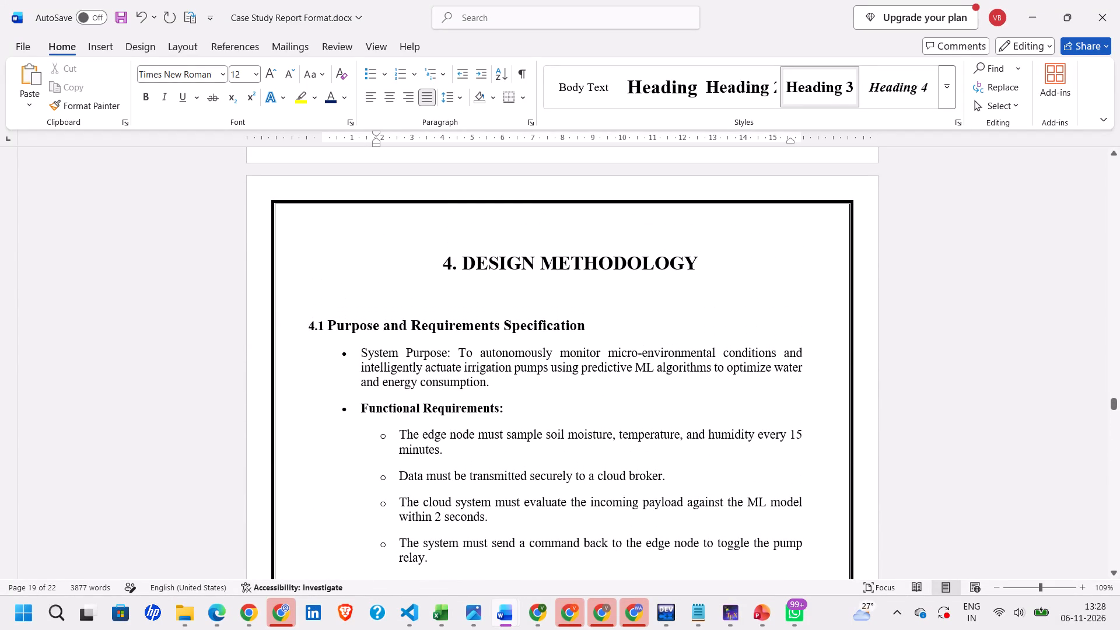
drag(358, 348, 477, 384)
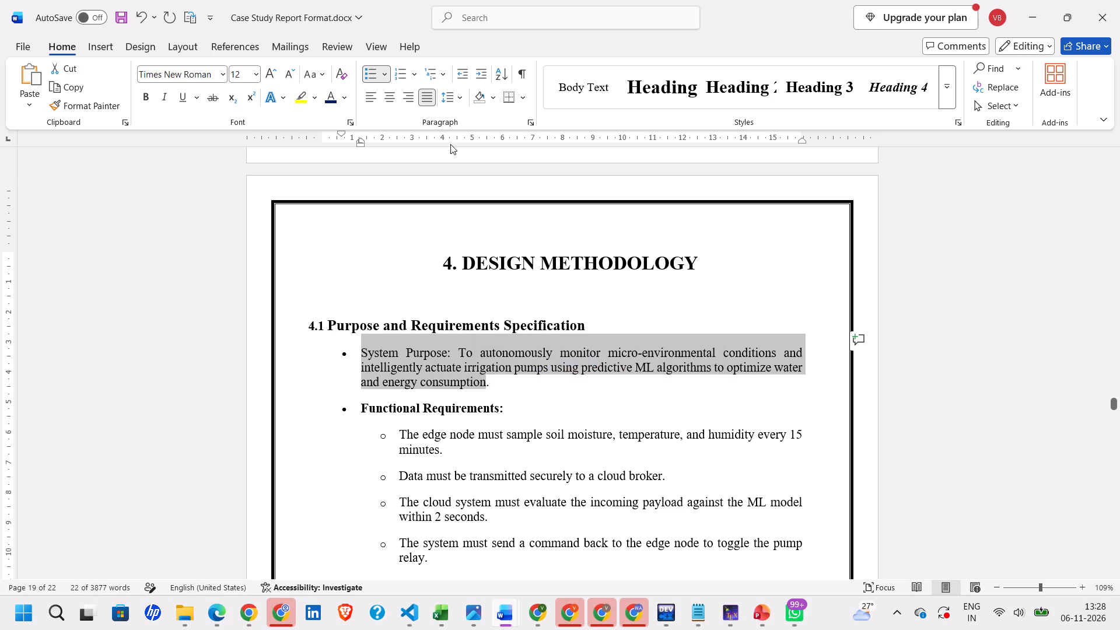
click(459, 103)
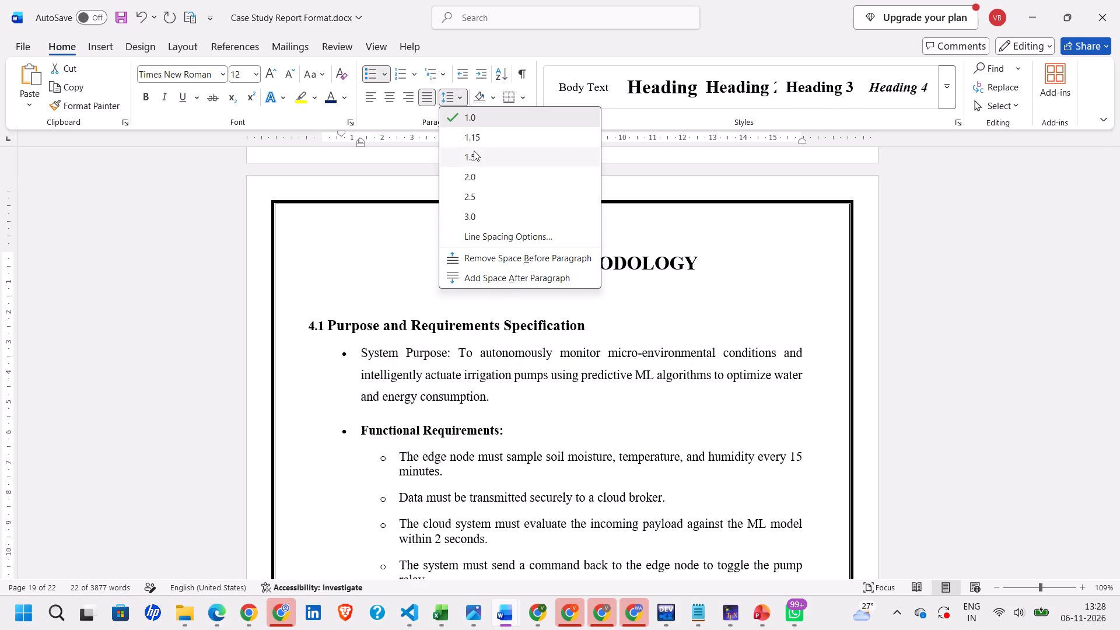
click(474, 150)
click(408, 262)
Check the page layout of the general IoT design methodology section, from Application Development back to Service Specifications.
scroll(408, 262, up, 1)
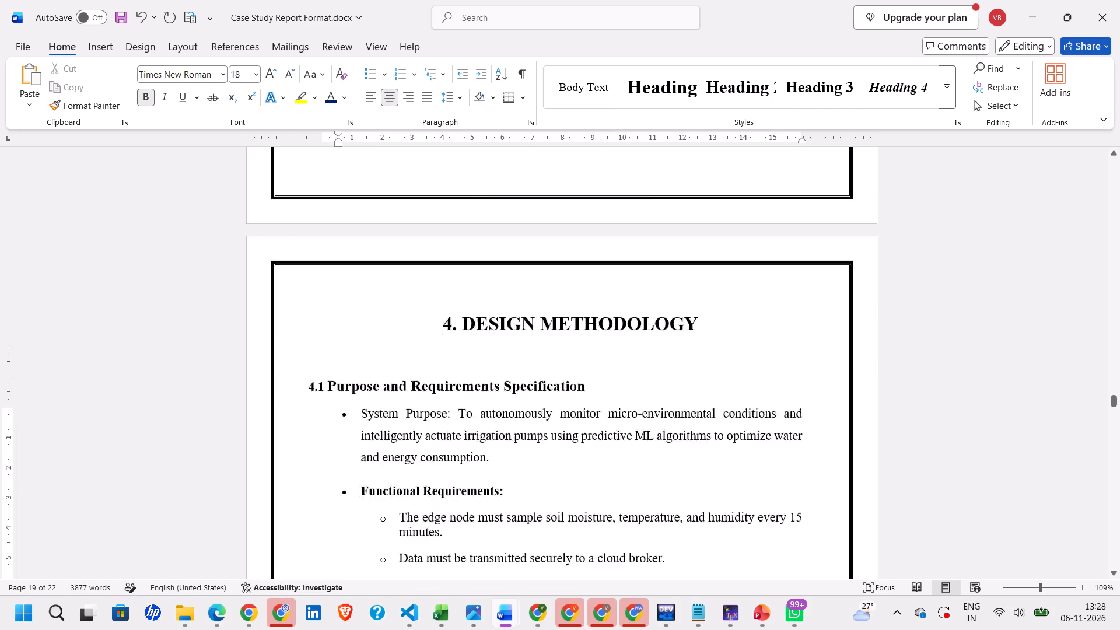
scroll(408, 262, up, 5)
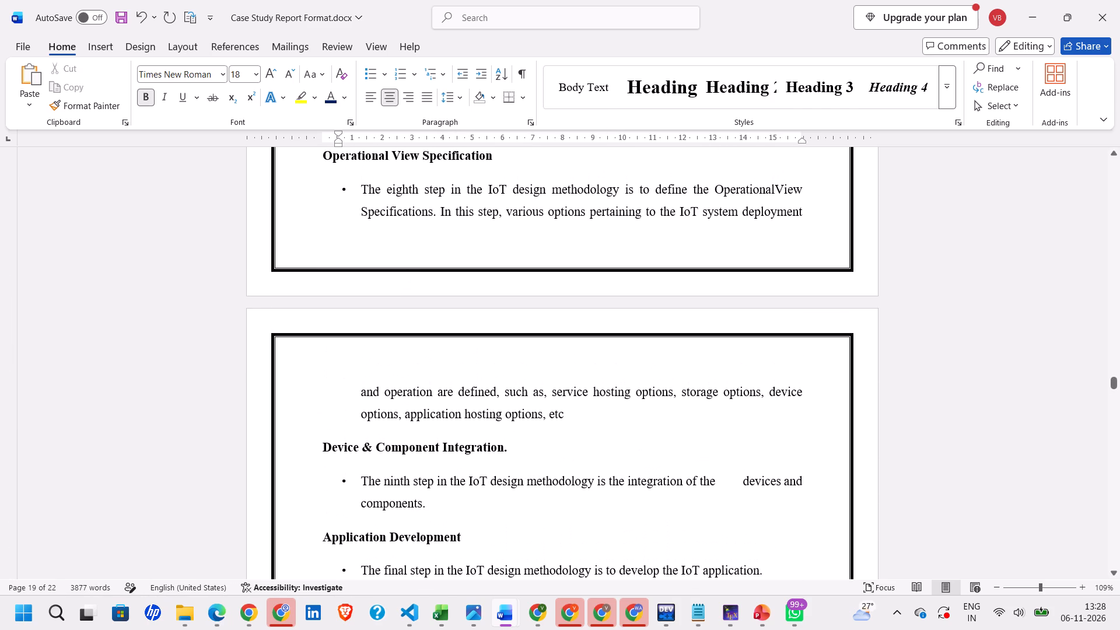
drag(364, 398, 555, 401)
click(424, 346)
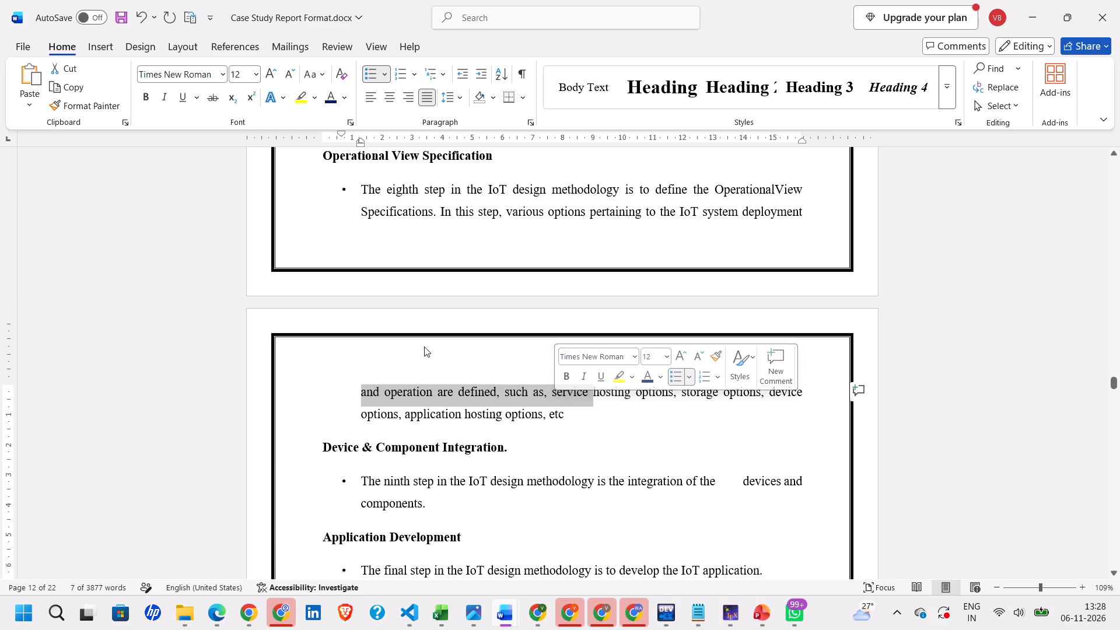
scroll(424, 346, up, 2)
drag(426, 281, 547, 450)
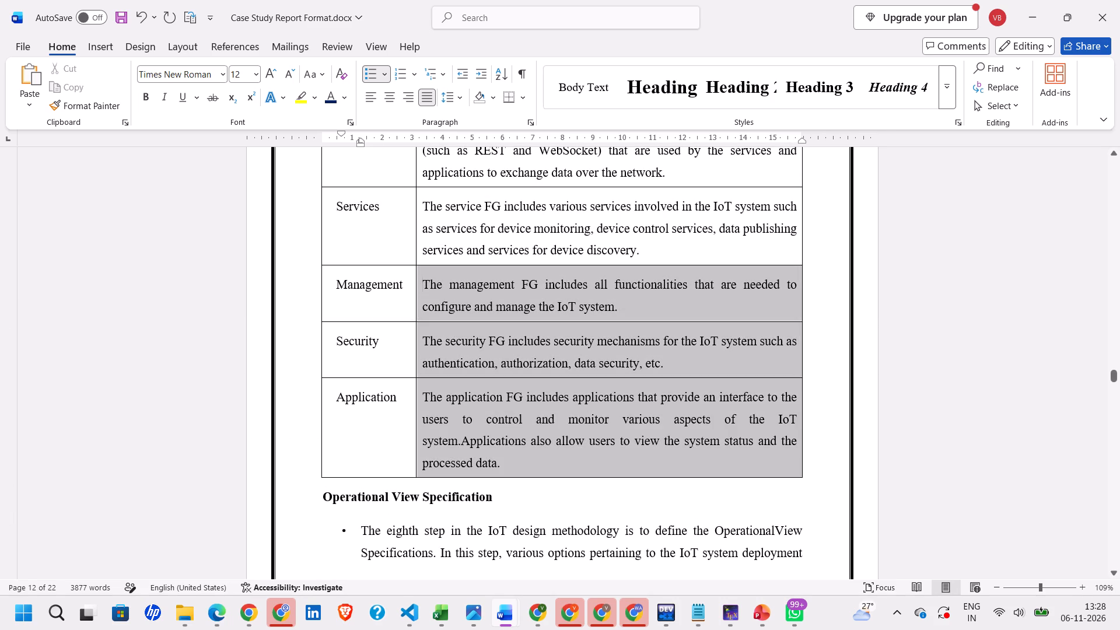
drag(547, 450, 548, 456)
click(299, 343)
scroll(299, 343, up, 5)
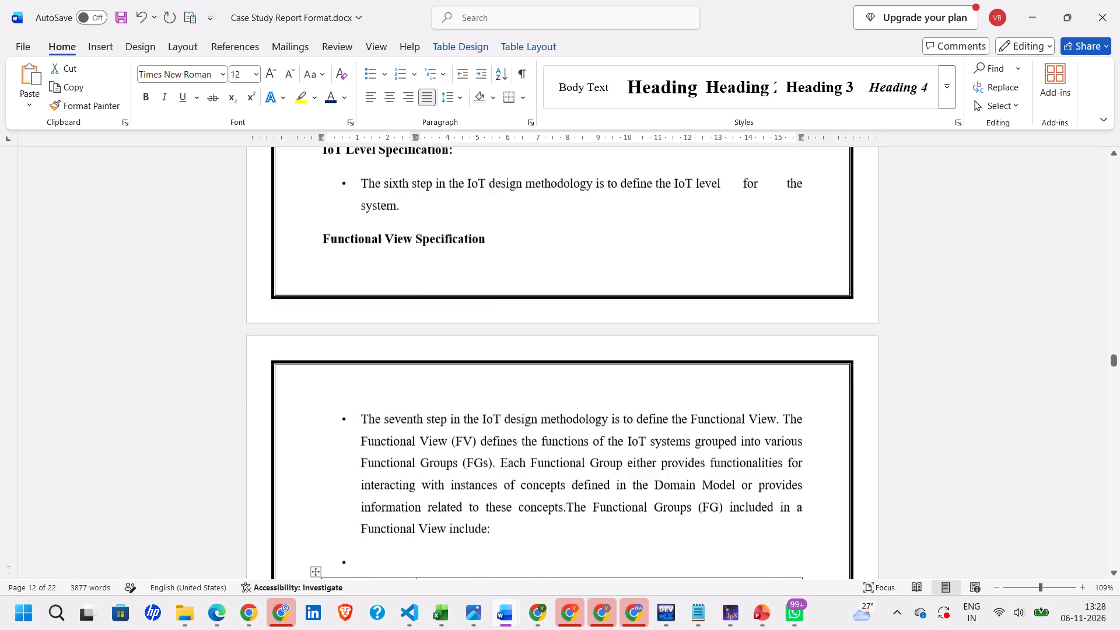
click(365, 290)
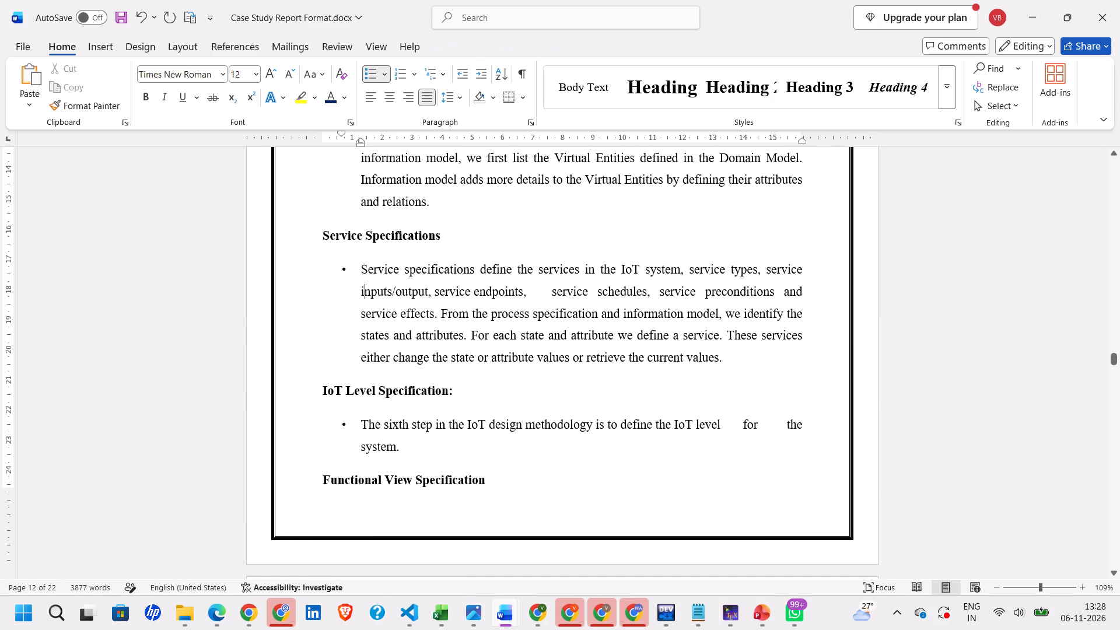
Save the case study report document.
key(ctrl+s)
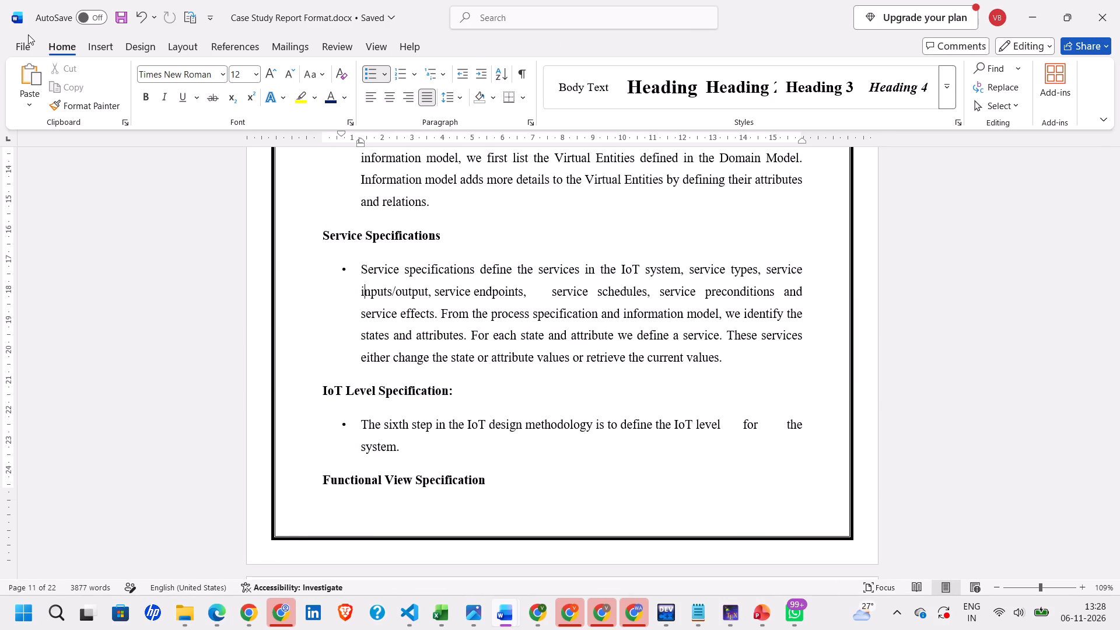
Export the report as a PDF named iot casestudy.pdf in the Downloads folder, replacing the existing file.
click(23, 45)
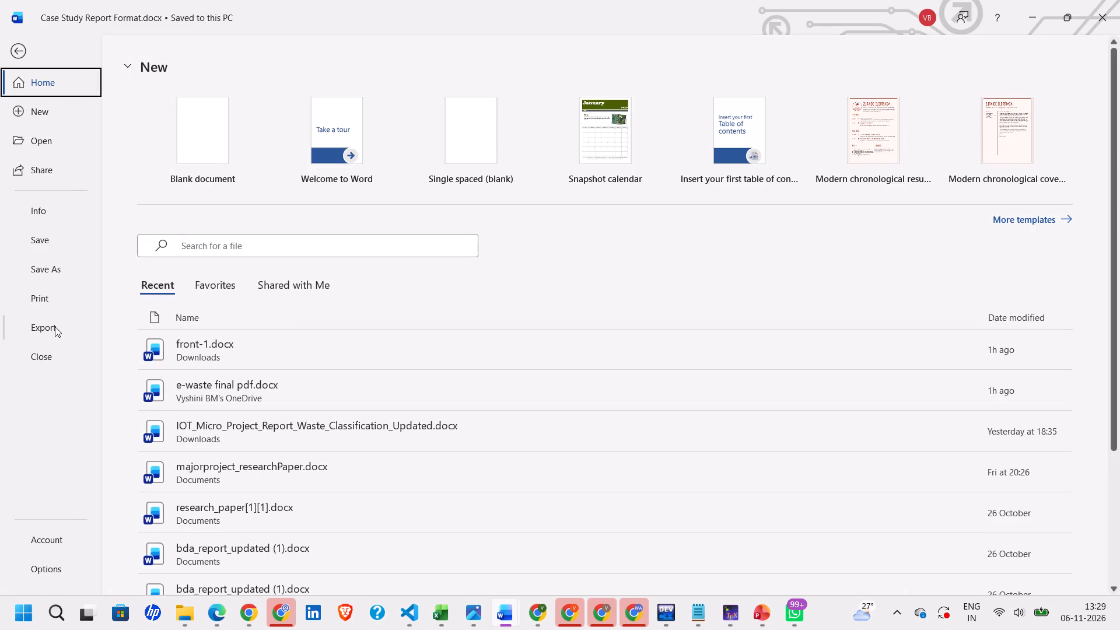
click(55, 327)
click(418, 209)
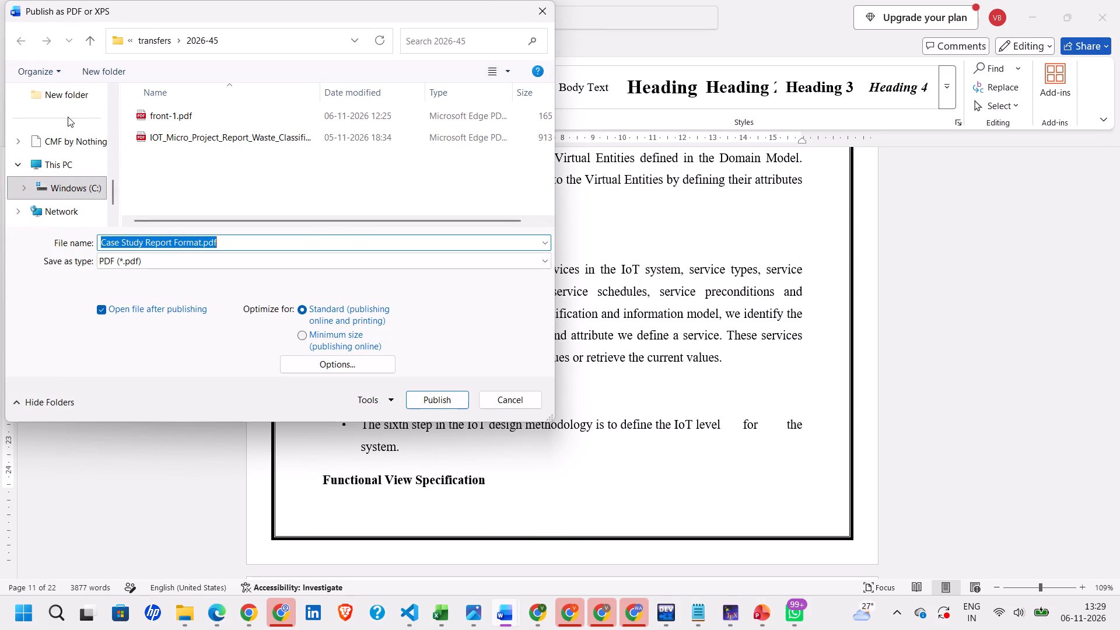
scroll(68, 116, up, 1)
scroll(70, 174, down, 2)
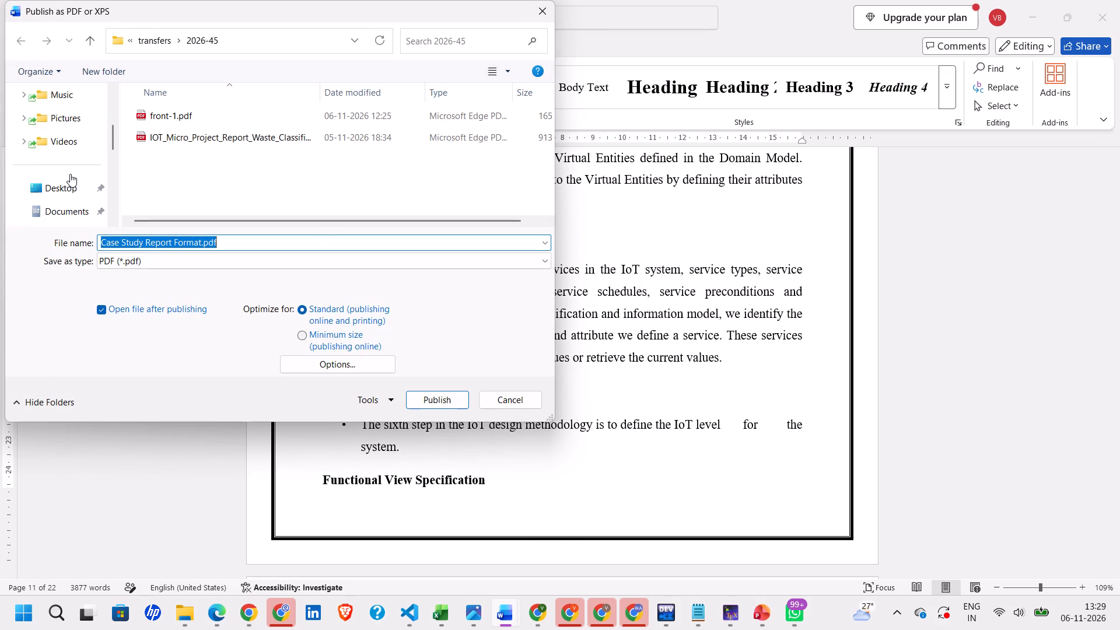
click(68, 169)
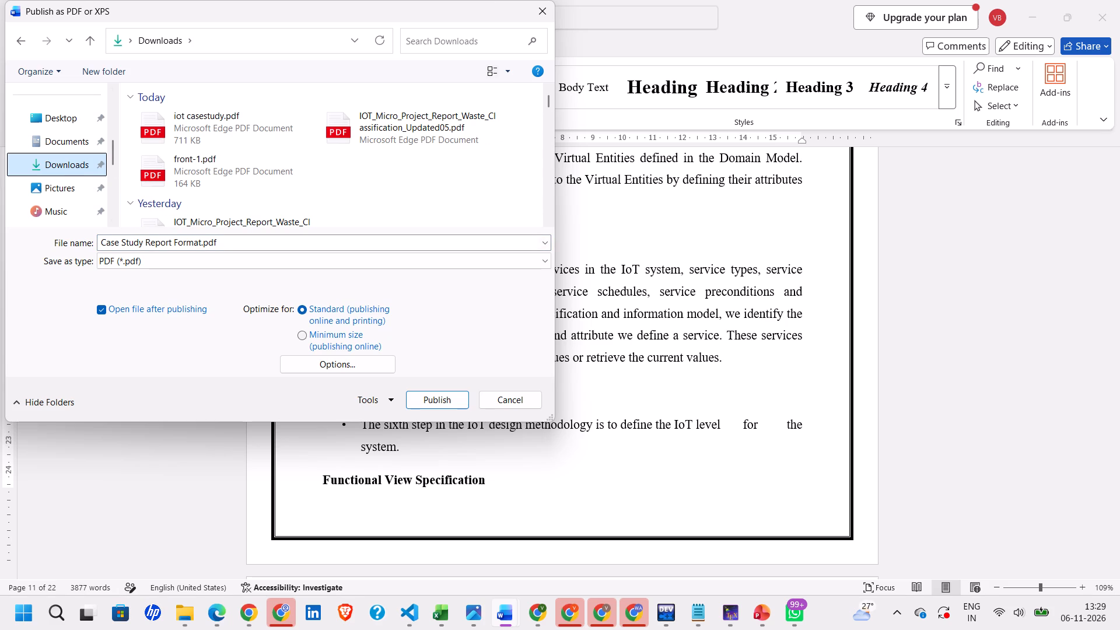
drag(218, 239, 129, 237)
key(BackSpace)
text(iot ca)
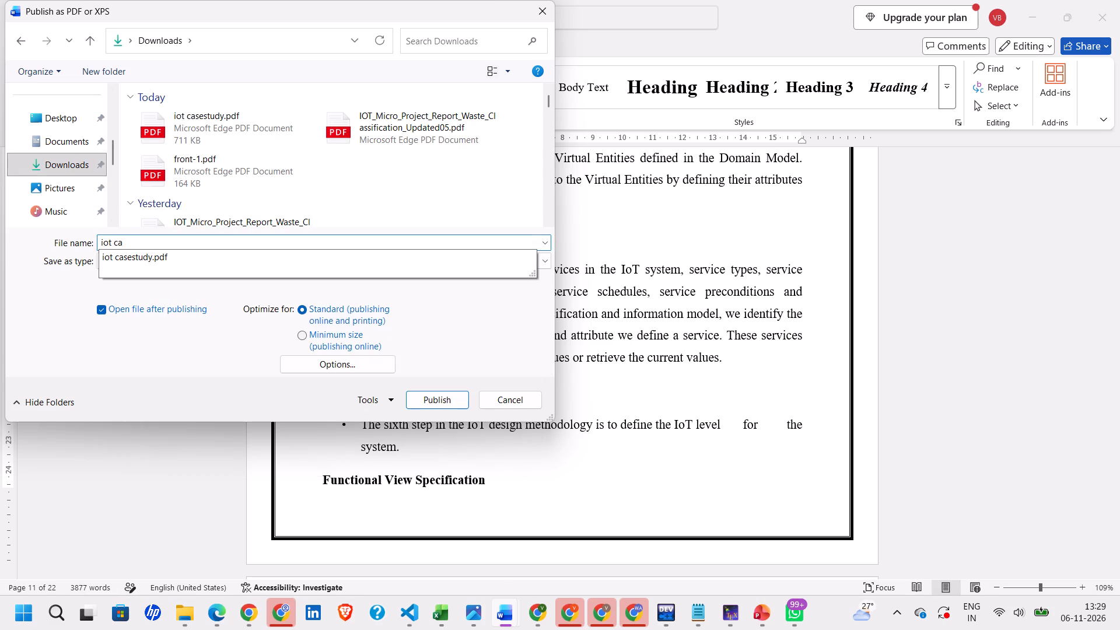
click(132, 257)
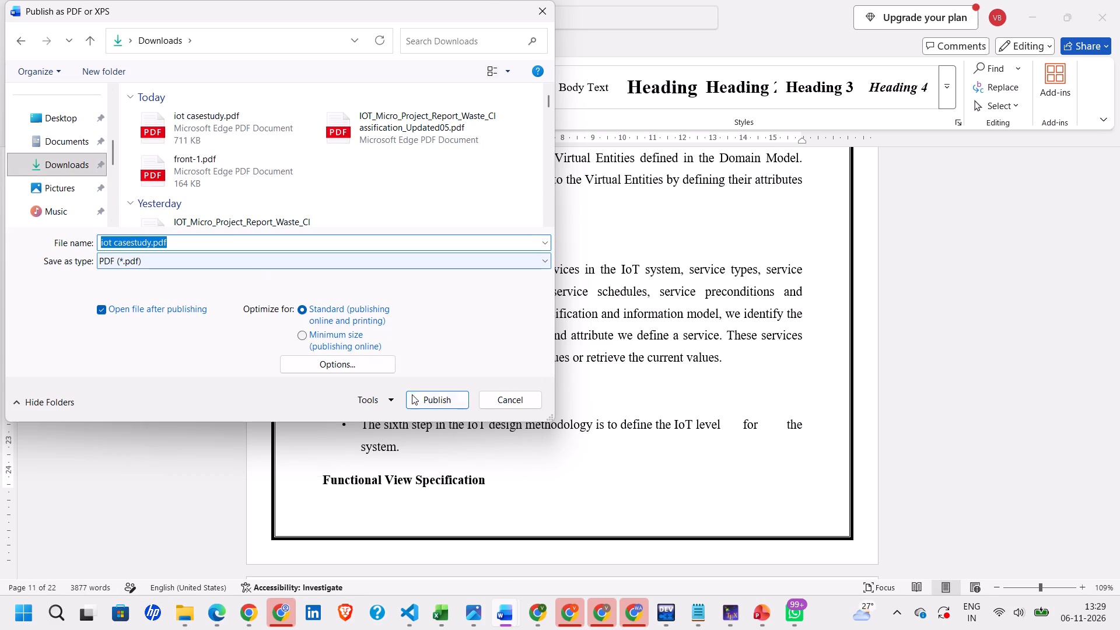
click(415, 403)
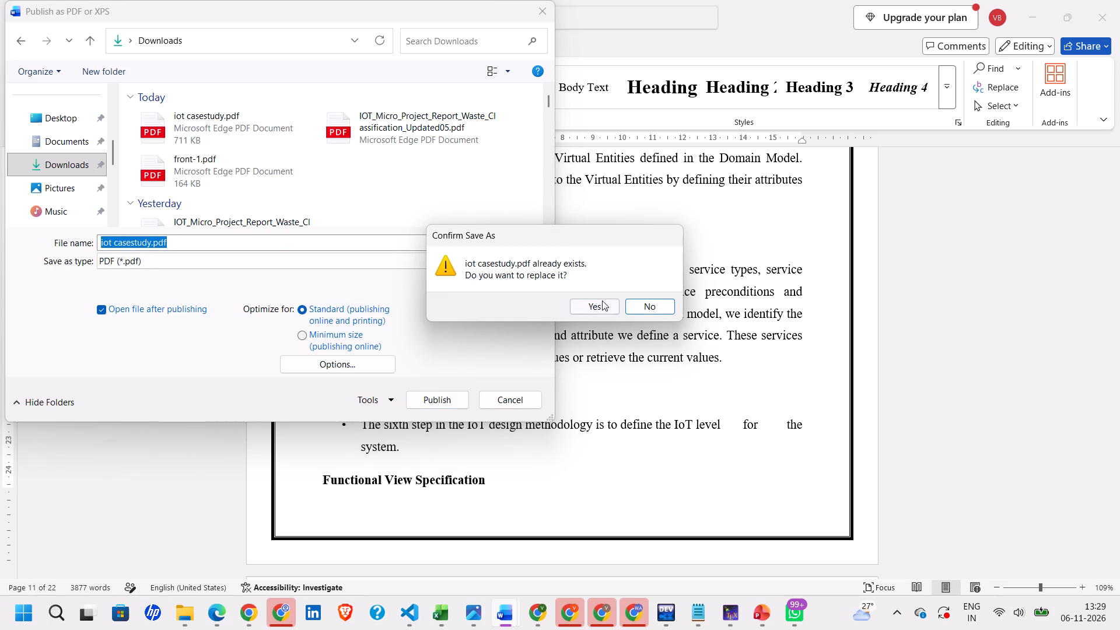
click(601, 306)
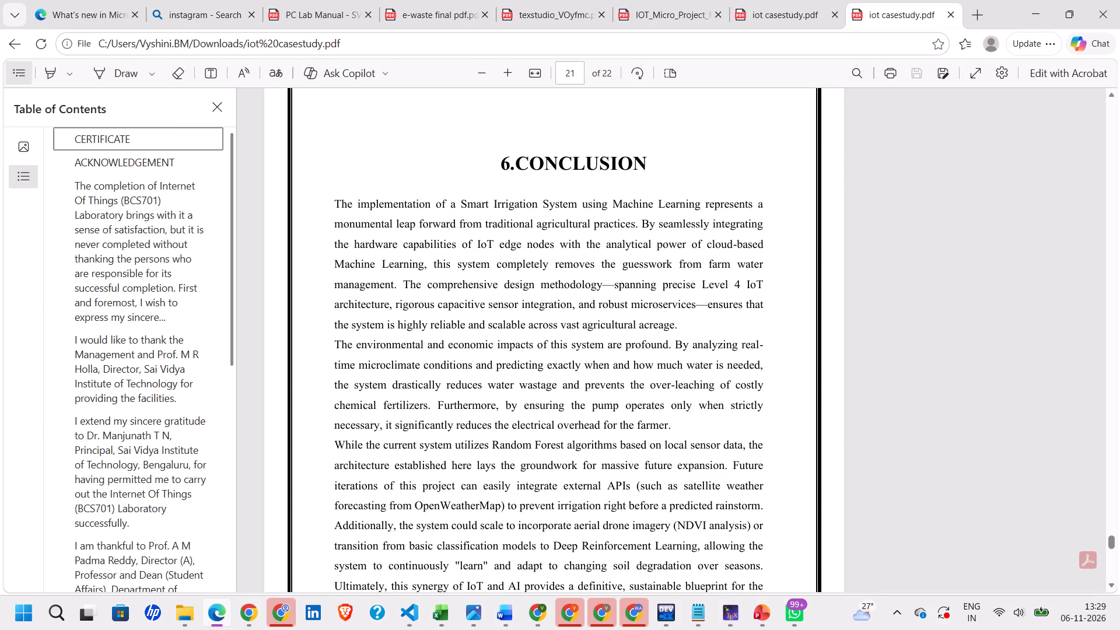
Check the layout of the conclusion and references pages in the newly exported PDF in Edge.
scroll(548, 296, up, 2)
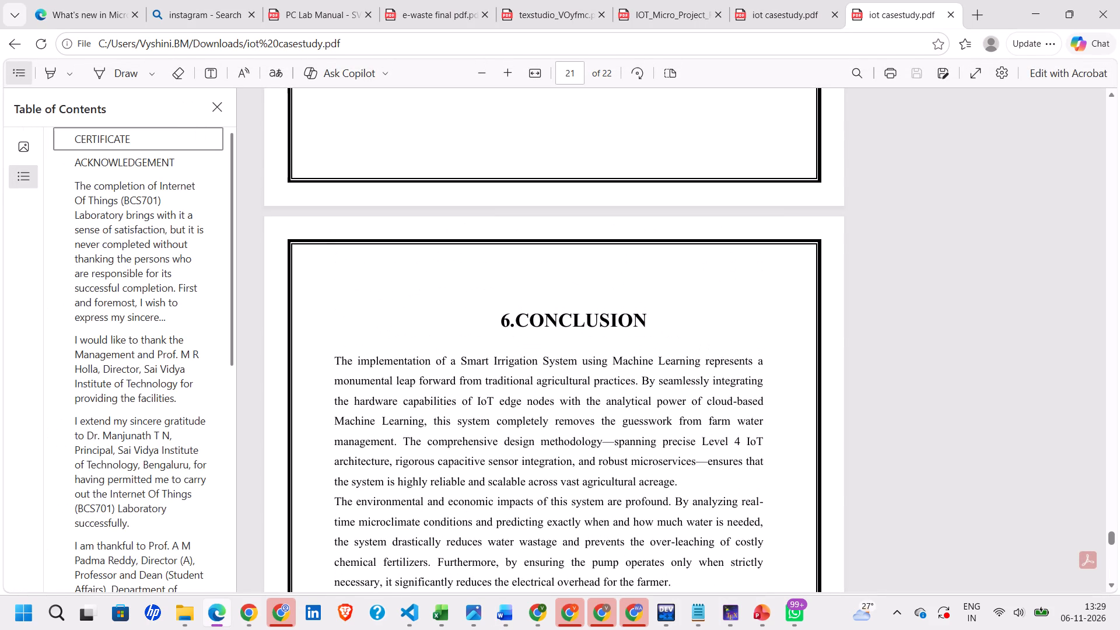
scroll(548, 296, down, 6)
scroll(548, 296, up, 1)
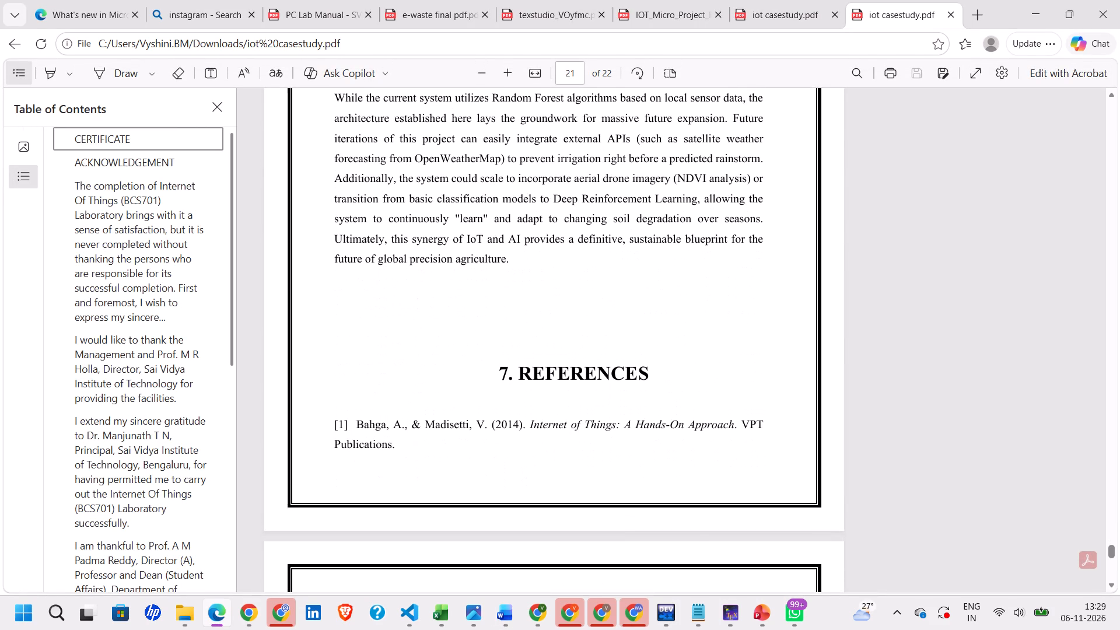
scroll(548, 296, up, 1)
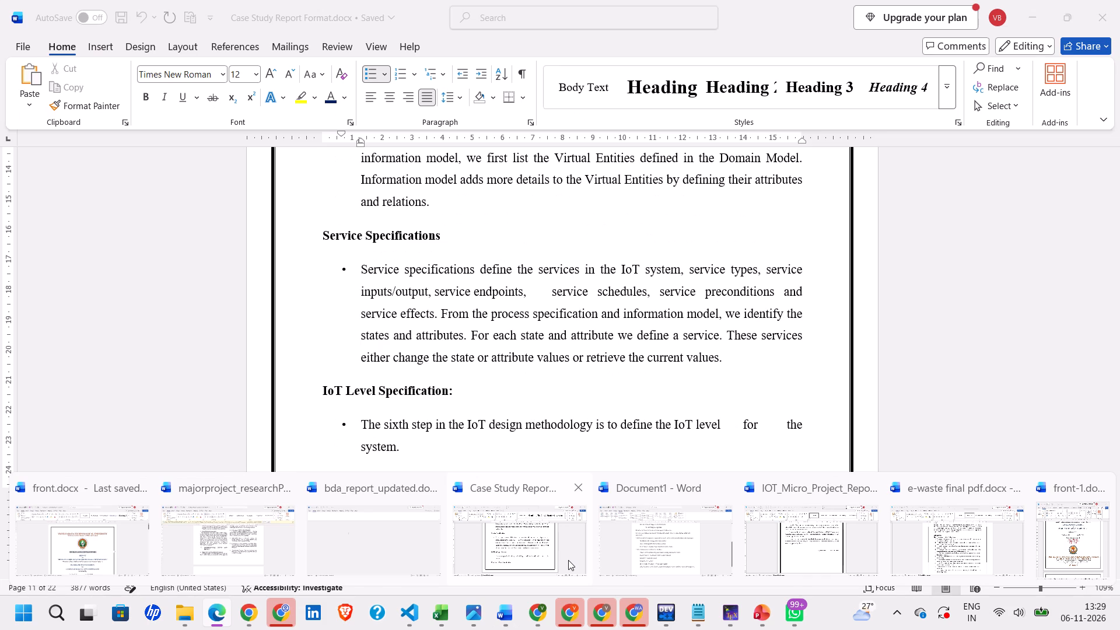
Switch back to the case study report in Word and insert a blank line before the Functional View Specification heading.
click(568, 560)
scroll(516, 462, down, 1)
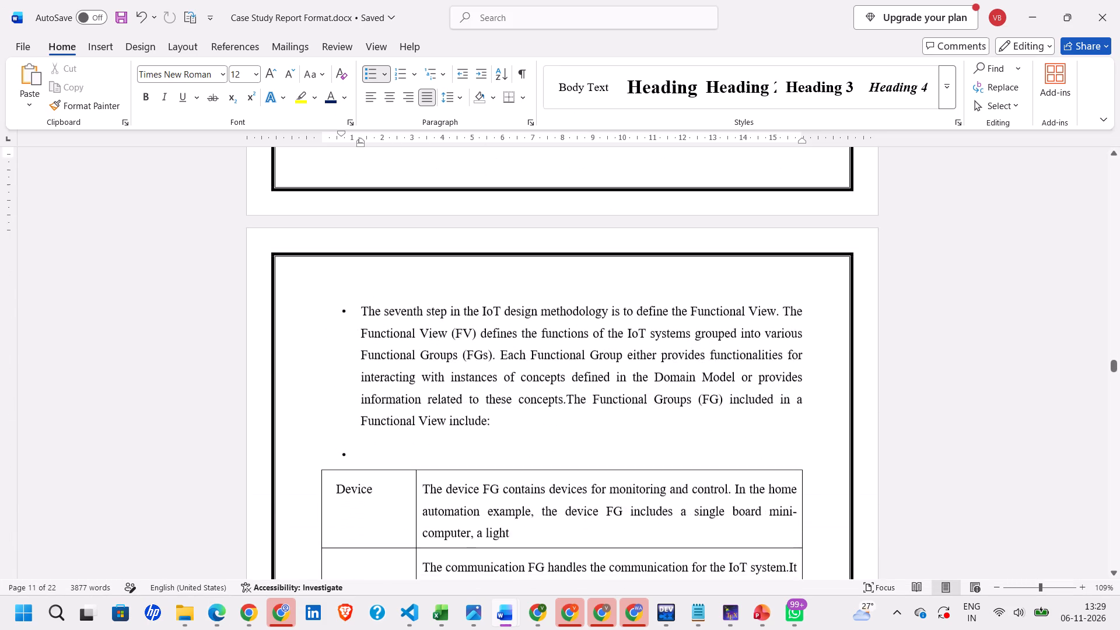
scroll(516, 462, down, 1)
click(320, 306)
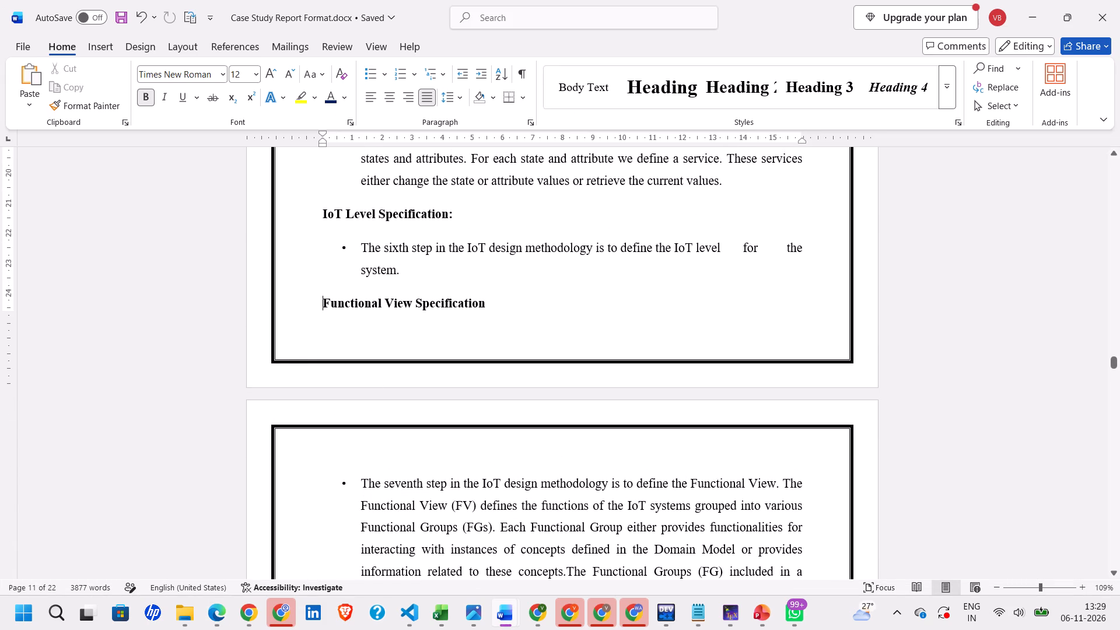
key(Return)
Insert a blank line before the Operational View Specification heading below the functional groups table.
scroll(320, 306, down, 3)
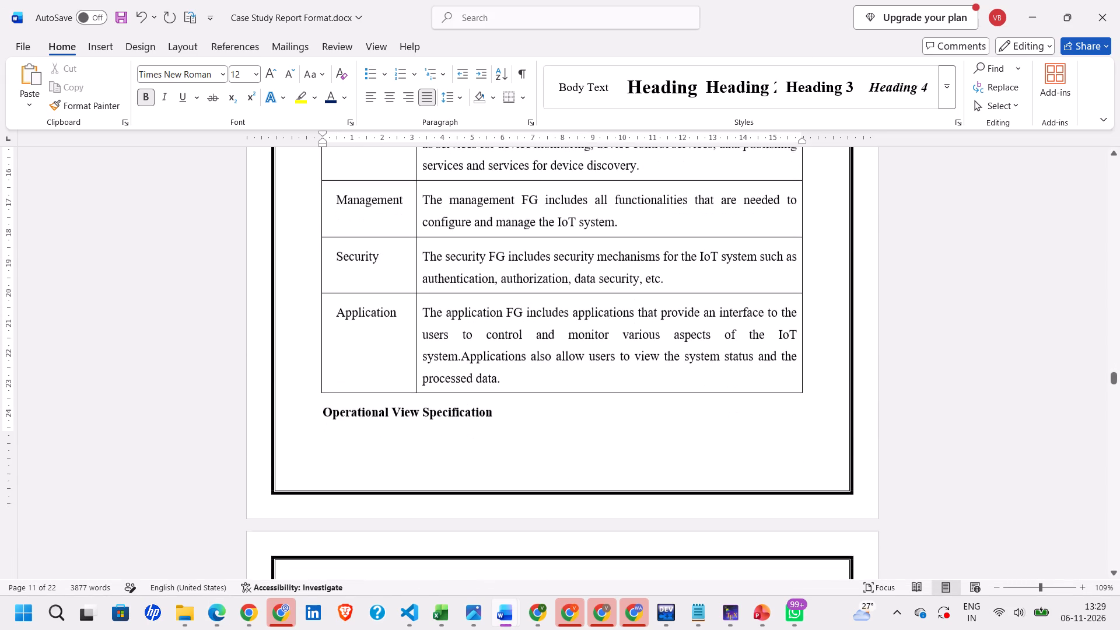
click(323, 402)
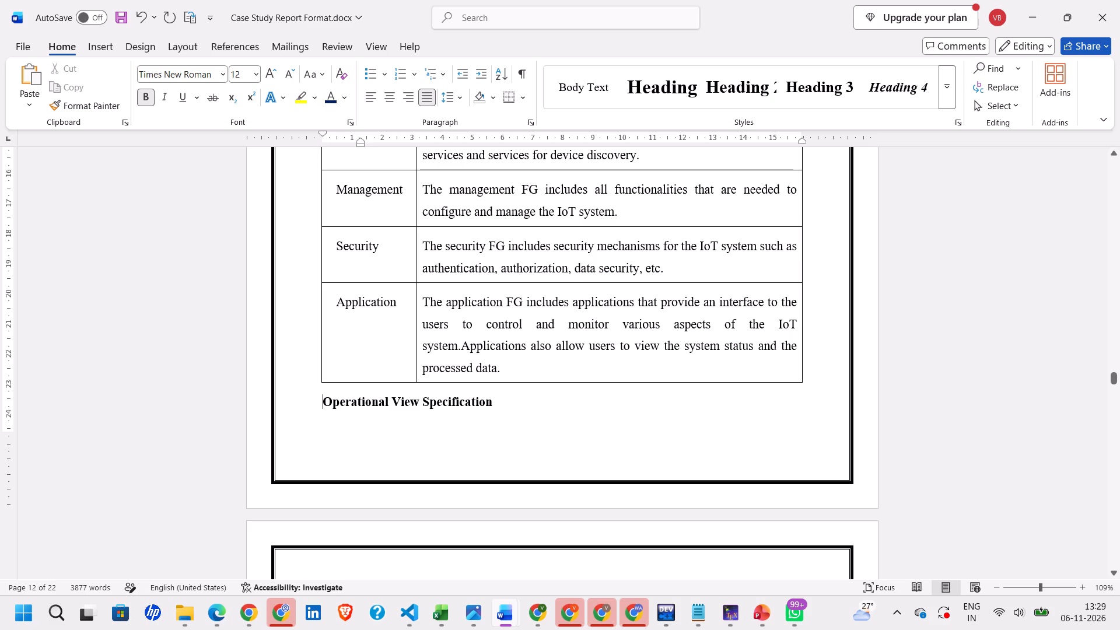
key(Return)
Remove the extra blank lines above the 4. DESIGN METHODOLOGY heading.
scroll(323, 402, down, 5)
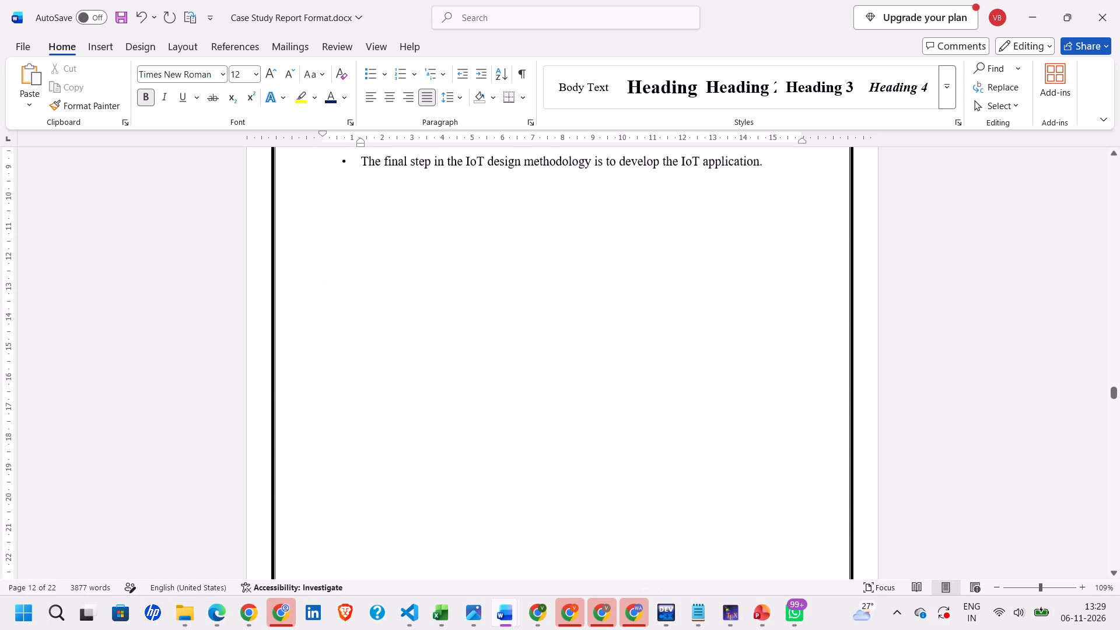
scroll(323, 402, down, 1)
click(425, 313)
key(BackSpace)
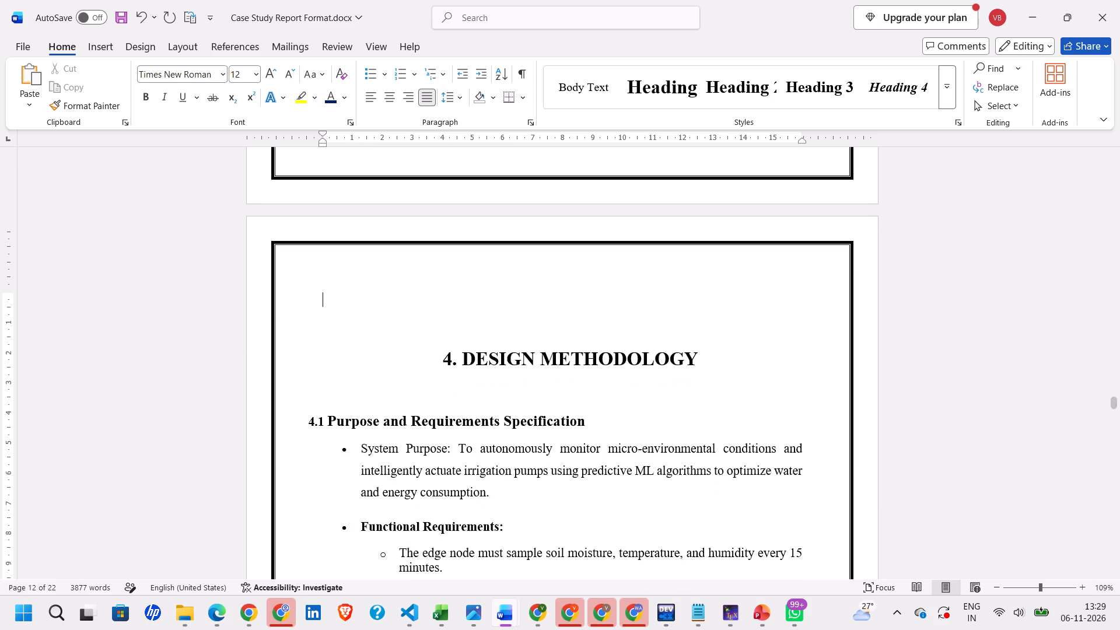
key(BackSpace)
key(BackSpace)
key(Down)
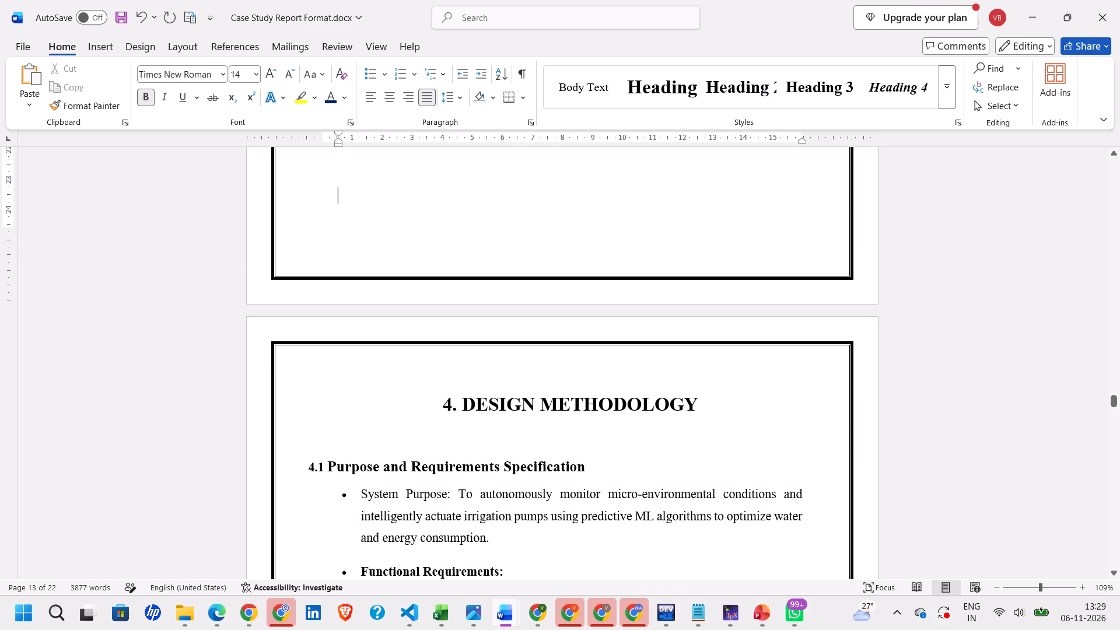
key(Up)
key(Up)
Check the page breaks and layout from the design methodology section through the implementation plan to the references.
scroll(425, 313, down, 5)
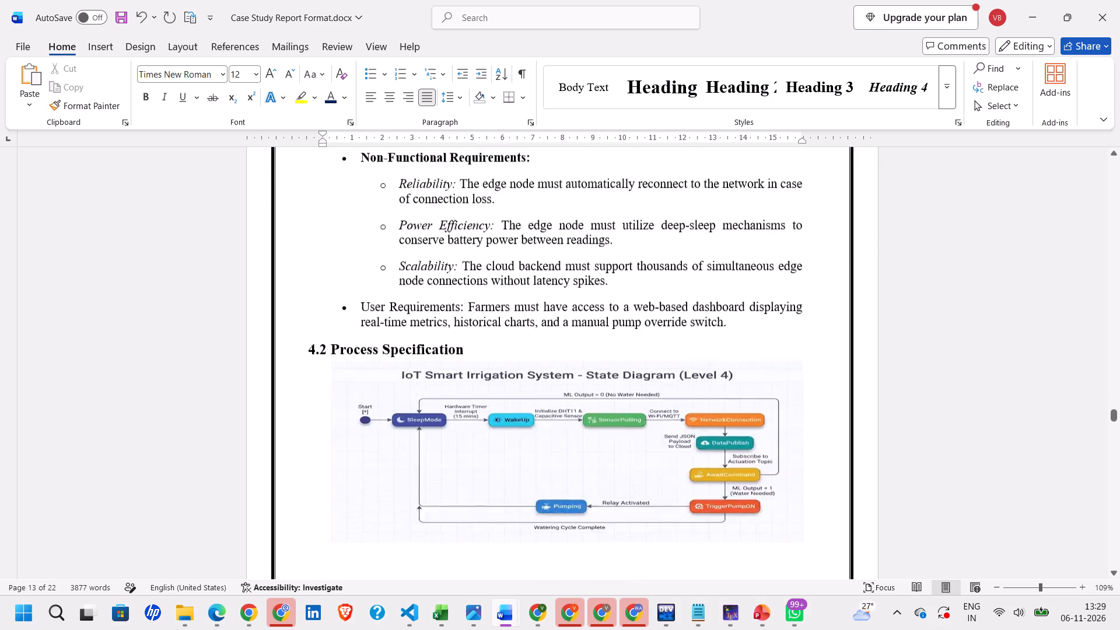
scroll(425, 313, down, 3)
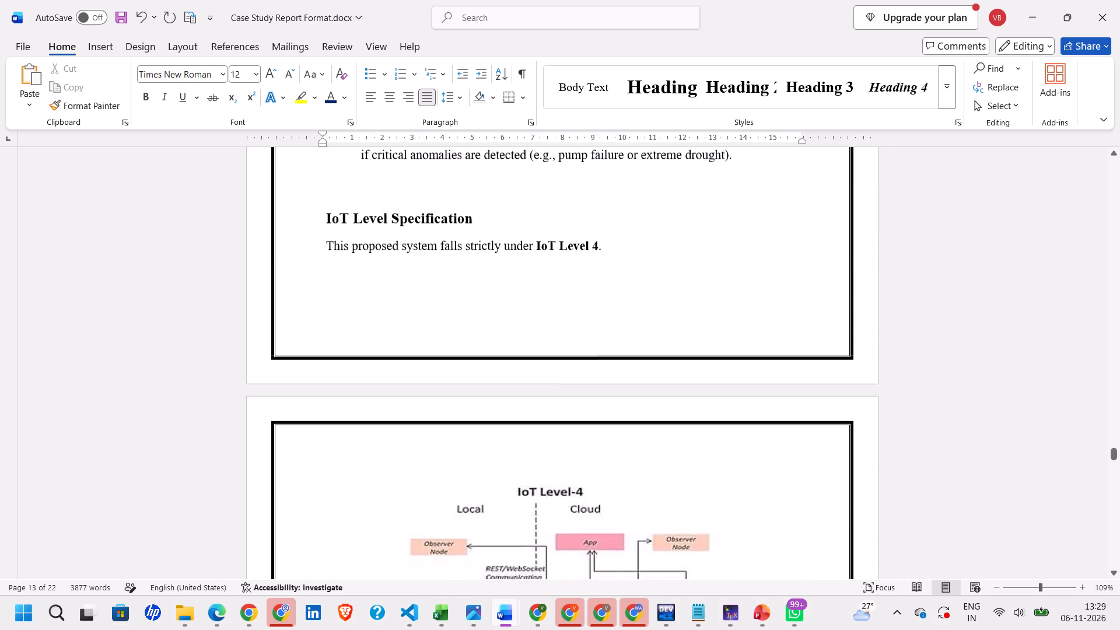
scroll(425, 313, down, 7)
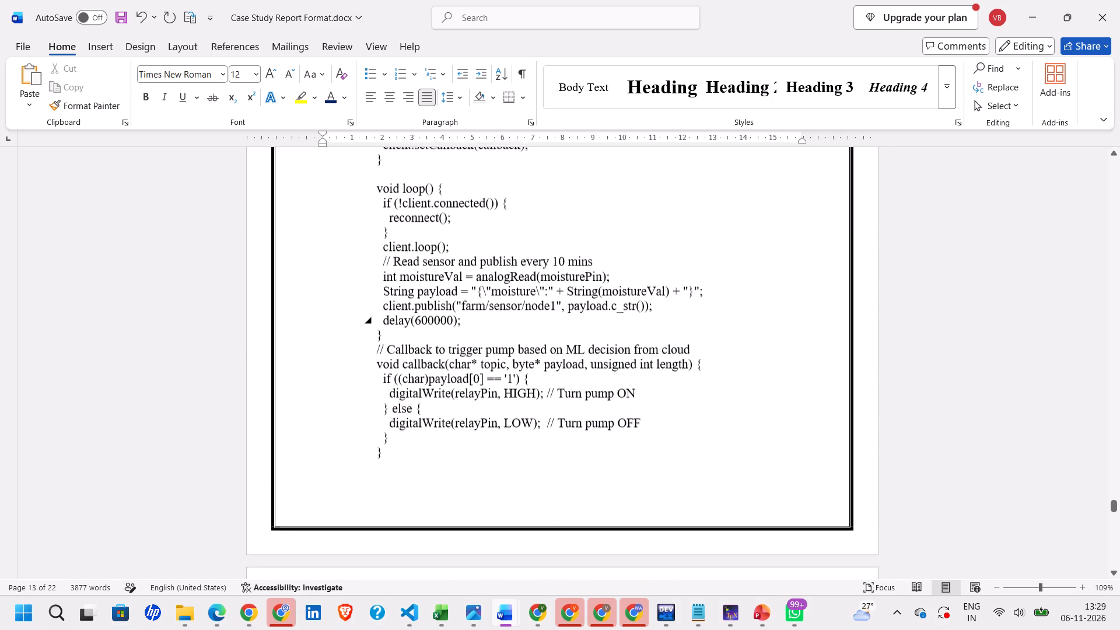
scroll(425, 313, up, 3)
scroll(425, 313, down, 2)
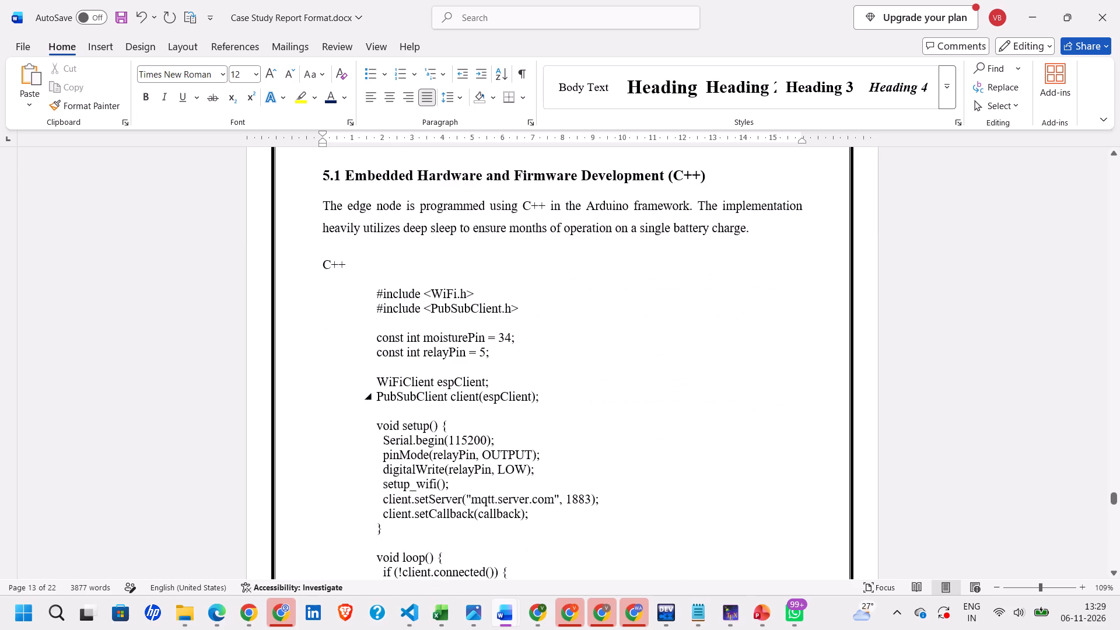
scroll(425, 313, down, 3)
scroll(425, 313, up, 2)
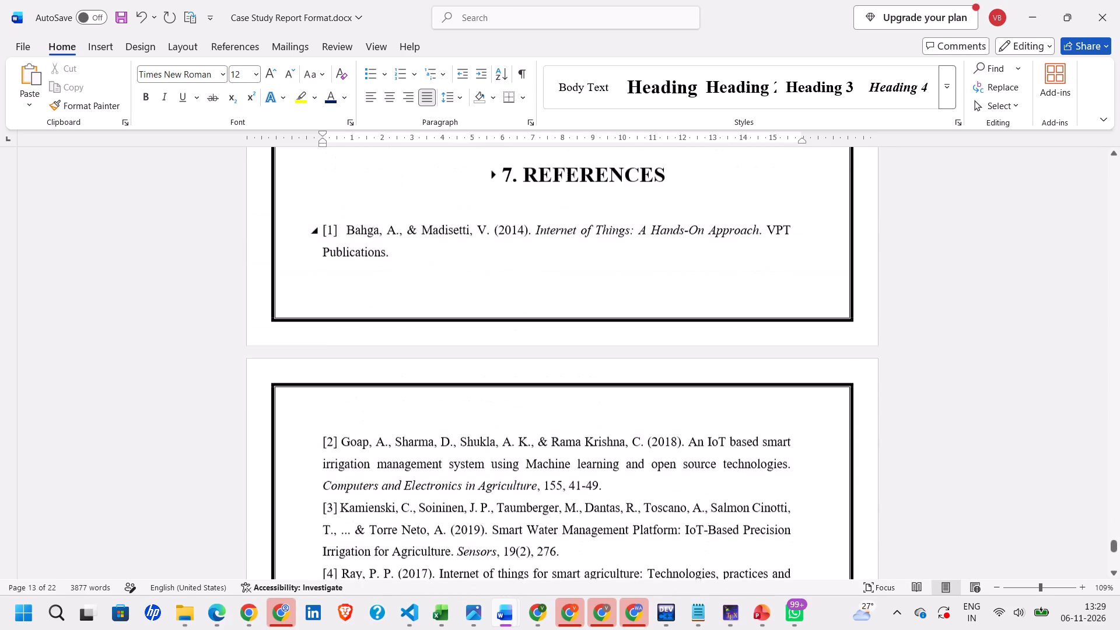
Insert four blank lines before the 7. REFERENCES heading so that it starts on a new page.
click(503, 215)
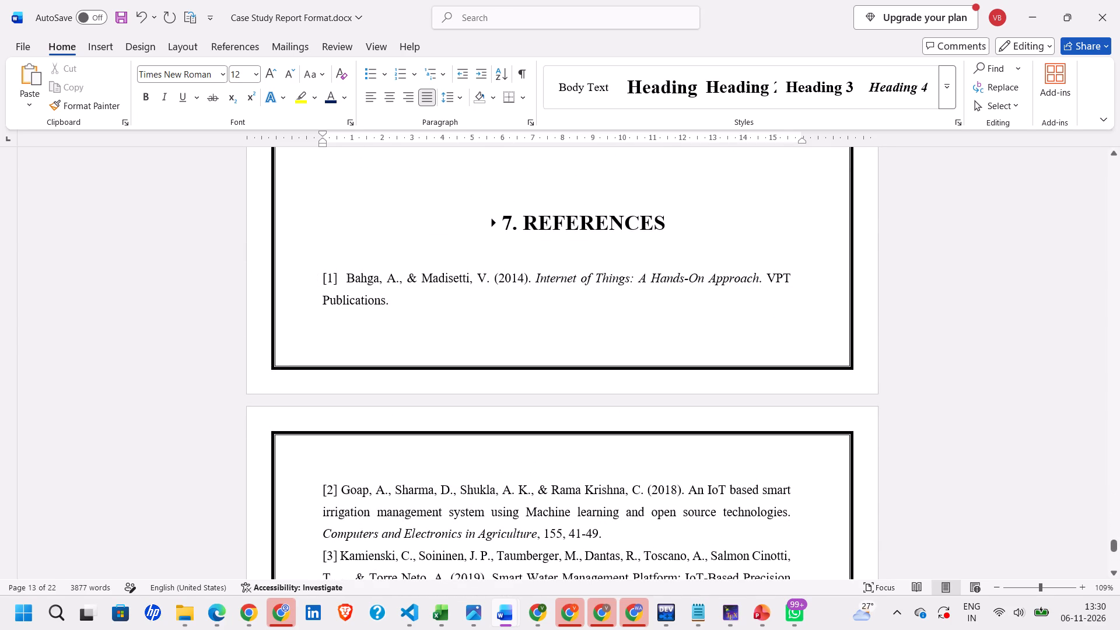
key(Return)
key(Return)
key(Return)
key(Return)
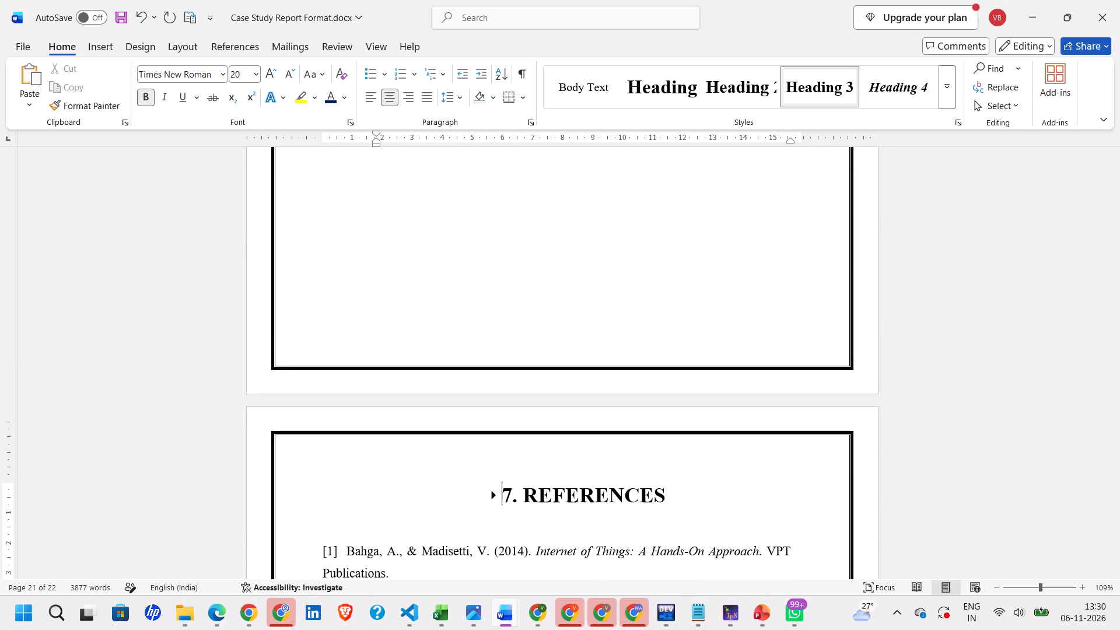
Recheck the page layout from the conclusion back through the implementation plan to the functional and operational view specification.
scroll(503, 215, up, 3)
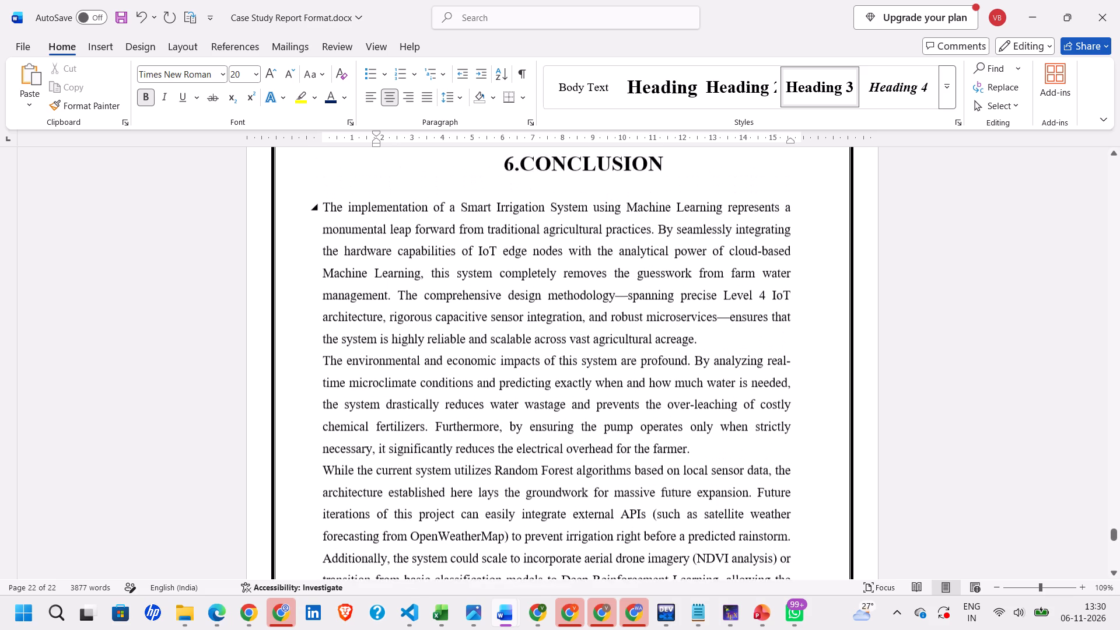
scroll(503, 215, up, 4)
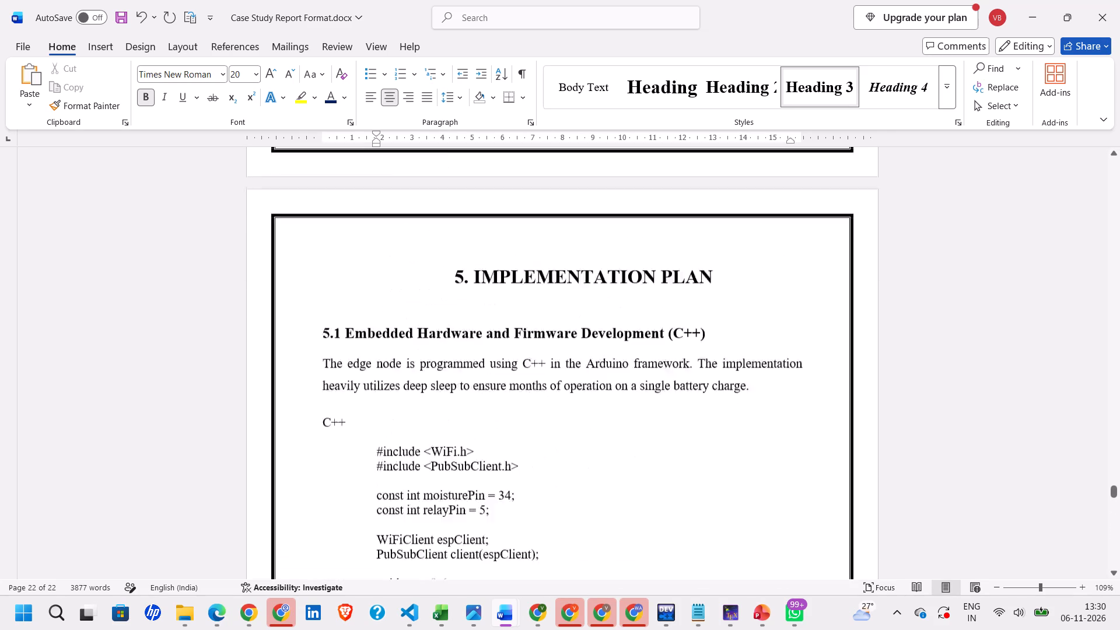
scroll(503, 215, down, 3)
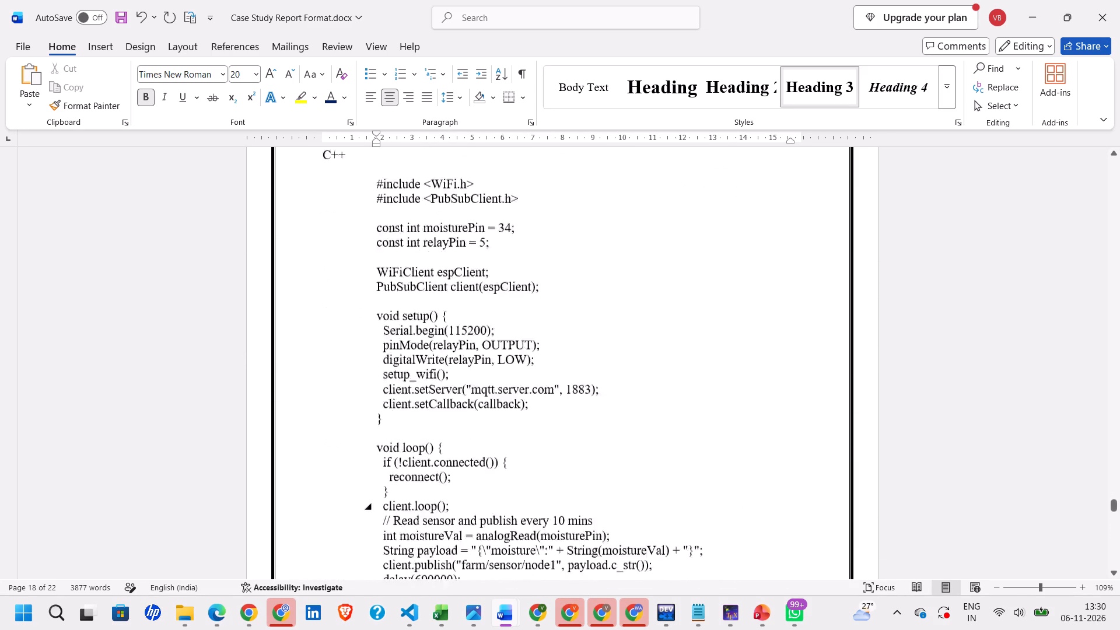
scroll(503, 215, down, 4)
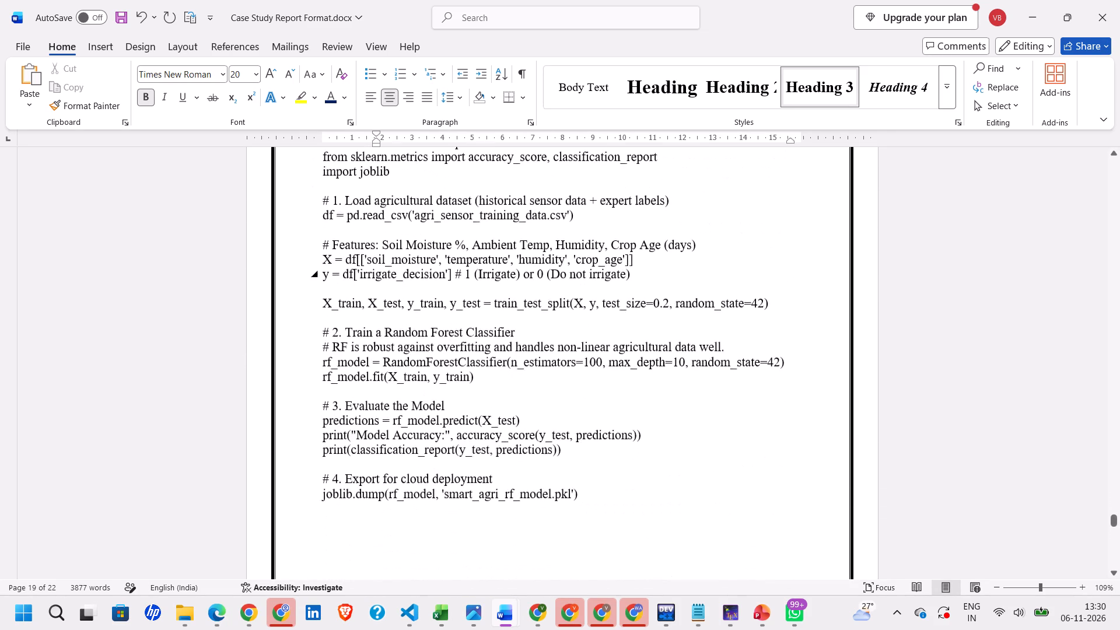
scroll(503, 215, down, 1)
scroll(503, 215, up, 5)
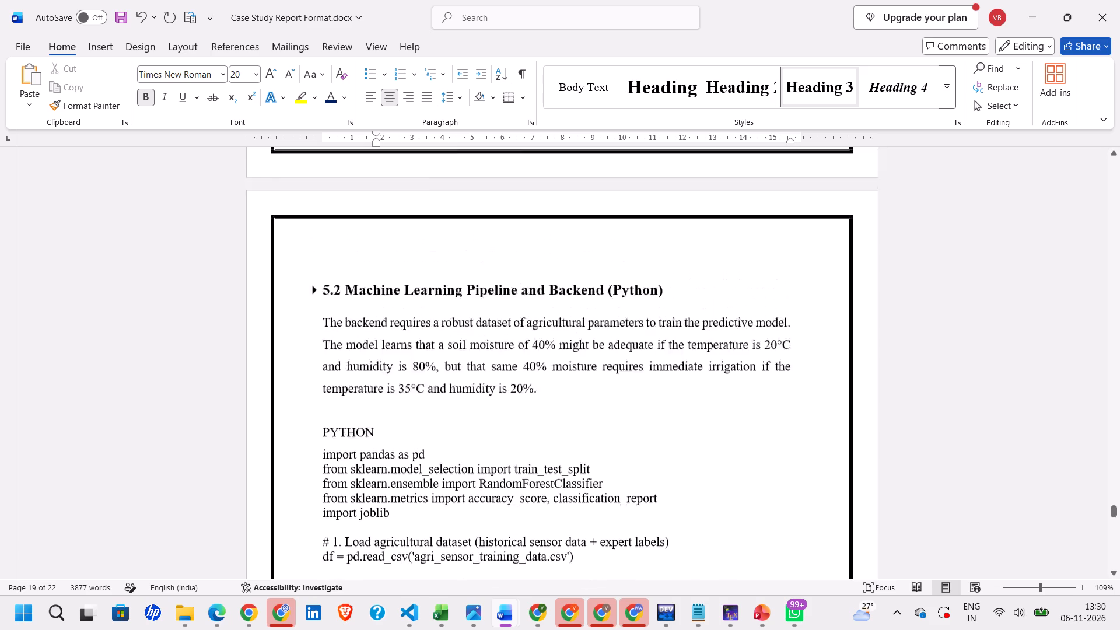
scroll(503, 215, up, 4)
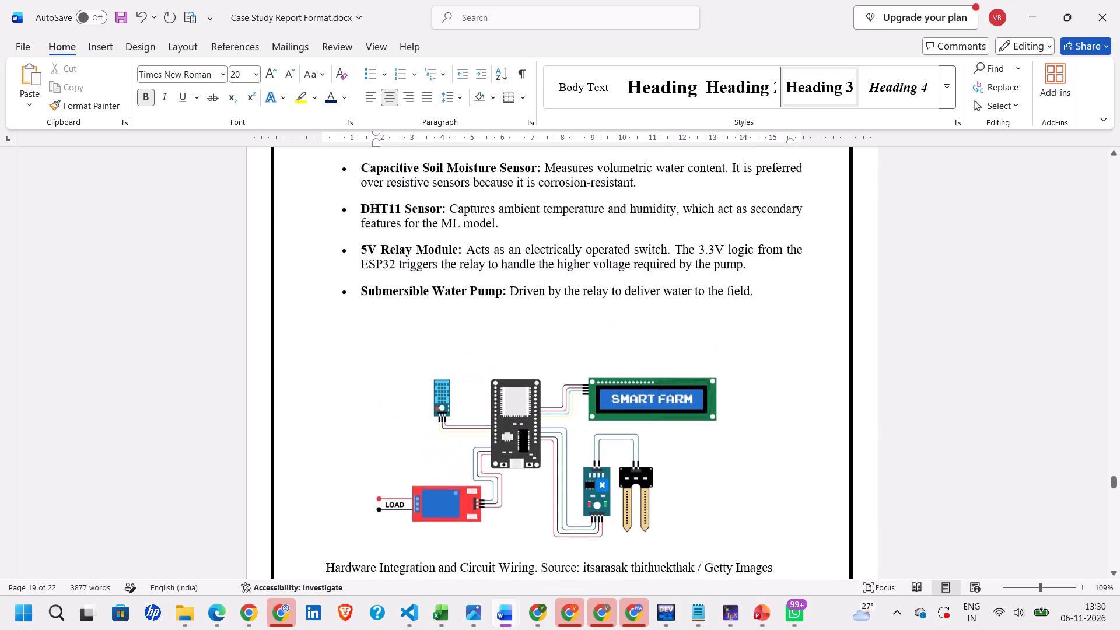
scroll(503, 215, up, 1)
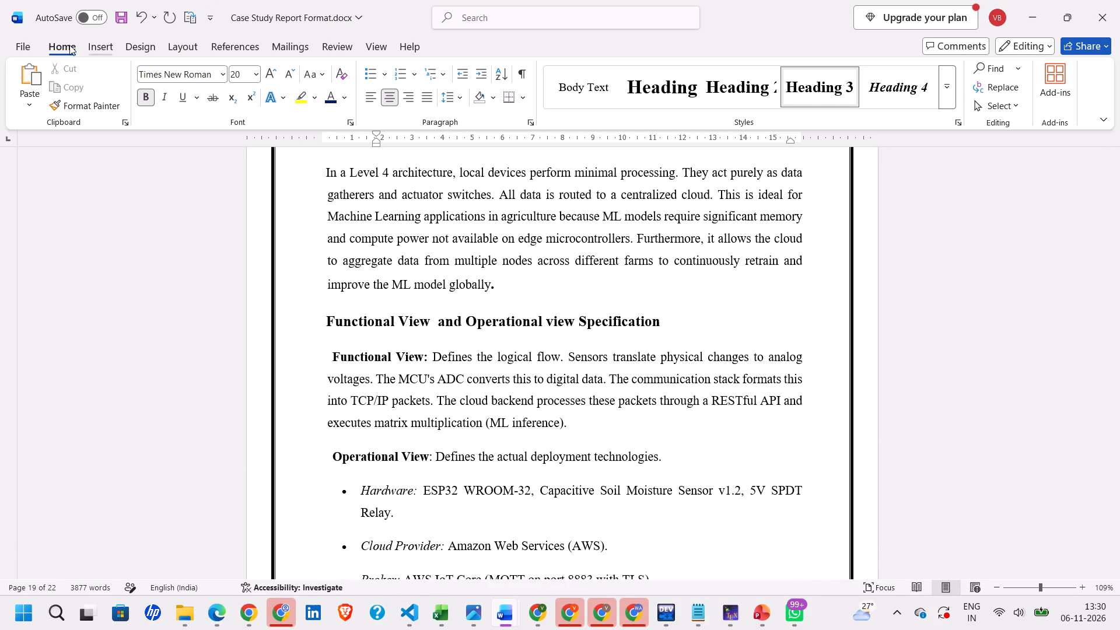
Save the case study report document.
key(ctrl+s)
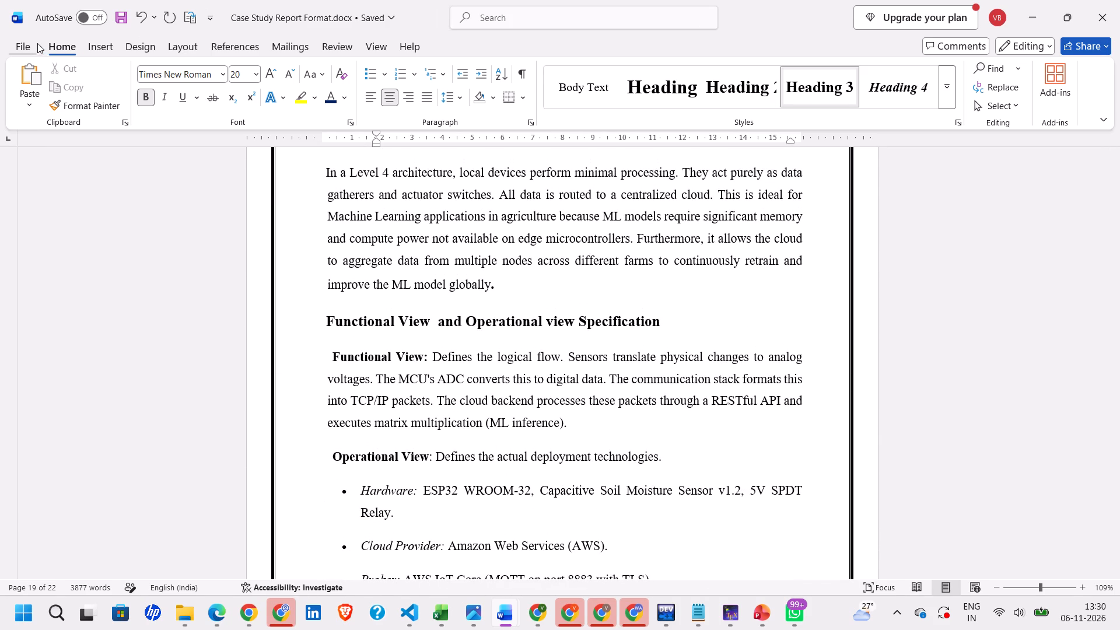
Export the report as a PDF to the Downloads folder, overwriting the existing iot casestudy.pdf.
click(17, 47)
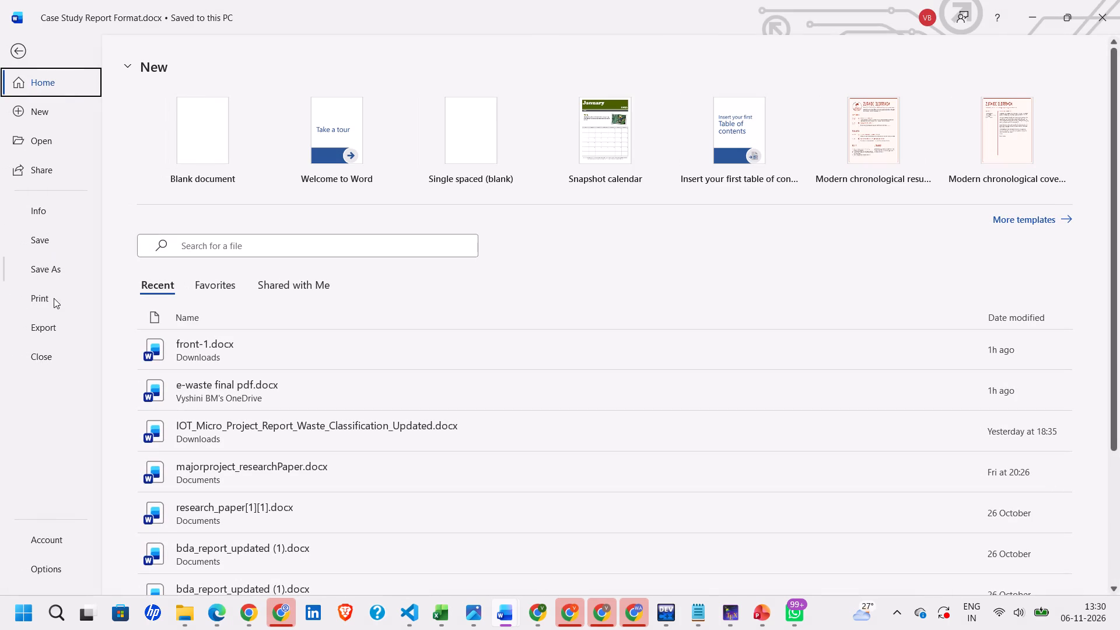
click(51, 320)
click(408, 209)
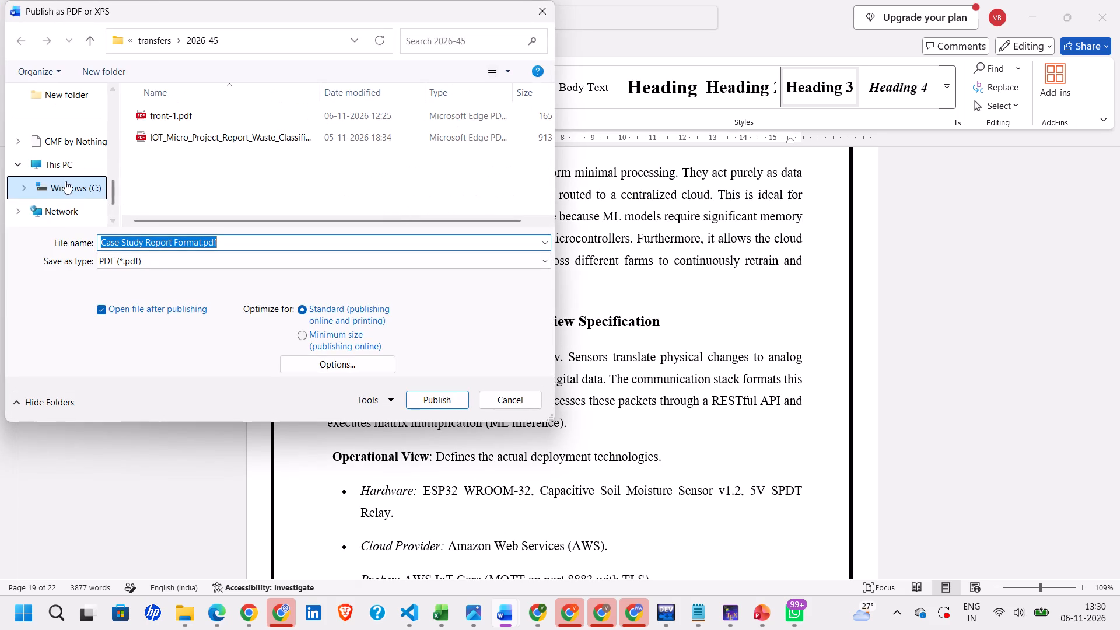
scroll(65, 181, up, 3)
scroll(61, 197, down, 1)
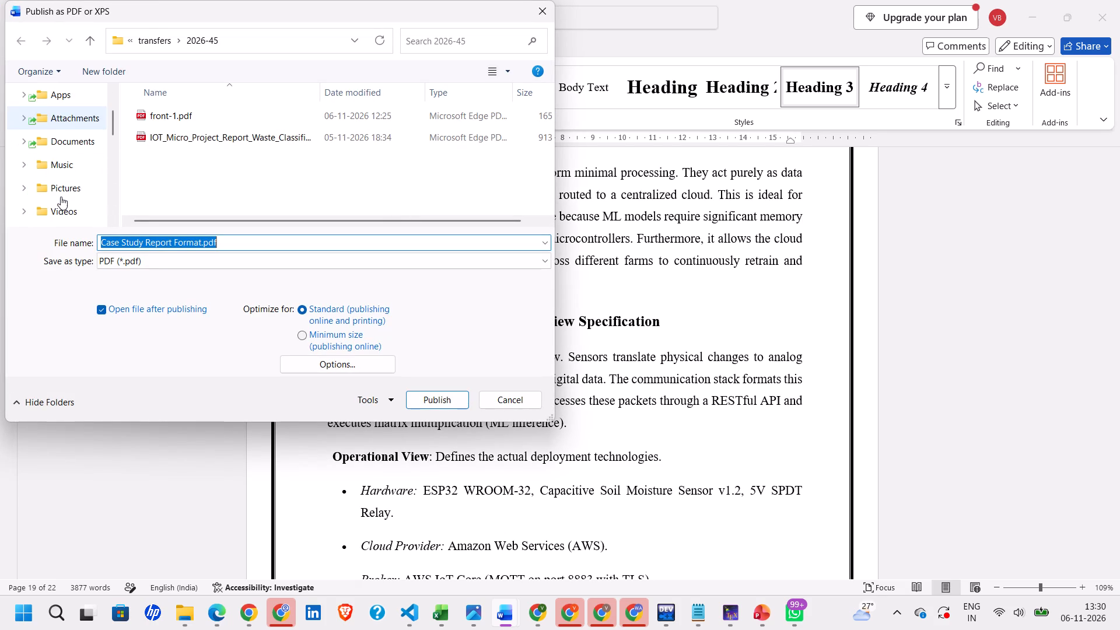
scroll(61, 197, down, 1)
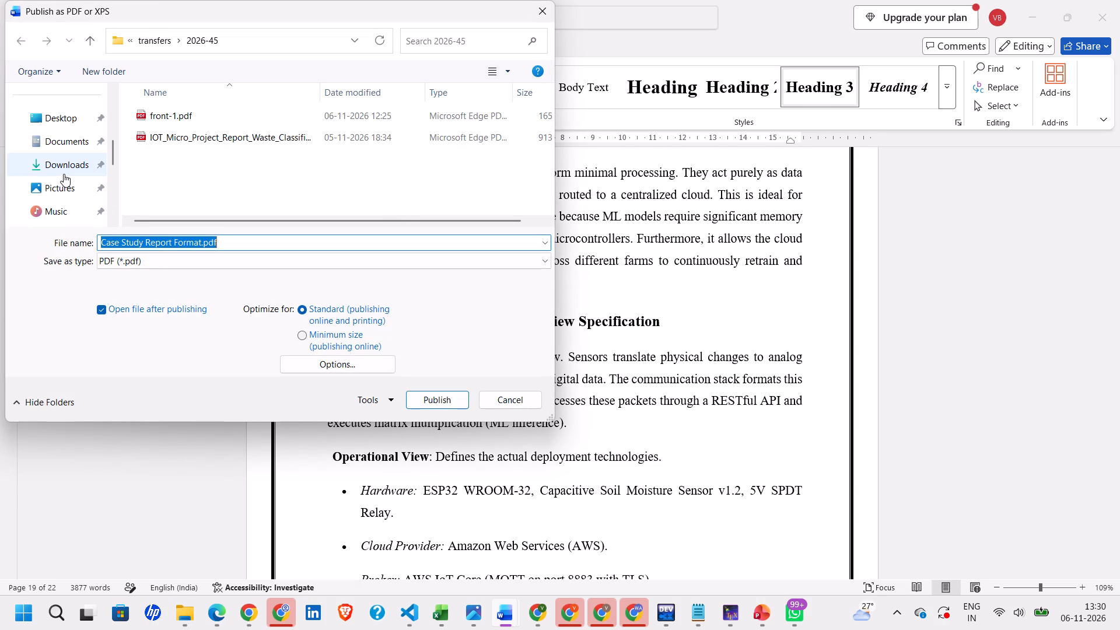
click(64, 174)
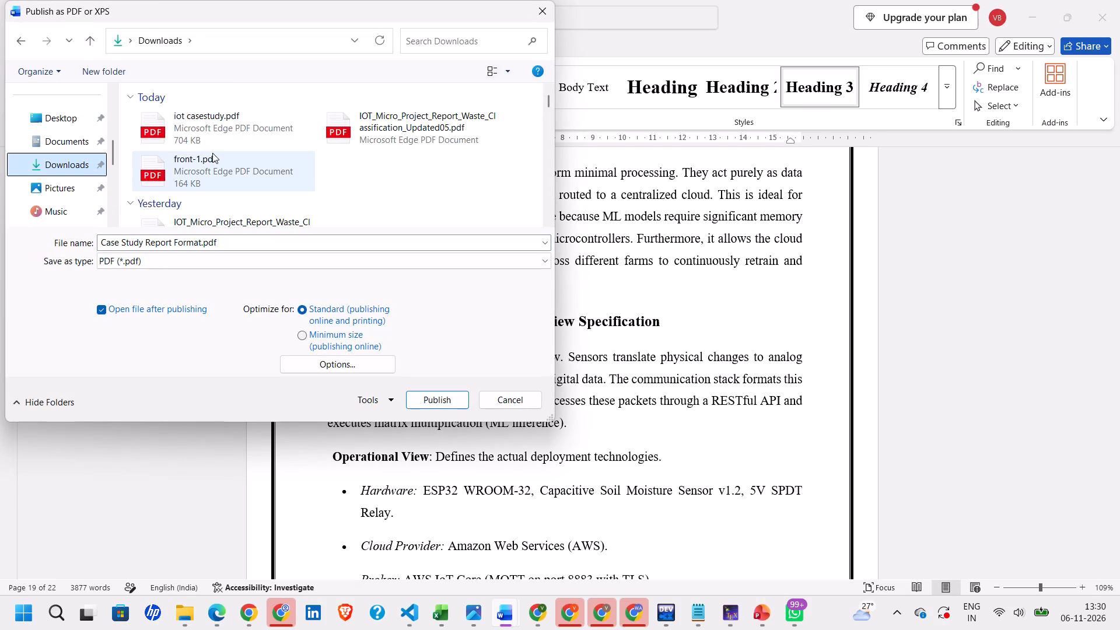
click(207, 131)
click(421, 397)
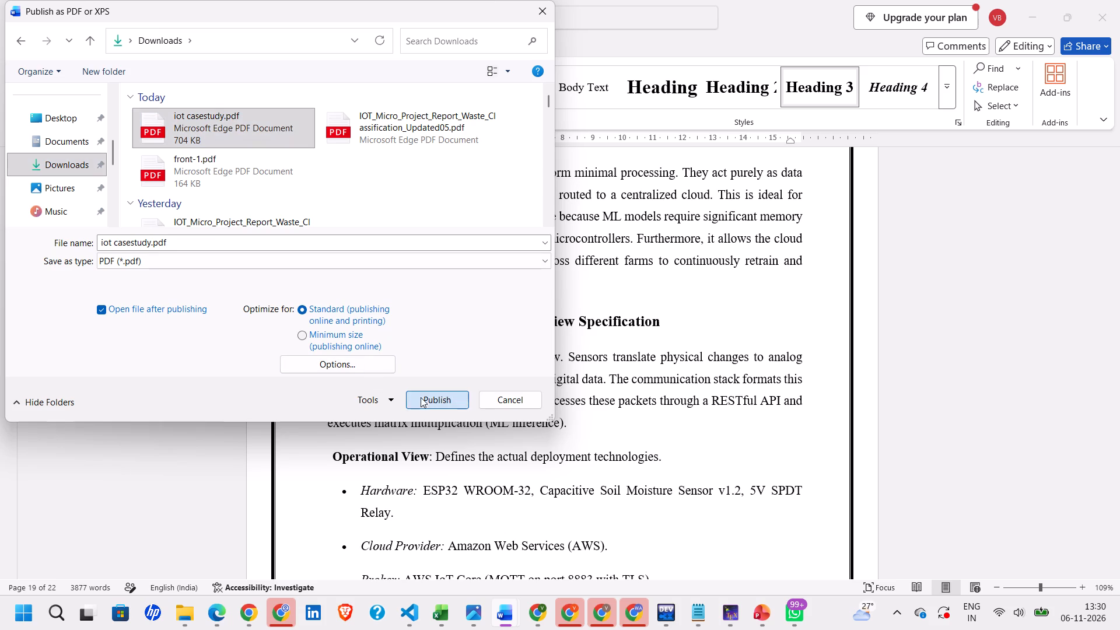
click(590, 306)
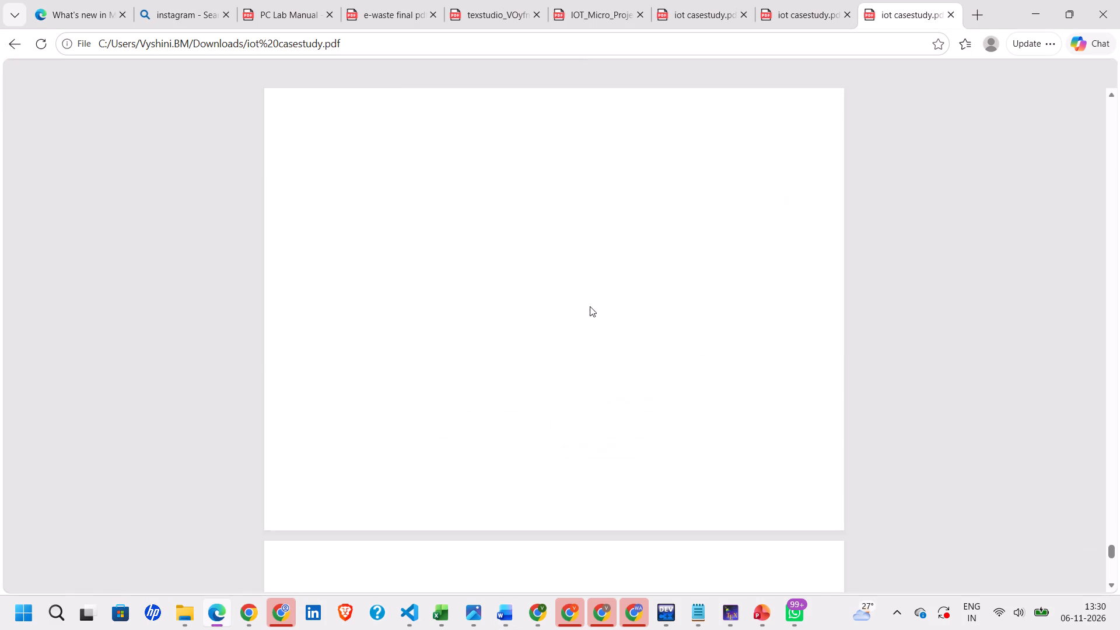
Examine the title page, certificate and acknowledgement in the exported iot casestudy.pdf in Edge.
scroll(575, 362, up, 18)
scroll(575, 362, up, 12)
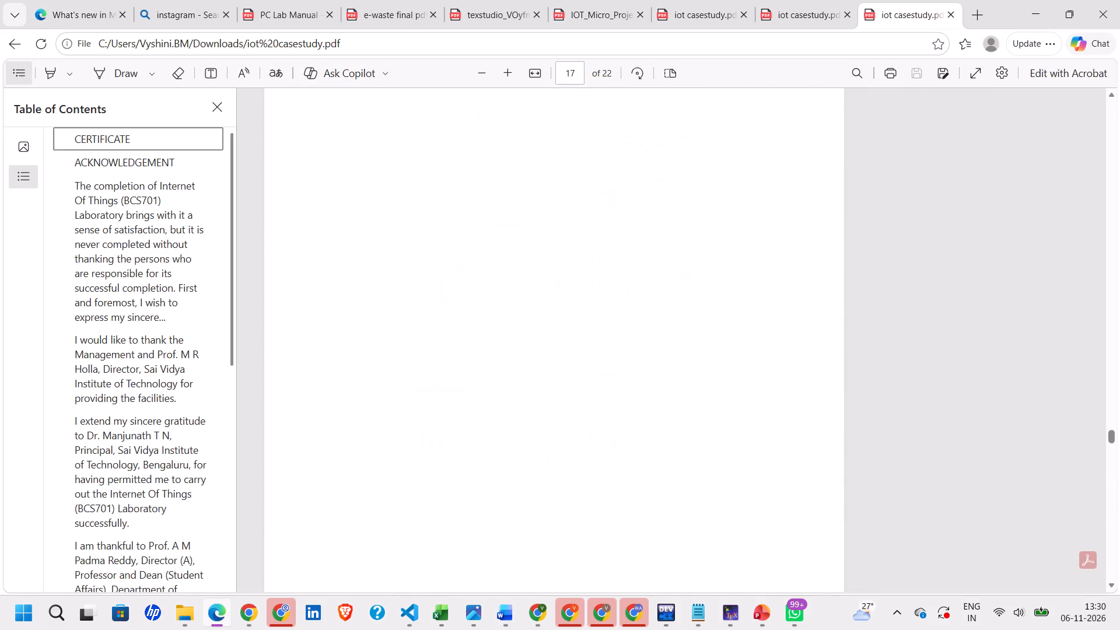
scroll(575, 362, up, 2)
scroll(575, 362, up, 19)
scroll(575, 362, up, 10)
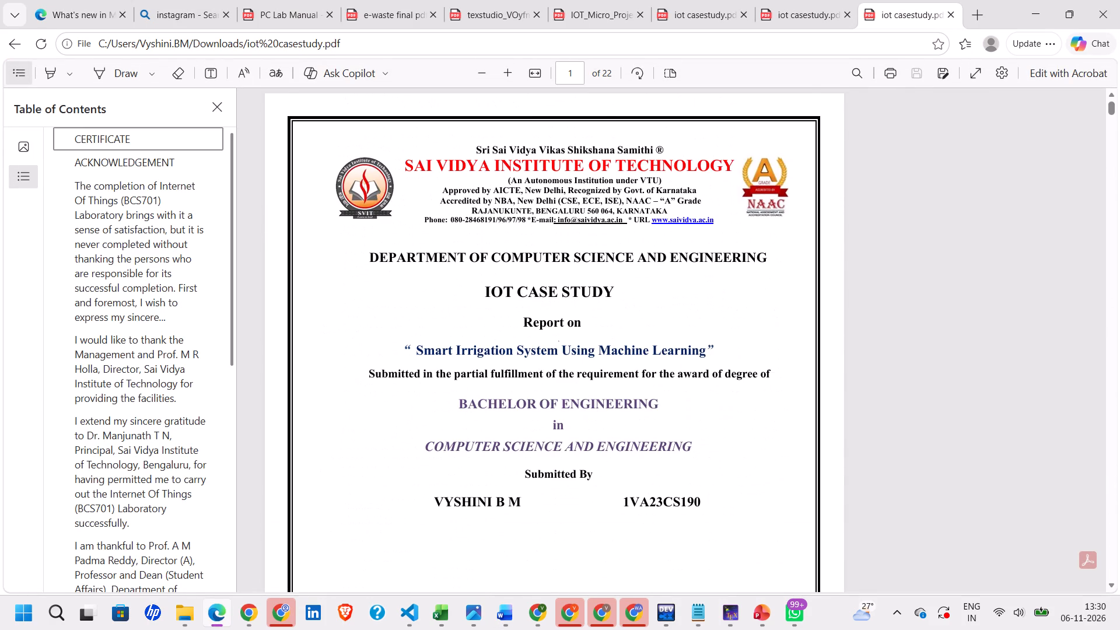
scroll(593, 456, down, 6)
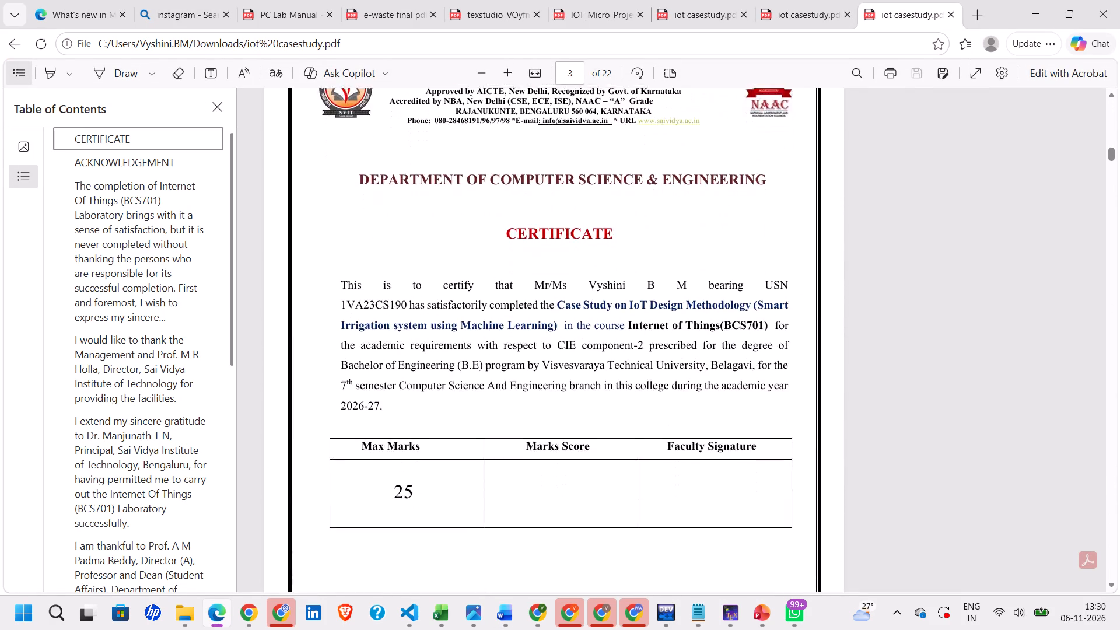
scroll(593, 456, down, 1)
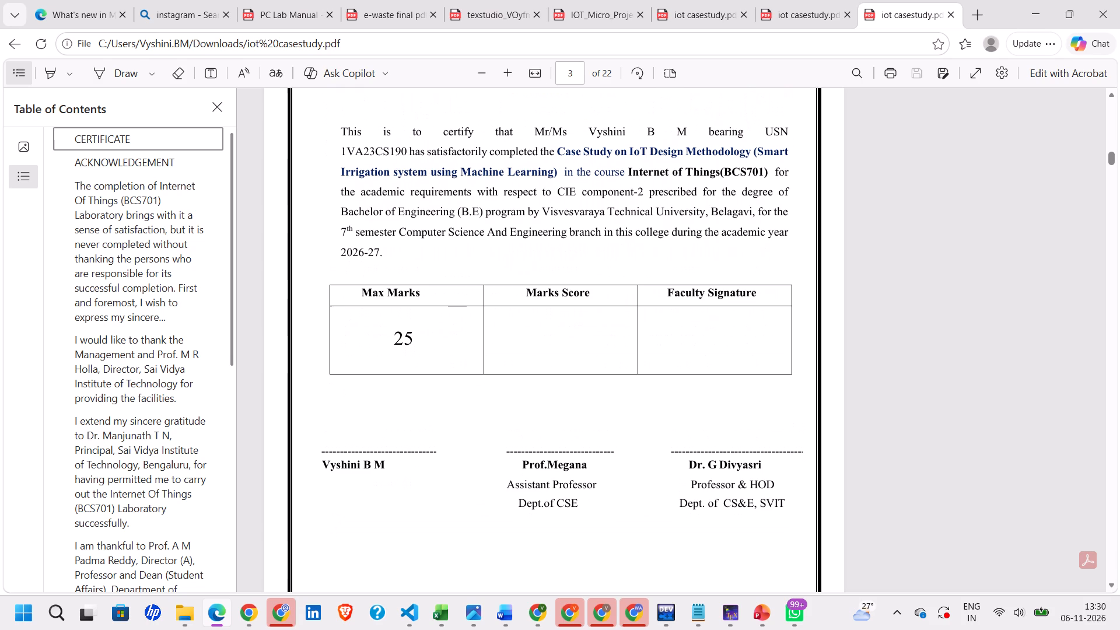
scroll(593, 456, down, 1)
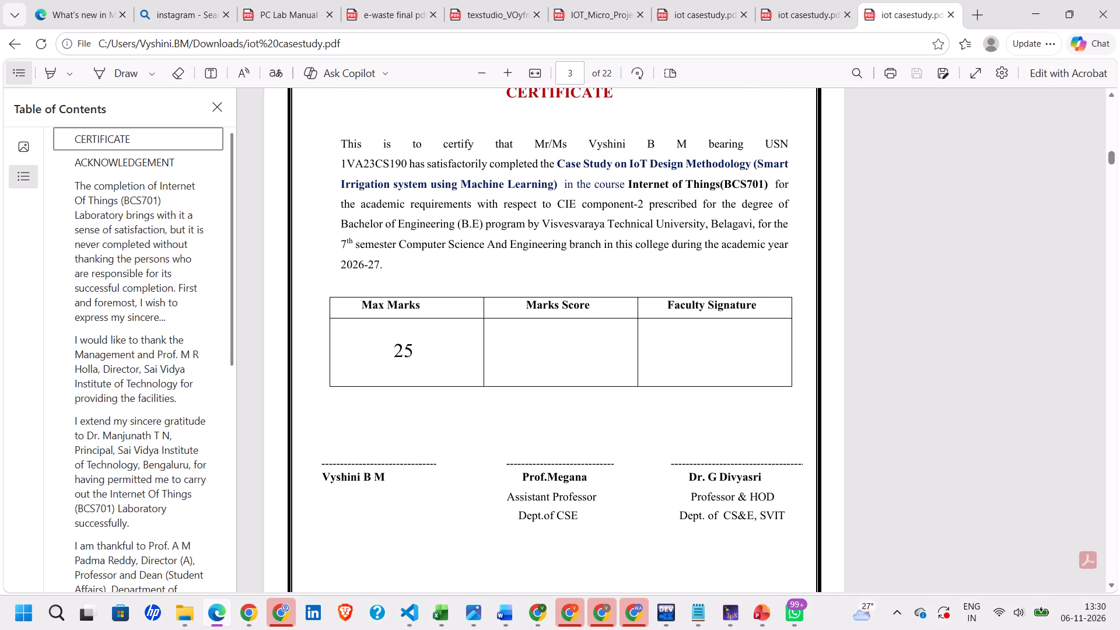
scroll(593, 456, down, 3)
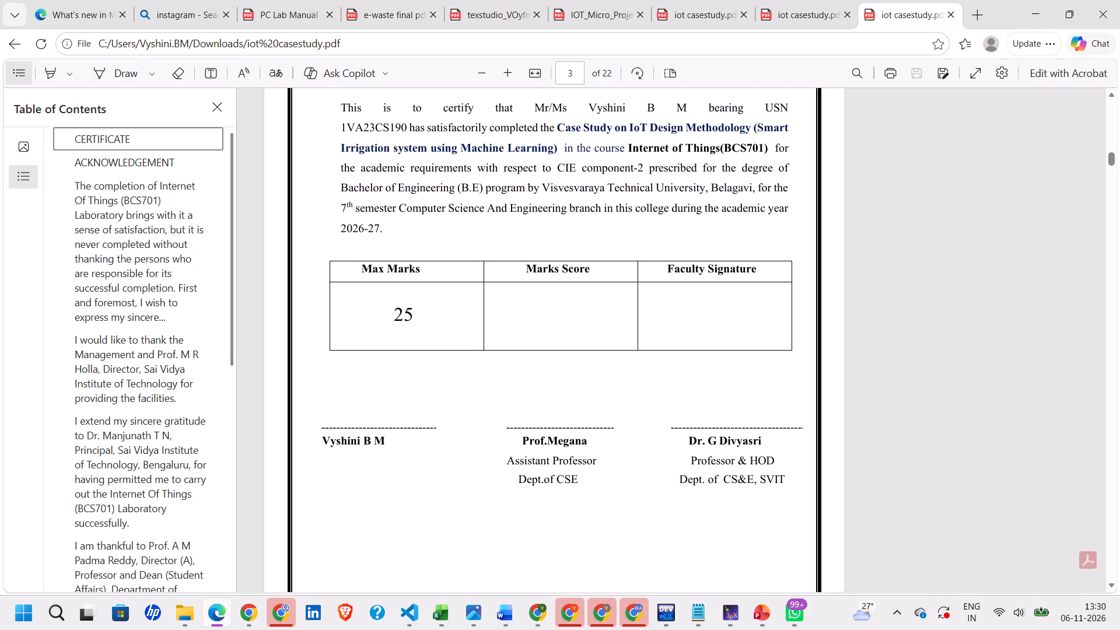
scroll(593, 456, down, 3)
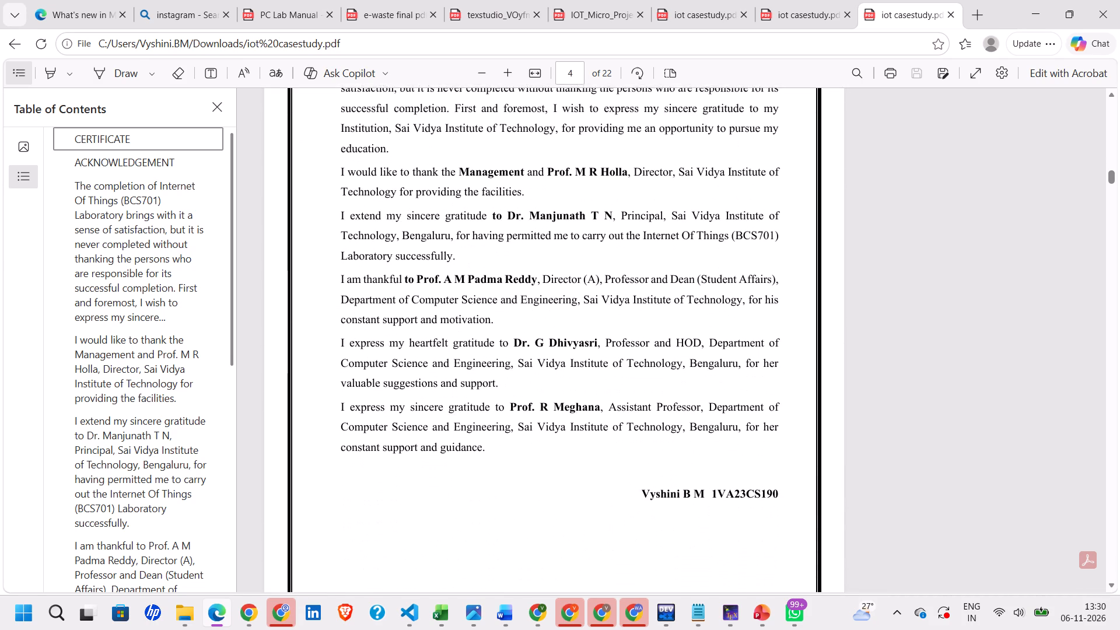
Check the PDF's page layout from the pages after the acknowledgement through the functional view table to the 4. DESIGN METHODOLOGY heading.
scroll(593, 456, down, 8)
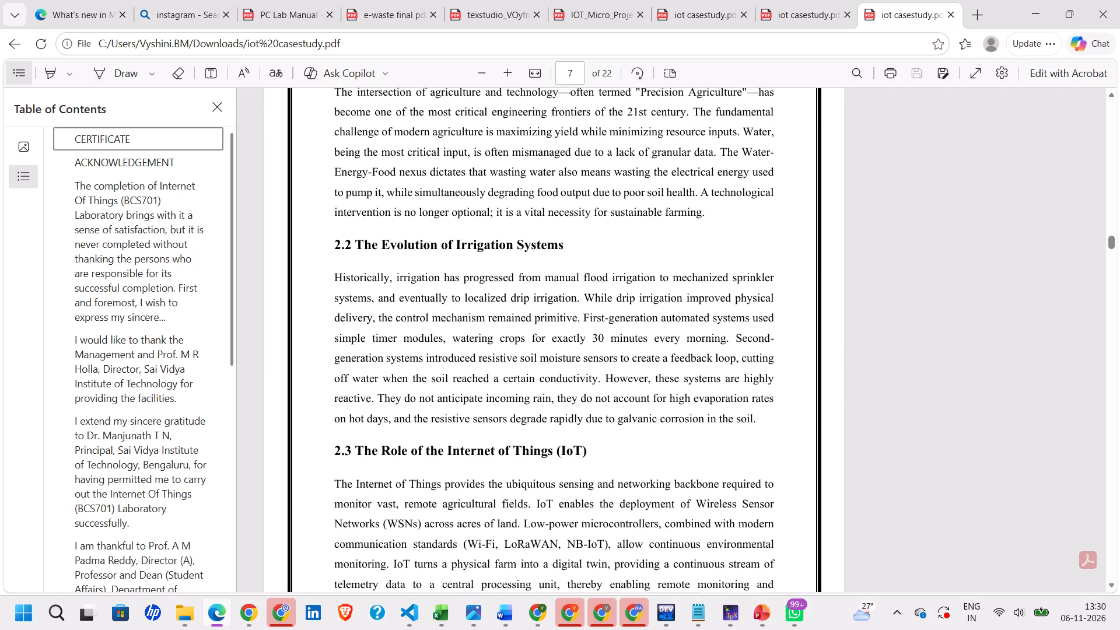
scroll(593, 456, down, 4)
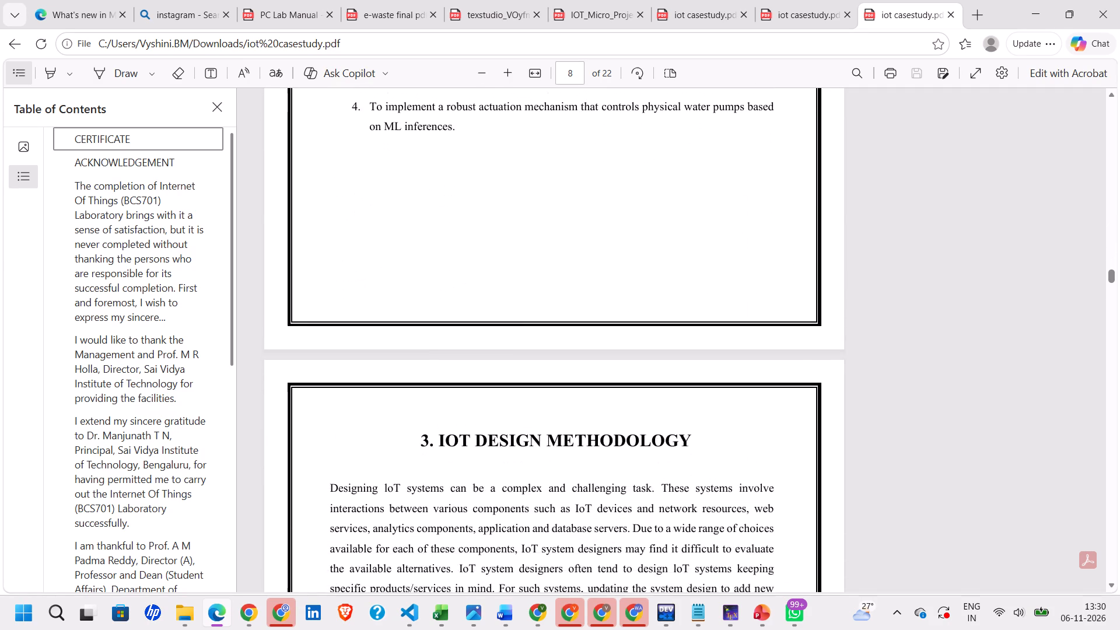
scroll(593, 456, down, 6)
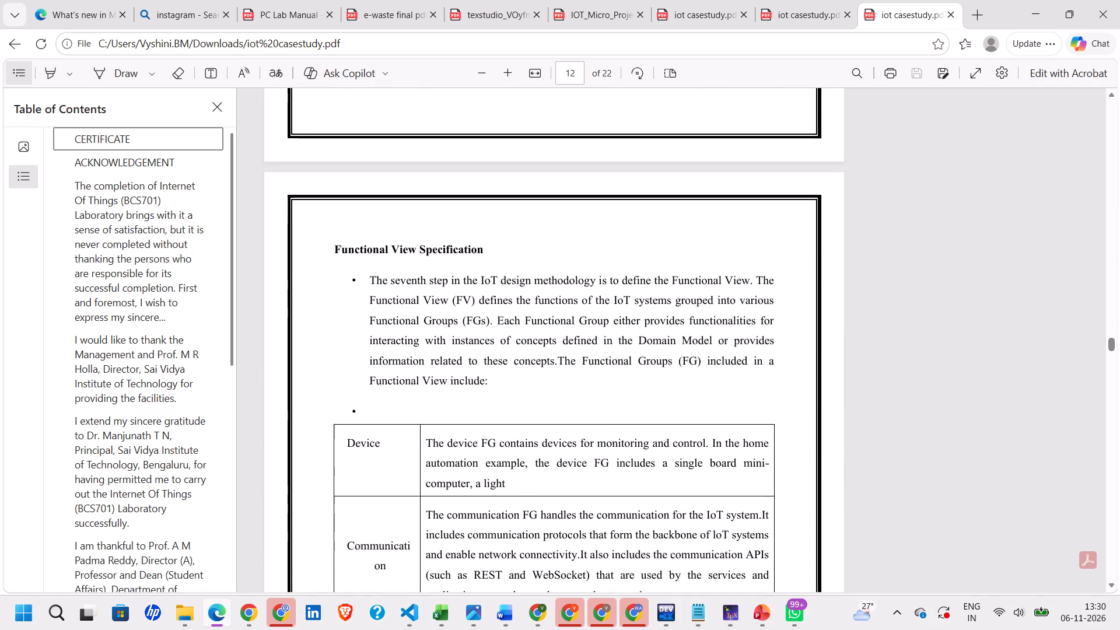
scroll(593, 456, up, 2)
scroll(593, 456, down, 1)
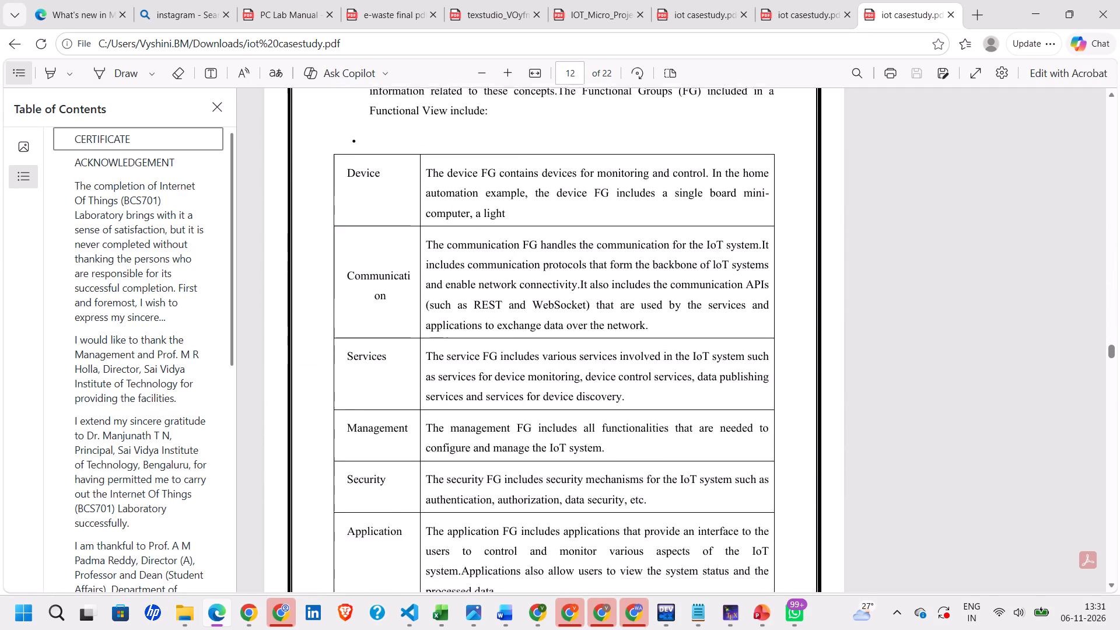
scroll(593, 456, down, 3)
scroll(593, 456, up, 4)
scroll(593, 456, down, 1)
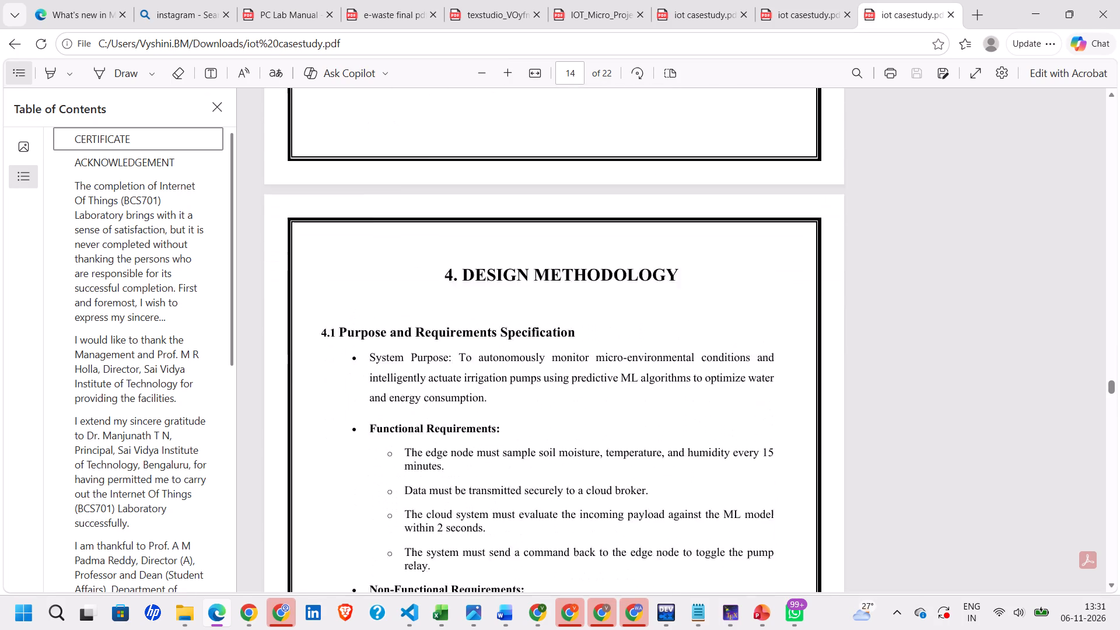
Check the PDF's remaining pages from the design methodology through the implementation plan and conclusion to the references, and minimize the PDF window.
scroll(593, 456, down, 9)
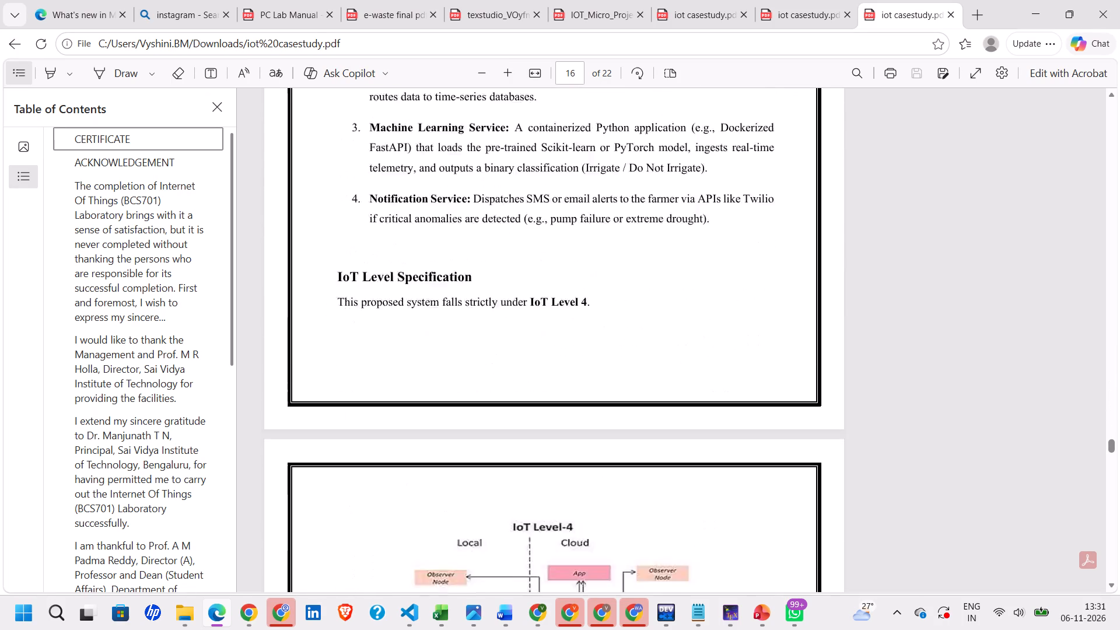
scroll(593, 456, down, 4)
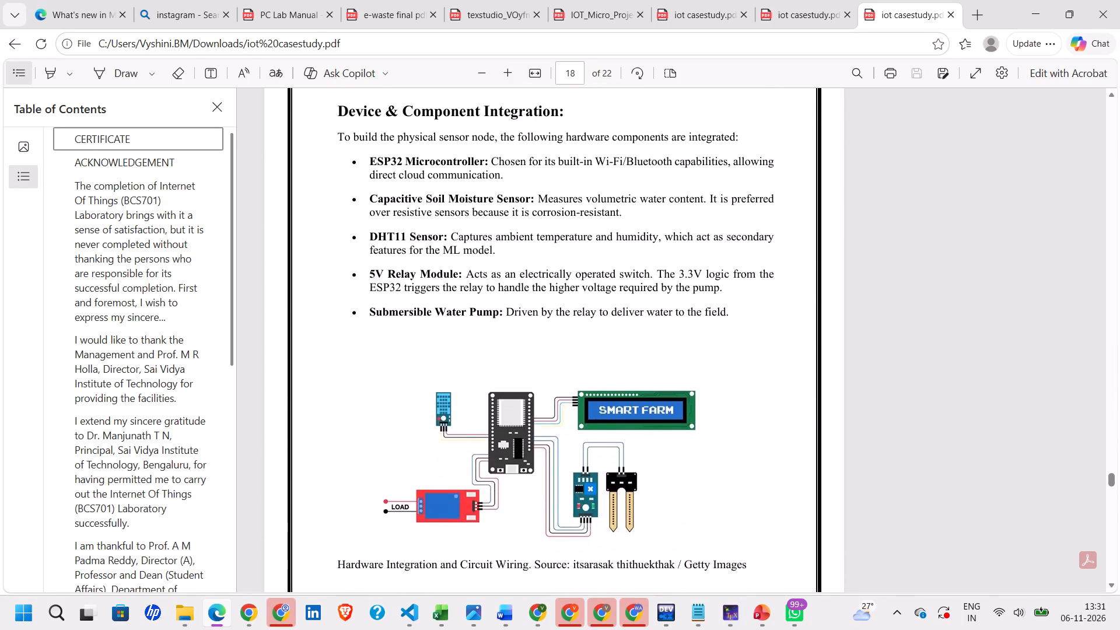
scroll(593, 456, down, 1)
scroll(593, 456, up, 5)
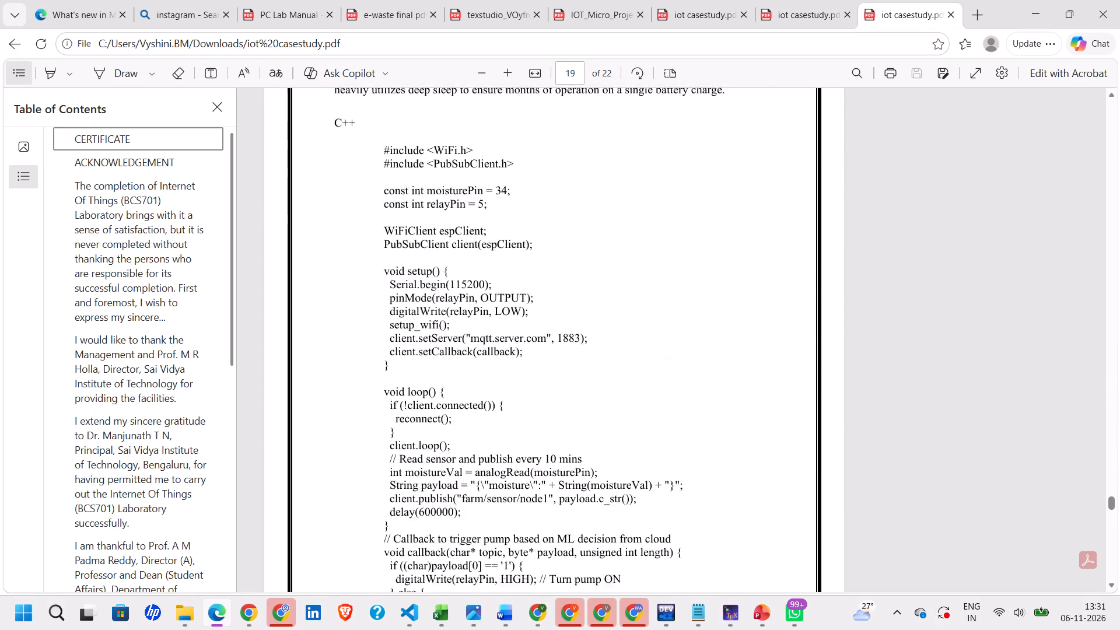
scroll(593, 456, down, 2)
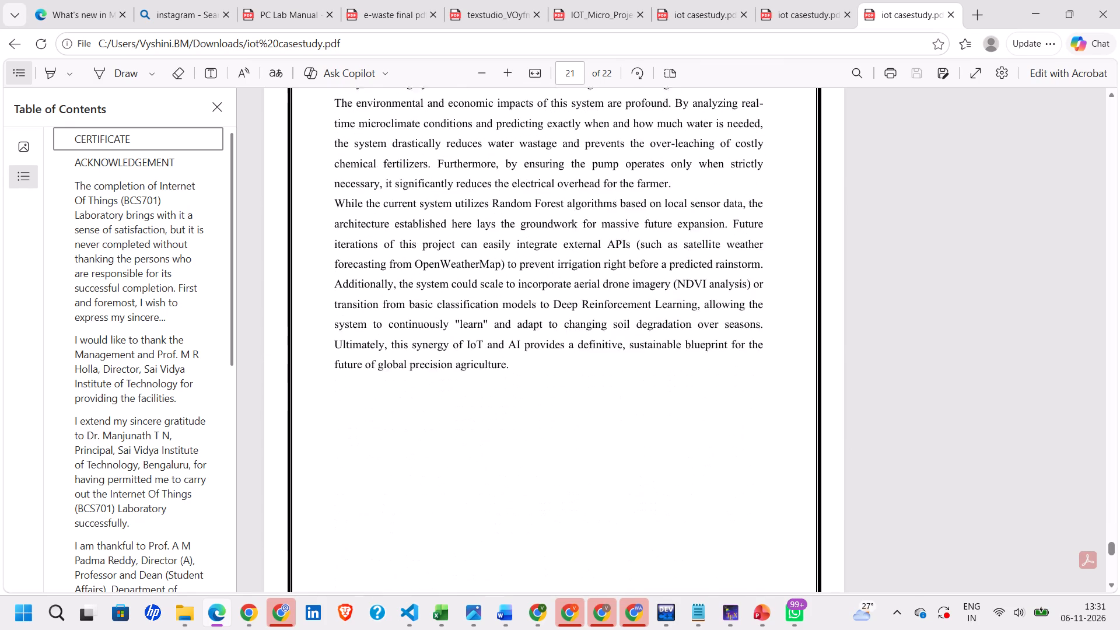
scroll(593, 456, up, 6)
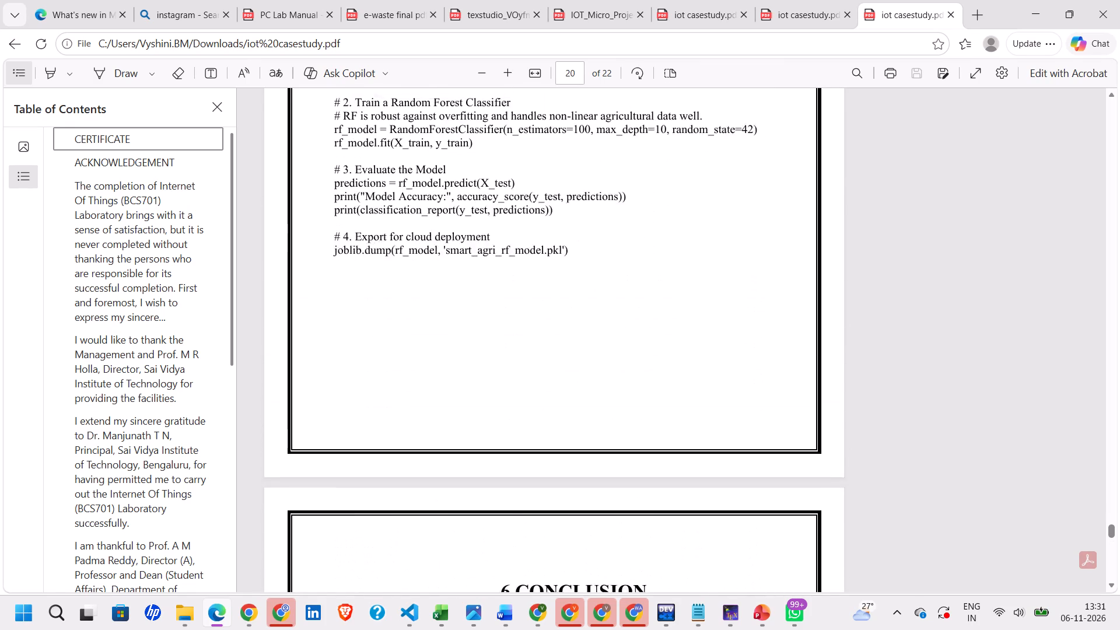
scroll(593, 456, down, 7)
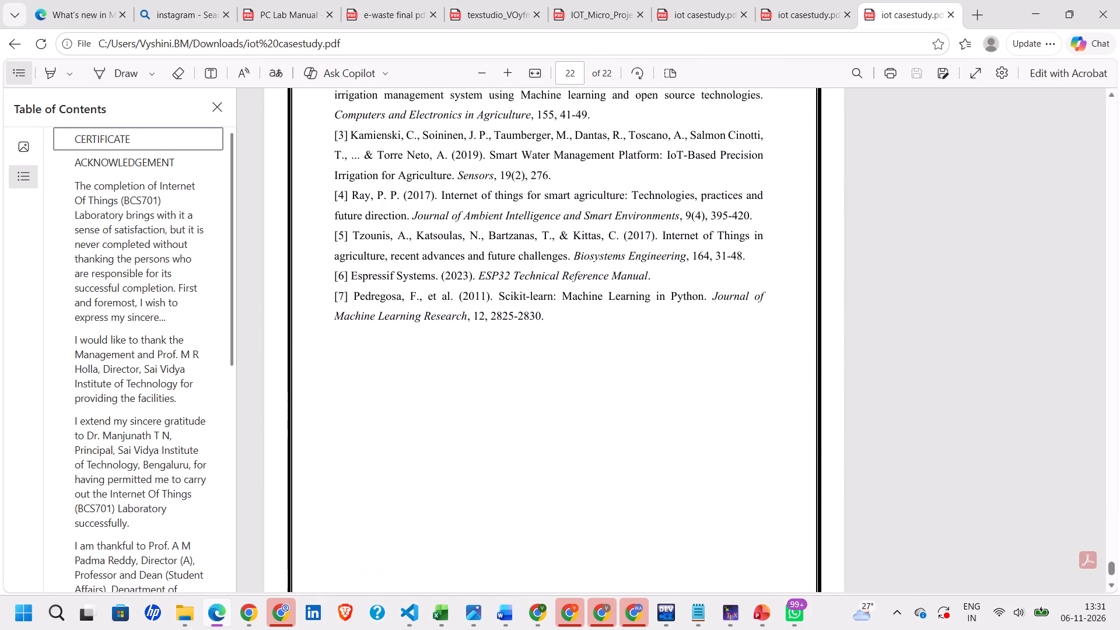
scroll(593, 456, down, 2)
click(1029, 15)
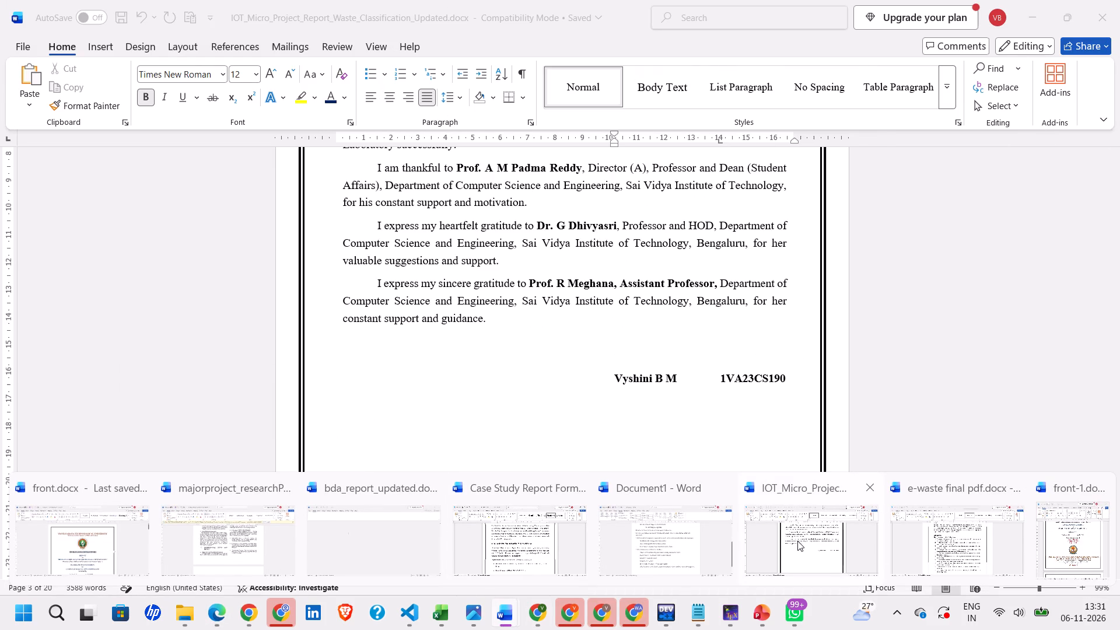
In IOT_Micro_Project_Report_Waste_Classification_Updated.docx, cut the two-column faculty signature block below the marks table on the certificate page.
click(797, 541)
scroll(649, 408, up, 5)
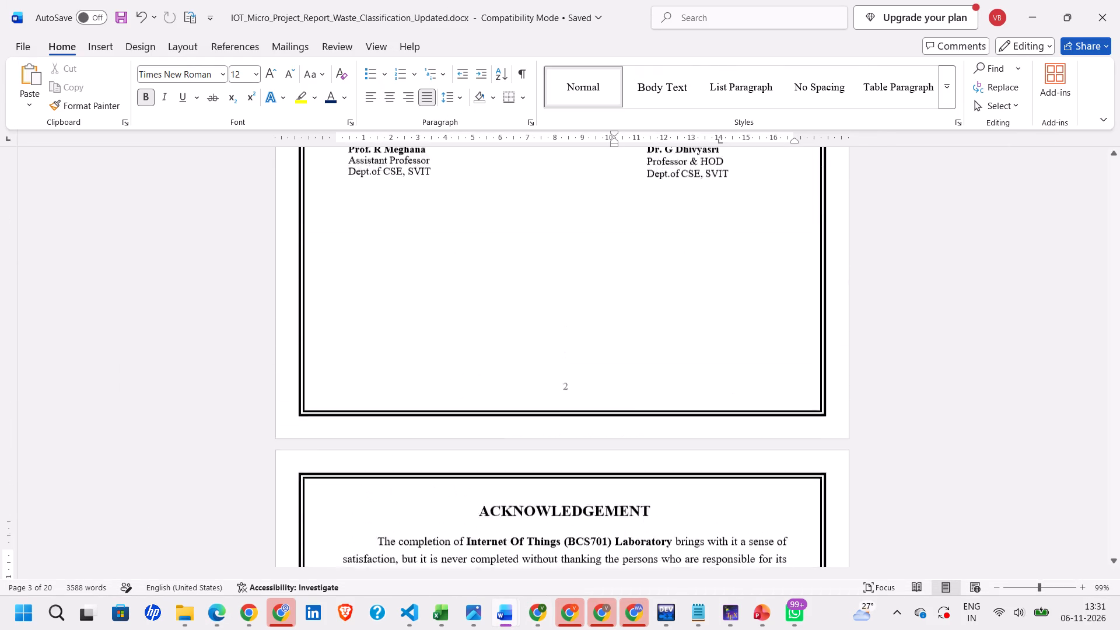
scroll(649, 408, up, 2)
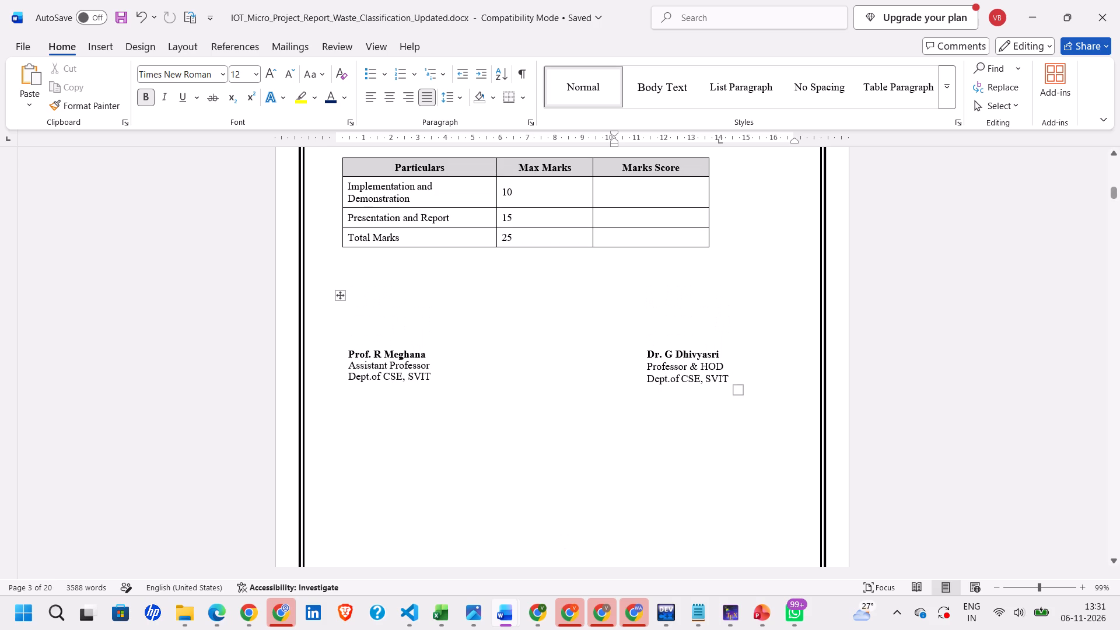
click(343, 352)
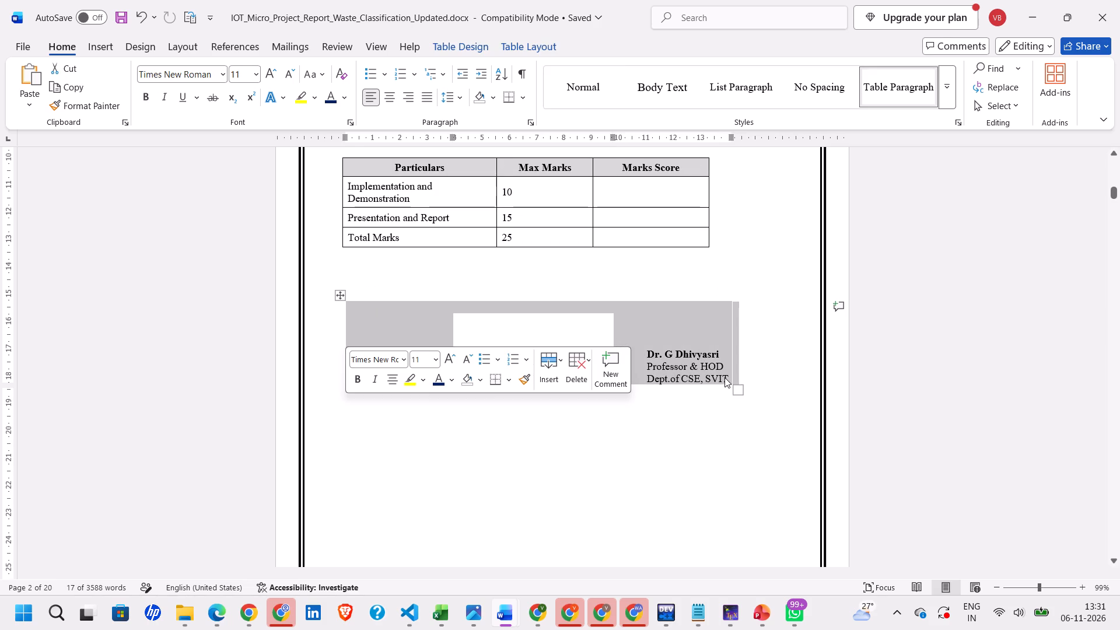
key(ctrl+x)
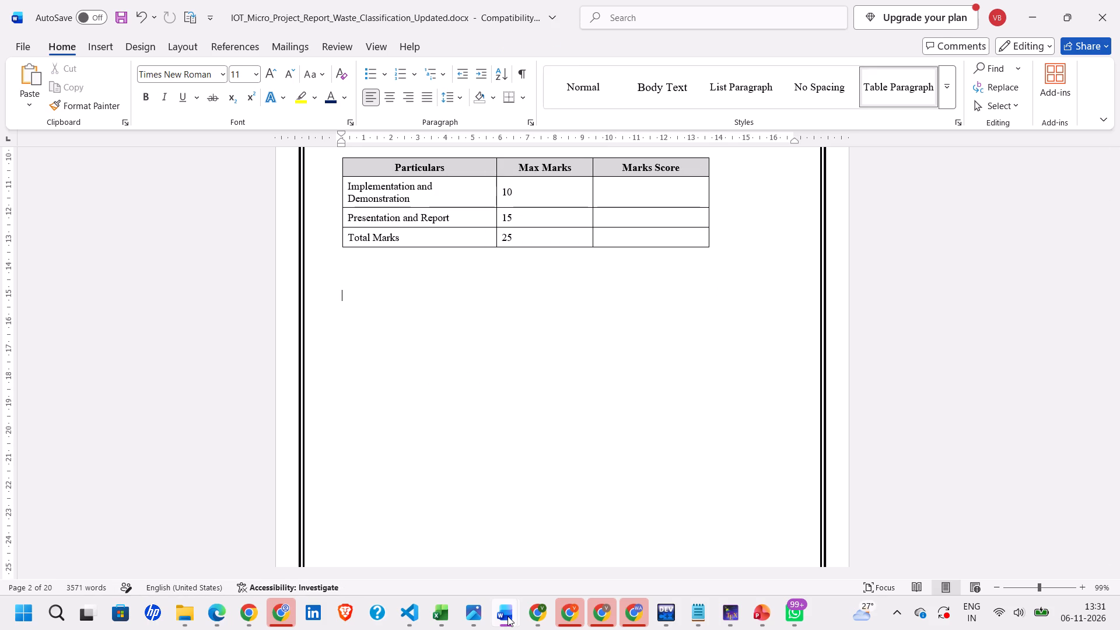
Copy the three-column signature block from the certificate page of Case Study Report Format.docx and paste it below the micro project certificate's marks table.
click(513, 566)
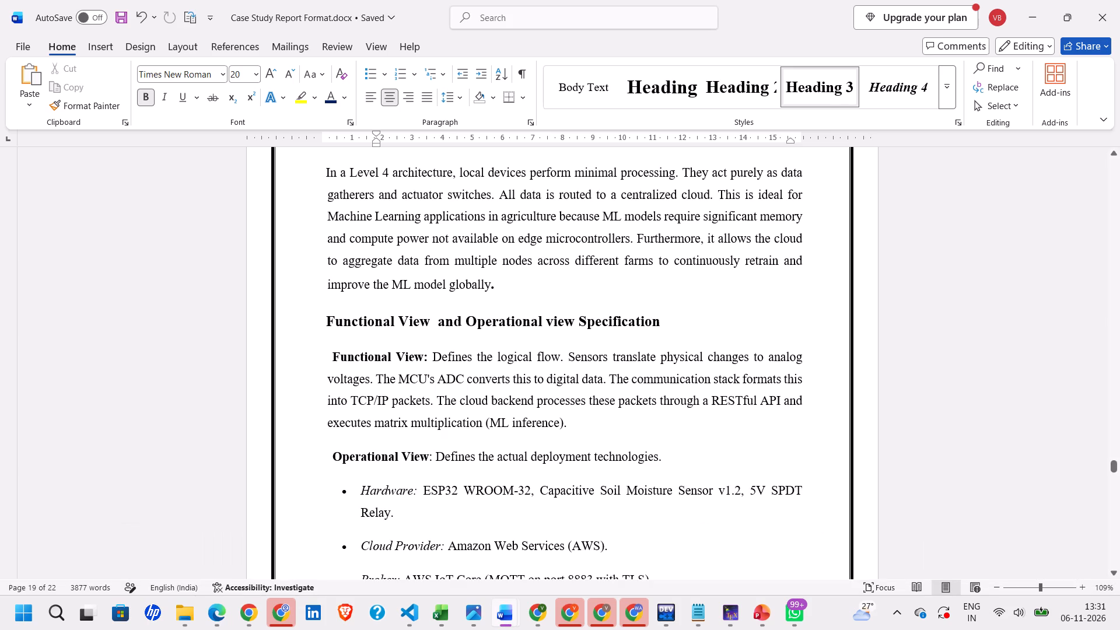
scroll(480, 397, up, 20)
scroll(480, 397, up, 6)
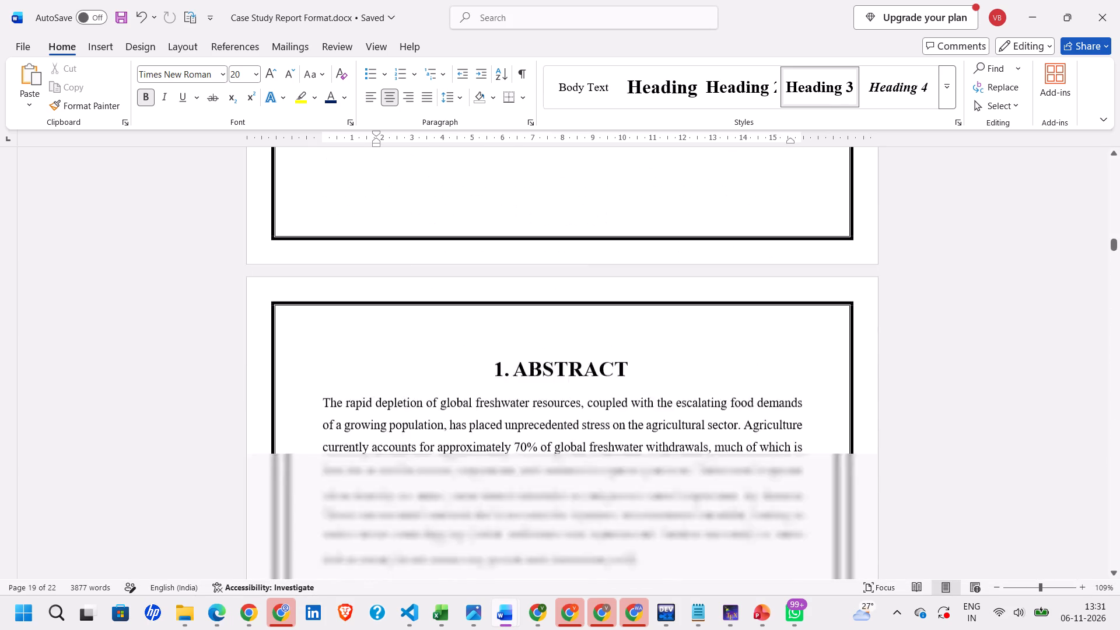
scroll(480, 397, up, 6)
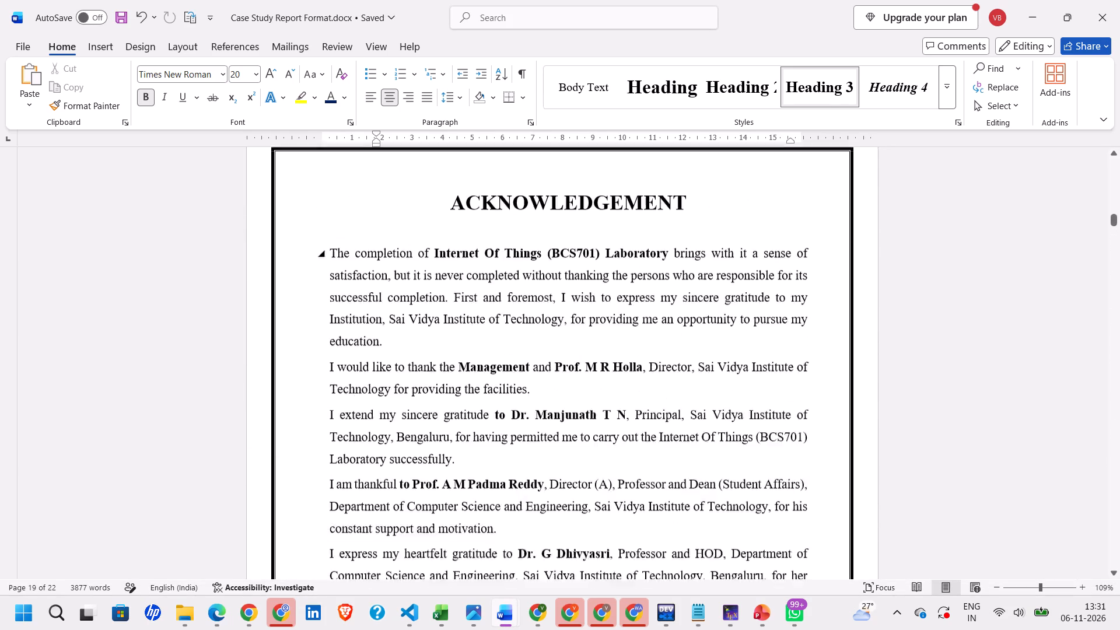
scroll(480, 397, up, 4)
scroll(480, 397, down, 2)
click(464, 407)
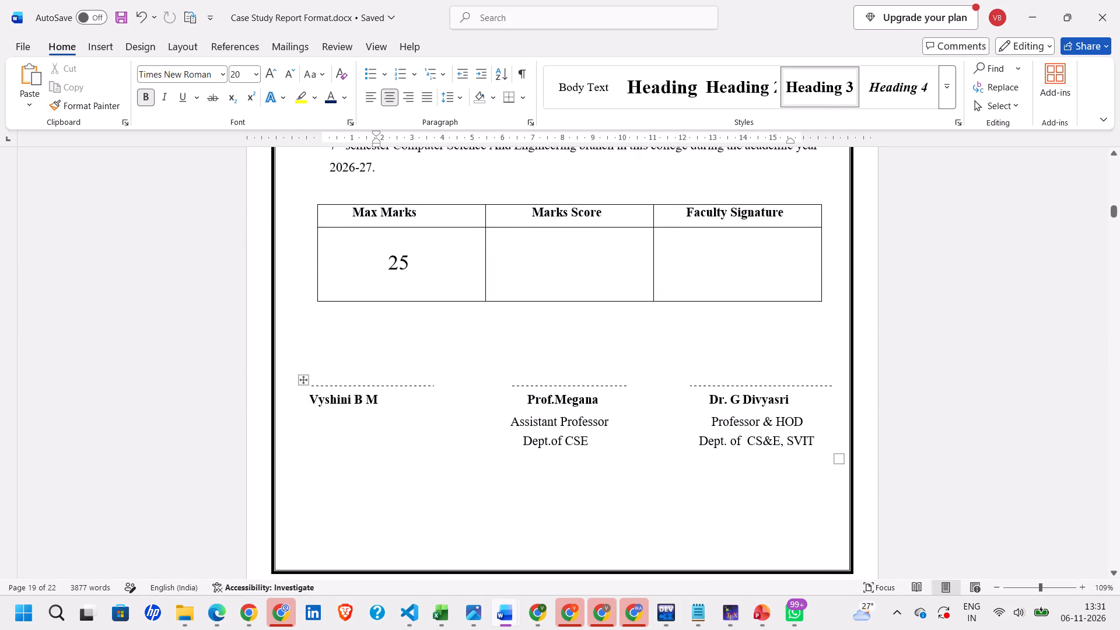
click(307, 397)
click(307, 397)
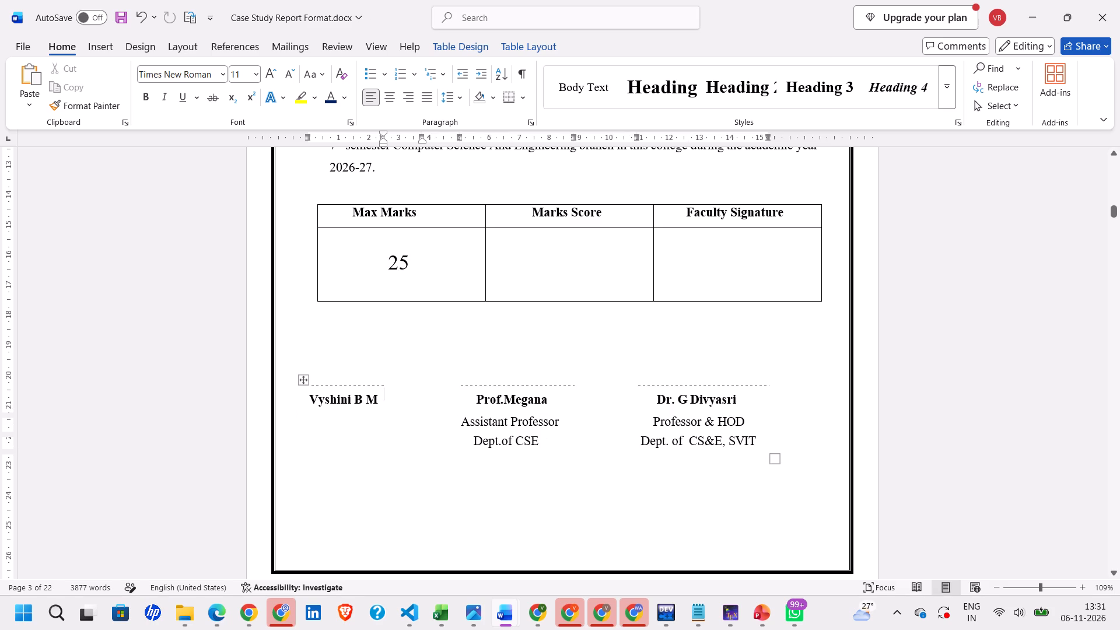
drag(313, 401, 708, 444)
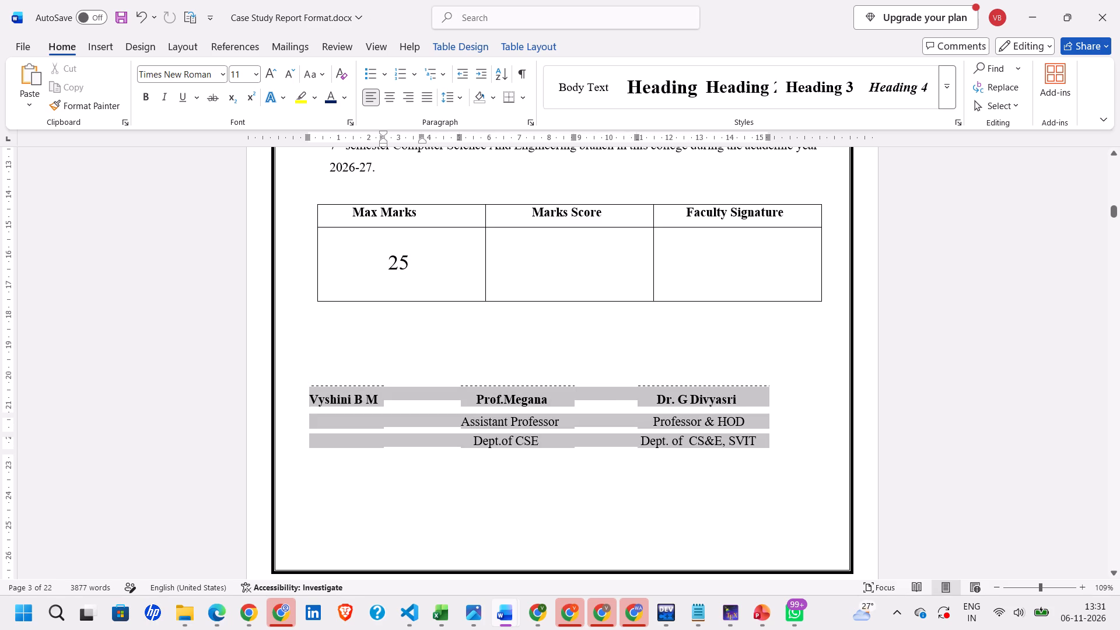
drag(708, 444, 740, 444)
key(ctrl+c)
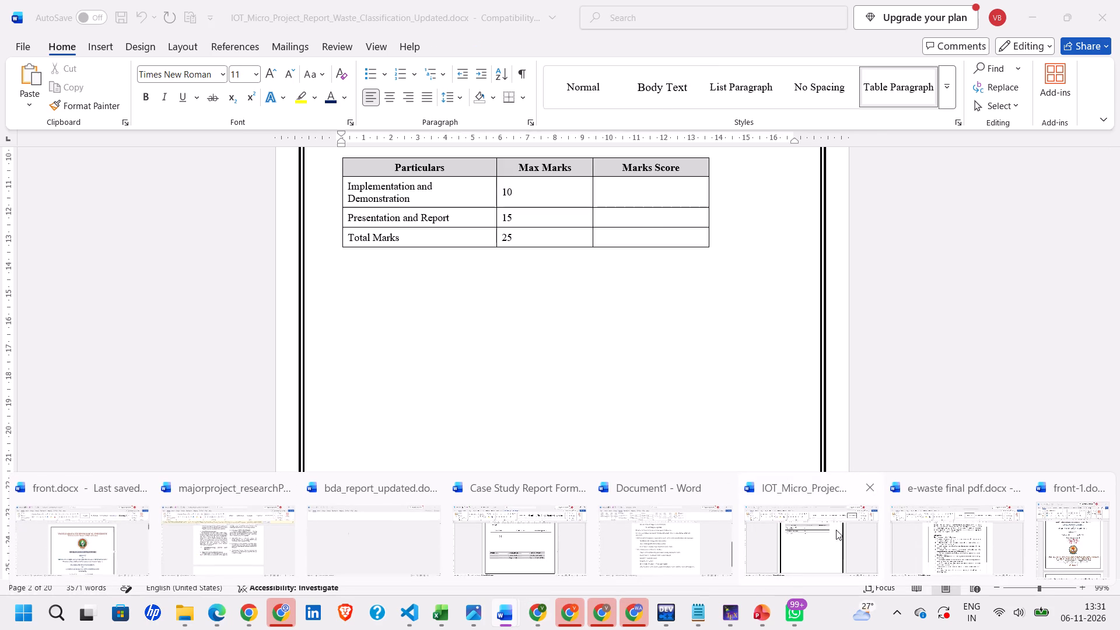
click(821, 544)
key(ctrl+v)
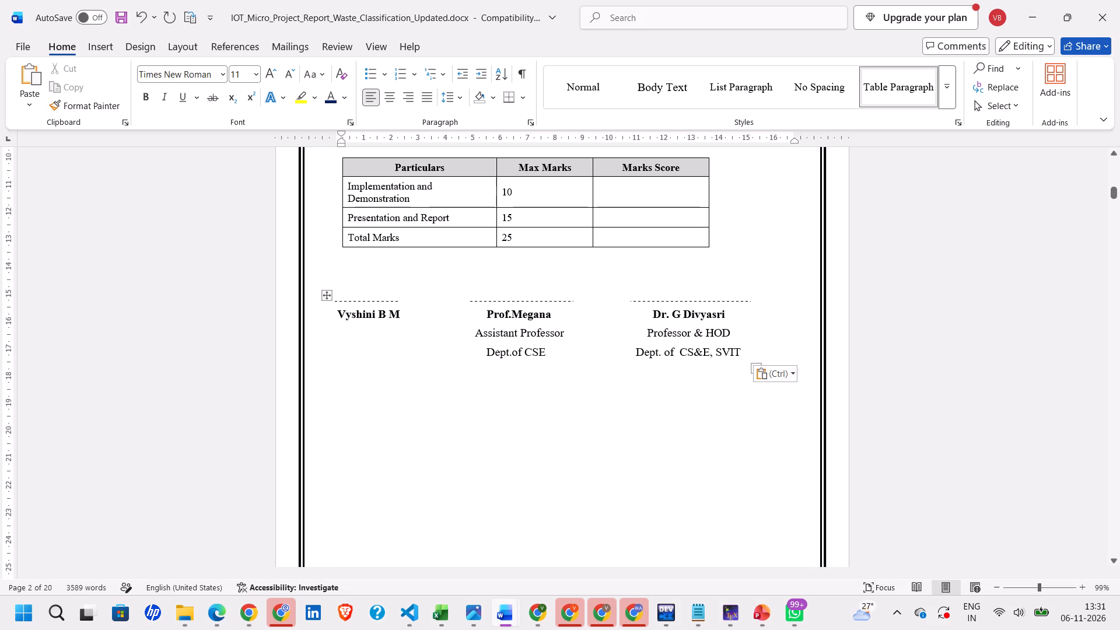
Insert five blank lines between the marks table and the pasted signature block.
click(342, 261)
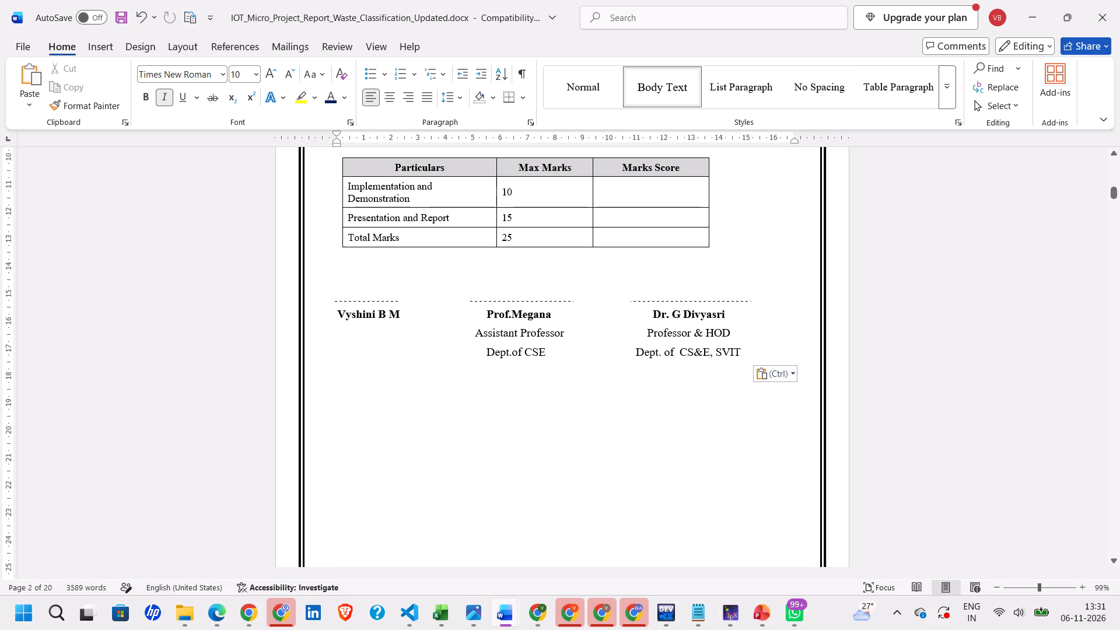
key(Return)
key(Return)
key(Return)
key(Return)
key(Return)
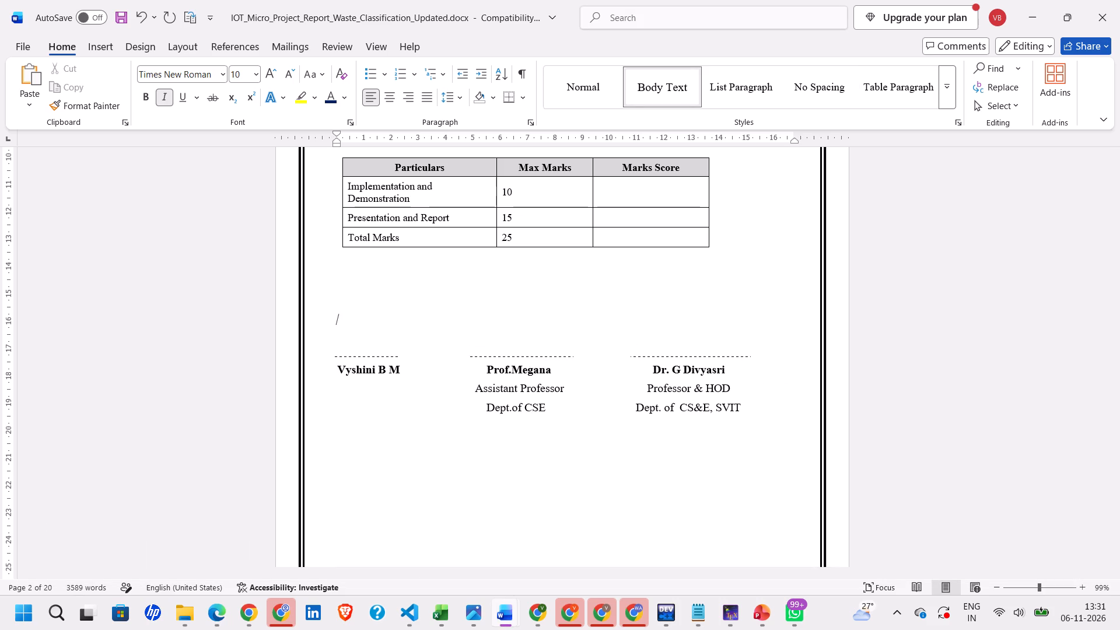
Set the line spacing of the certificate paragraph to 1.5.
scroll(342, 261, down, 1)
scroll(342, 261, up, 2)
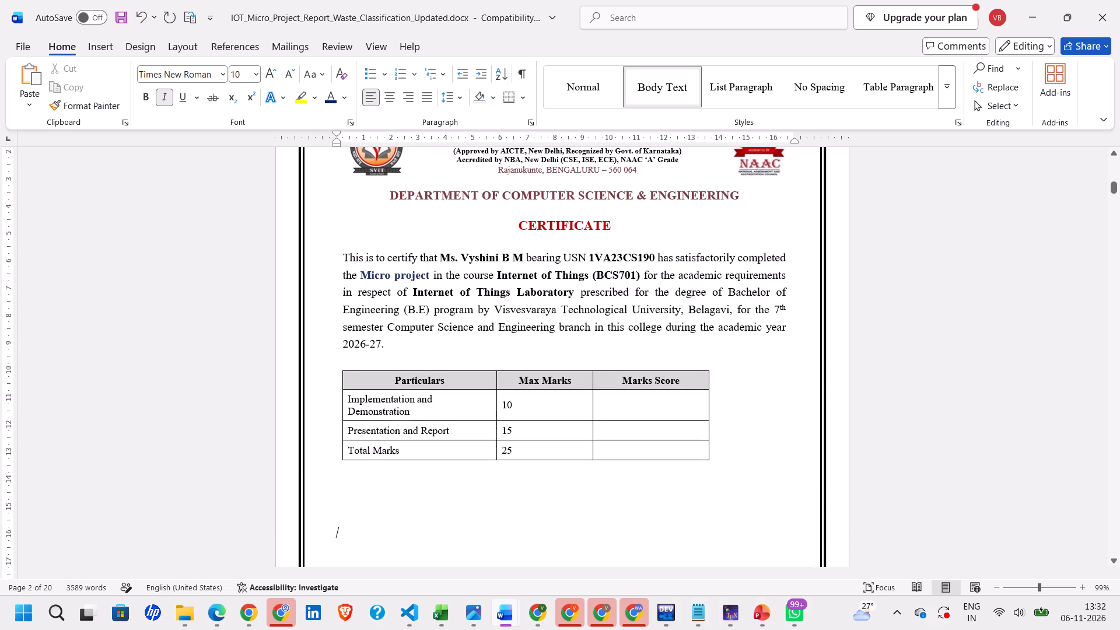
drag(390, 349, 331, 267)
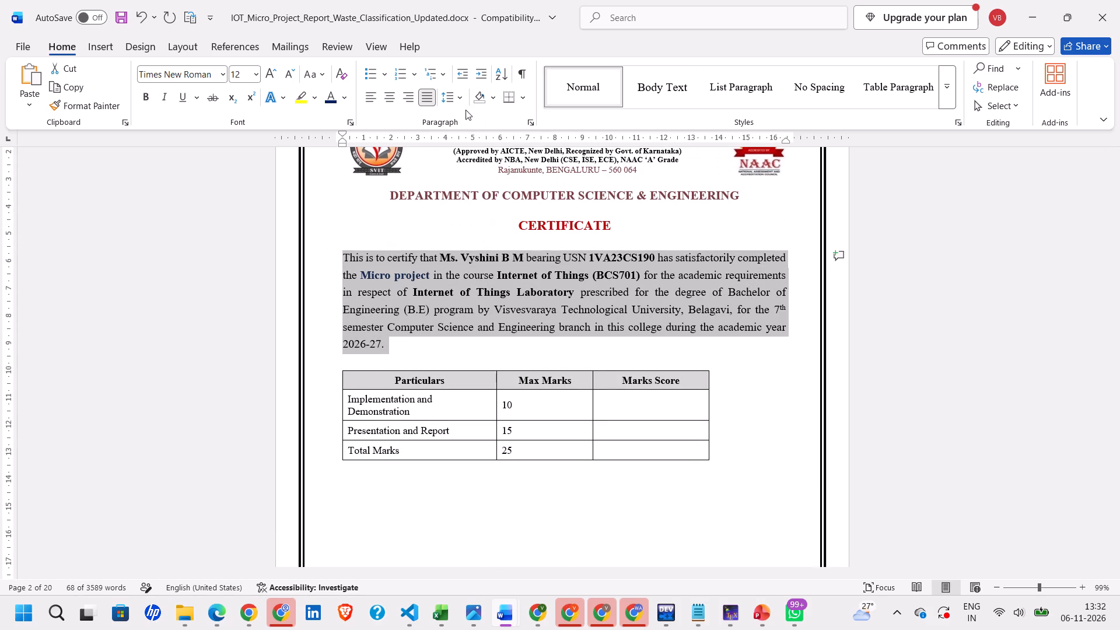
click(461, 100)
click(470, 156)
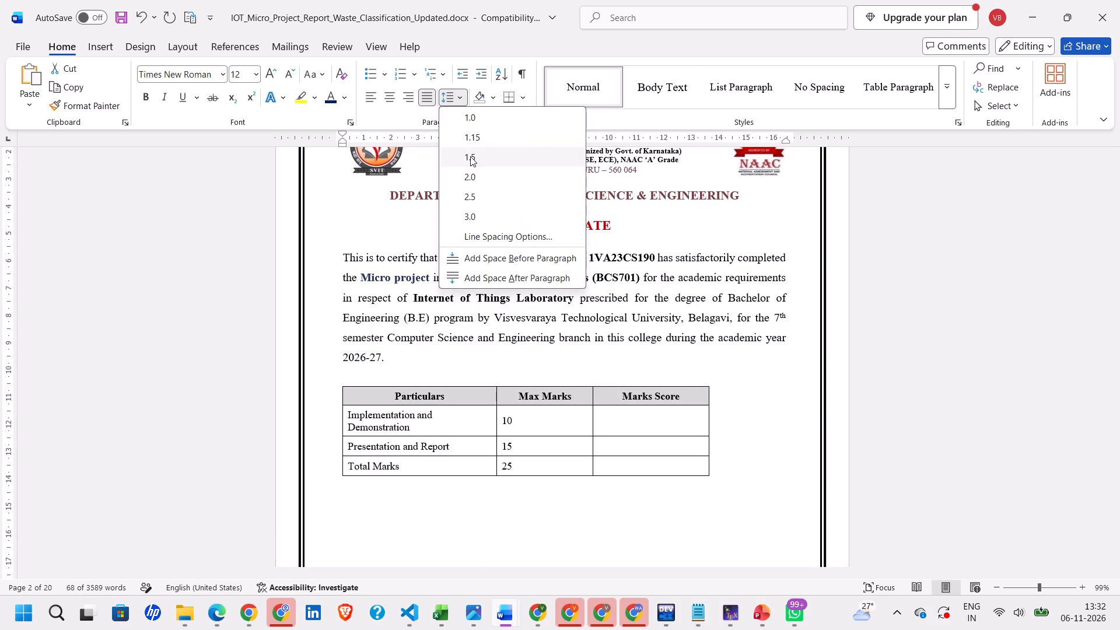
click(456, 365)
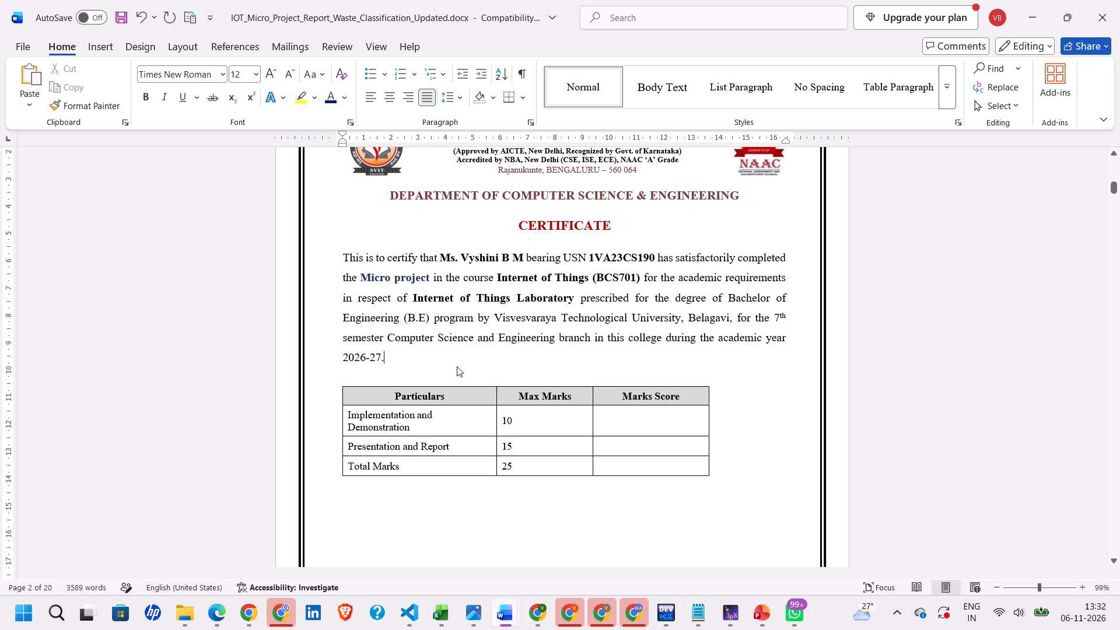
Enlarge the marks table so it spans nearly the full width of the certificate text, with slightly taller rows.
drag(715, 481, 745, 489)
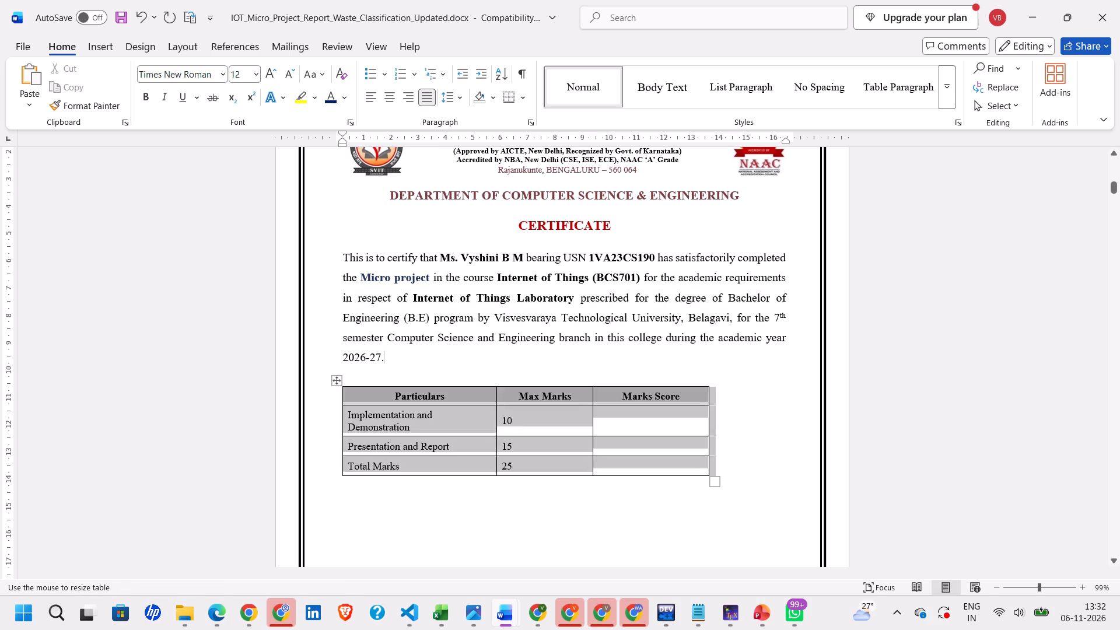
drag(745, 489, 780, 499)
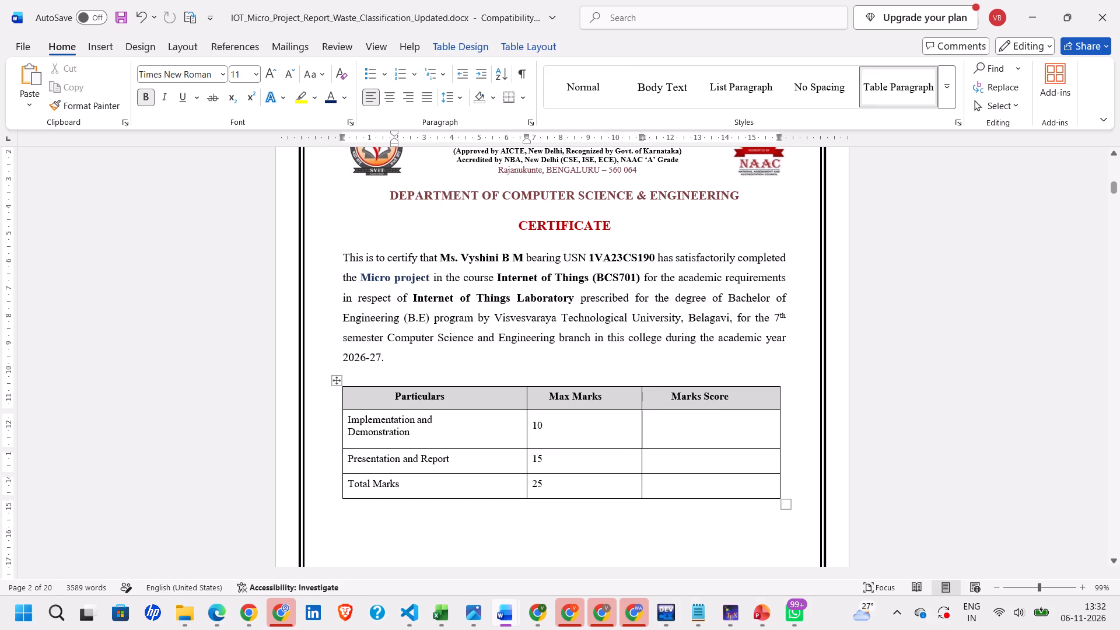
Insert two blank lines between the certificate paragraph and the marks table.
click(568, 374)
key(Return)
key(Return)
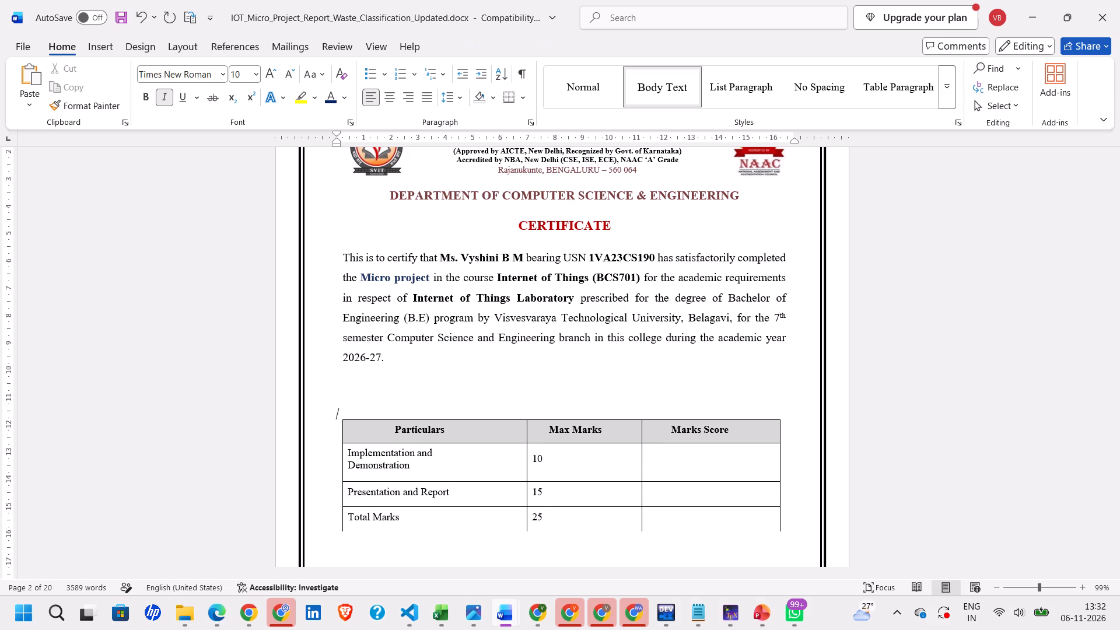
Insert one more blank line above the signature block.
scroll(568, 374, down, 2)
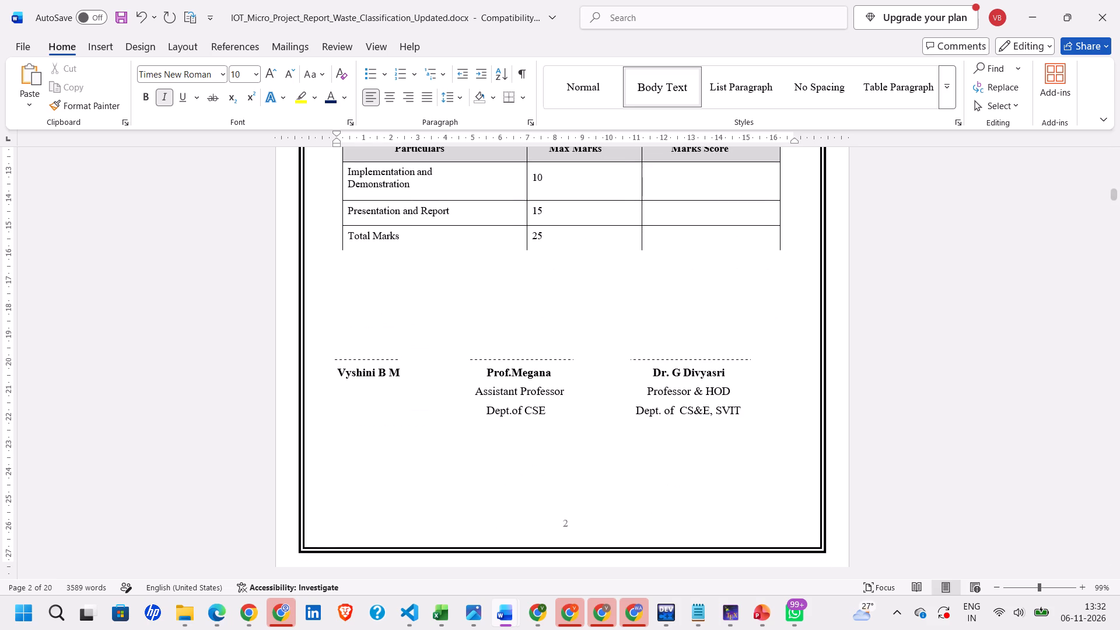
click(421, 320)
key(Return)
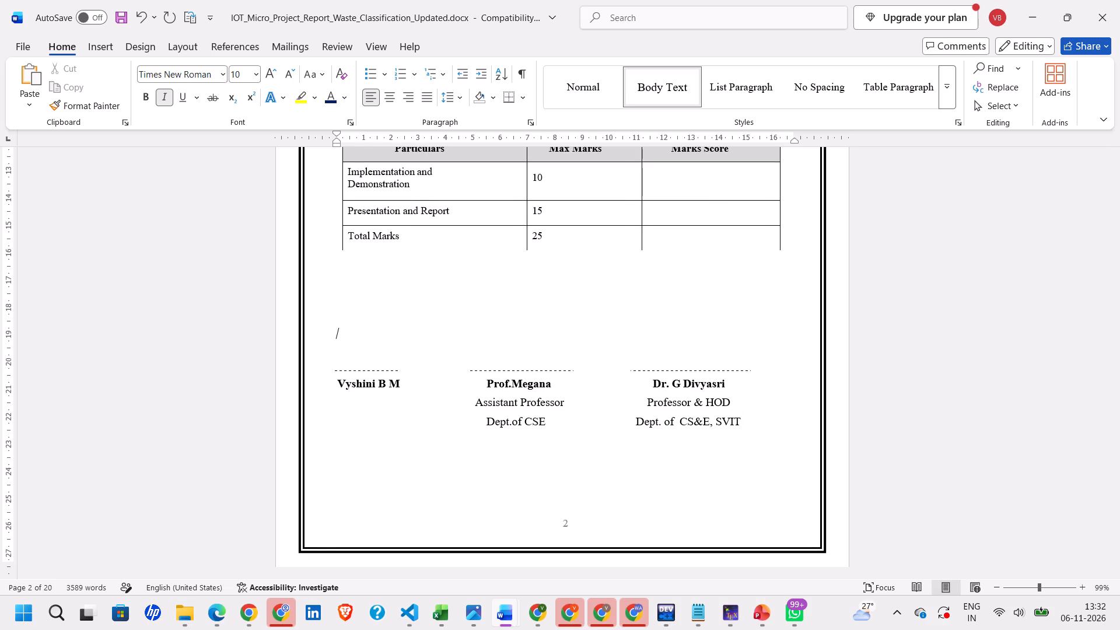
Undo the extra blank line above the signature block and one of the blank lines above the marks table.
scroll(421, 320, up, 1)
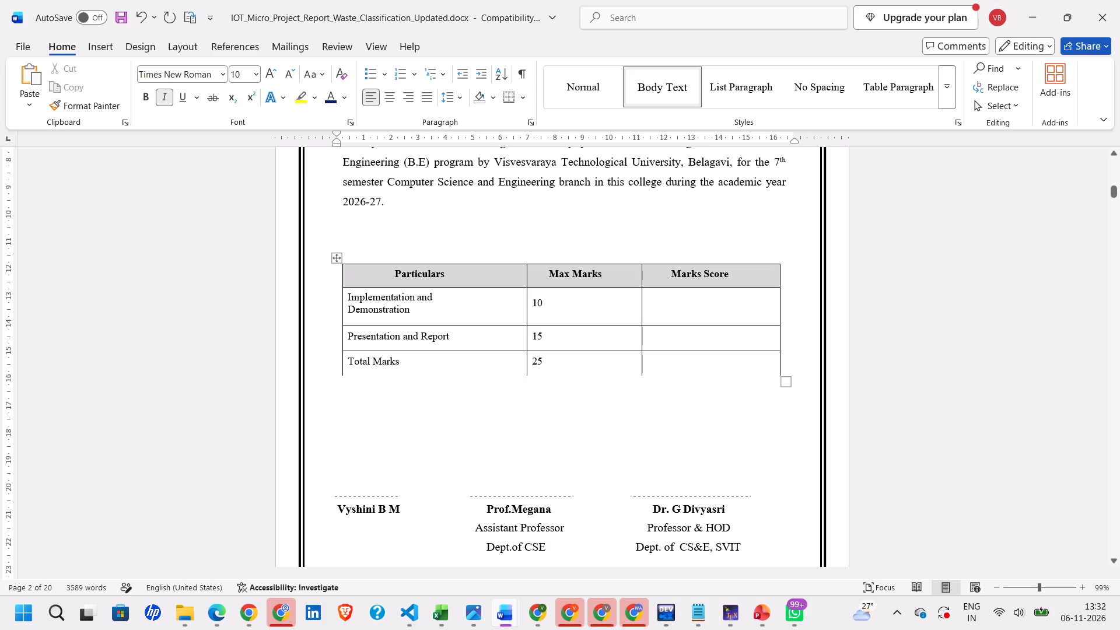
click(443, 386)
key(ctrl+z)
key(ctrl+z)
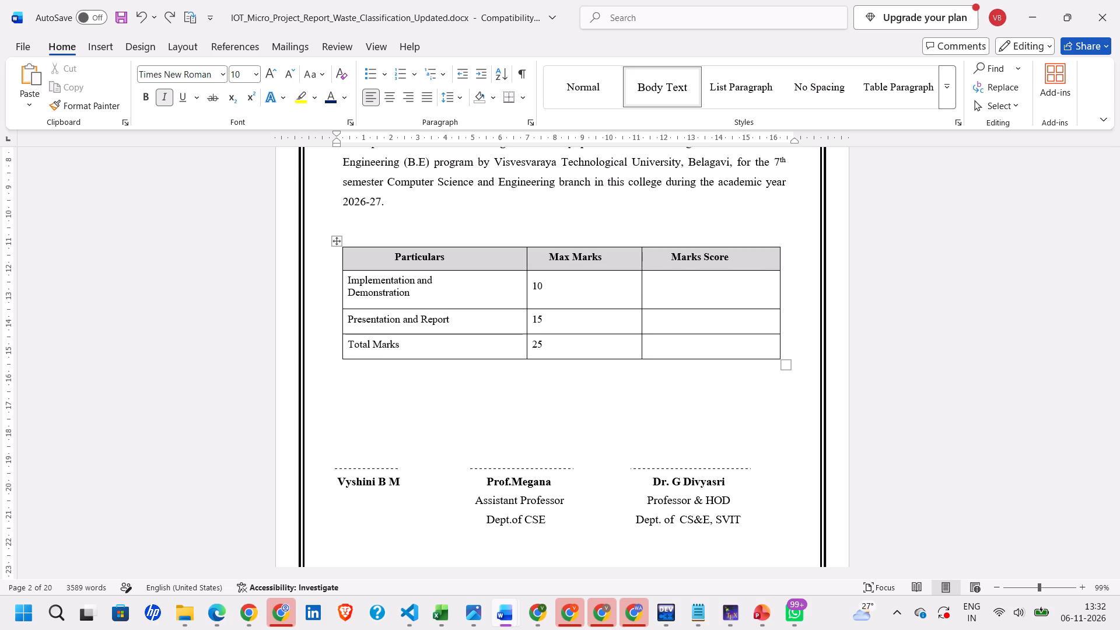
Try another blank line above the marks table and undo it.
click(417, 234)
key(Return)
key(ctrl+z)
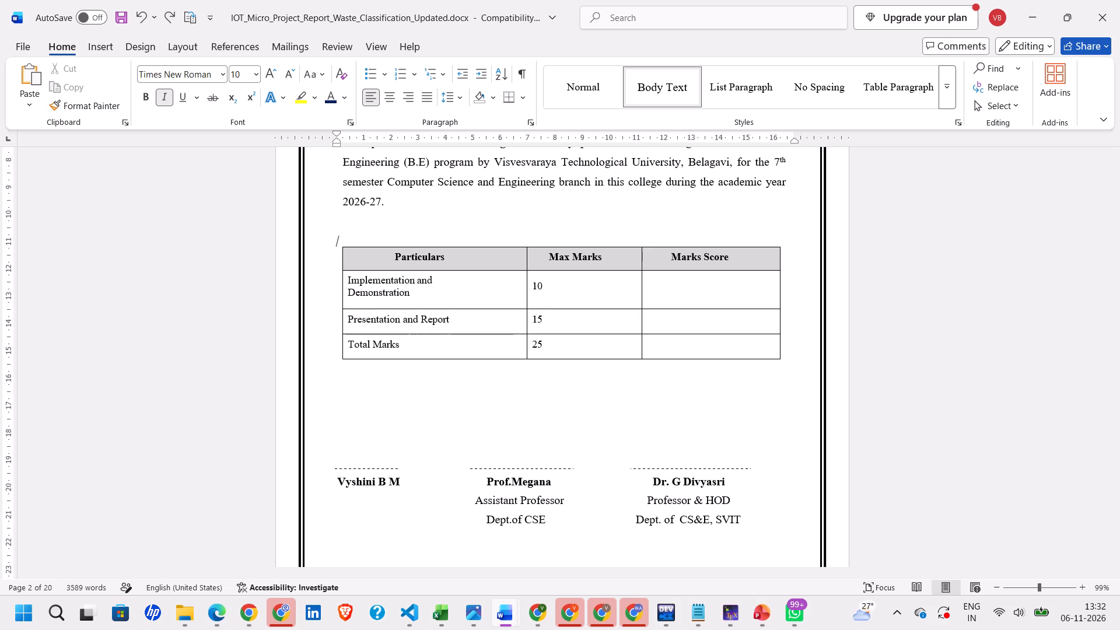
Delete some of the blank space between the marks table and the signature block.
click(359, 404)
drag(359, 404, 439, 421)
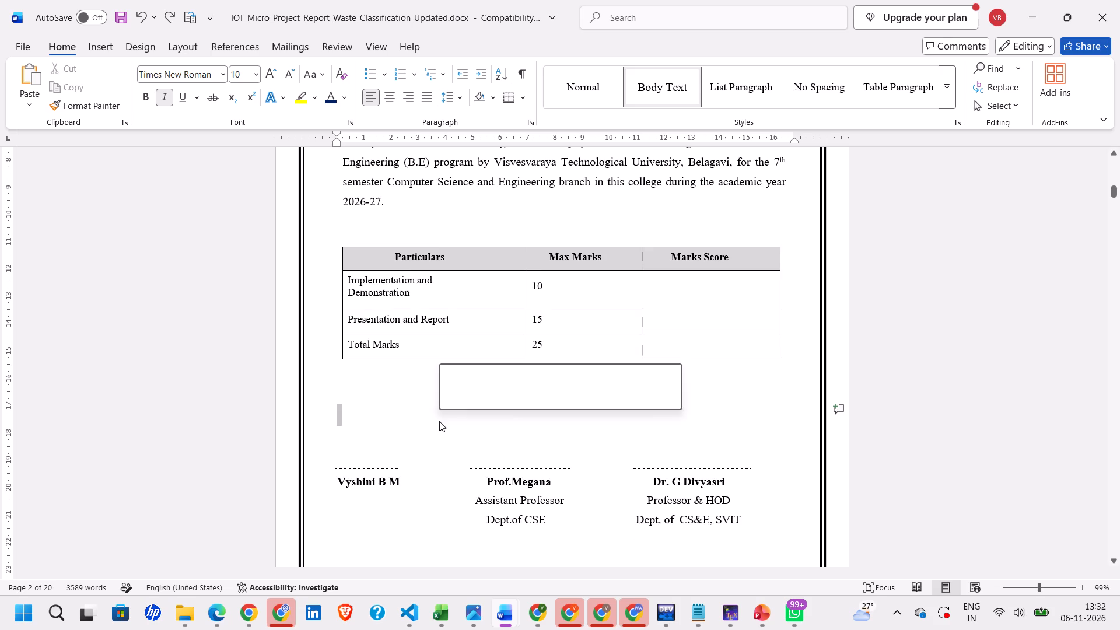
key(BackSpace)
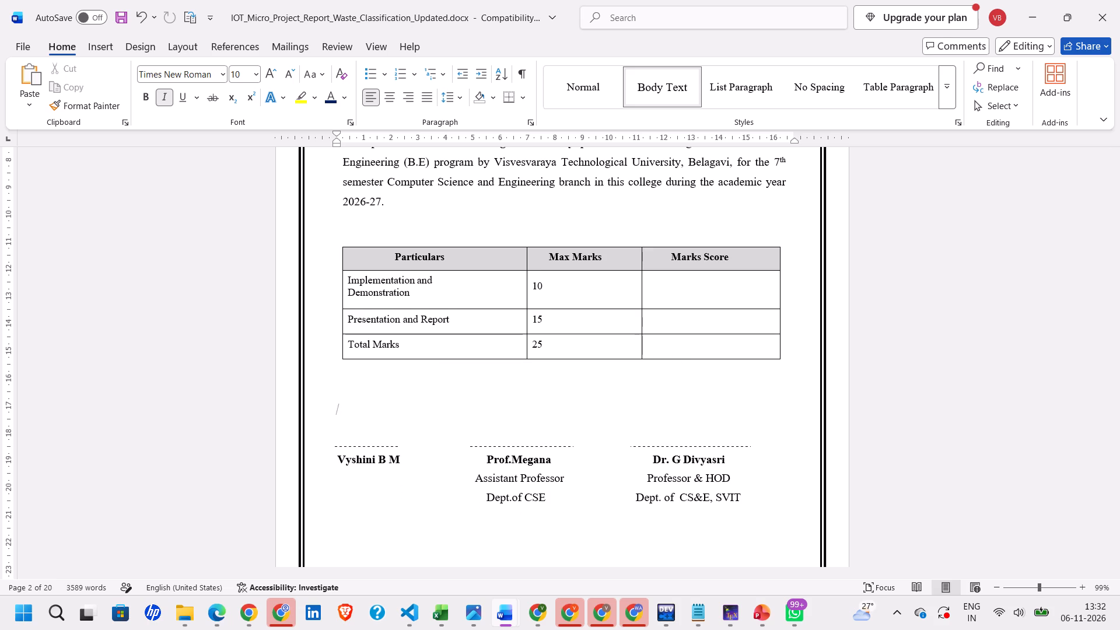
Make the whole marks table taller and further increase the height of its header row.
click(783, 359)
drag(786, 364, 782, 396)
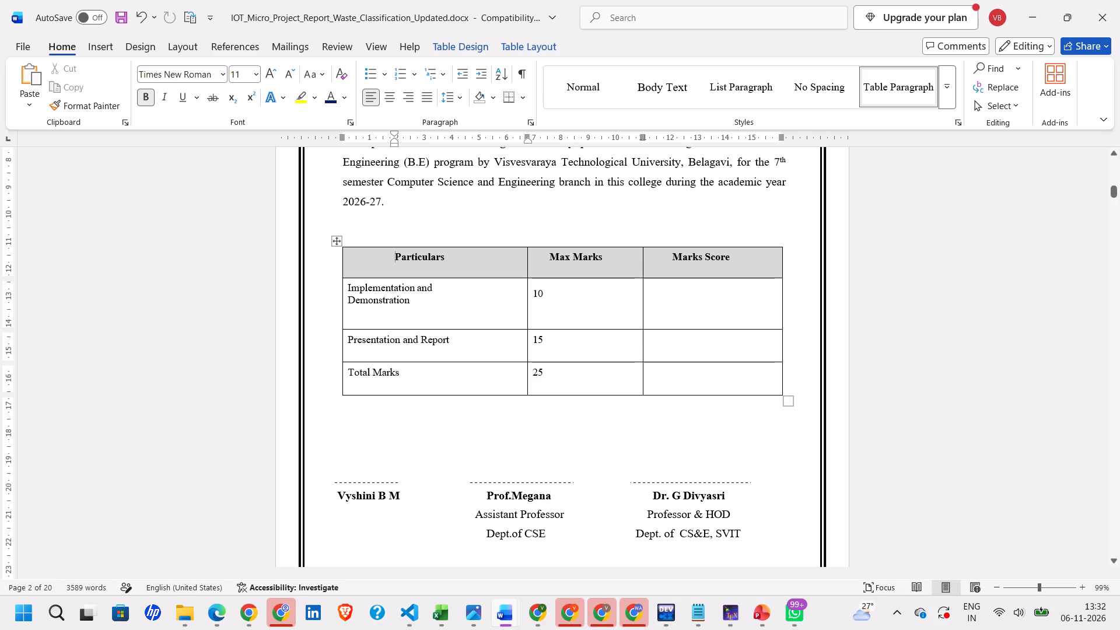
drag(596, 278, 596, 290)
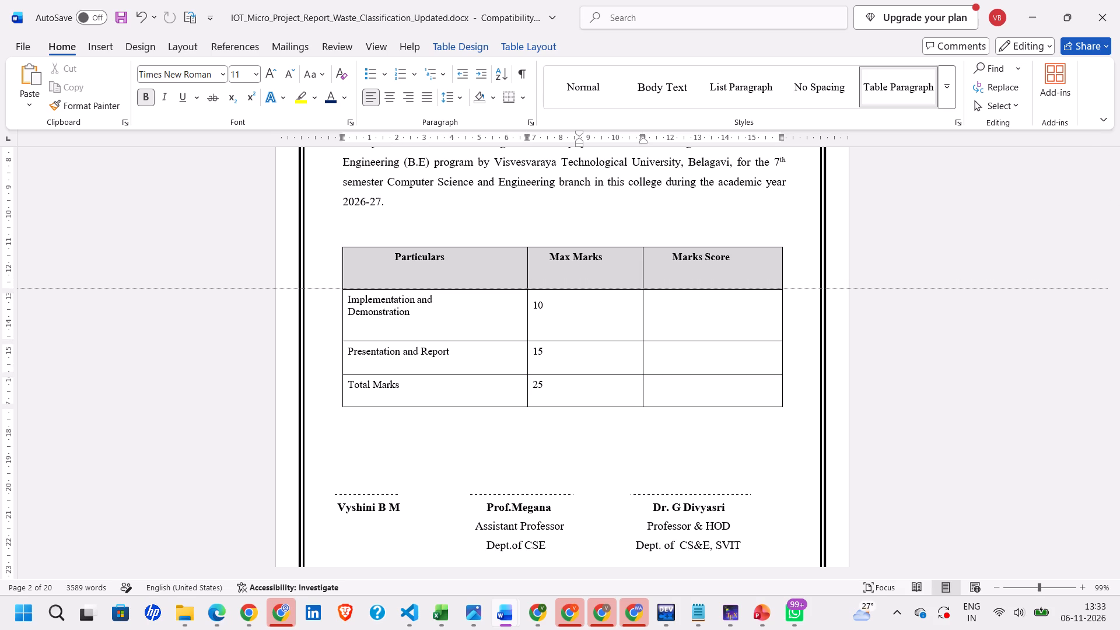
drag(596, 290, 597, 290)
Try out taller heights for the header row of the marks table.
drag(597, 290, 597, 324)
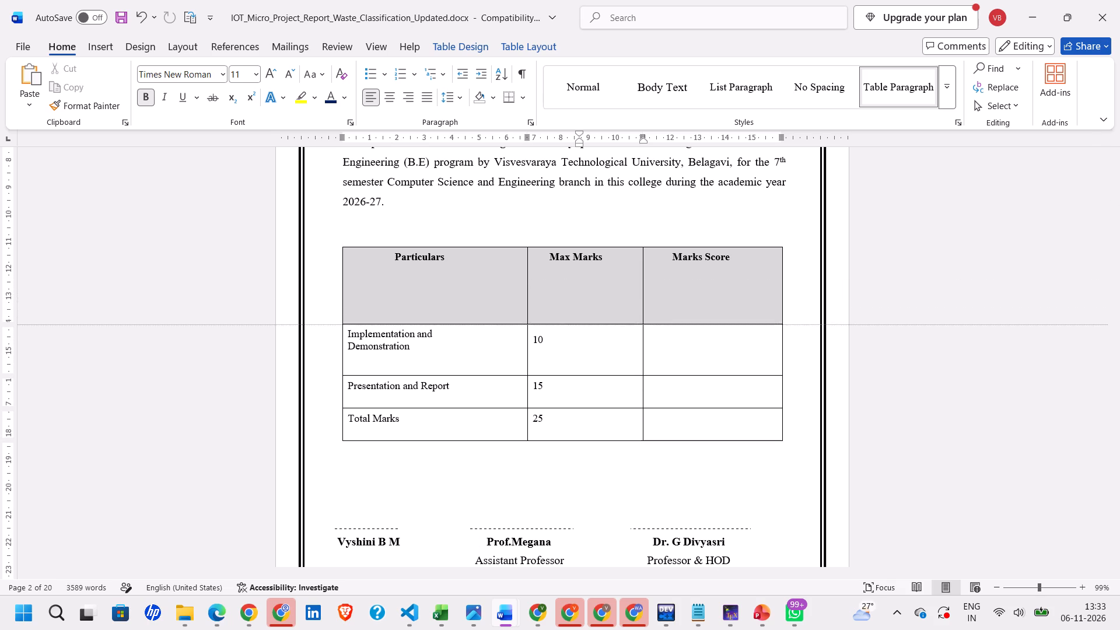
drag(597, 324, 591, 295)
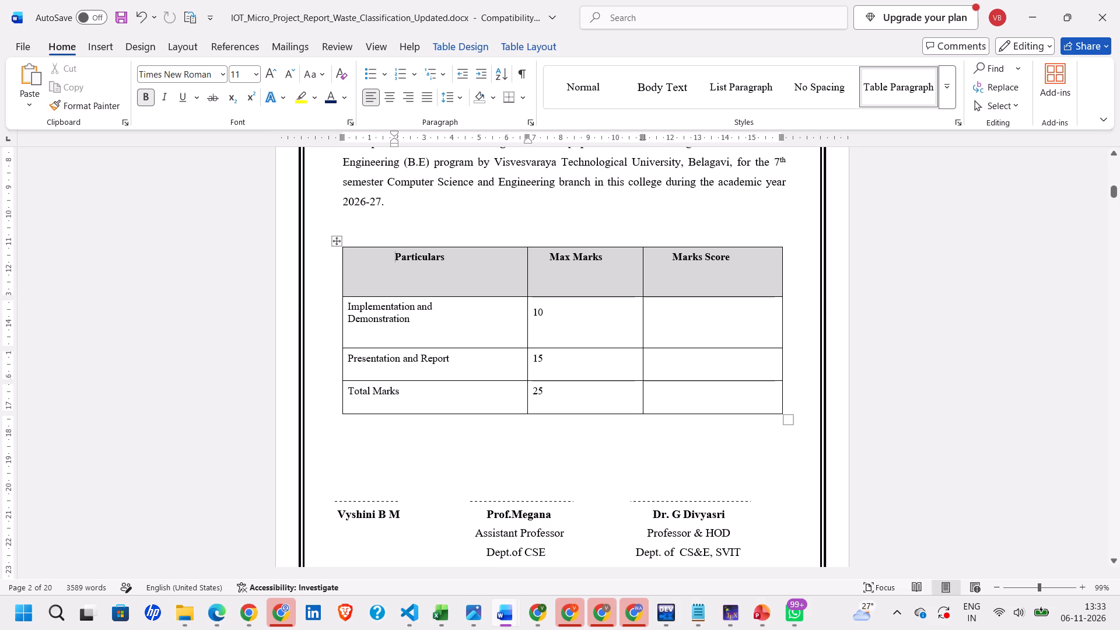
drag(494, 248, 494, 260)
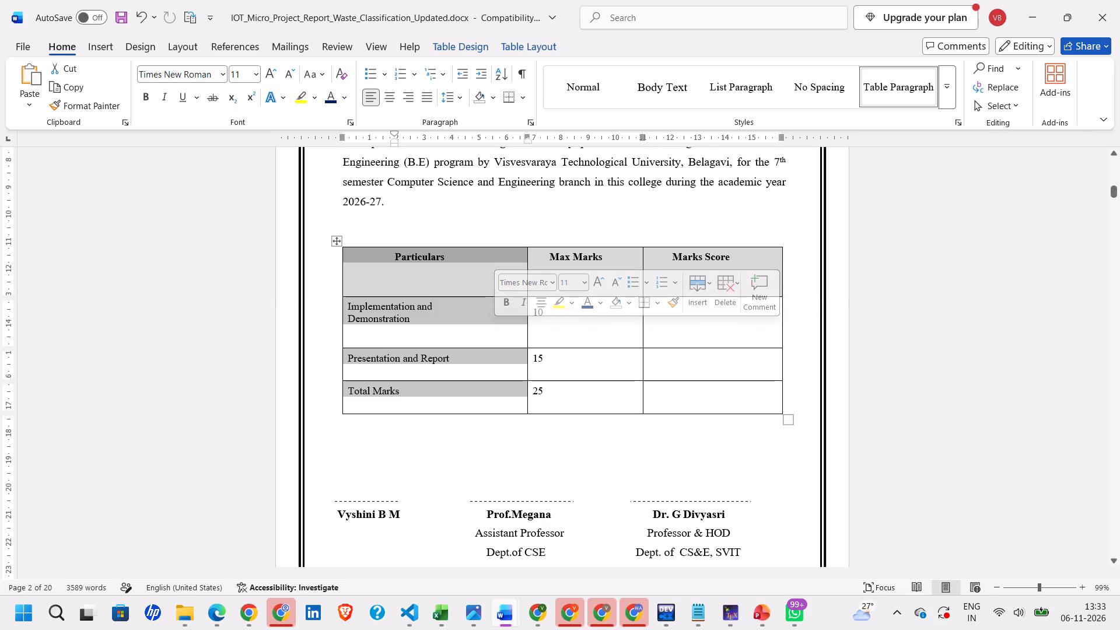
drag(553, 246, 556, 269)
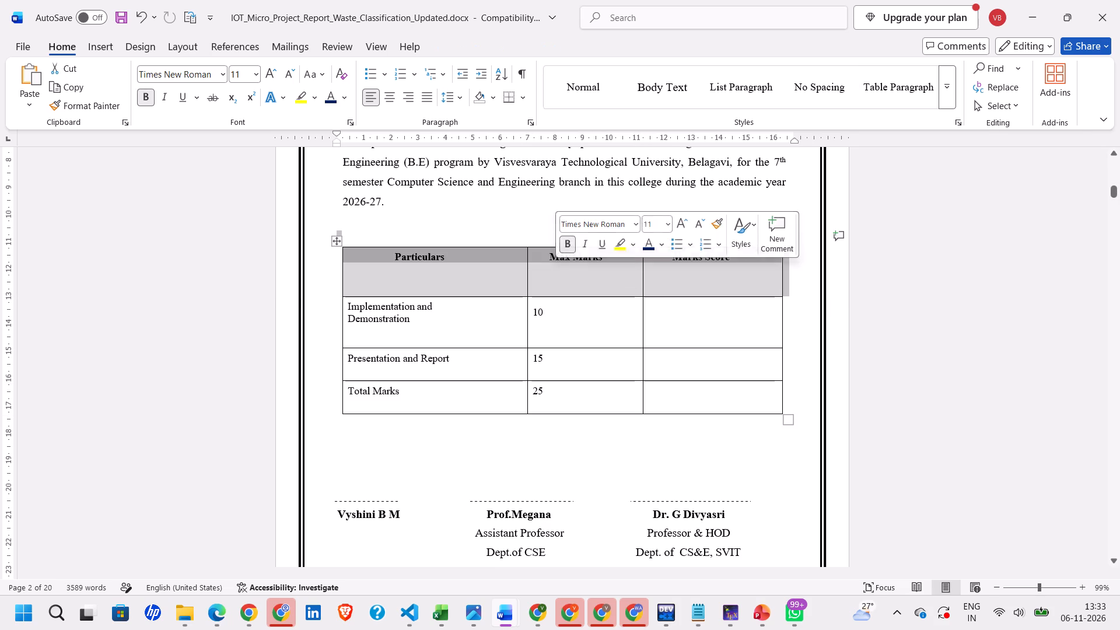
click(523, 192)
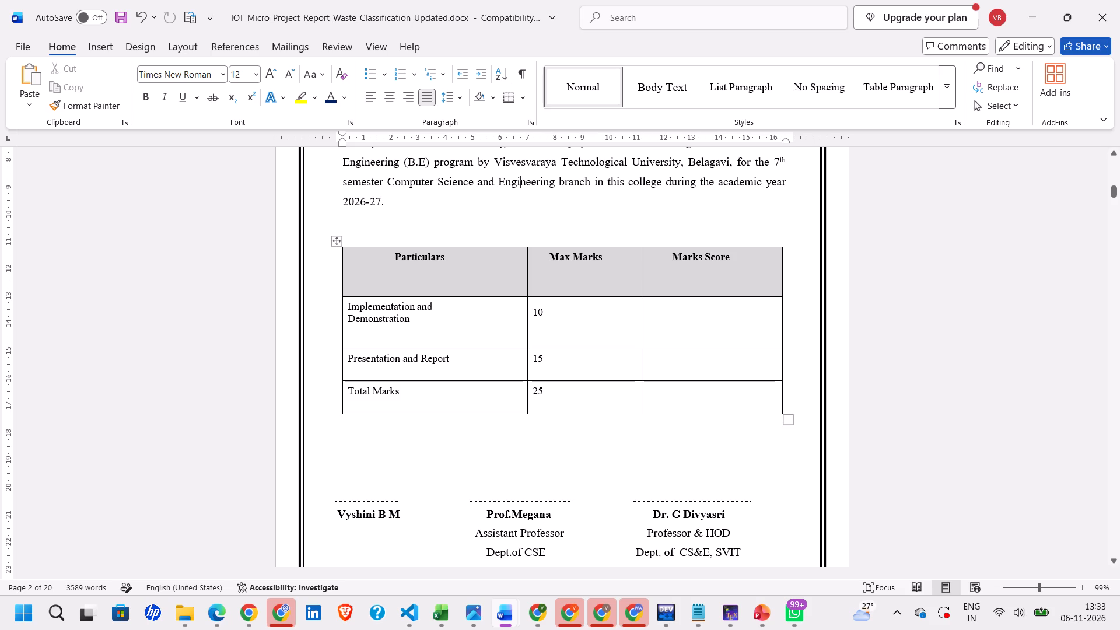
Reduce the heights of the marks table's header row and its Implementation and Demonstration row to fit closer around their text.
drag(501, 298, 499, 278)
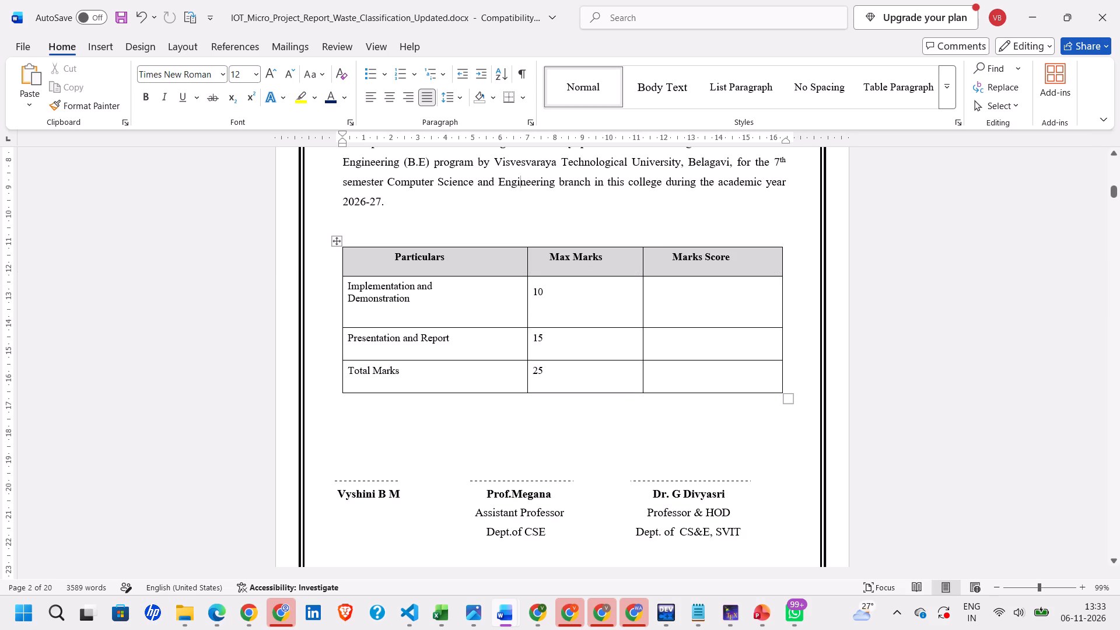
drag(492, 327, 488, 310)
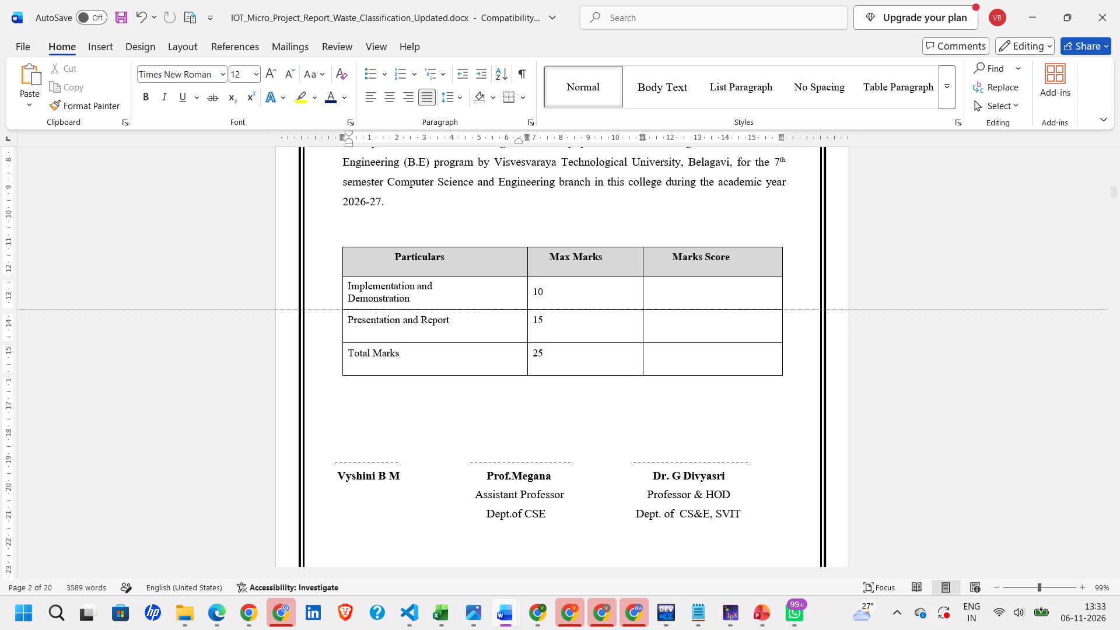
drag(488, 310, 488, 312)
click(482, 416)
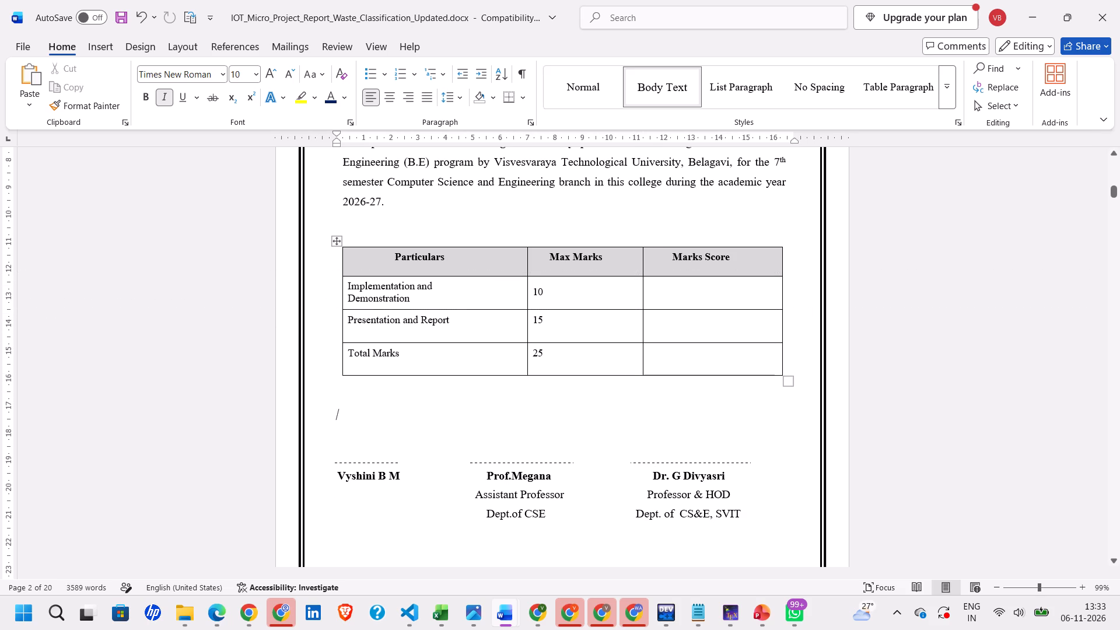
Add one blank line between the certificate paragraph and the marks table.
click(379, 235)
key(Return)
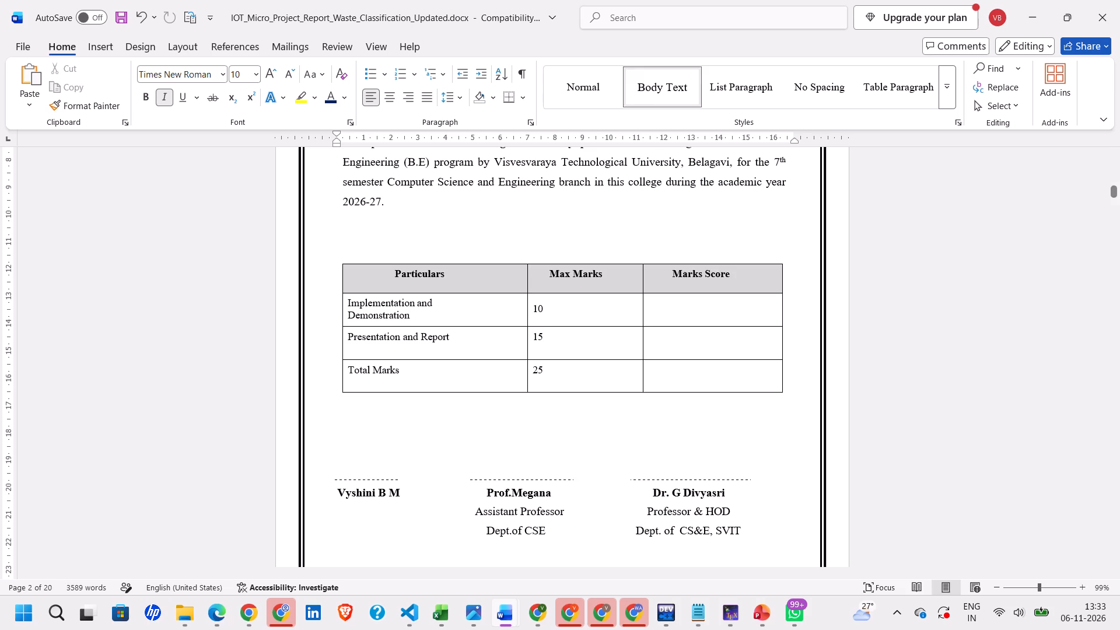
key(Return)
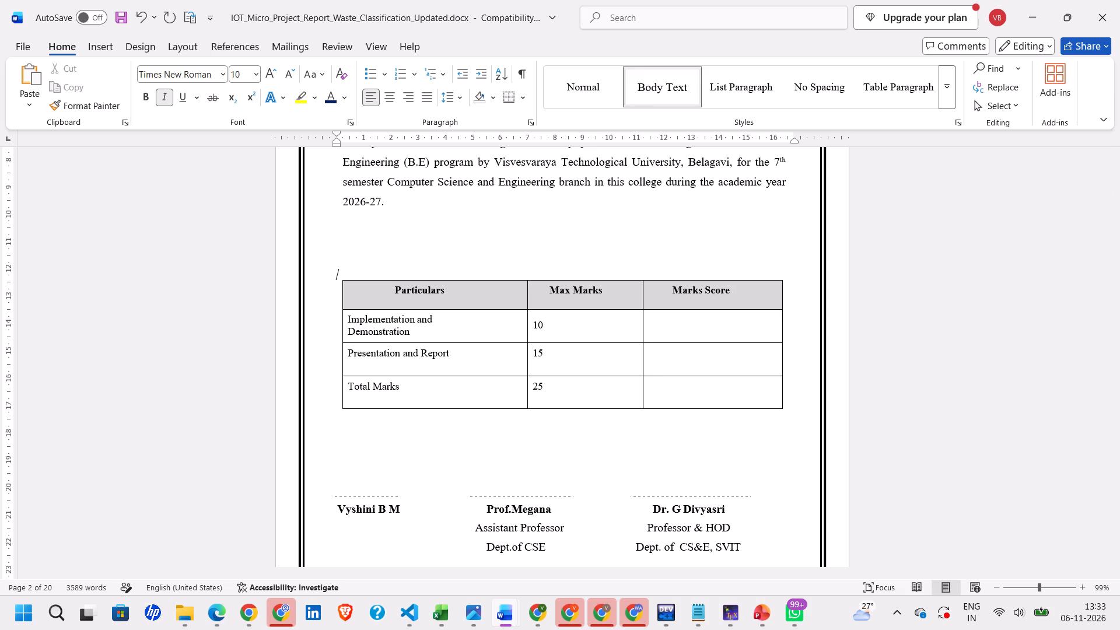
key(backslash)
key(BackSpace)
key(BackSpace)
Insert a blank line between the CERTIFICATE heading and the certificate paragraph, and check the page's spacing down to the signature block.
scroll(379, 235, up, 1)
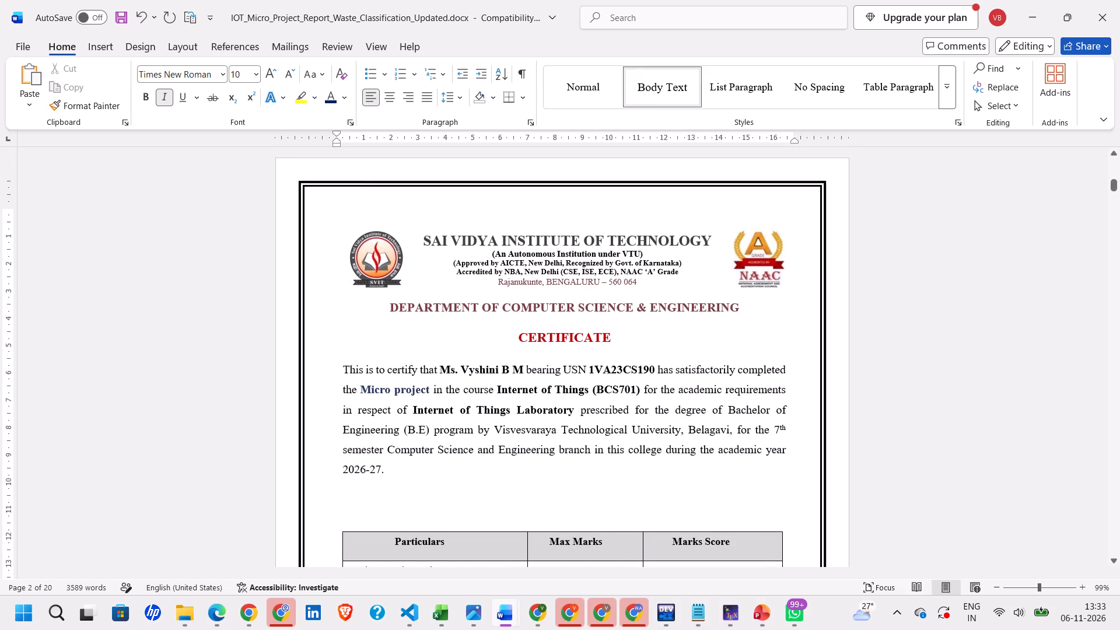
scroll(379, 235, up, 1)
click(617, 335)
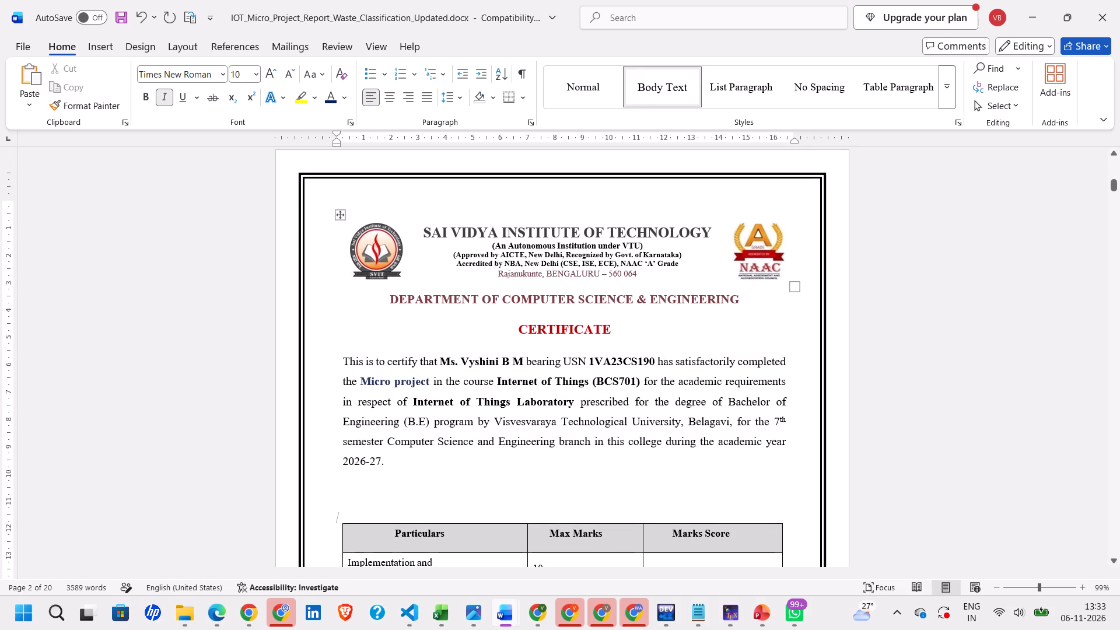
key(Return)
scroll(617, 335, down, 1)
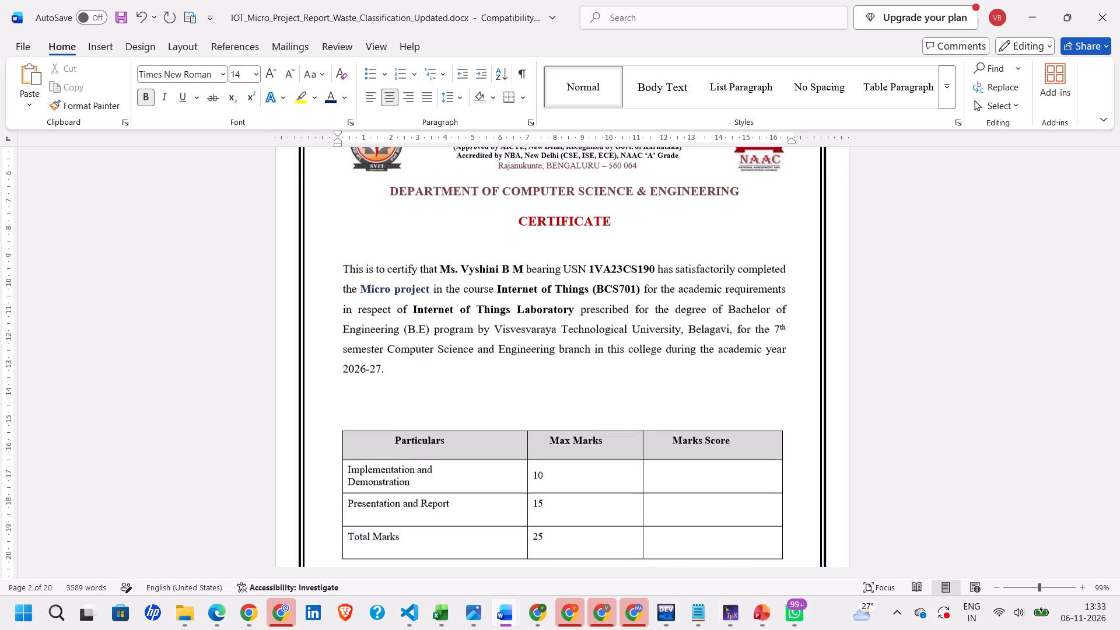
scroll(617, 335, down, 1)
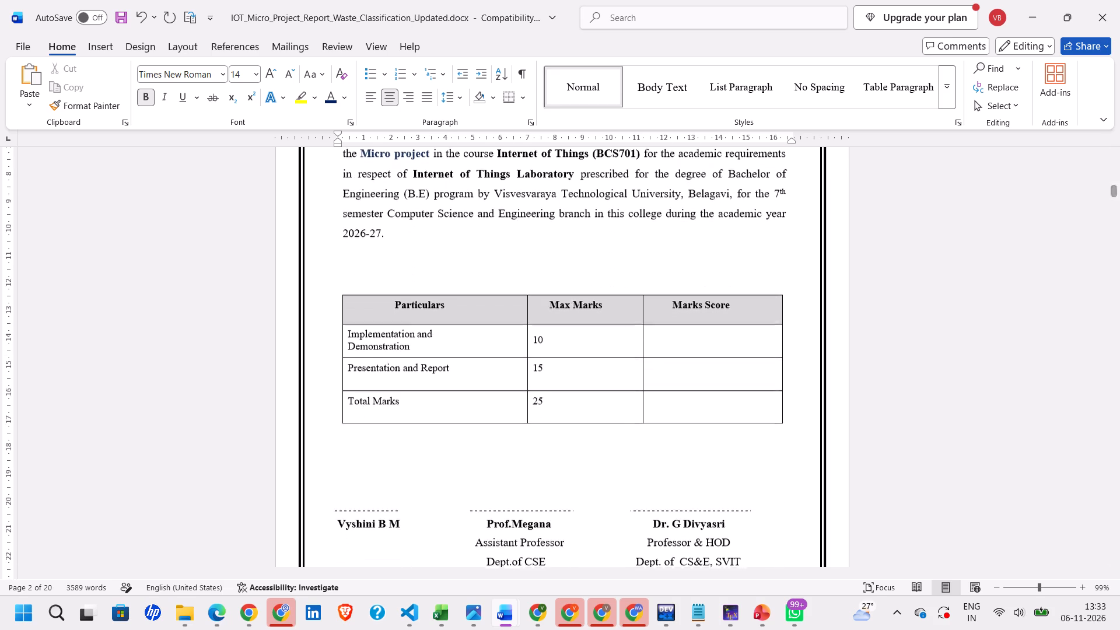